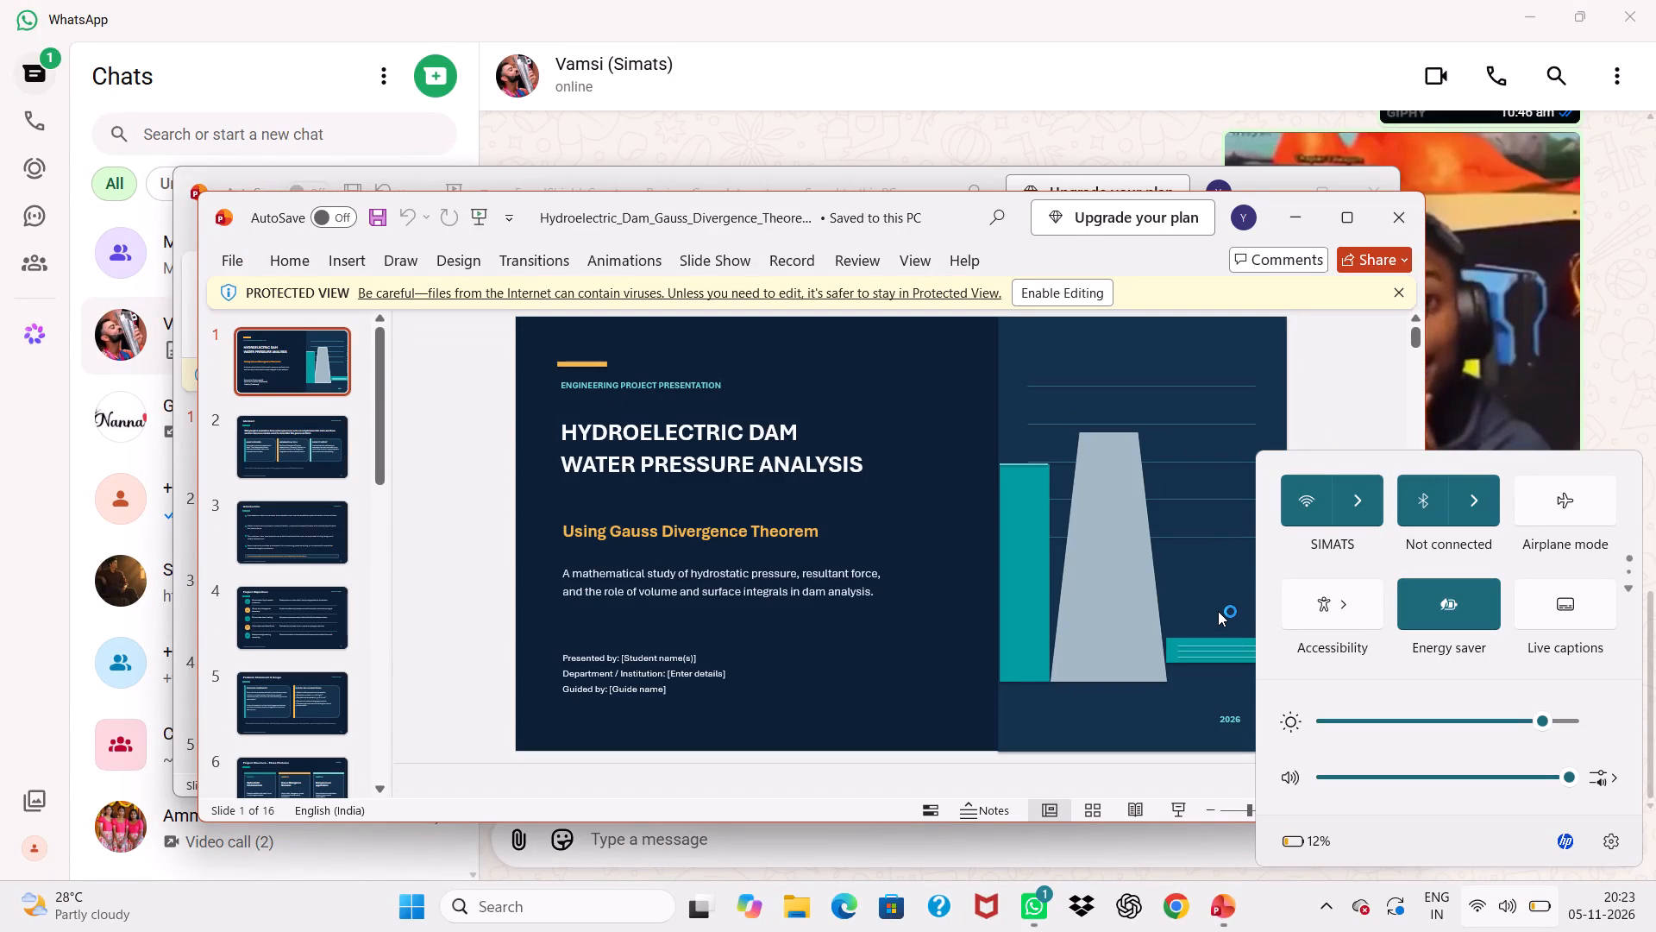
Maximize the window of the Hydroelectric Dam Gauss Divergence Theorem presentation.
click(1348, 223)
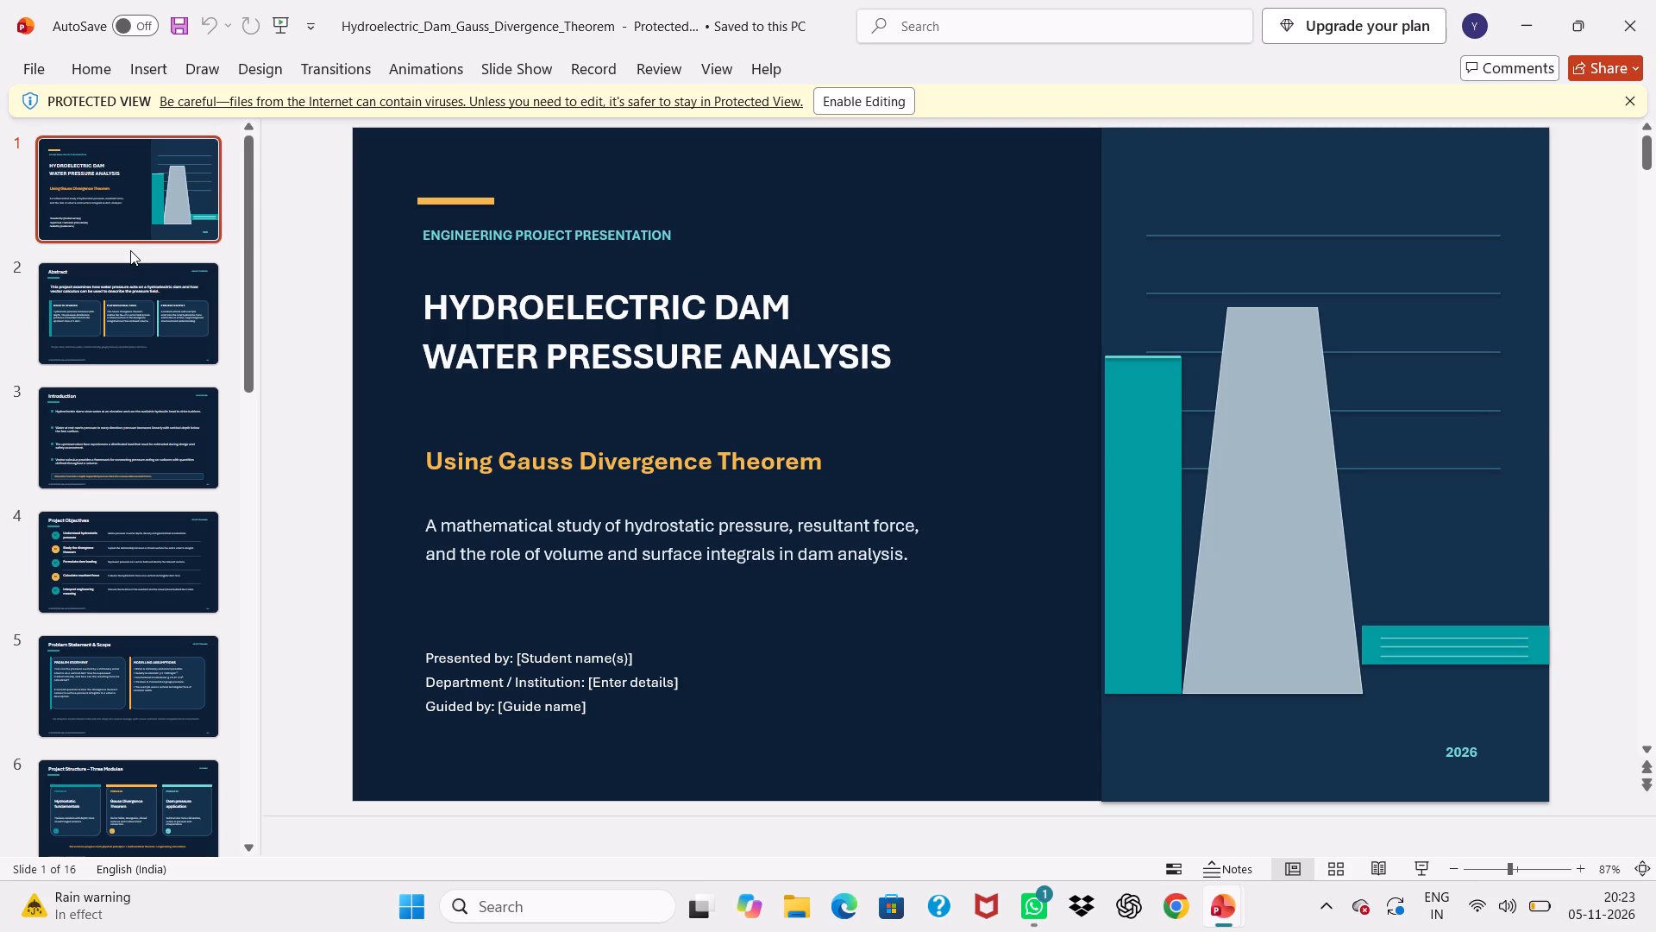
scroll(130, 250, up, 1)
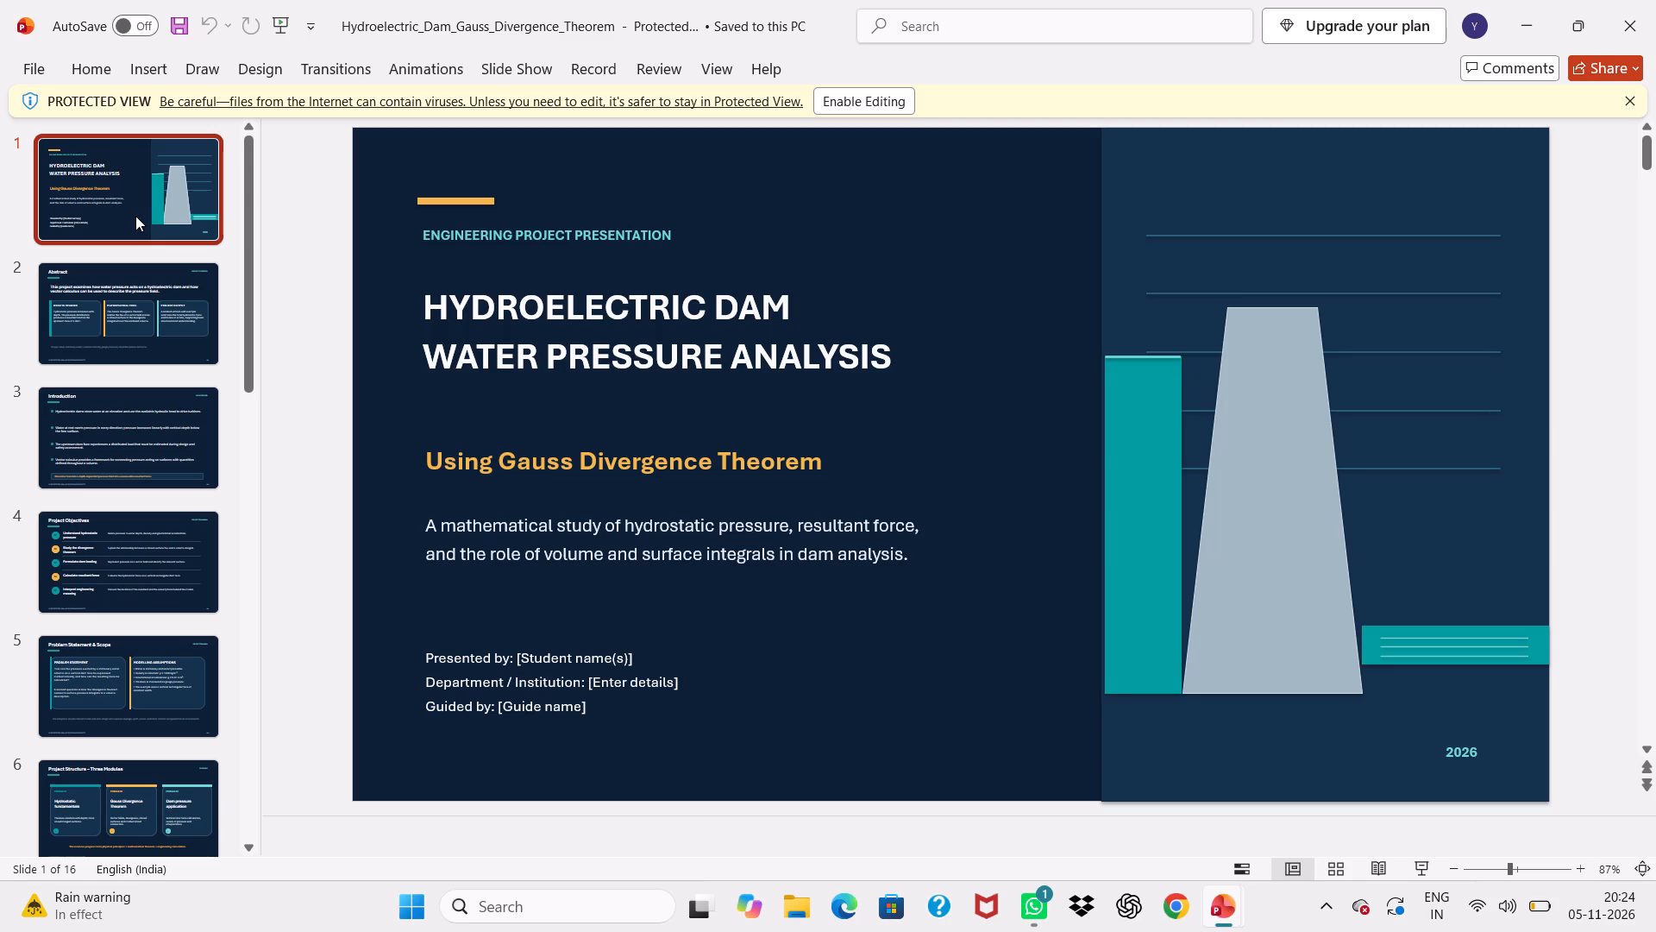
Enable editing of the presentation and cut the Abstract slide, slide 2, from the deck.
click(97, 293)
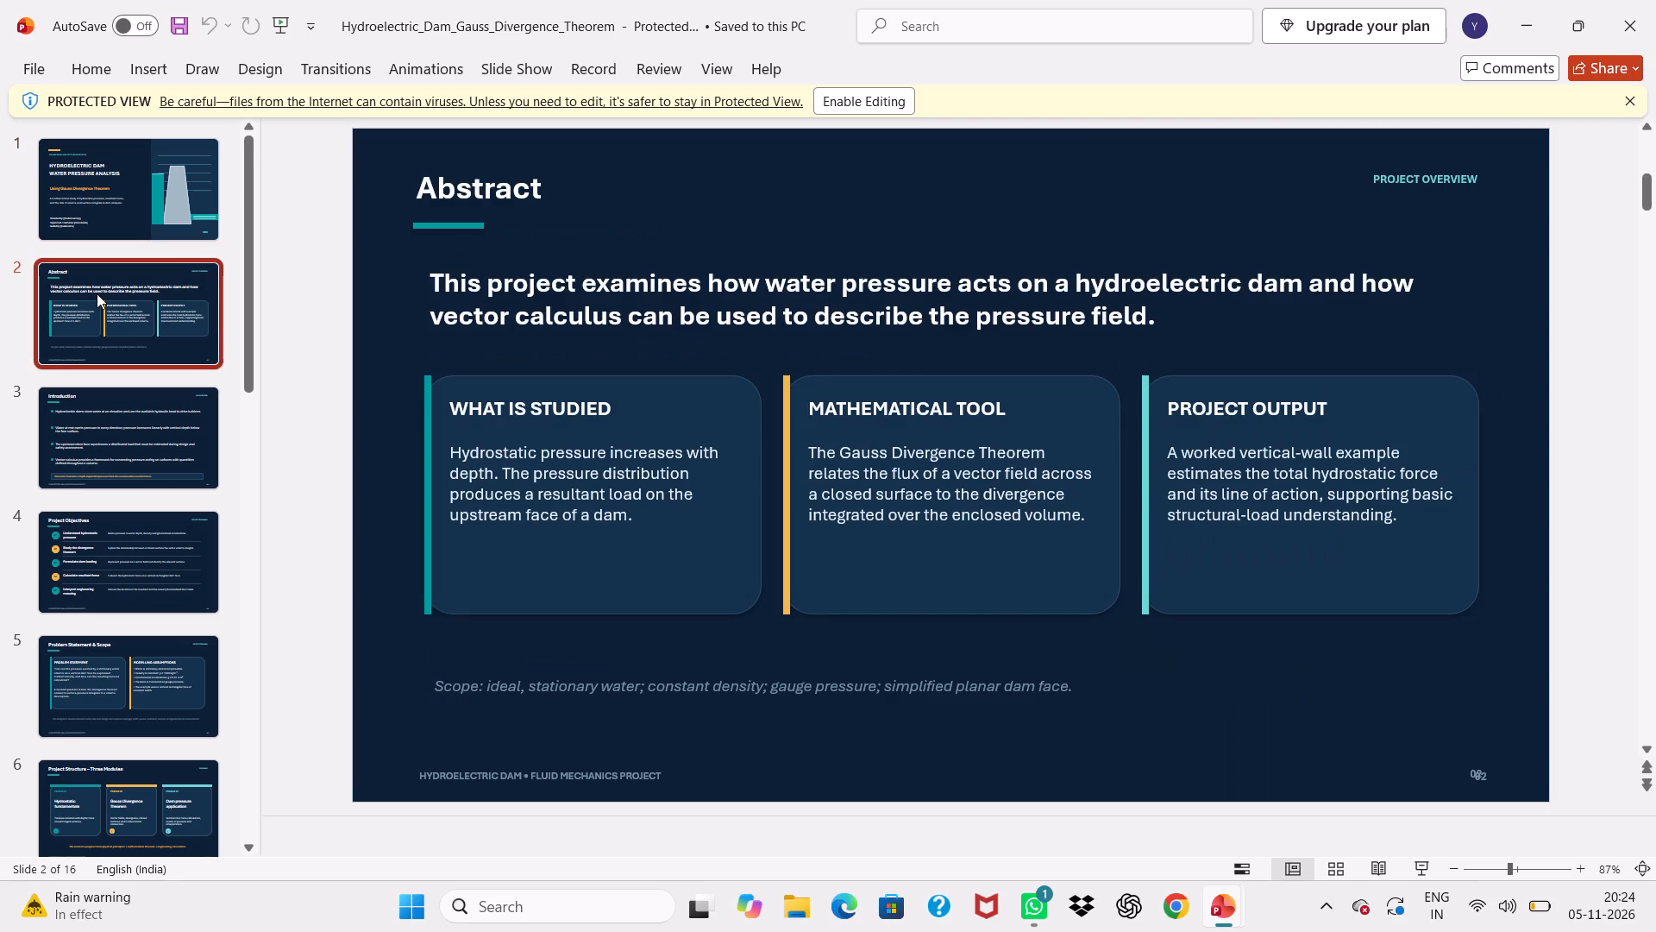
key(ctrl+x)
key(ctrl+x)
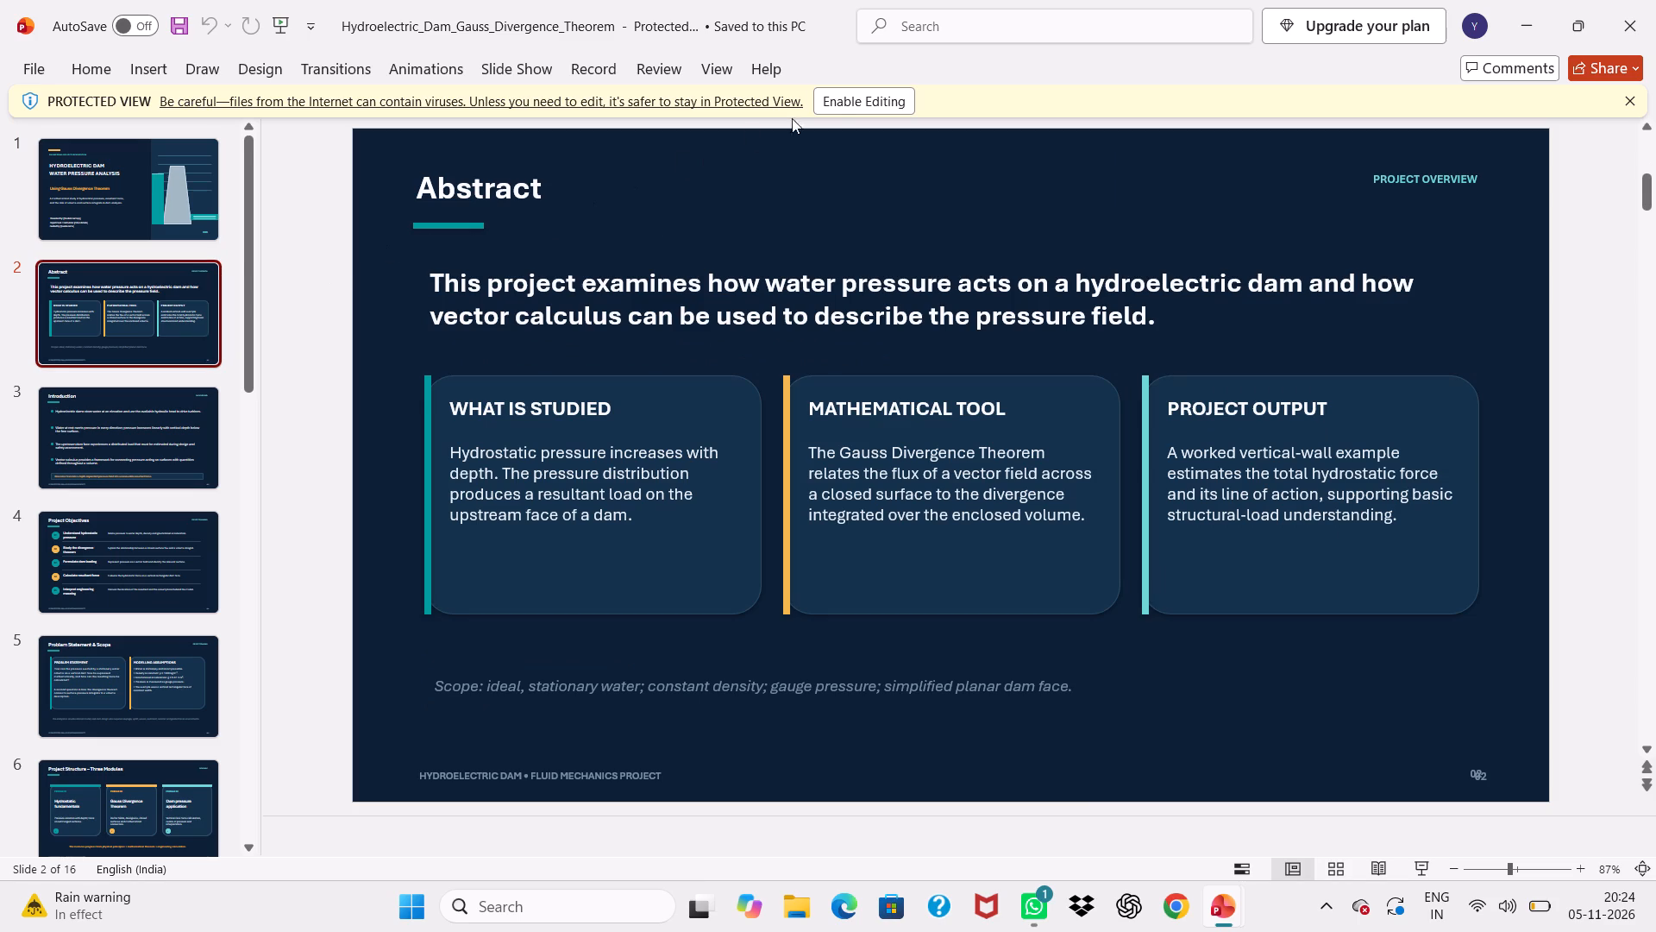
click(838, 106)
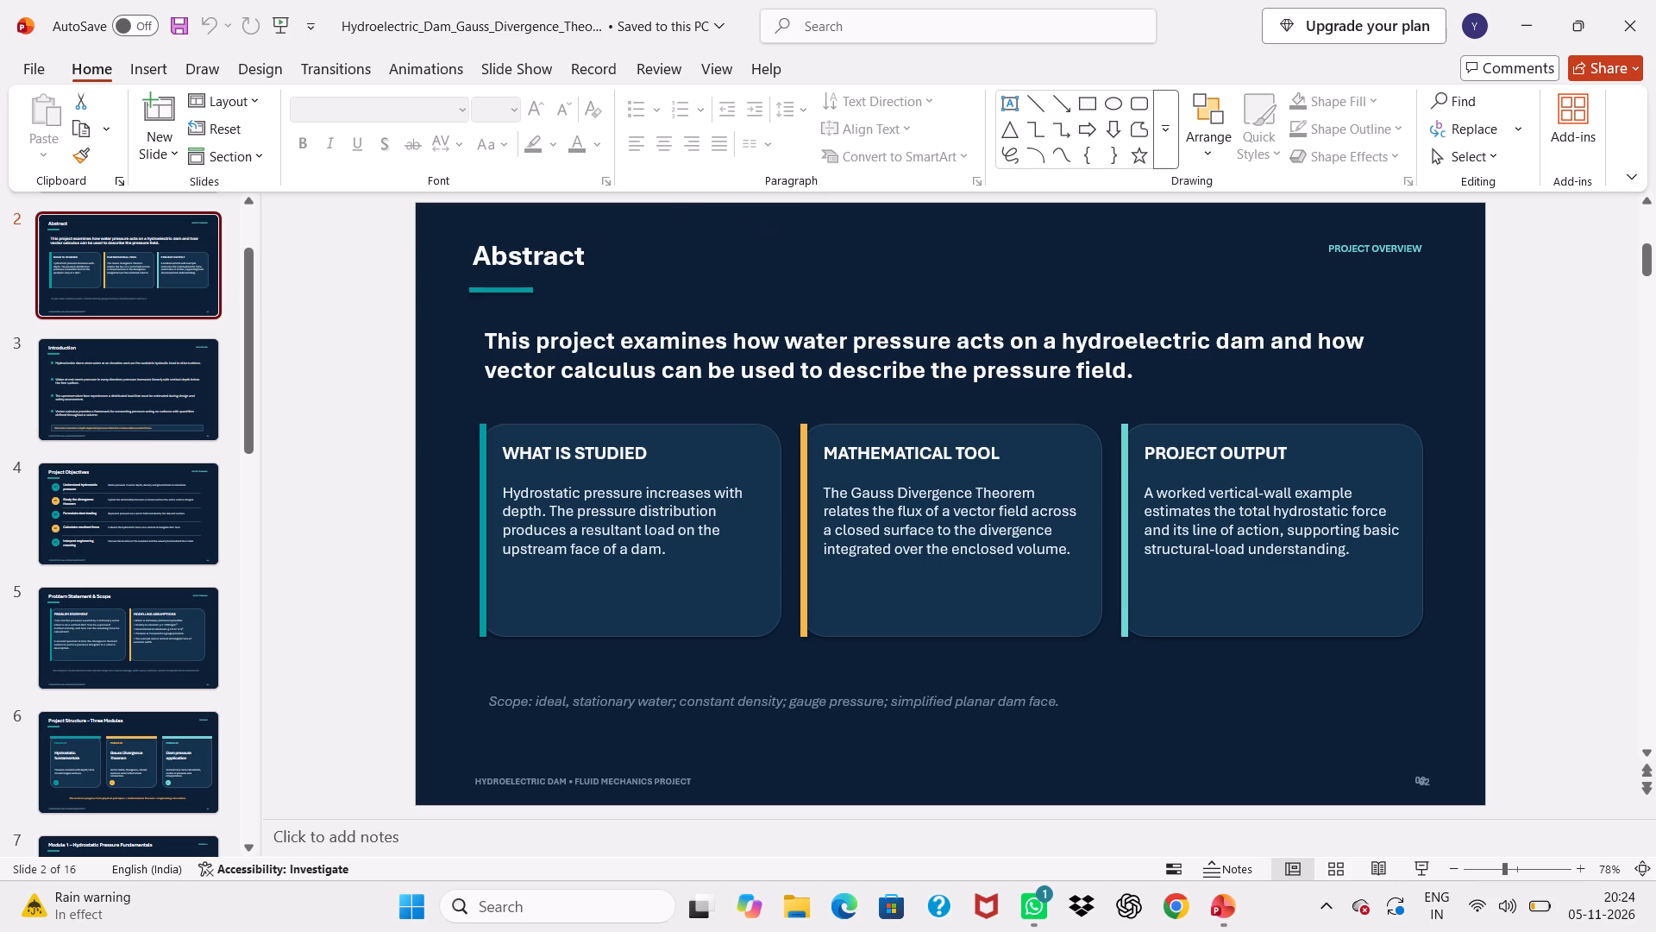
key(ctrl+x)
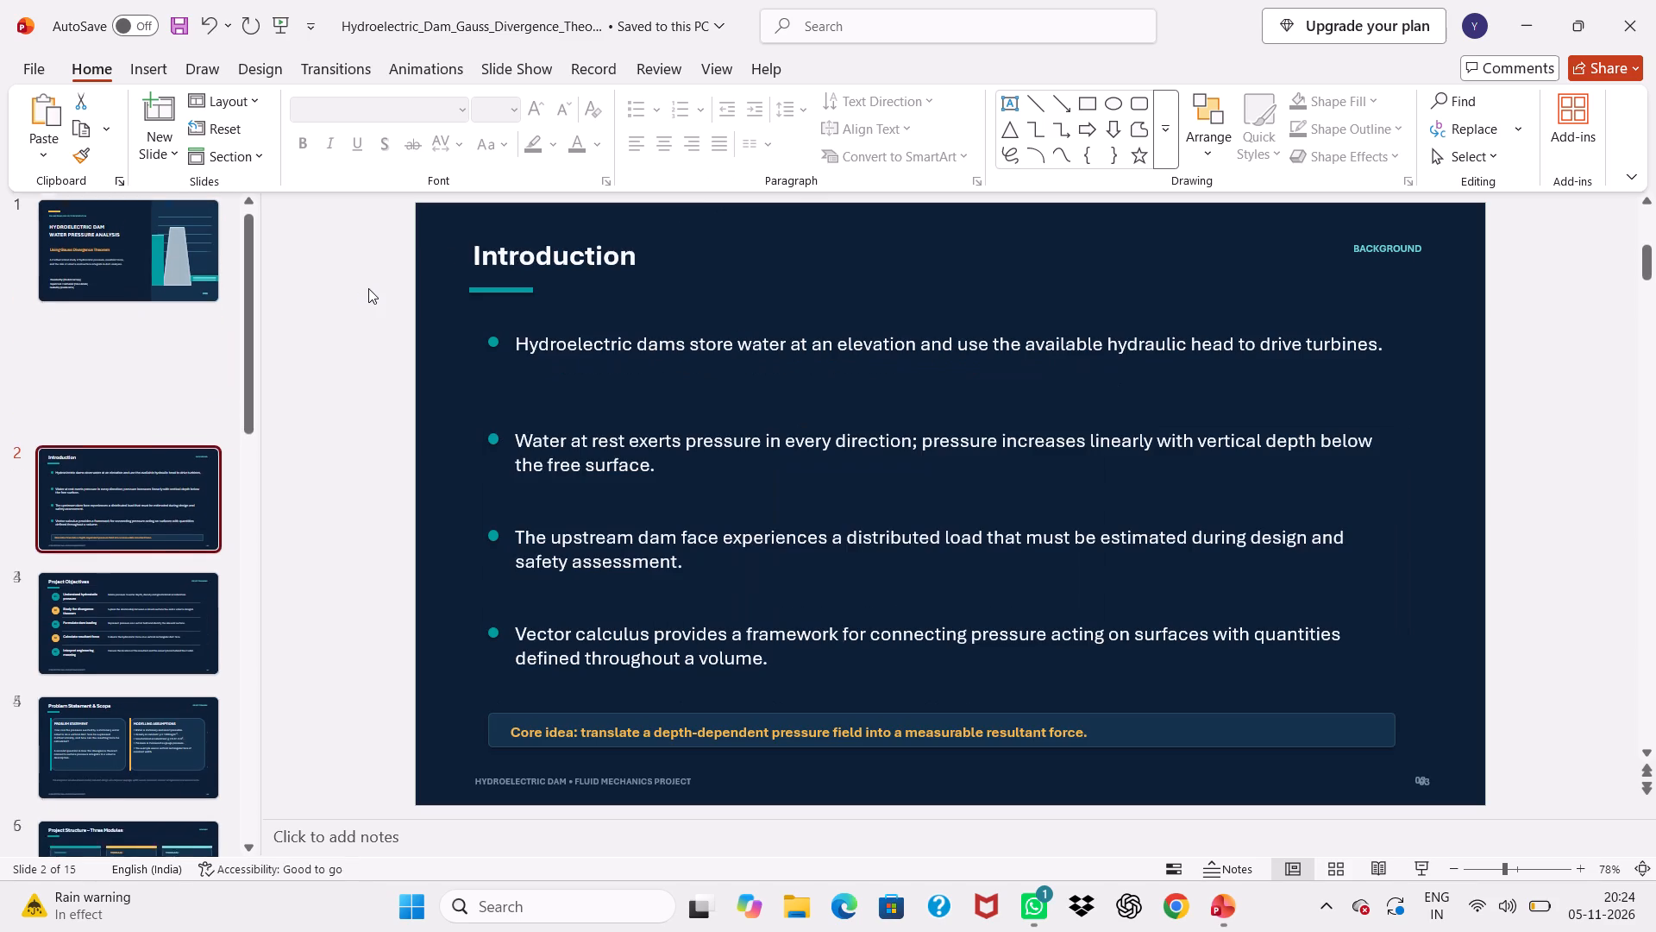
Review the slides in order from the title slide through "Module 3 – Worked Example: Dam Face Loading", checking content and layout.
click(141, 301)
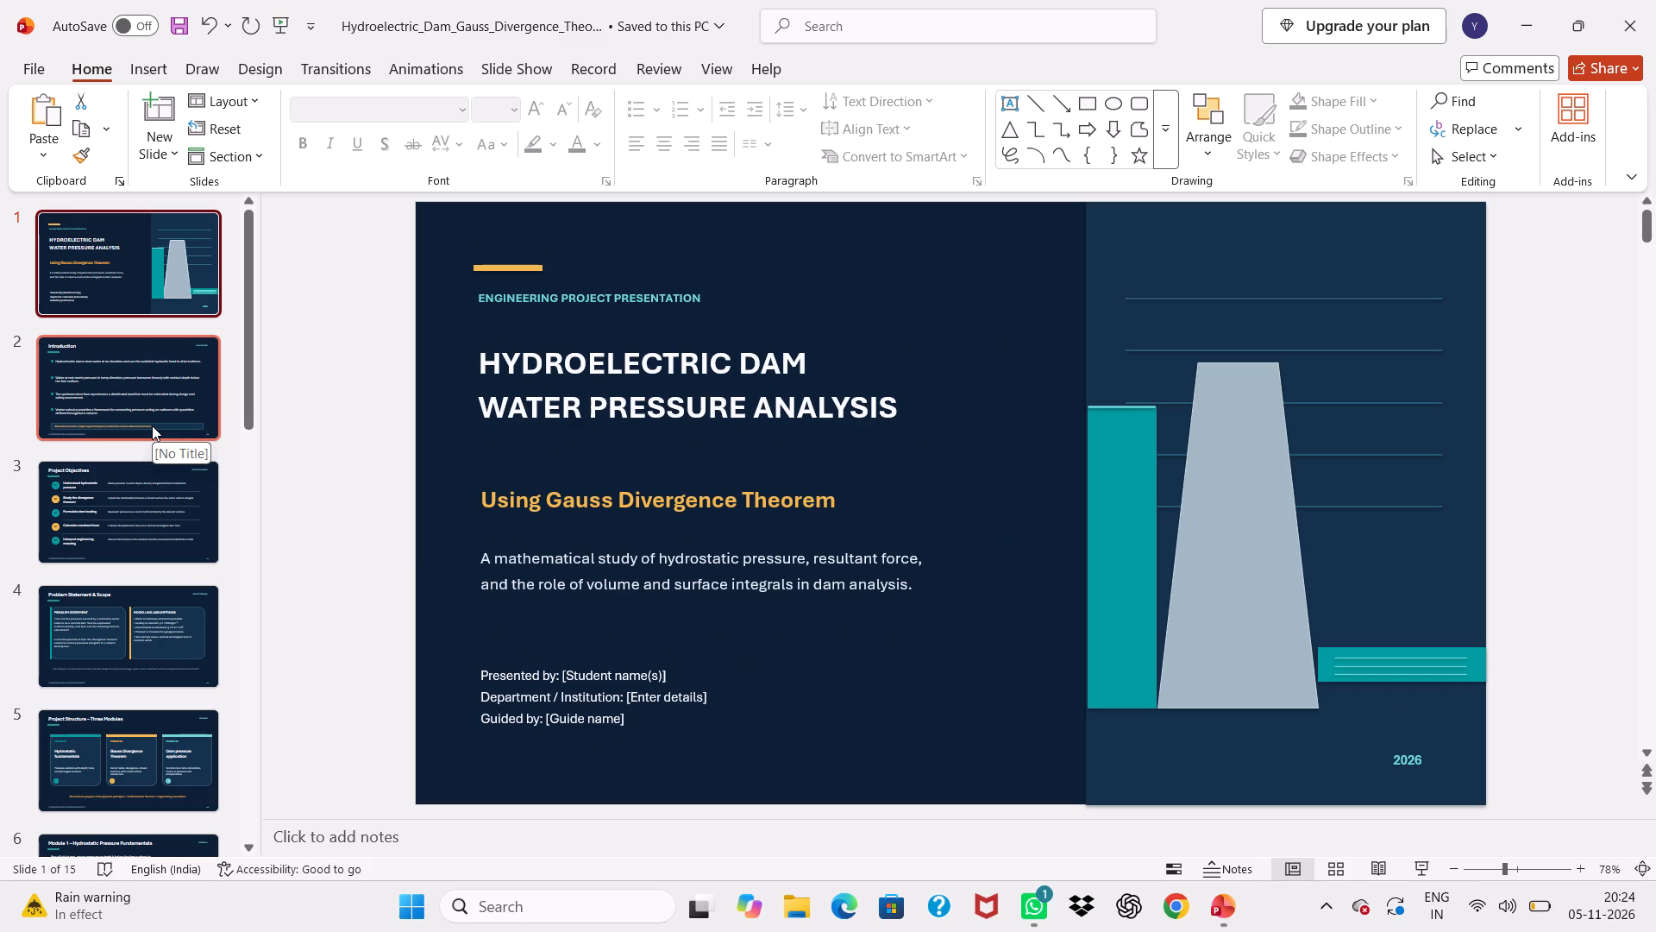
click(152, 425)
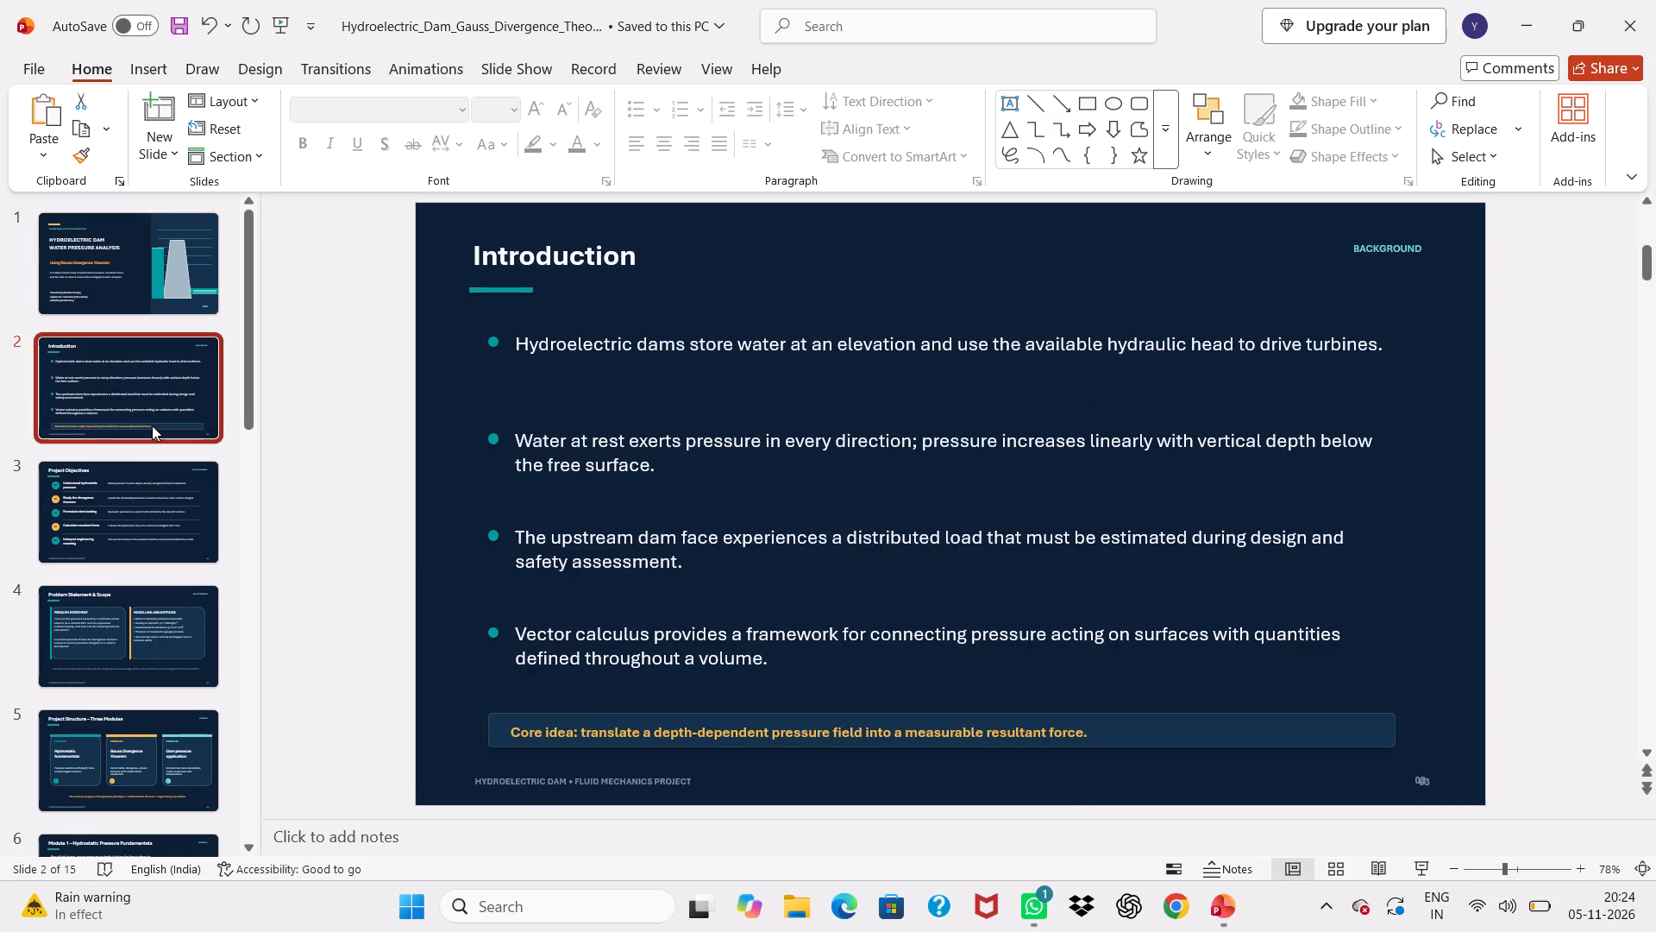
click(149, 469)
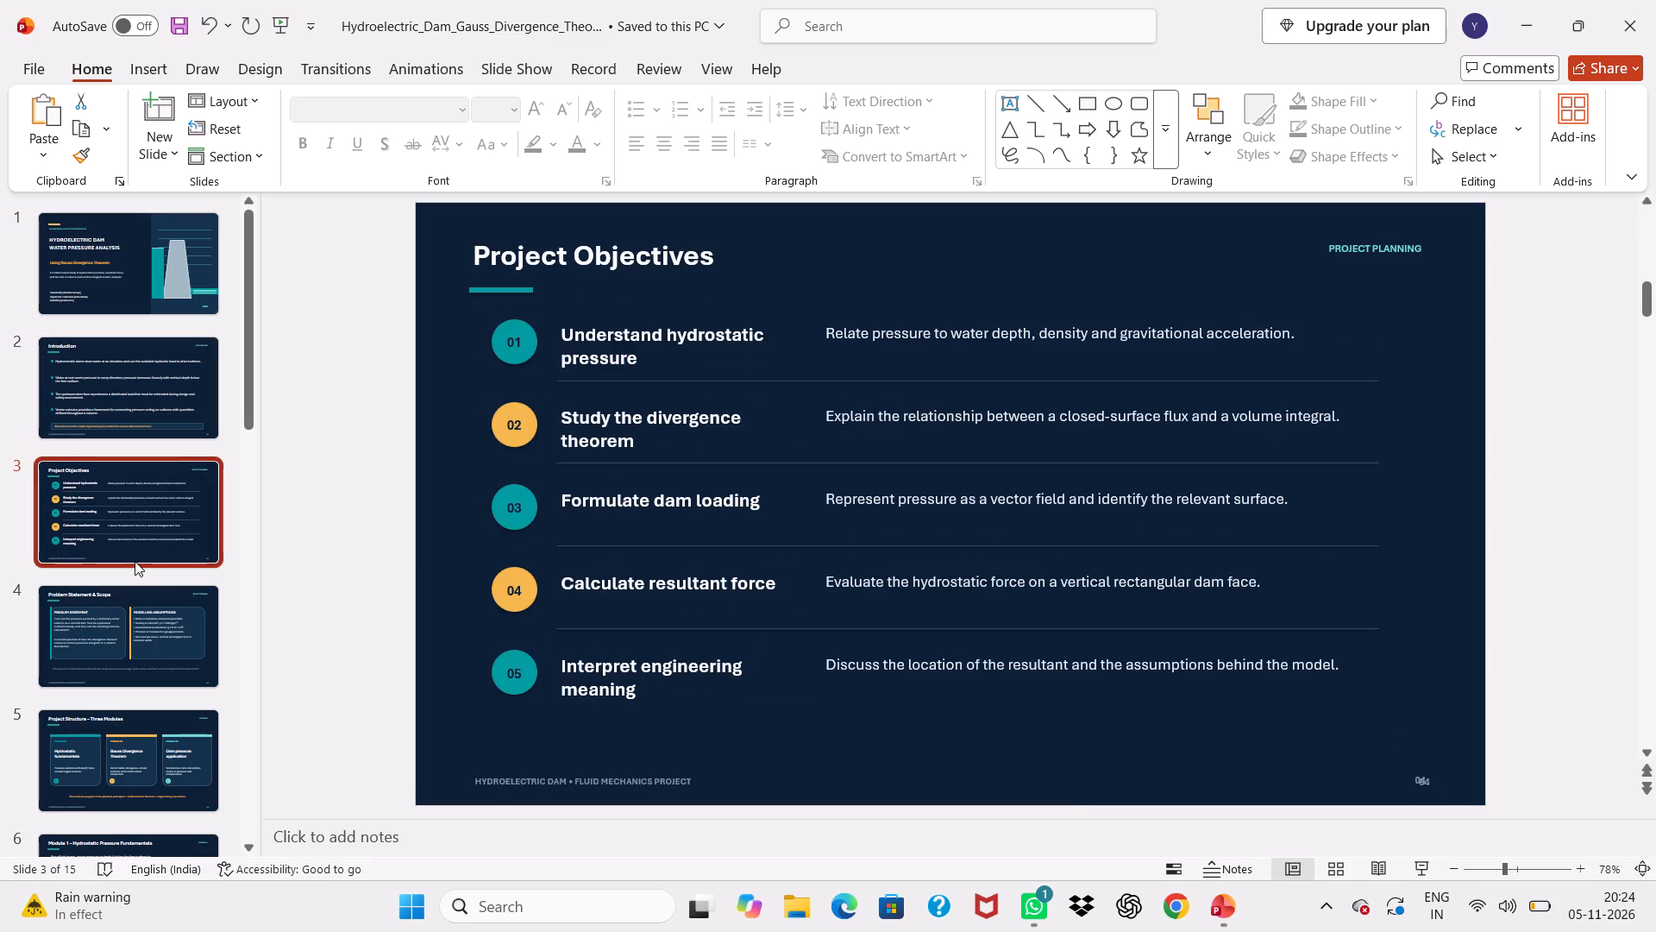
click(135, 608)
scroll(135, 608, down, 1)
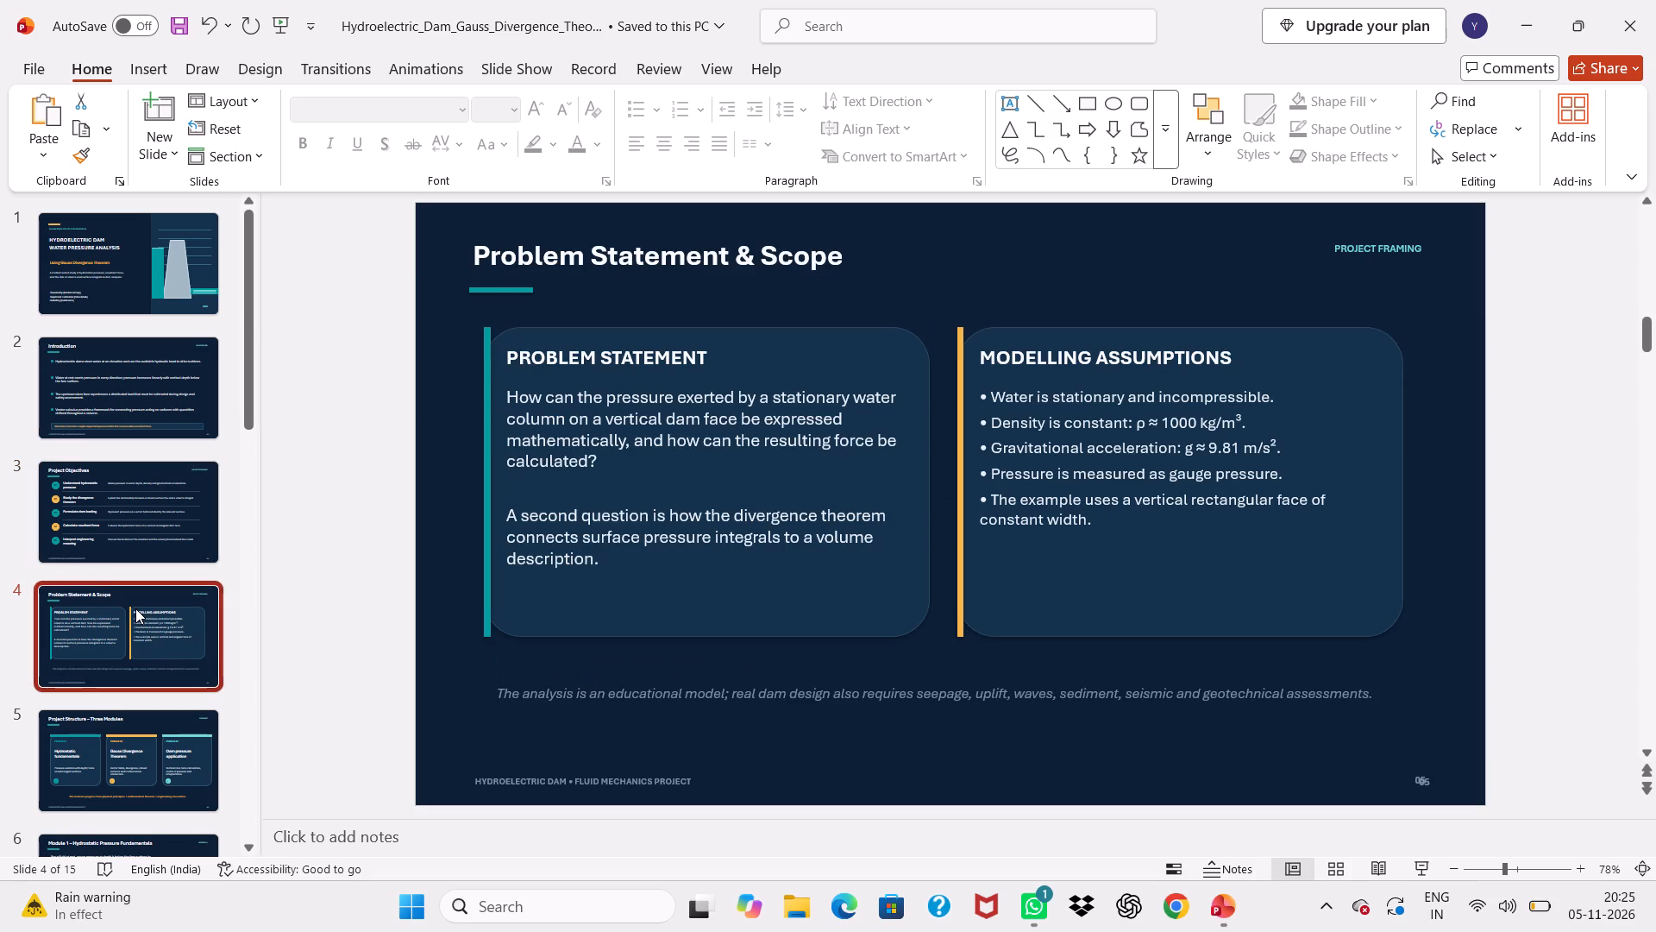
scroll(135, 608, down, 1)
click(135, 608)
scroll(135, 608, down, 1)
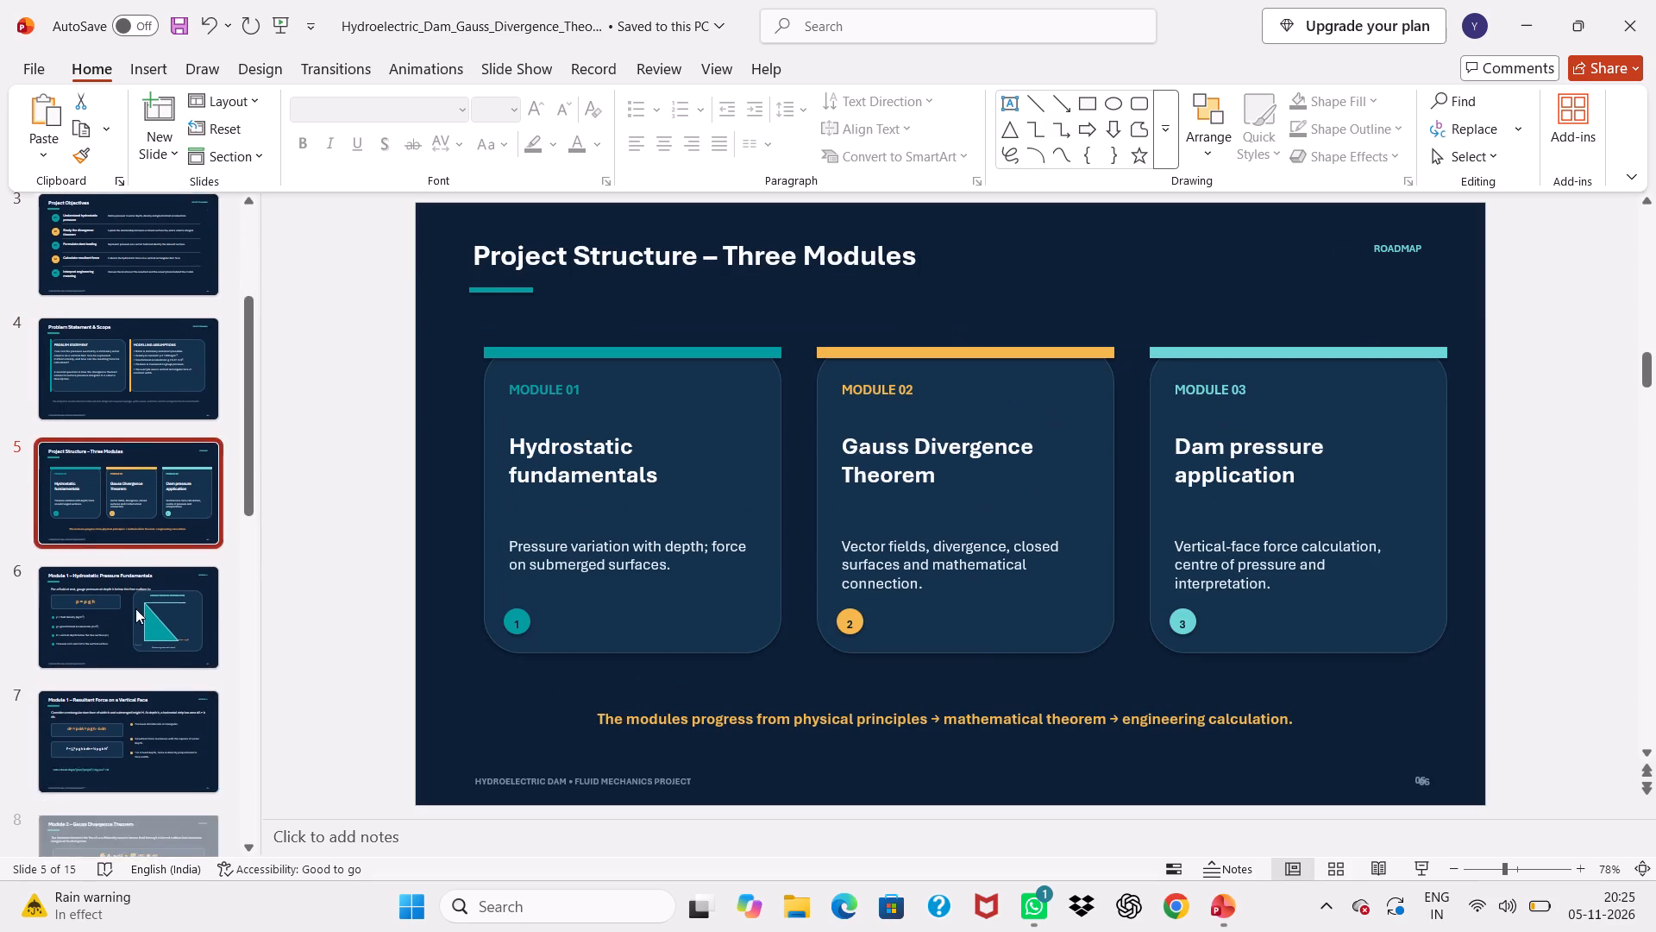
scroll(135, 608, down, 1)
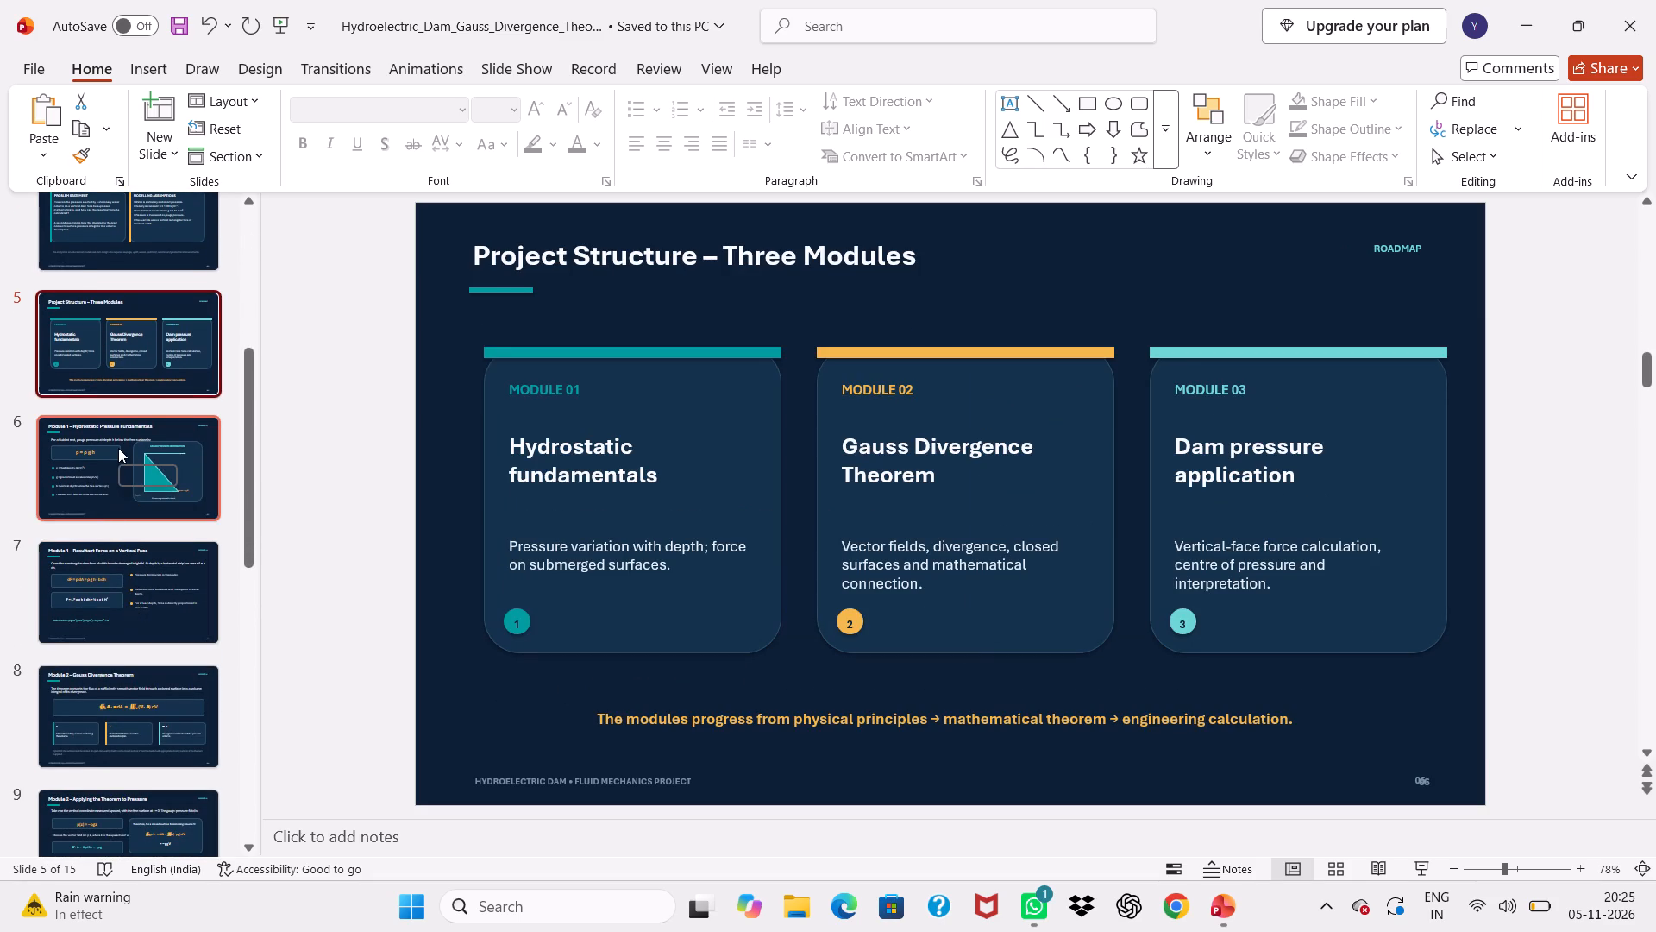
click(118, 448)
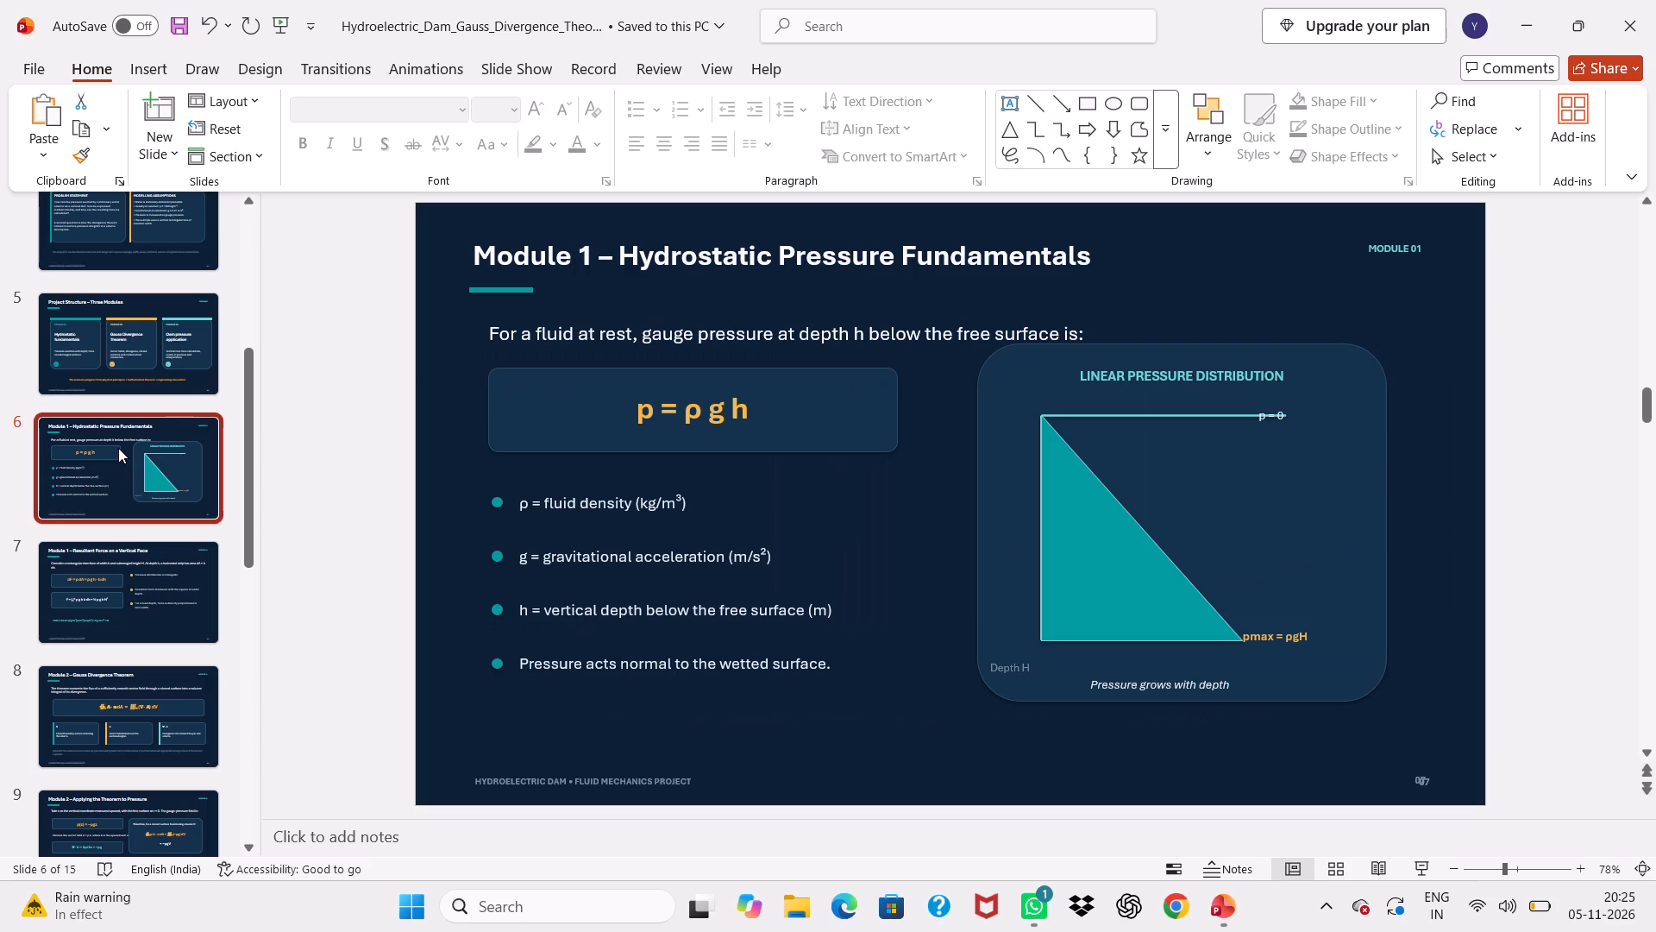
click(118, 448)
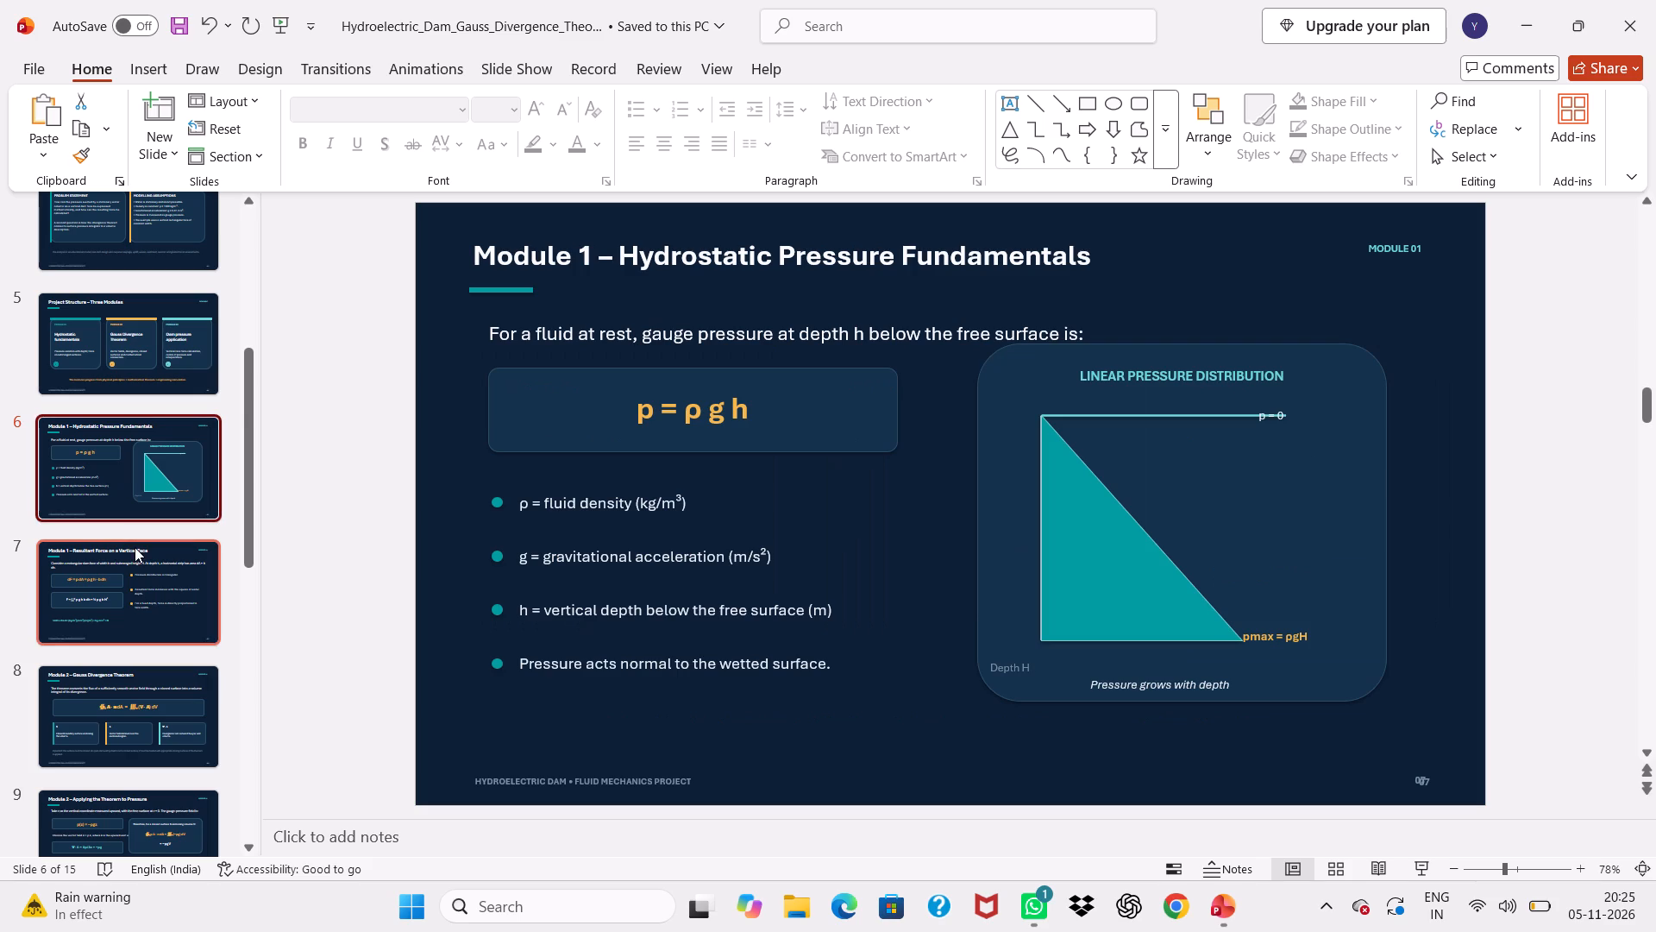
click(131, 570)
scroll(131, 570, down, 1)
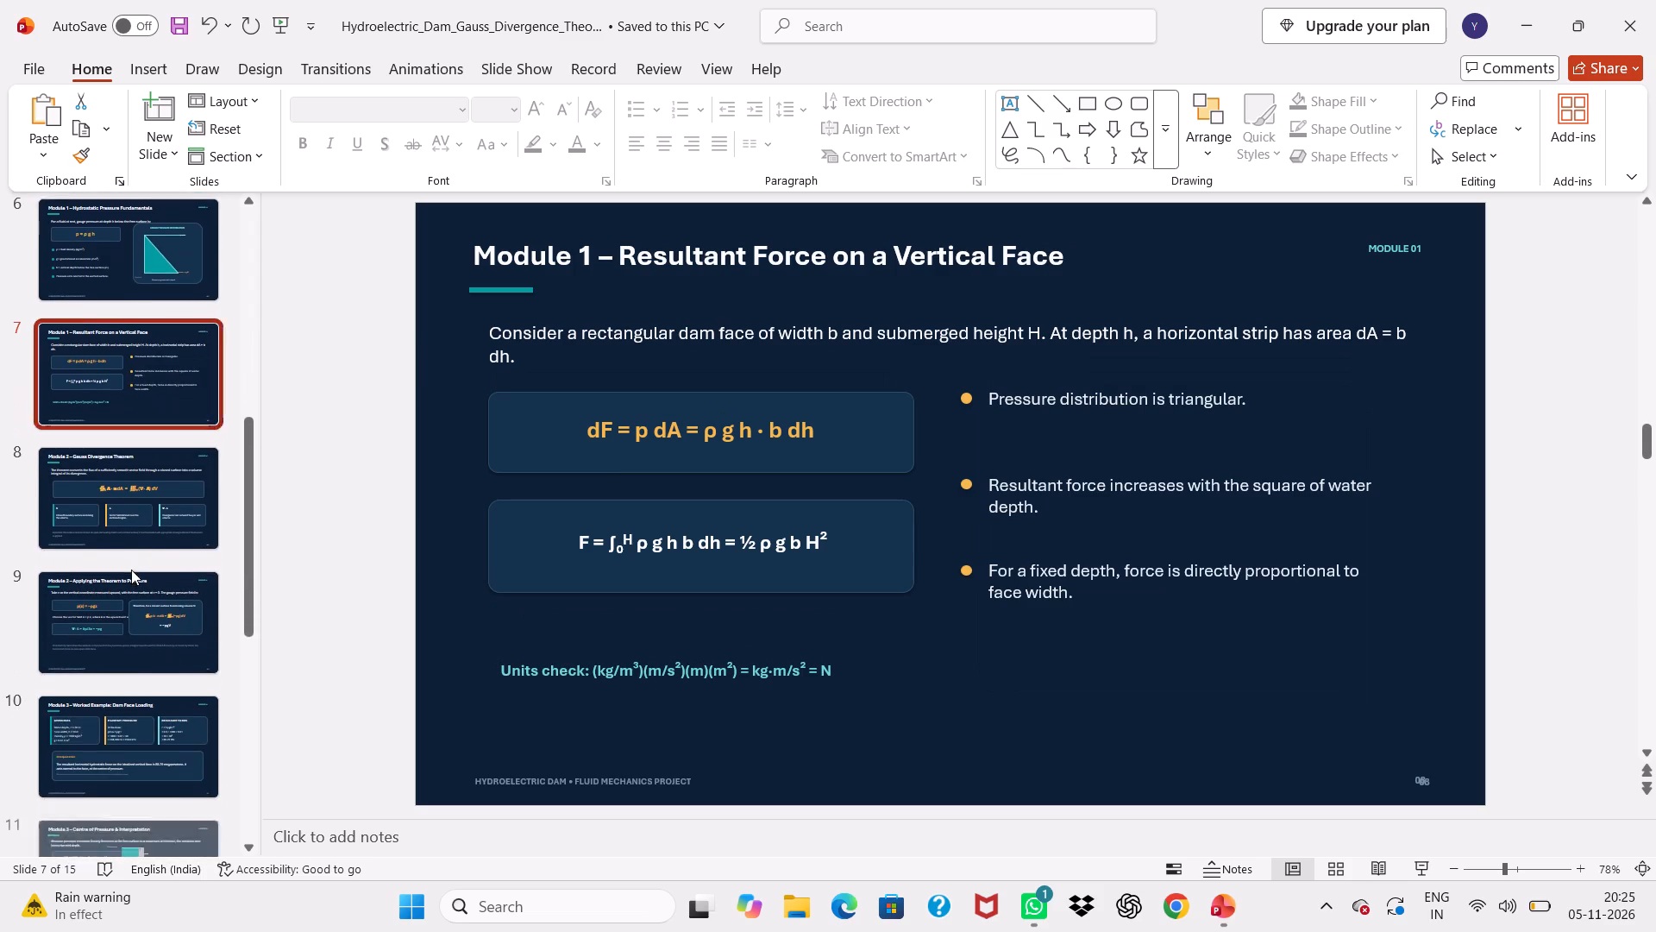
scroll(131, 570, down, 1)
click(131, 442)
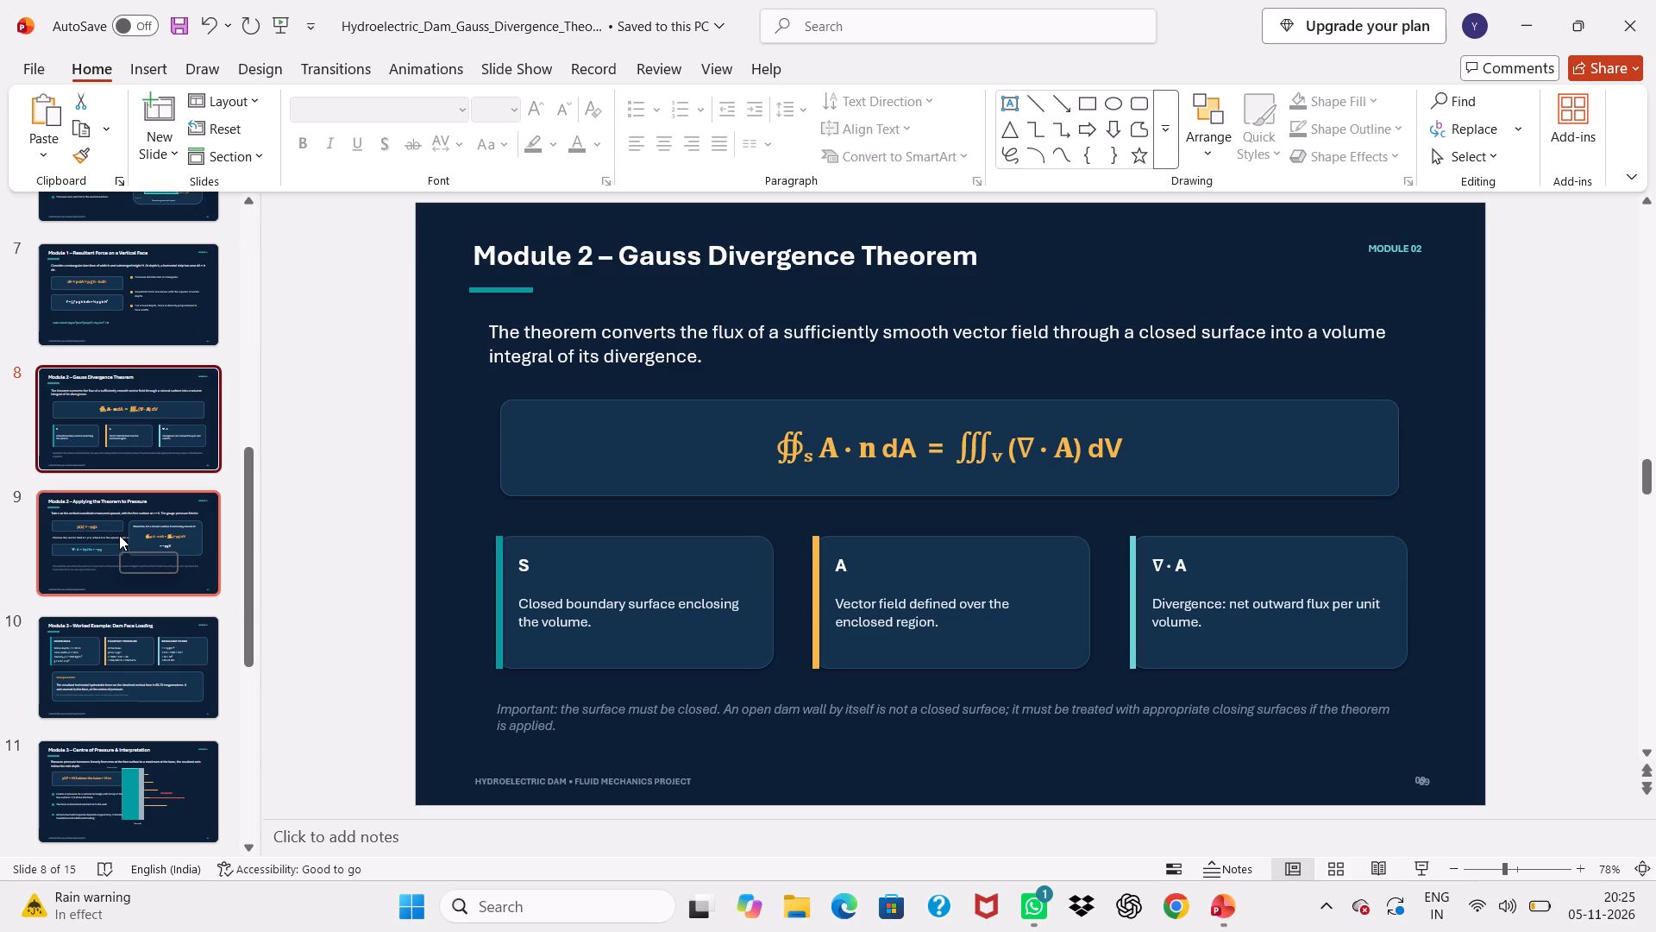
click(119, 535)
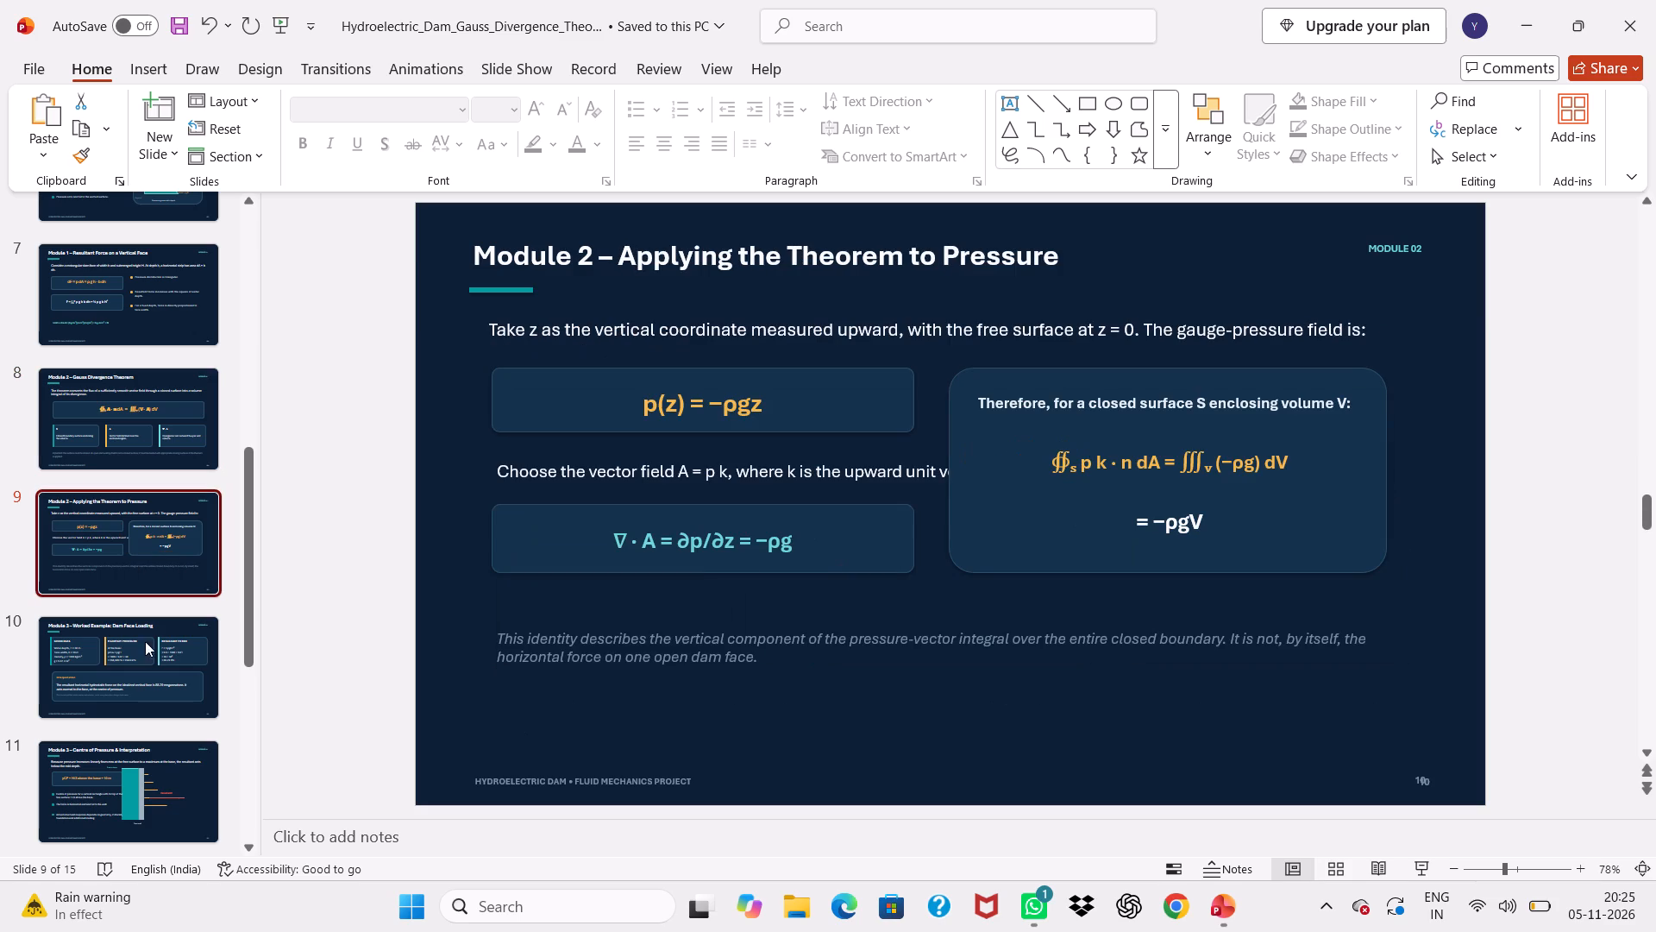
click(145, 663)
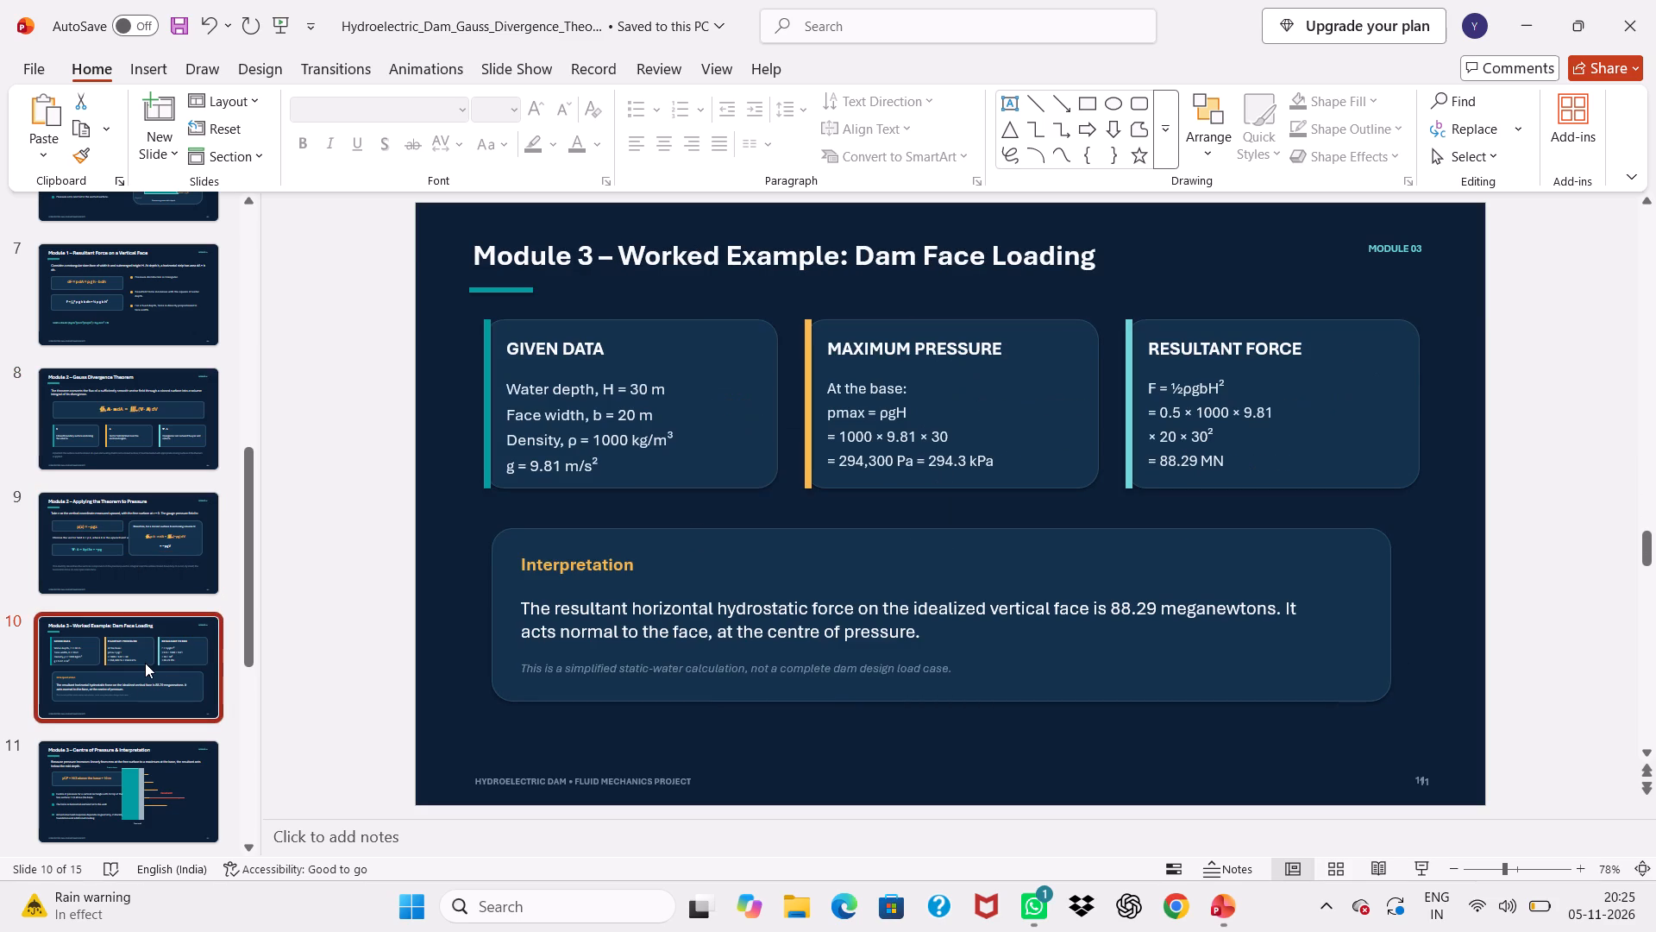
On the "Module 3 – Centre of Pressure & Interpretation" slide, nudge the teal water rectangle slightly to the right, clear of the bullet text.
scroll(146, 639, down, 2)
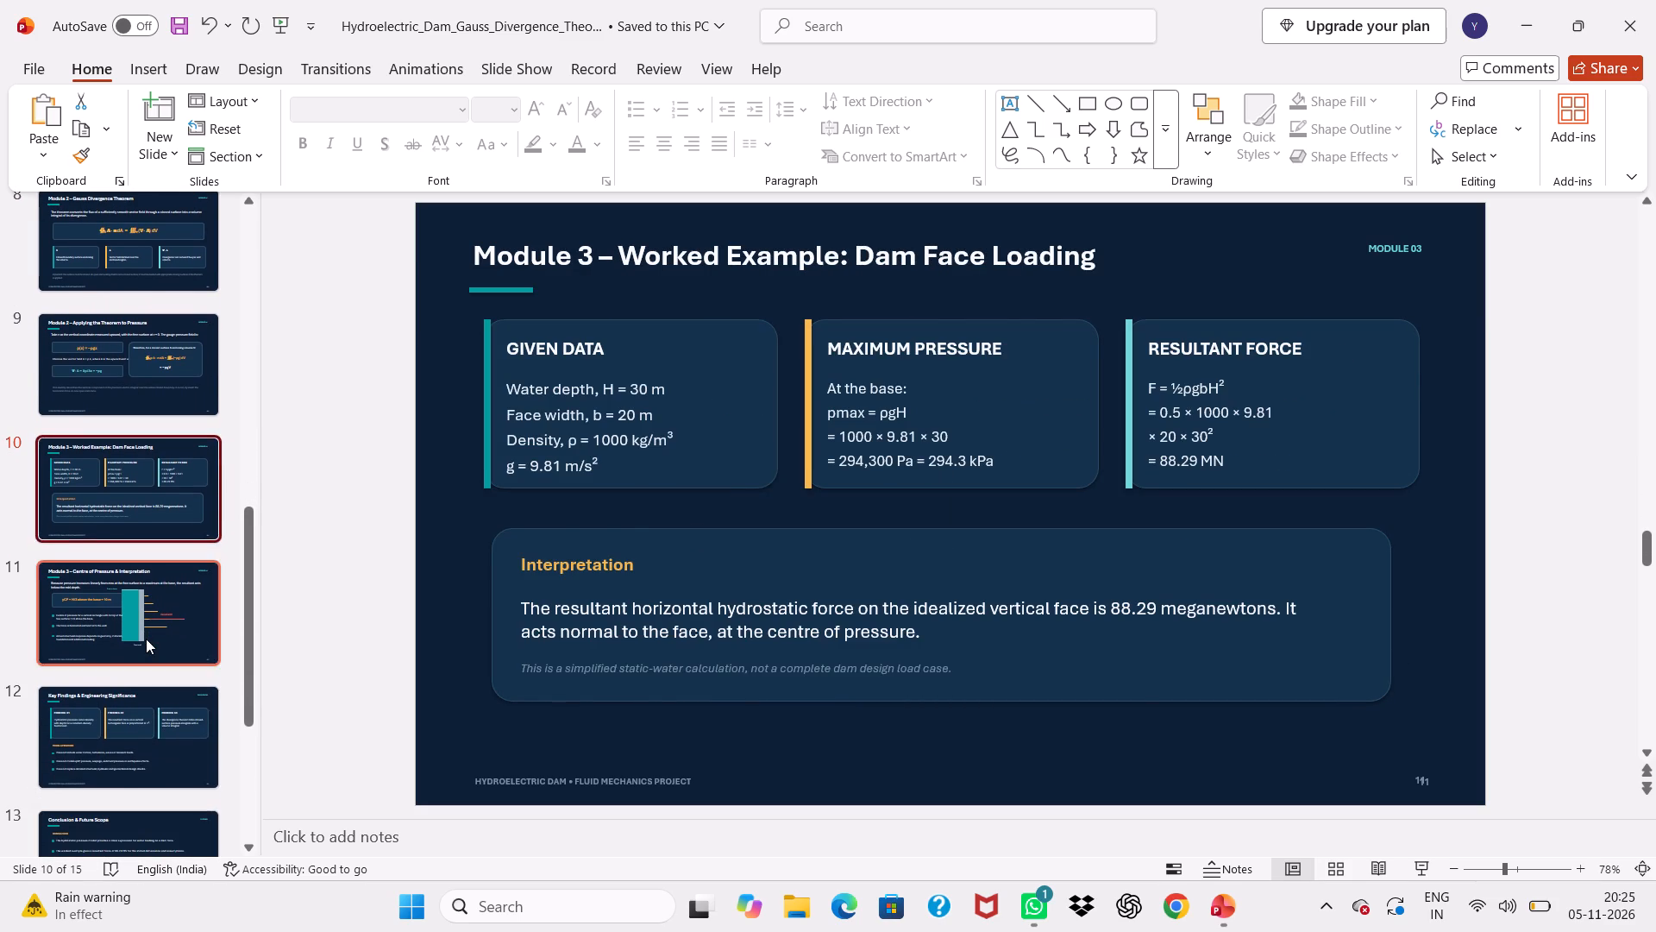
click(146, 639)
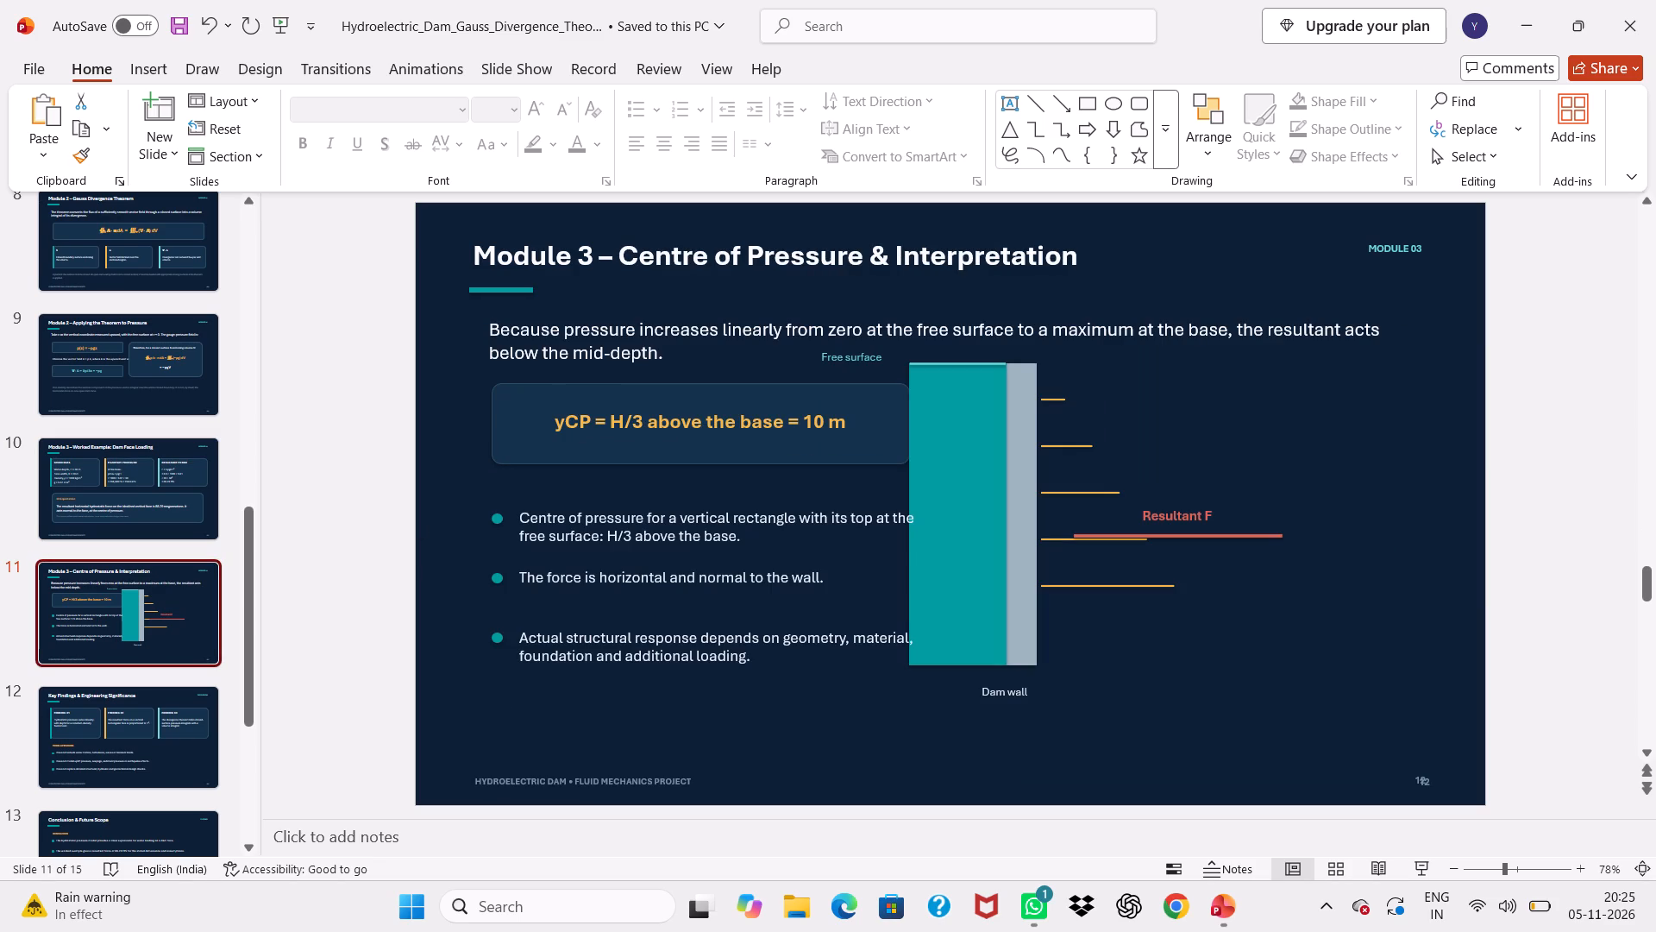
click(1003, 537)
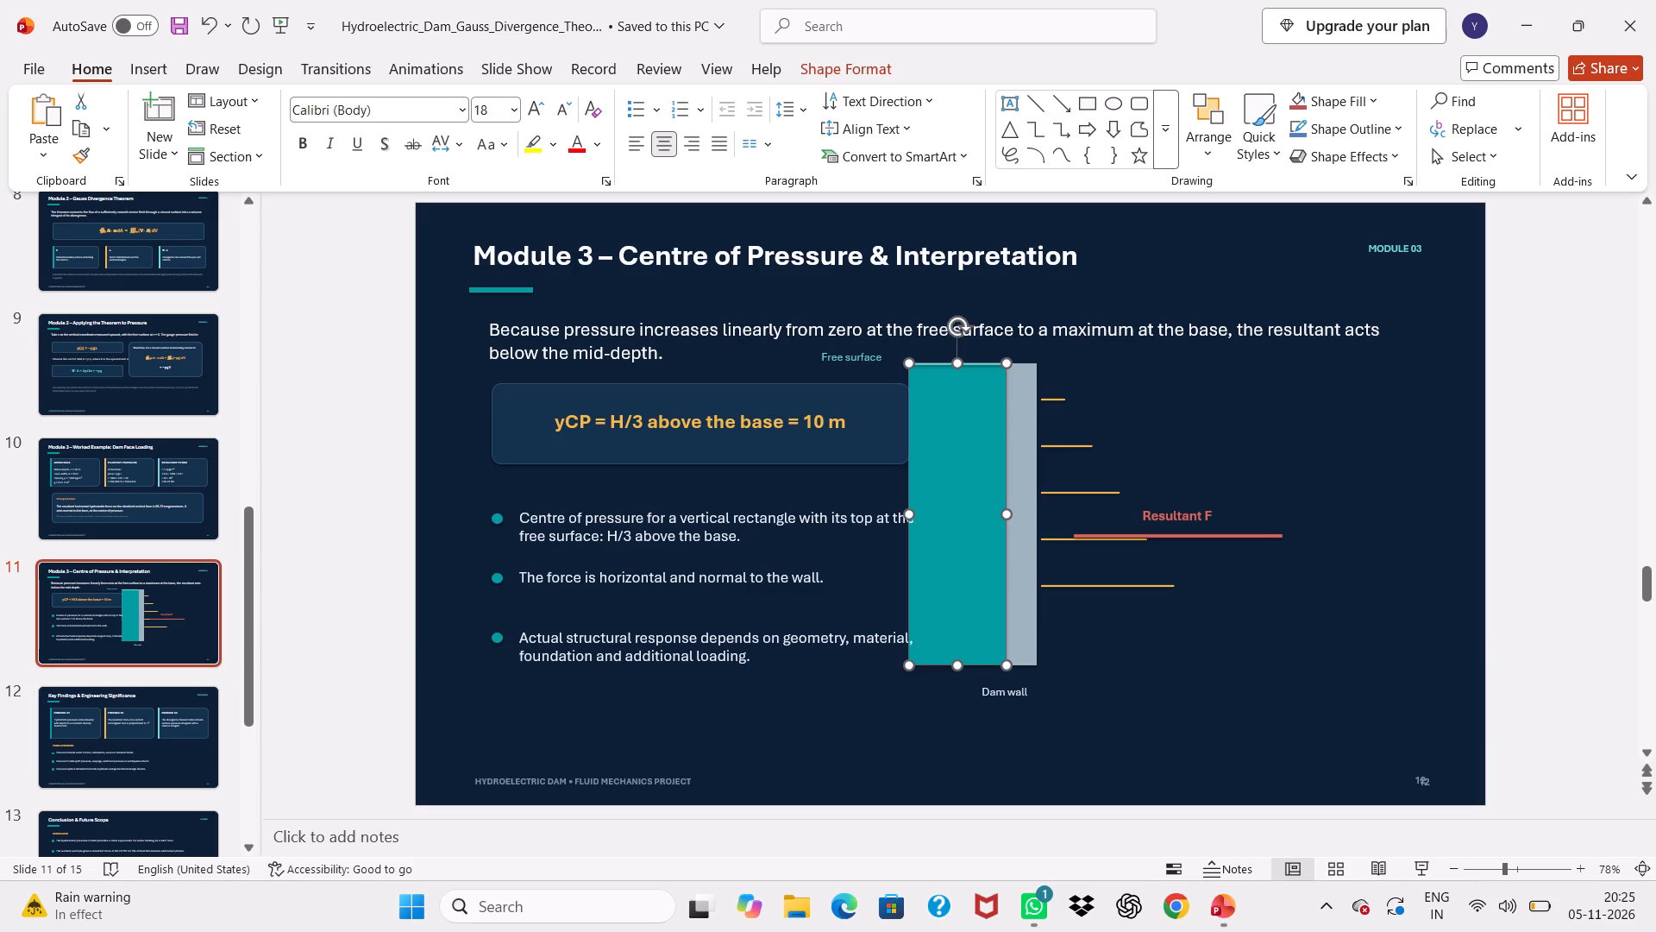
key(Right)
key(Right)
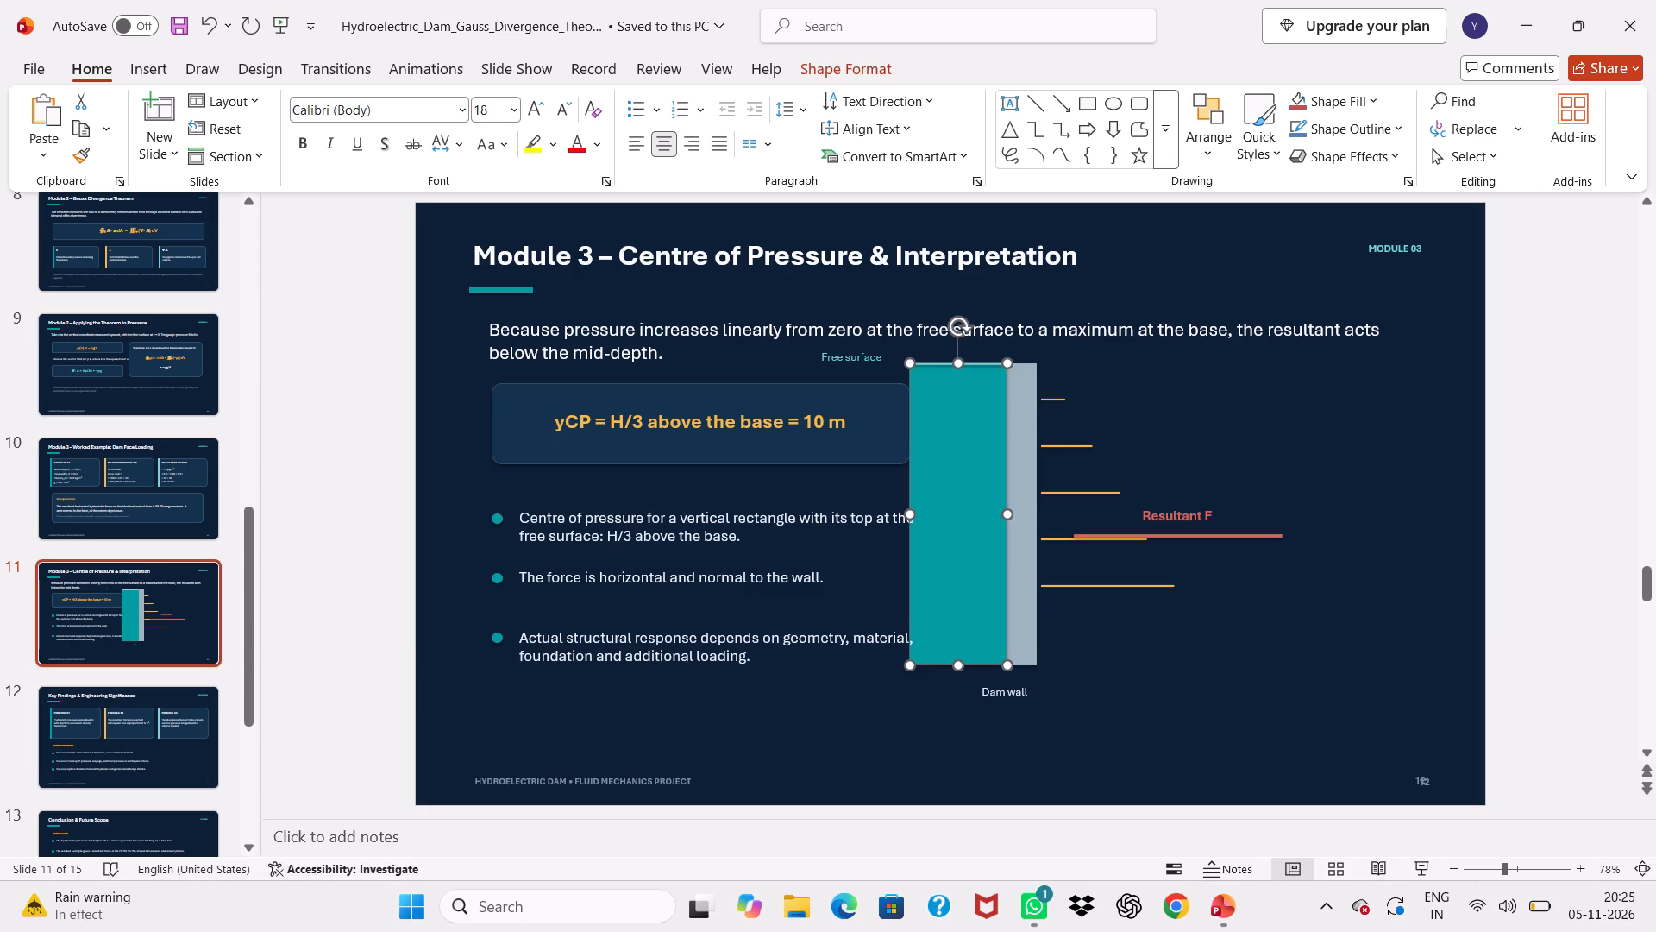
key(Right)
key(Right)
key(Right)
key(Right)
key(Right)
key(Right)
key(Right)
key(Right)
key(Right)
key(Right)
key(Right)
key(Right)
key(Right)
key(Right)
key(Right)
key(Right)
key(Right)
key(Right)
key(Right)
key(Right)
key(Right)
key(Right)
key(Right)
key(Right)
key(Right)
key(Right)
key(Right)
key(Right)
key(Right)
key(Right)
key(Right)
key(Right)
key(Right)
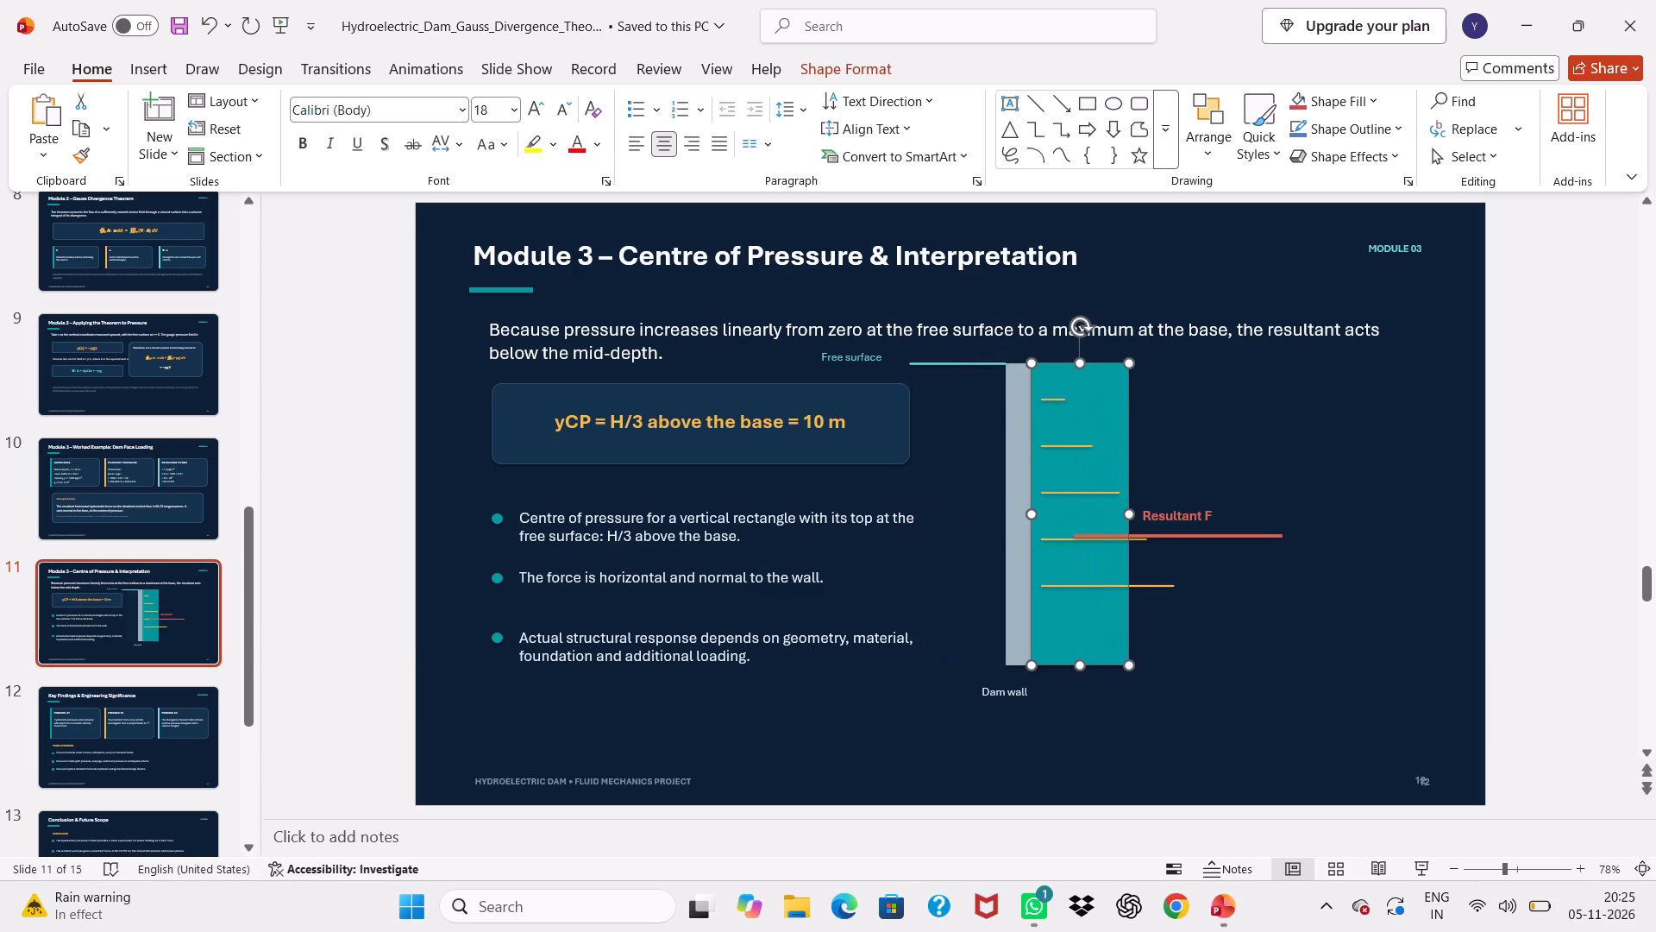
key(Left)
key(Left)
key(Left)
key(Left)
key(Left)
key(Left)
key(Left)
key(Left)
key(Left)
key(Left)
key(Left)
key(Left)
key(Left)
key(Left)
key(Left)
key(Left)
key(Left)
key(Left)
key(Left)
key(Left)
key(Left)
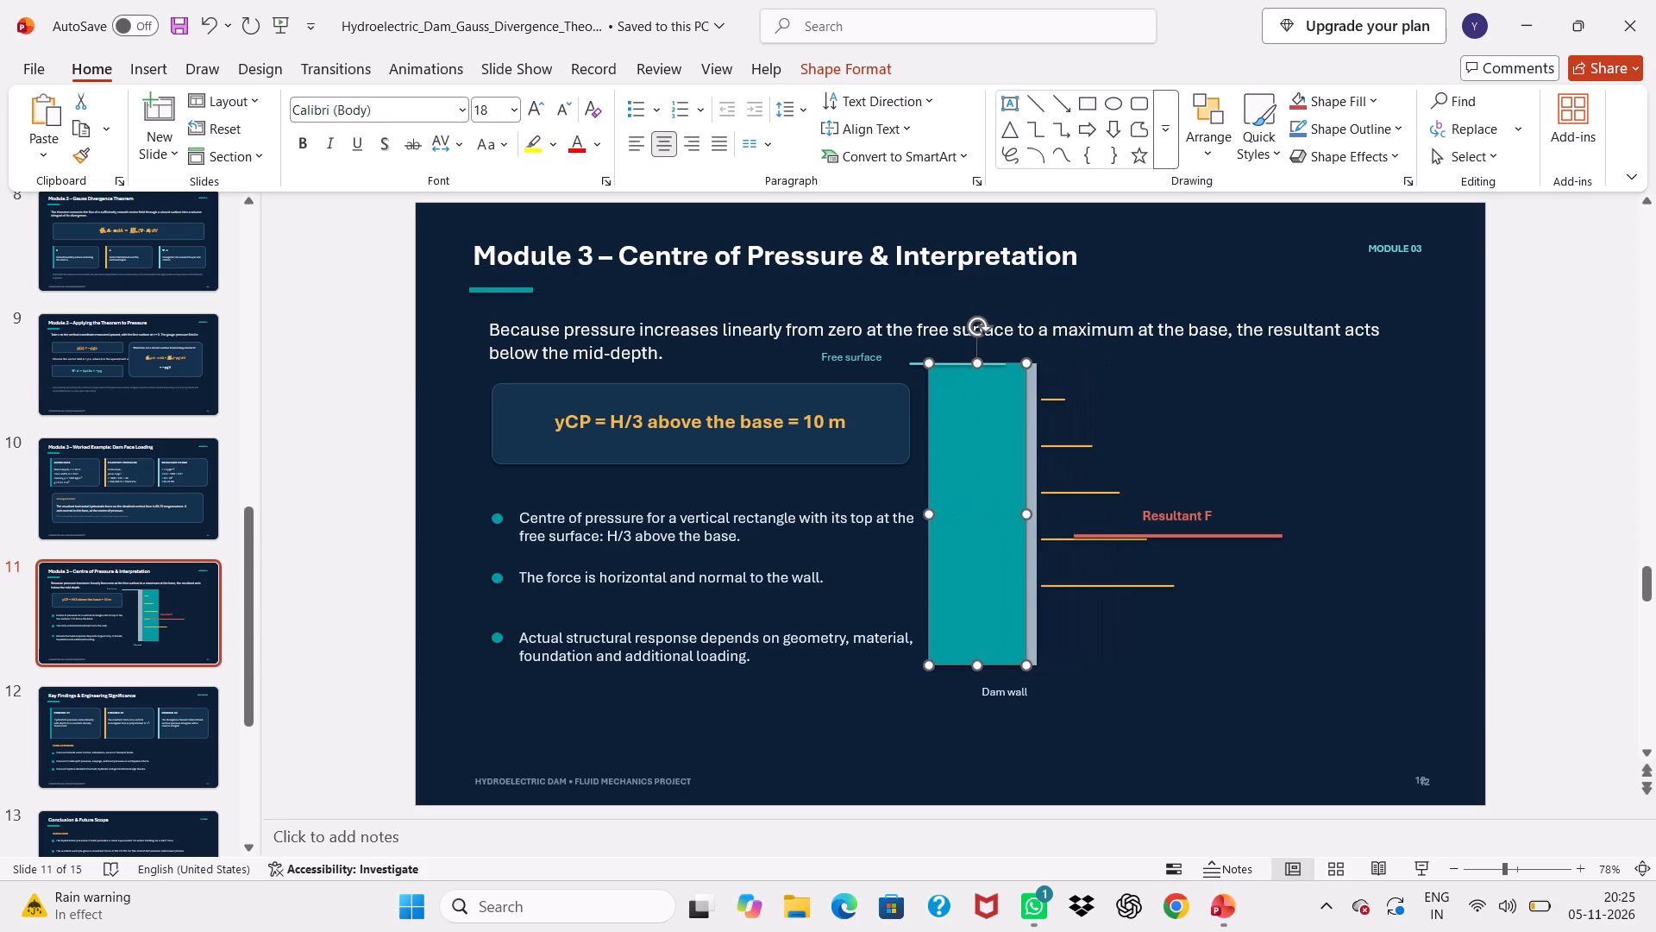
key(Left)
key(Left)
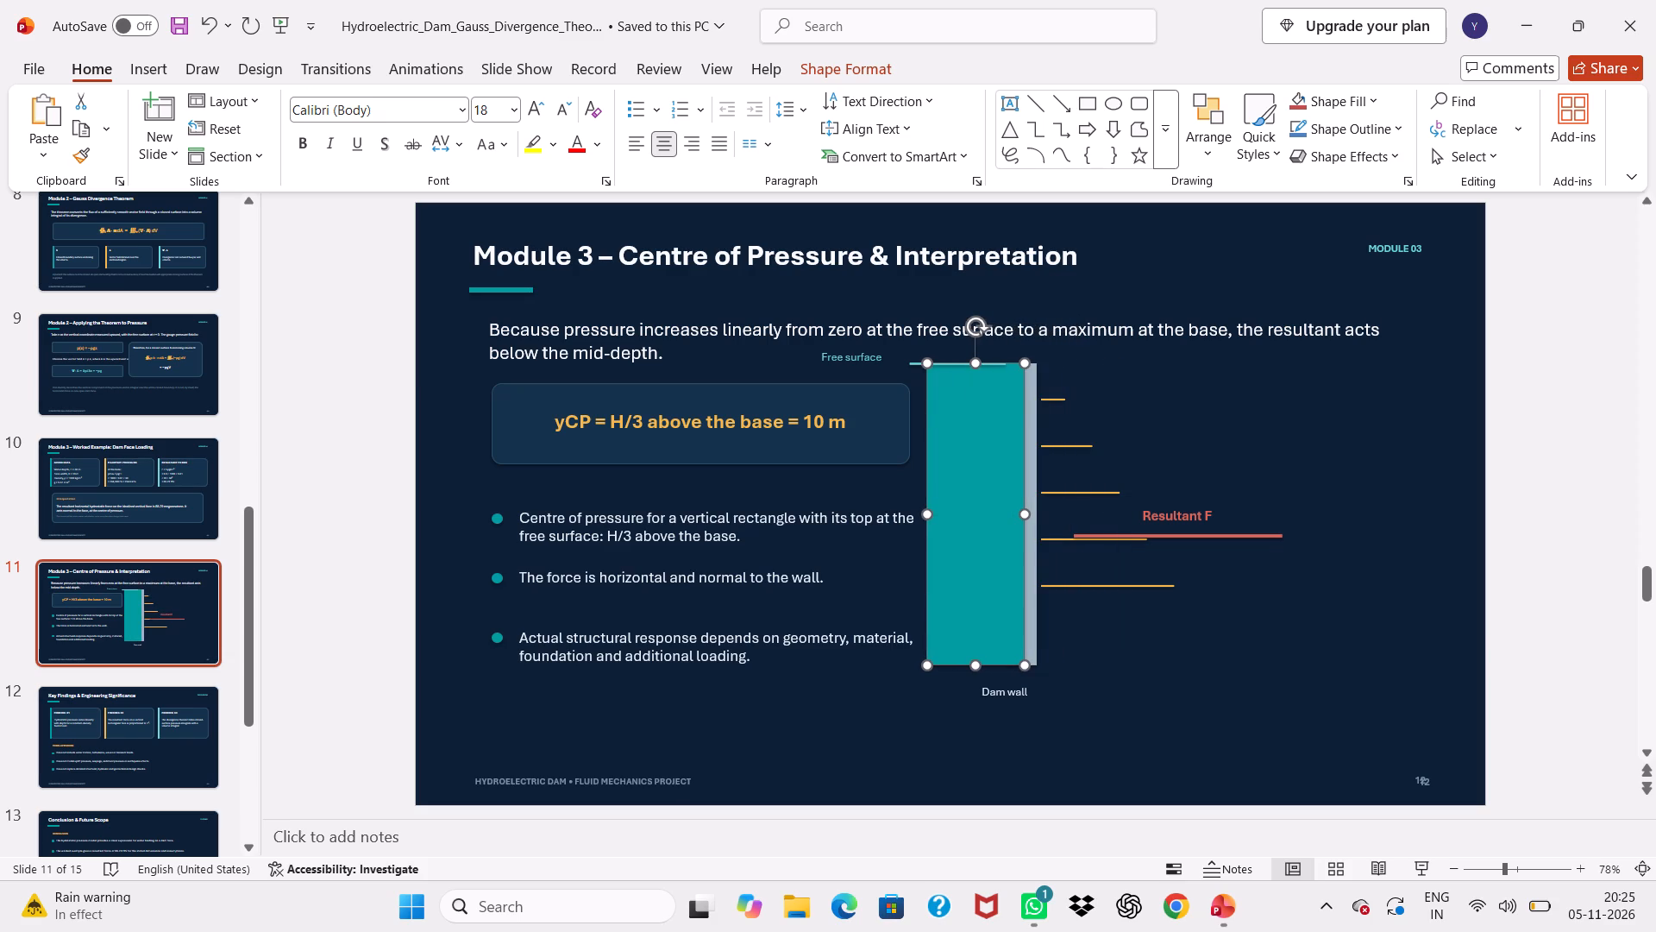
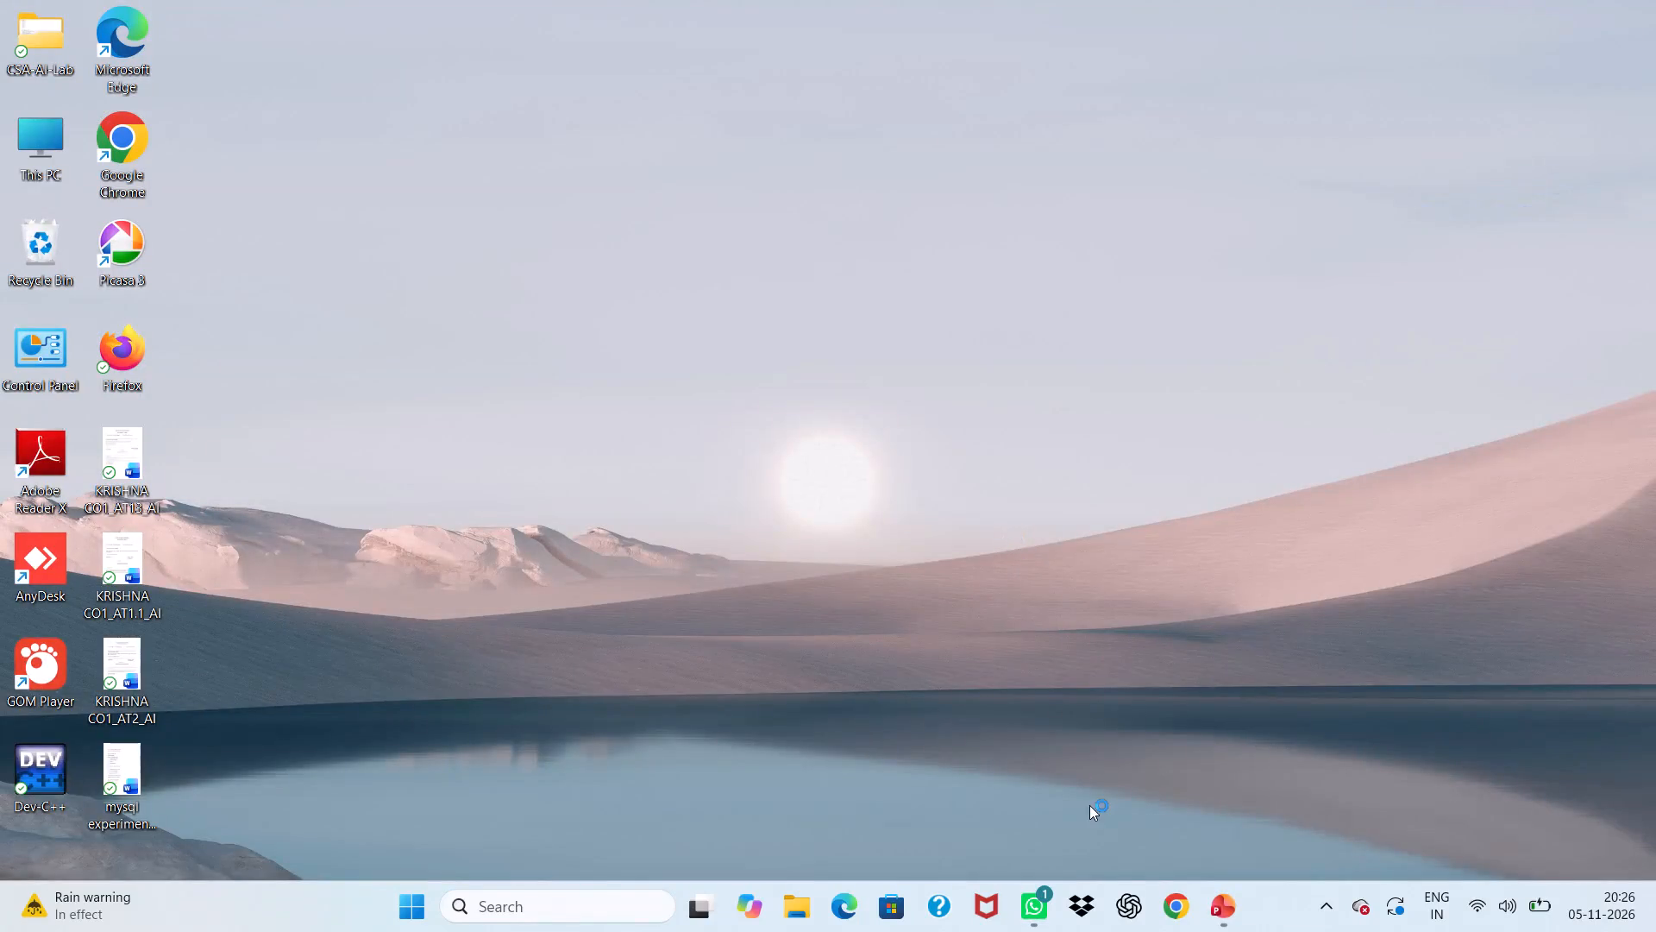
Turn on the Windows energy saver.
click(1540, 907)
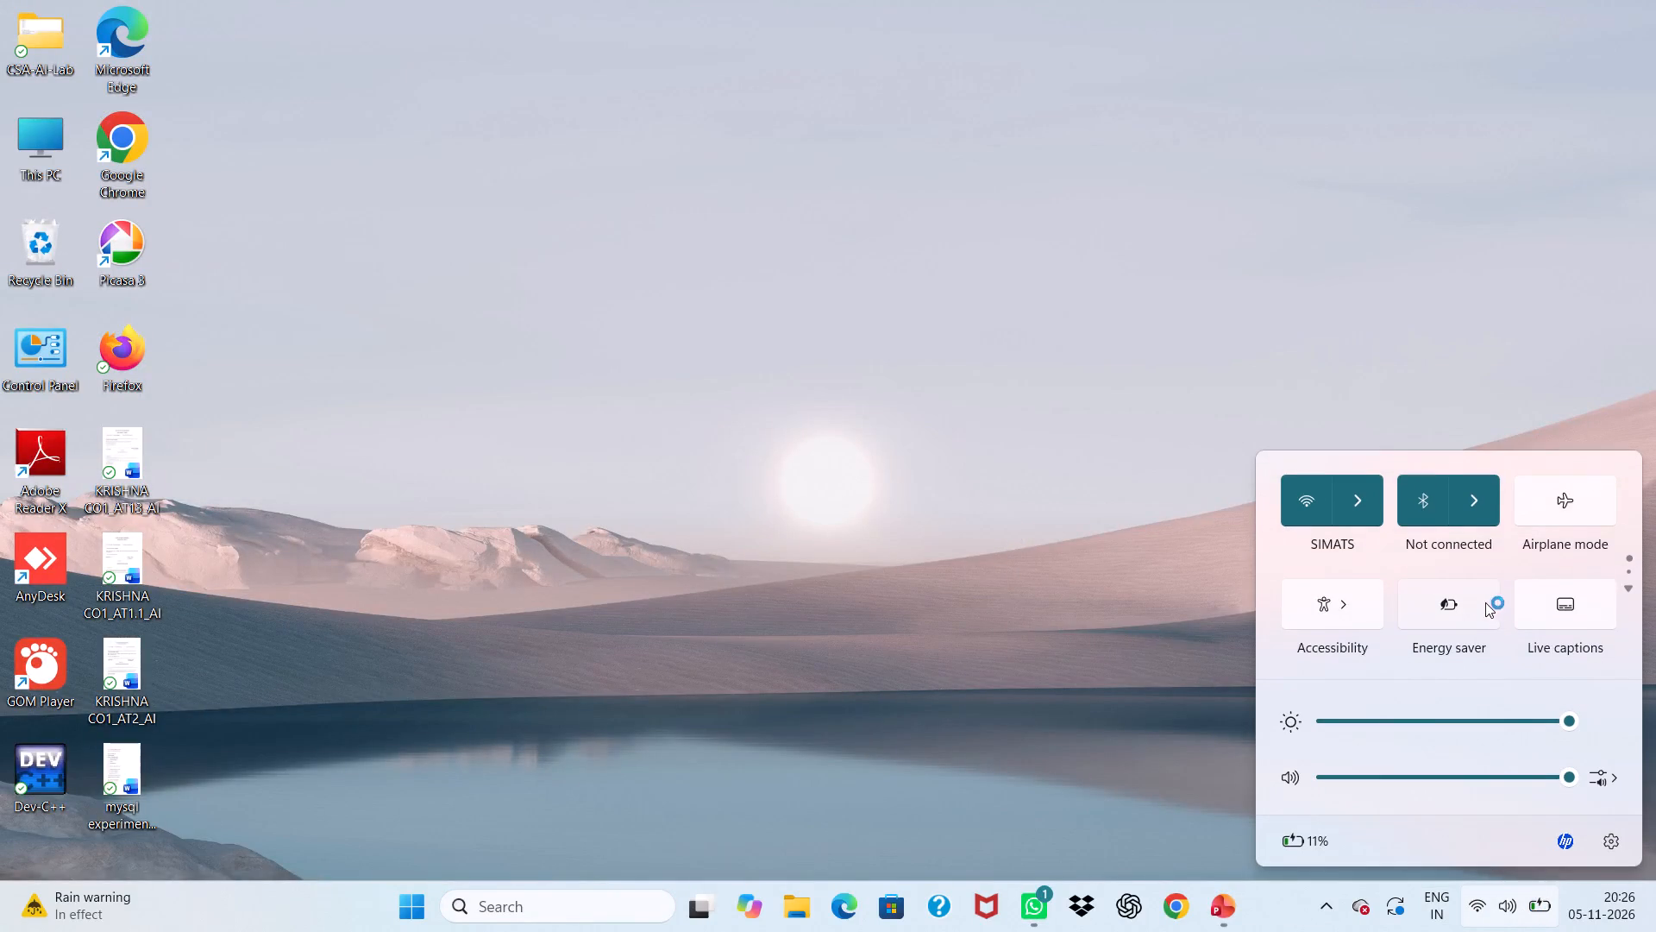
click(1462, 597)
click(1462, 597)
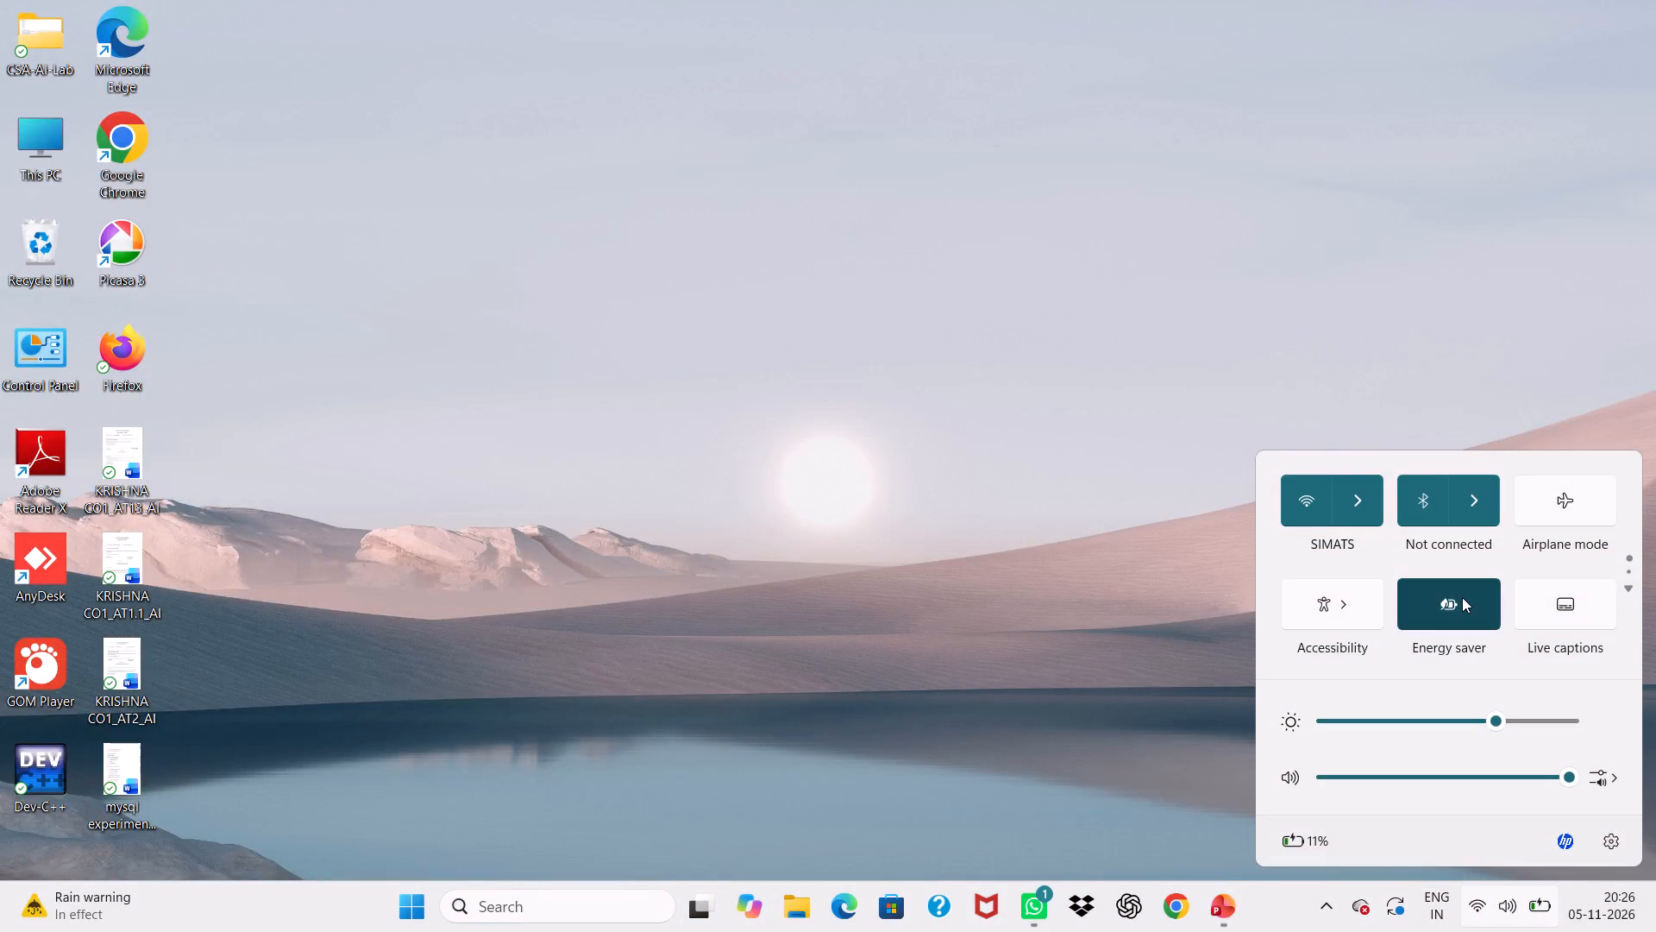
click(1170, 407)
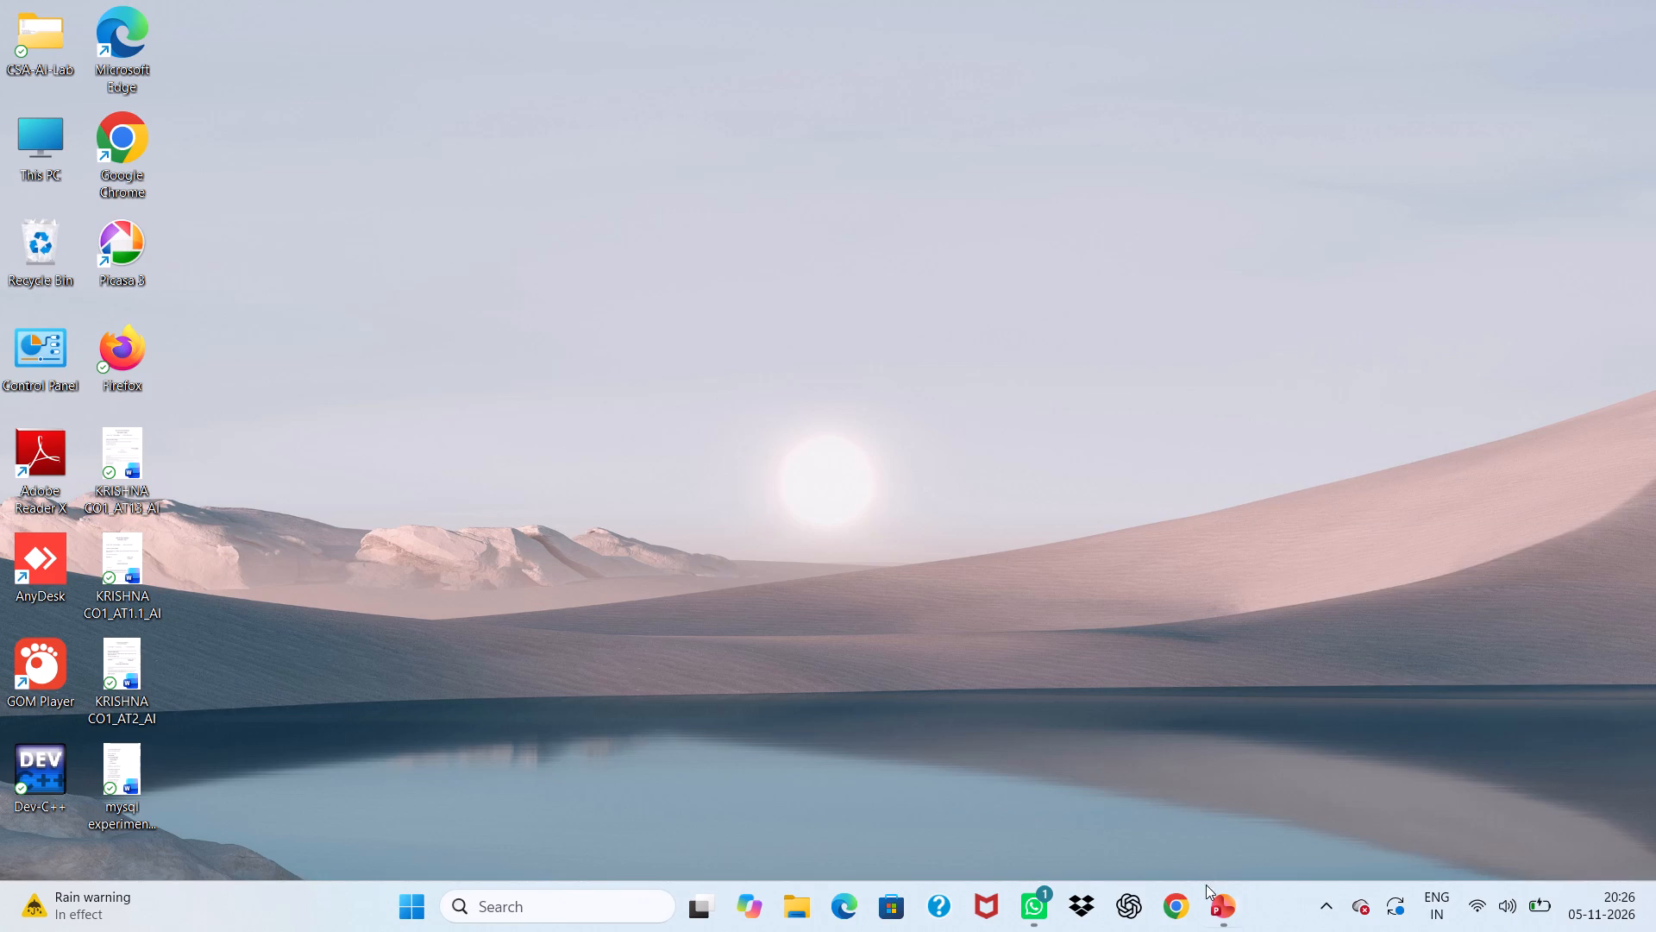
Switch back to the Hydroelectric Dam Gauss Divergence Theorem presentation in PowerPoint.
click(1210, 902)
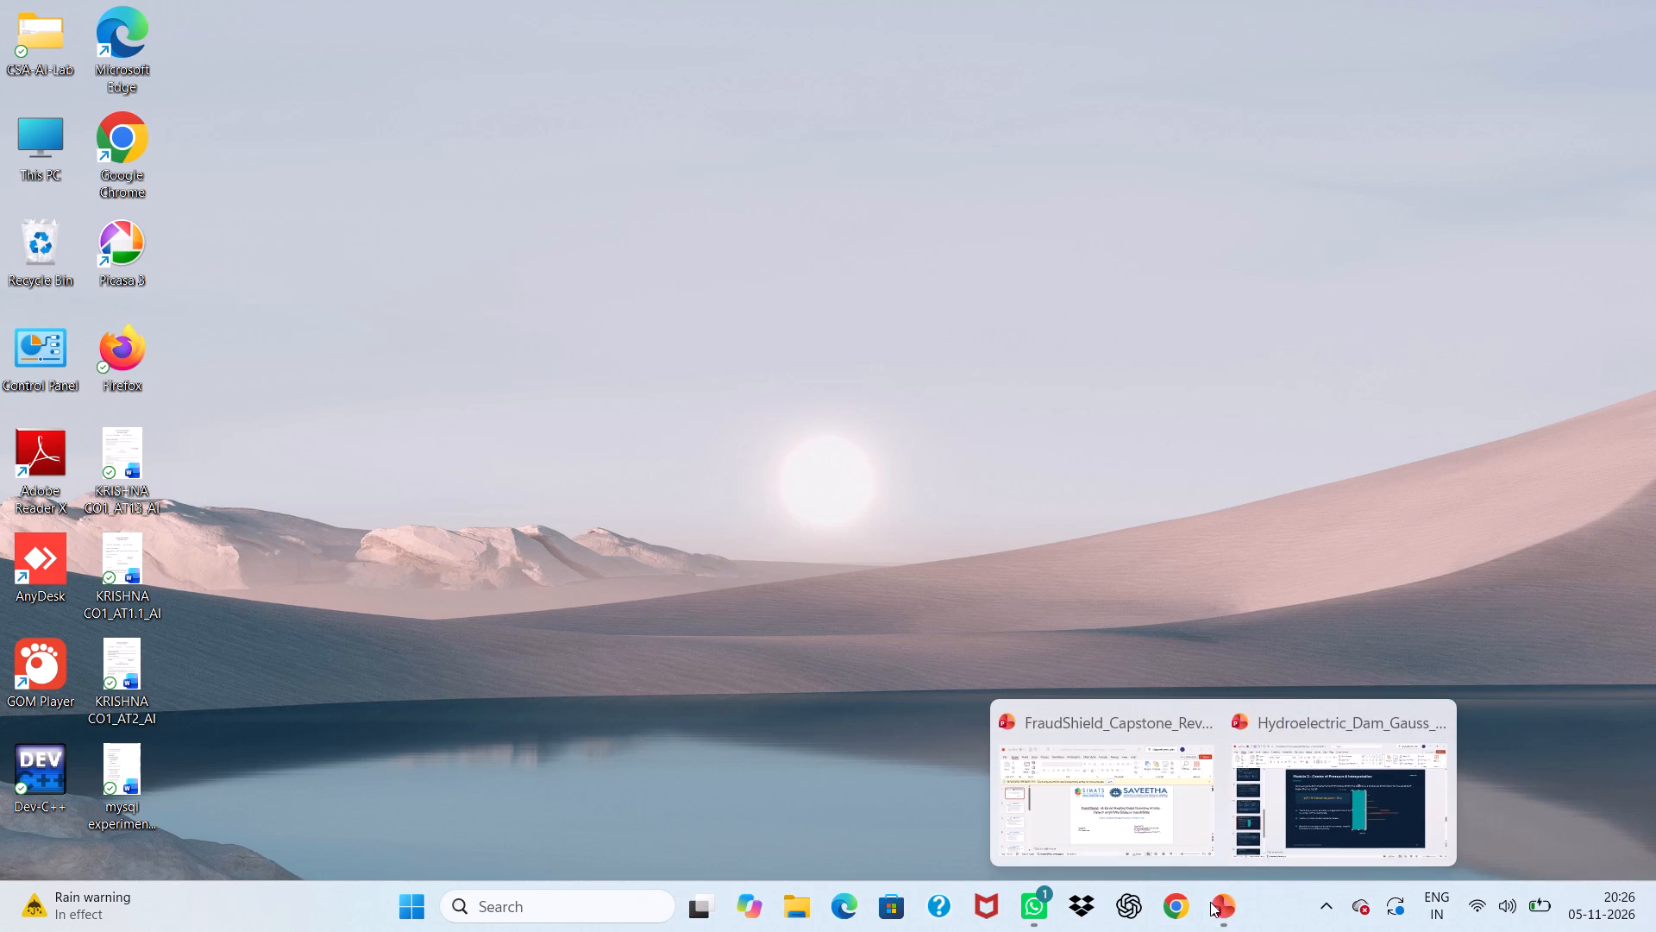
click(1227, 911)
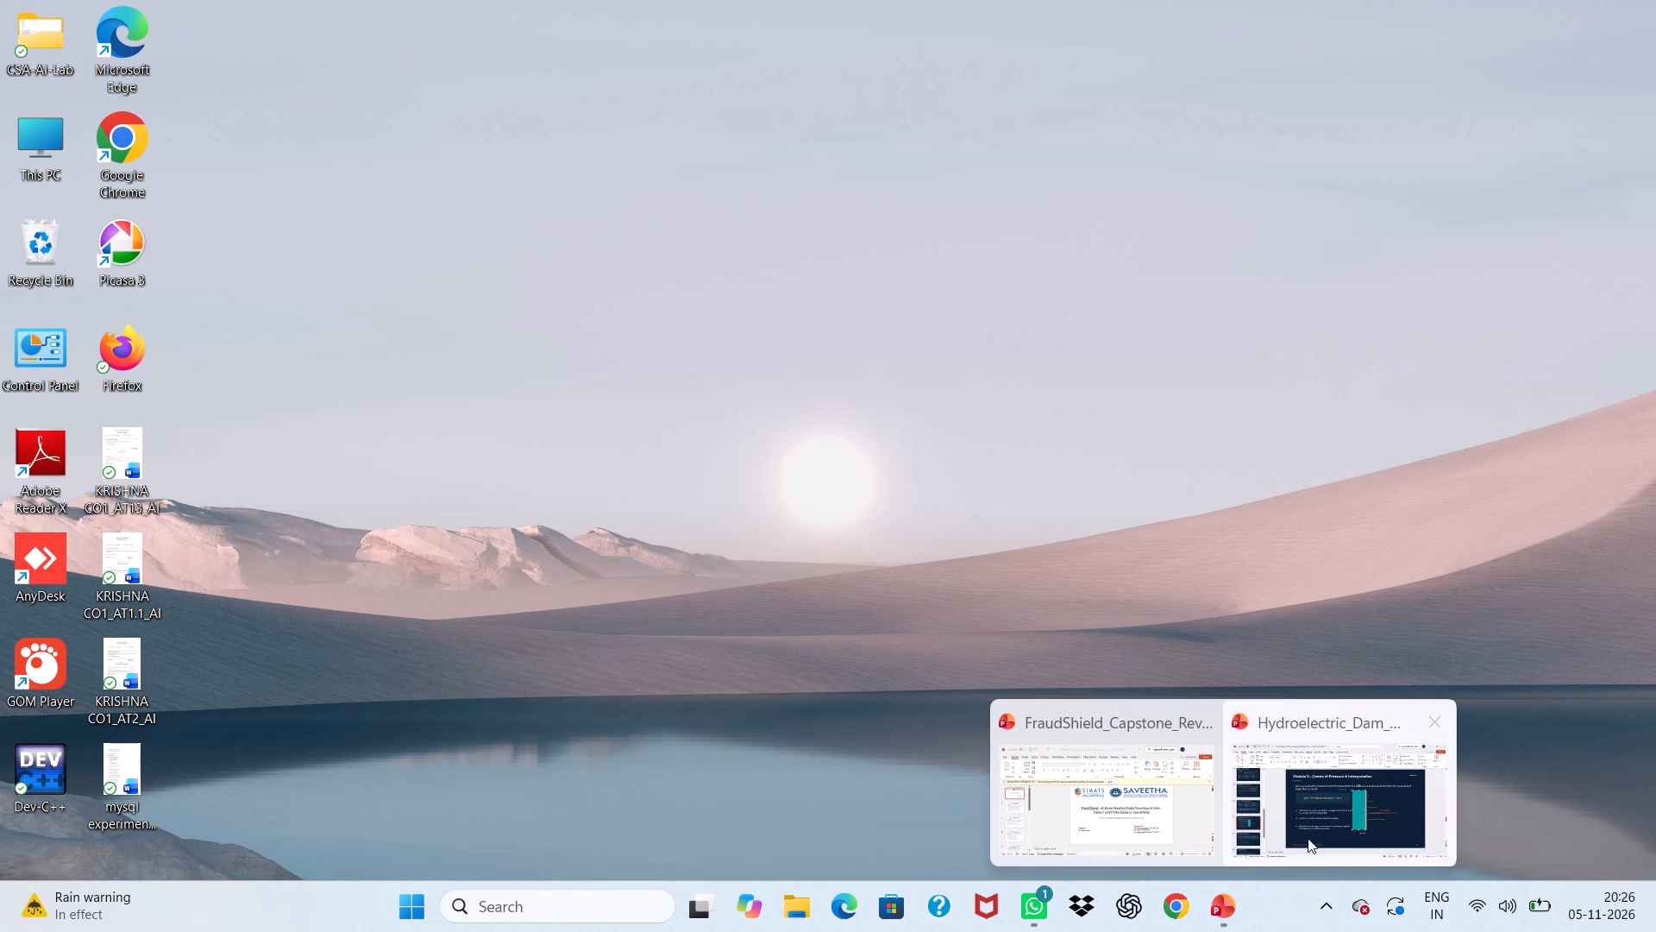
click(1351, 809)
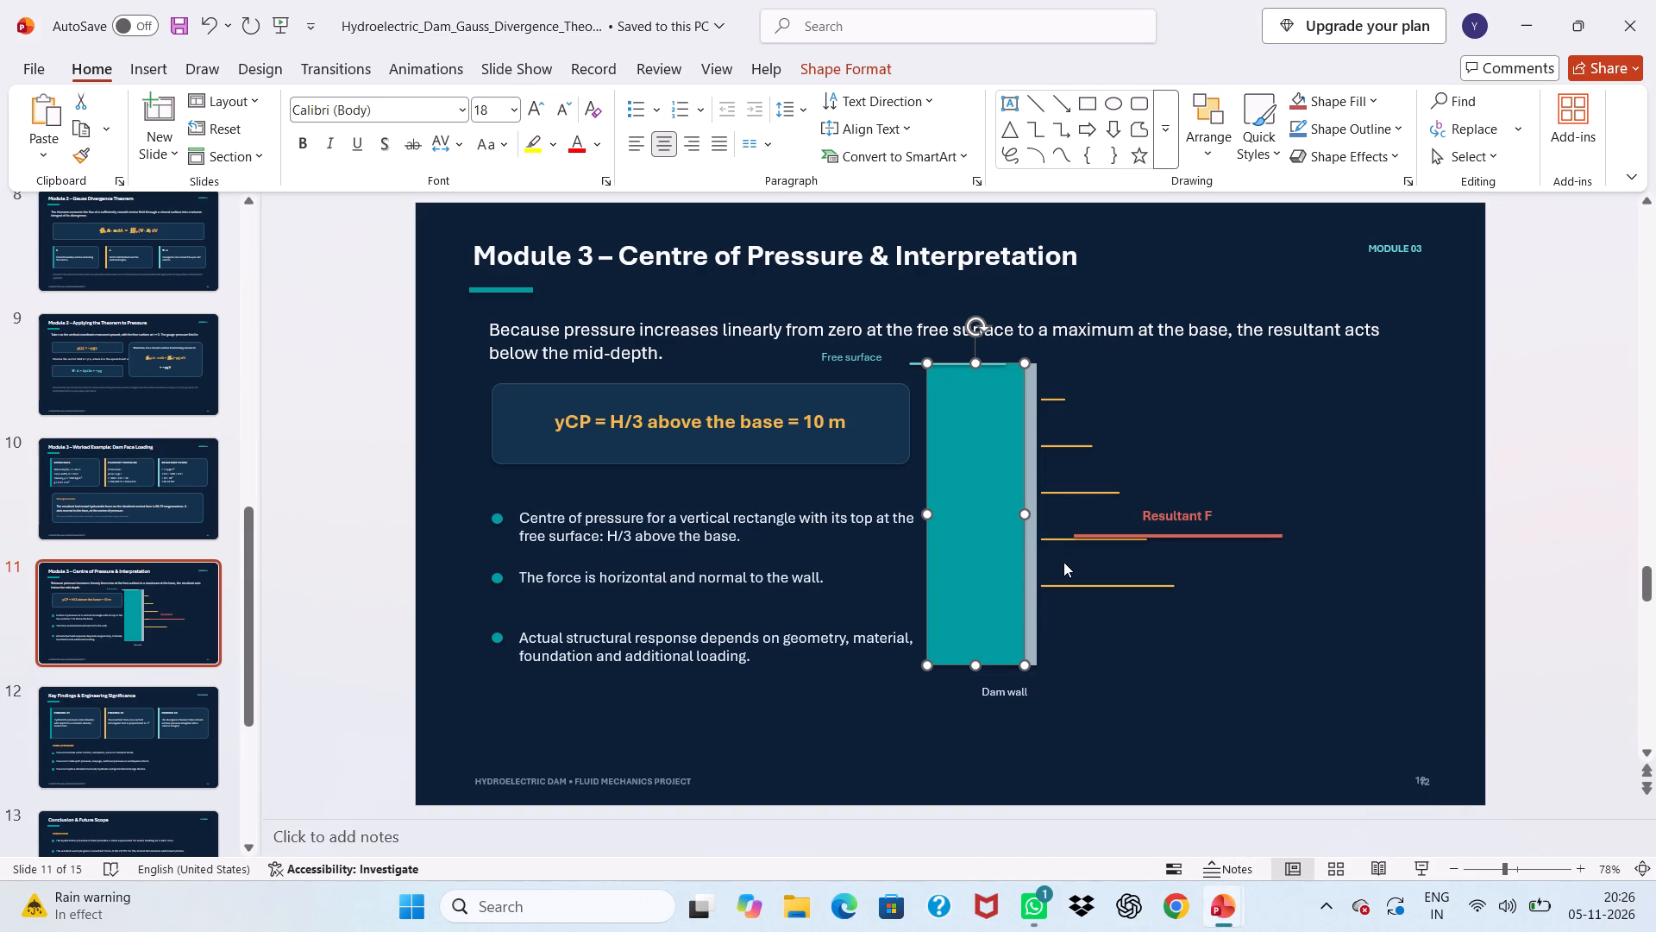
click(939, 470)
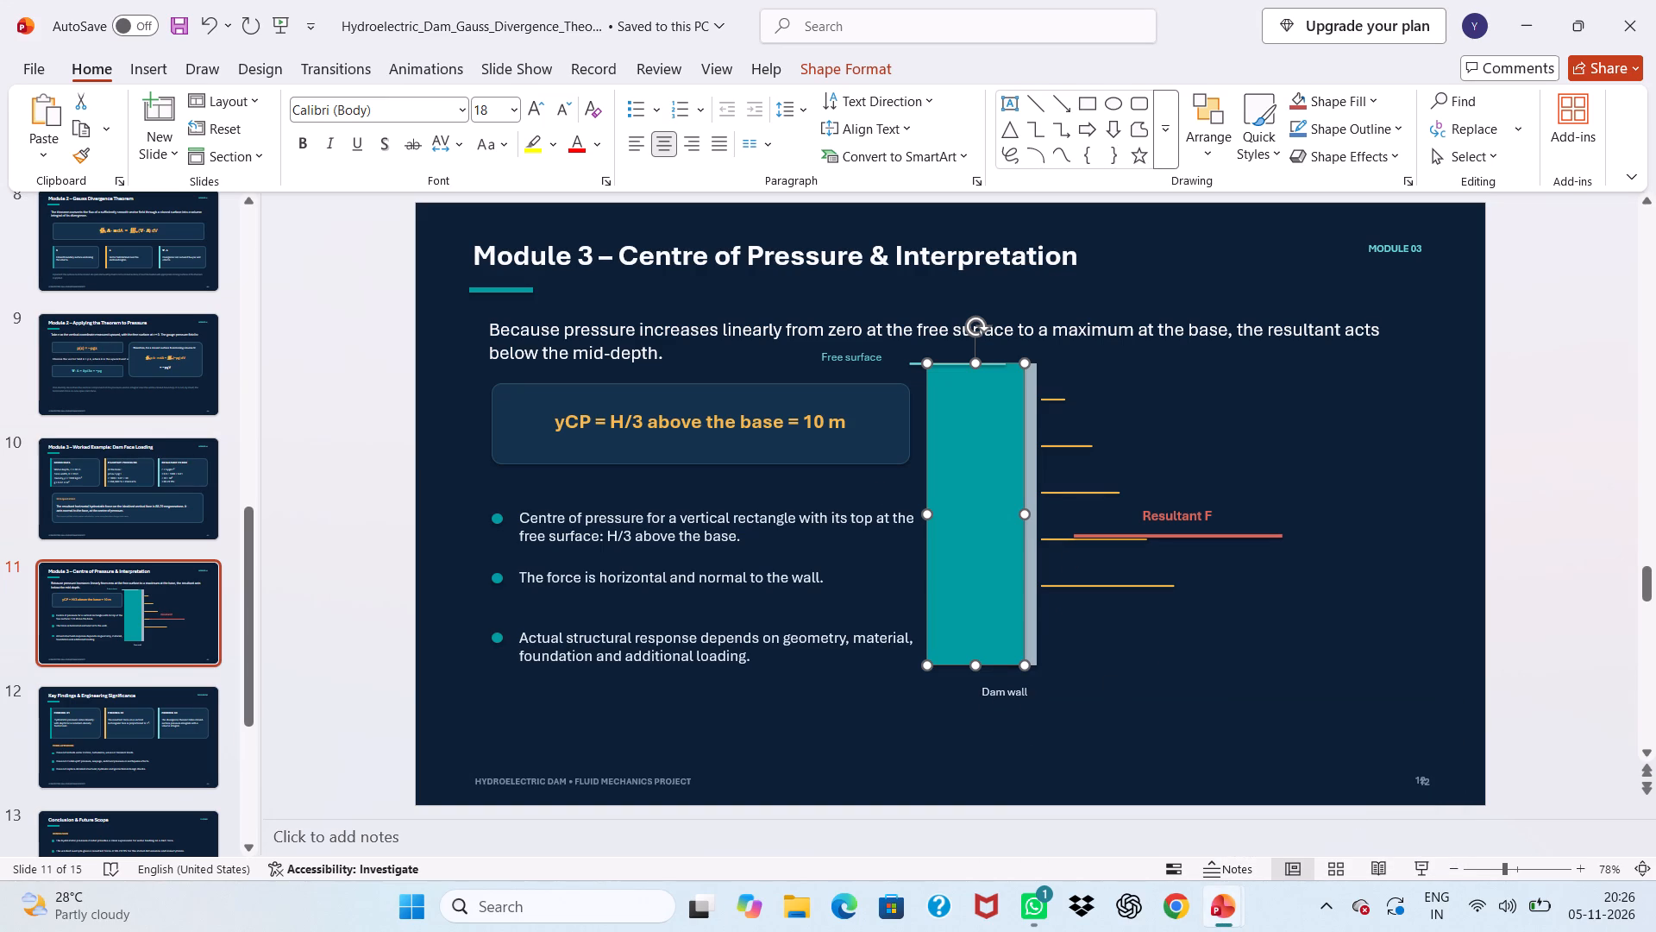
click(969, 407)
Return to the title slide at the start of the deck.
scroll(224, 339, up, 4)
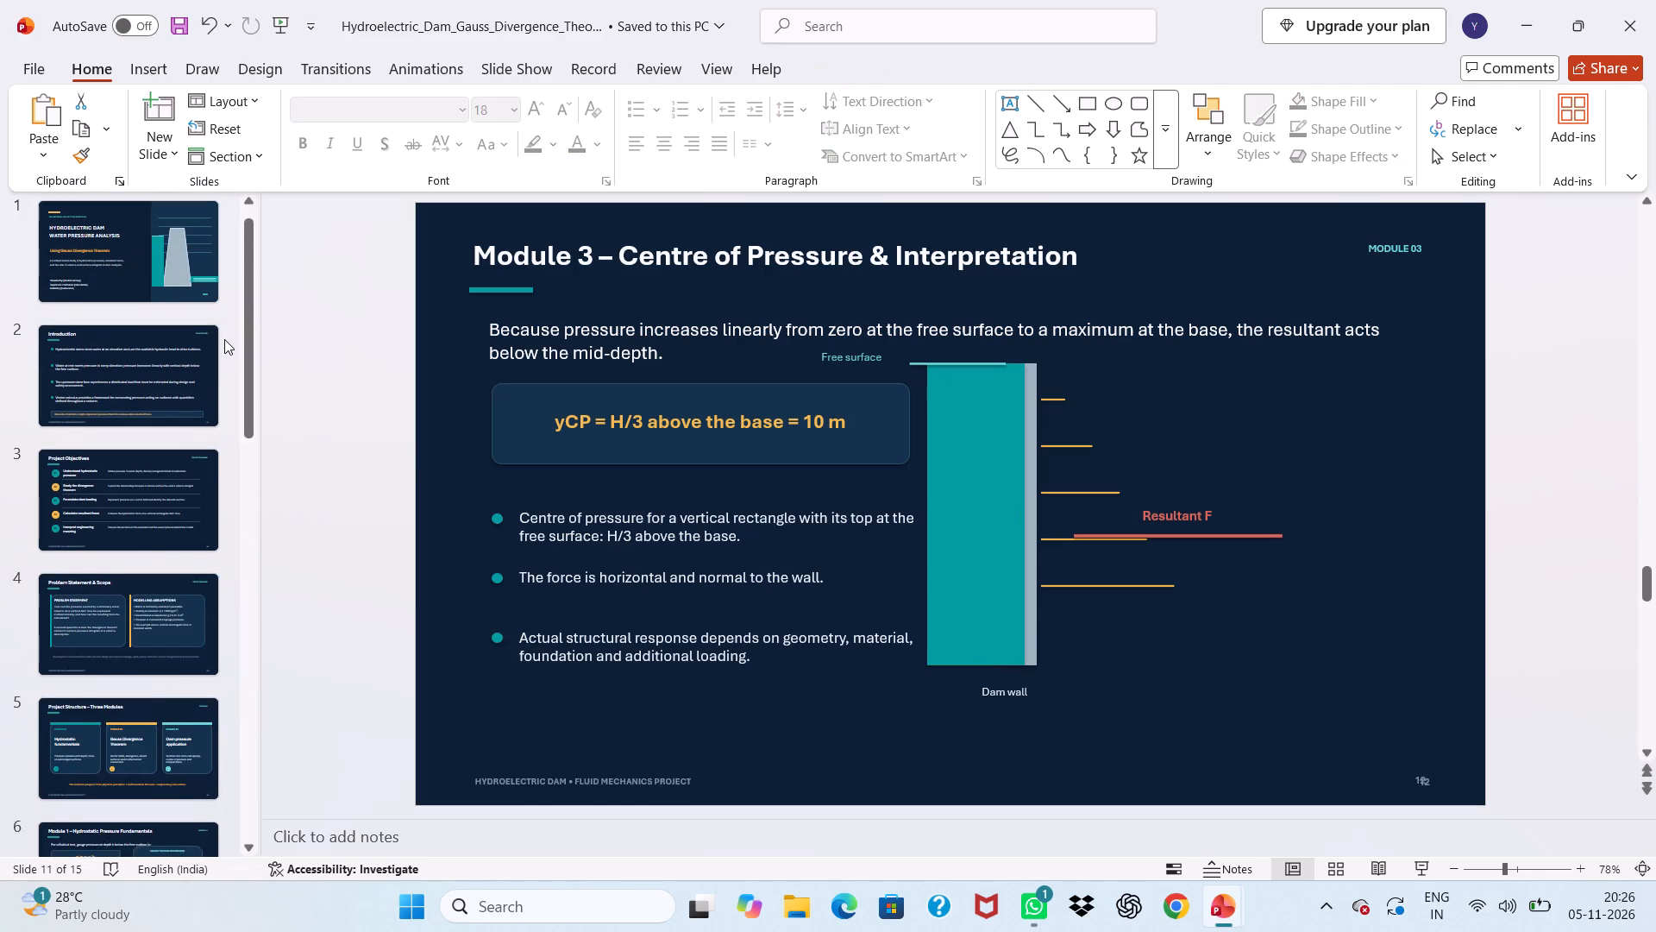
scroll(224, 339, up, 14)
scroll(224, 339, up, 7)
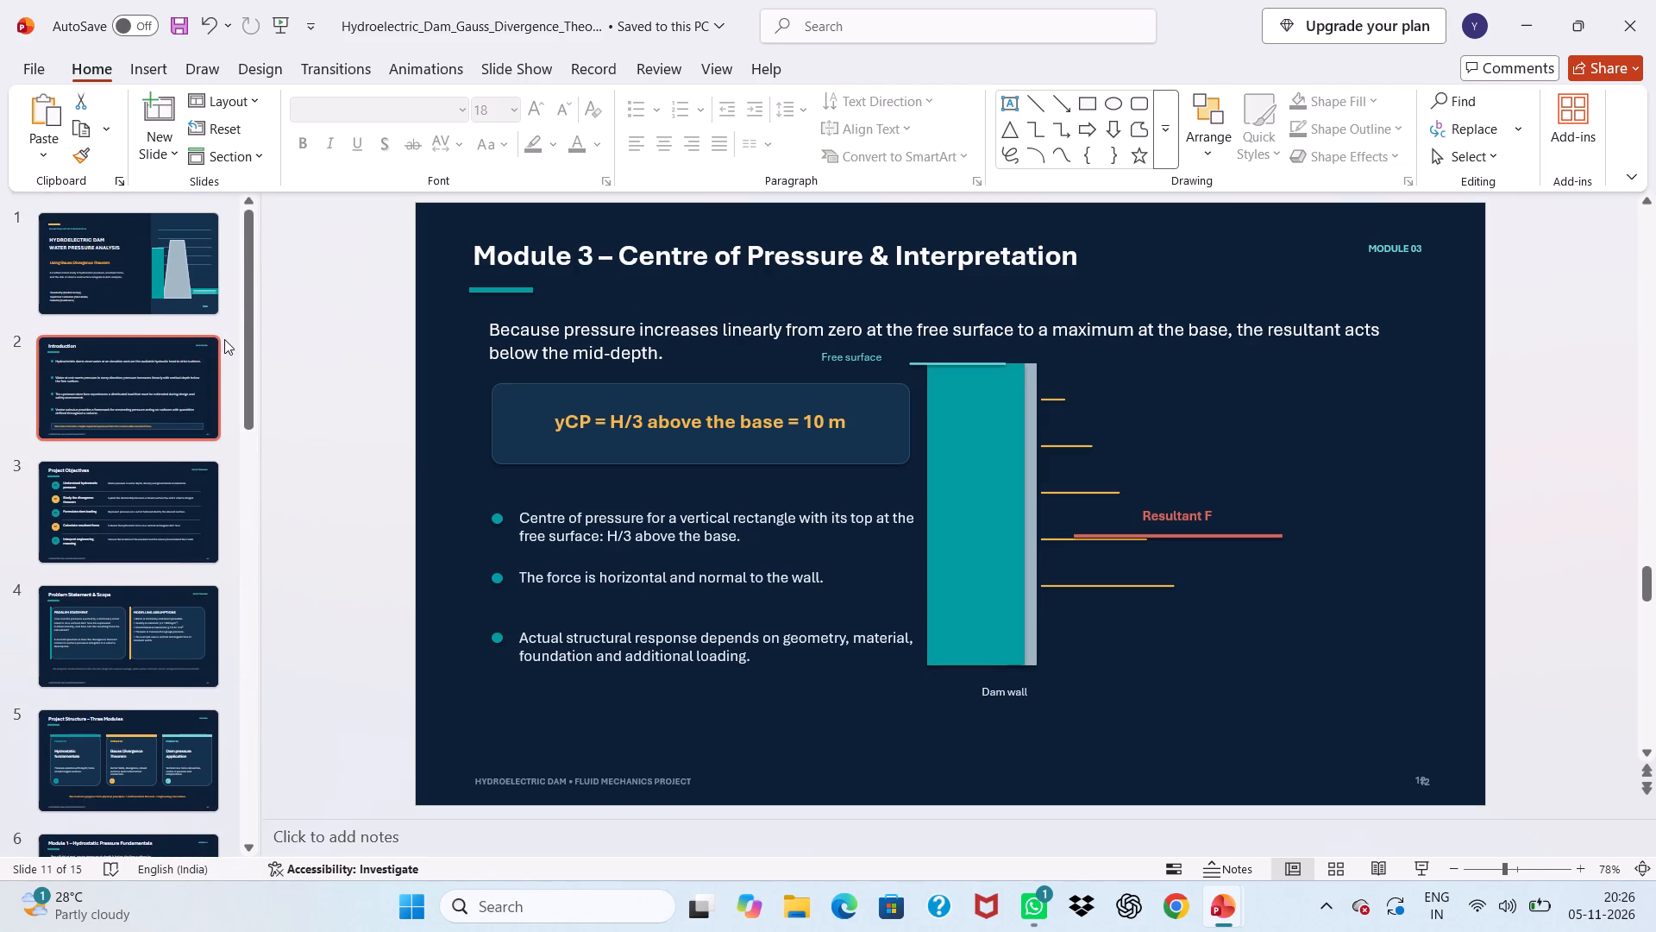
click(130, 272)
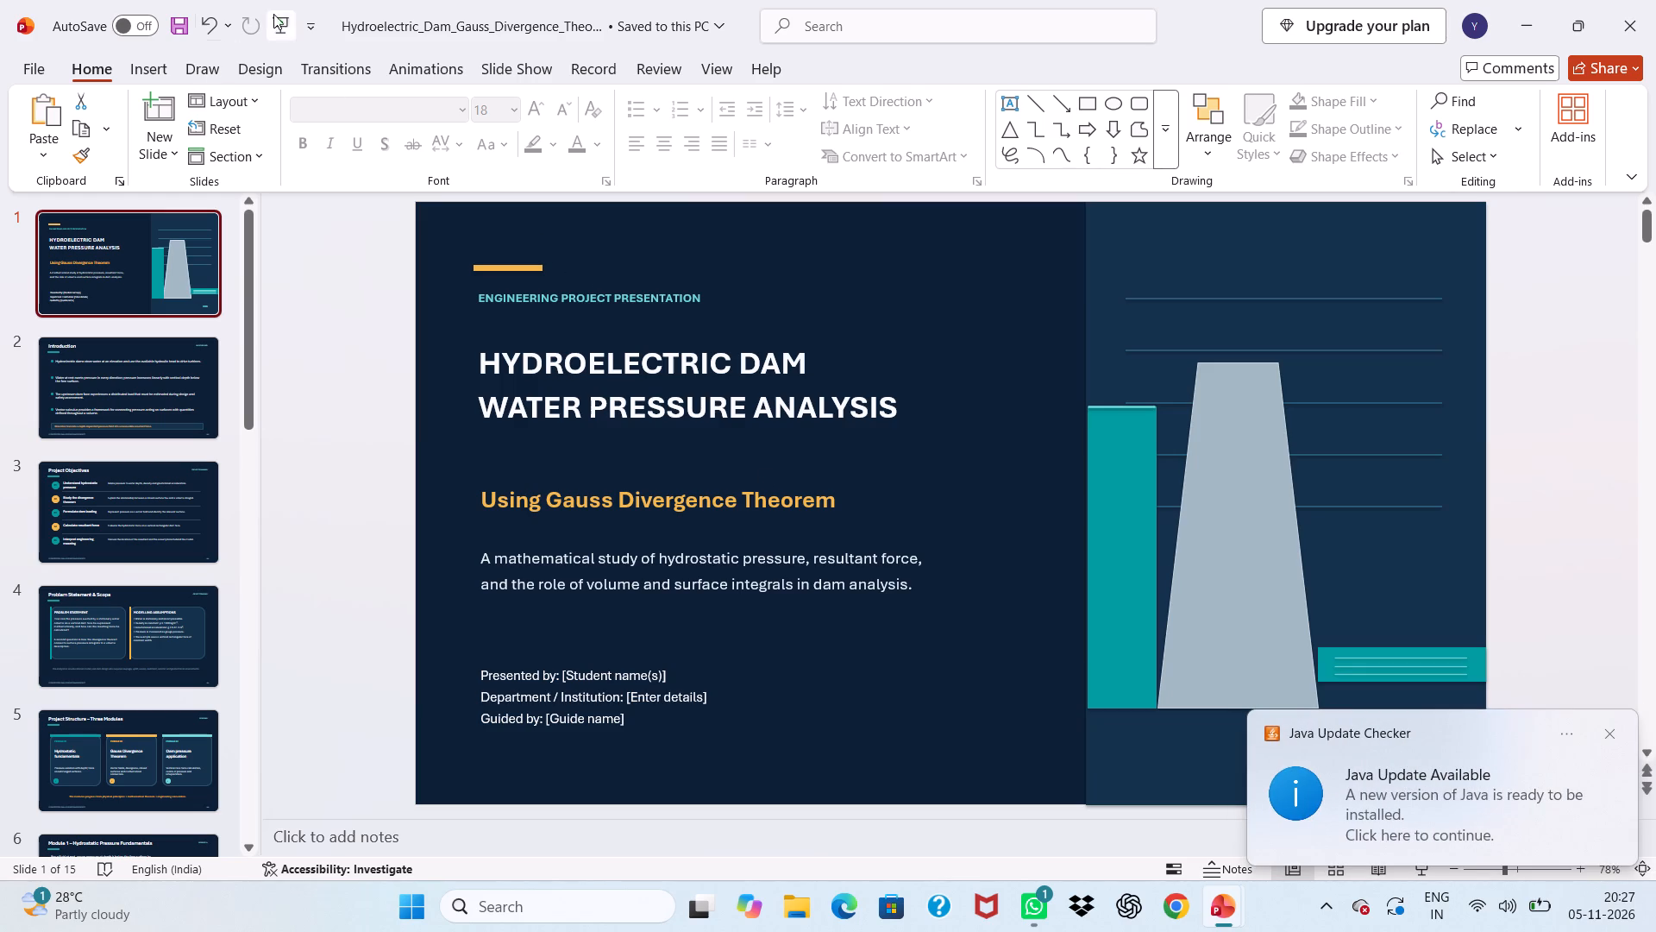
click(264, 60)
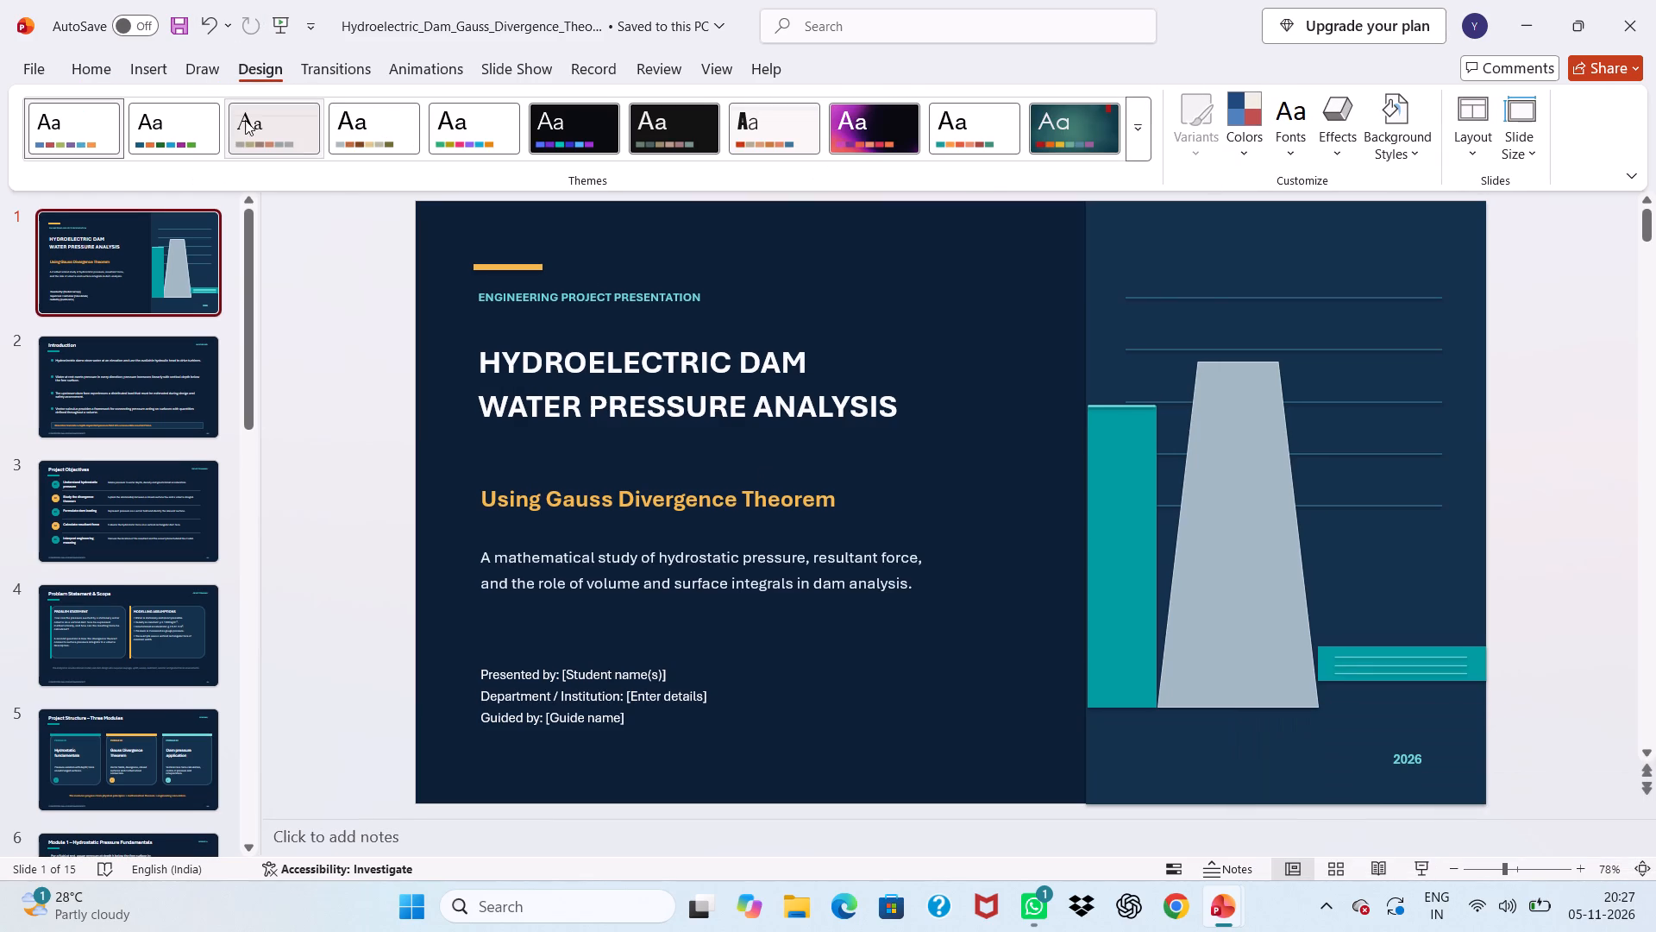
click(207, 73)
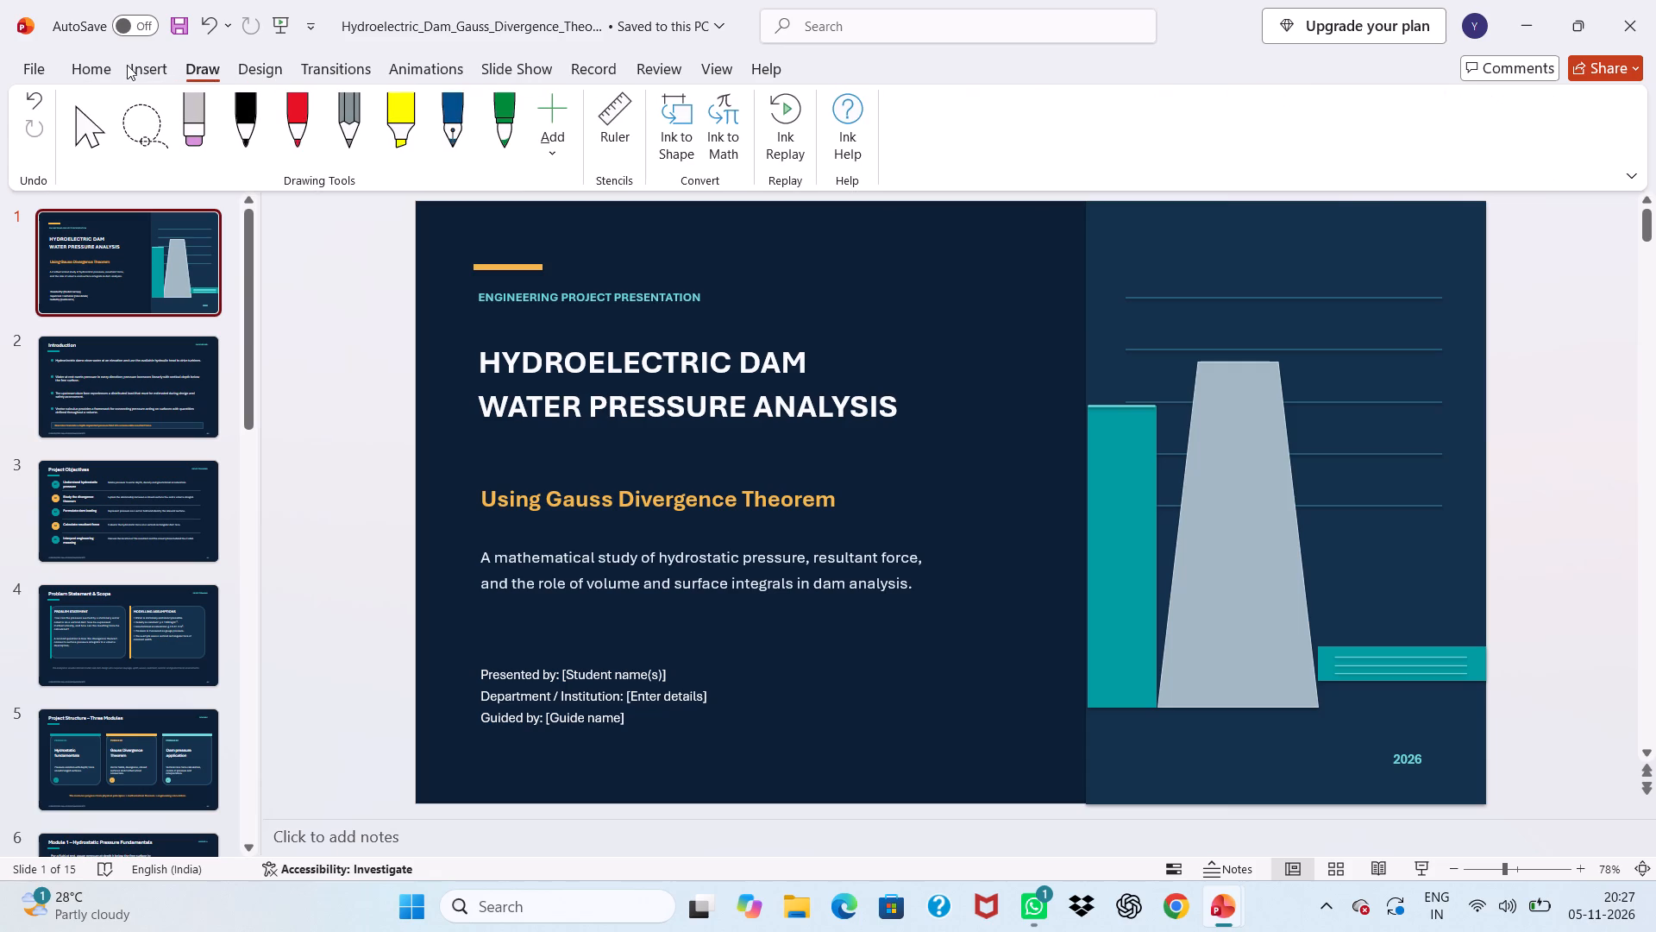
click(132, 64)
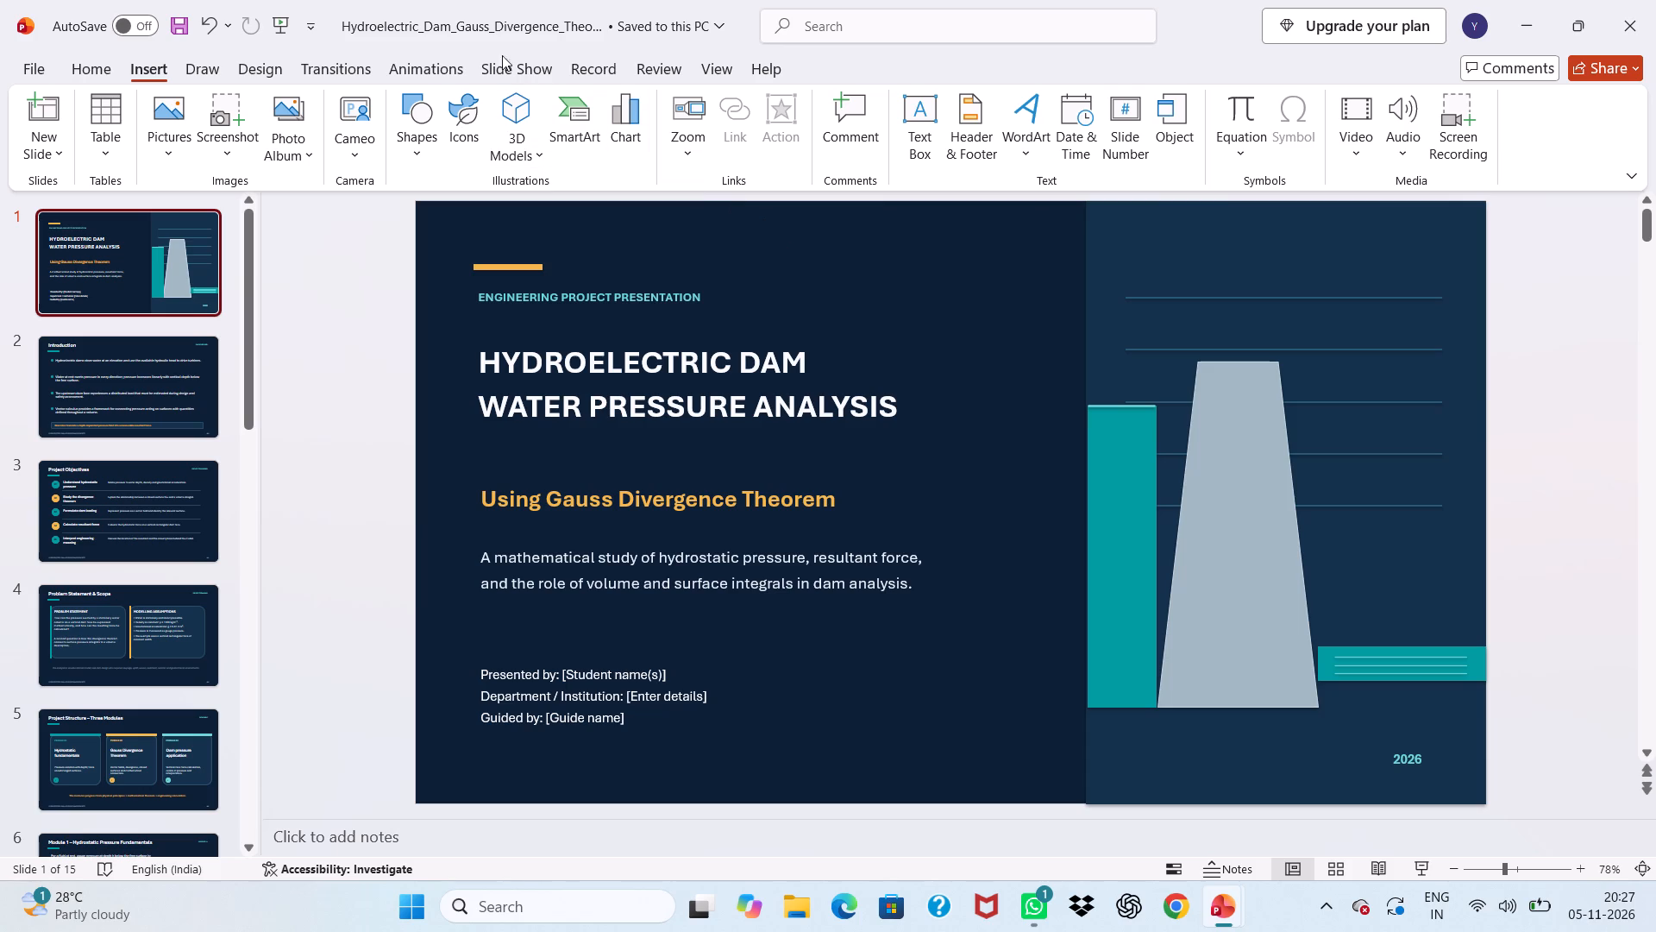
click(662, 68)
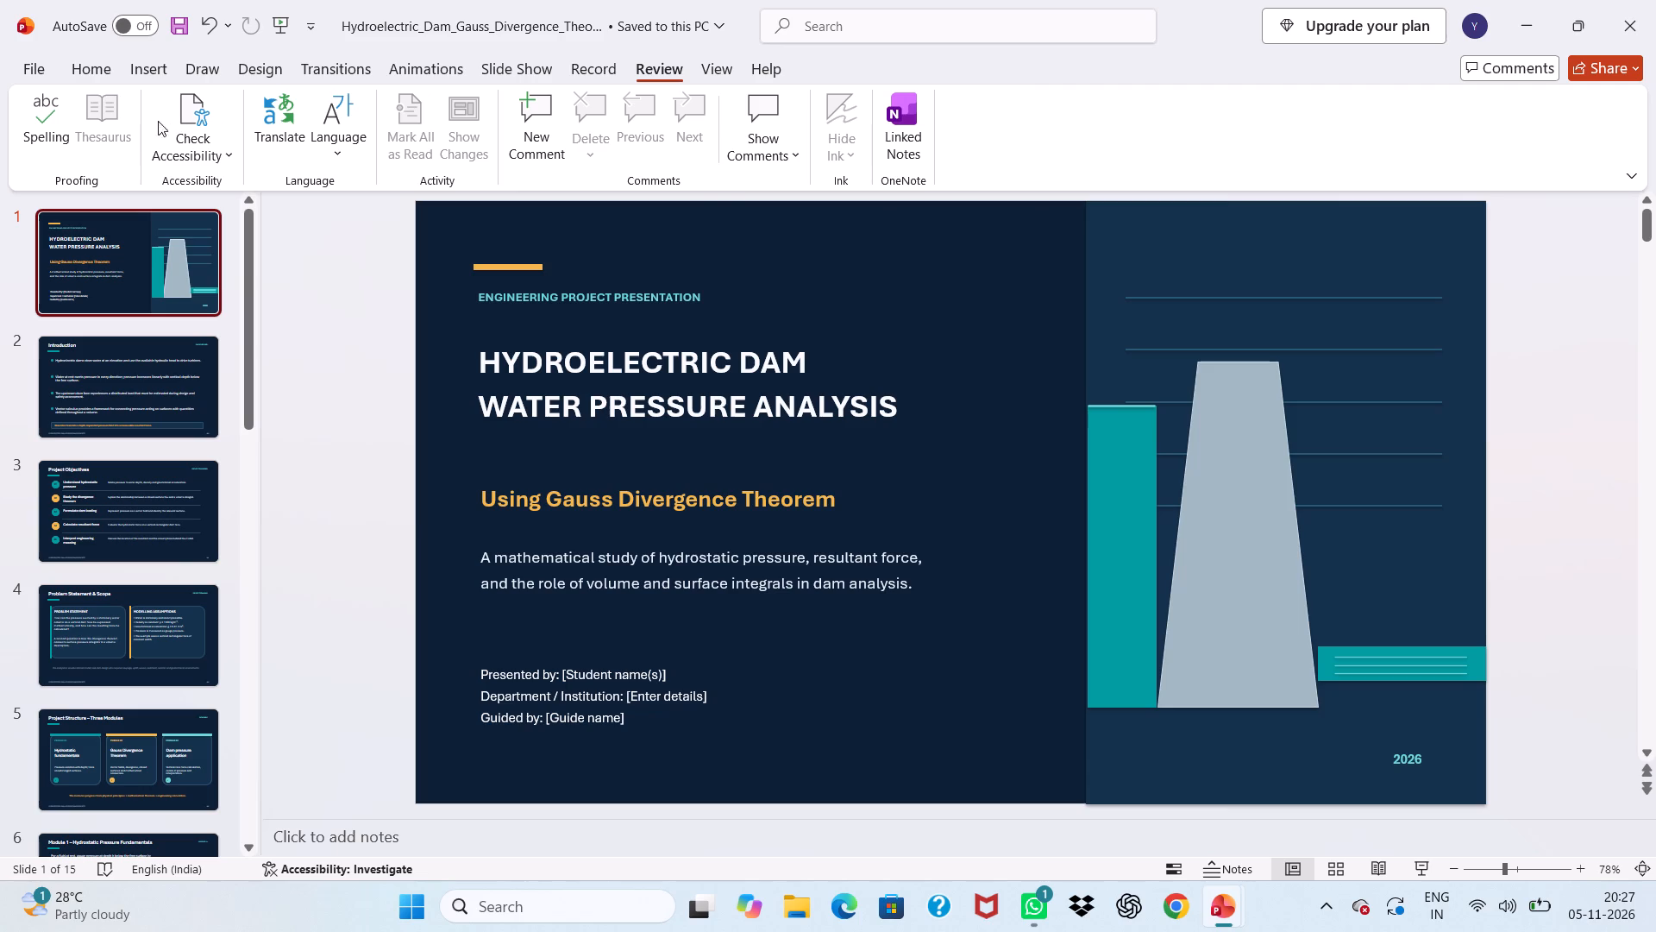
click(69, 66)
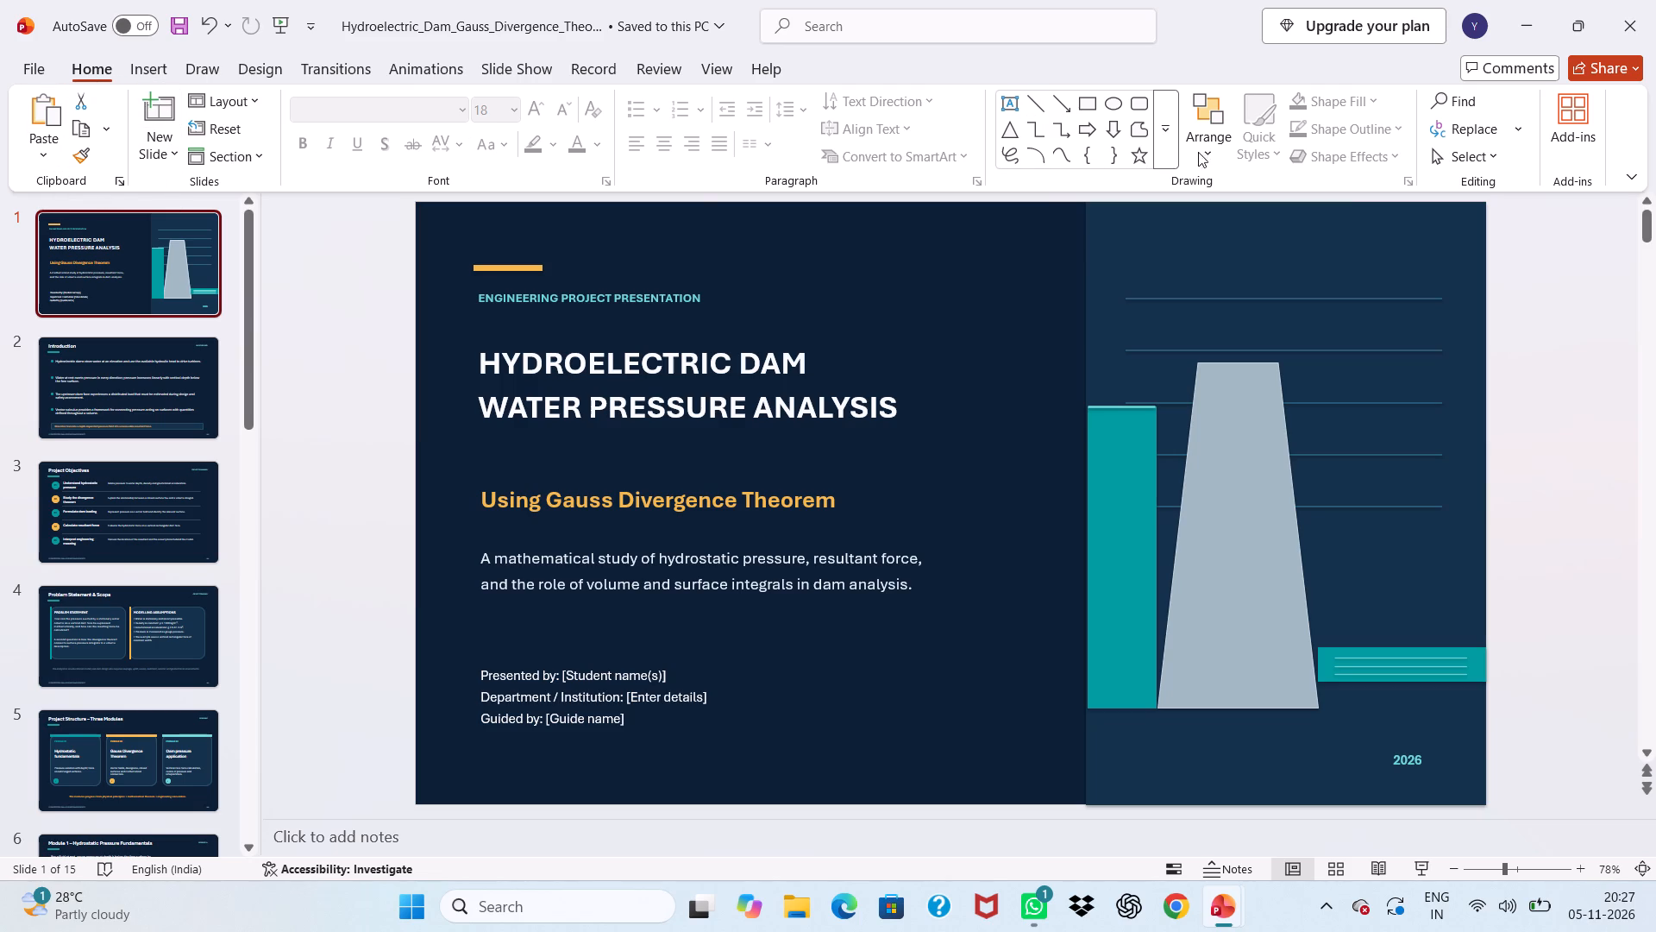
Delete the grey dam trapezoid and the tall teal water rectangle beside it from the title slide.
click(1226, 447)
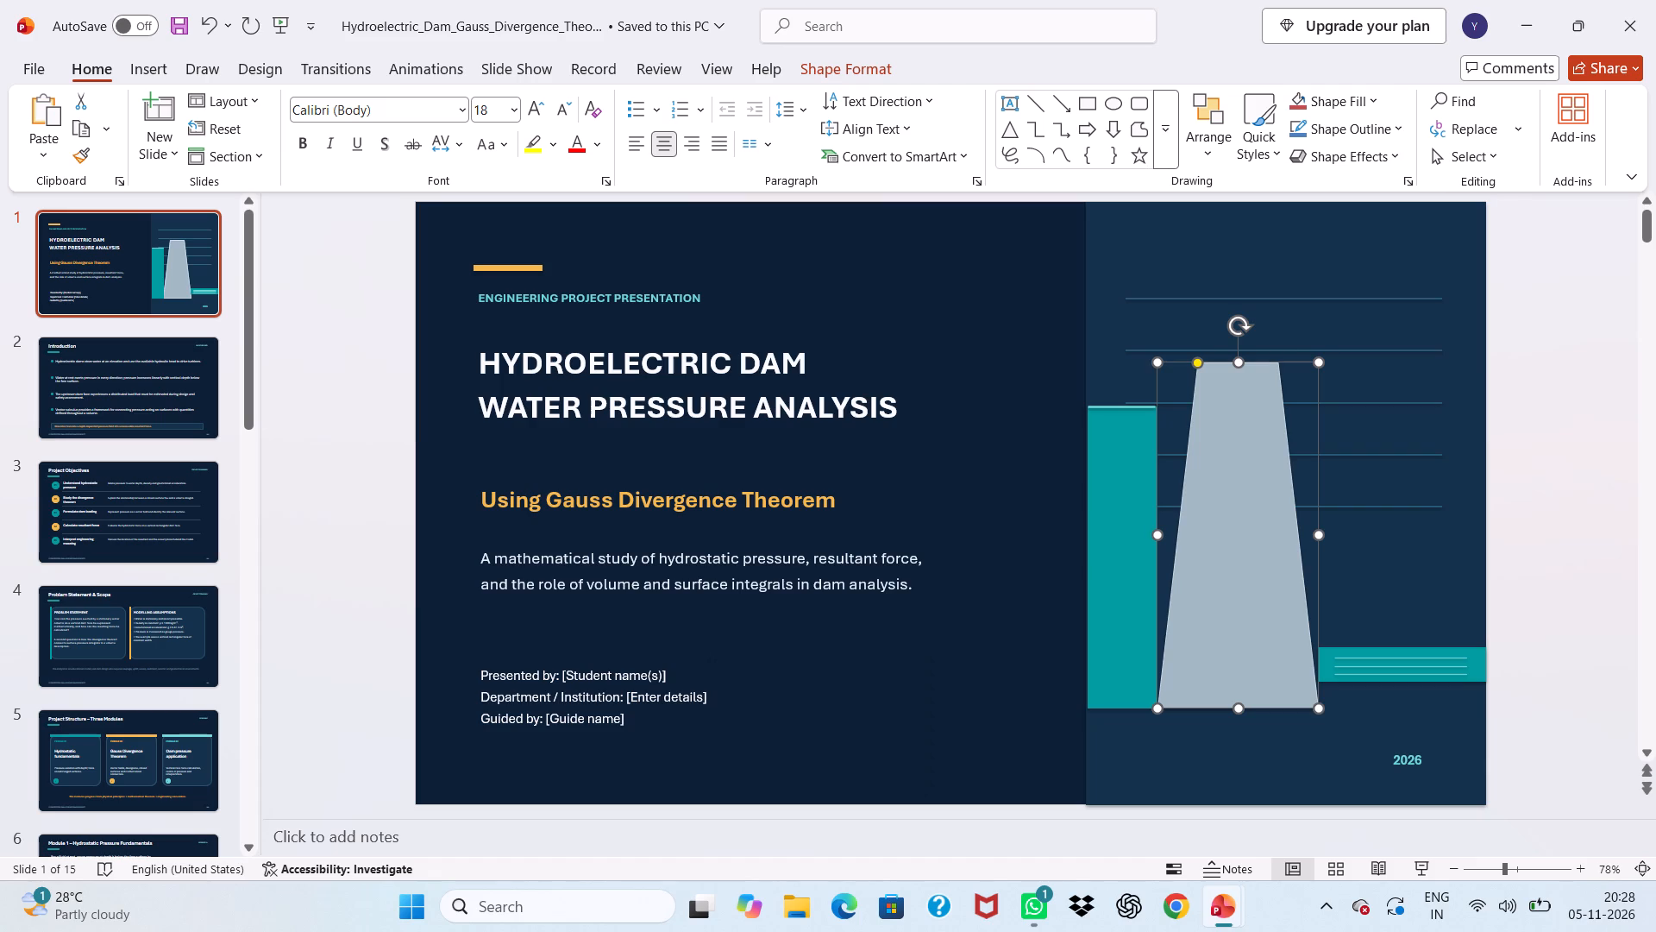
key(ctrl+c)
key(BackSpace)
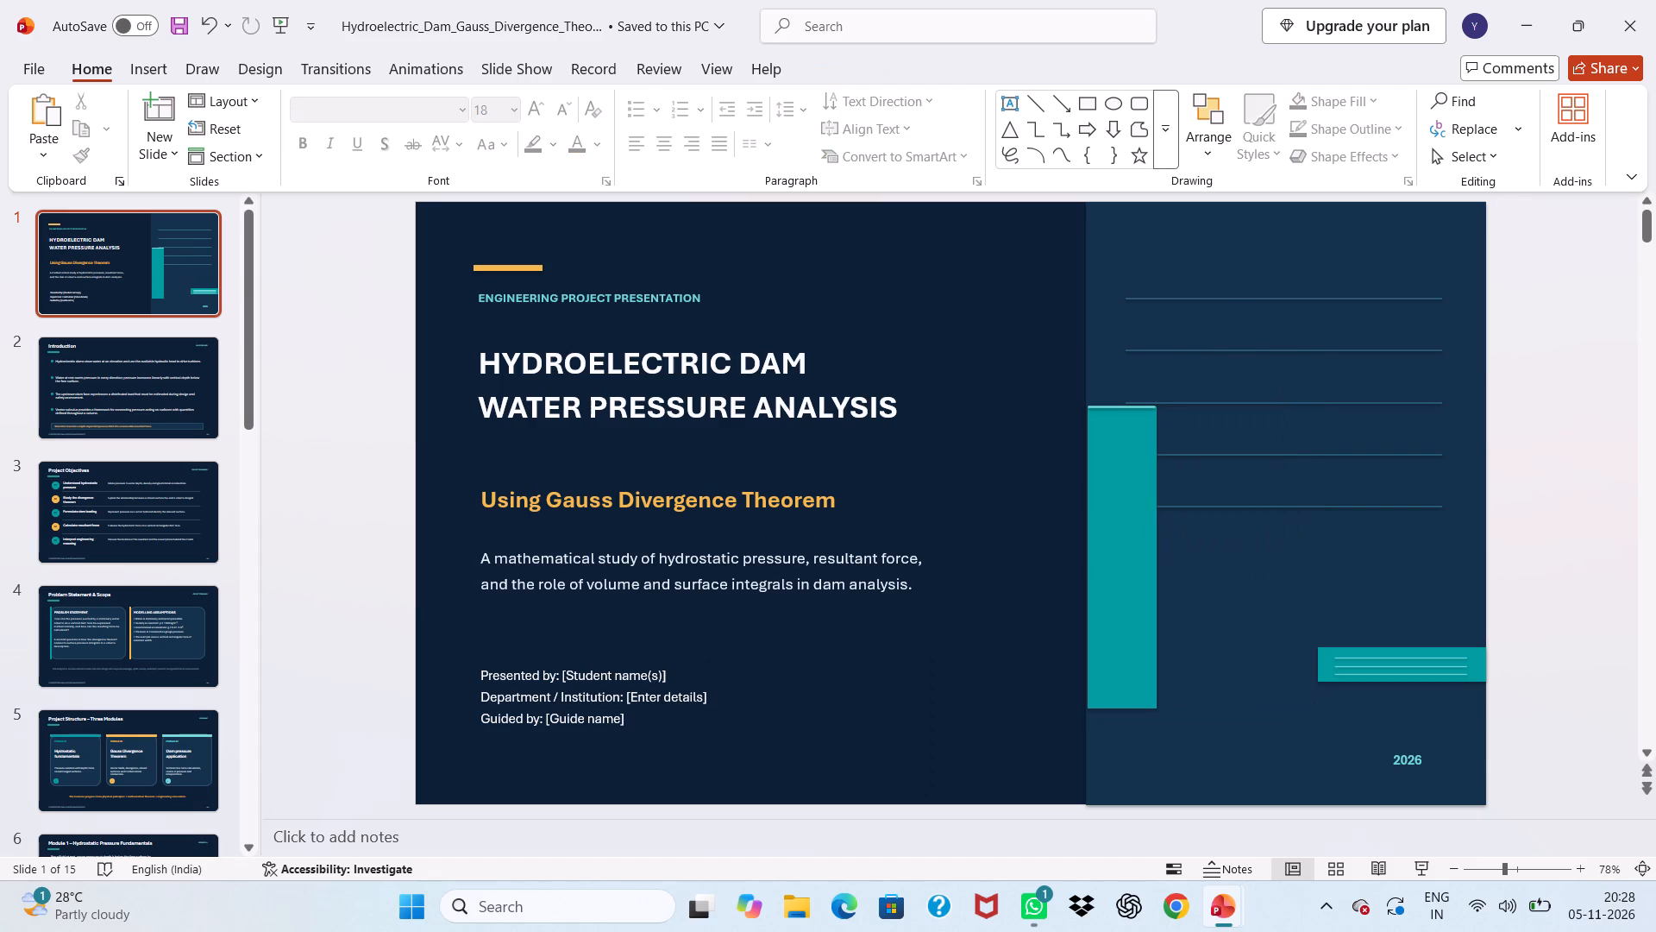
click(1120, 520)
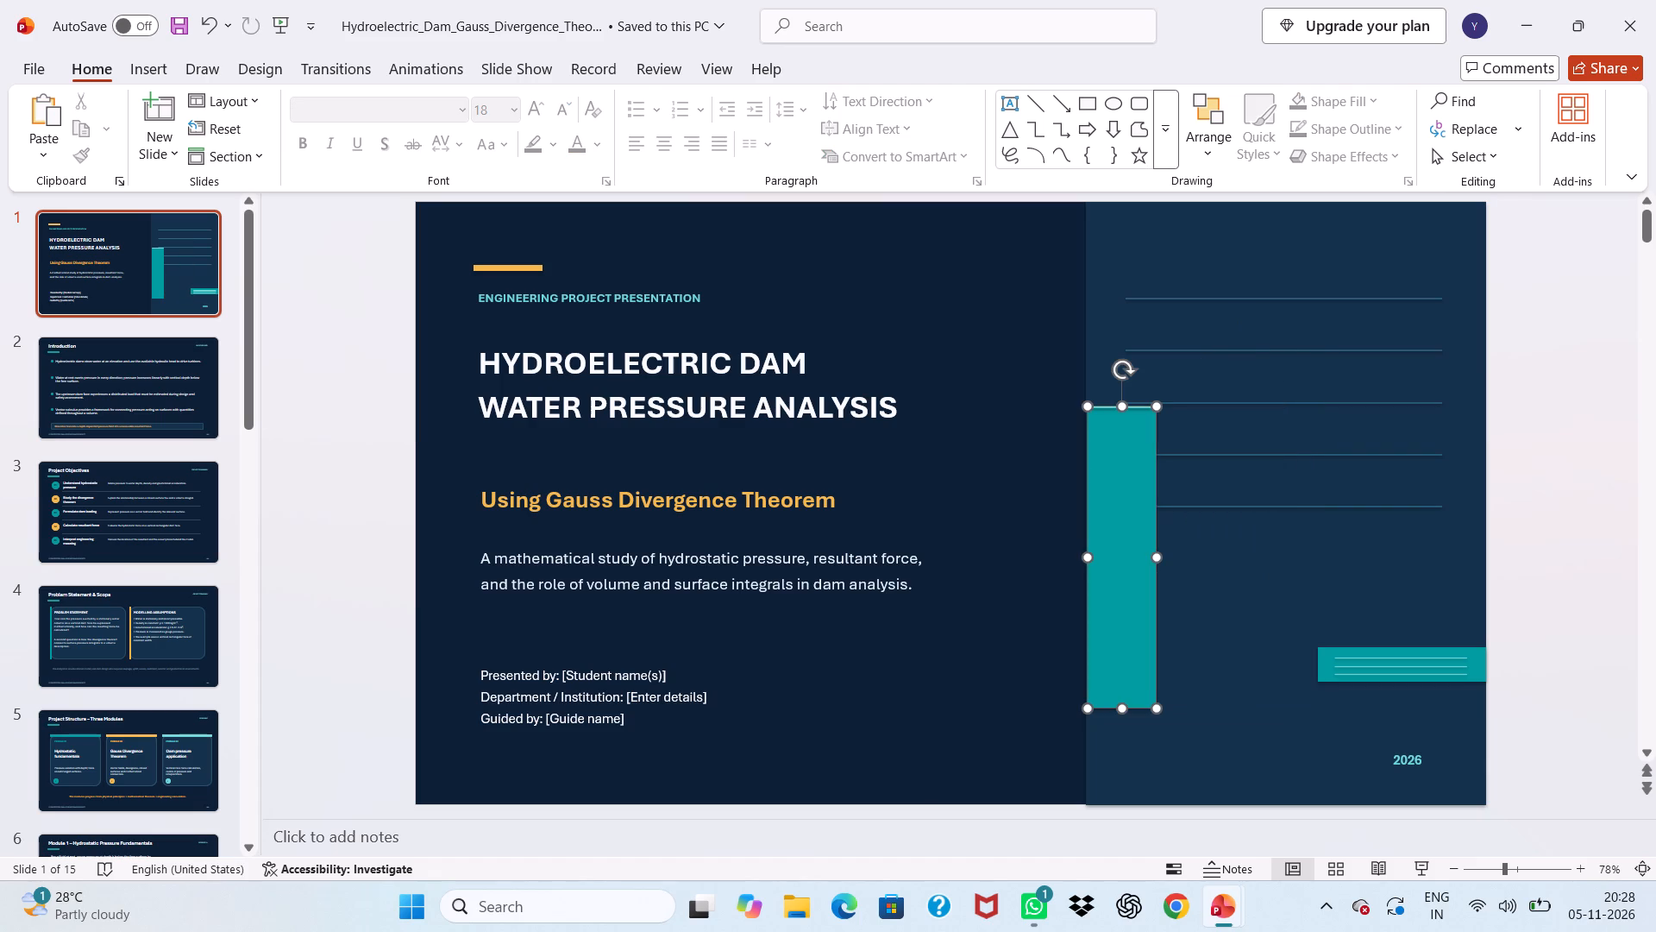
key(ctrl+c)
key(BackSpace)
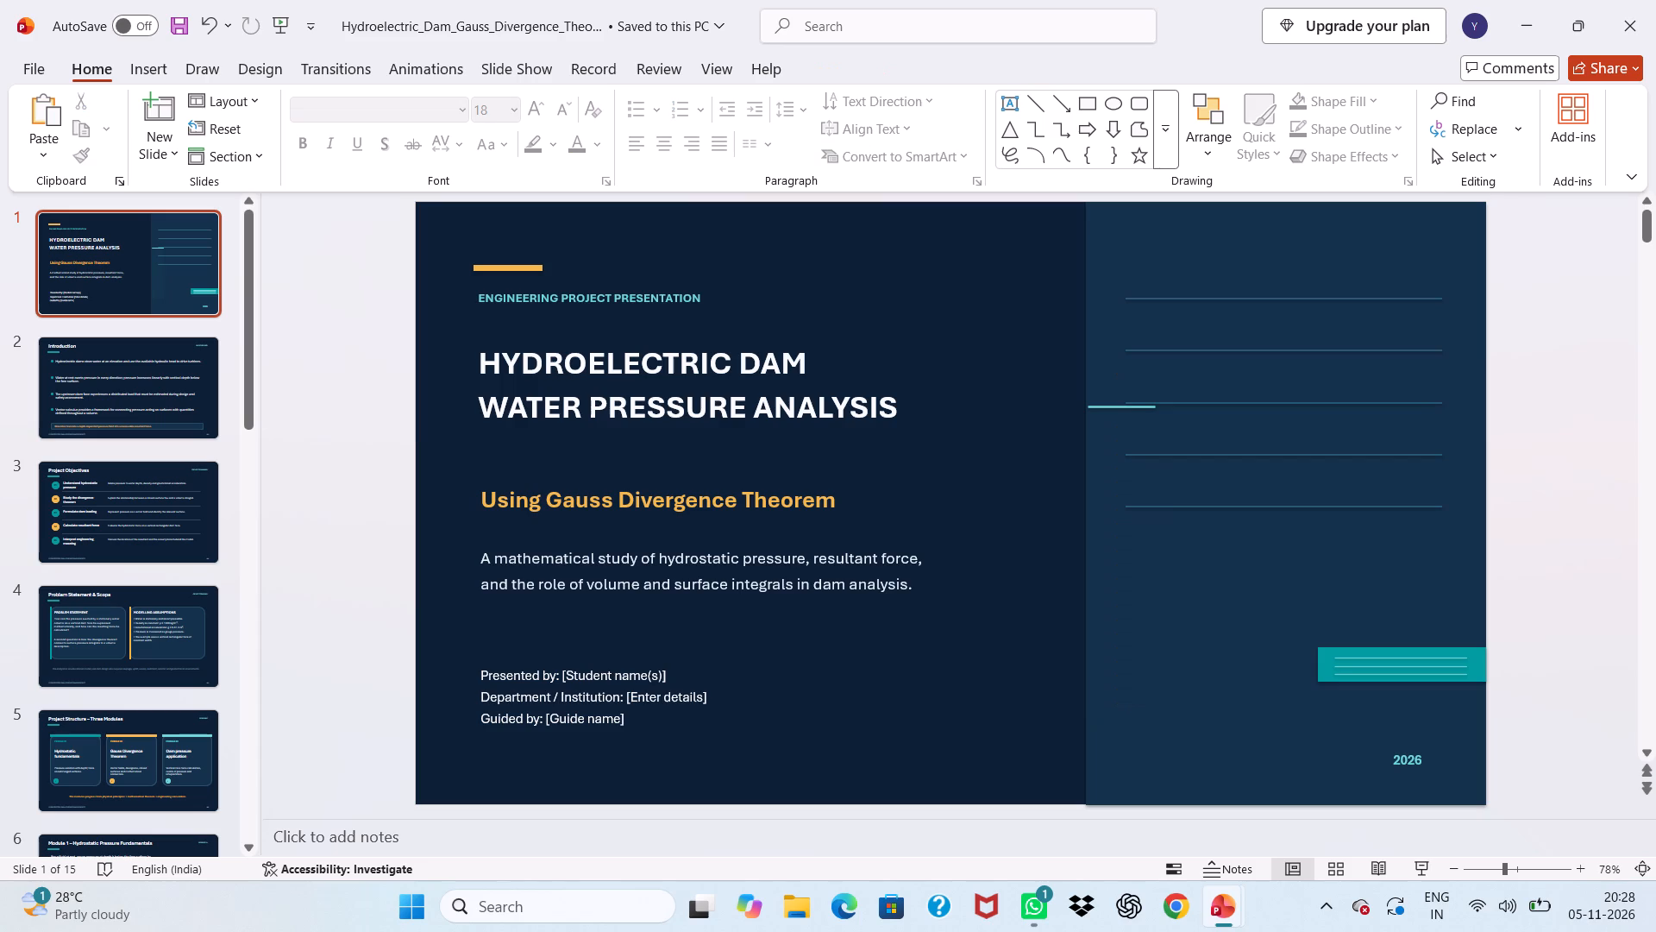
Delete the three lowest of the five long thin horizontal lines on the title slide's lighter blue panel.
click(1176, 412)
key(ctrl+c)
key(BackSpace)
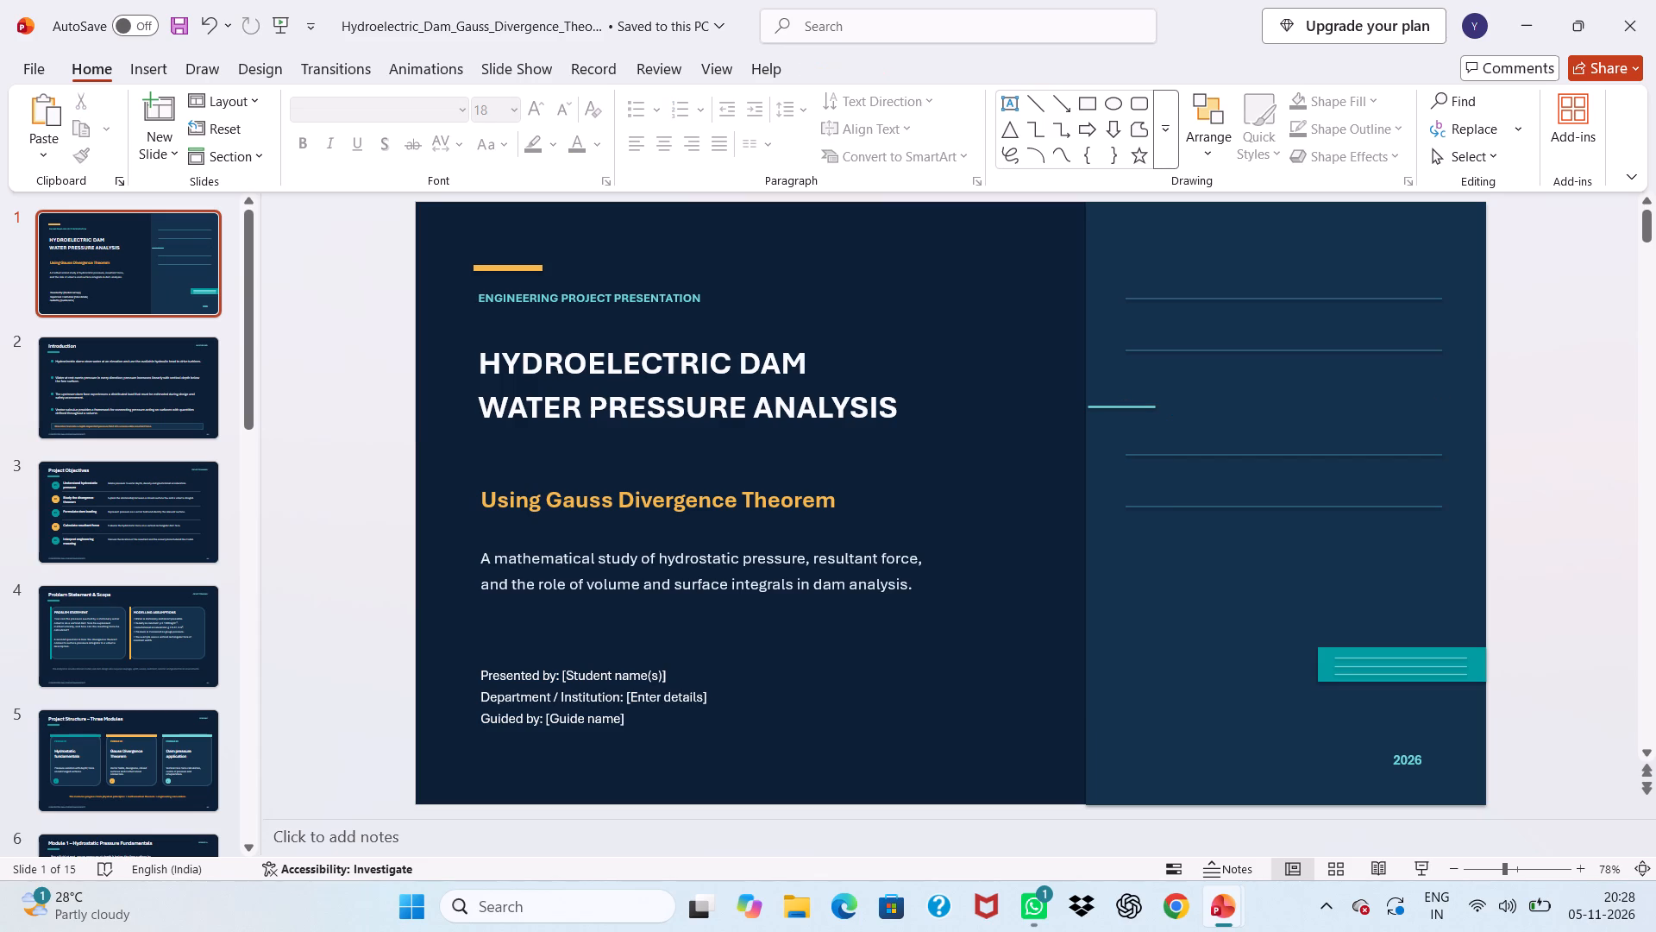
click(1174, 455)
key(ctrl+c)
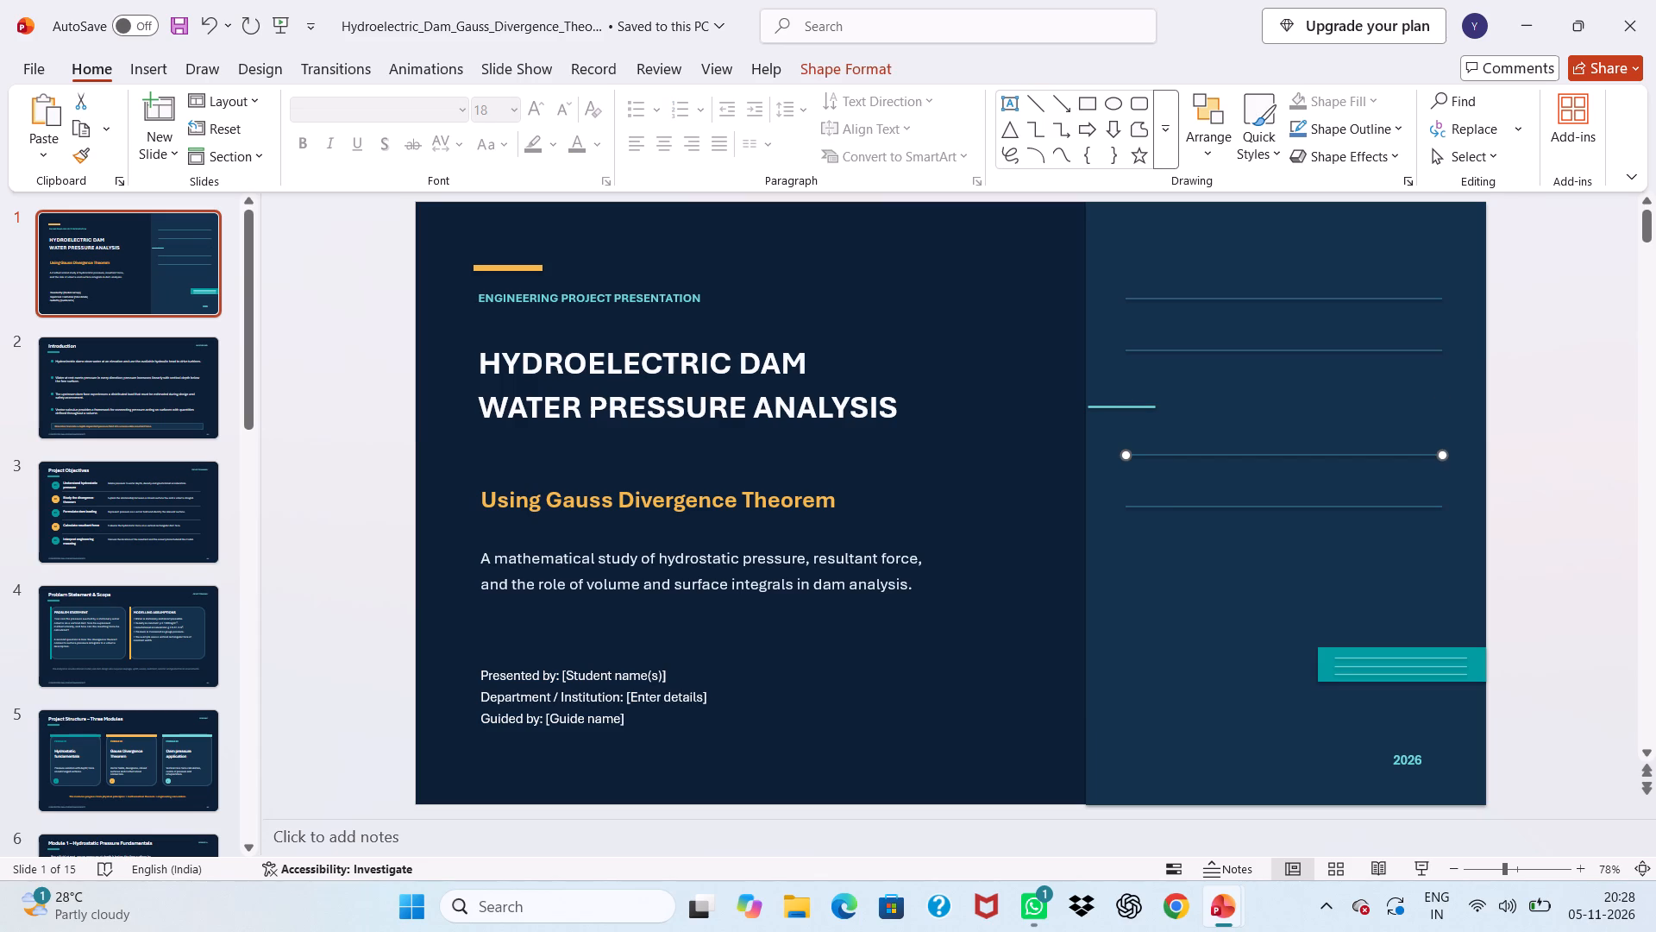
key(BackSpace)
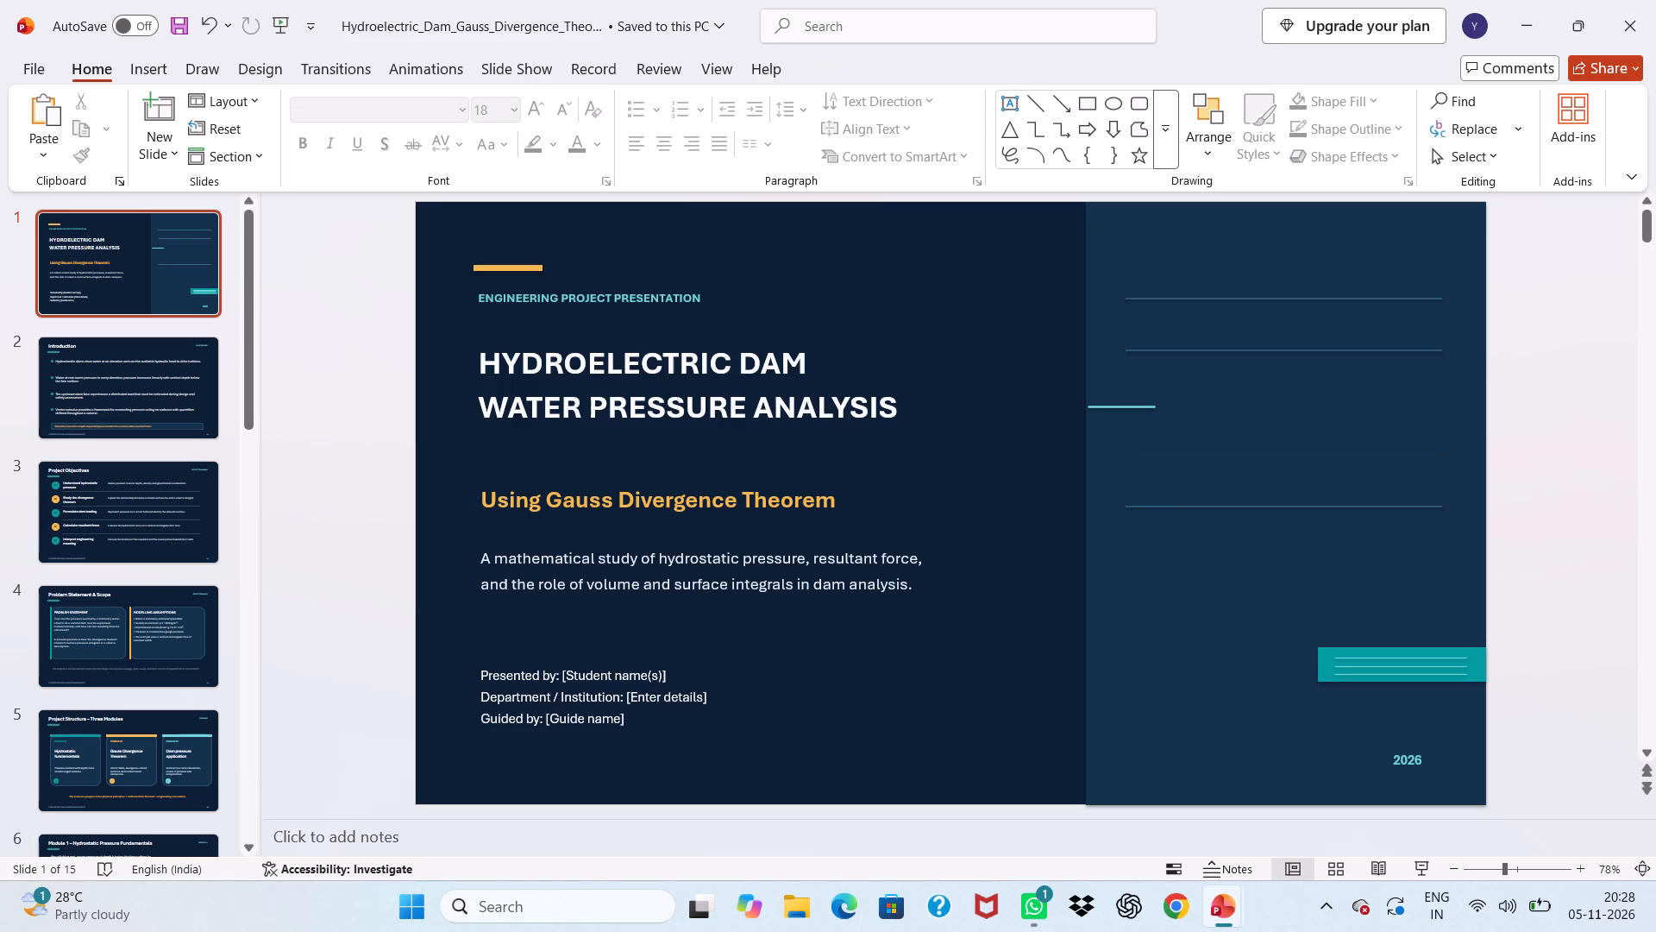
click(1194, 507)
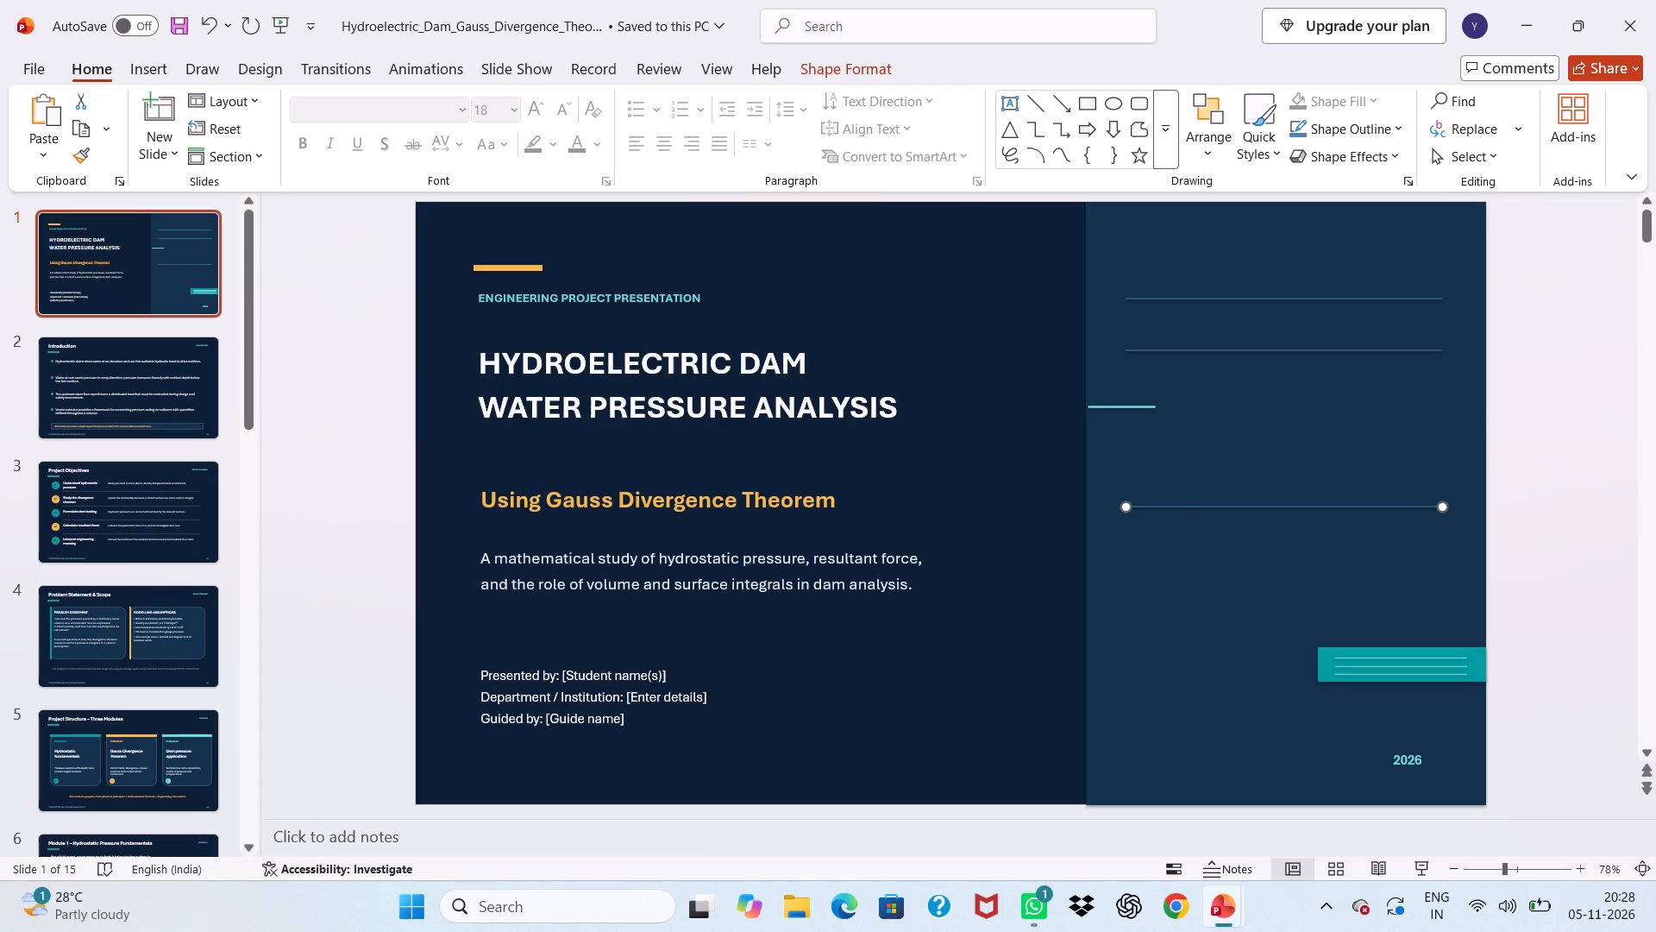
key(ctrl+c)
key(BackSpace)
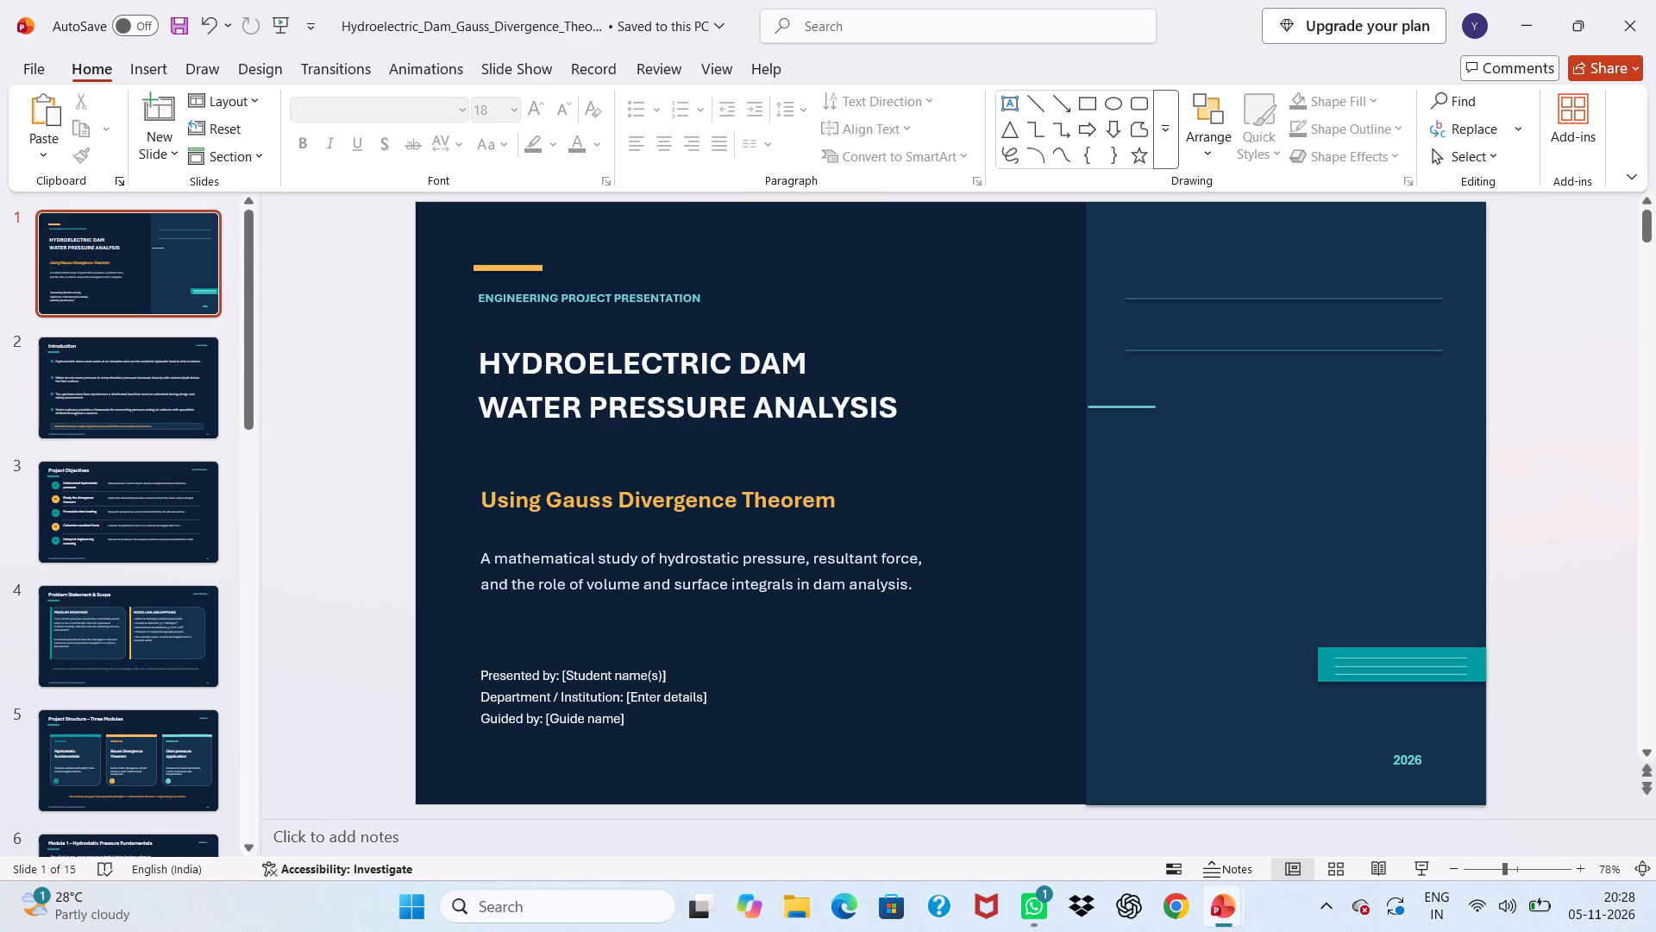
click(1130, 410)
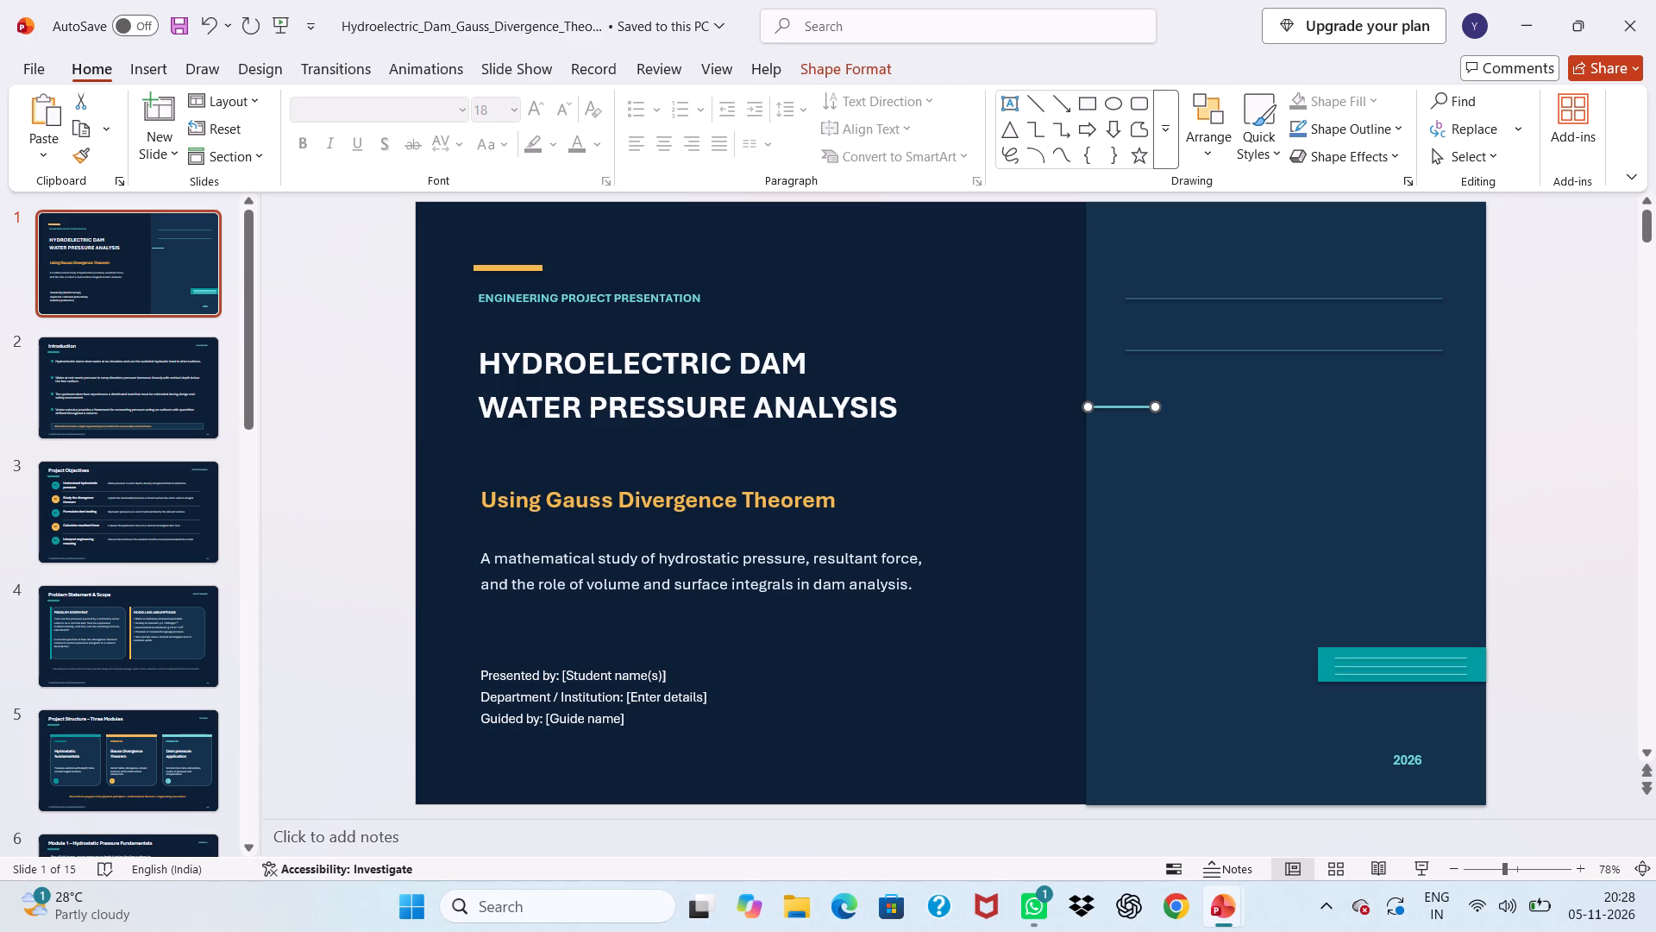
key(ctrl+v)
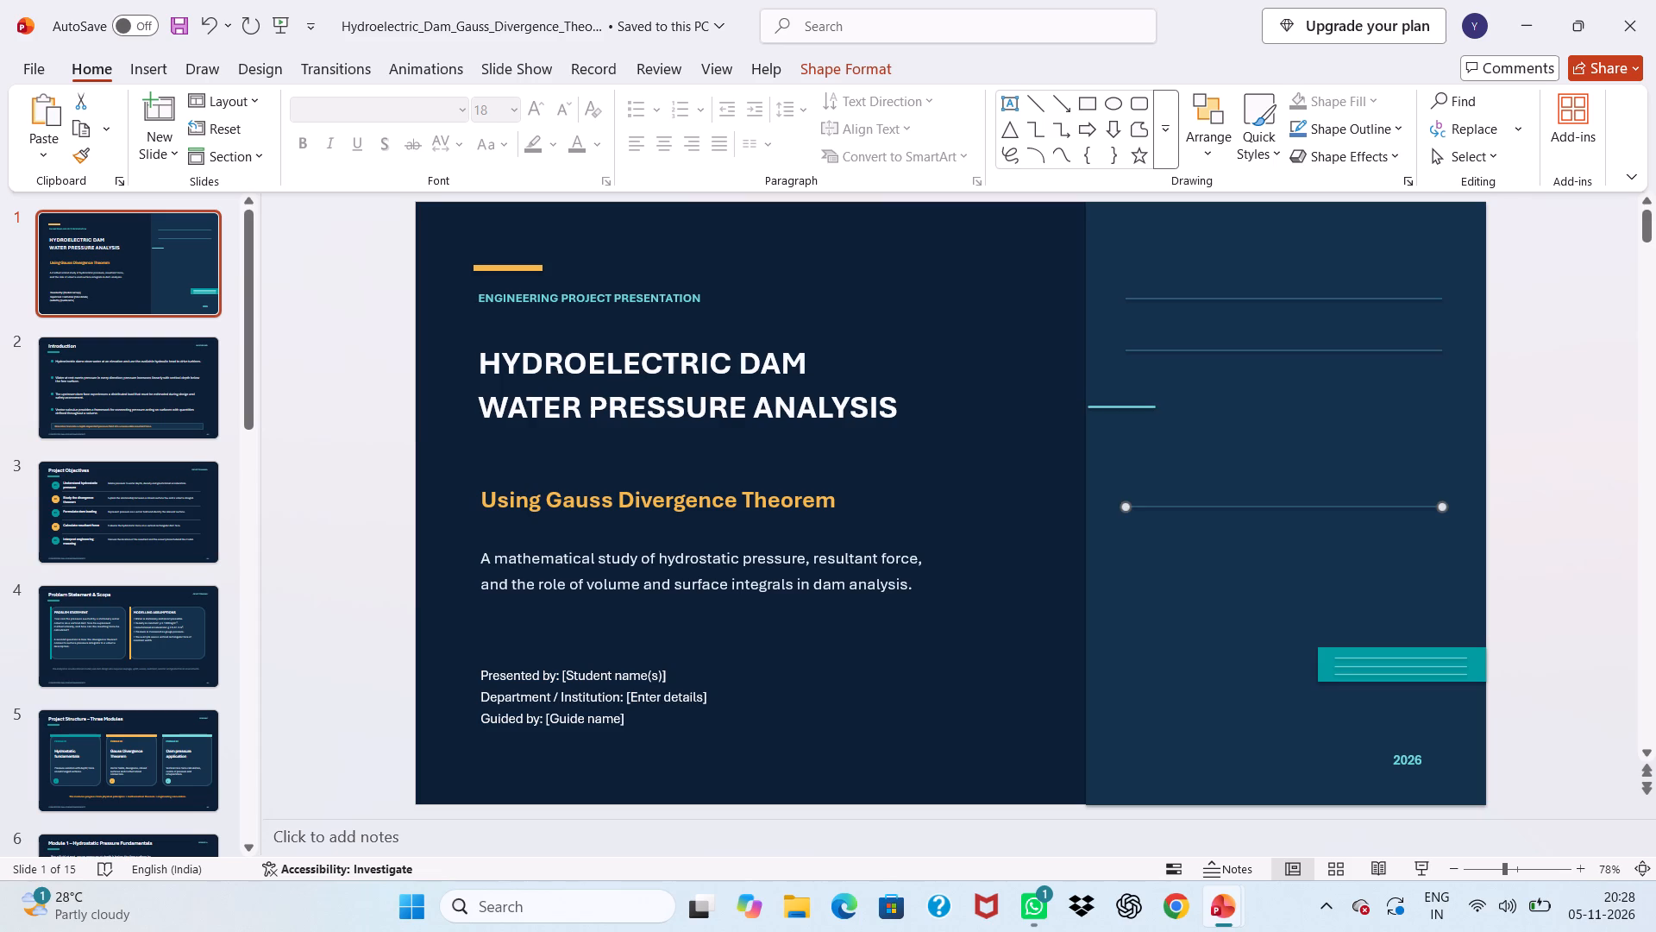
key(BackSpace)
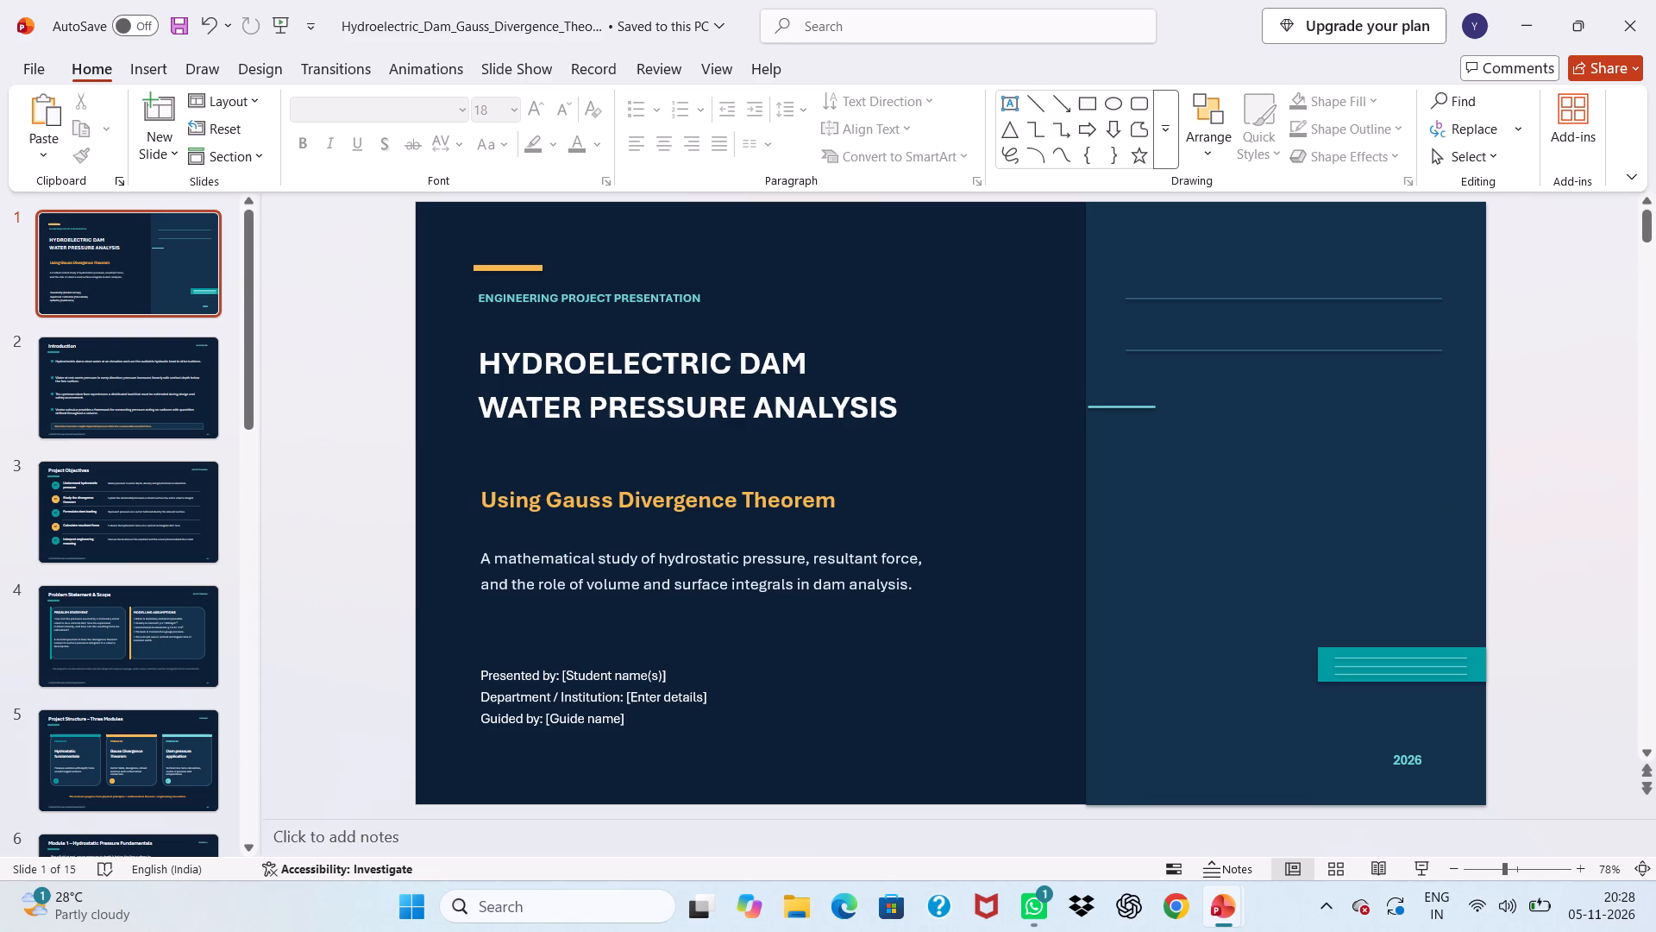
Delete the short teal water-surface line and the two remaining long thin lines from the title slide's lighter blue panel.
click(1125, 405)
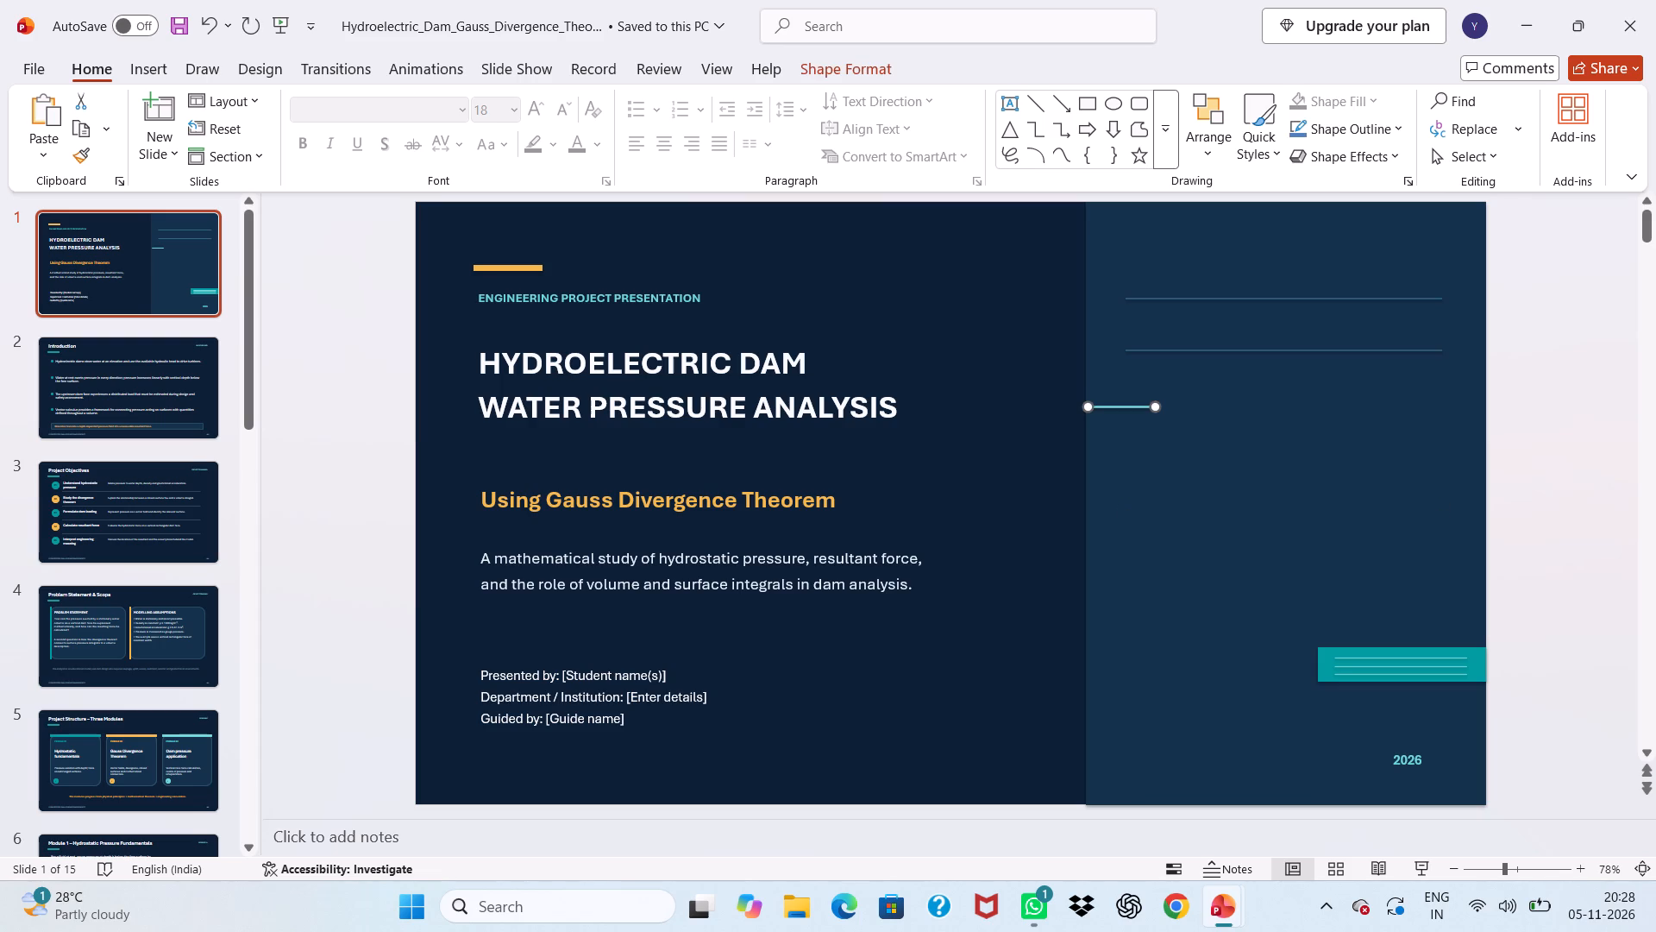
key(ctrl+c)
key(BackSpace)
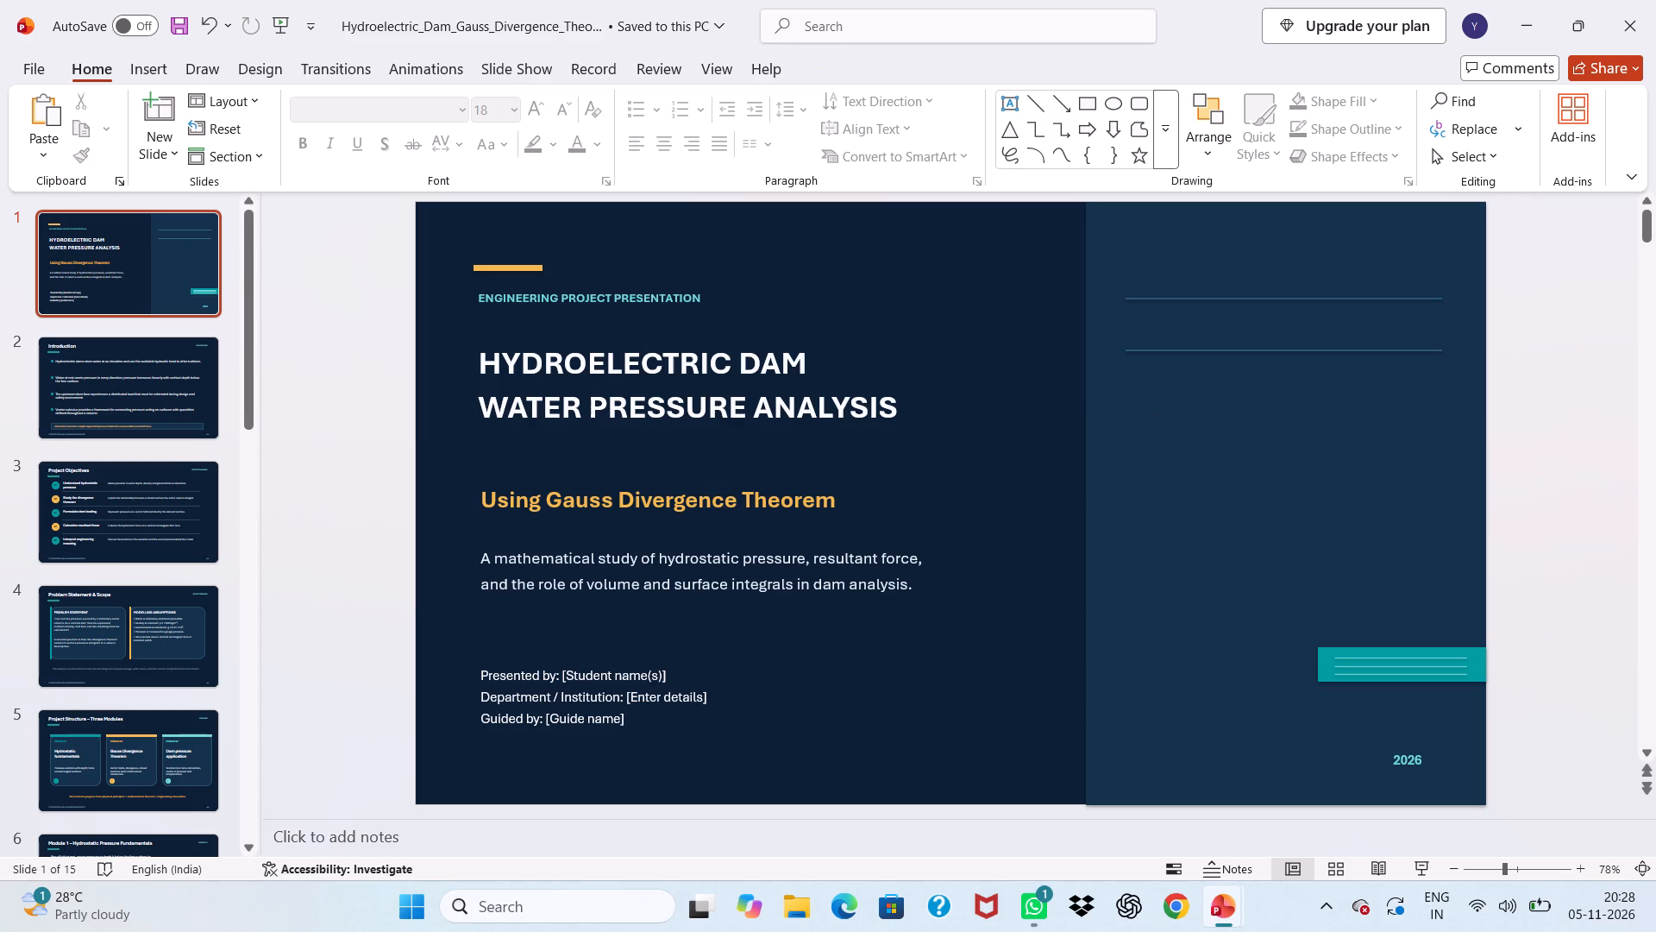
click(1160, 350)
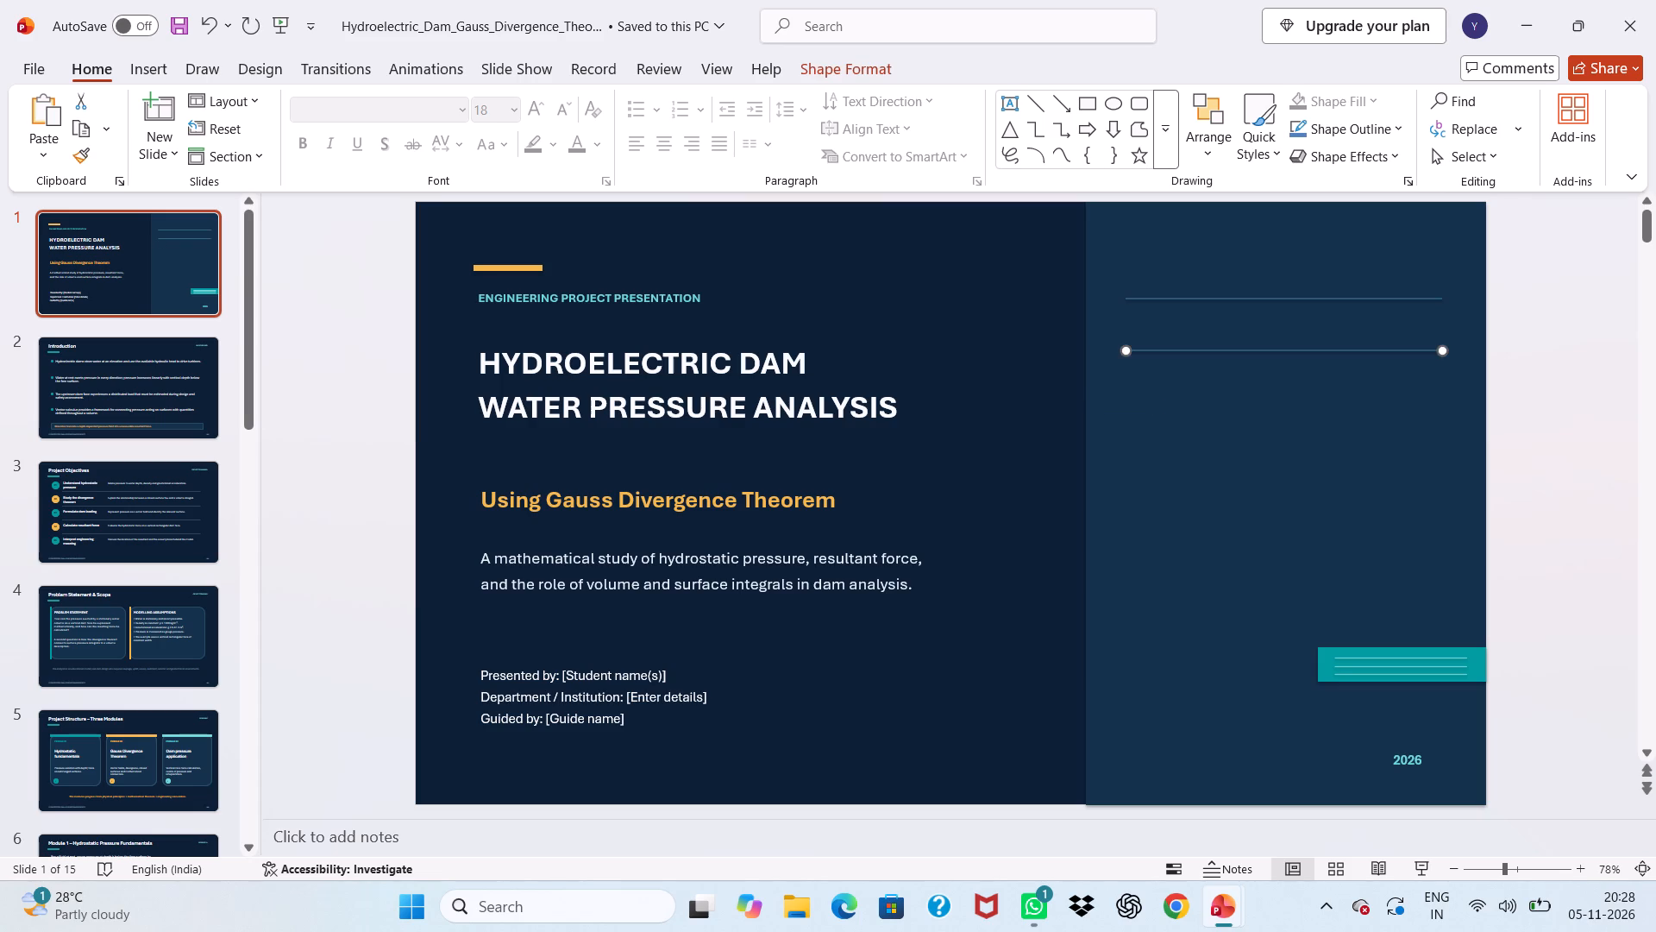
key(ctrl+c)
key(BackSpace)
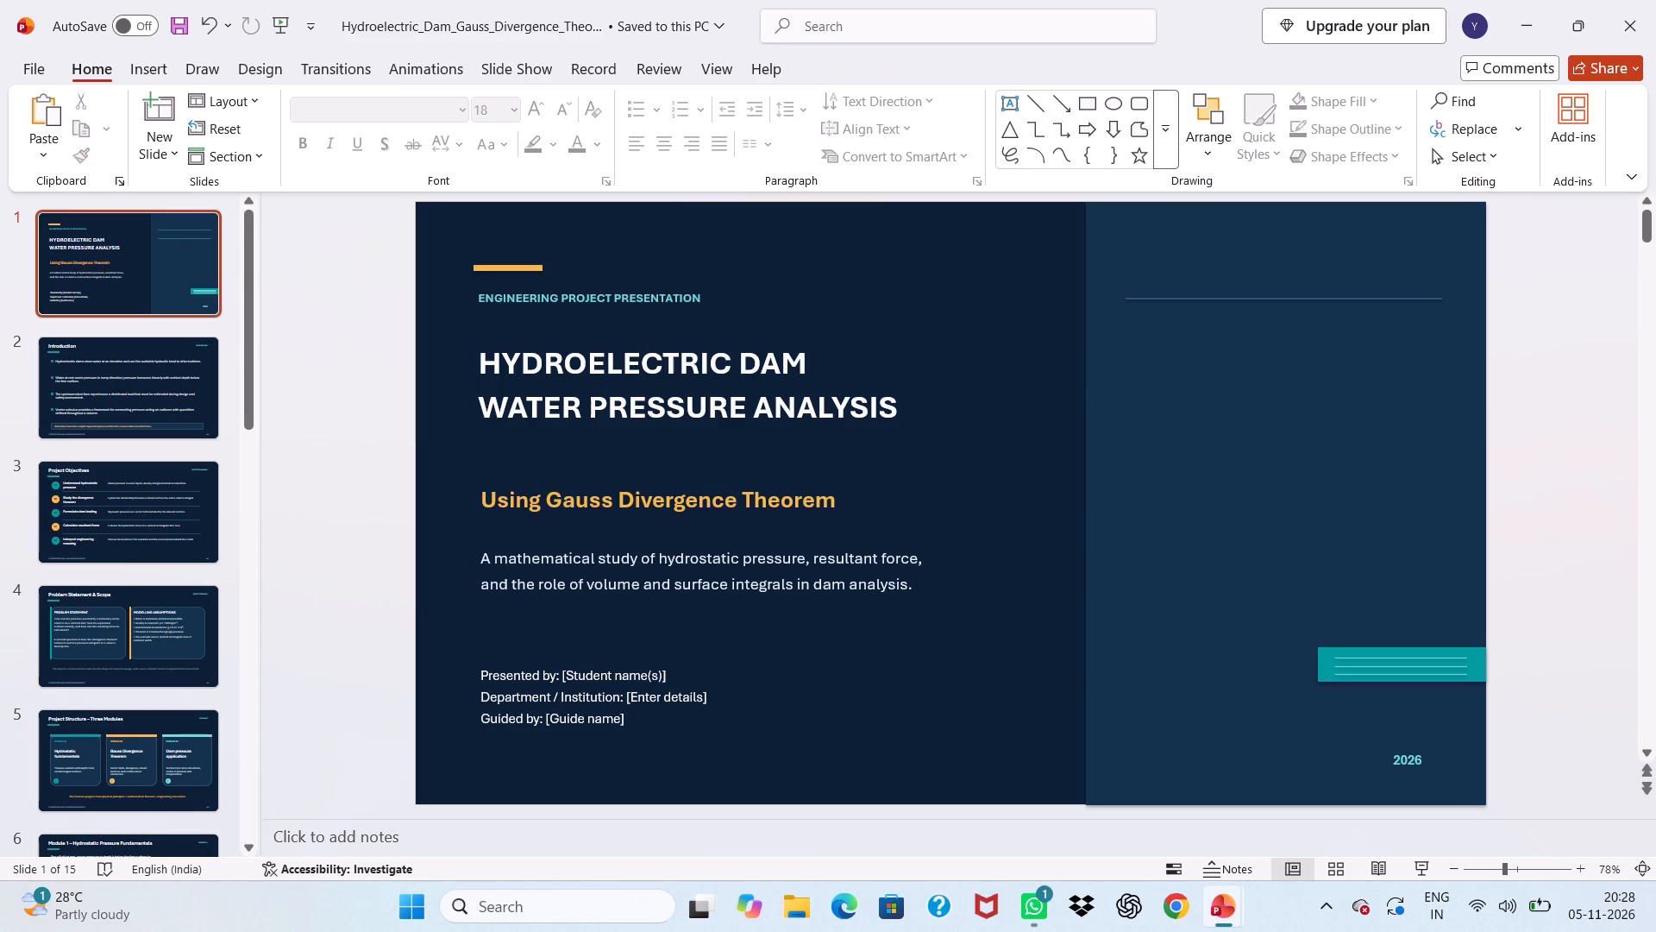
click(1174, 297)
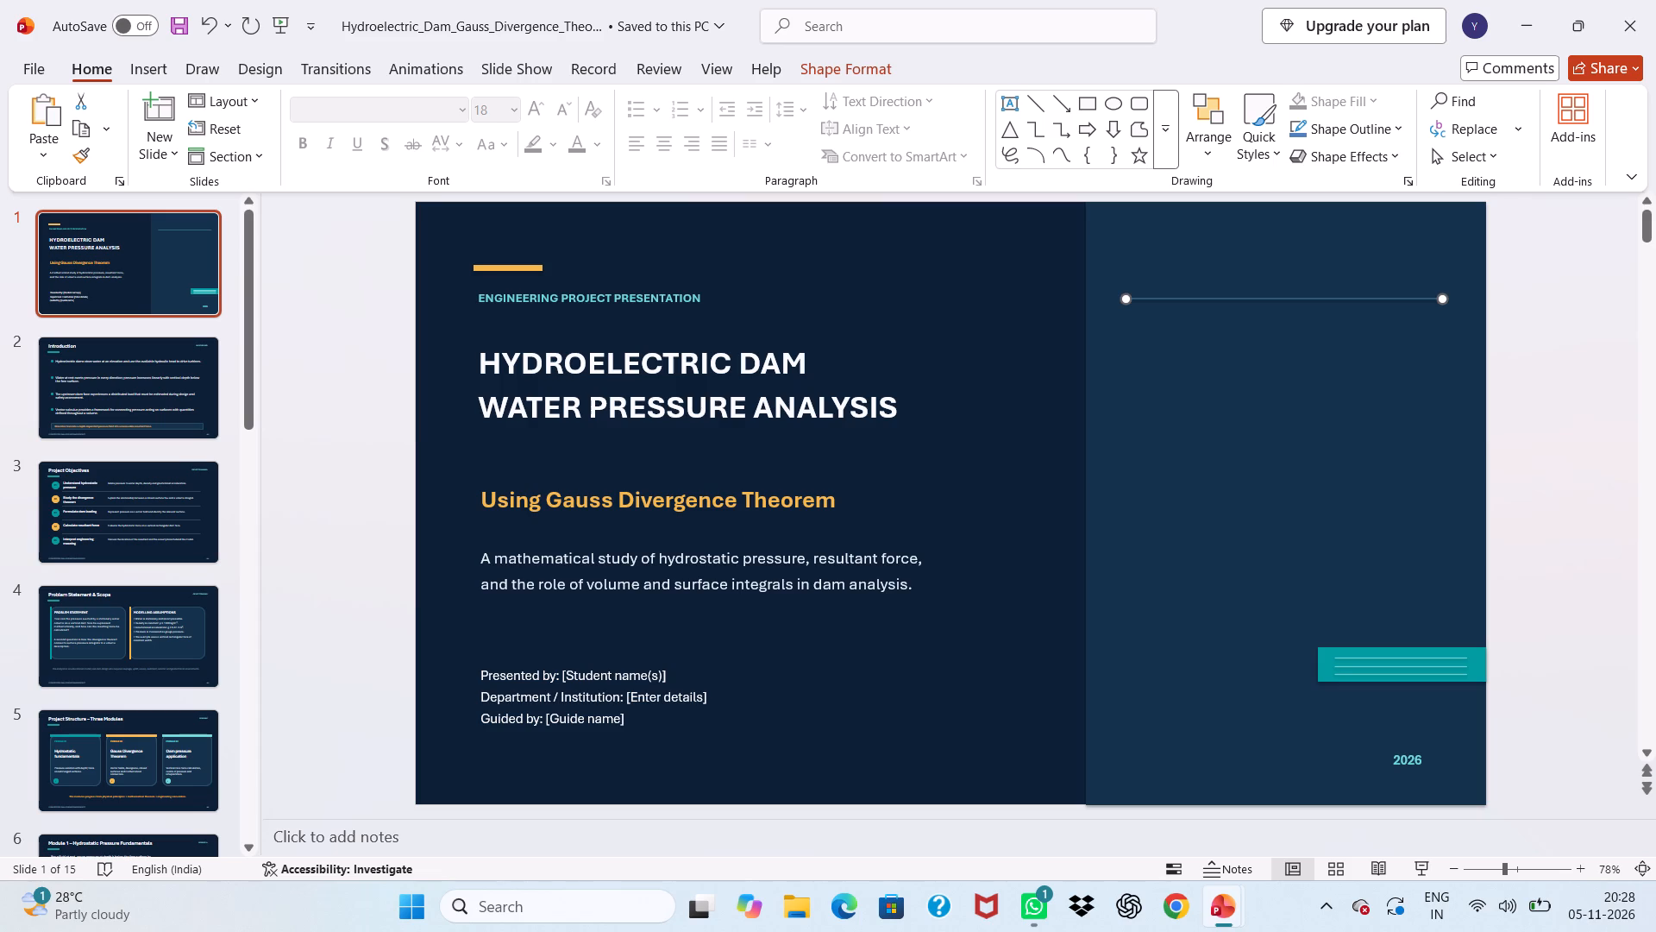
key(ctrl+c)
key(BackSpace)
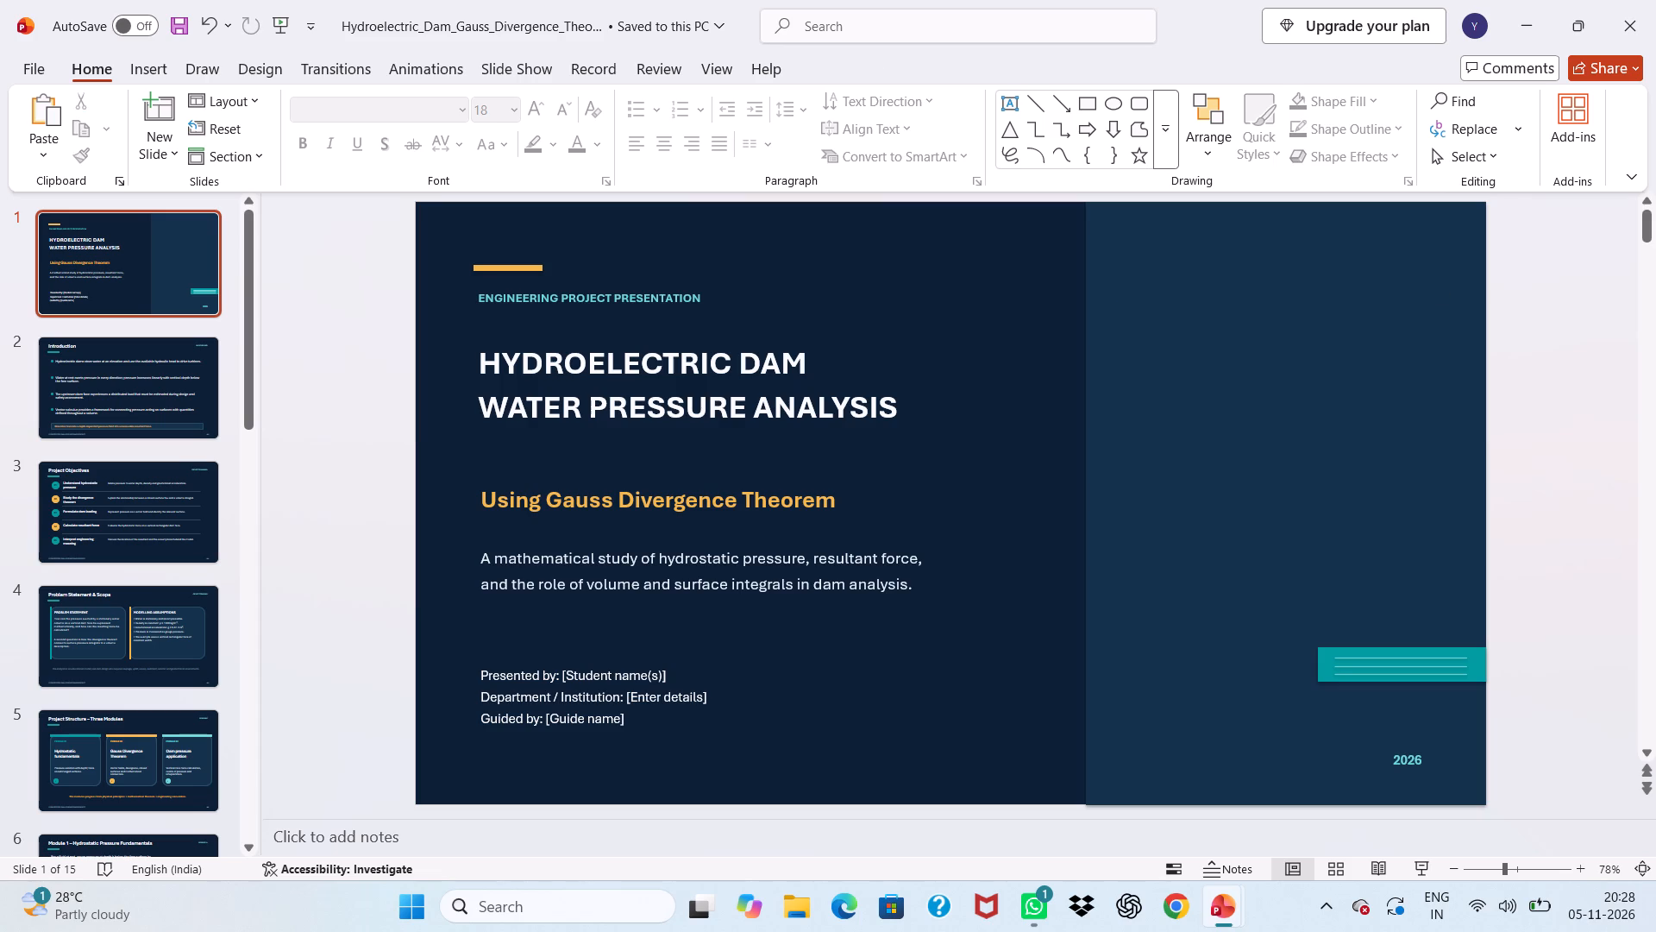
Delete the three thin white lines and the small teal rectangle behind them from the title slide.
click(1354, 658)
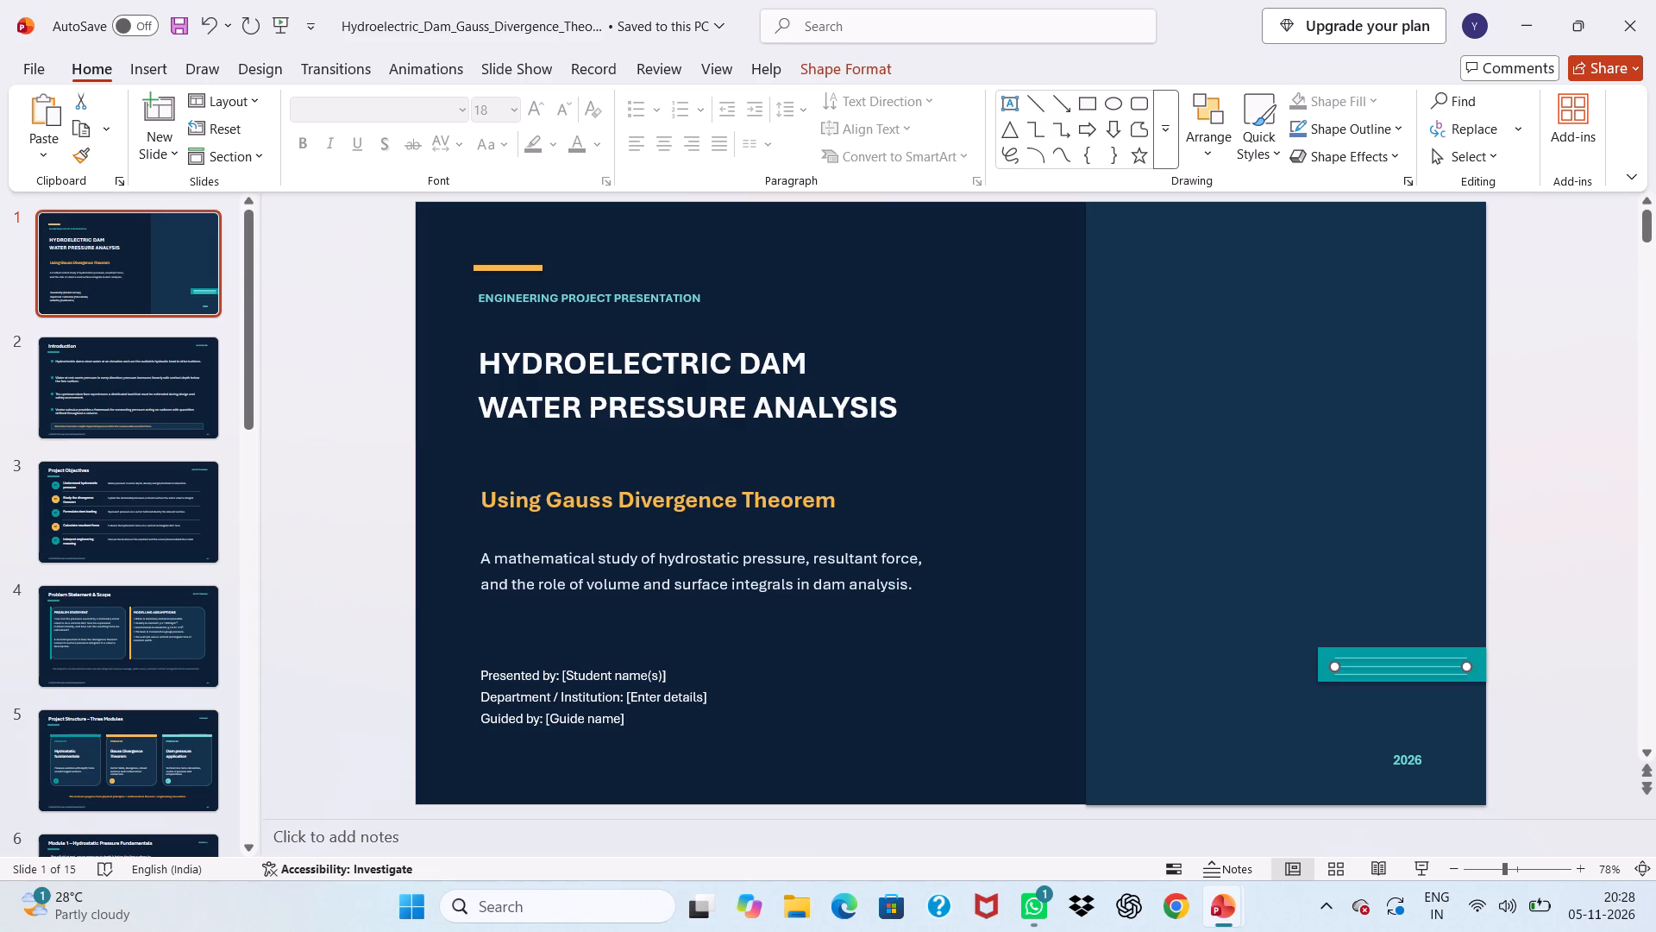
key(ctrl+c)
key(BackSpace)
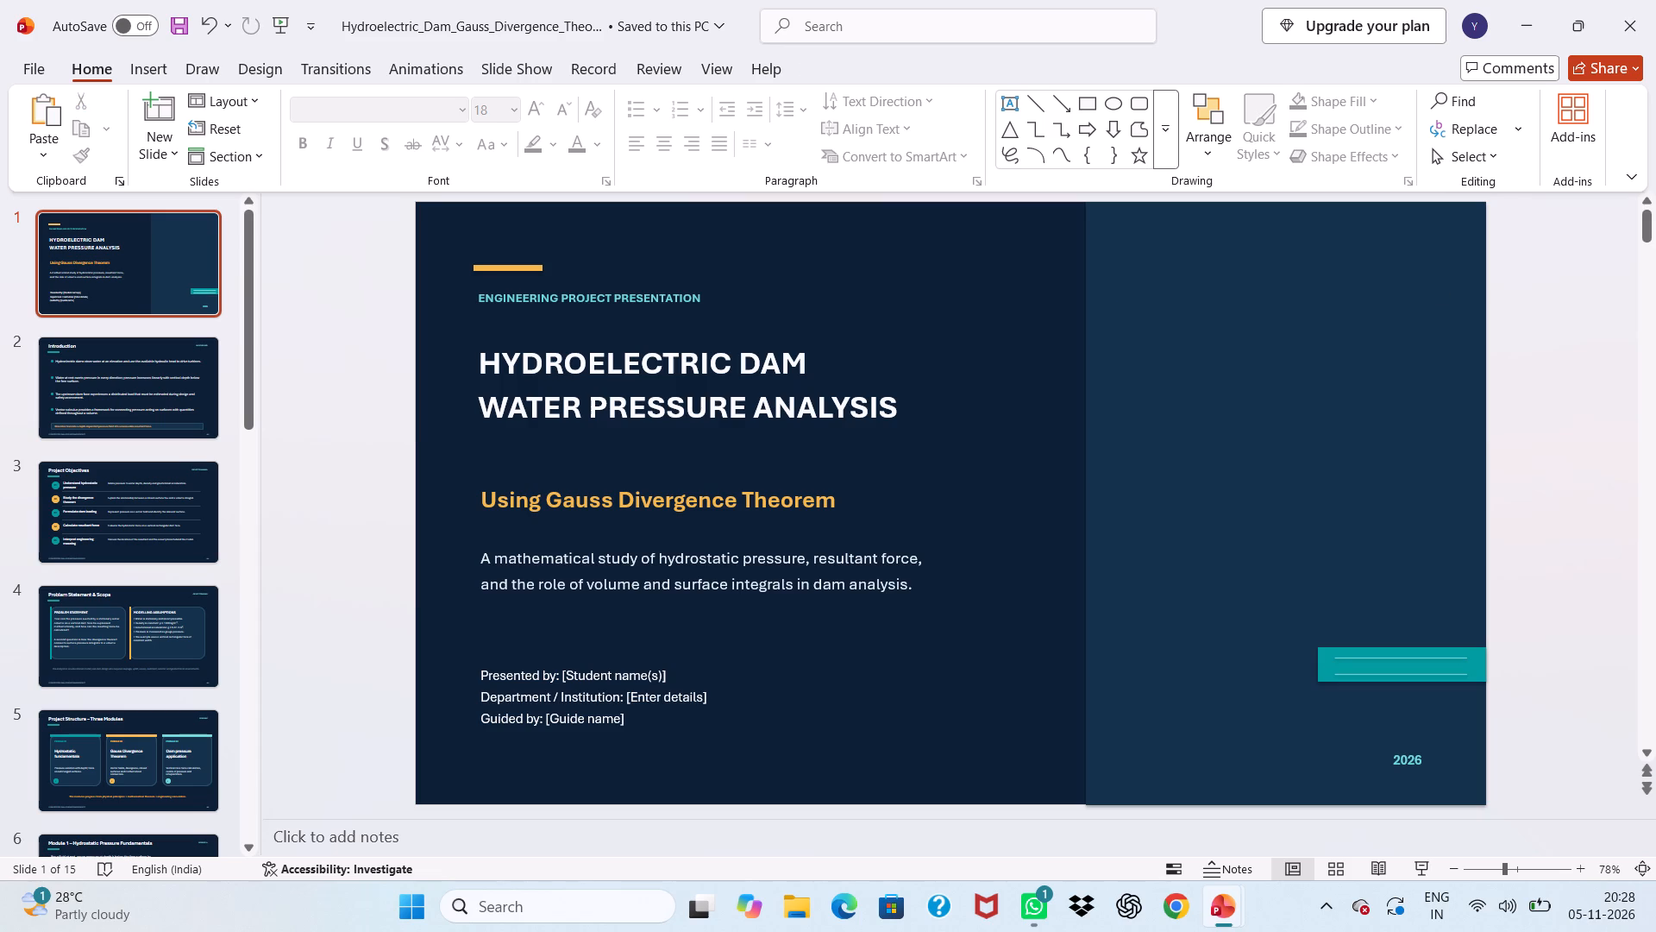
click(1355, 674)
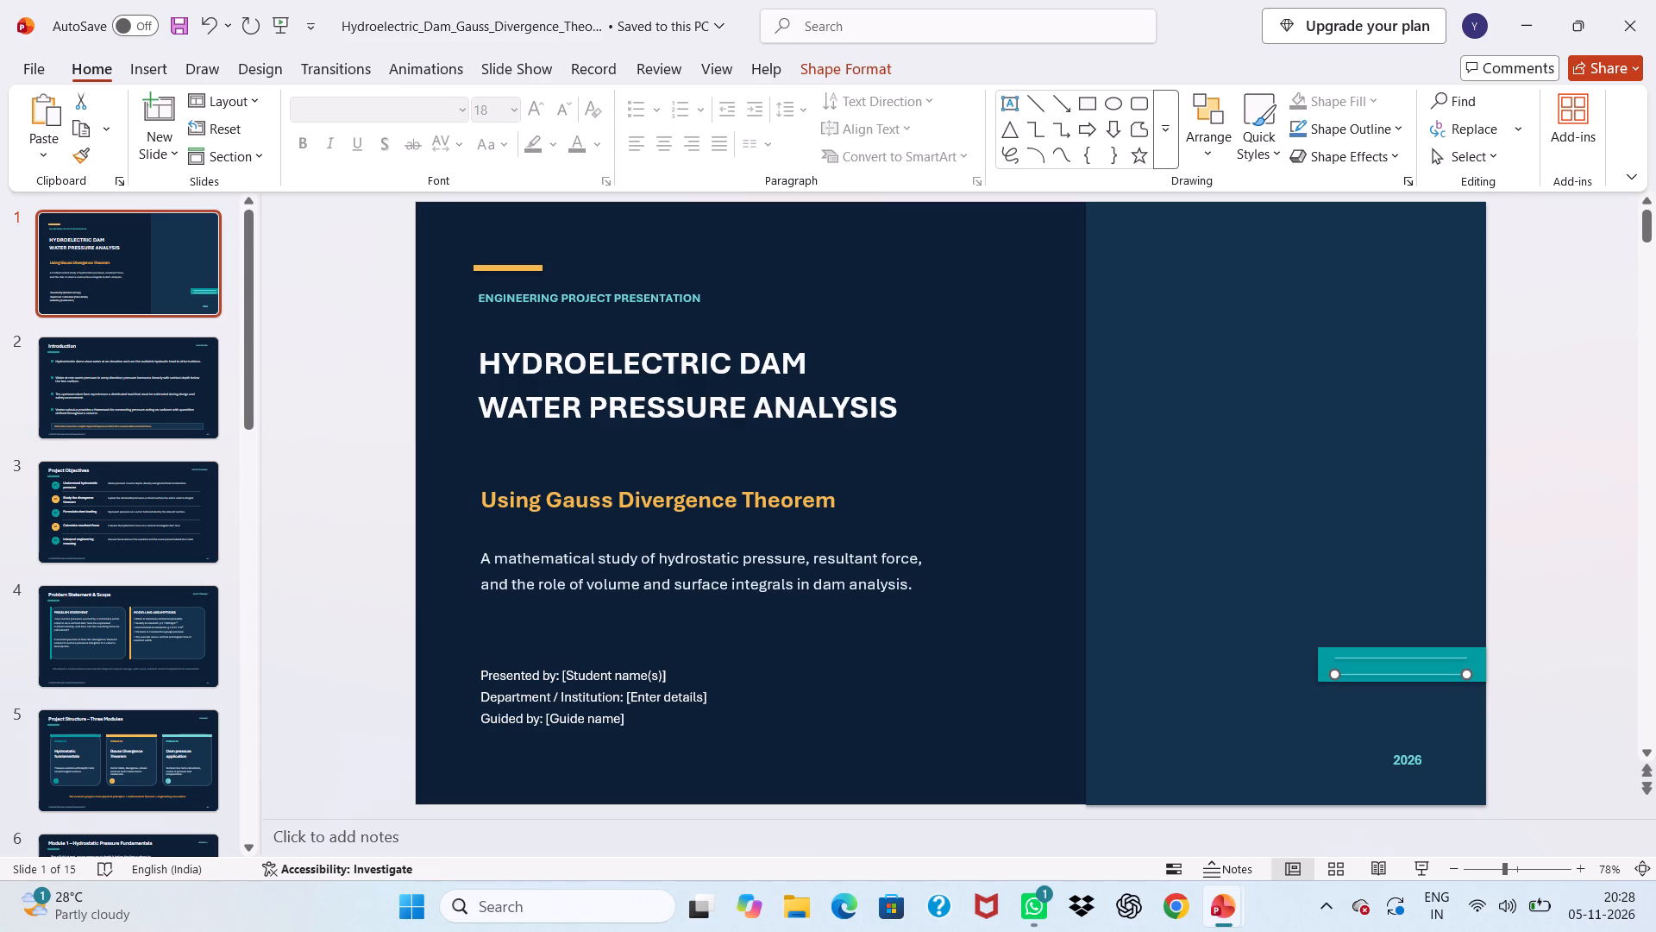
key(ctrl+c)
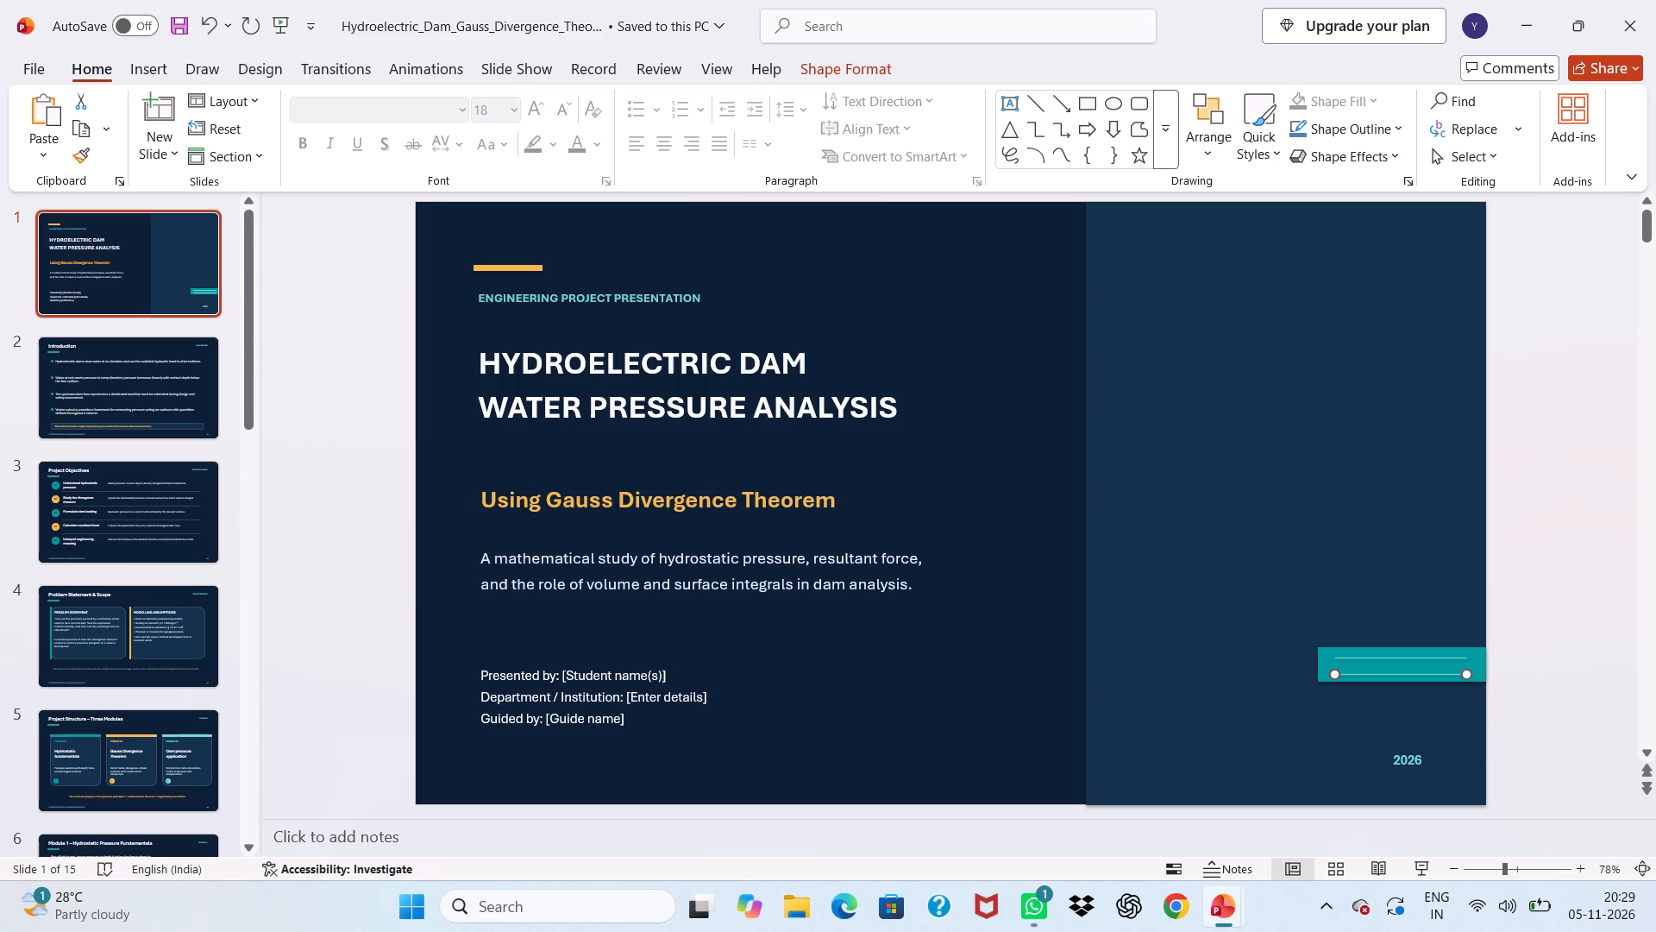
key(BackSpace)
click(1361, 659)
key(ctrl+c)
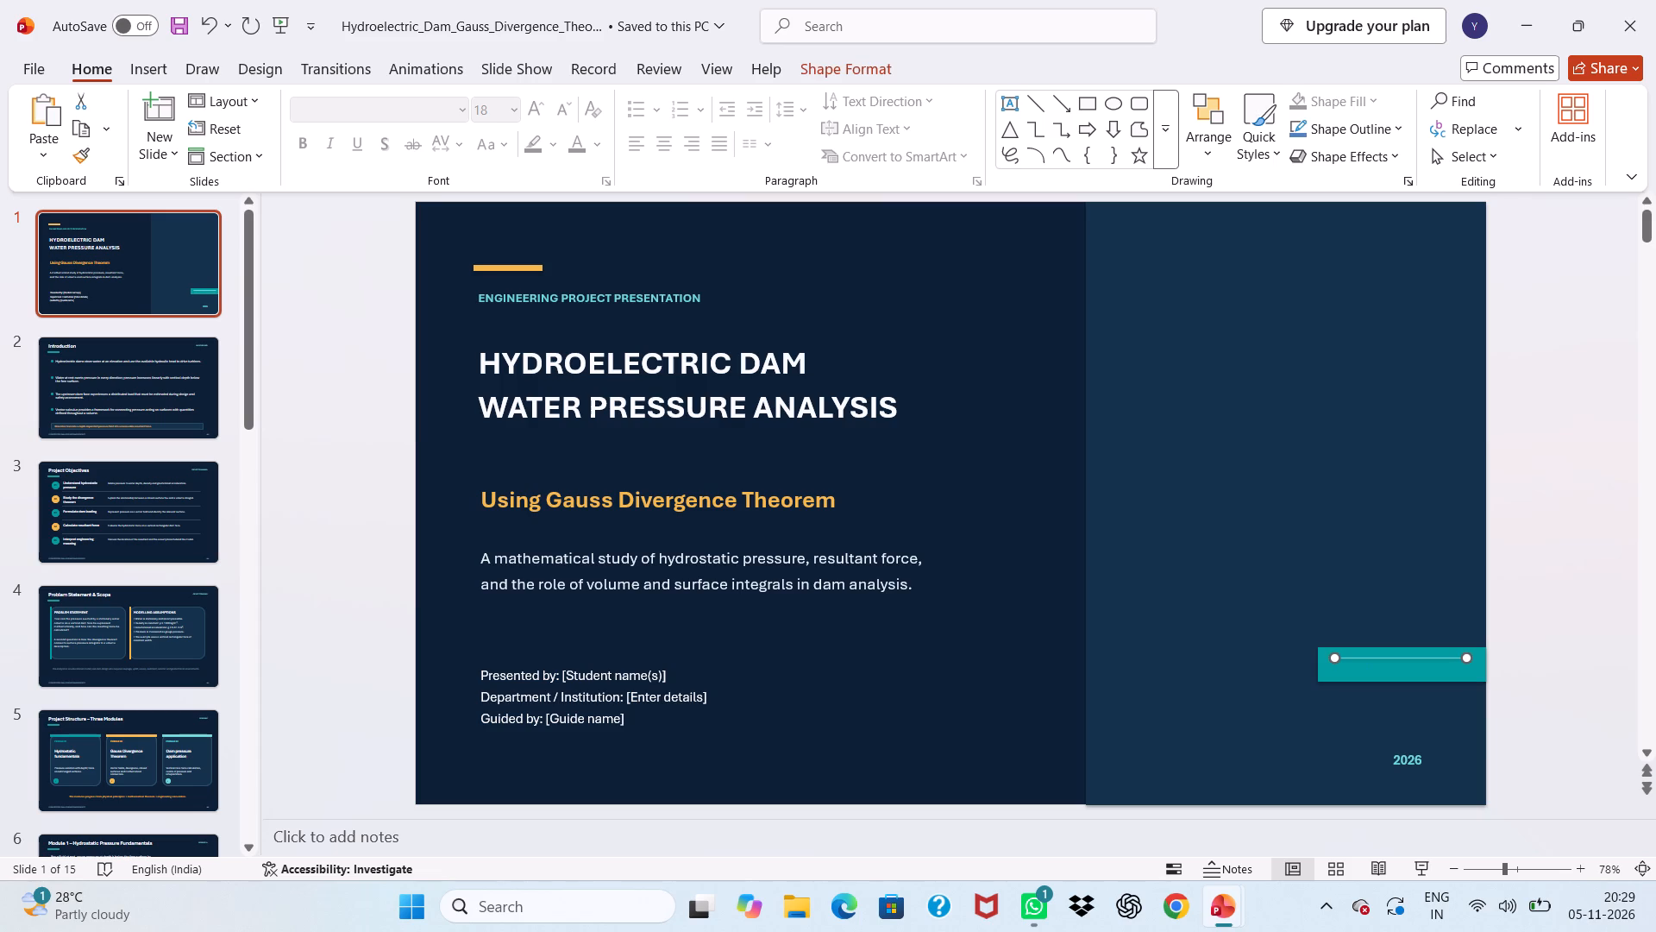
key(BackSpace)
click(1361, 659)
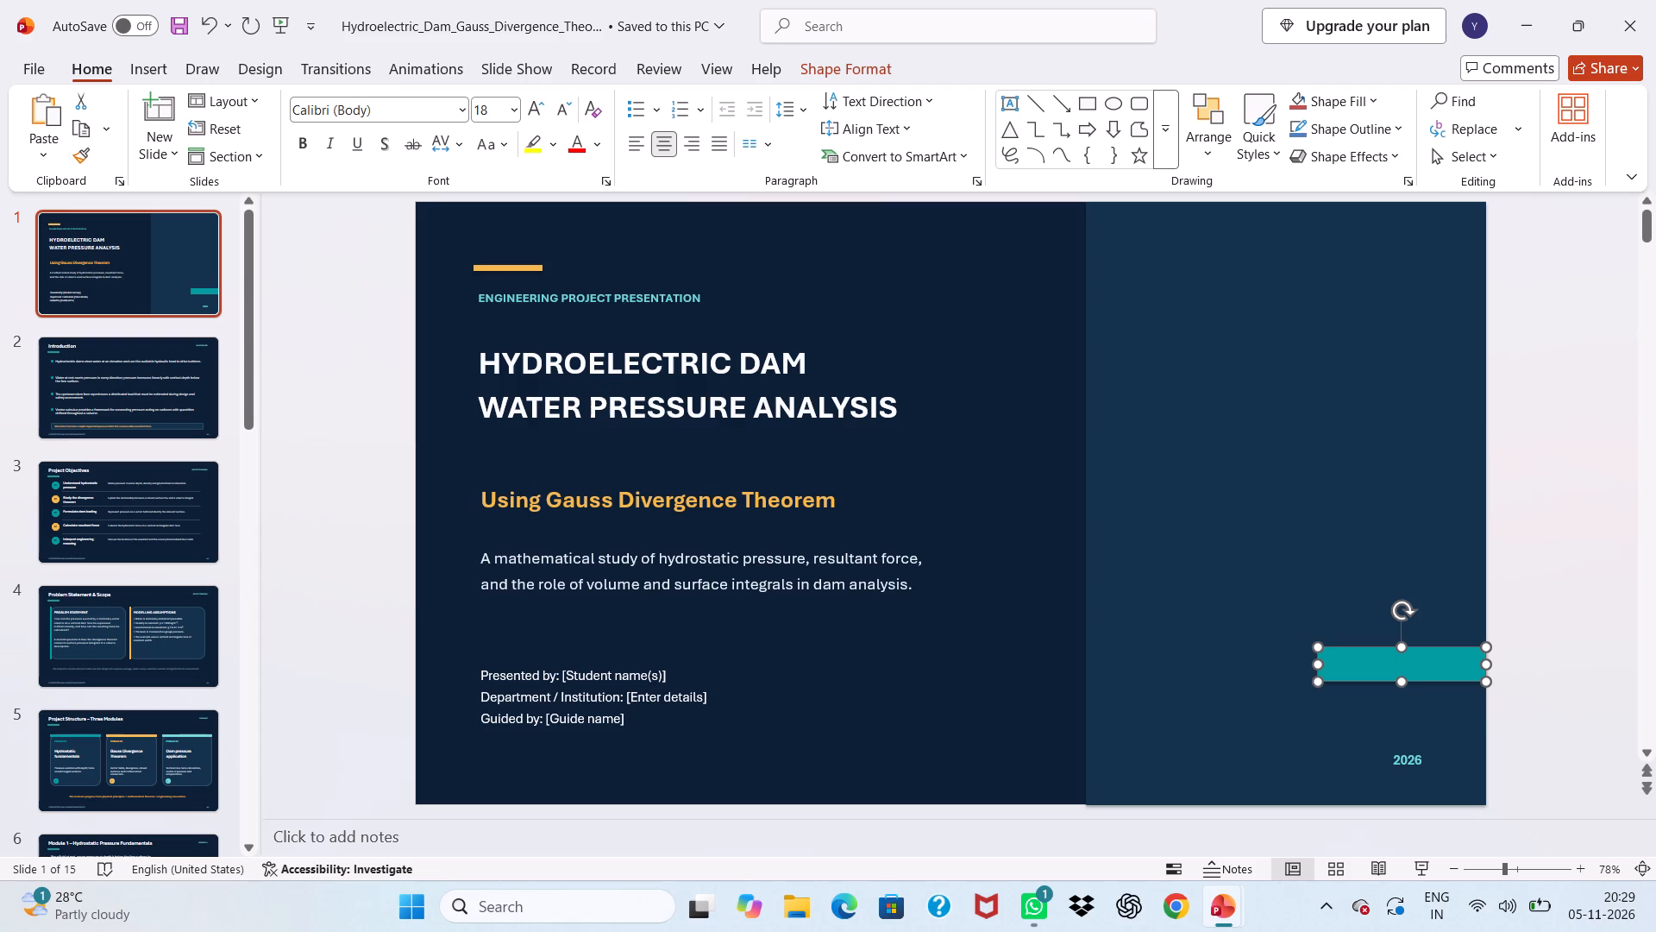
key(ctrl+c)
key(BackSpace)
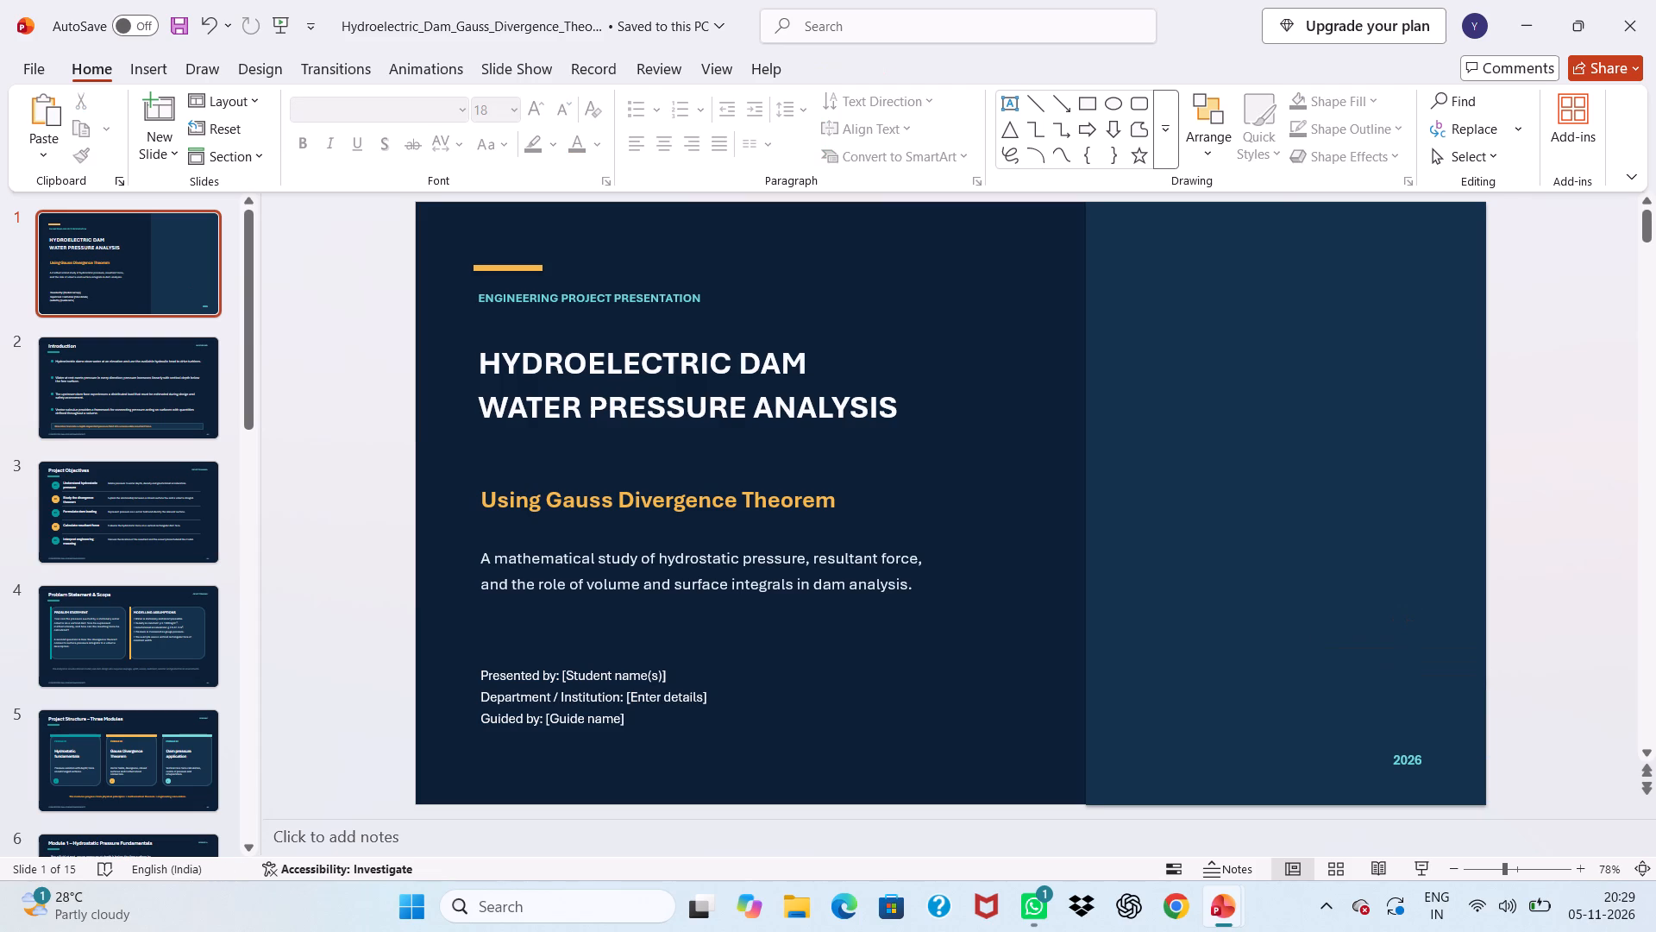
Delete the full-height lighter blue panel from the title slide.
click(1313, 617)
key(ctrl+c)
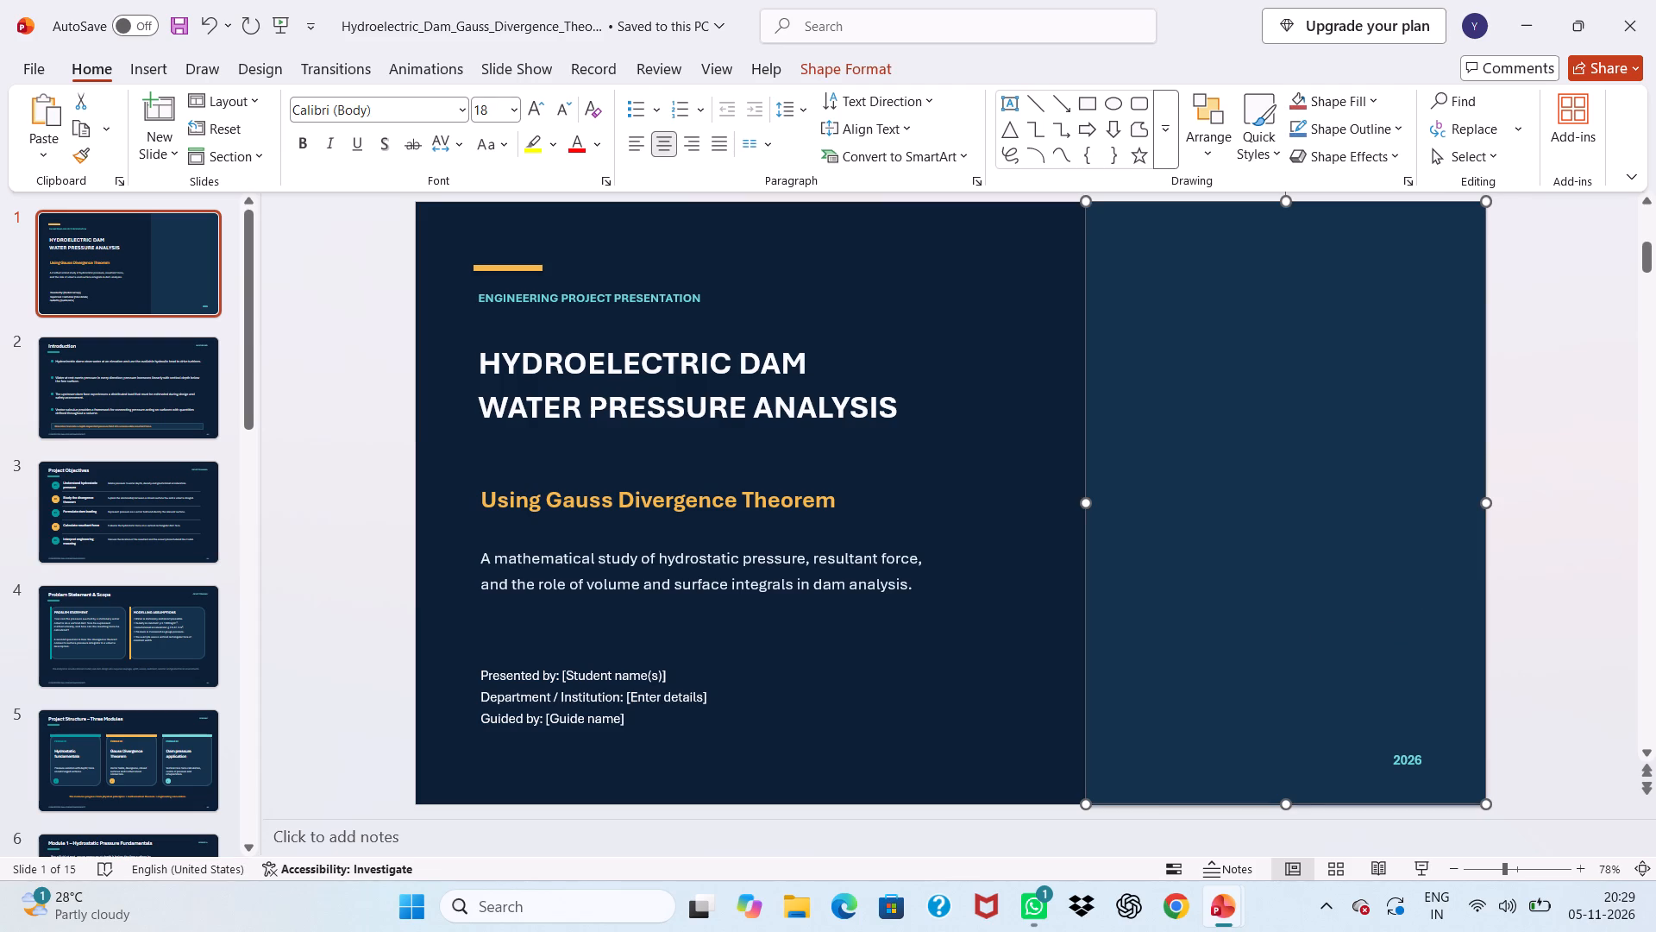
key(BackSpace)
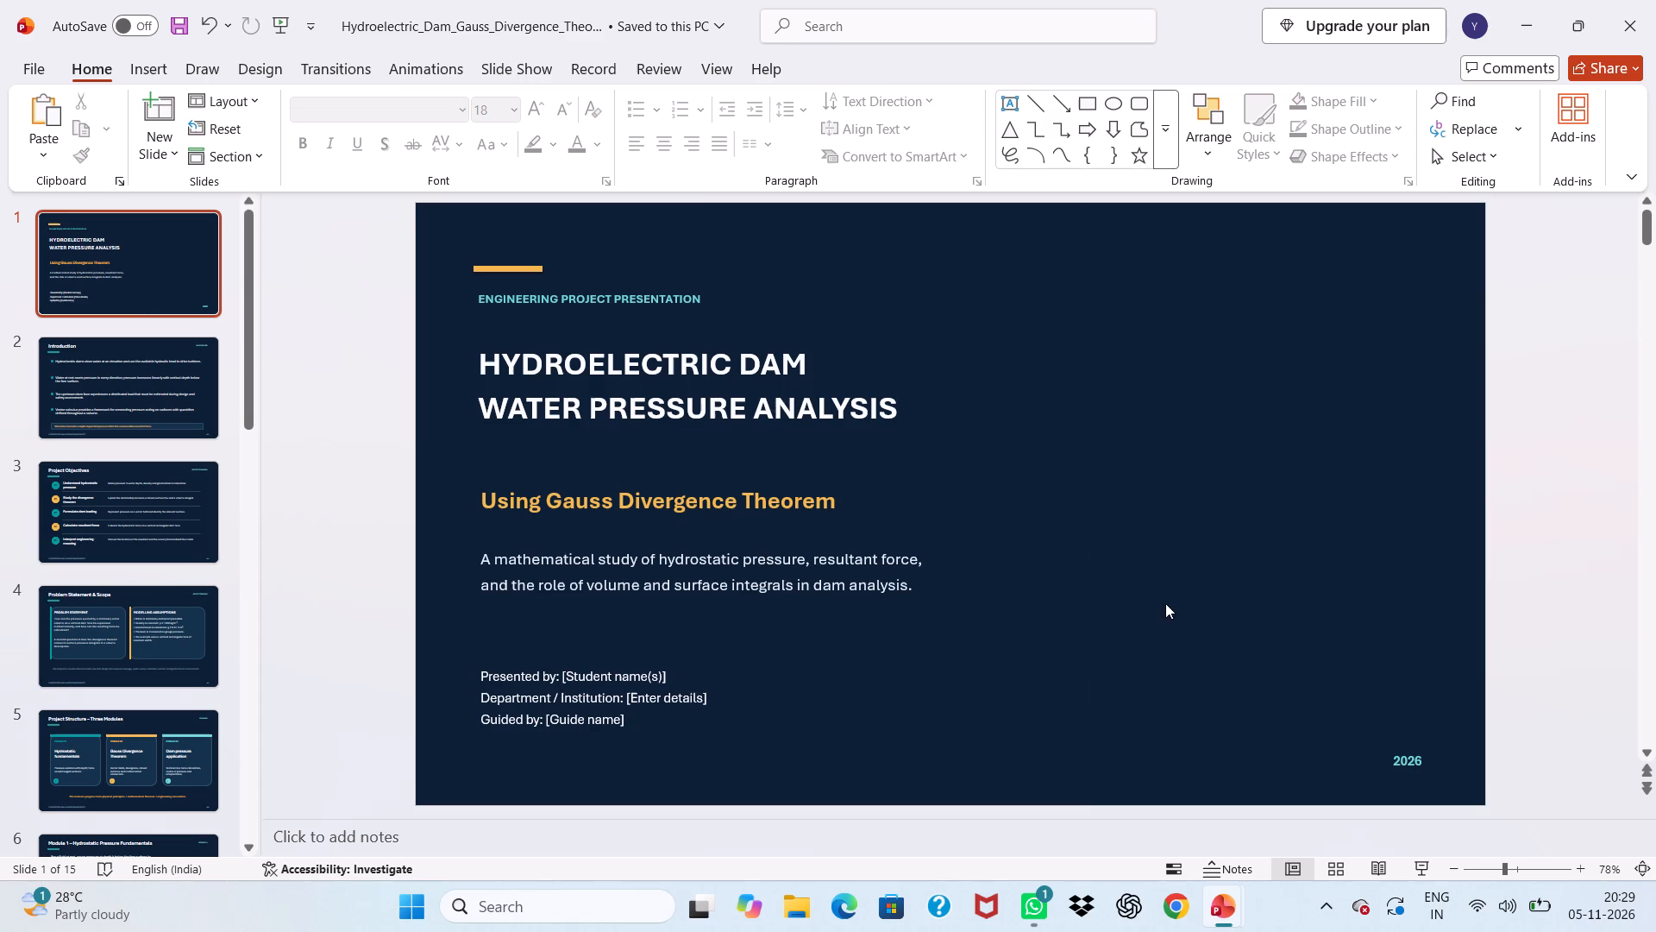
Stretch the orange accent bar above the title across most of the slide's width as a thin line, placed slightly higher.
click(507, 267)
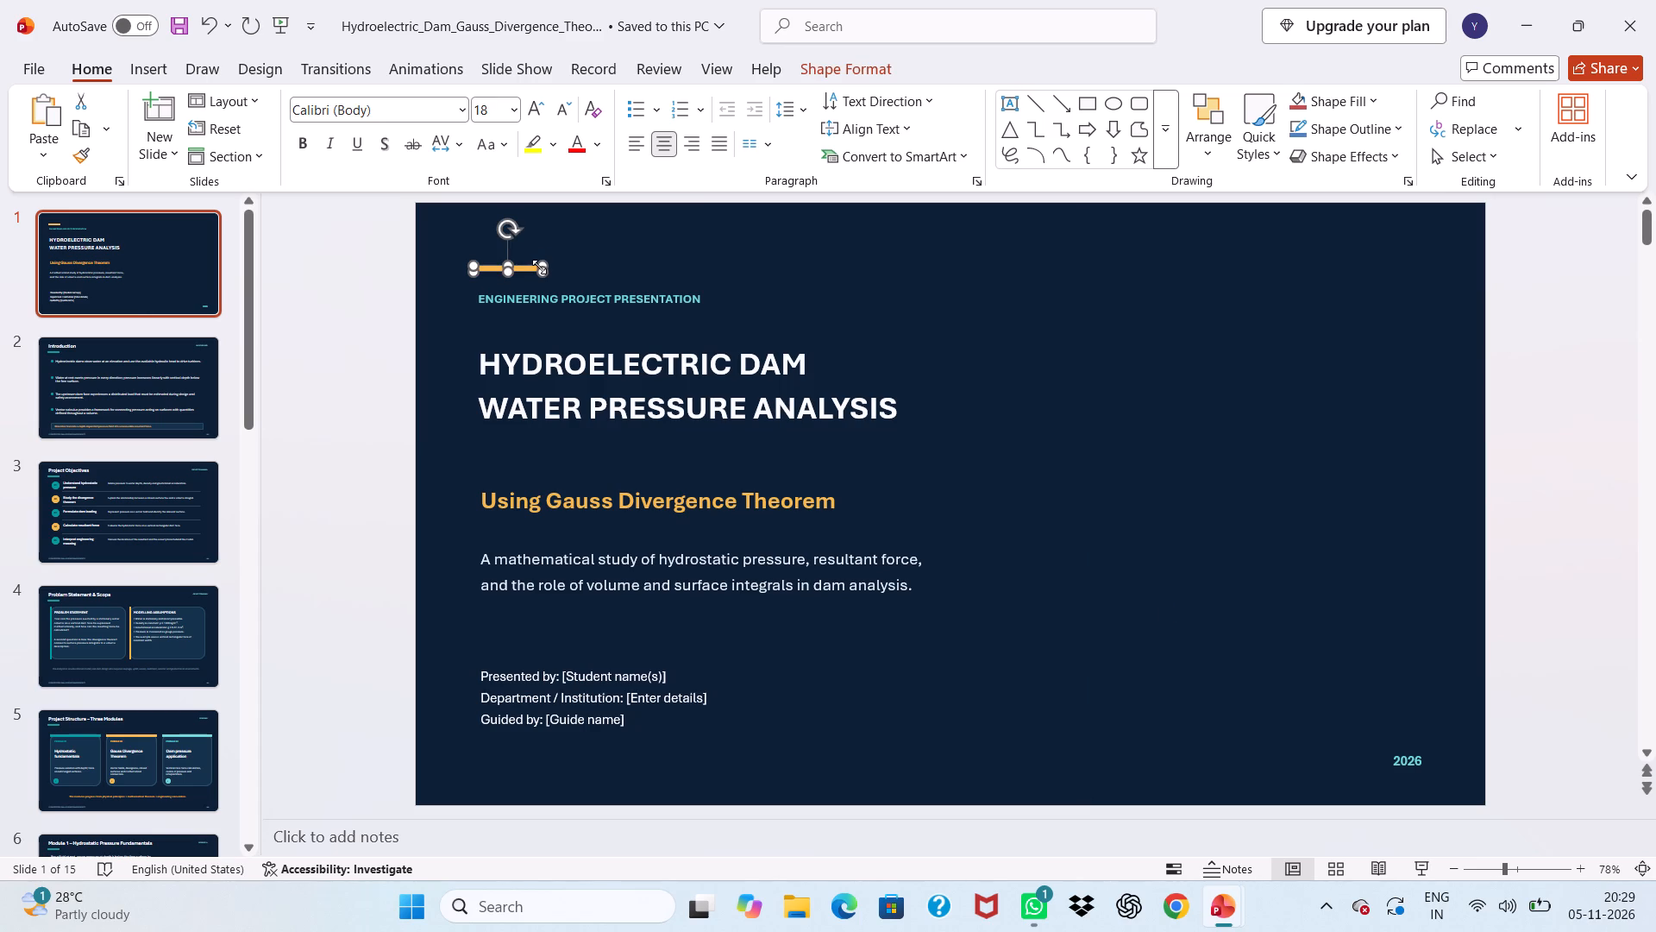
drag(539, 267, 769, 265)
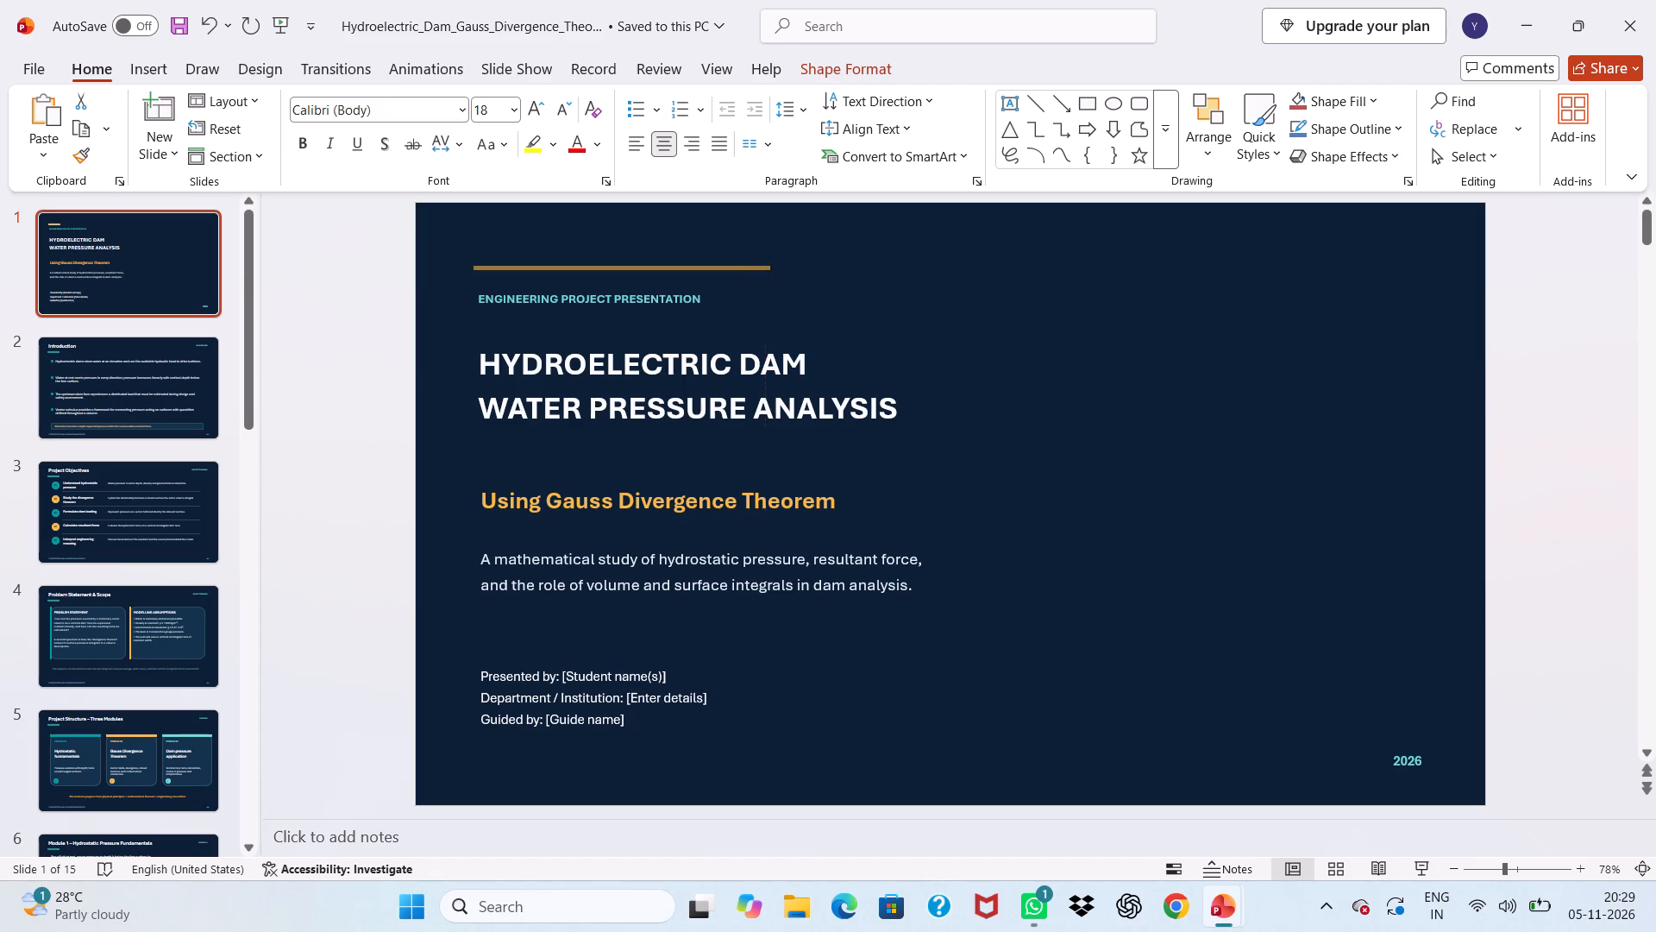
drag(769, 265, 904, 252)
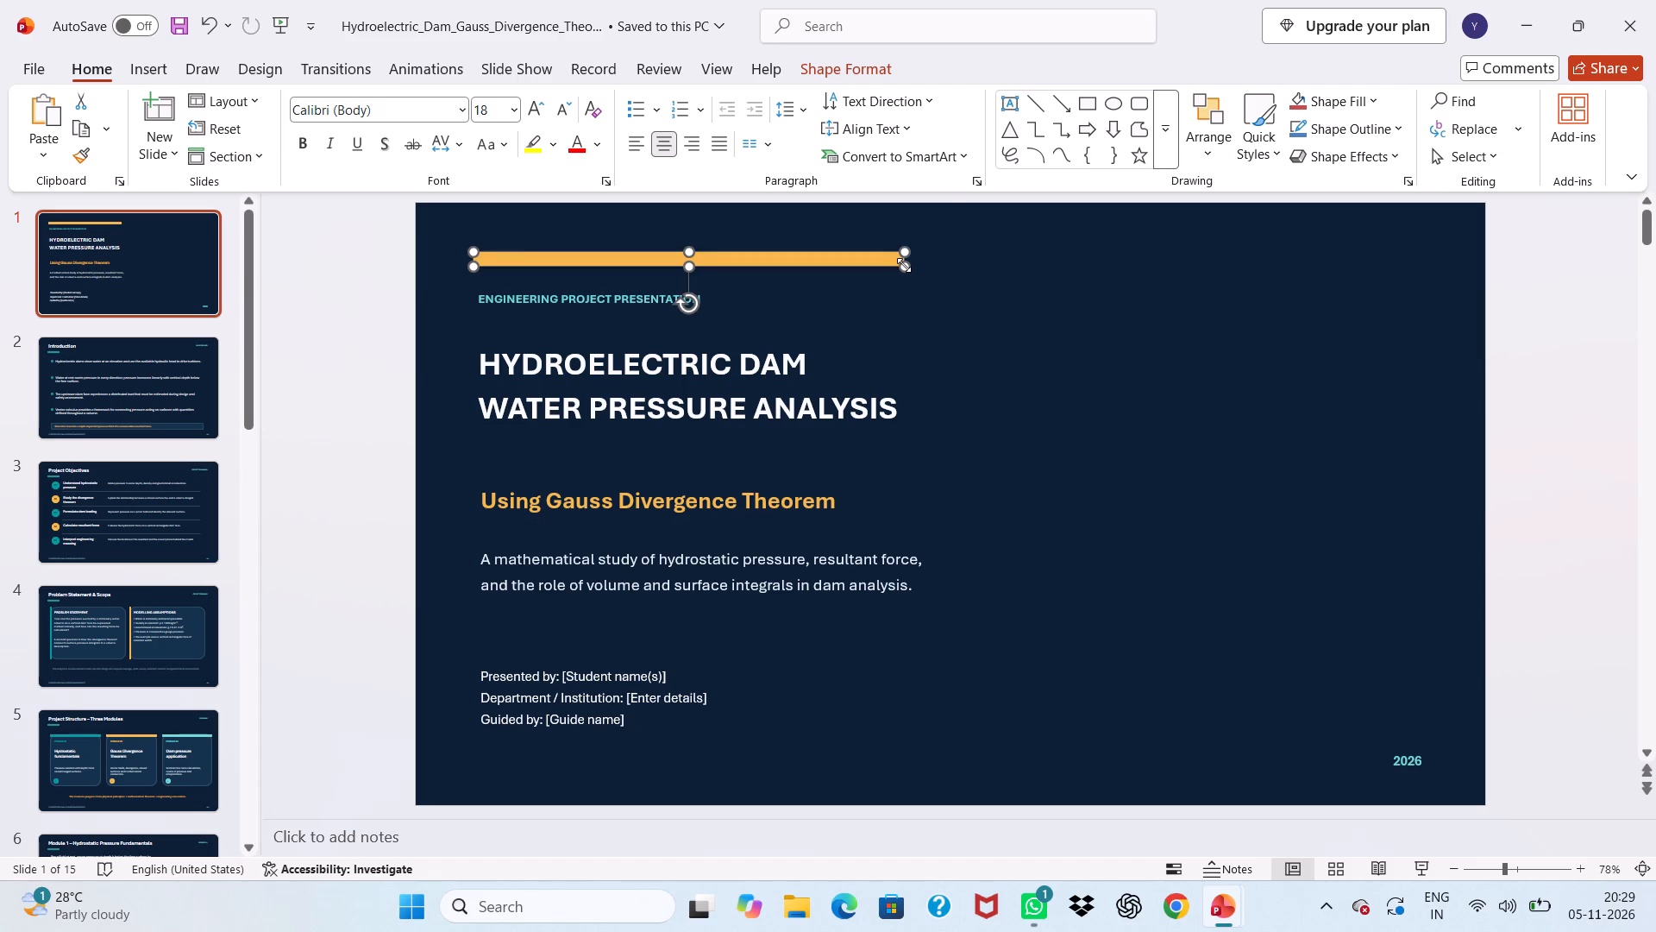
drag(904, 265, 1370, 253)
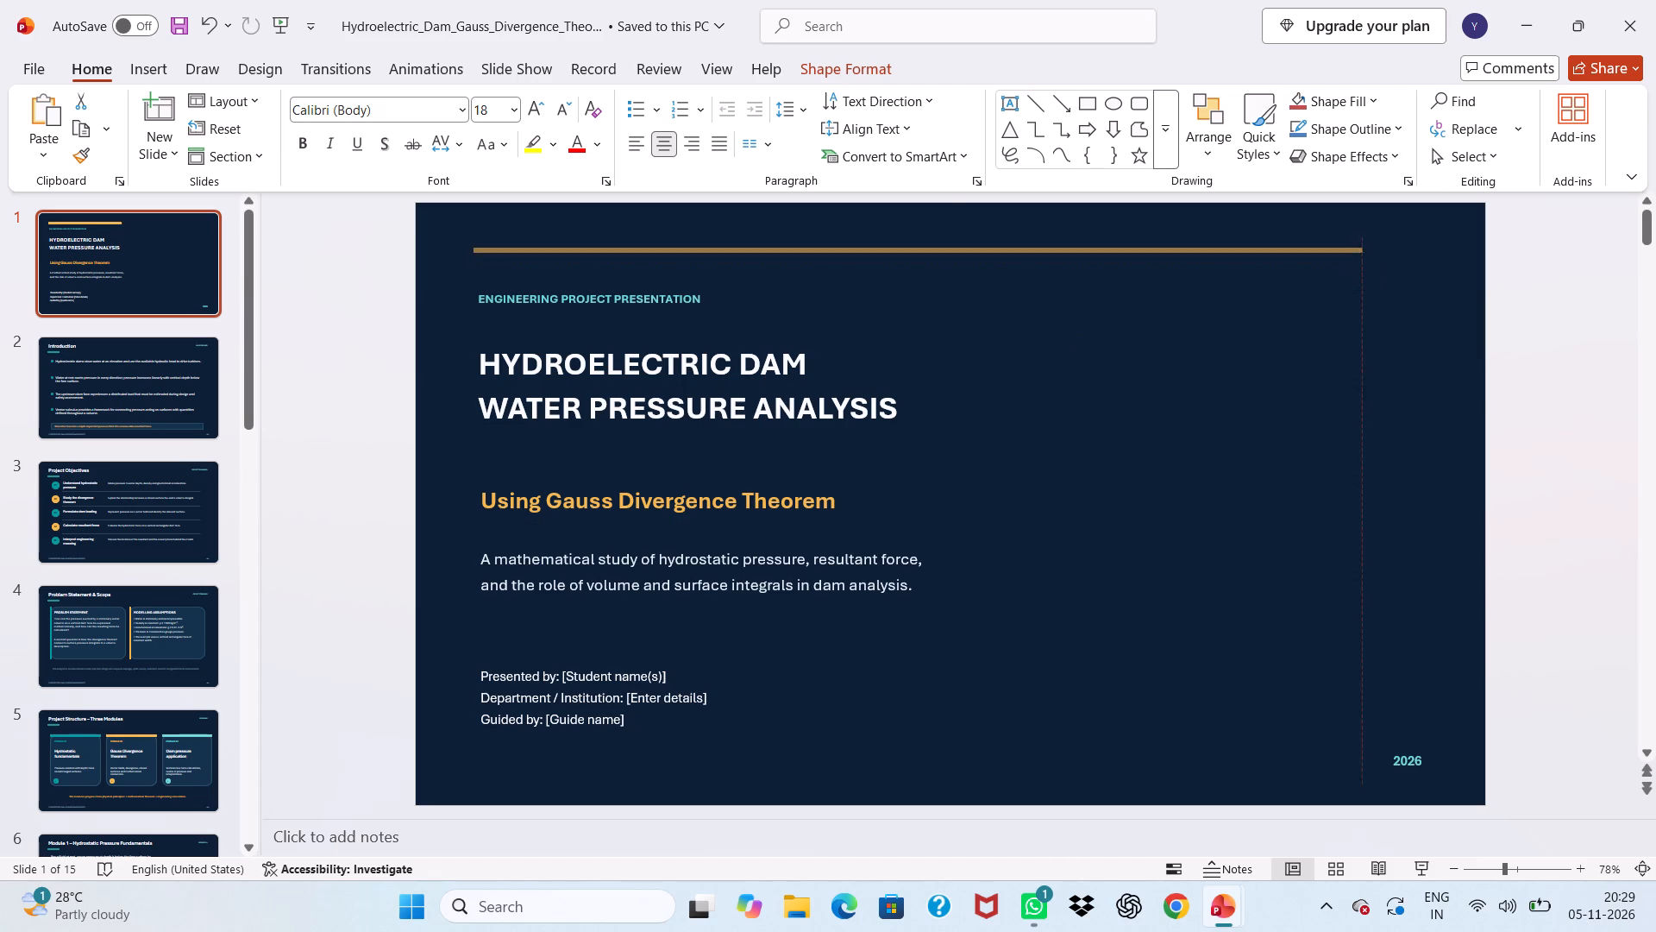
drag(1370, 253, 1419, 257)
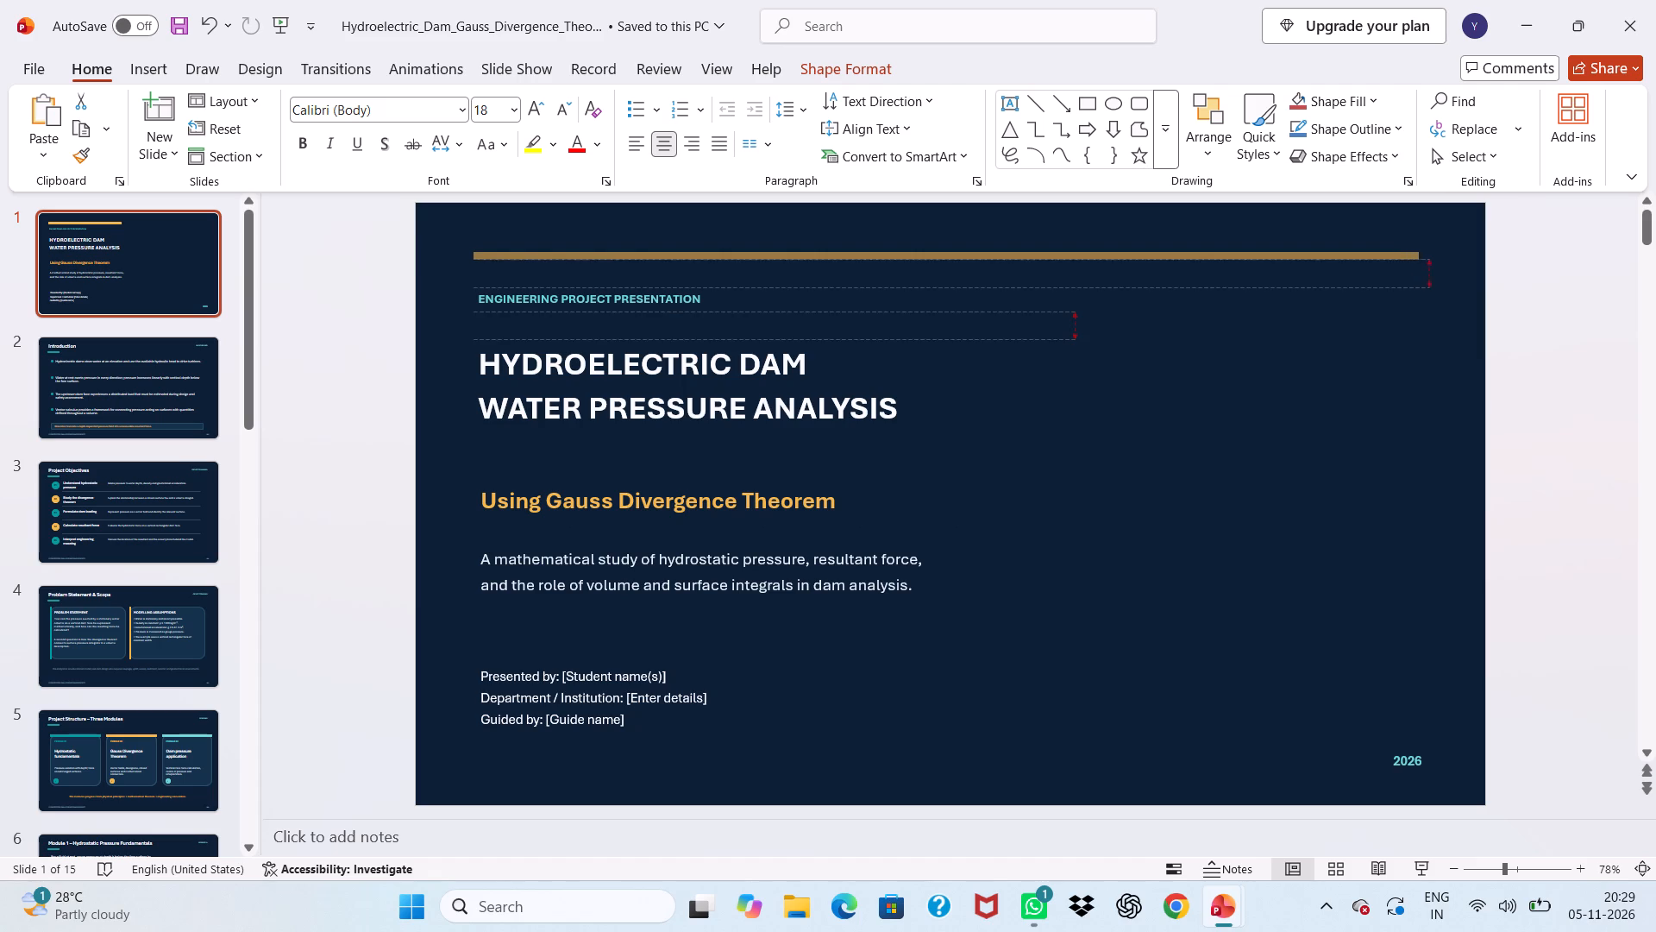
drag(1419, 257, 1420, 249)
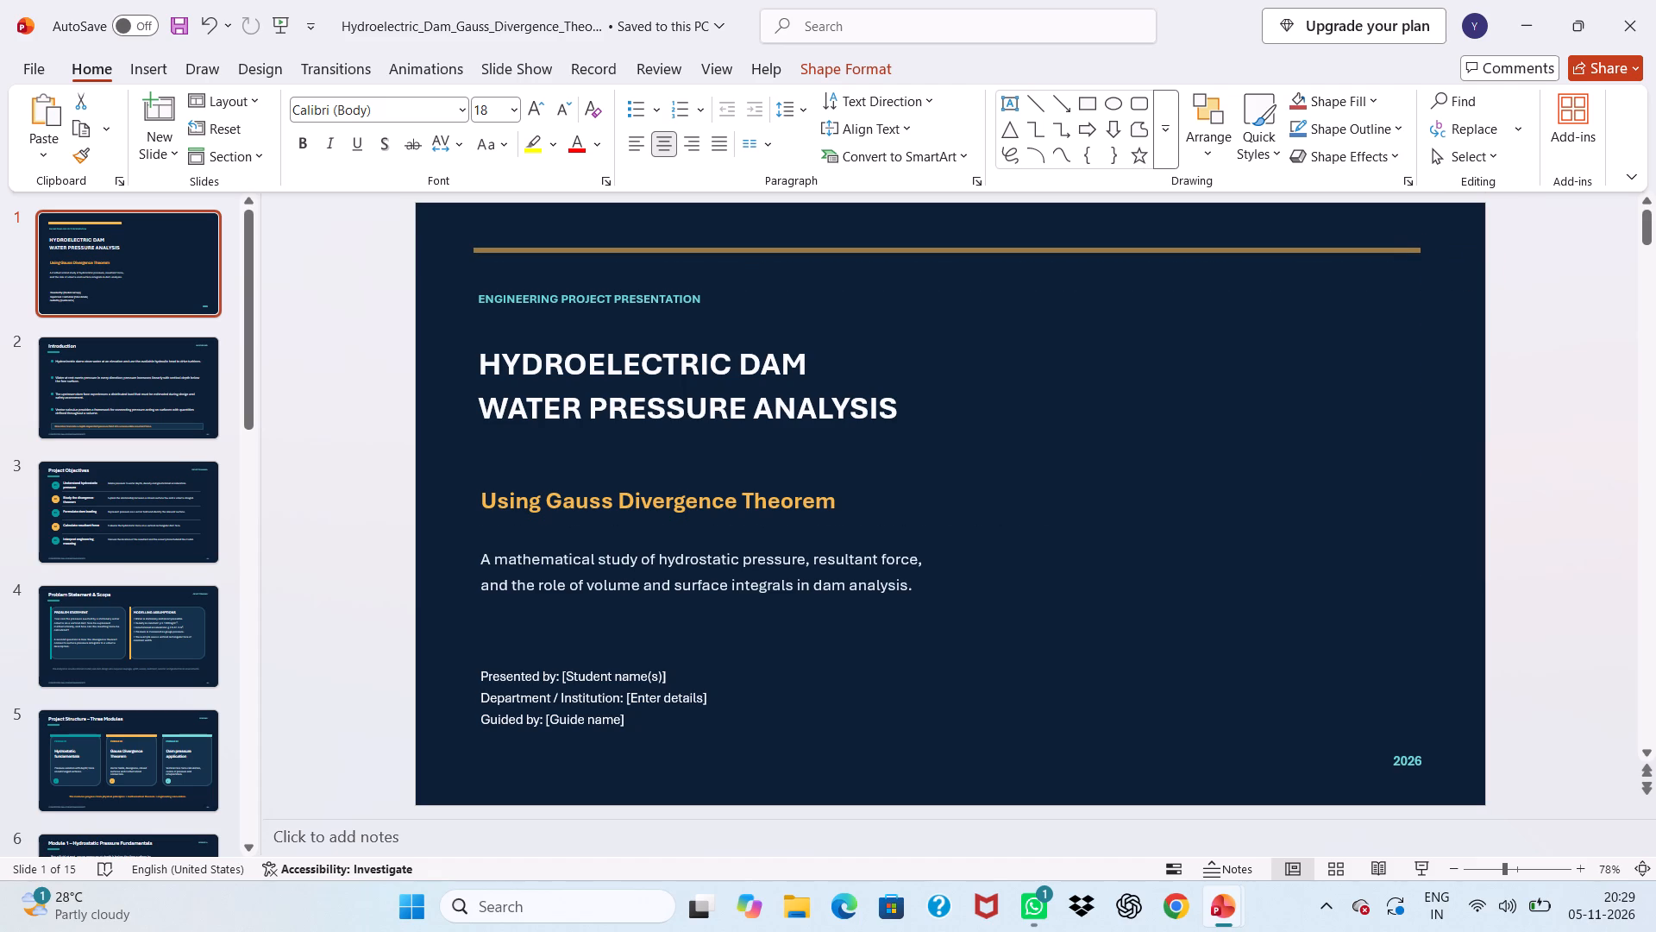
drag(1420, 249, 1418, 249)
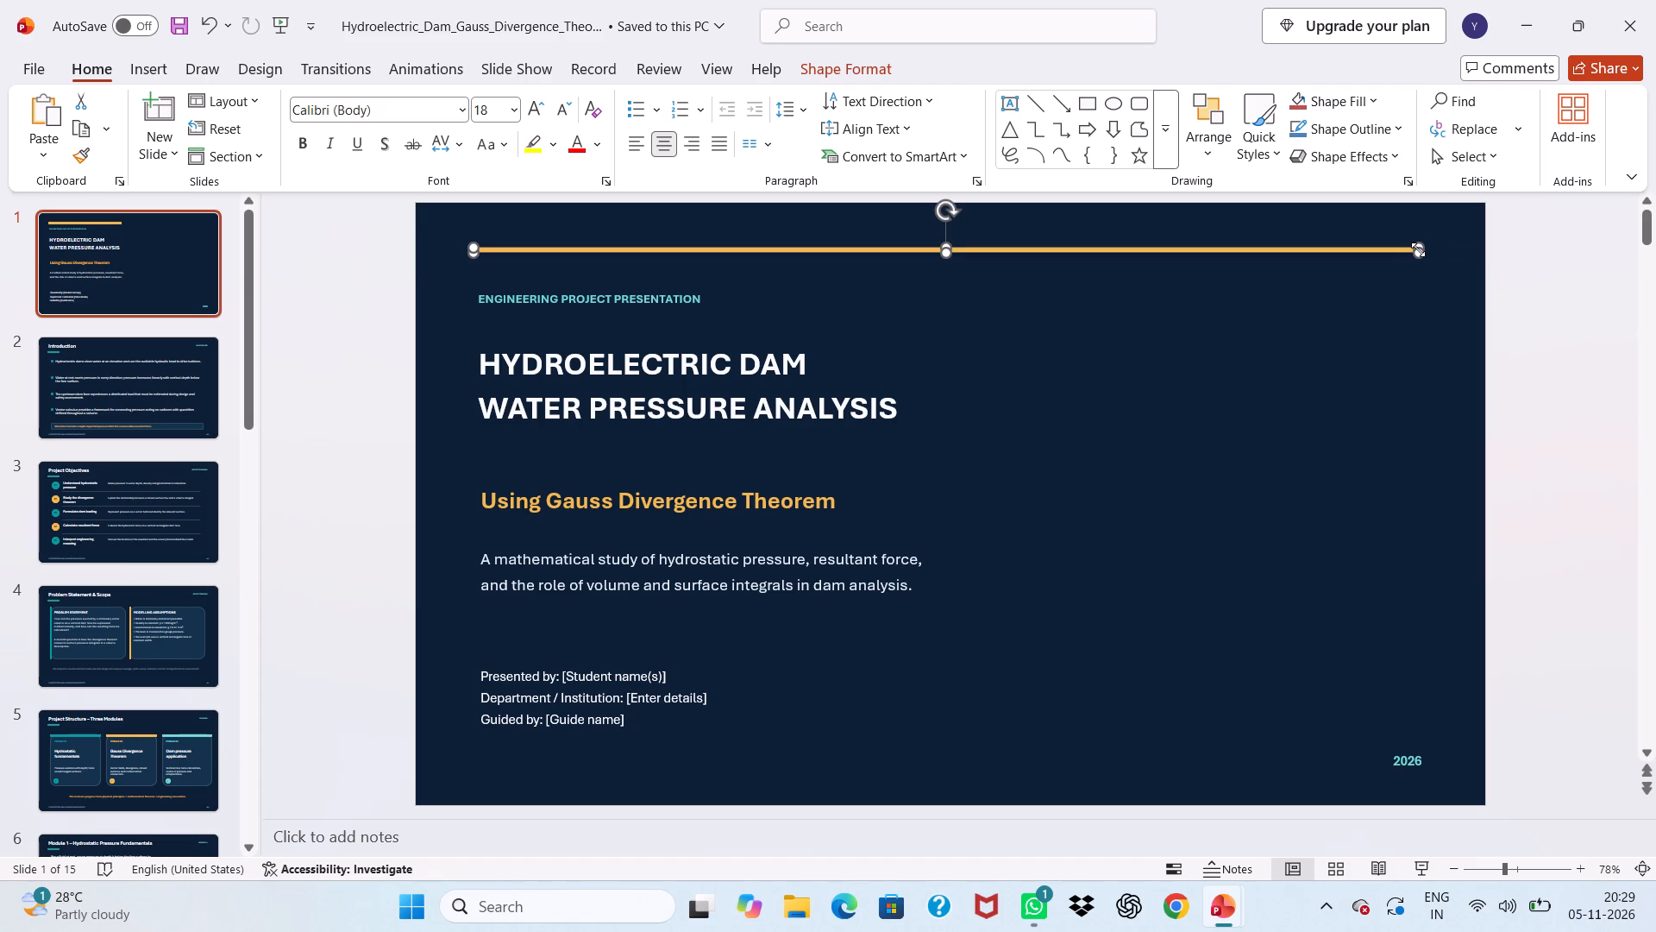
click(1334, 336)
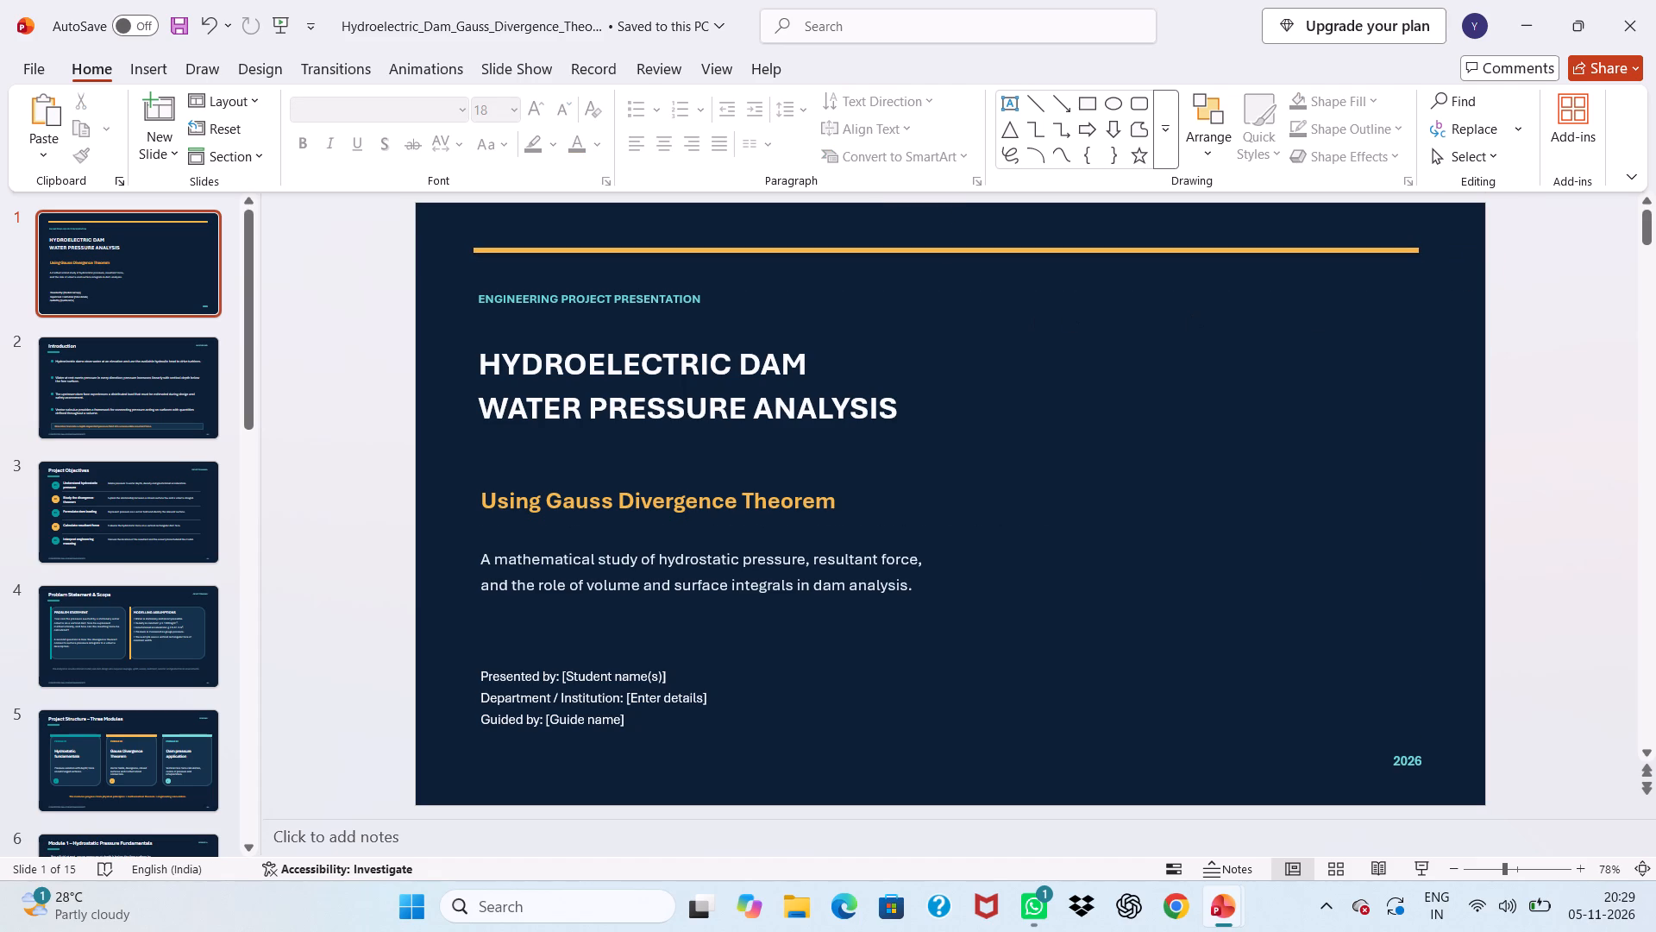
Move the "ENGINEERING PROJECT PRESENTATION" text box sideways so its text sits near the slide's centre, below the orange line.
click(553, 295)
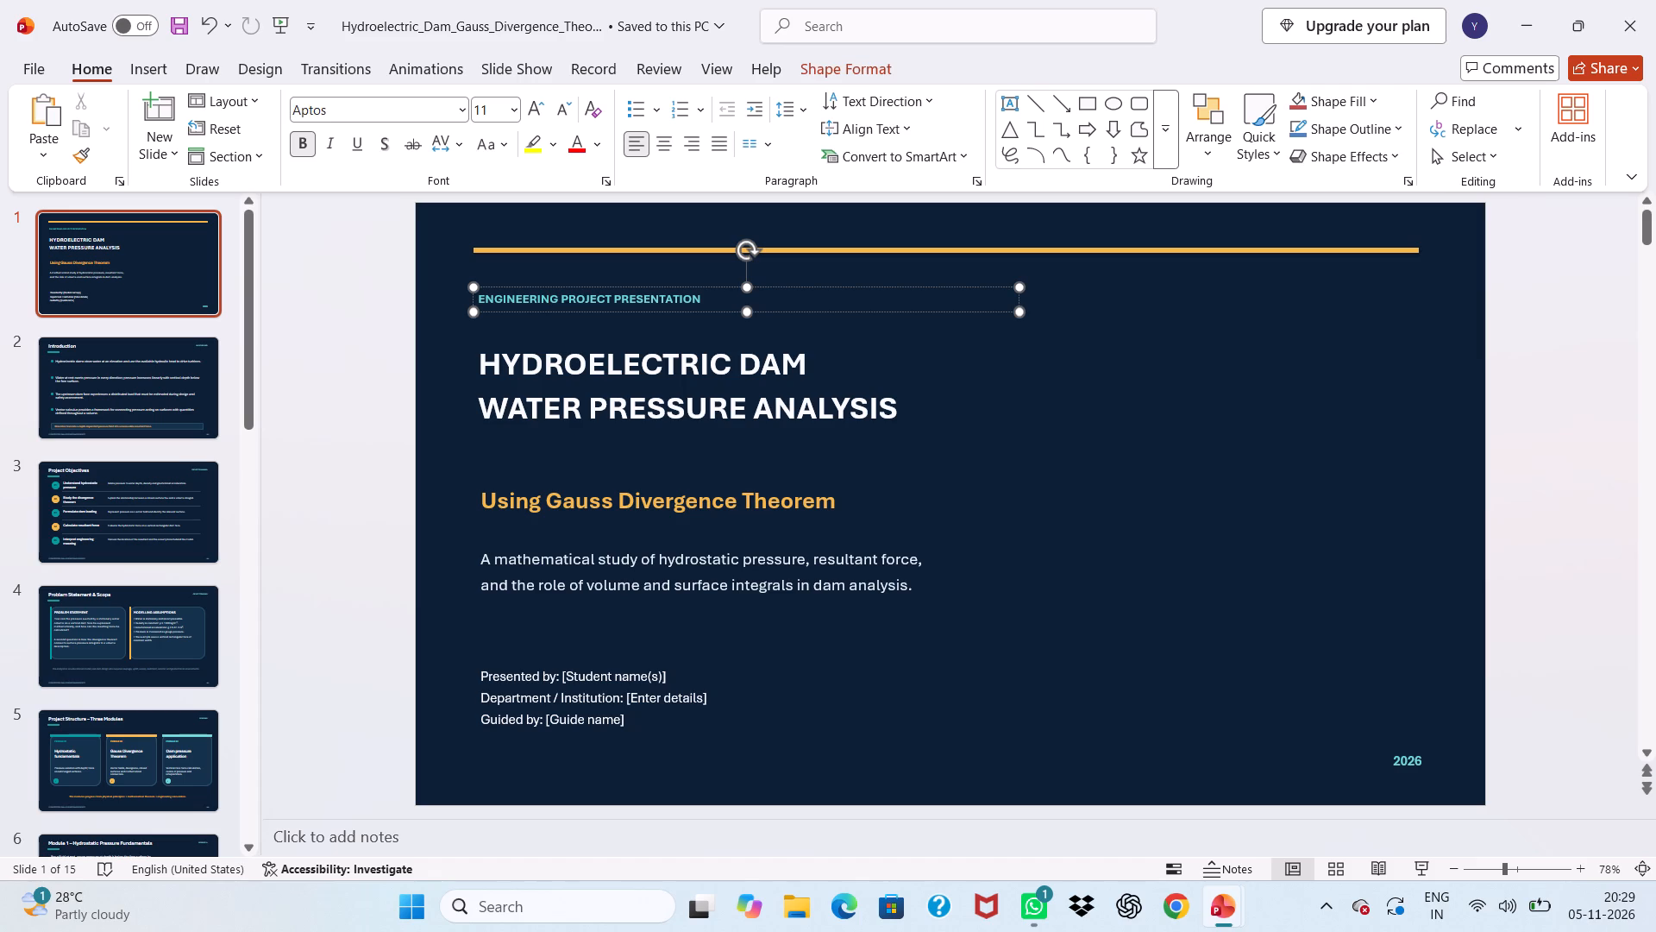
click(711, 294)
drag(711, 294, 750, 287)
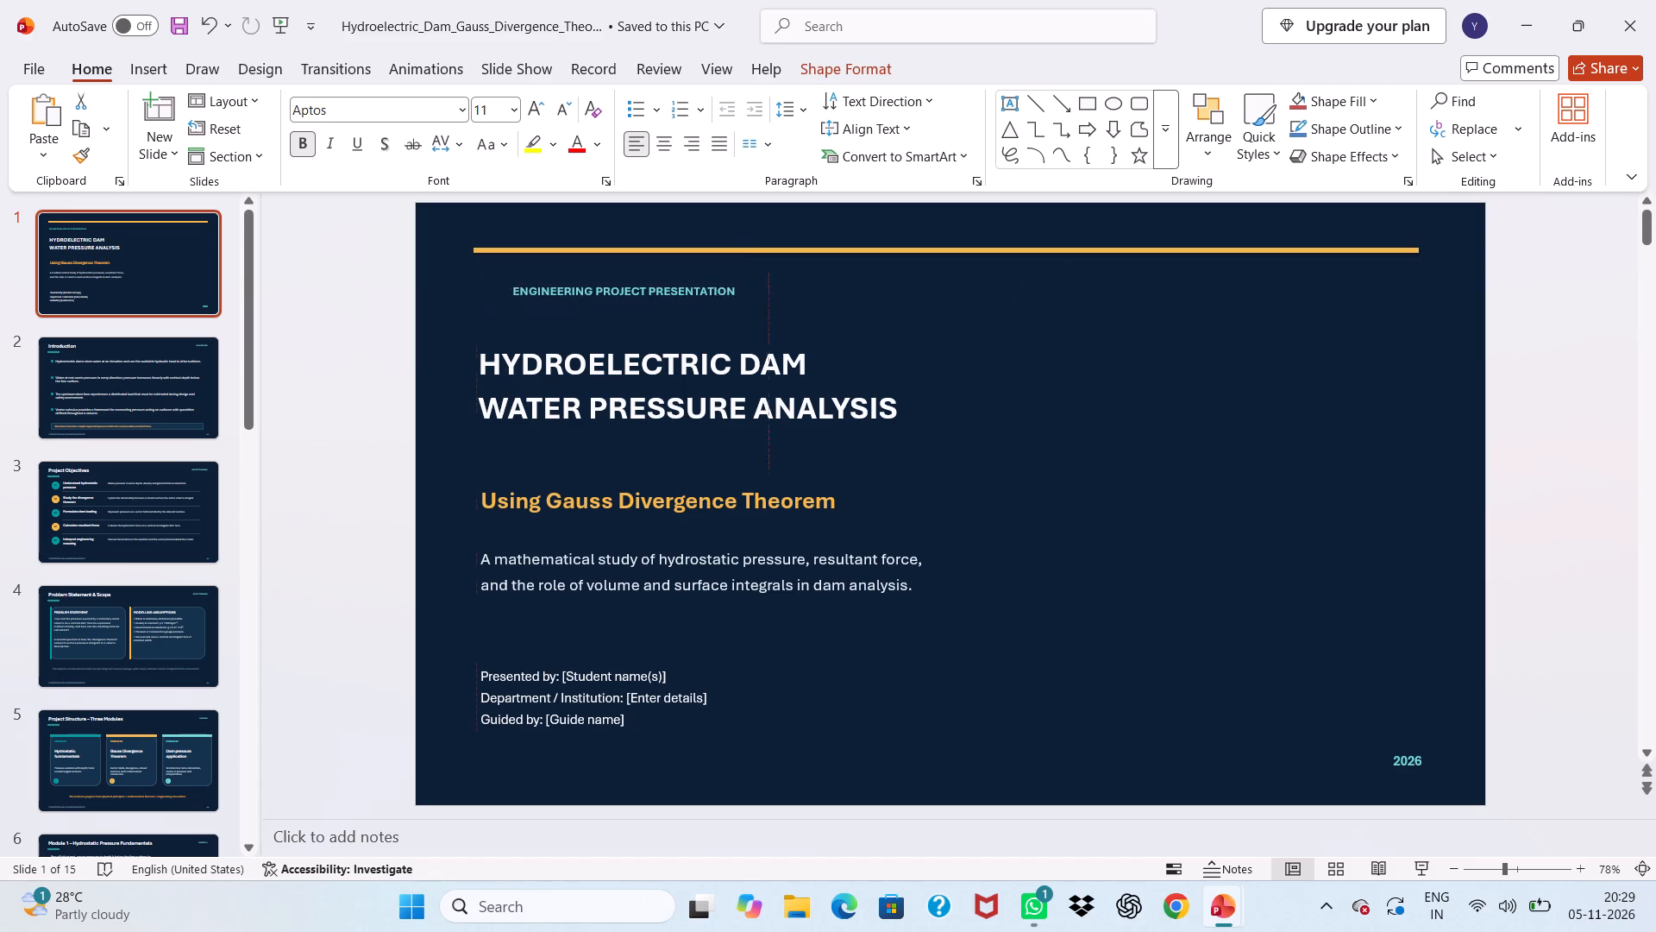
drag(750, 287, 988, 293)
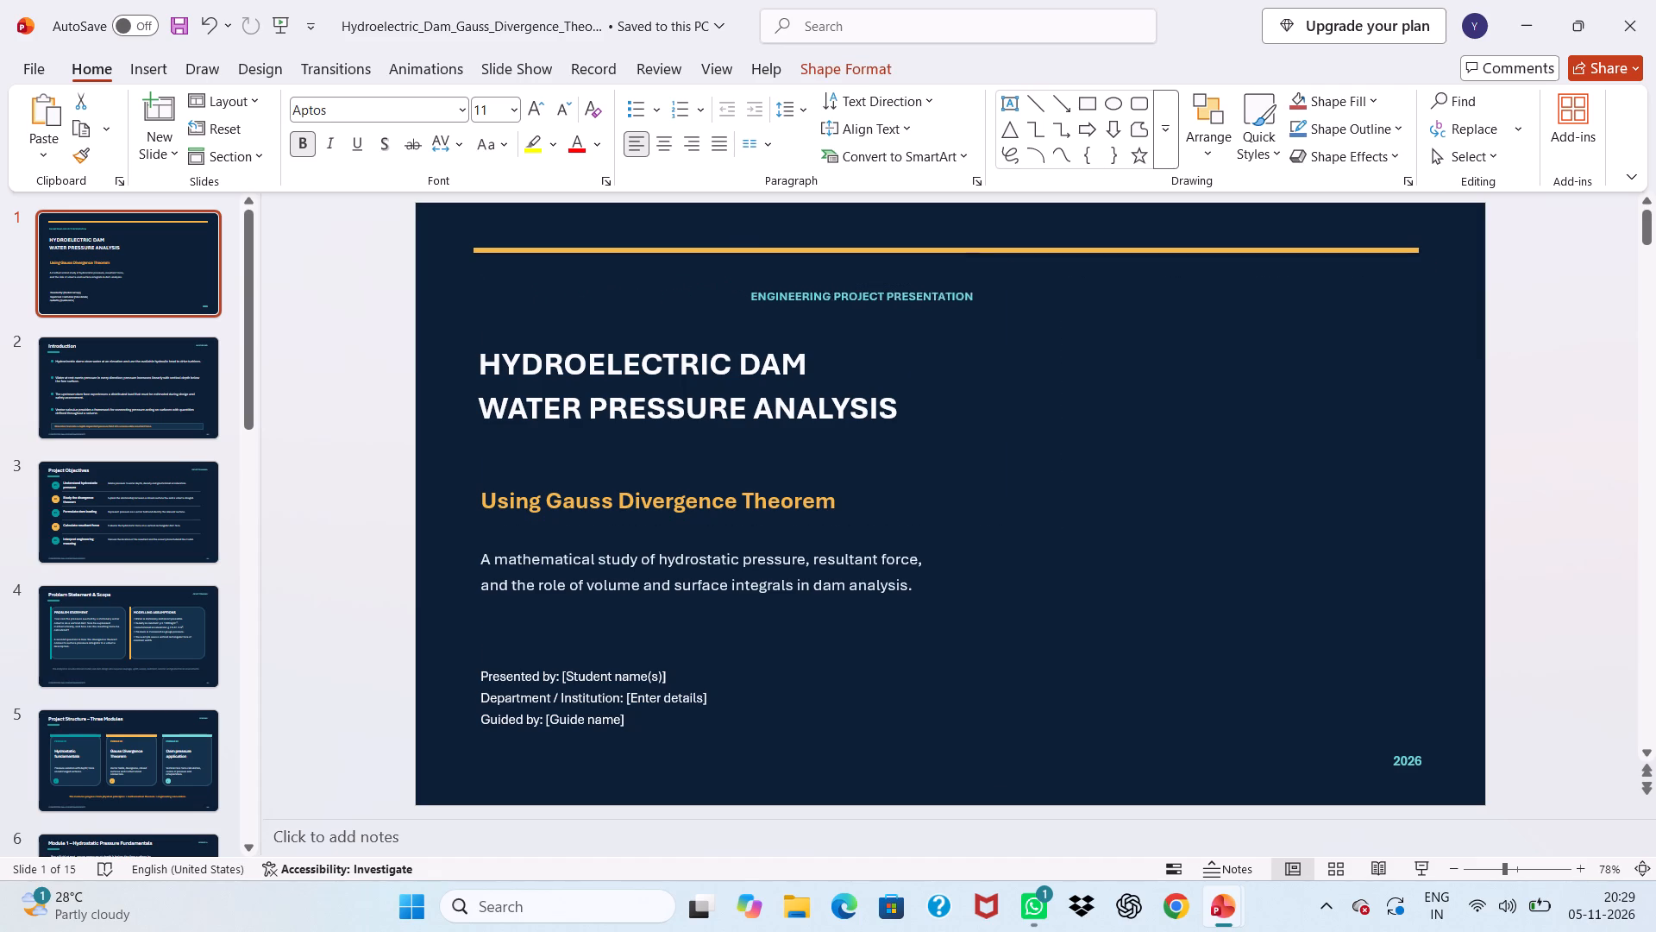
drag(988, 293, 1022, 284)
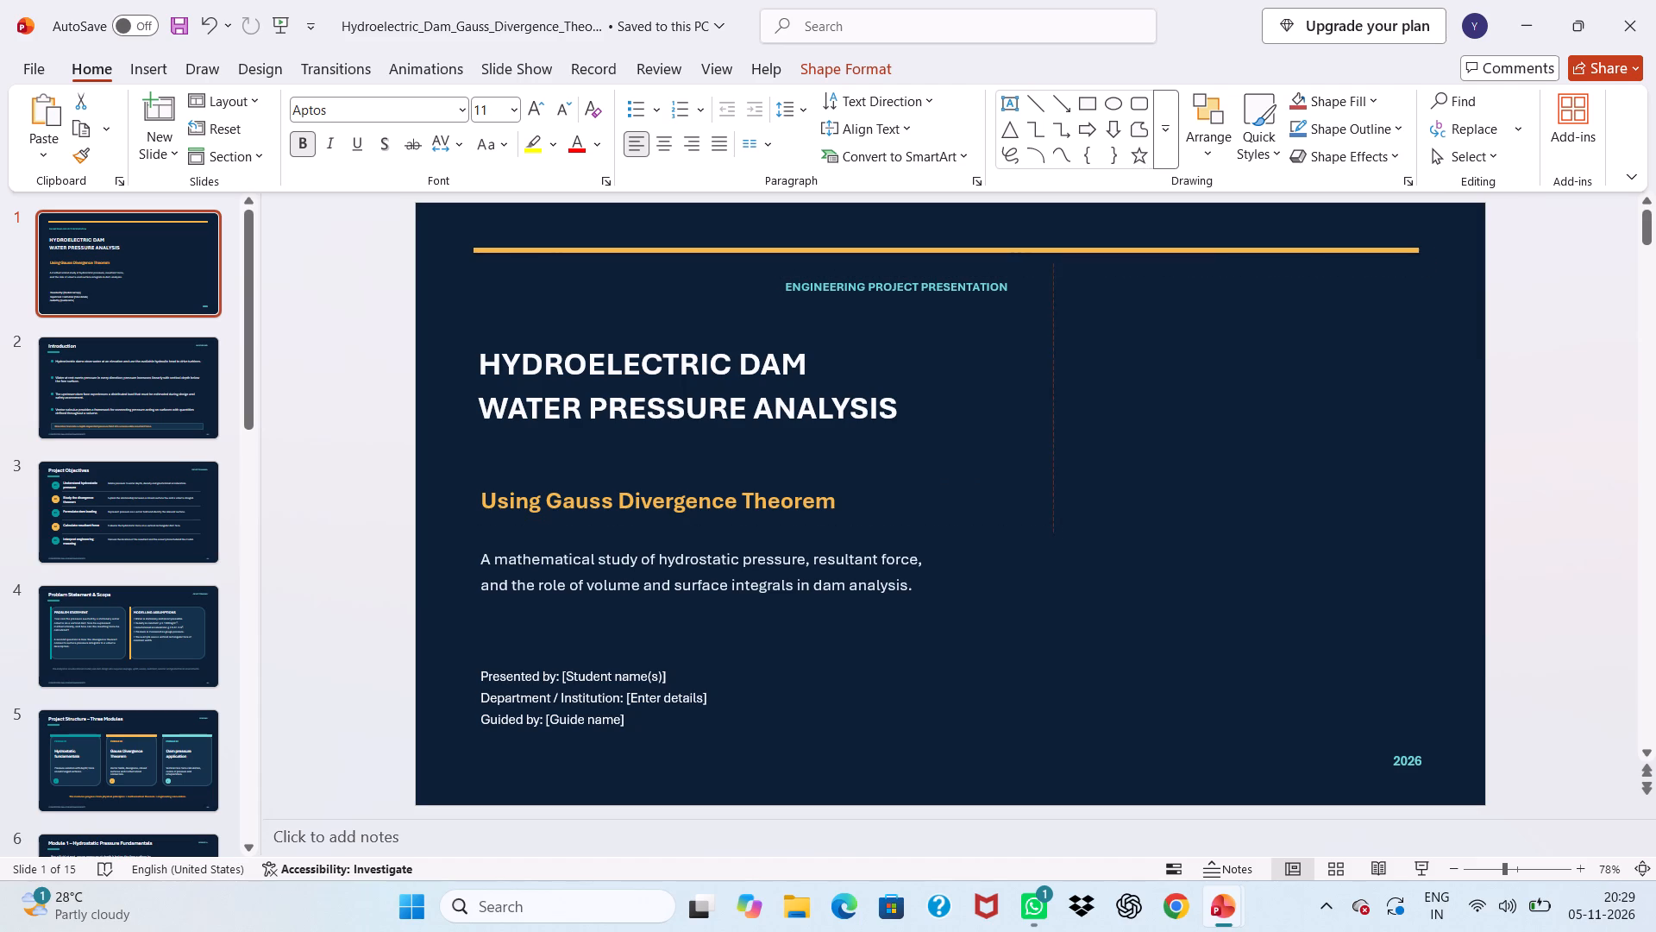
drag(1022, 284, 1048, 295)
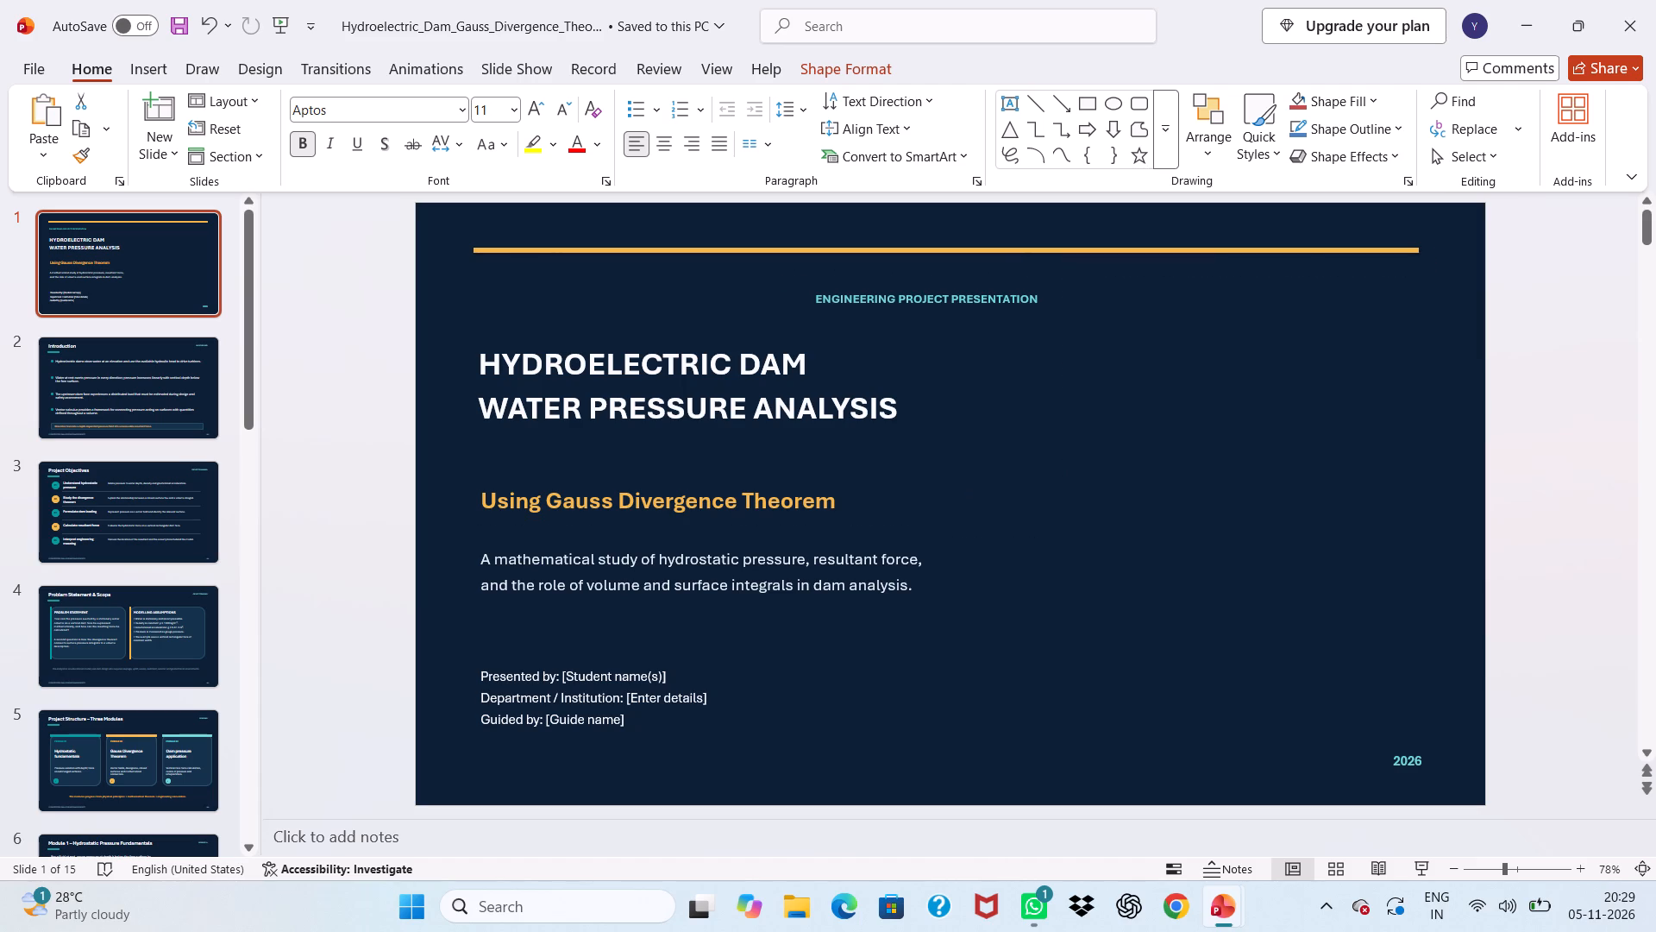
drag(1048, 295, 1048, 291)
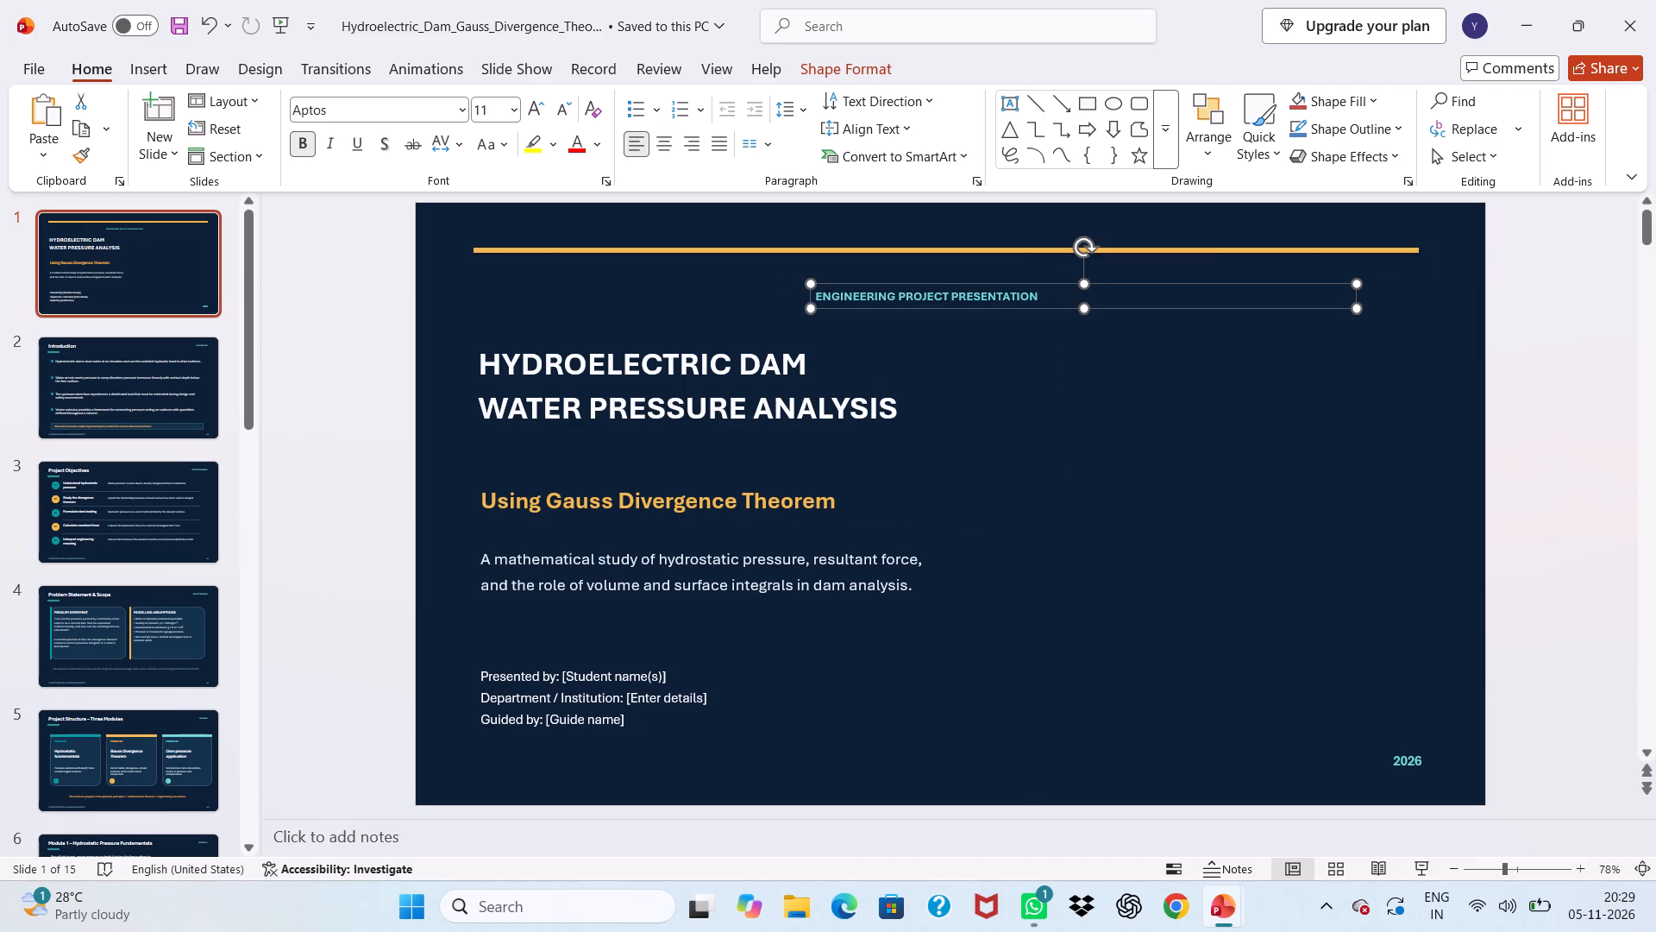
Enlarge the "ENGINEERING PROJECT PRESENTATION" text to 24 pt.
click(1042, 297)
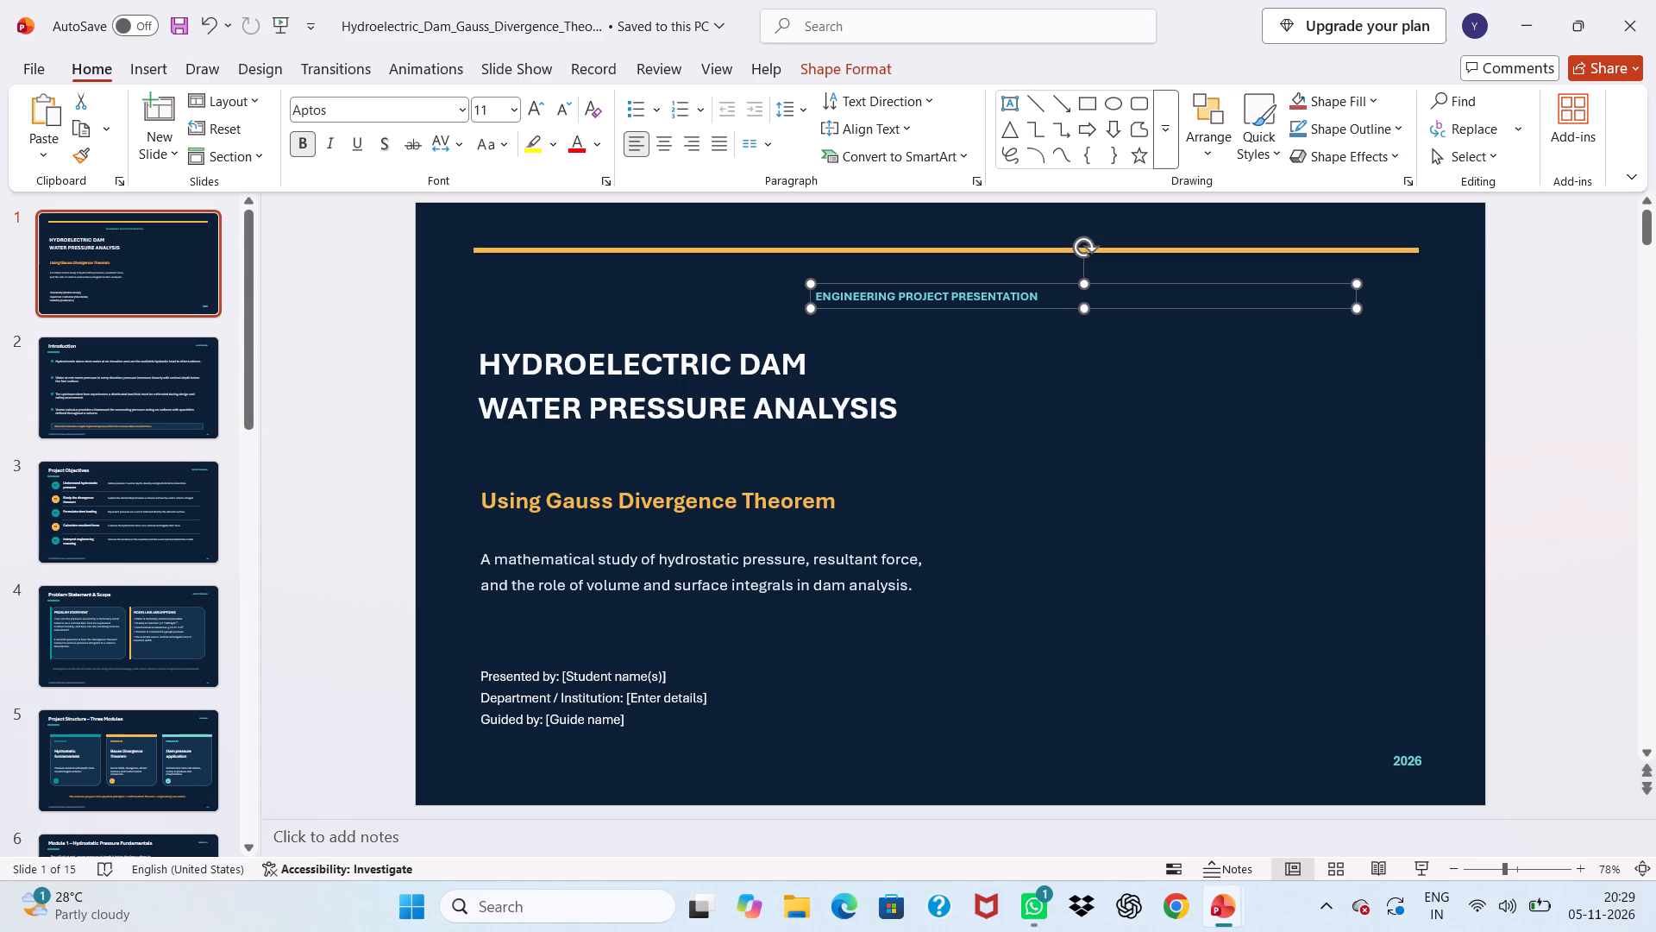
click(1037, 290)
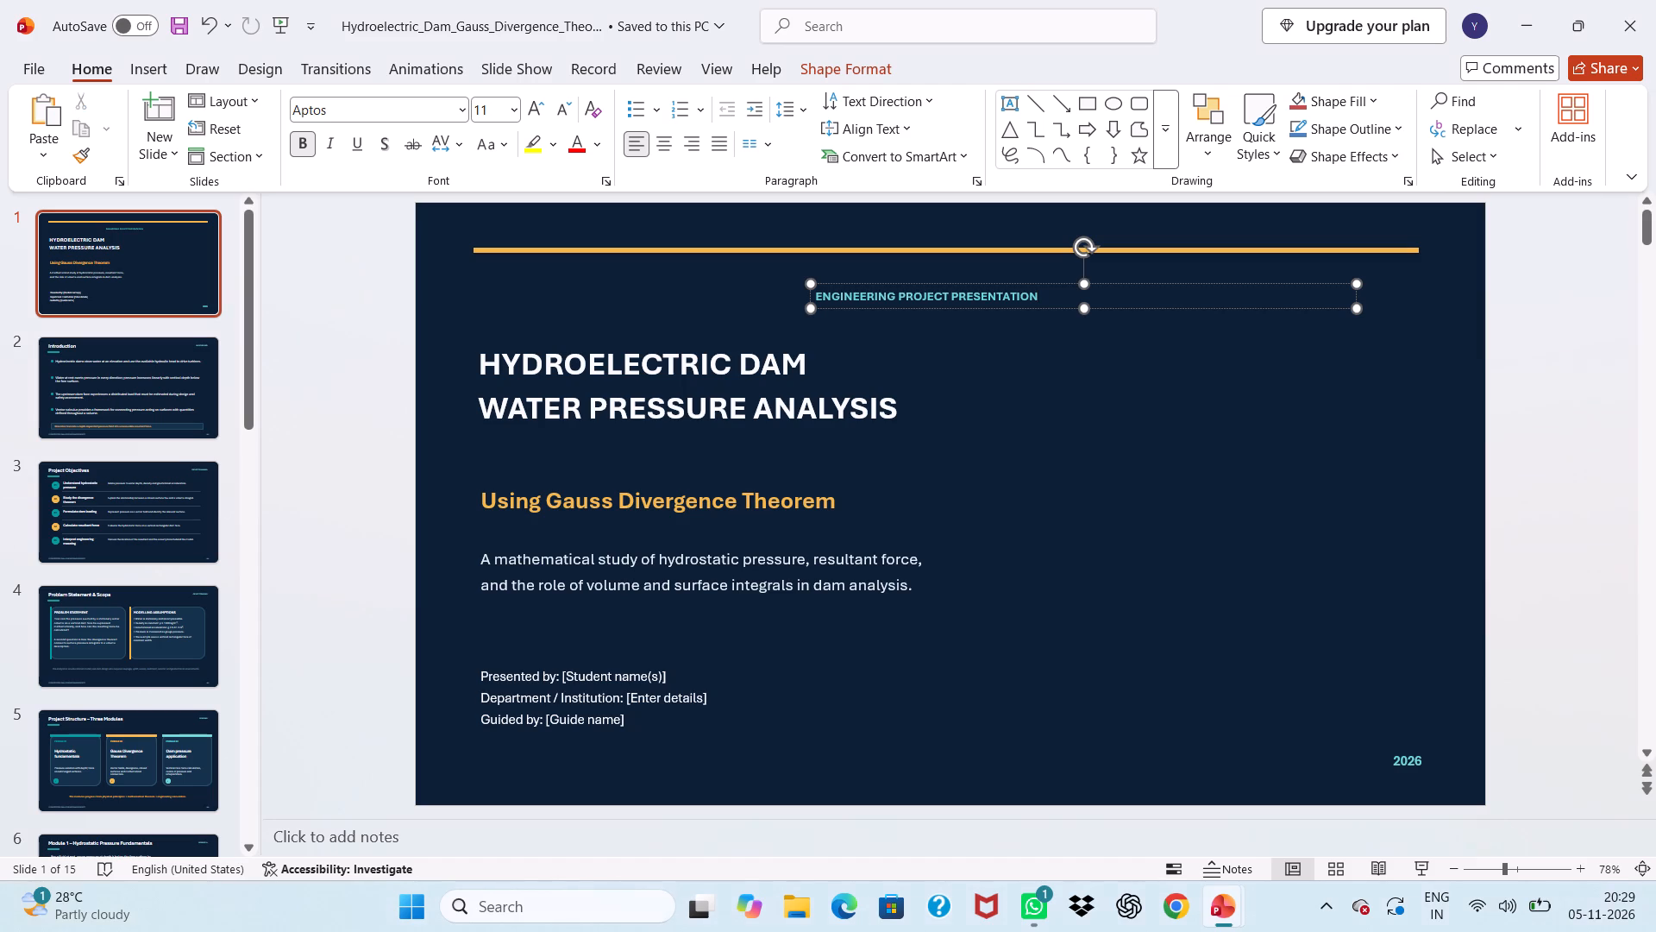
click(1037, 290)
key(ctrl+Left)
key(ctrl+Left)
click(1034, 294)
key(shift+Left)
key(shift+Left)
key(shift+Left)
key(shift+Left)
key(shift+Left)
key(shift+Left)
key(shift+Left)
key(shift+Left)
key(shift+Left)
key(shift+Left)
key(shift+Left)
key(shift+Left)
key(shift+Left)
key(shift+Left)
key(shift+Left)
key(shift+Left)
key(shift+Left)
key(shift+Left)
key(shift+Left)
key(shift+Left)
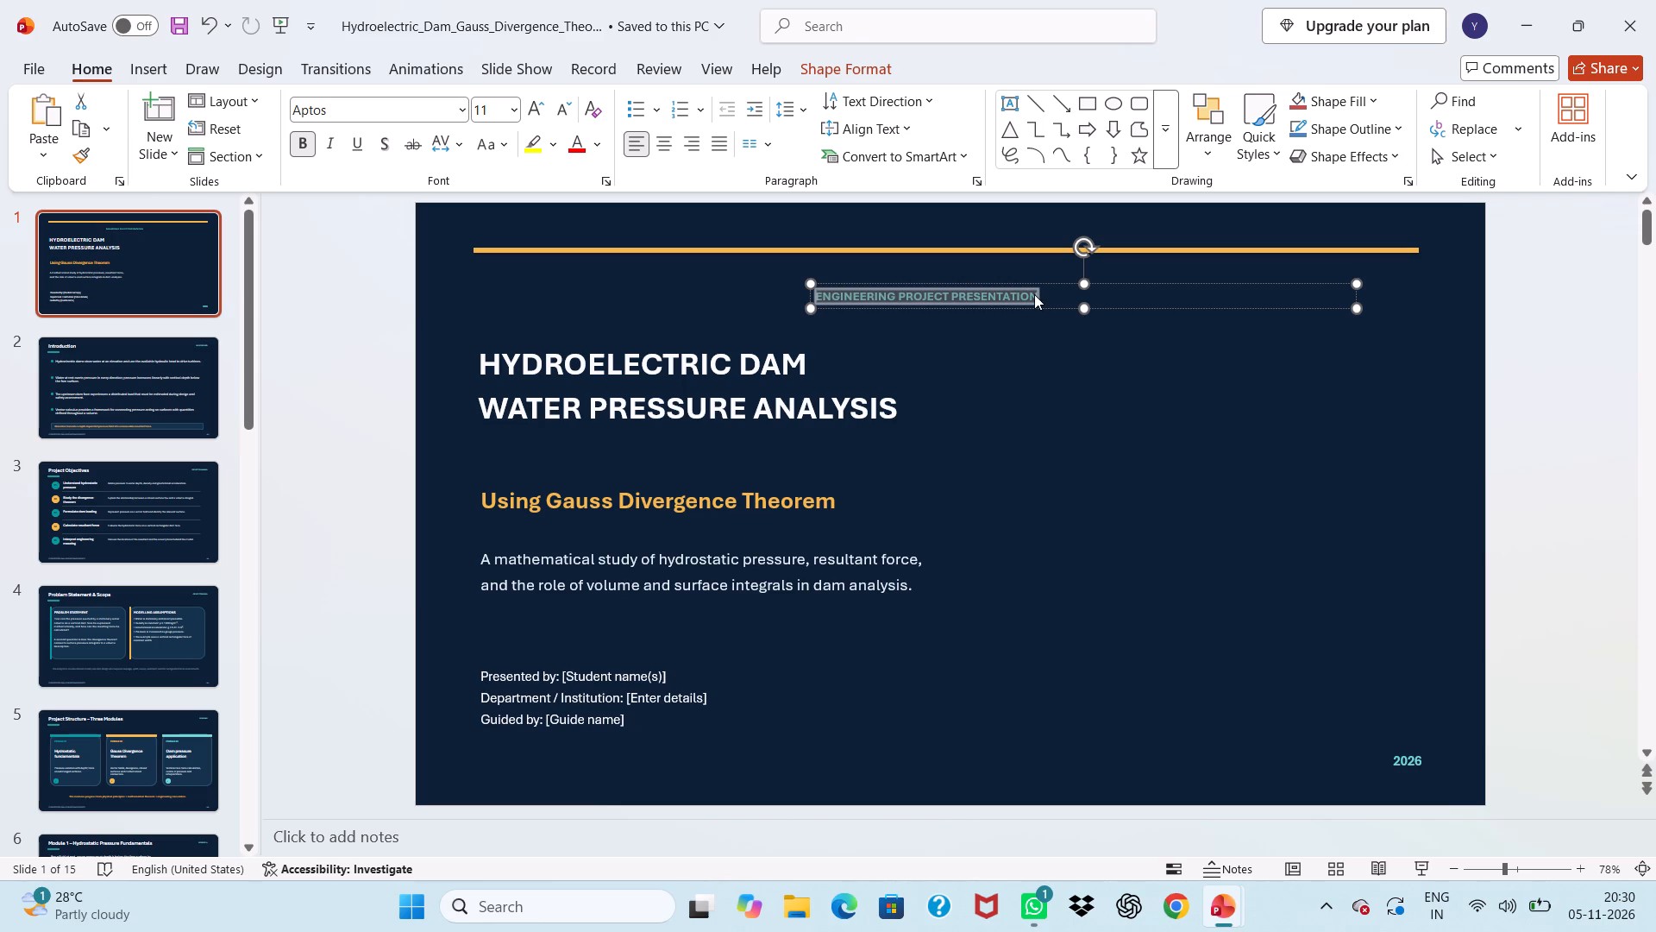
key(ctrl+shift+period)
key(ctrl+shift+period)
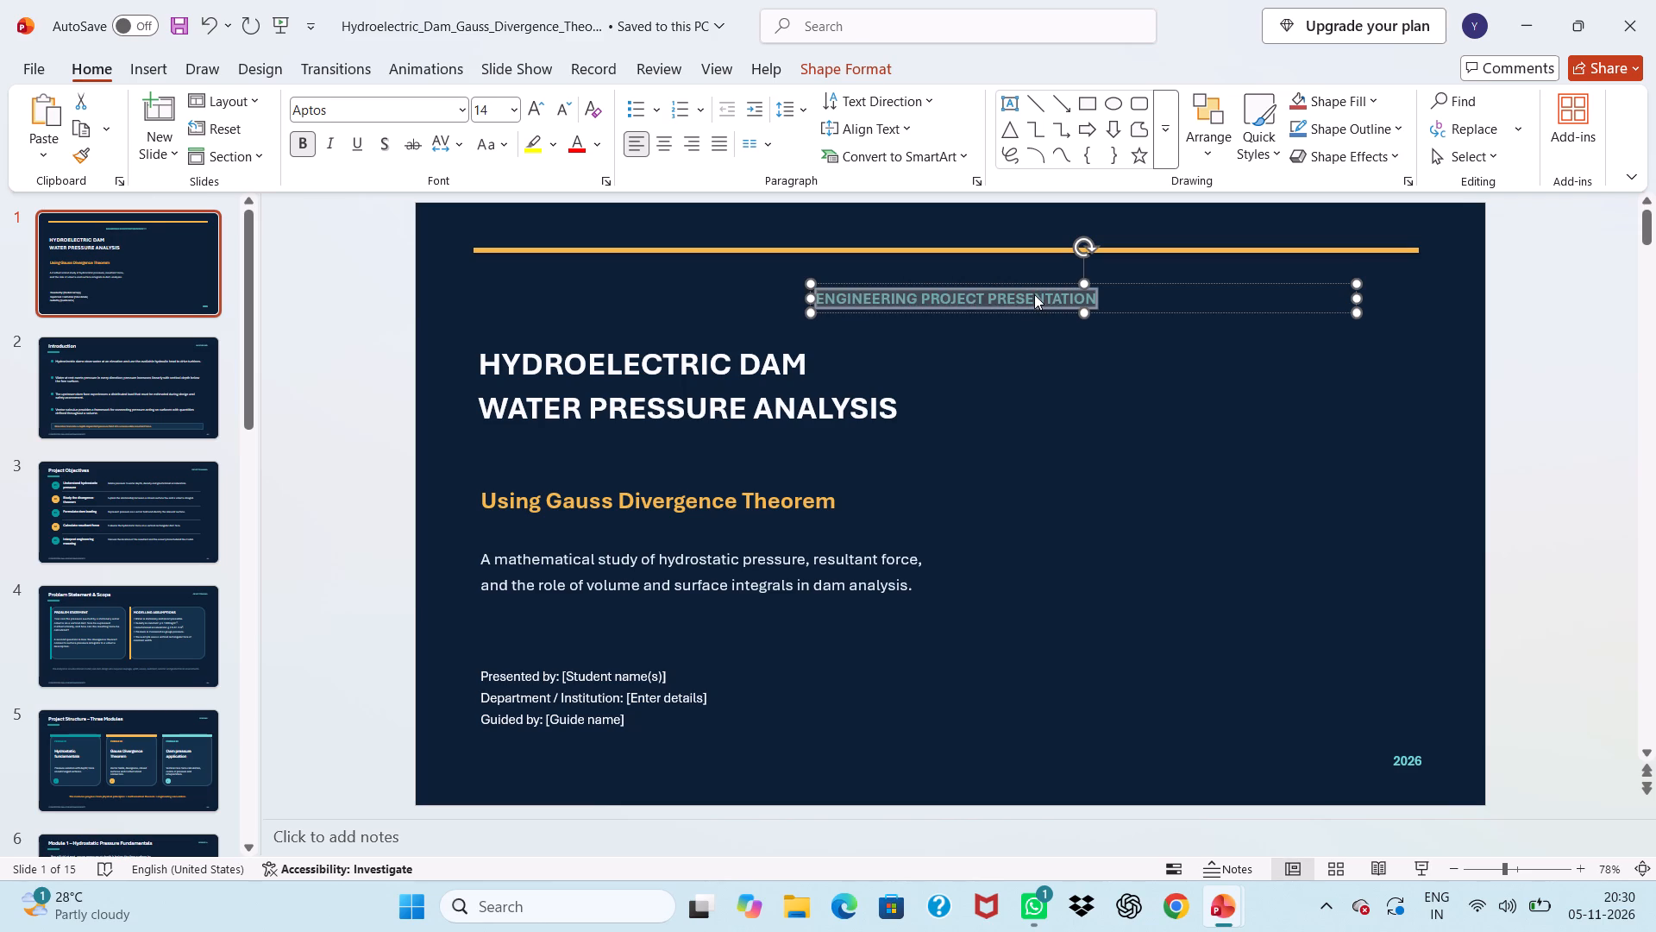
key(ctrl+shift+period)
key(ctrl+shift+period)
key(ctrl+shift+period)
key(ctrl+shift+period)
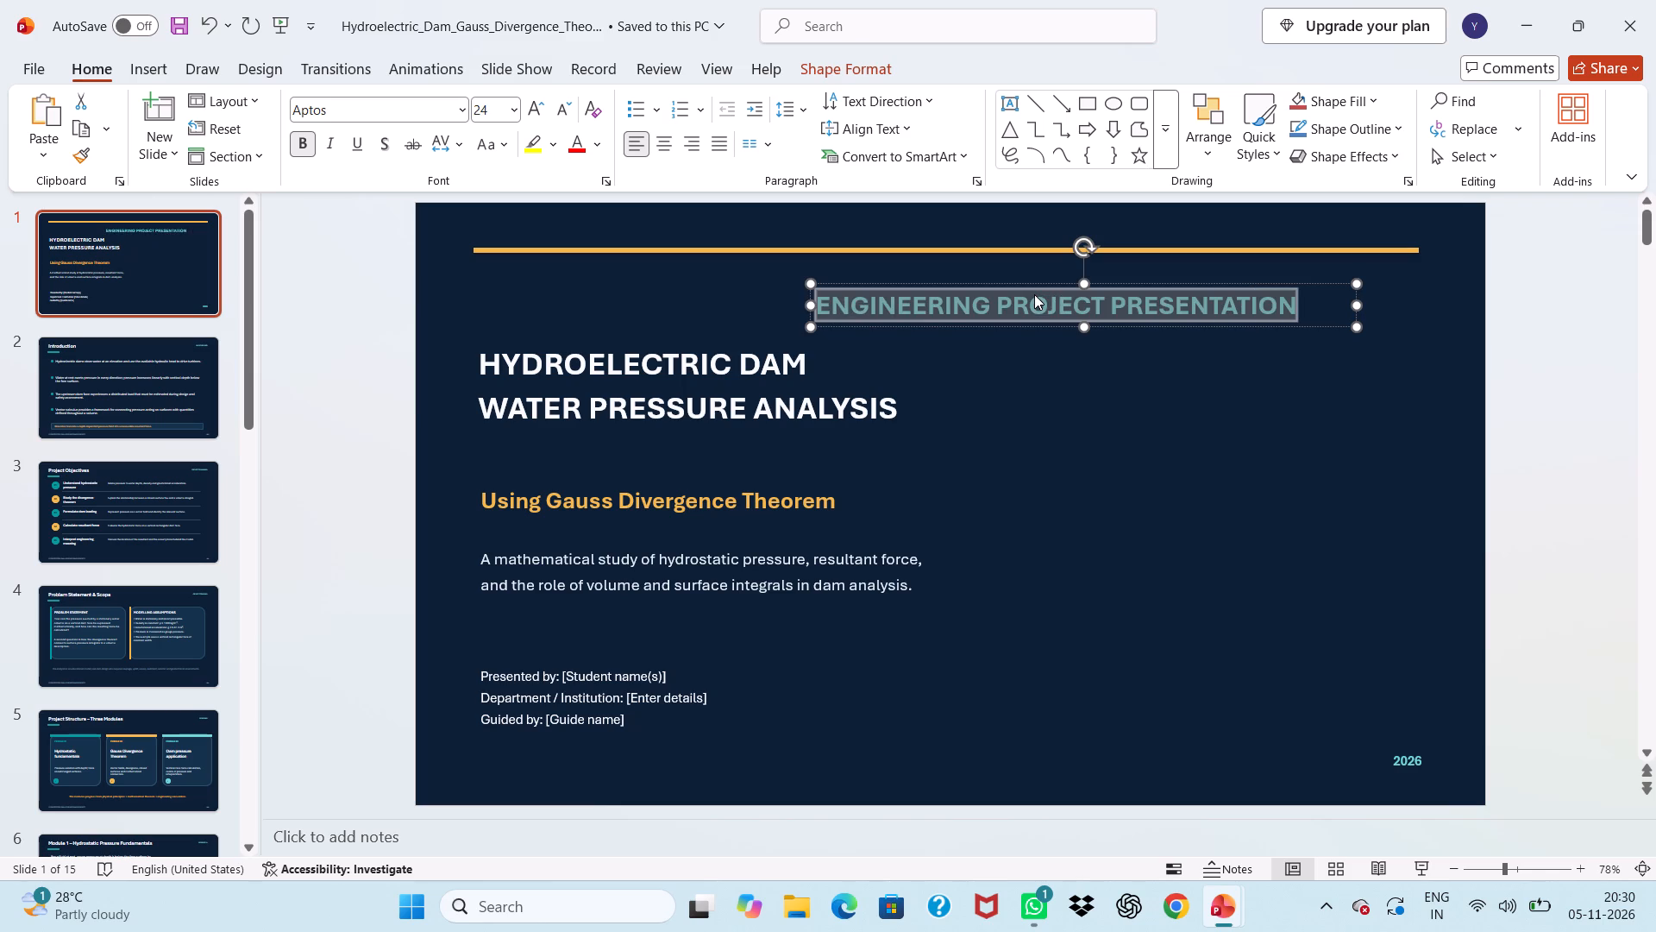
key(ctrl+shift+period)
key(ctrl+shift+comma)
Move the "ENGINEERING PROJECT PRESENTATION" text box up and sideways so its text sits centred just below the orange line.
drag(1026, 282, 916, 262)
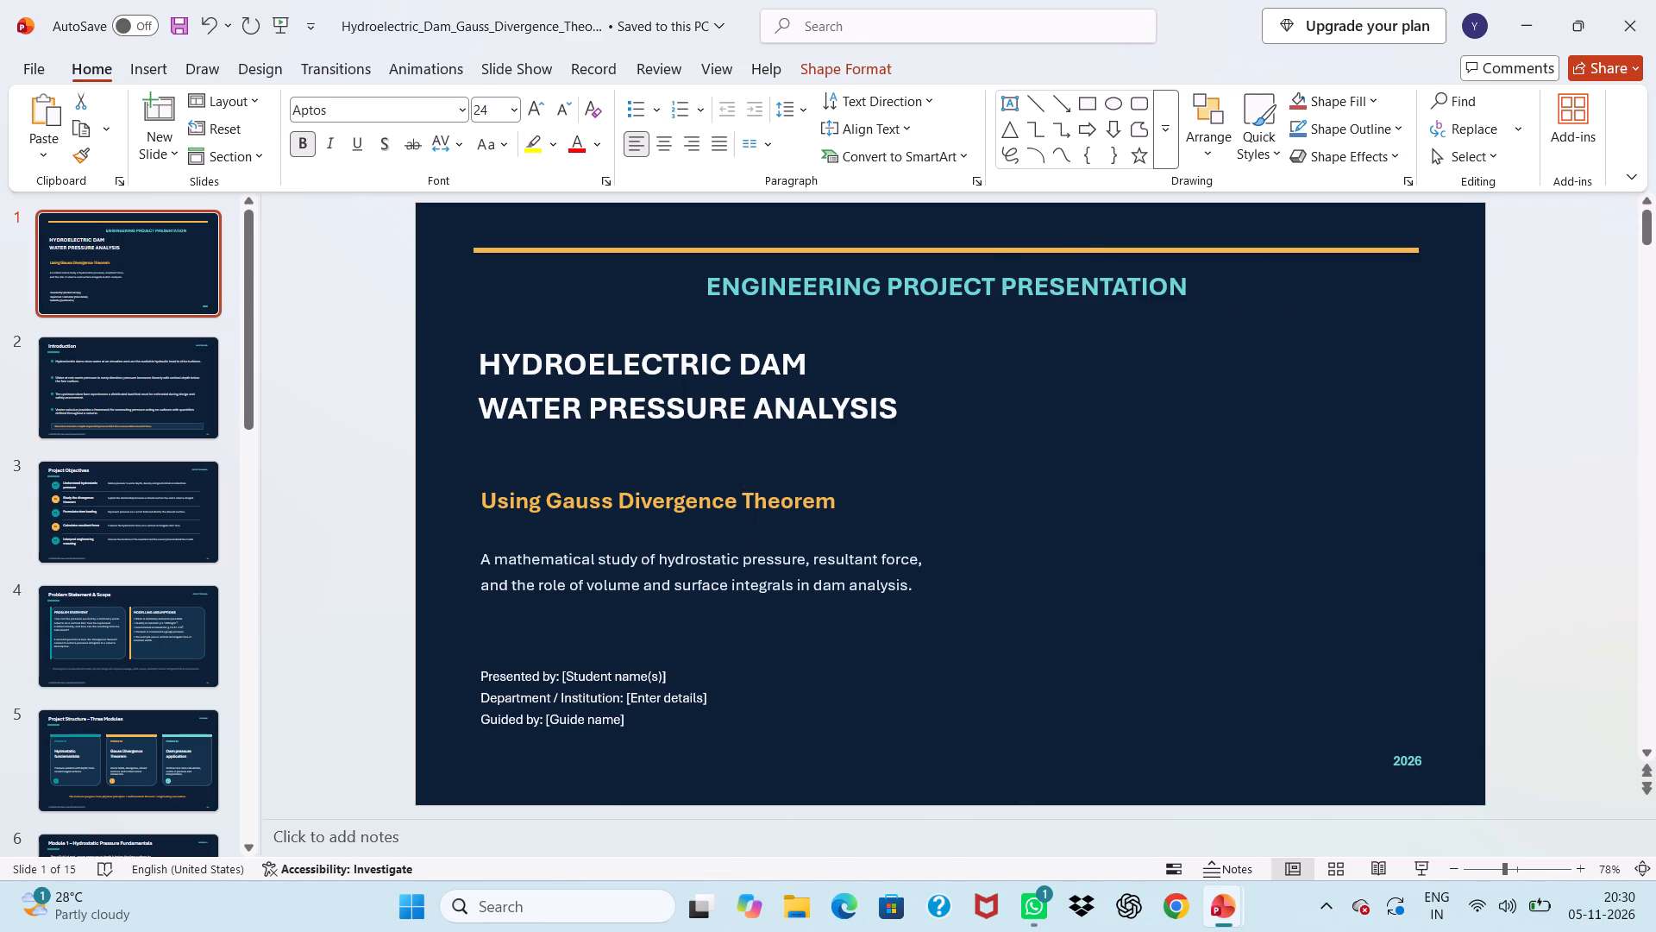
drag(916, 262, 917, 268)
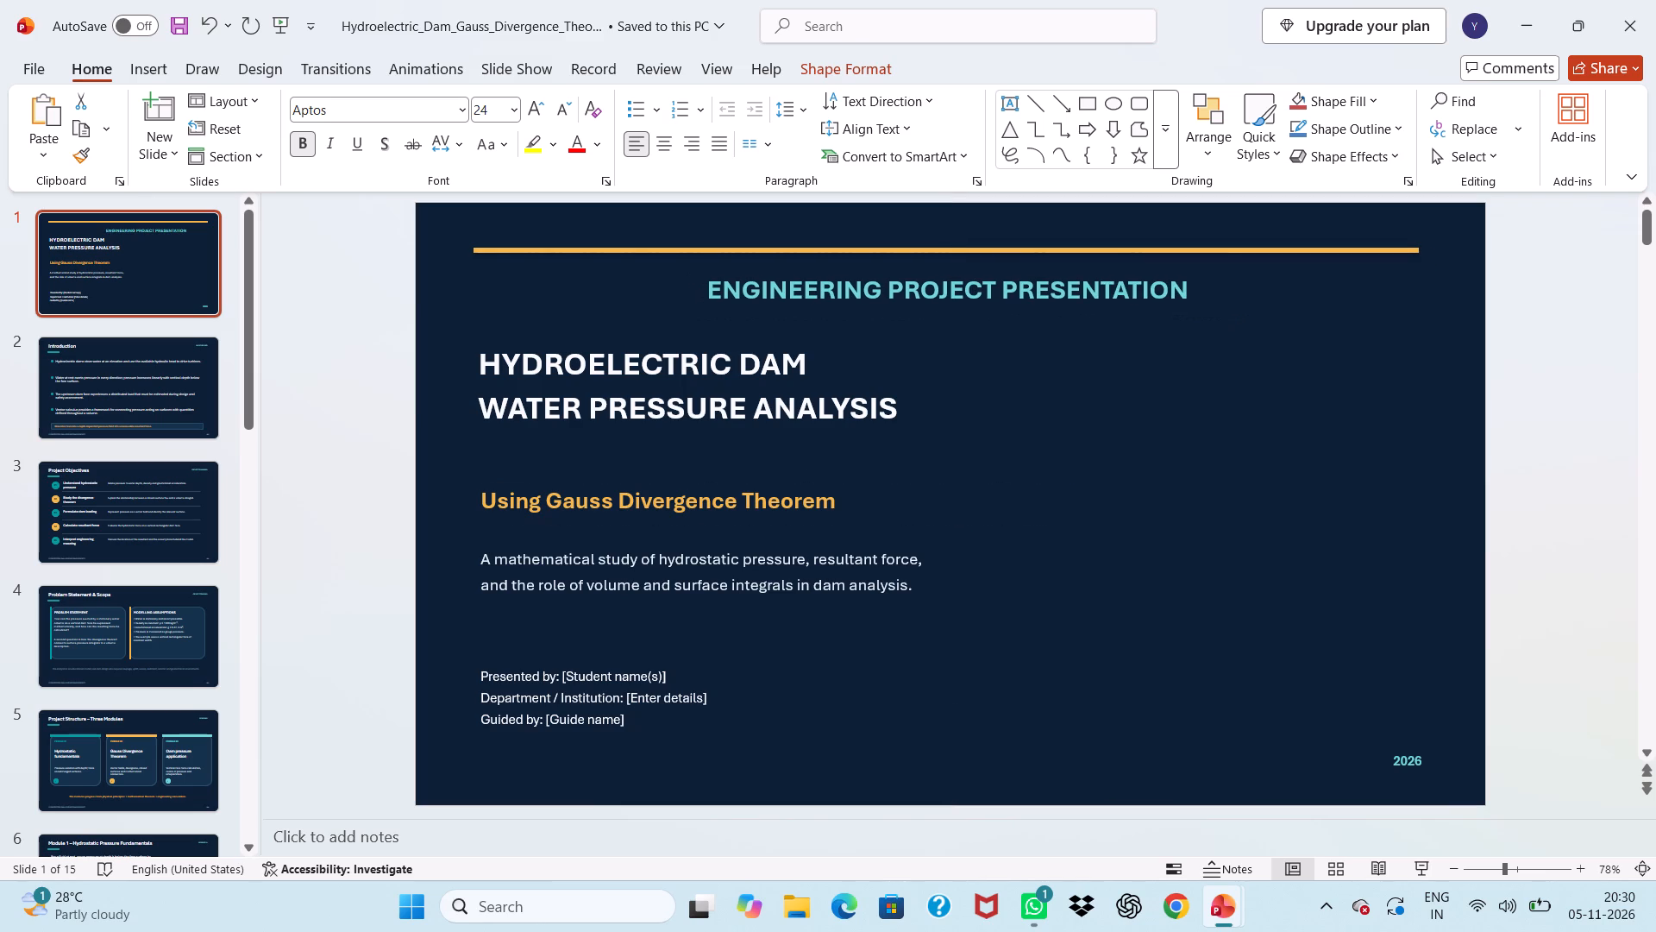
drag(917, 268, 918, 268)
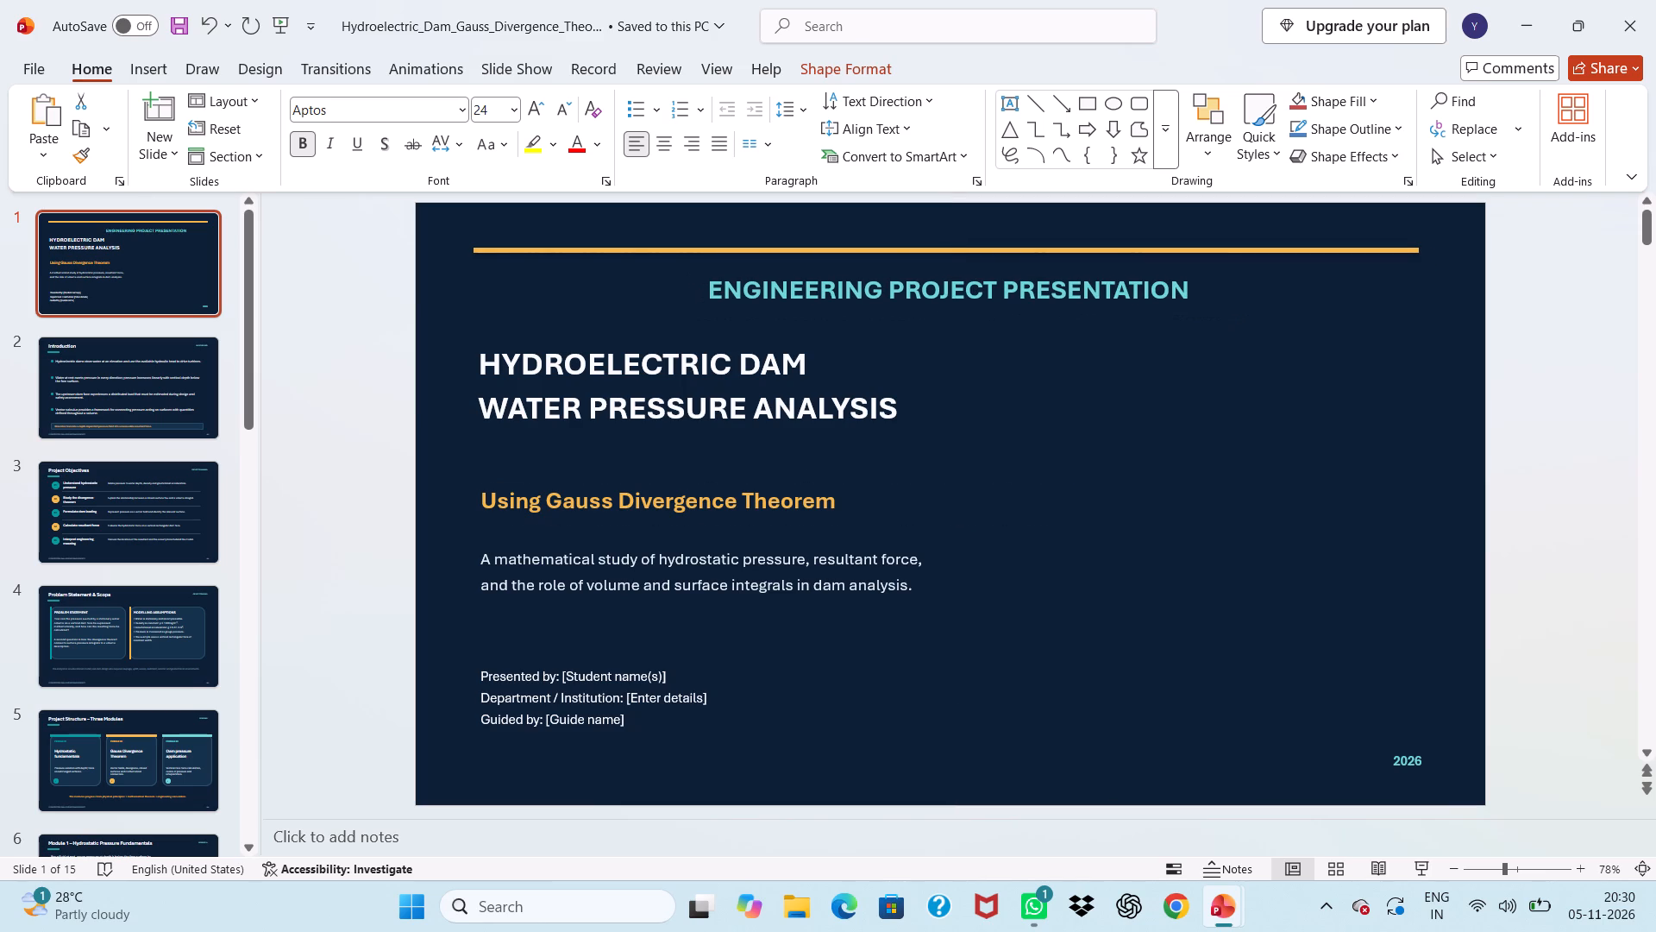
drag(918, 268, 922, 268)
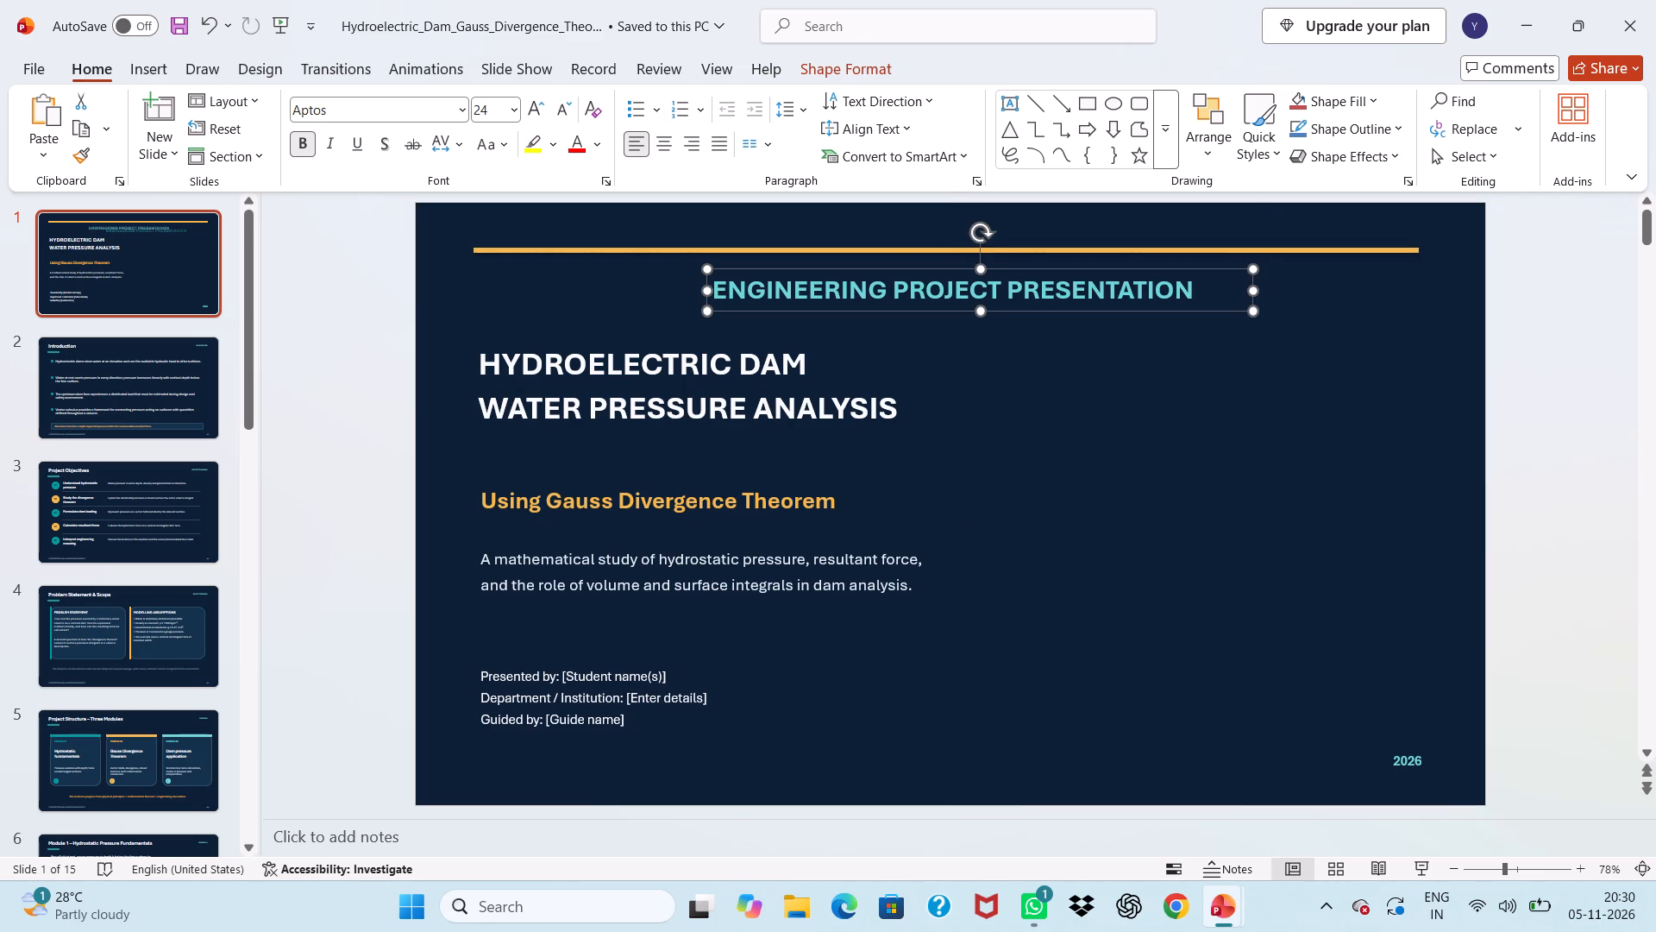
Copy the "ENGINEERING PROJECT PRESENTATION" text box and delete it from the title slide.
click(626, 356)
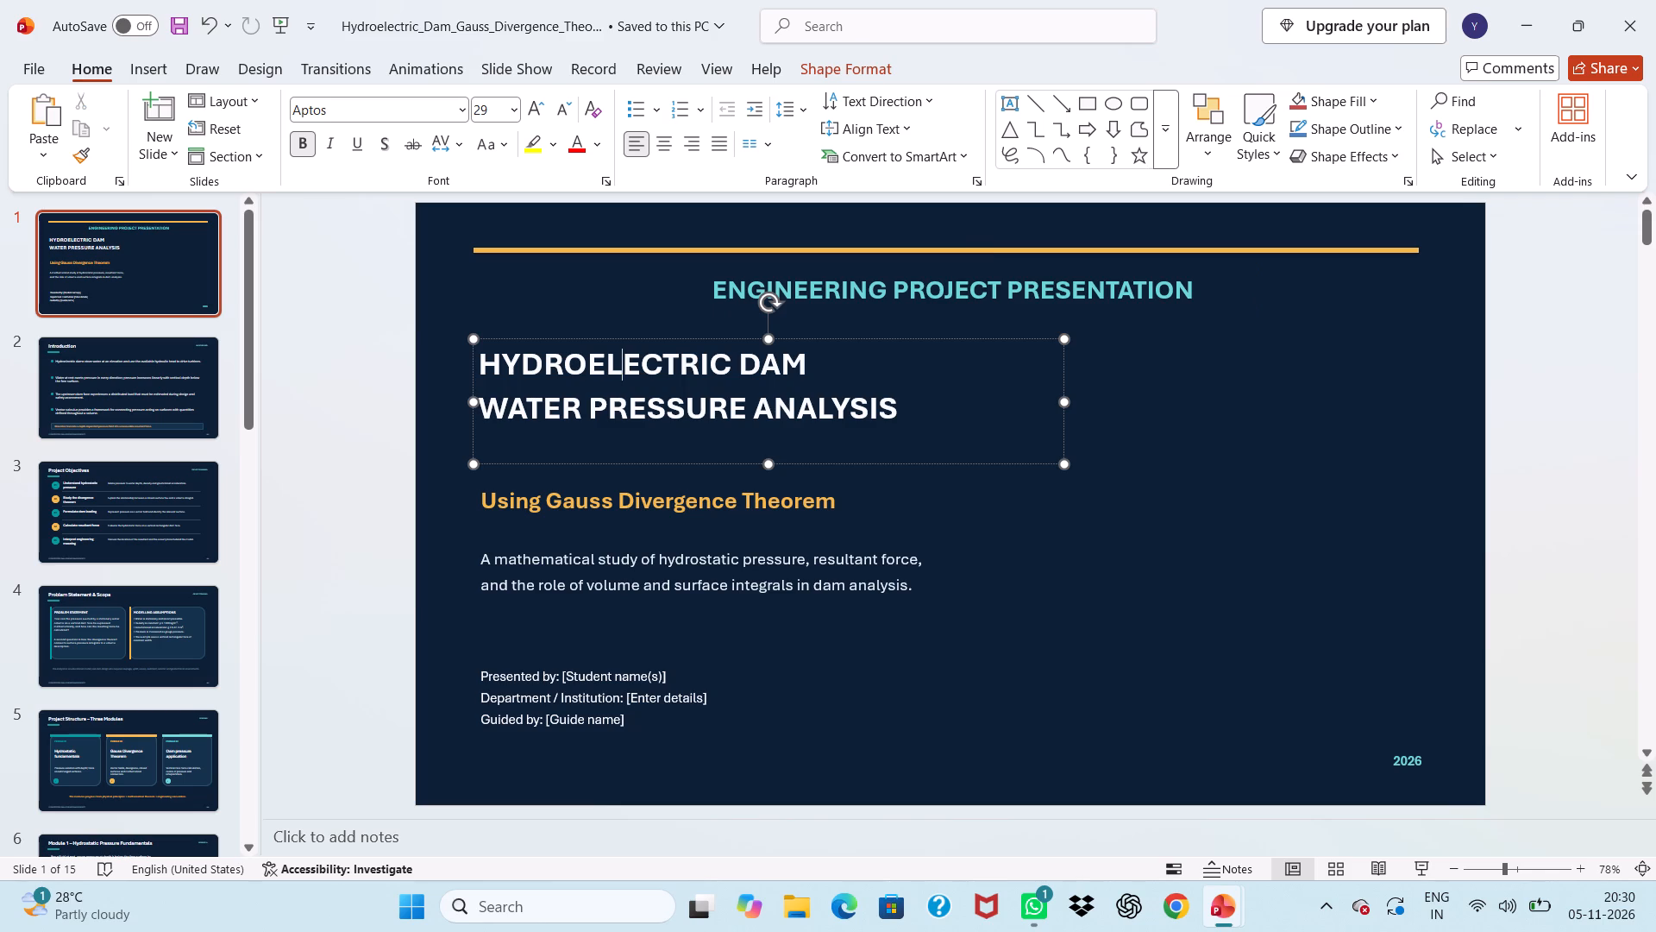
click(868, 287)
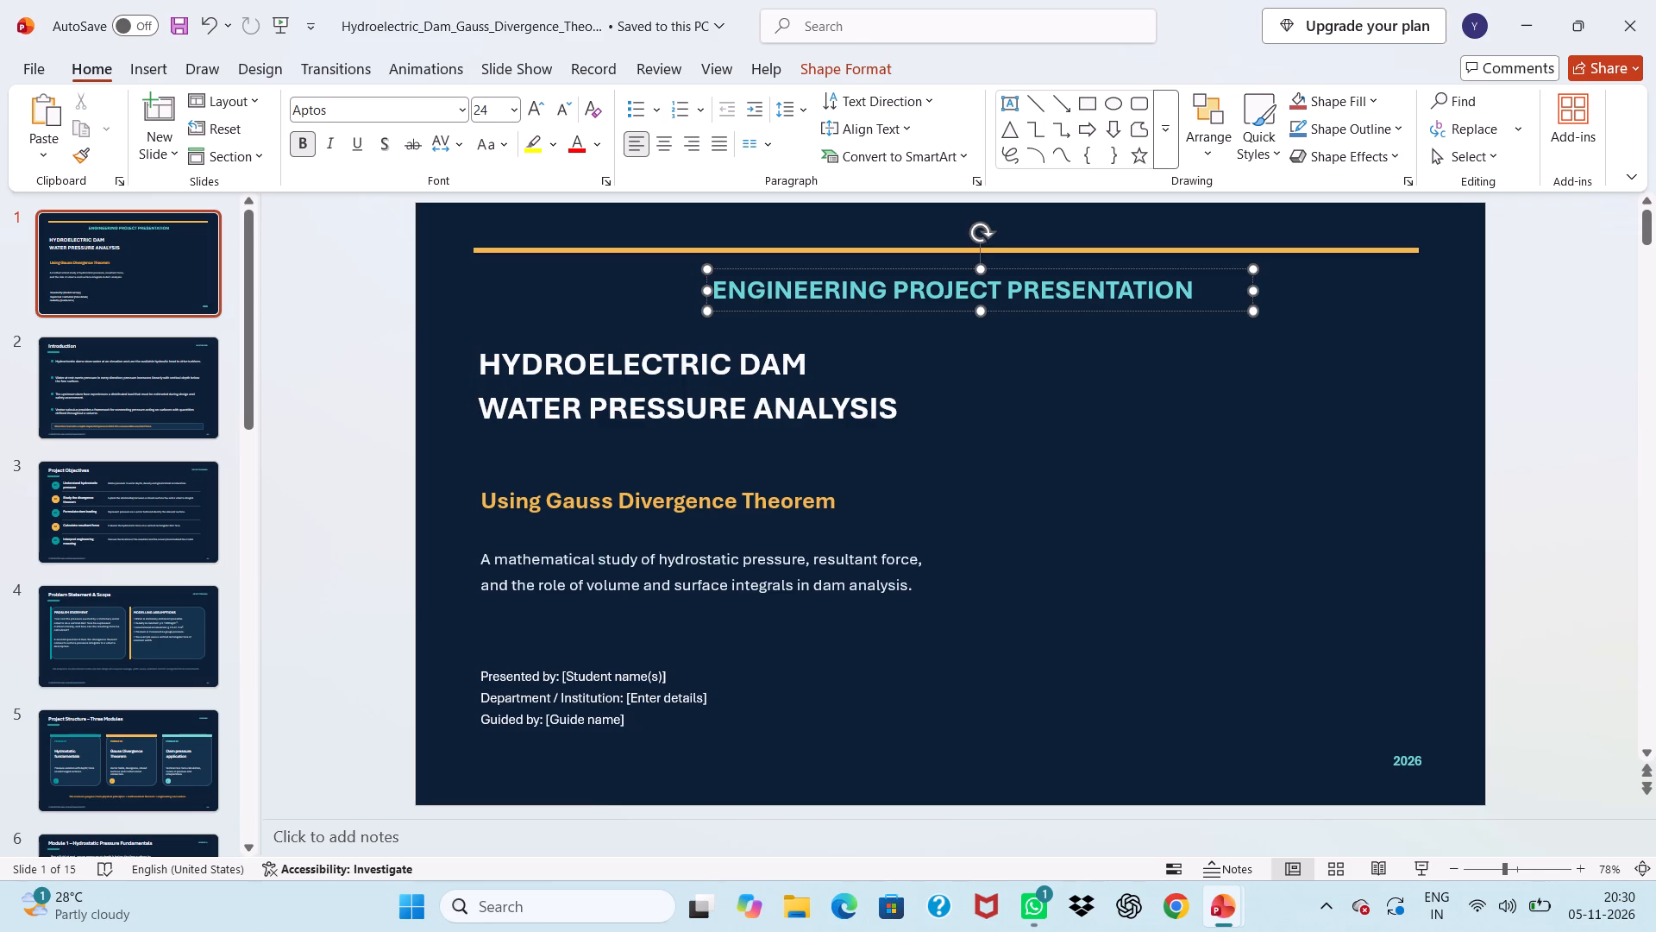
click(990, 293)
click(1202, 293)
key(ctrl+c)
key(BackSpace)
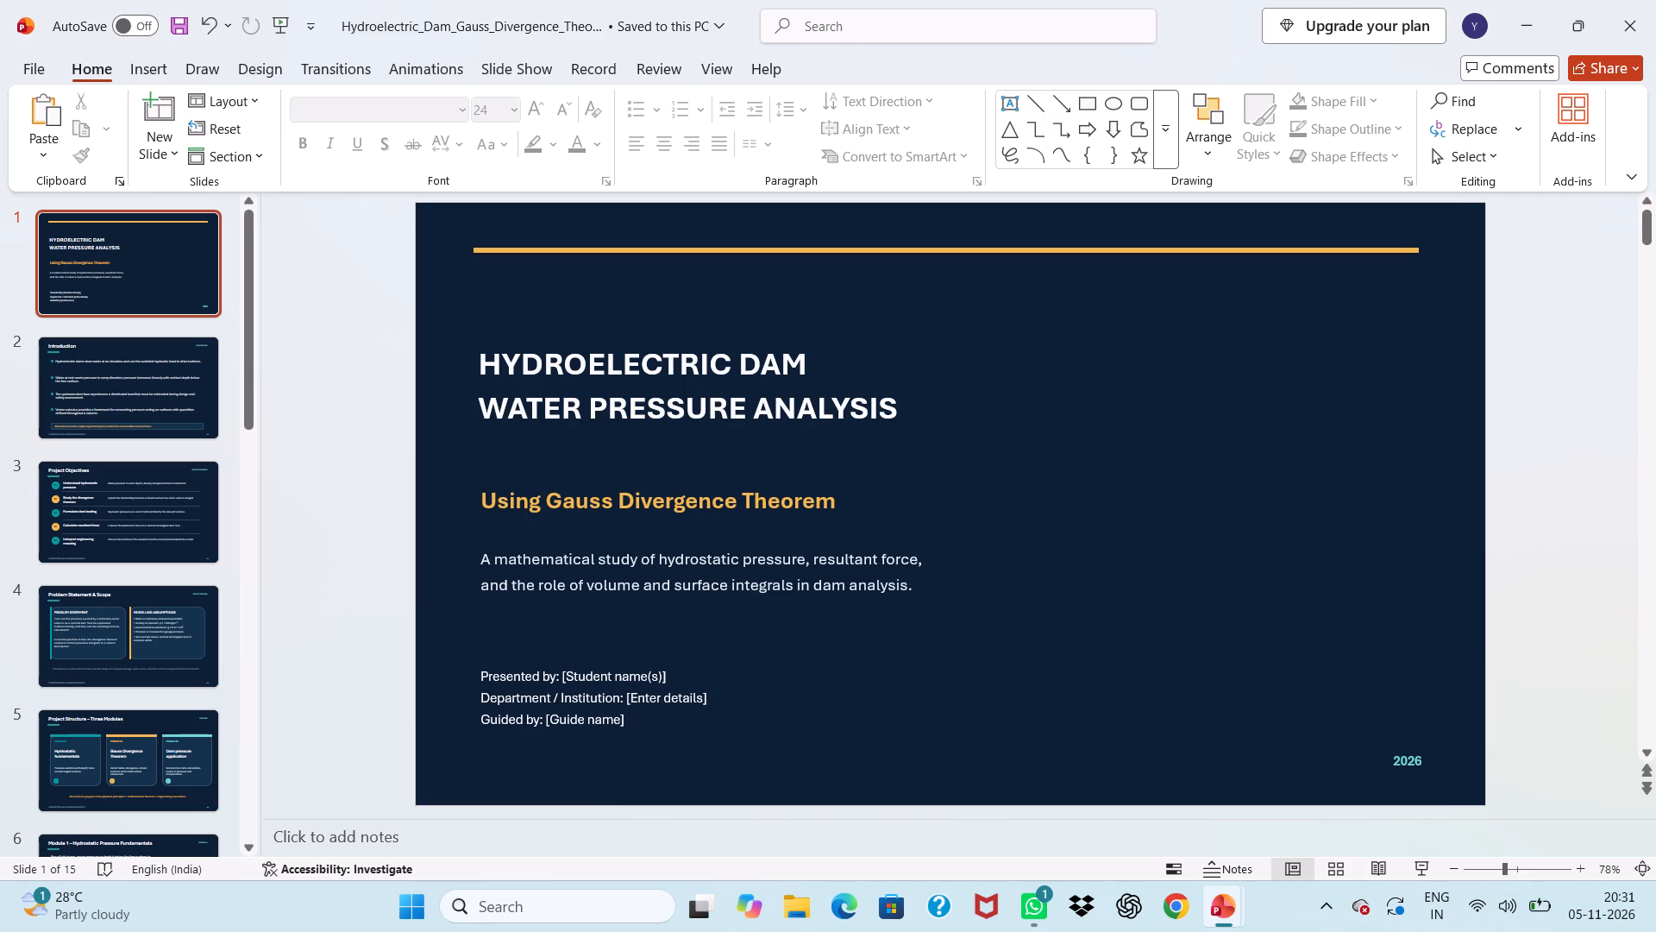
Nudge the "HYDROELECTRIC DAM WATER PRESSURE ANALYSIS" title box slightly up and inward from the slide's edge.
click(487, 370)
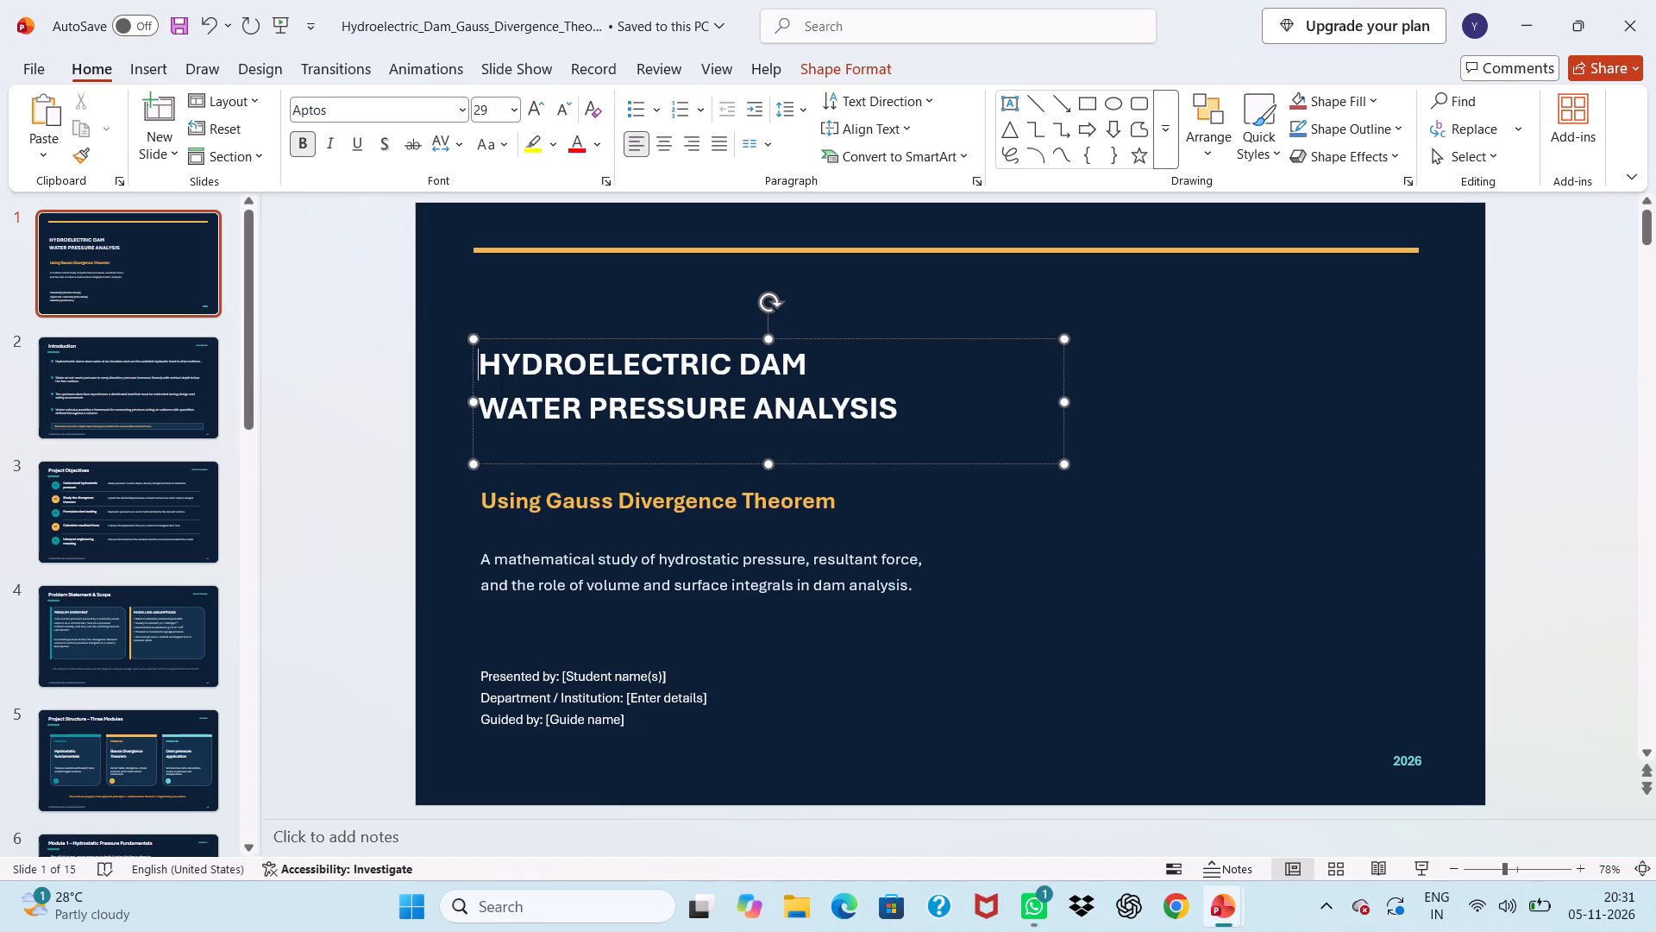
drag(716, 338, 765, 305)
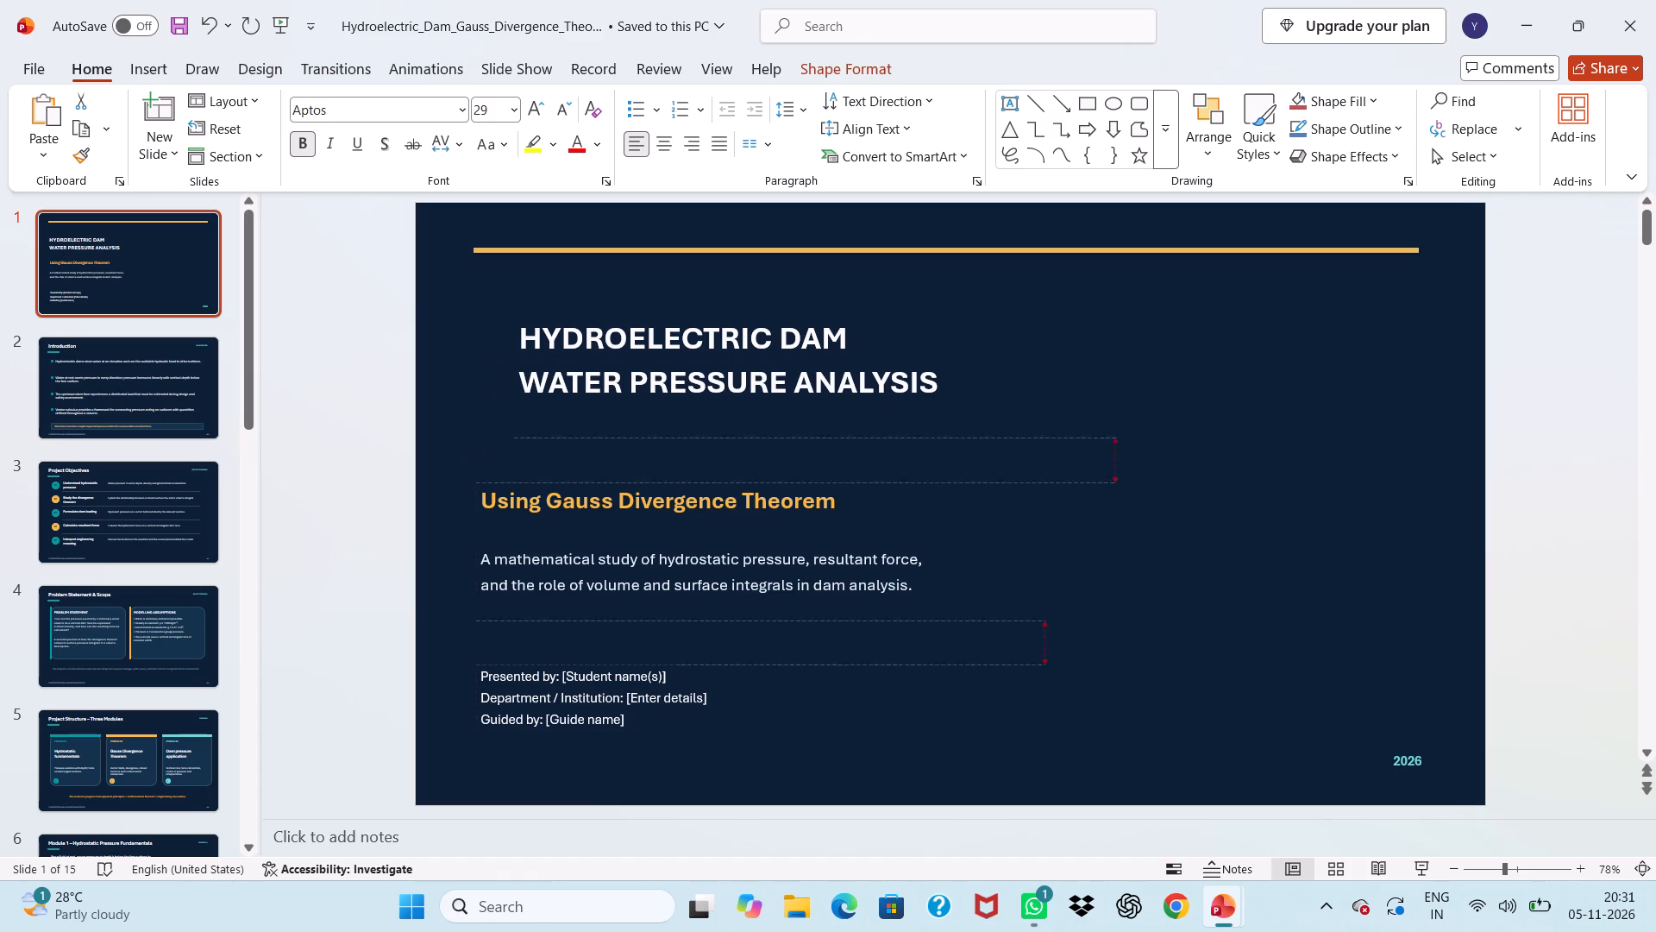
drag(765, 305, 724, 330)
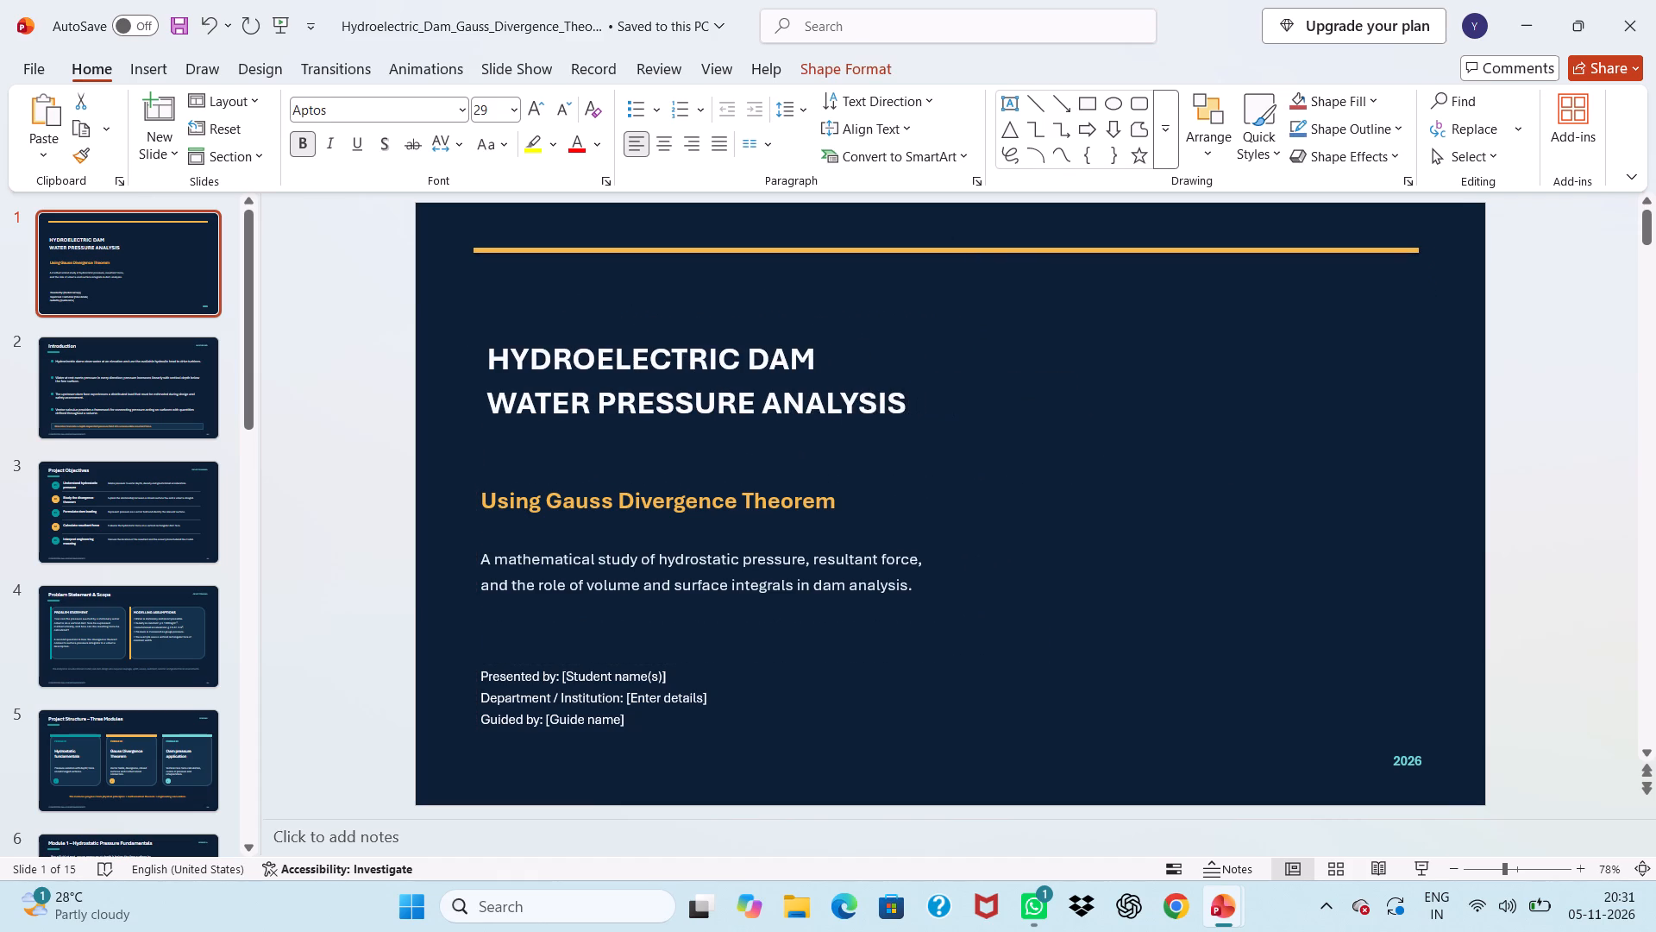
drag(724, 330, 741, 319)
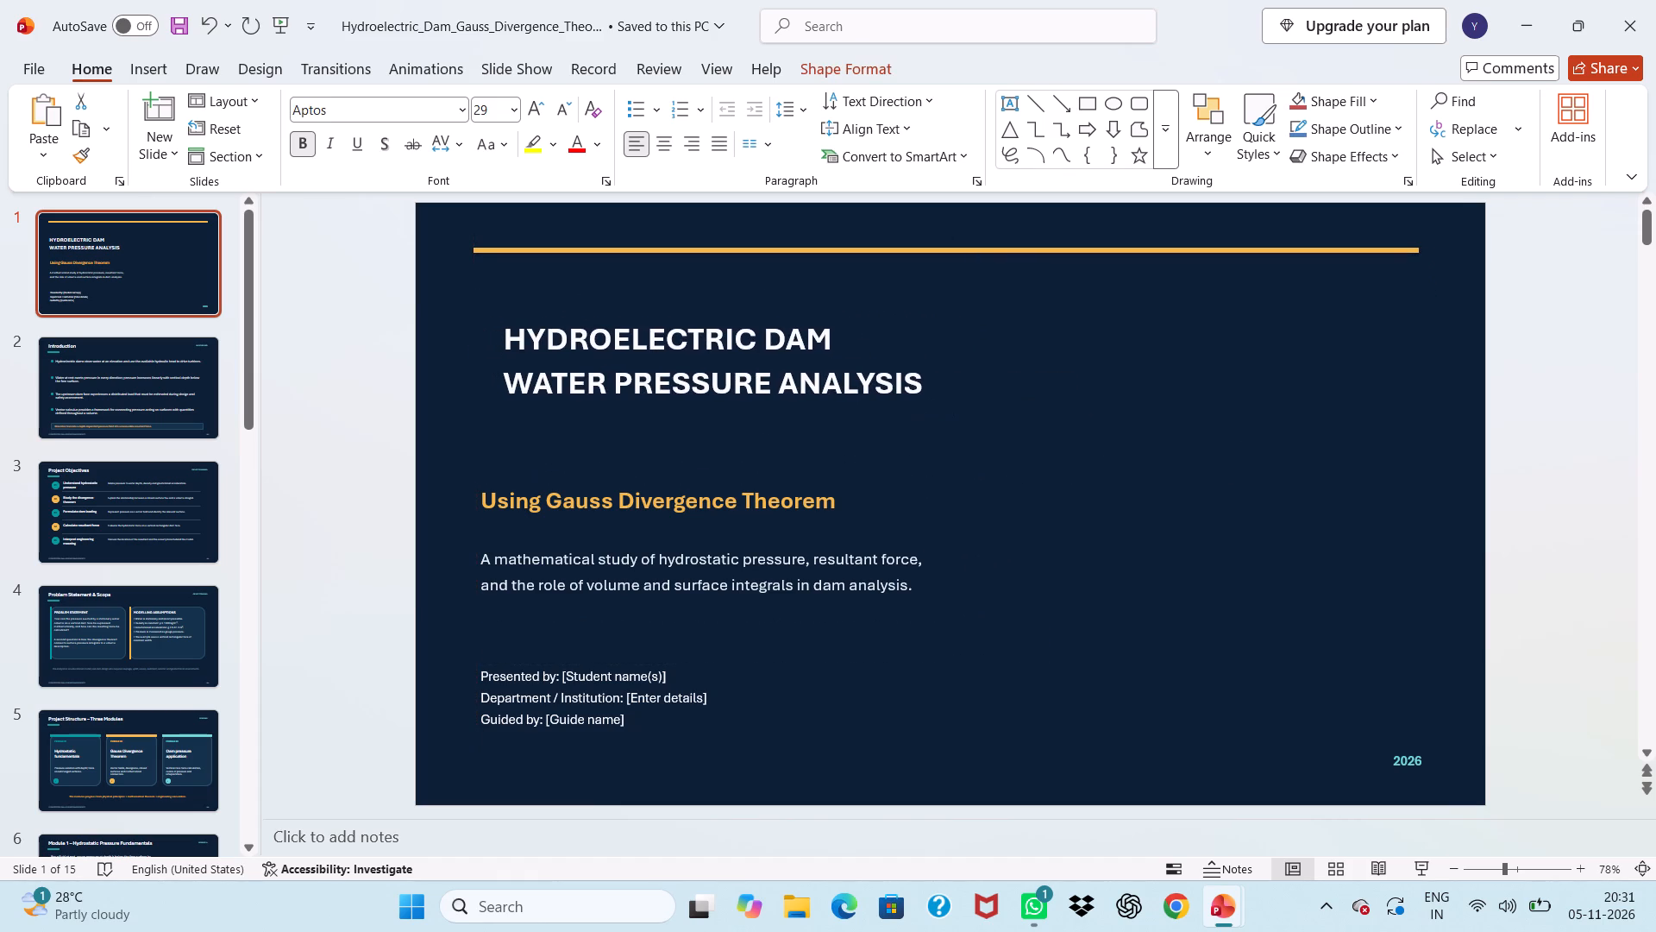
drag(741, 319, 724, 328)
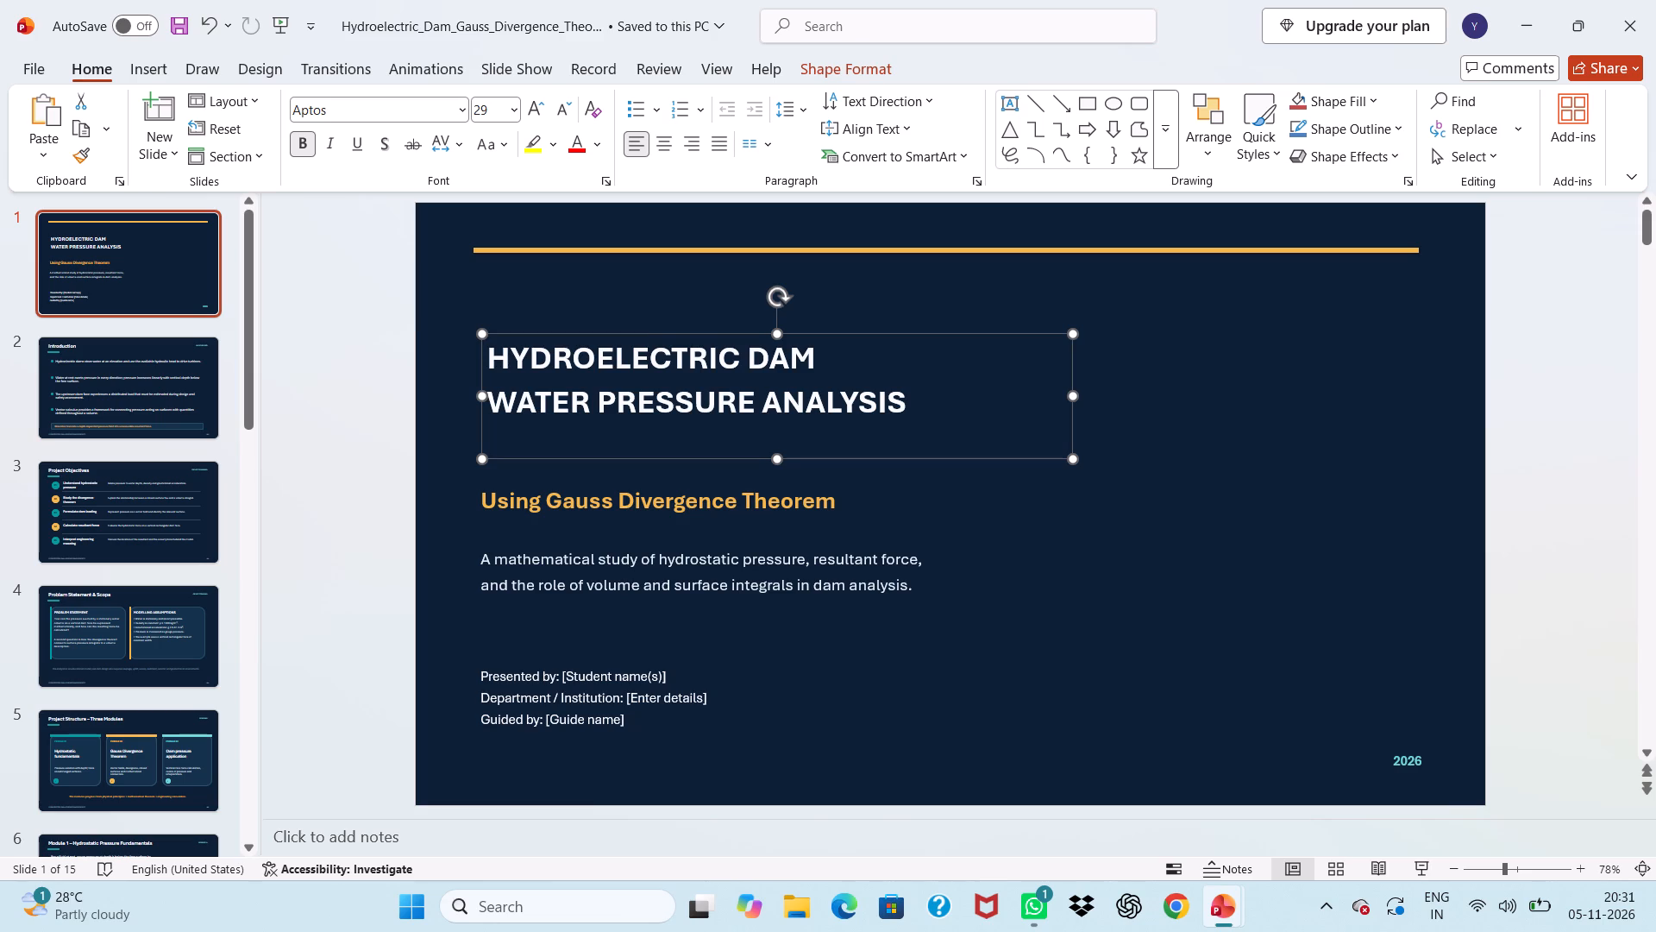
Insert a text box in the empty area beside the presenter details, level with "Presented by", and widen it with blank spaces.
click(474, 719)
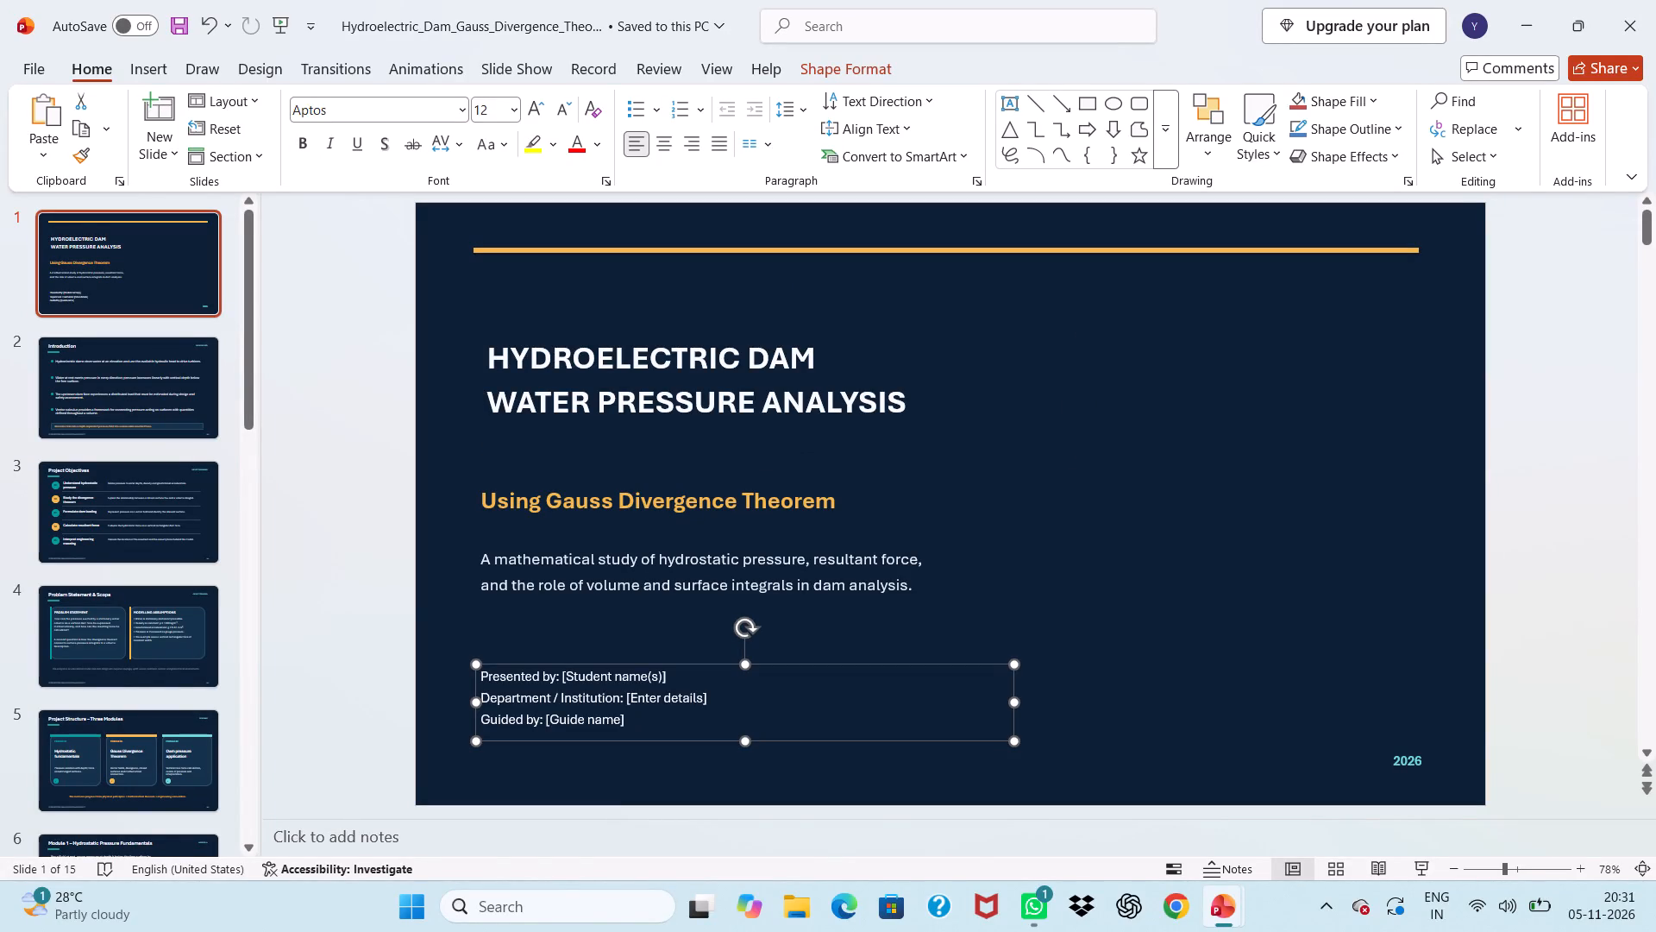
click(1119, 643)
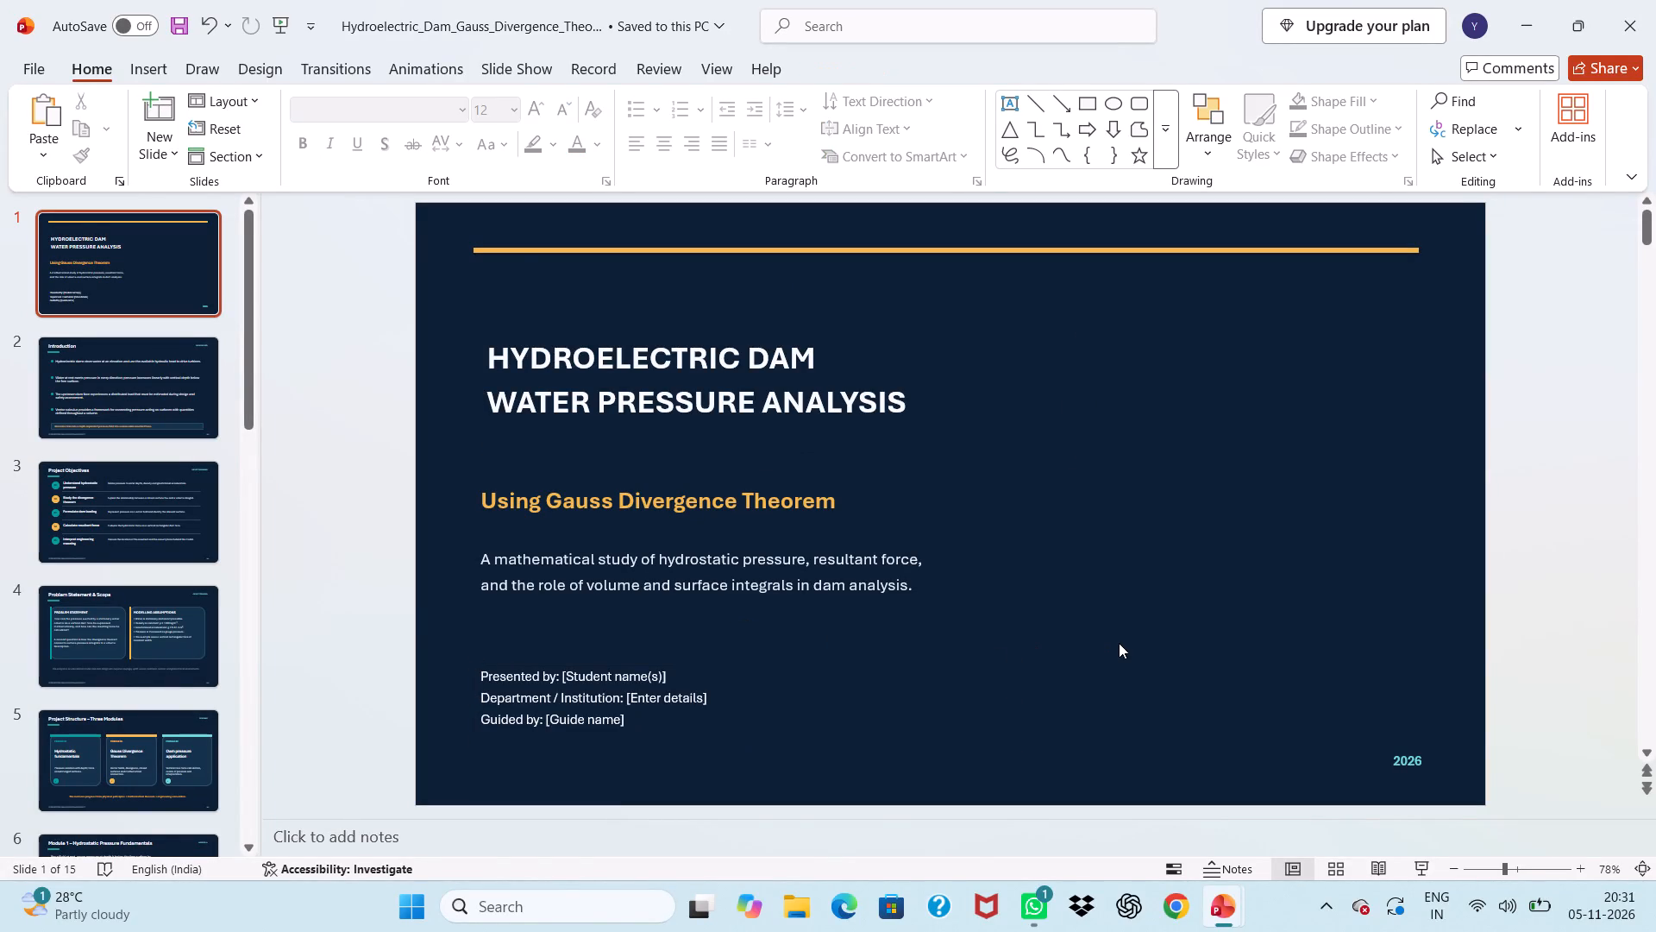
click(154, 66)
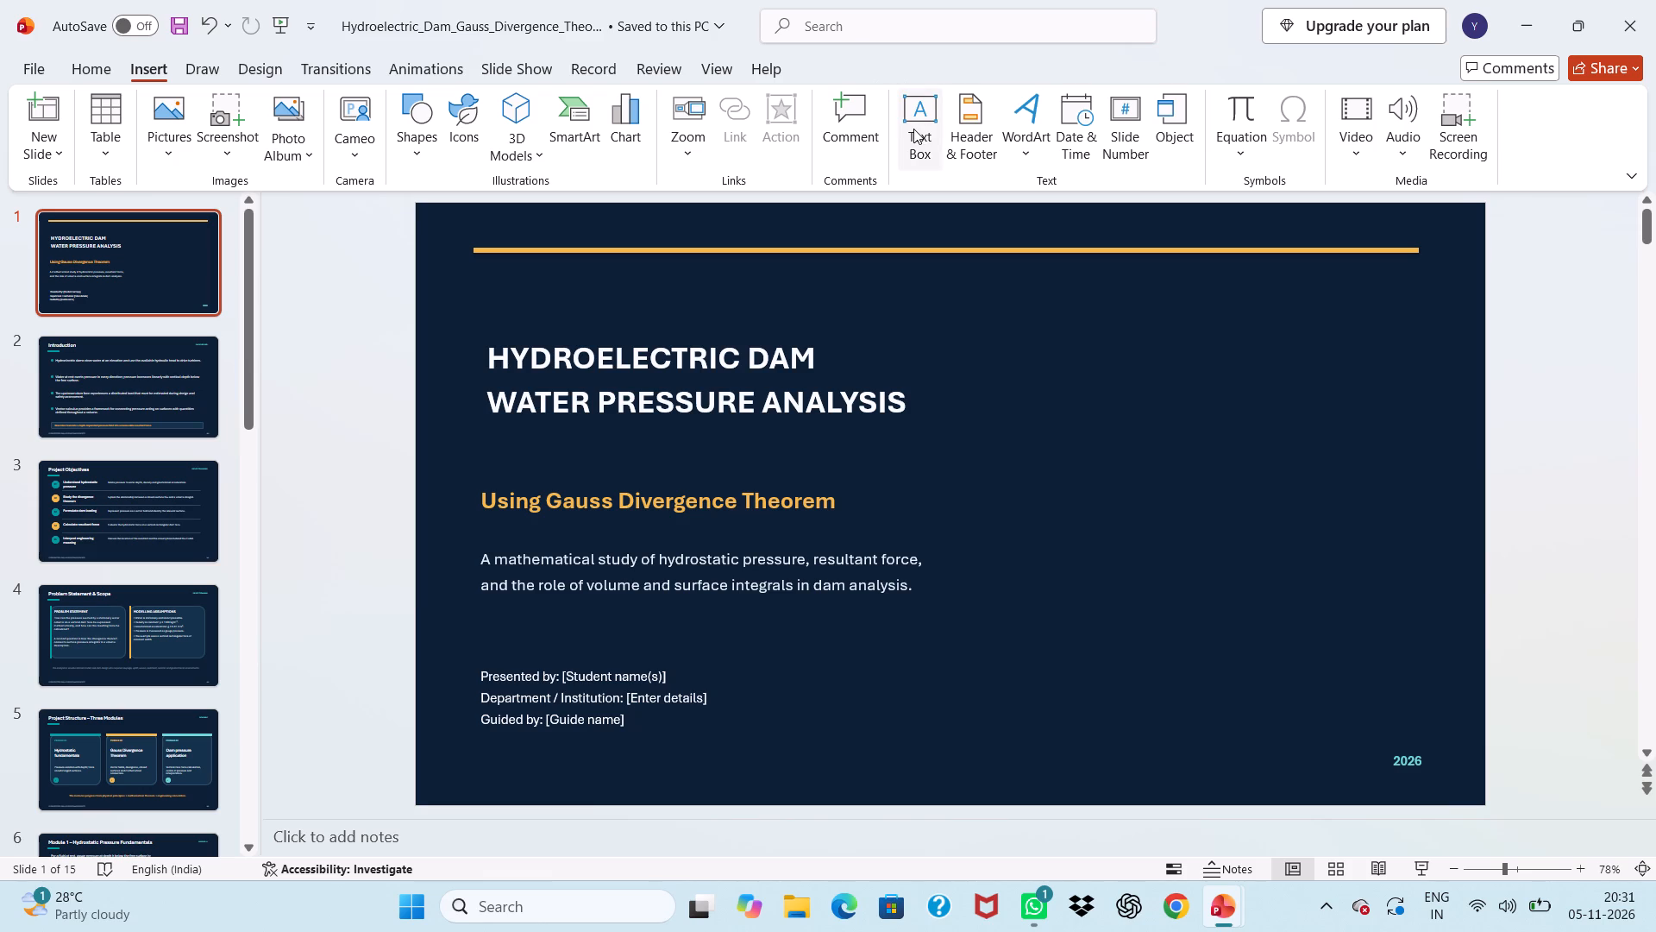
click(913, 129)
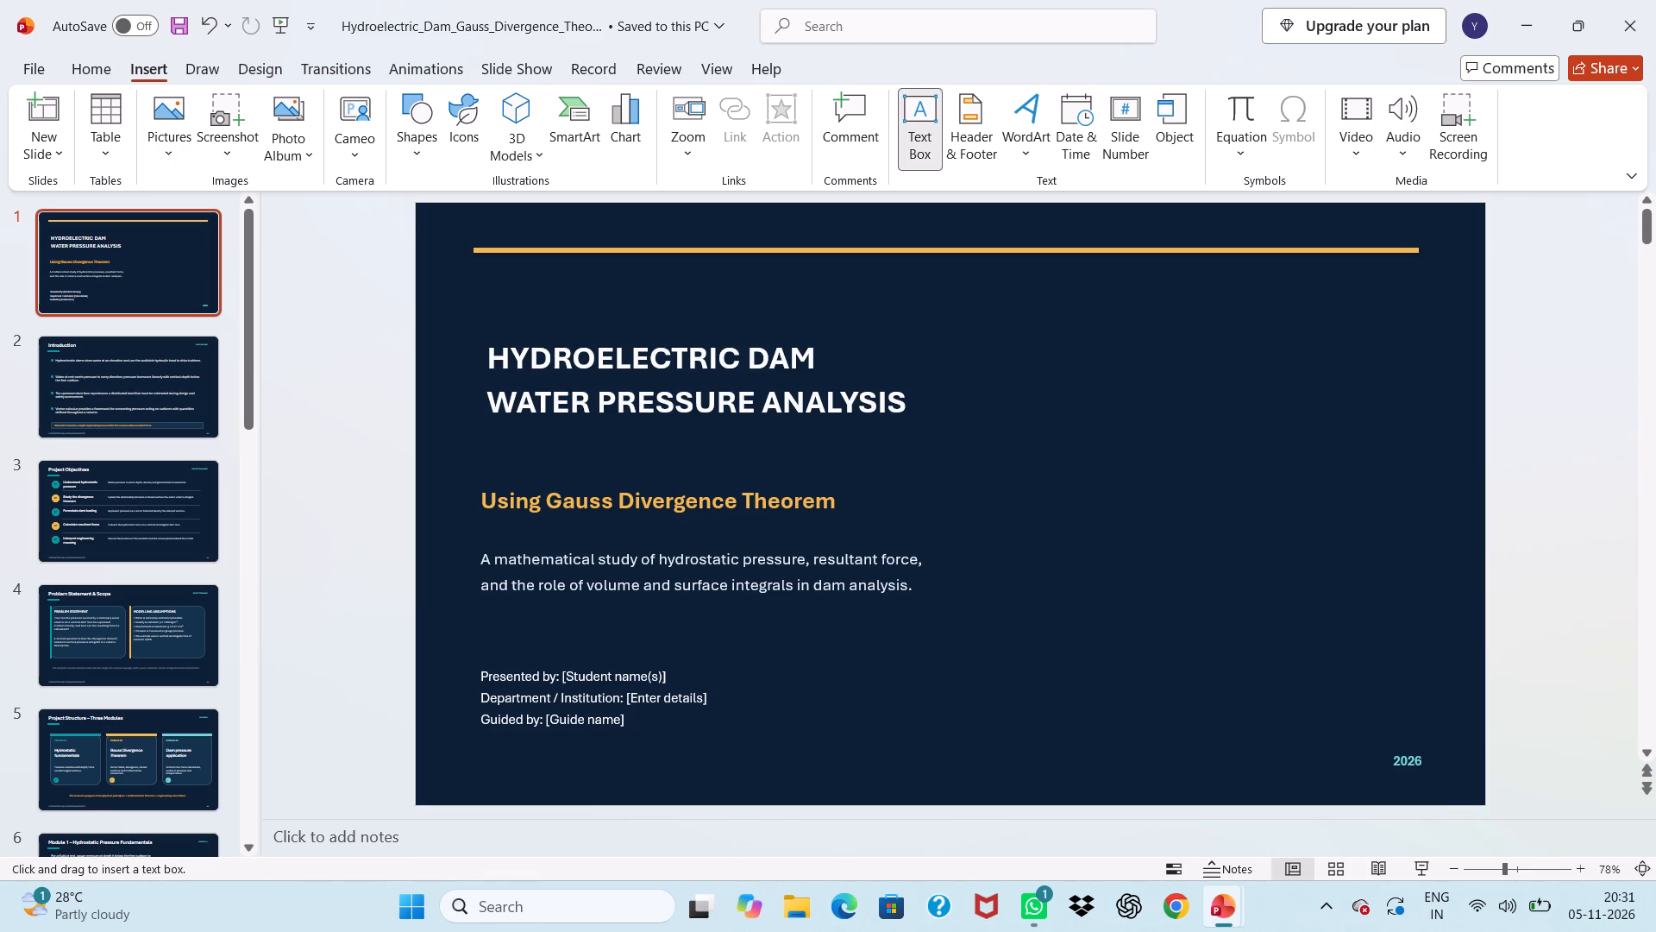
click(1088, 665)
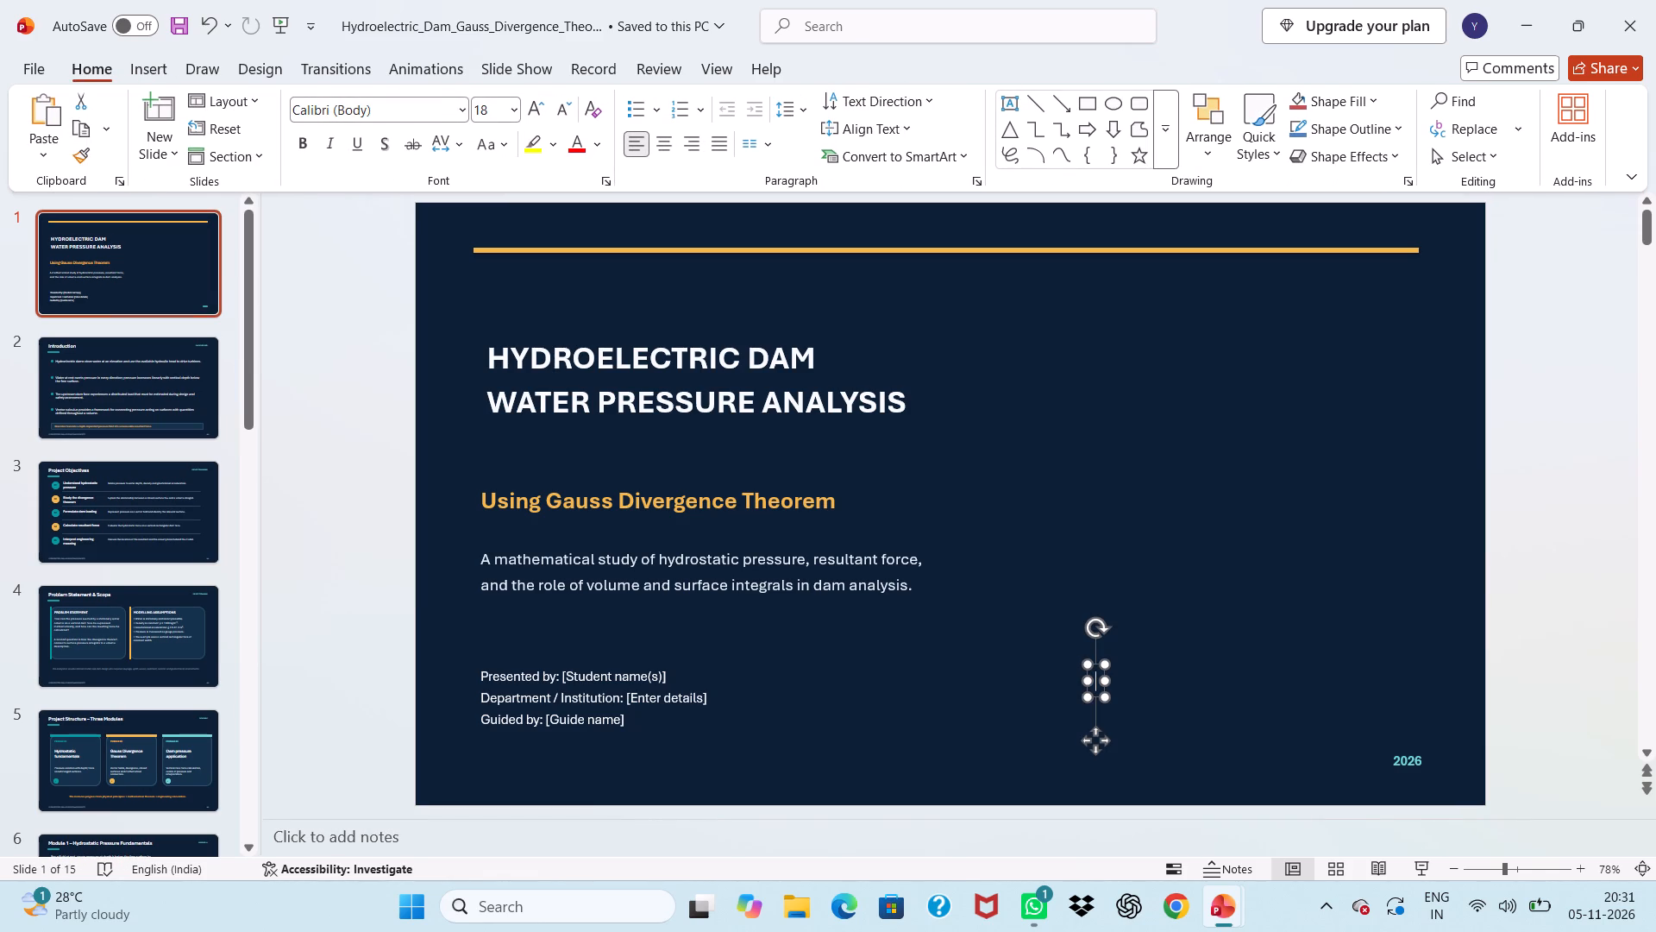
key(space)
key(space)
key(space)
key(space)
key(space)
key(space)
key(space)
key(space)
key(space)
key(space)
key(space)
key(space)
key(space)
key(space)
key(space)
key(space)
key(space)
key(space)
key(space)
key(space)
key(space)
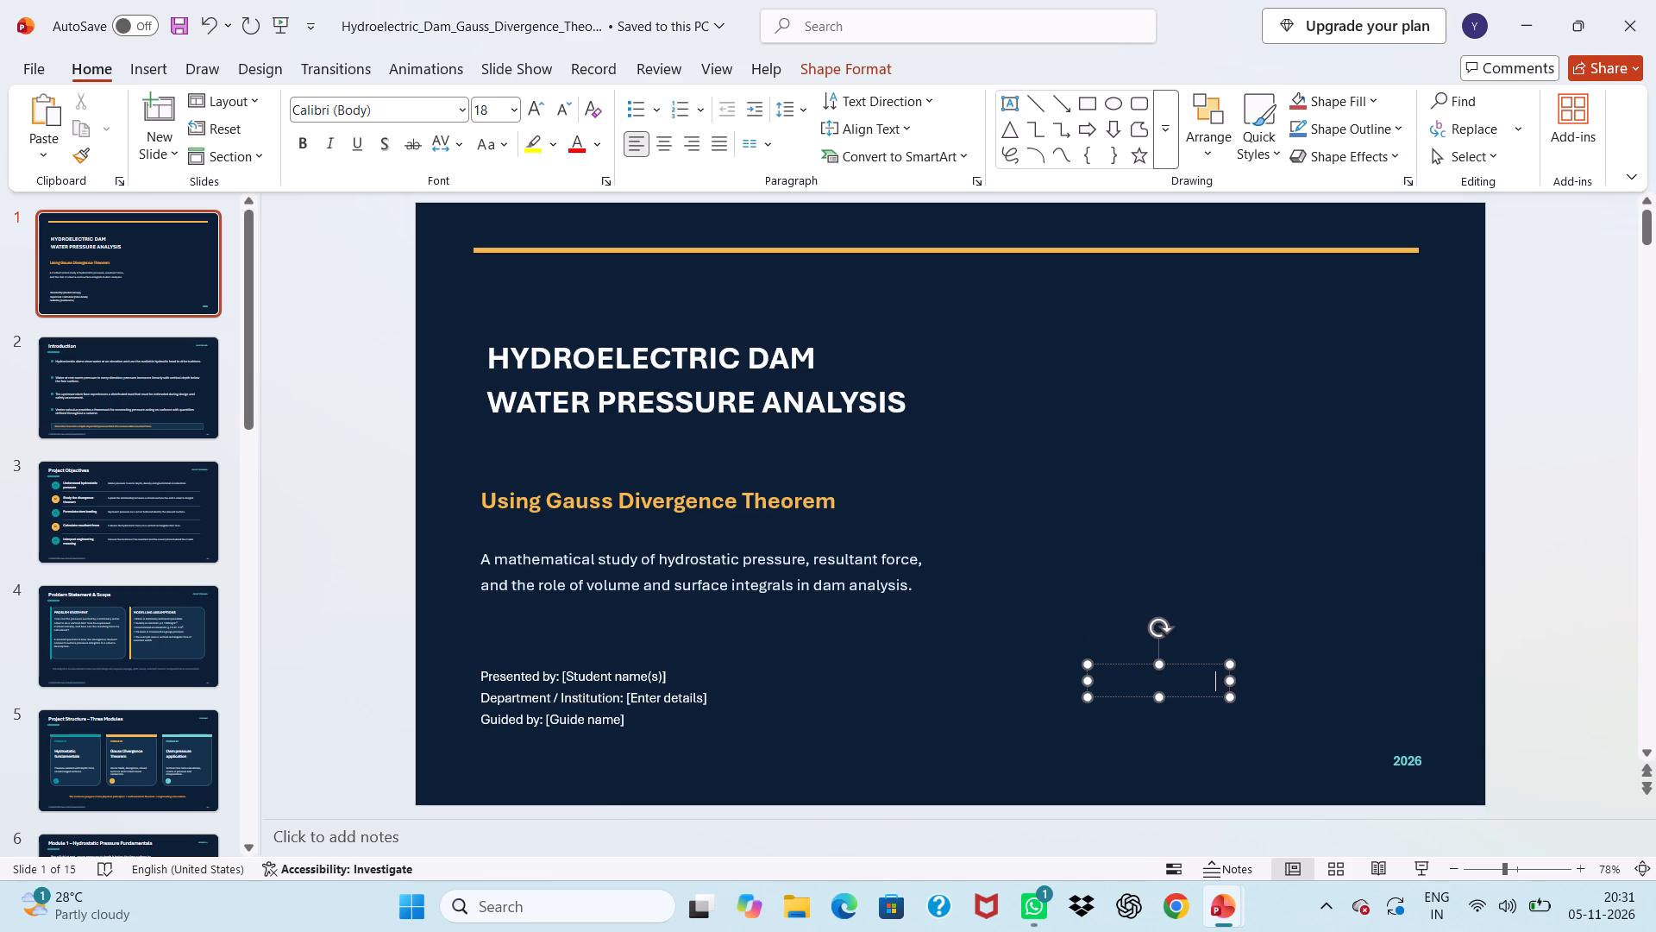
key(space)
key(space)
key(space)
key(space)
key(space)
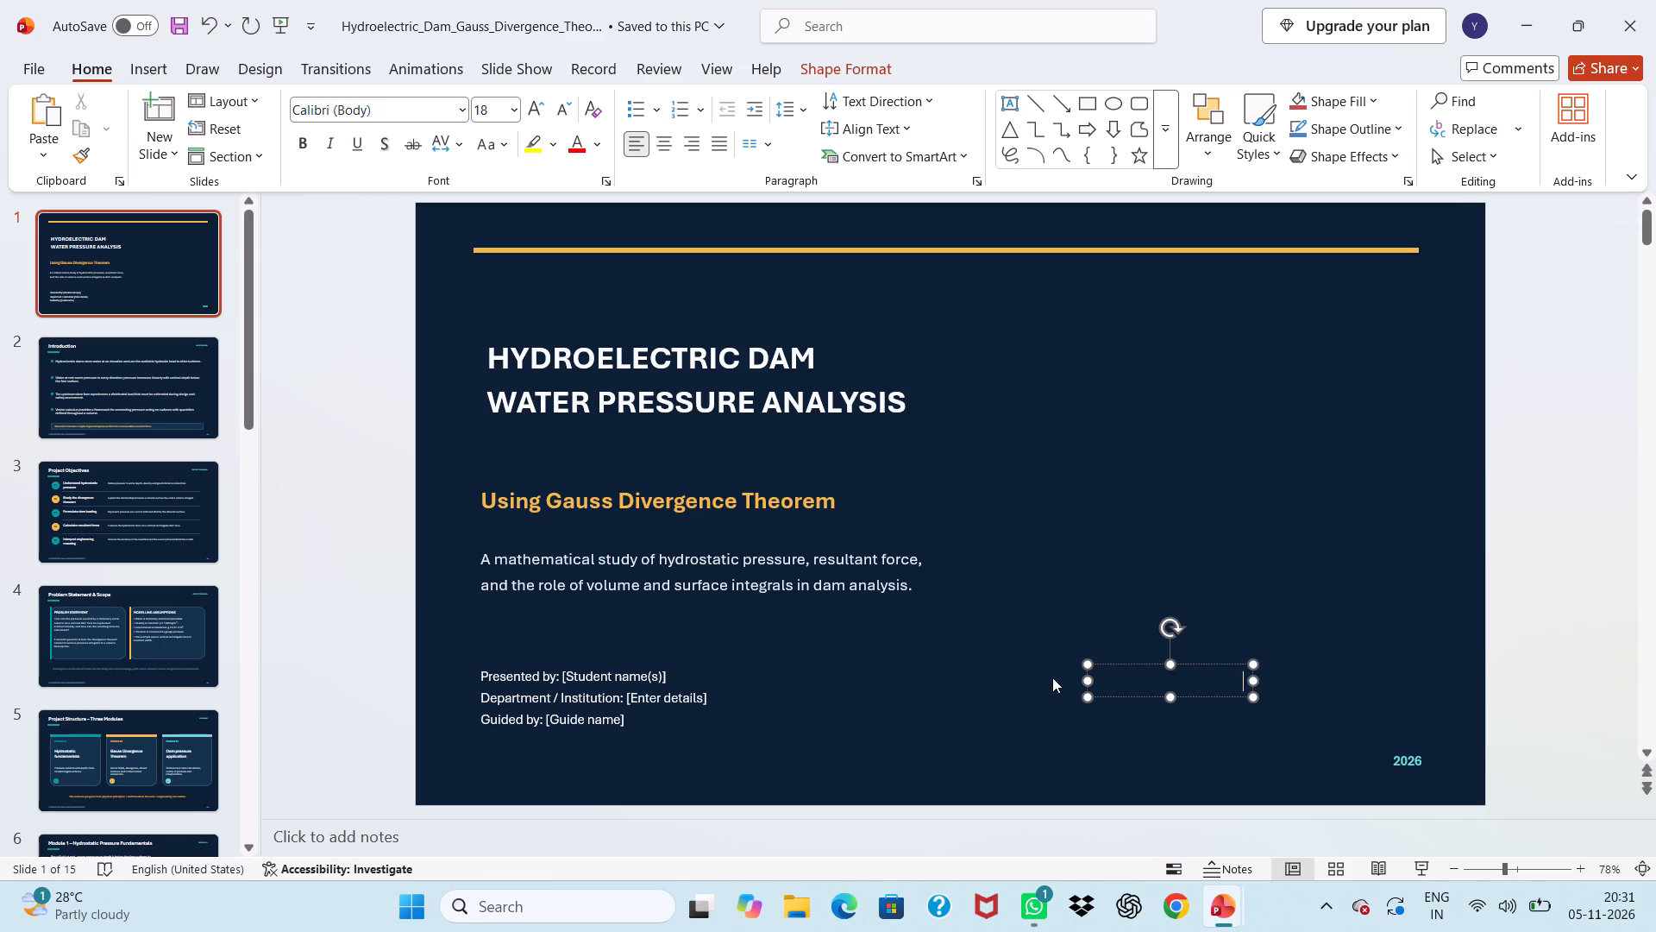
click(1102, 678)
Copy the "Guided by: [Guide name]" line from the presenter details into the start of the new text box.
click(628, 717)
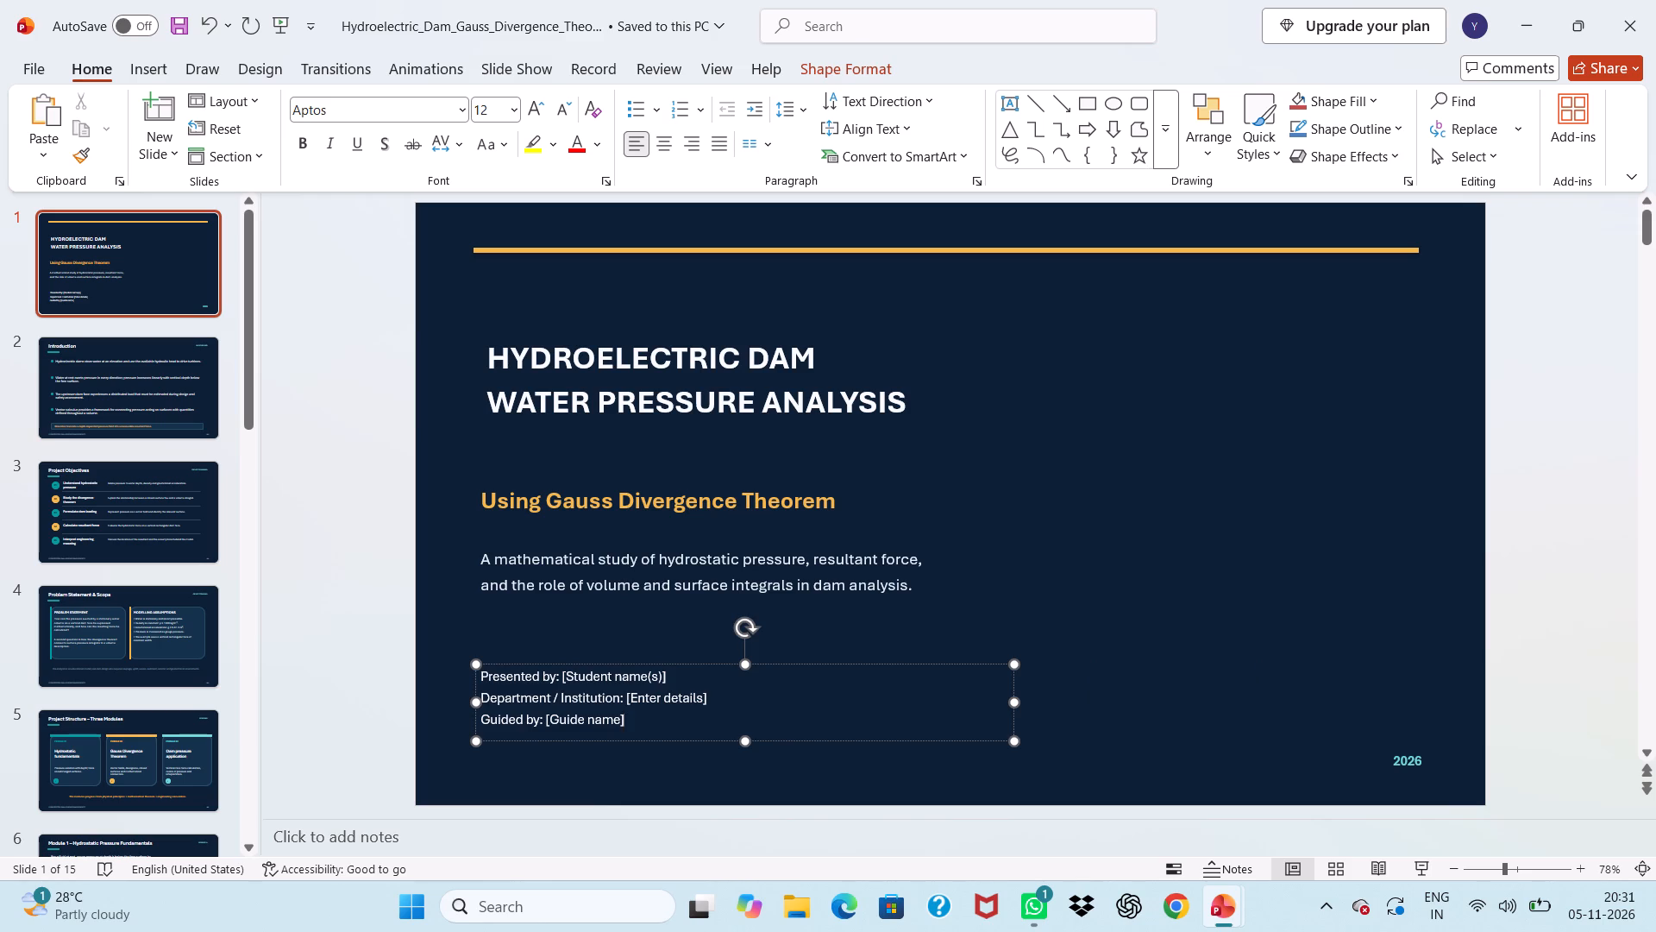
key(shift+Left)
key(shift+Left)
key(shift+Left)
key(shift+Left)
key(shift+Left)
key(shift+Left)
key(shift+Left)
key(shift+Left)
key(shift+Left)
key(shift+Left)
key(shift+Left)
key(shift+Left)
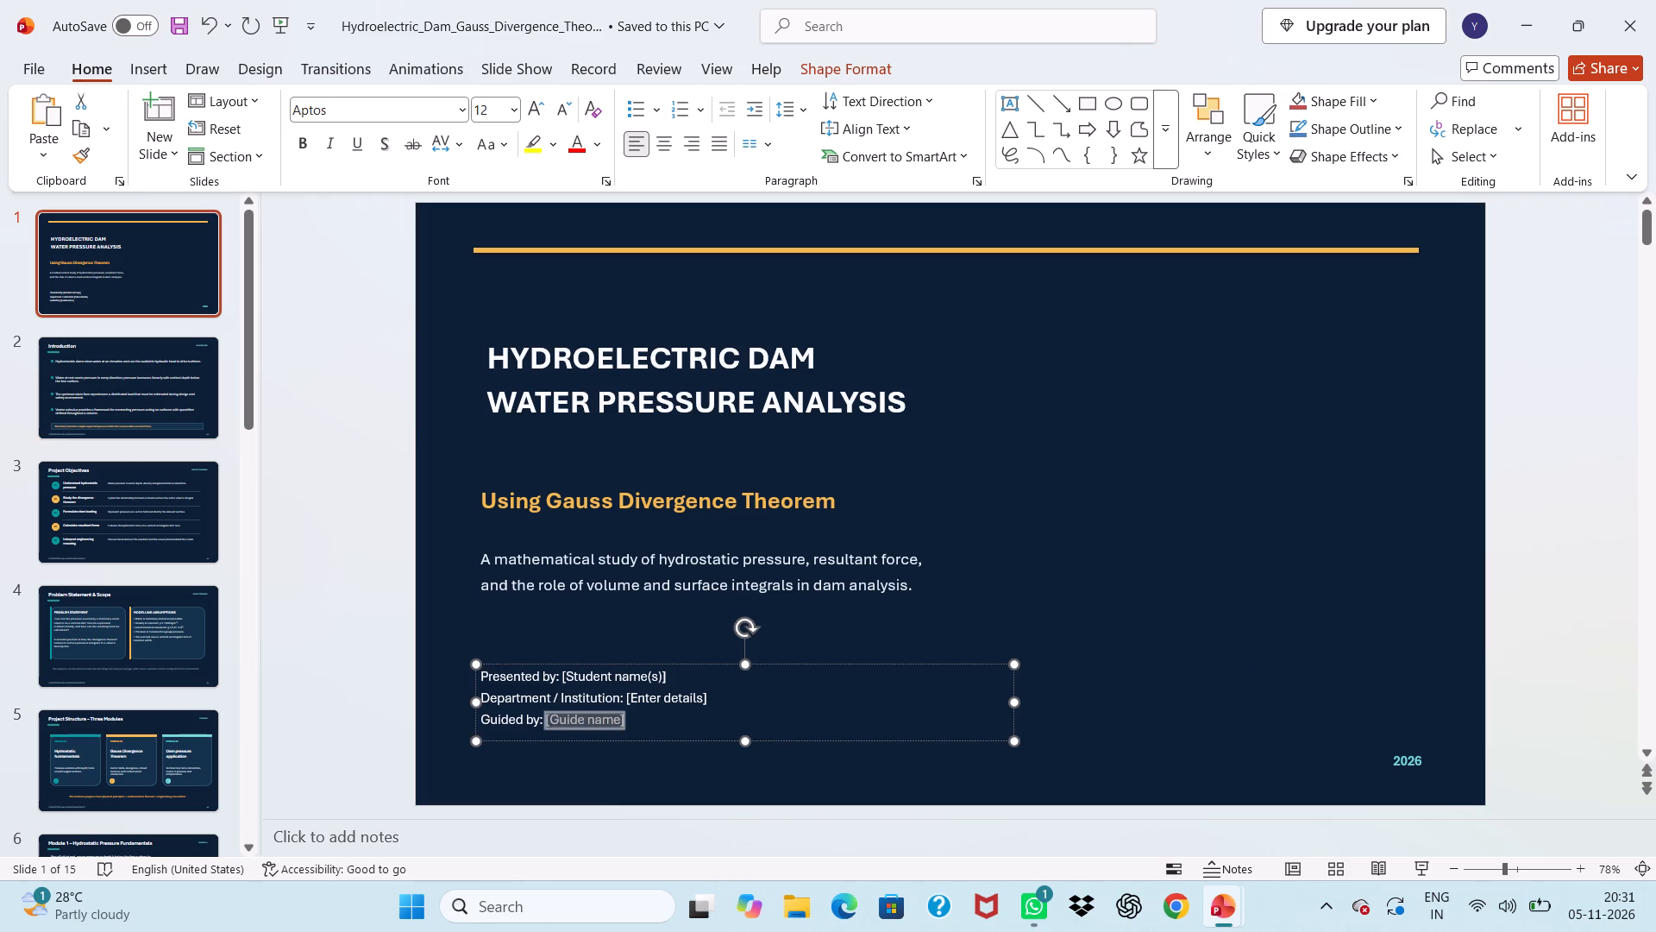
key(shift+Left)
key(shift+Left)
key(shift+Left)
key(shift+Left)
key(shift+Left)
key(shift+Left)
key(shift+Left)
key(shift+Left)
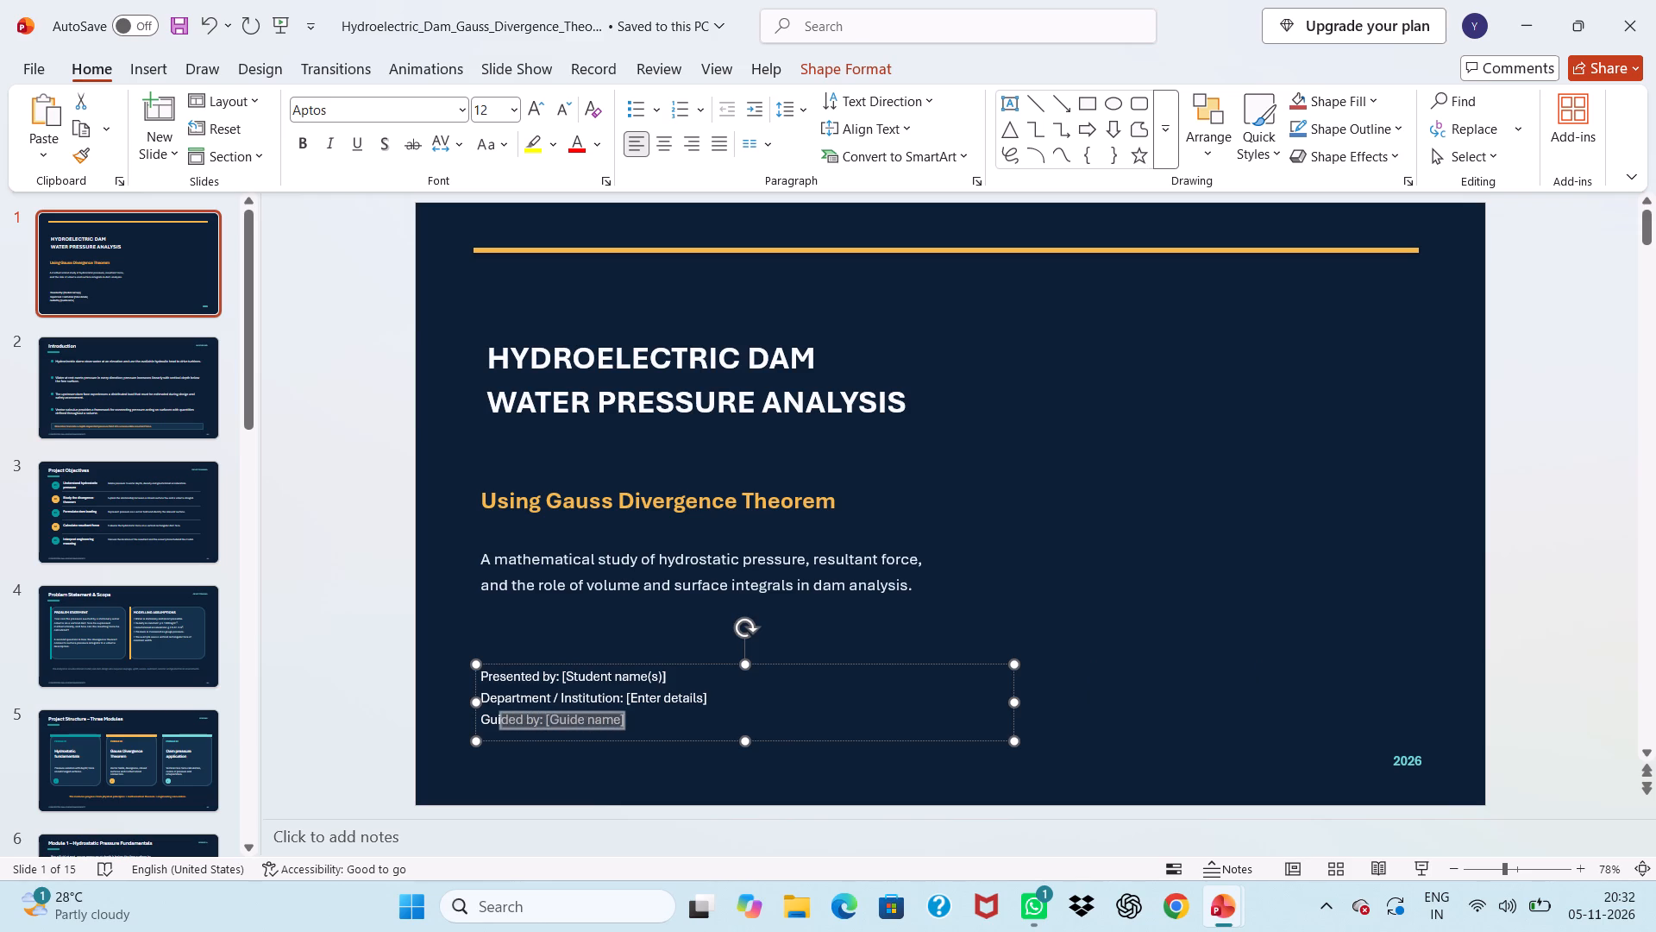
key(shift+Left)
key(shift+Left)
key(shift+Left)
key(ctrl+c)
click(1169, 677)
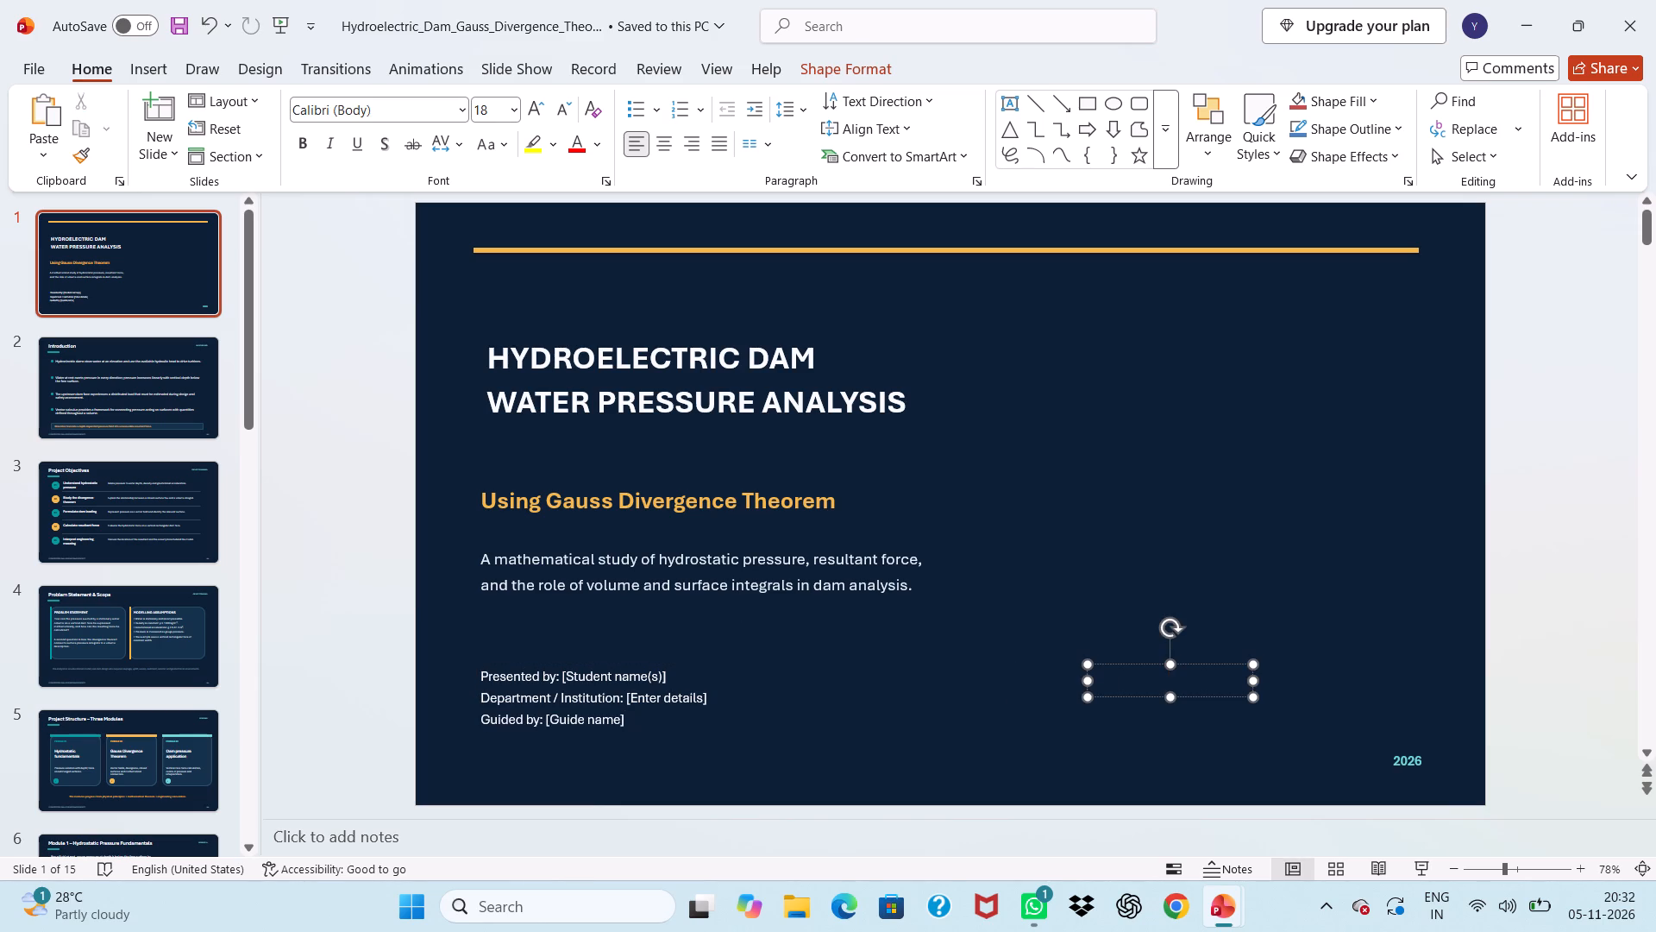
click(1114, 676)
click(1096, 676)
key(ctrl+v)
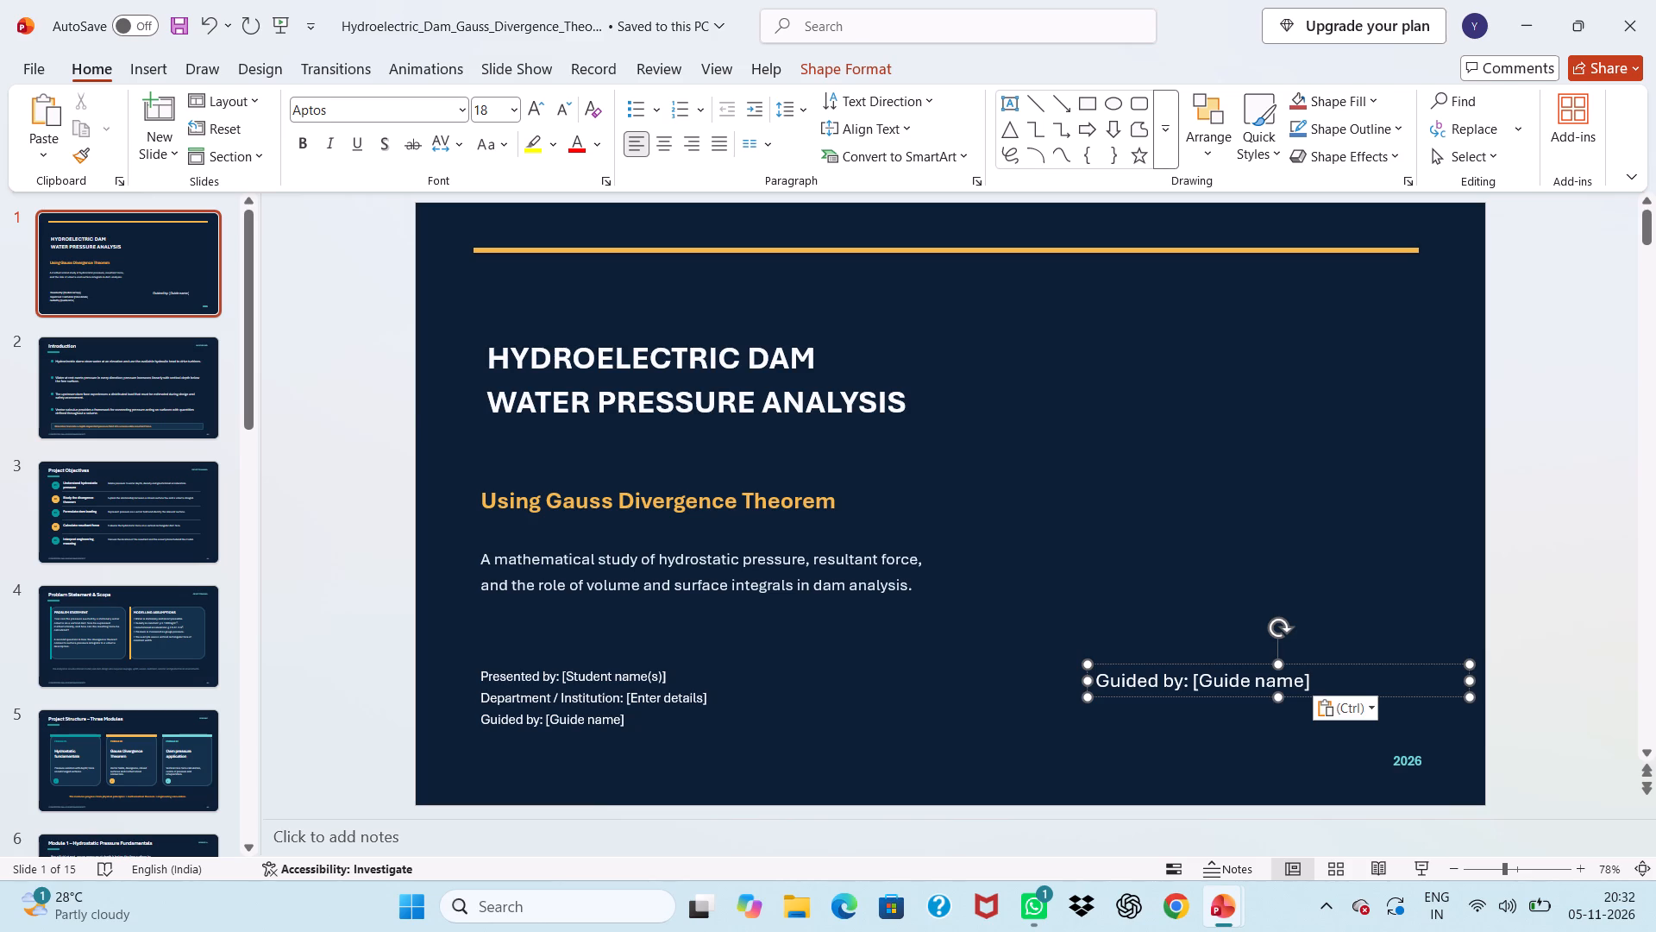
Remove the "[Guide name]" placeholder from the new text box, leaving only "Guided by:".
click(1315, 685)
key(BackSpace)
key(BackSpace)
key(BackSpace)
key(BackSpace)
key(BackSpace)
key(BackSpace)
key(BackSpace)
key(BackSpace)
key(BackSpace)
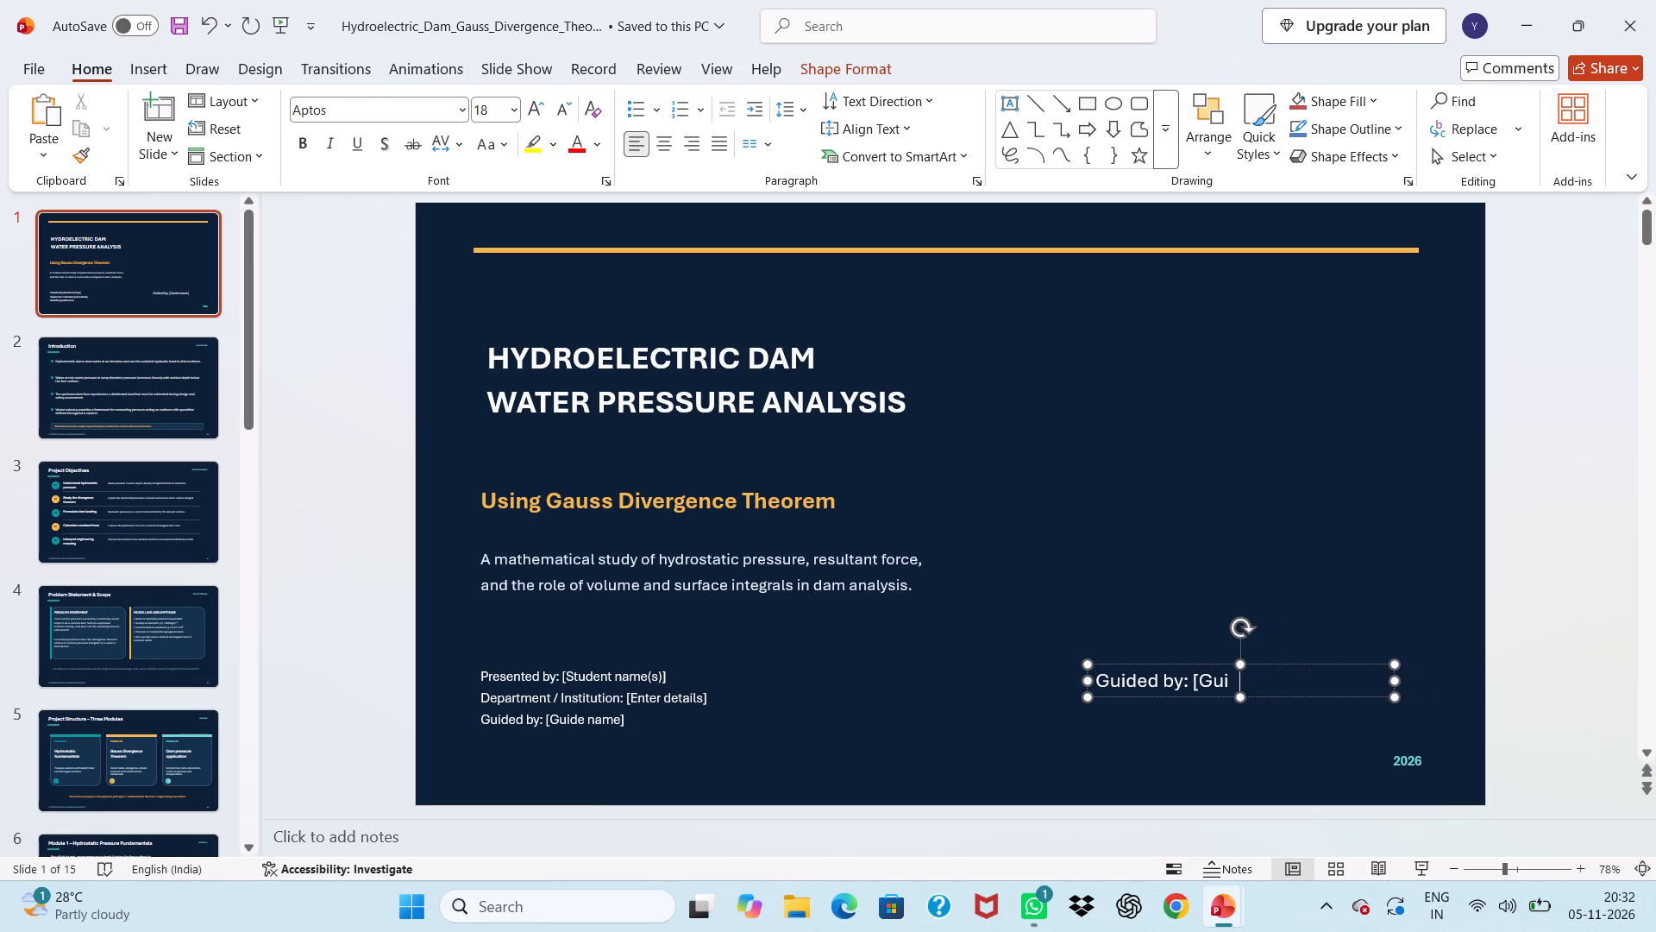
key(BackSpace)
key(BackSpace)
key(BackSpace)
key(BackSpace)
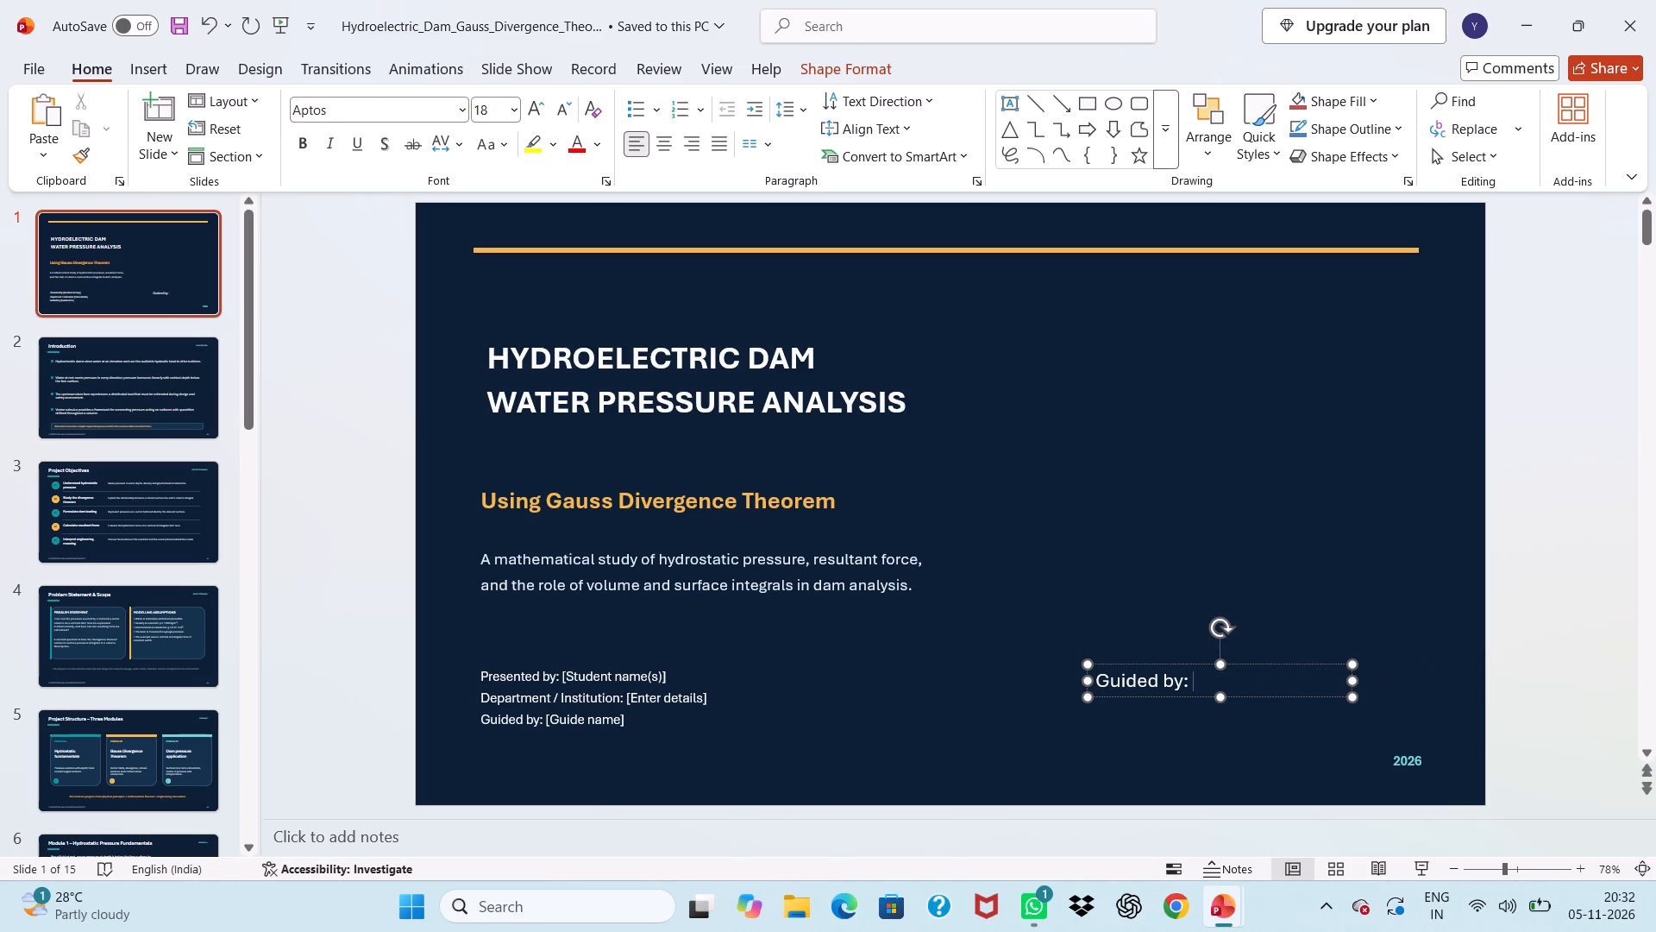
Delete the "Guided by: [Guide name]" line and its leftover blank line from the presenter details box.
click(636, 715)
click(636, 715)
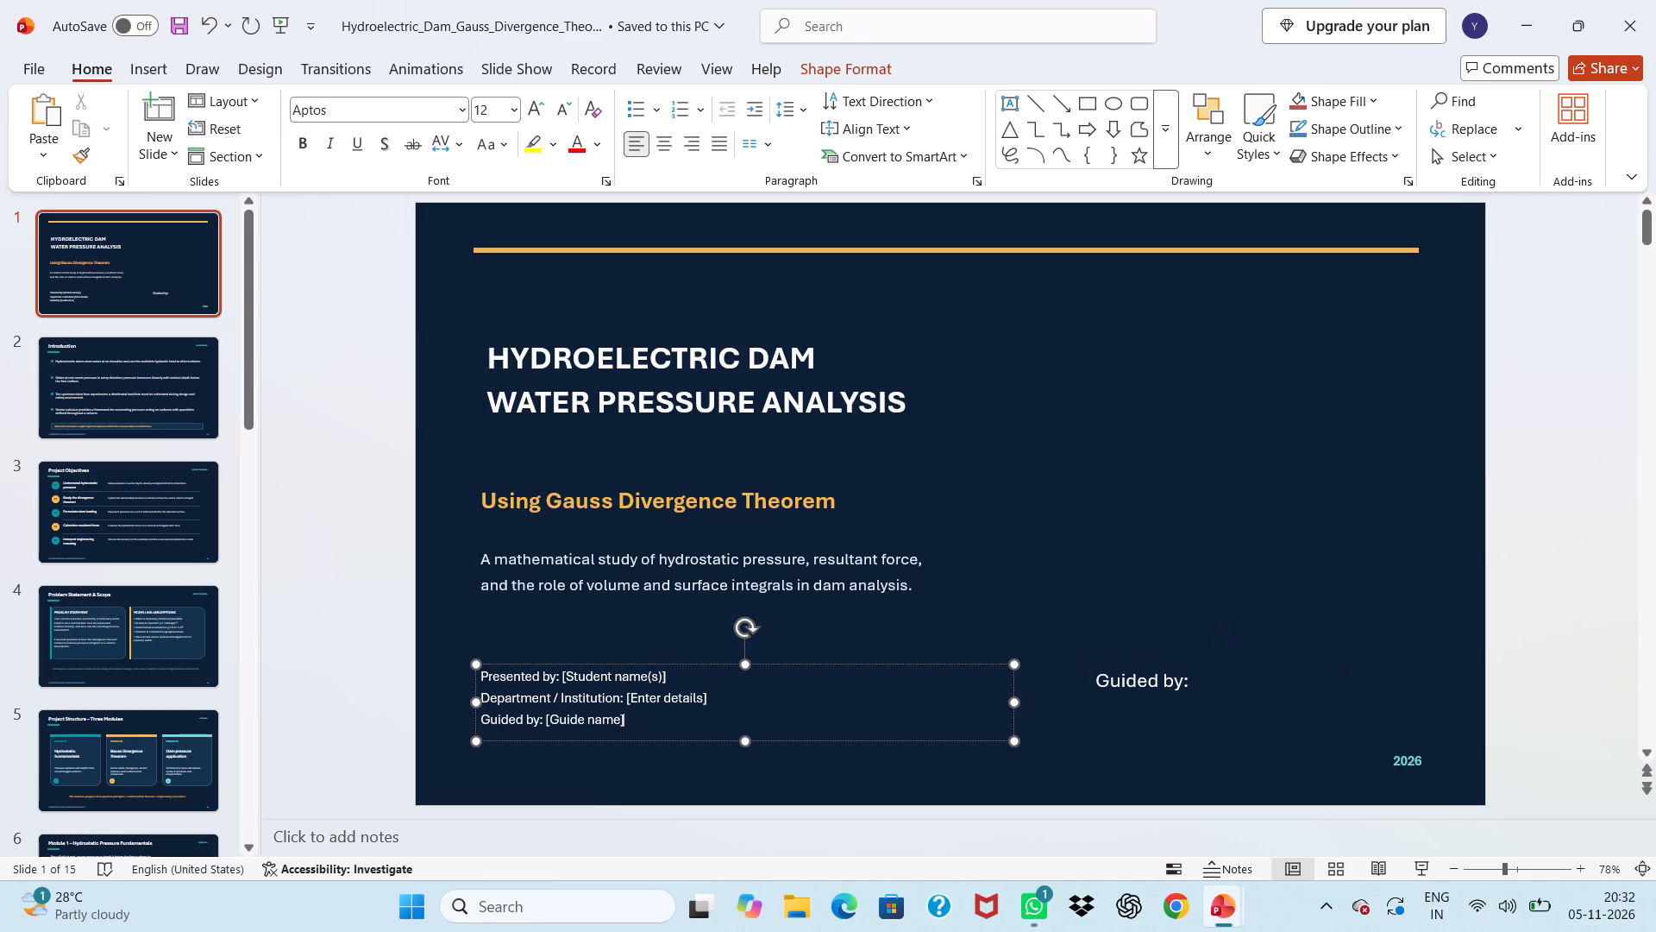
click(618, 717)
key(BackSpace)
key(BackSpace)
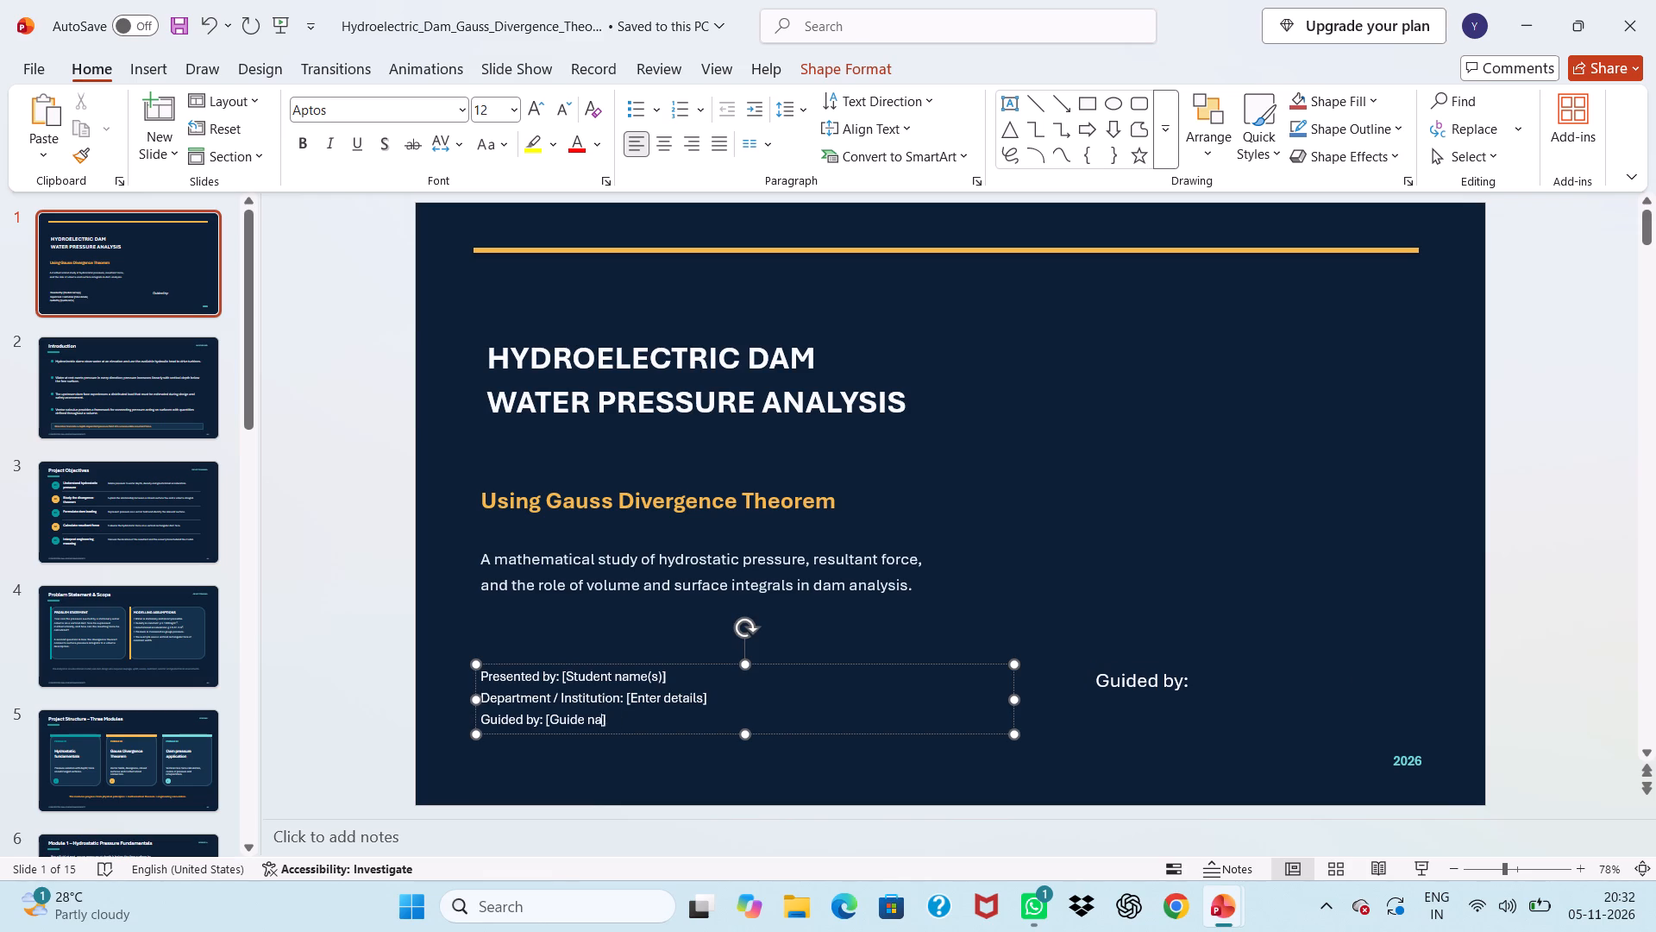
key(BackSpace)
key(BackSpace)
key(BackSpace)
key(BackSpace)
key(BackSpace)
key(BackSpace)
key(BackSpace)
key(Right)
key(BackSpace)
key(BackSpace)
key(BackSpace)
key(BackSpace)
key(BackSpace)
key(BackSpace)
key(BackSpace)
key(BackSpace)
key(BackSpace)
key(BackSpace)
key(BackSpace)
key(BackSpace)
key(BackSpace)
key(BackSpace)
key(BackSpace)
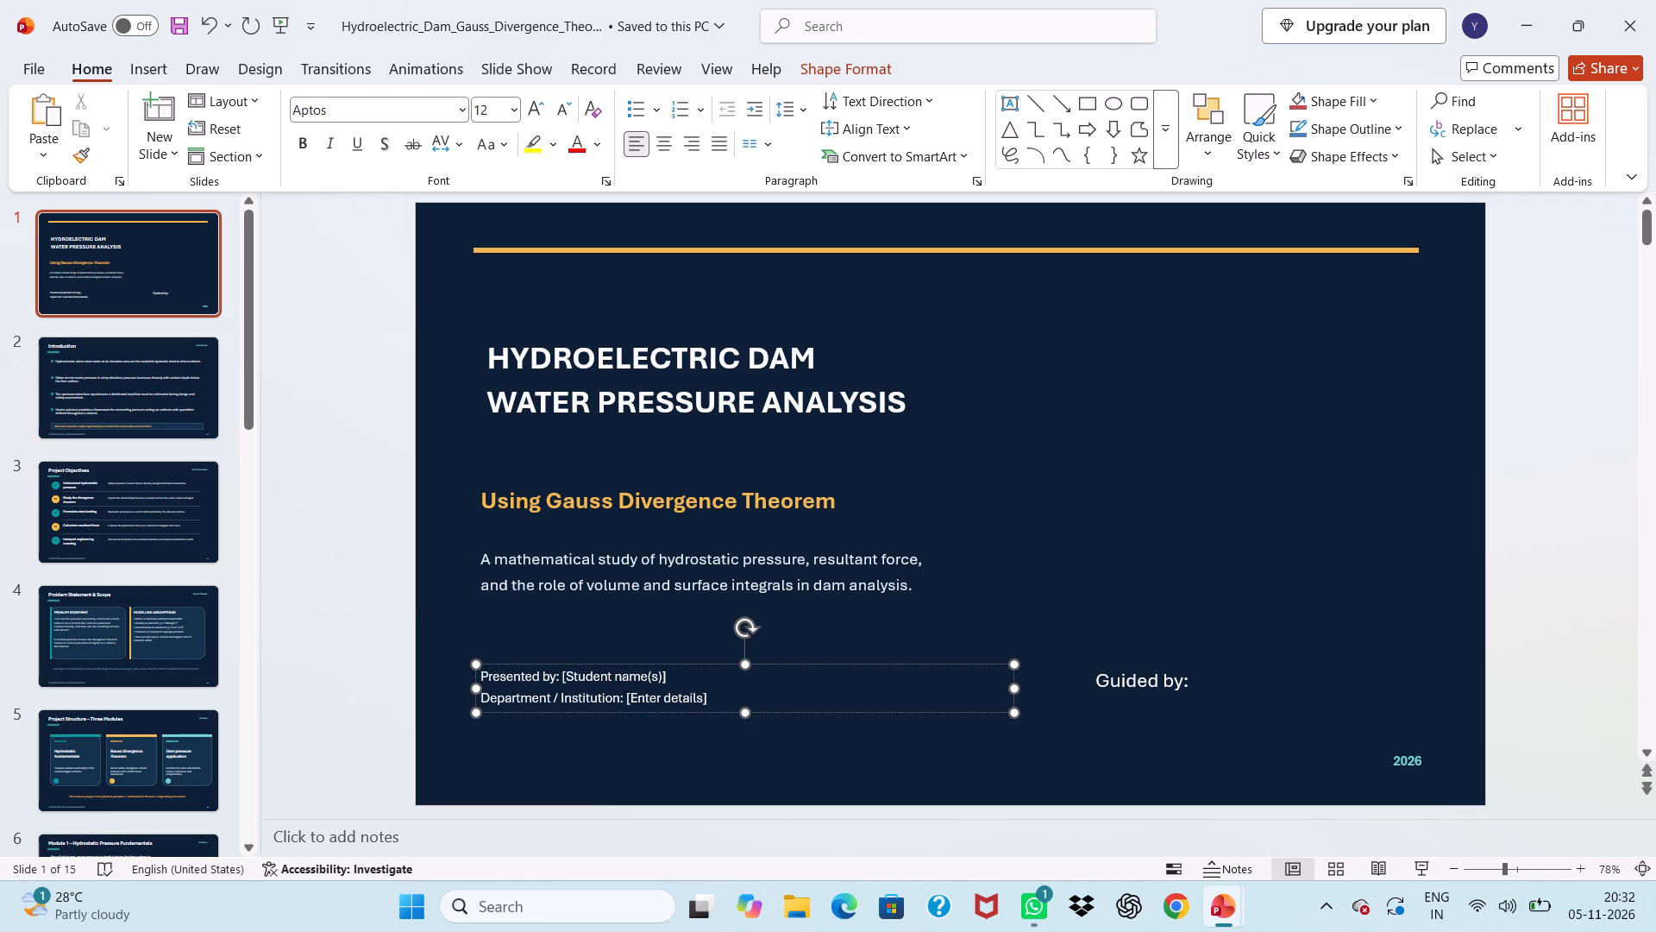
Remove the "[Student name(s)]" placeholder and the colon before it, leaving only "Presented by" on the first line.
click(667, 677)
key(BackSpace)
key(BackSpace)
key(BackSpace)
key(BackSpace)
key(BackSpace)
key(BackSpace)
key(BackSpace)
key(BackSpace)
key(BackSpace)
key(BackSpace)
key(BackSpace)
key(BackSpace)
key(BackSpace)
key(BackSpace)
key(BackSpace)
key(BackSpace)
key(BackSpace)
key(BackSpace)
key(BackSpace)
Increase the font size of "Presented by" to 14.
click(483, 673)
drag(483, 673, 556, 671)
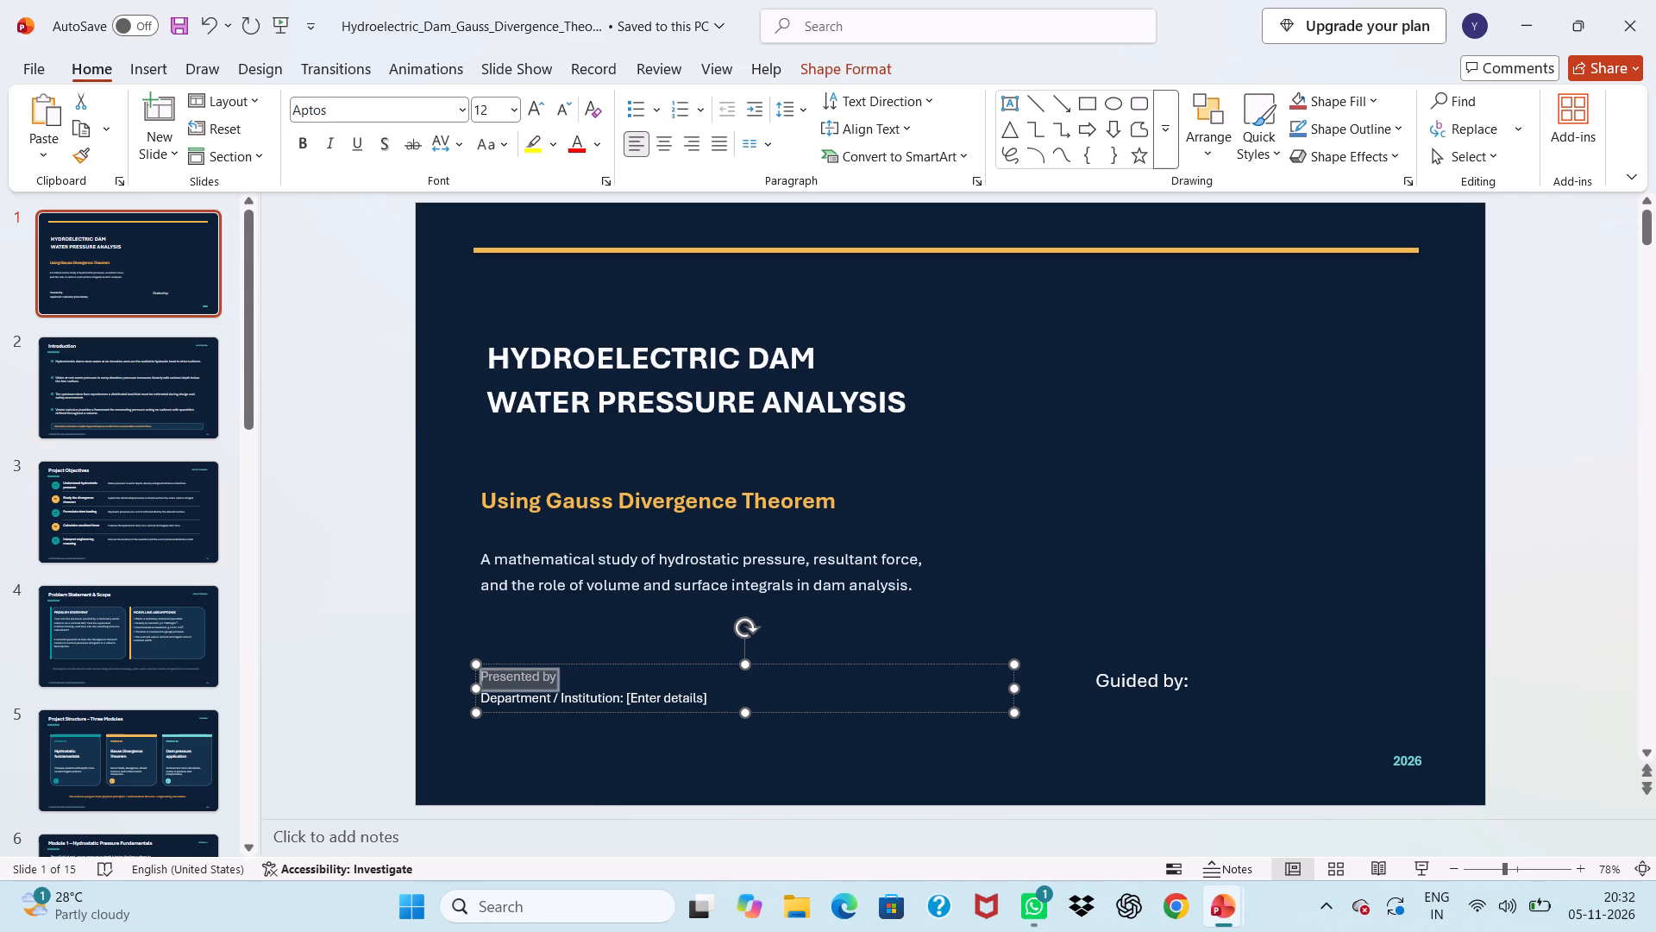
drag(556, 671, 558, 671)
key(ctrl+shift+period)
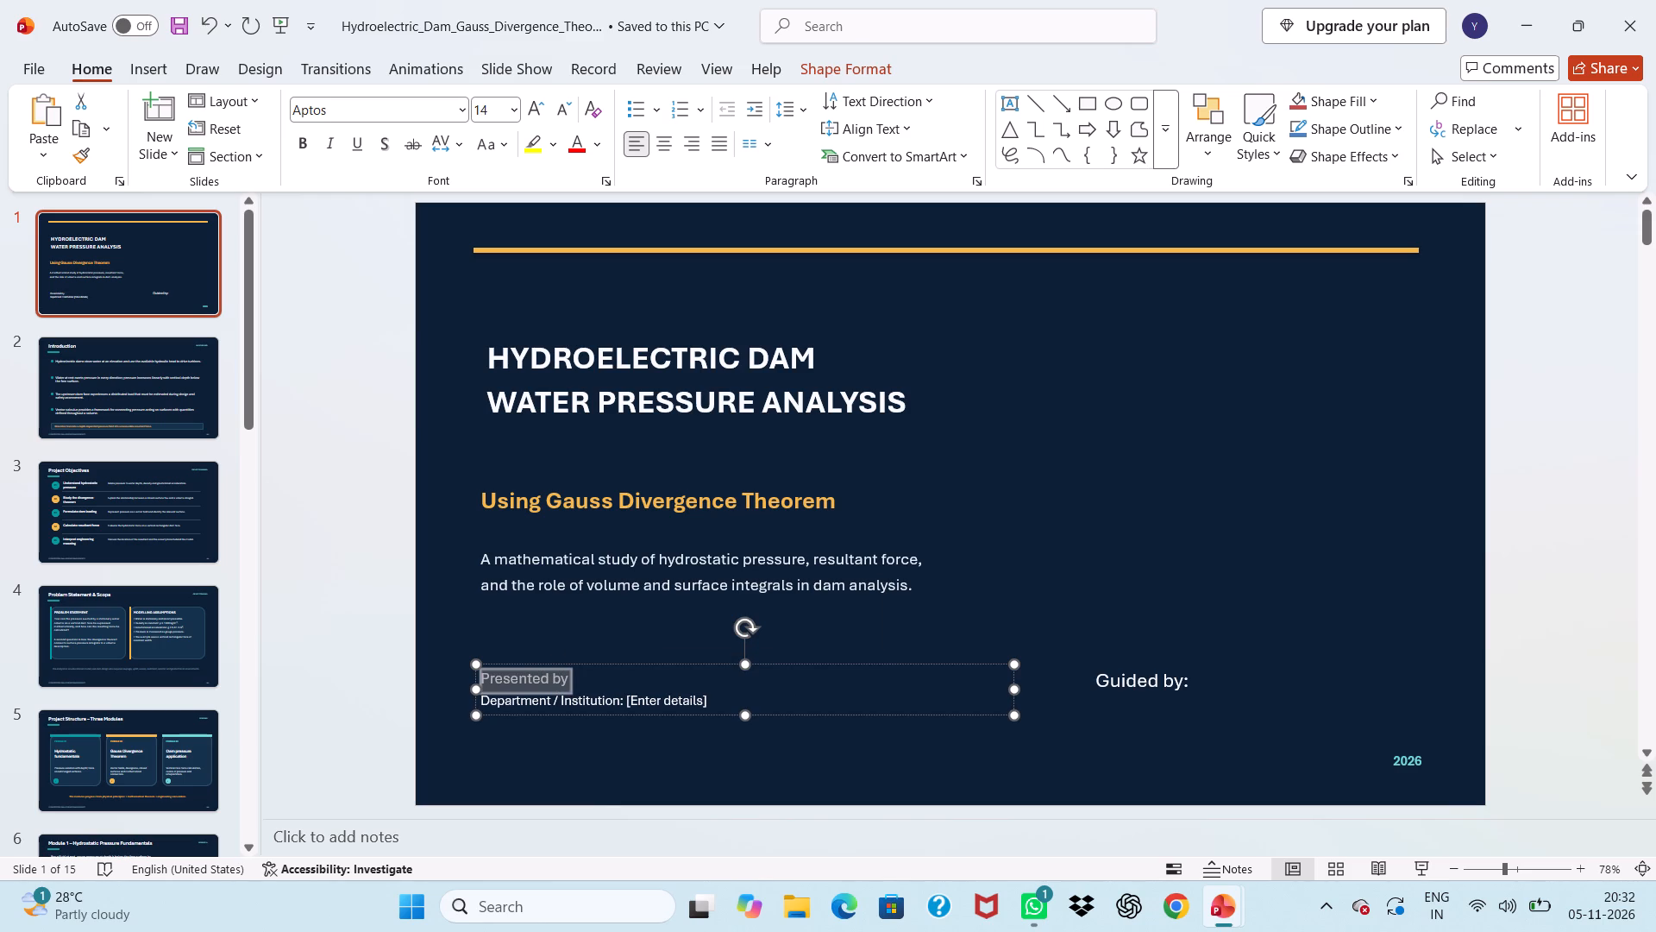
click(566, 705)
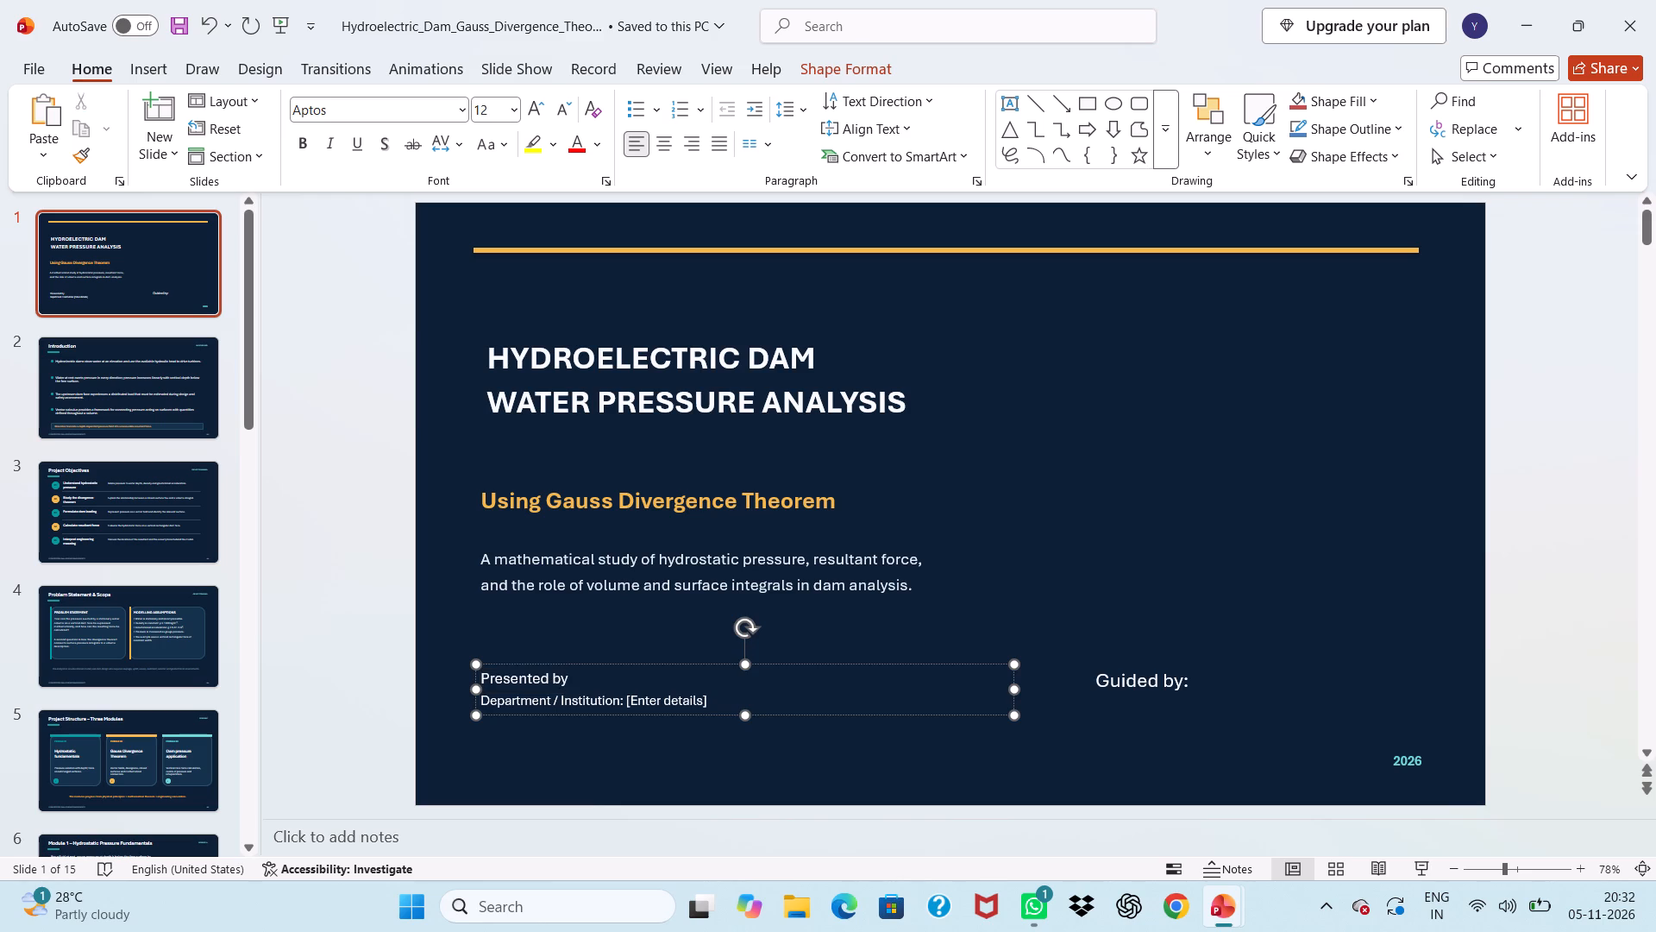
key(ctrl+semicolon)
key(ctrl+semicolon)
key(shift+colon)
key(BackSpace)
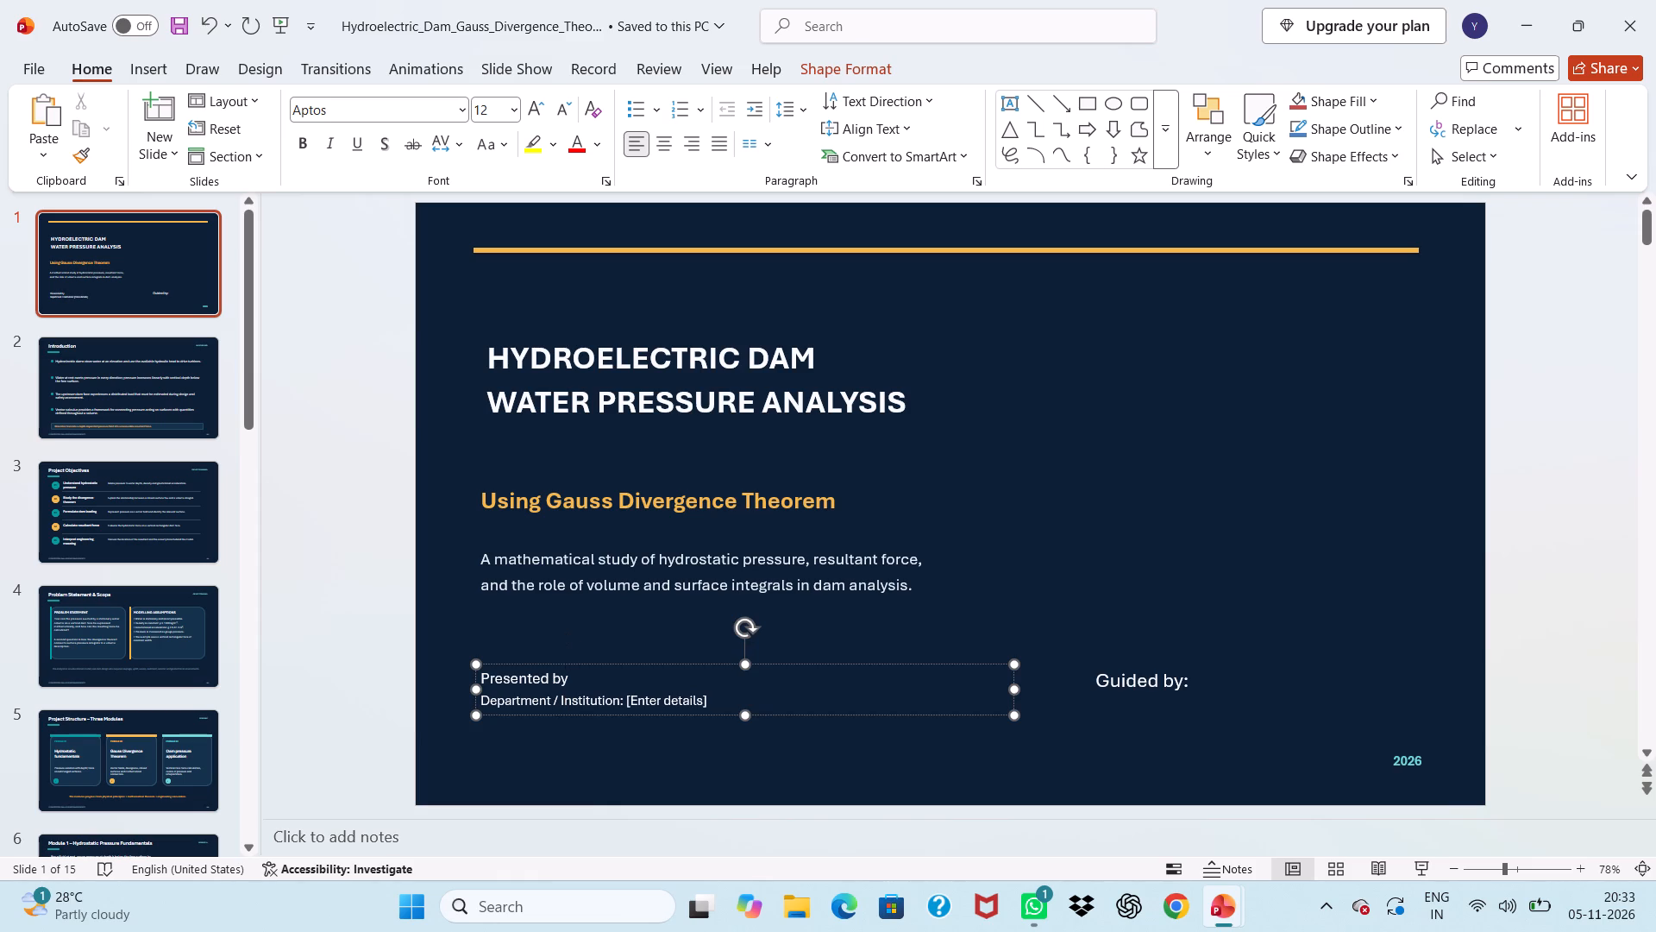
Add a space and a colon after "Presented by" and start a new line below it.
click(566, 677)
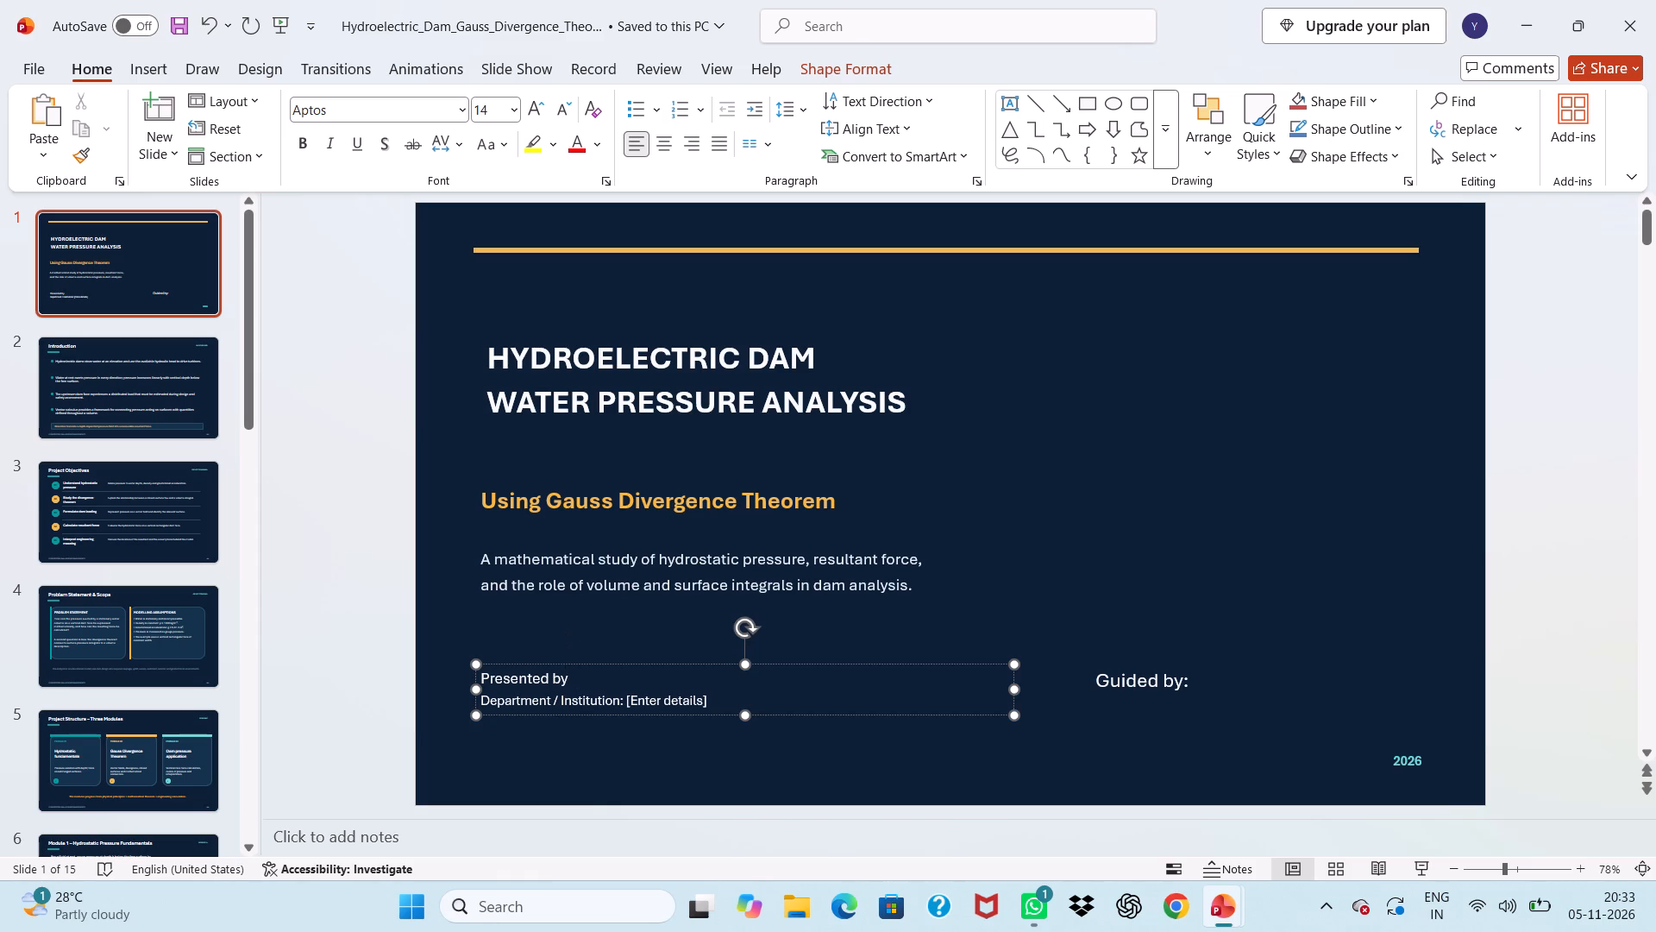
click(566, 677)
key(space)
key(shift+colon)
key(Return)
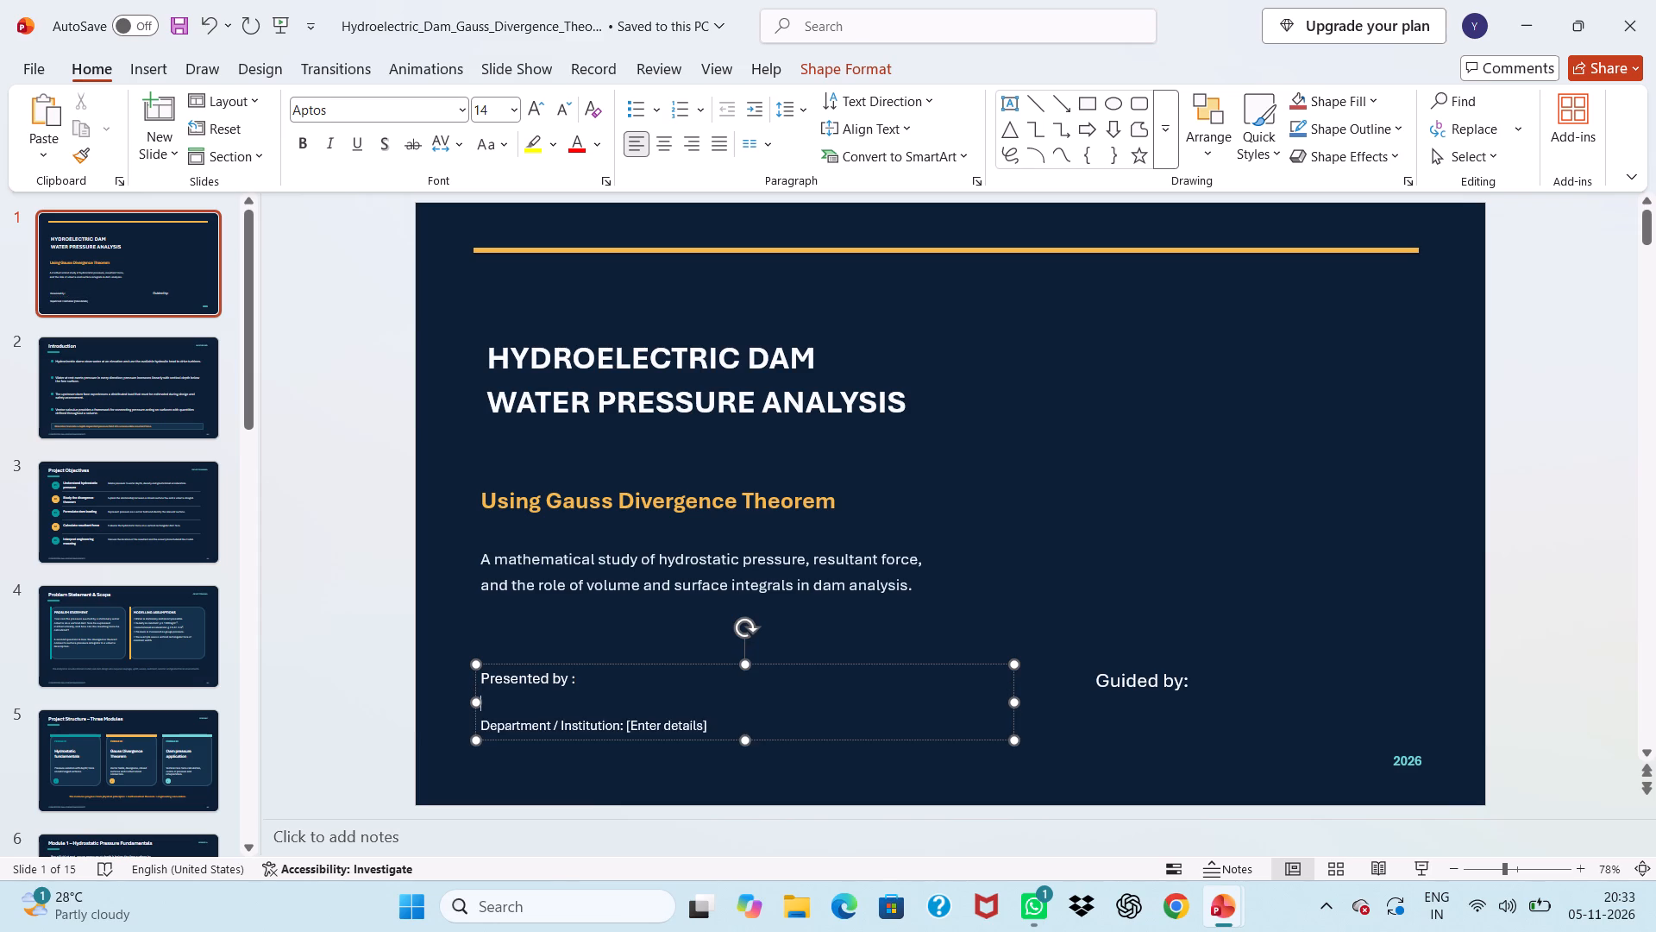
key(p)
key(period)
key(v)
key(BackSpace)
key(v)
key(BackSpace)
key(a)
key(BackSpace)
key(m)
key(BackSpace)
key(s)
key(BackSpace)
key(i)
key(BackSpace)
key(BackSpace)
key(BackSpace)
Enter the first presenter's name in capitals below "Presented by :", followed by their registration number in parentheses.
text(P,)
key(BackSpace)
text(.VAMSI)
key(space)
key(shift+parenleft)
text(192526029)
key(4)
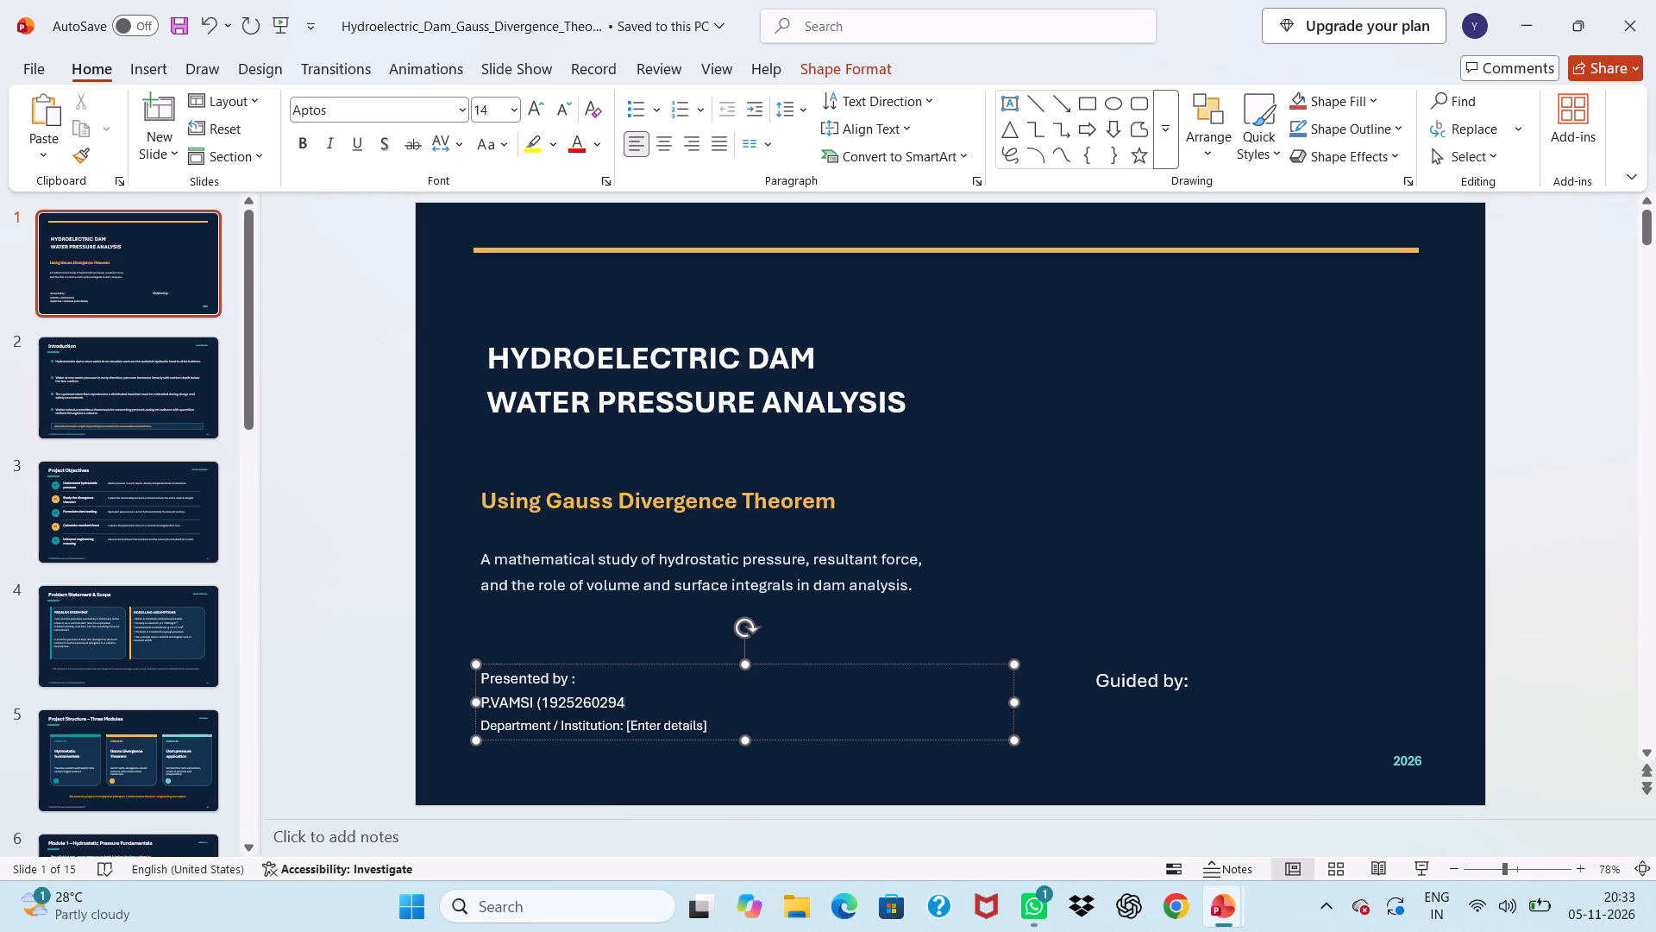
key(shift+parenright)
Add the second presenter's name in capitals on a new line below the first presenter, correcting the given name's first letter.
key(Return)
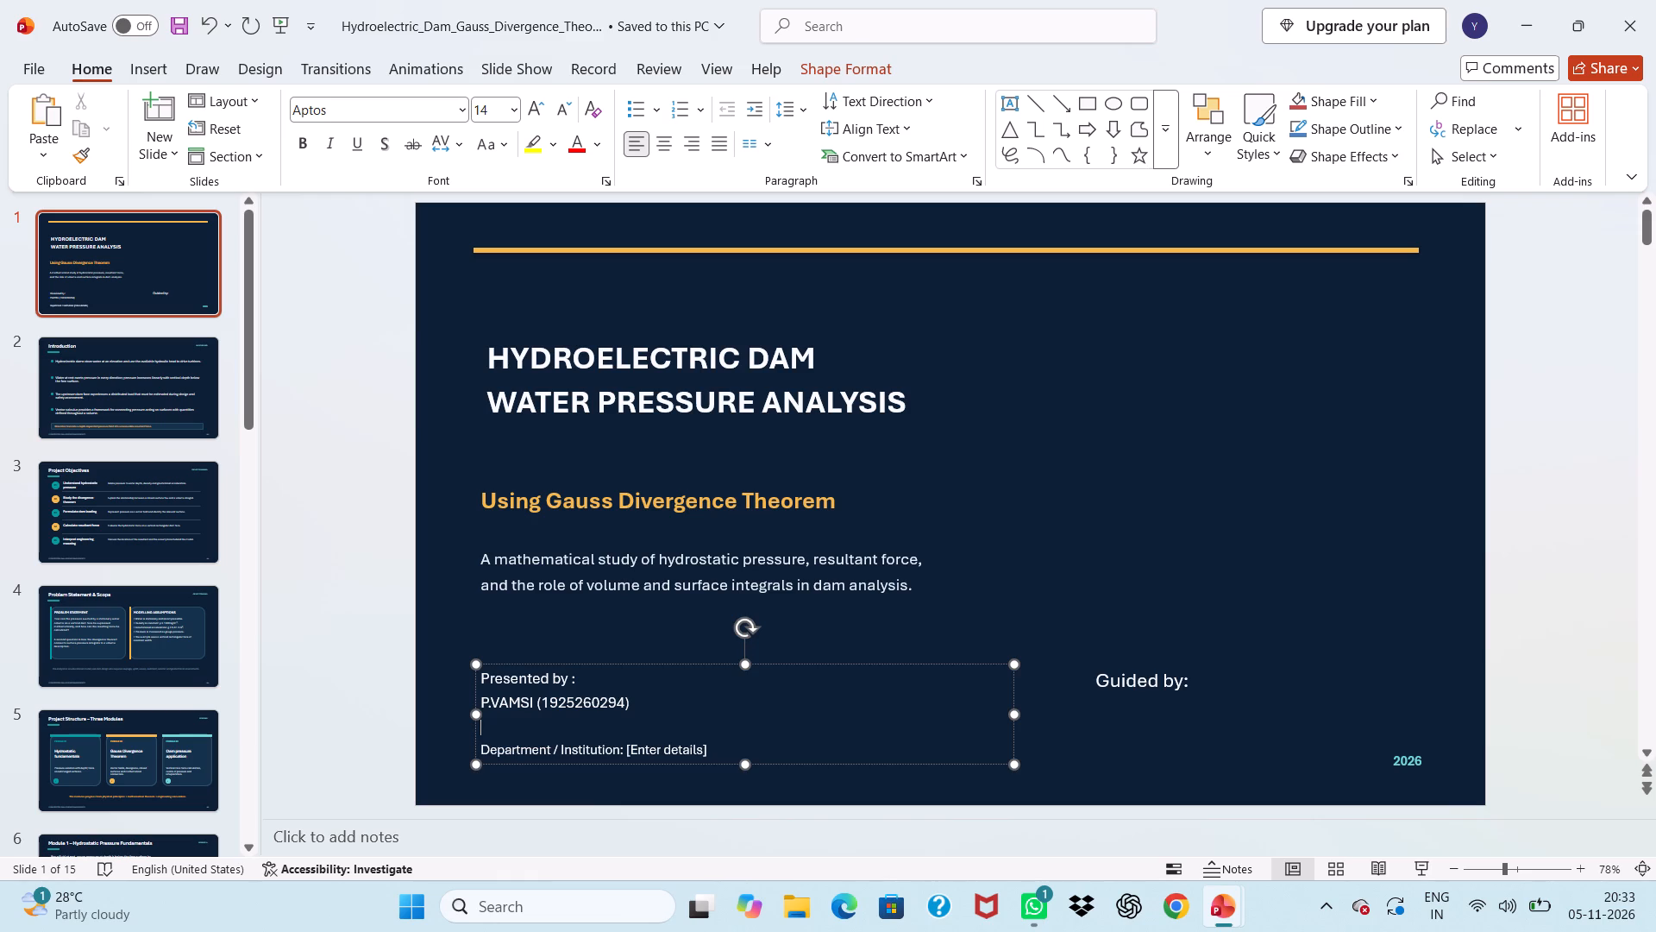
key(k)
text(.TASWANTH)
click(497, 721)
key(BackSpace)
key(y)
key(Right)
key(Right)
key(Right)
key(Right)
key(Right)
key(Right)
key(Right)
key(Right)
key(Right)
key(Right)
key(Left)
key(Left)
key(Left)
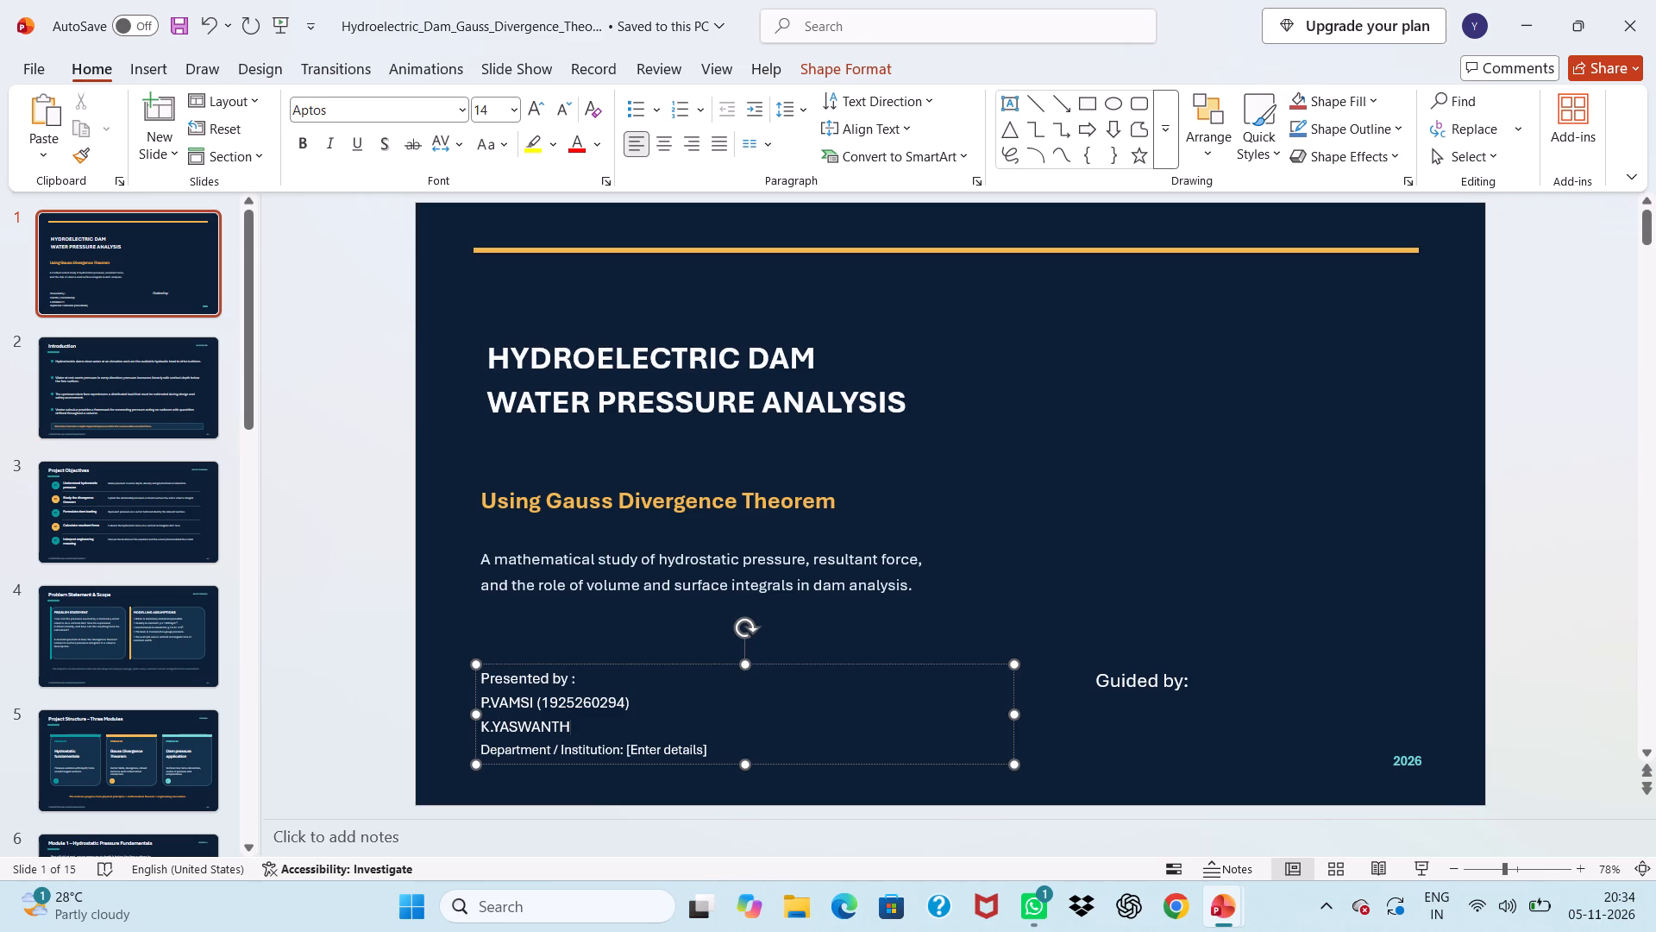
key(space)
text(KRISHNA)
Enter the second presenter's registration number in parentheses after their name.
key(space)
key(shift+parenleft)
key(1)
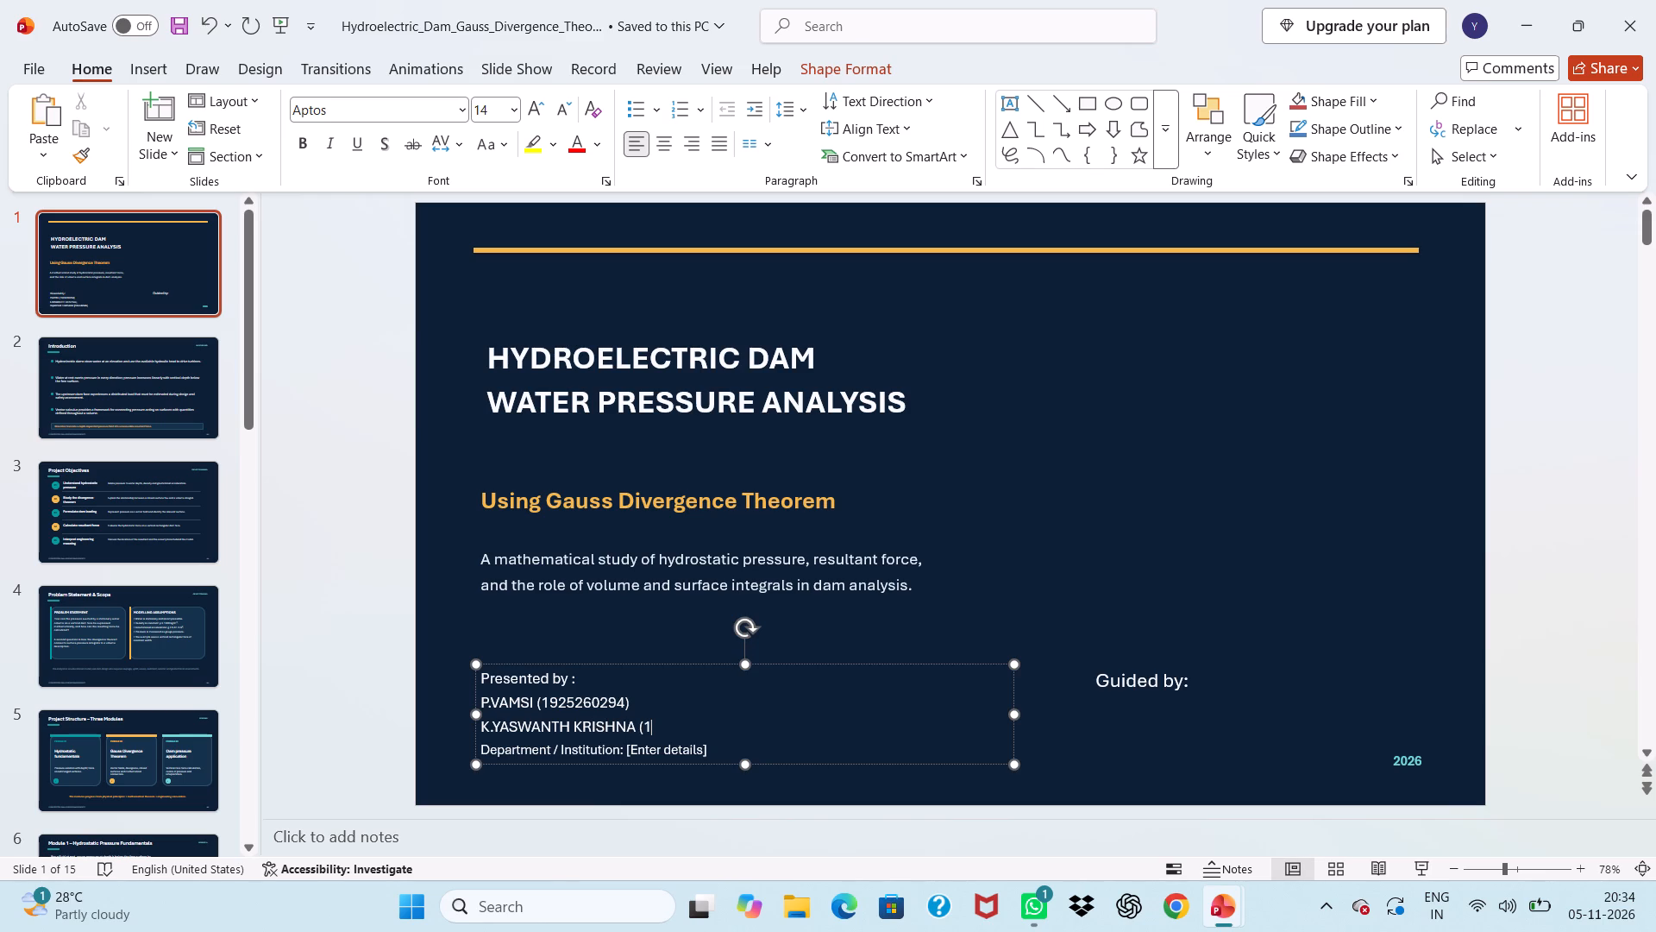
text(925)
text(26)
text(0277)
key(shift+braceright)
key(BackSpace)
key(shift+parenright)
Add the third presenter's name in capitals on a new line, followed by their registration number in parentheses.
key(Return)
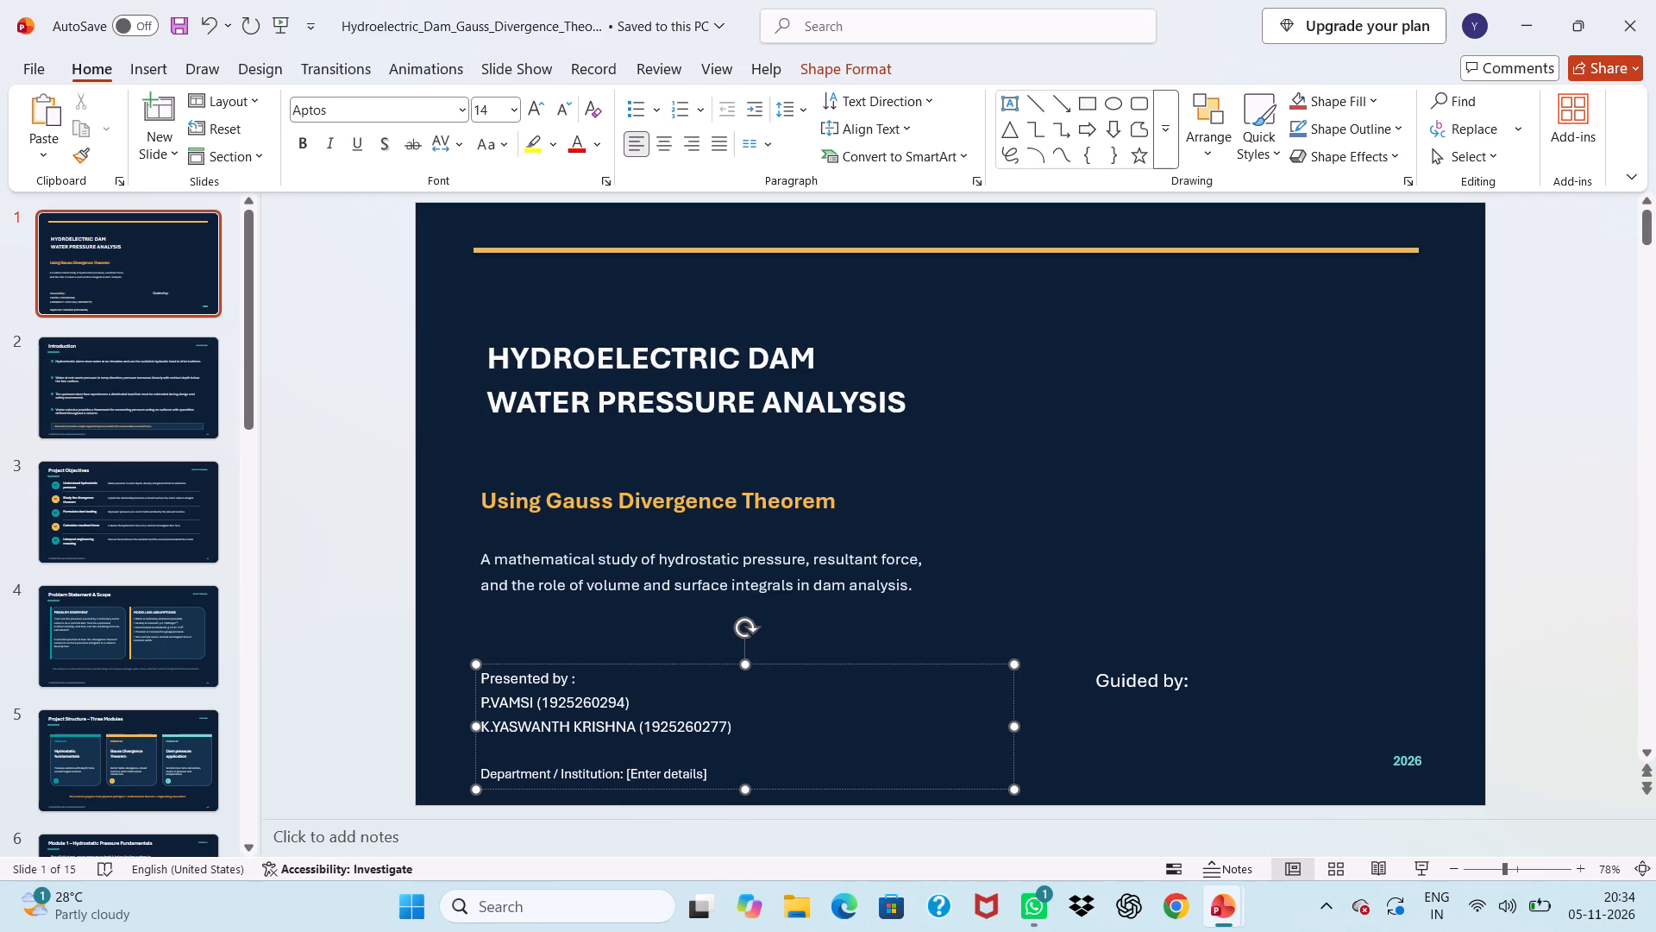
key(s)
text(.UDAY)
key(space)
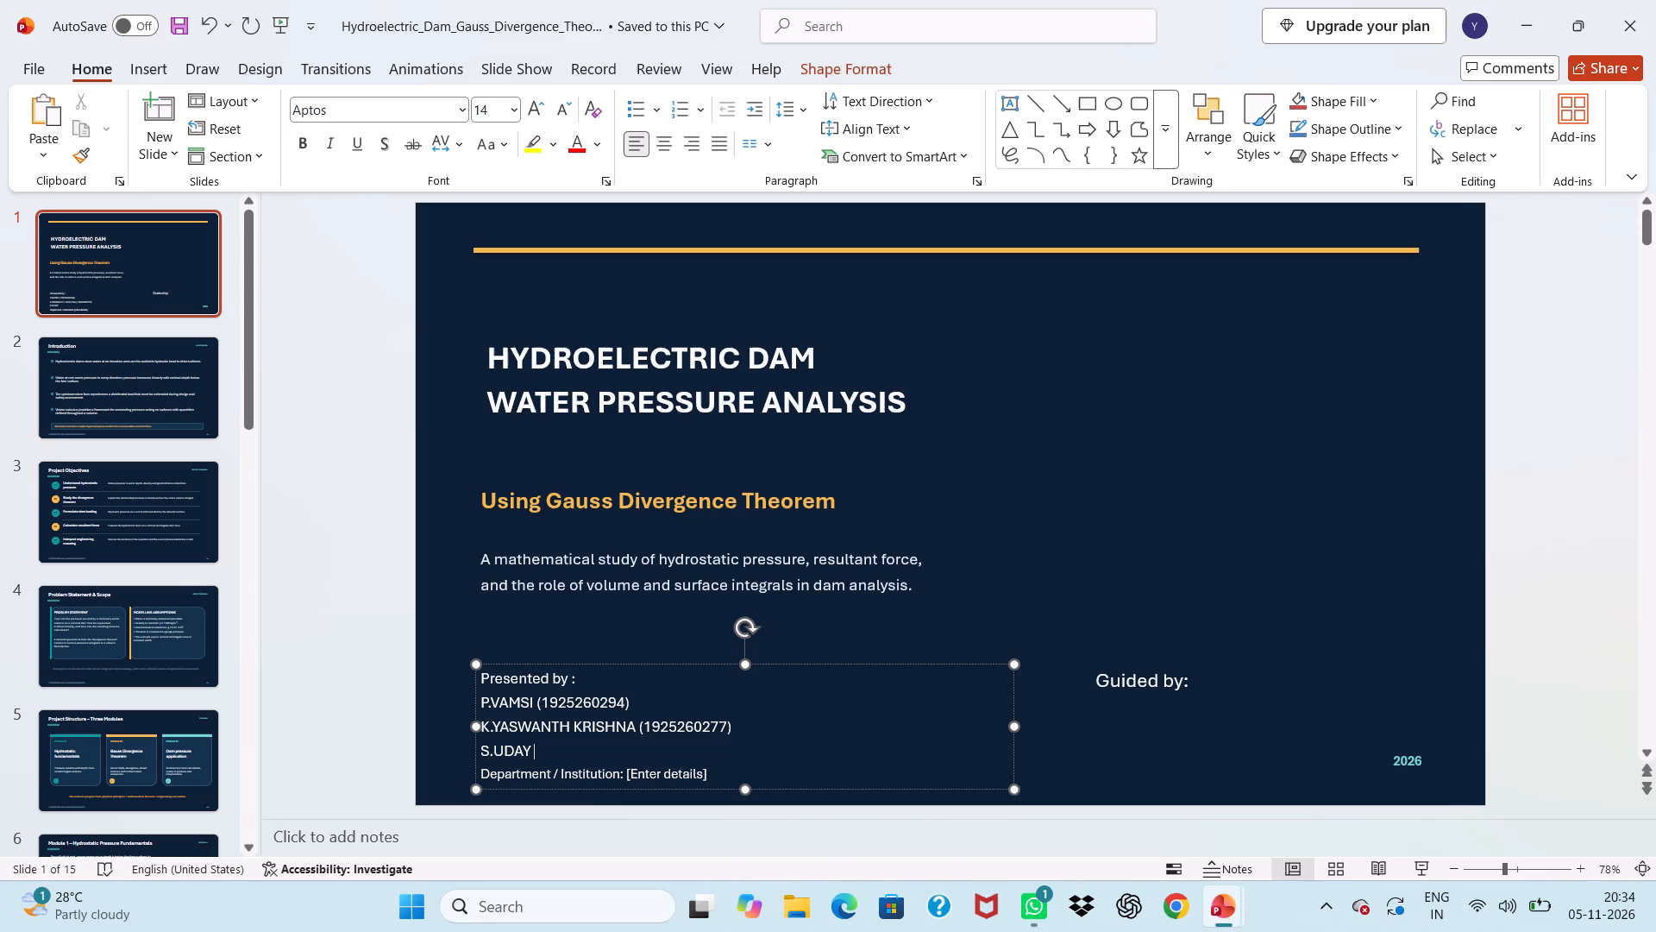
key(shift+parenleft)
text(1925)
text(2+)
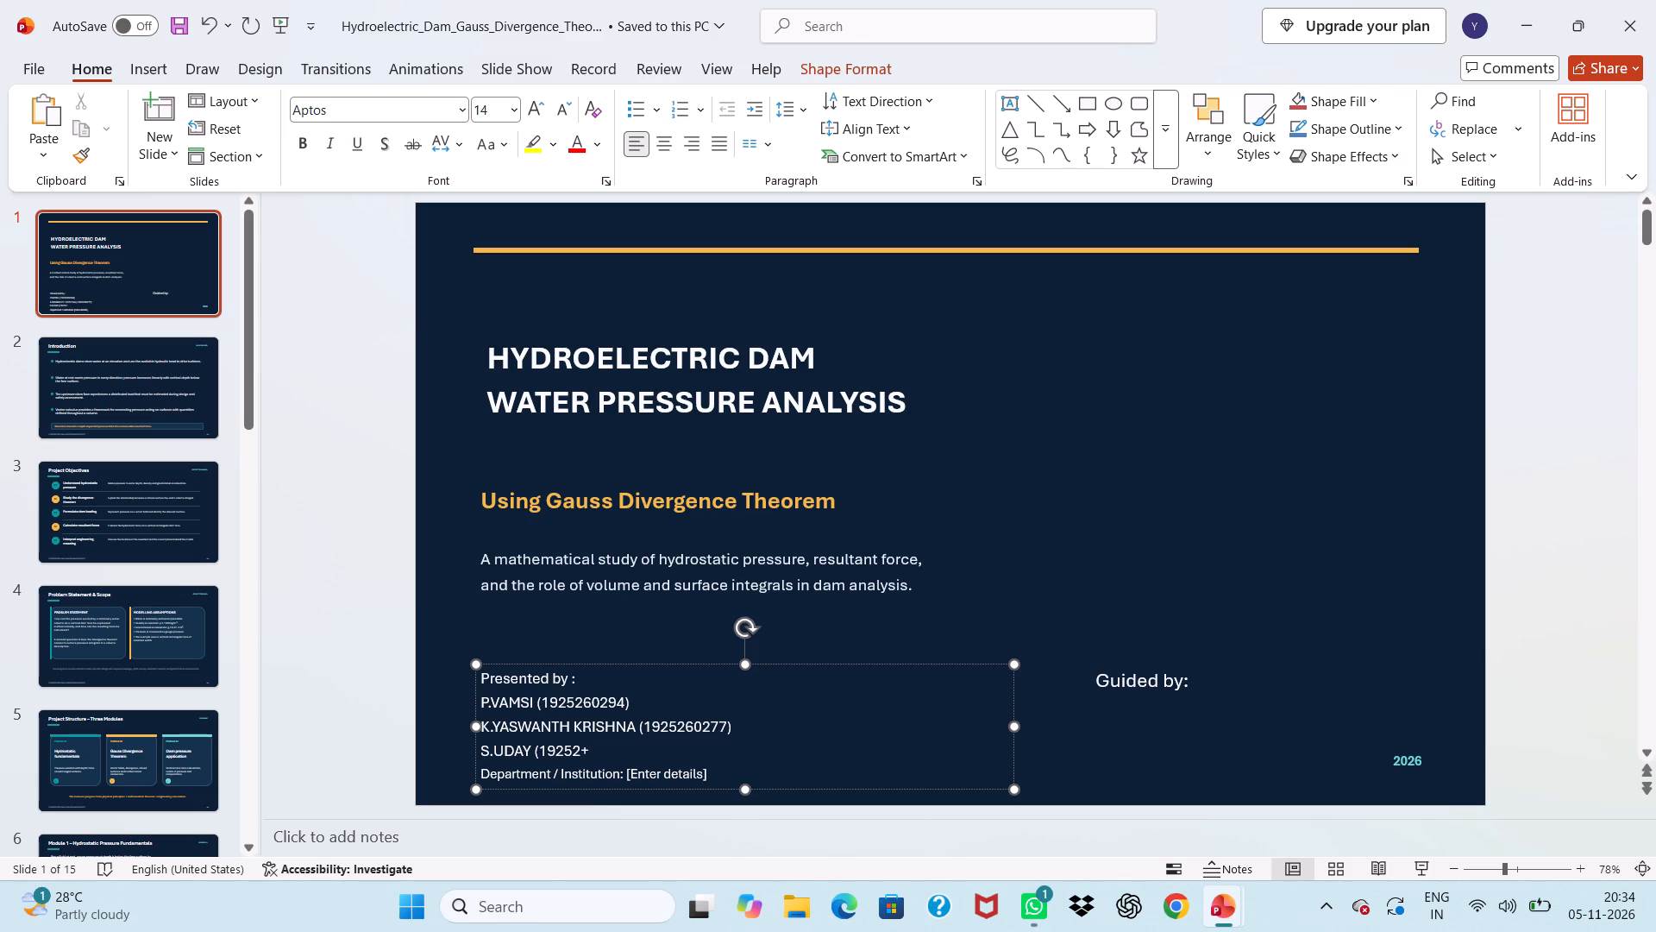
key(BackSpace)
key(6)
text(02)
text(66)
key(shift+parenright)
Delete the "Department / Institution: [Enter details]" text below the presenter list.
click(719, 772)
key(BackSpace)
key(BackSpace)
key(BackSpace)
key(BackSpace)
key(BackSpace)
key(BackSpace)
key(BackSpace)
key(BackSpace)
key(BackSpace)
key(BackSpace)
key(BackSpace)
key(BackSpace)
key(BackSpace)
key(BackSpace)
key(BackSpace)
key(BackSpace)
key(BackSpace)
key(BackSpace)
key(BackSpace)
key(BackSpace)
key(BackSpace)
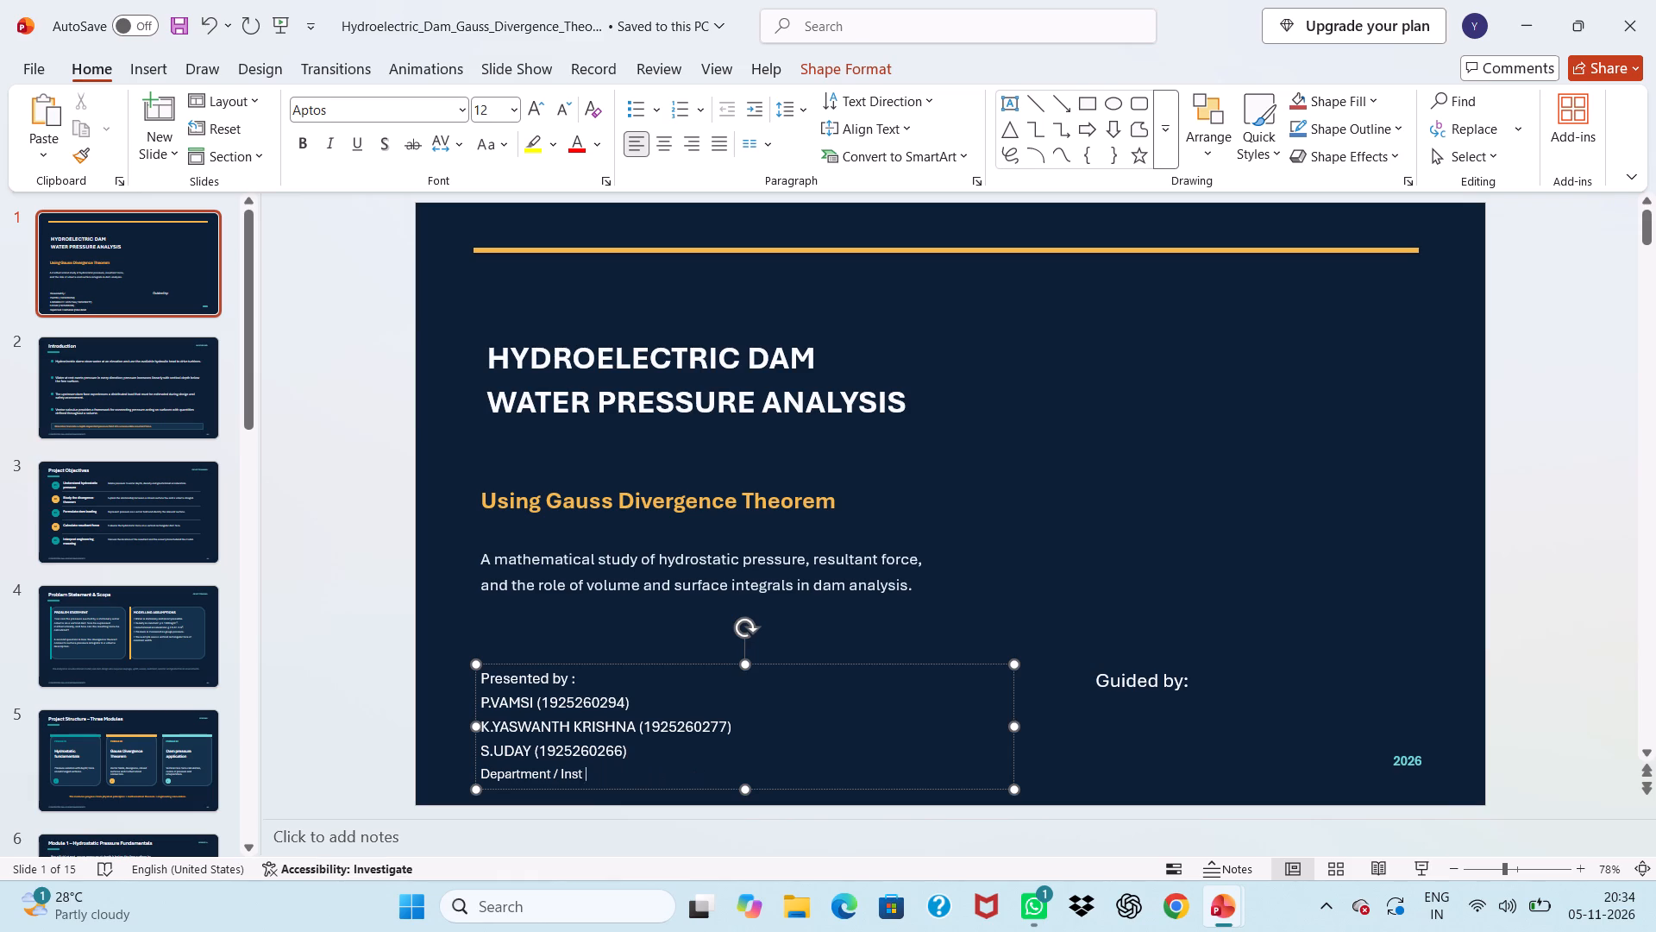
key(BackSpace)
key(BackSpace)
key(BackSpace)
key(BackSpace)
key(BackSpace)
key(BackSpace)
key(BackSpace)
key(BackSpace)
key(BackSpace)
key(BackSpace)
key(BackSpace)
Remove the orange horizontal line above the title.
click(1126, 256)
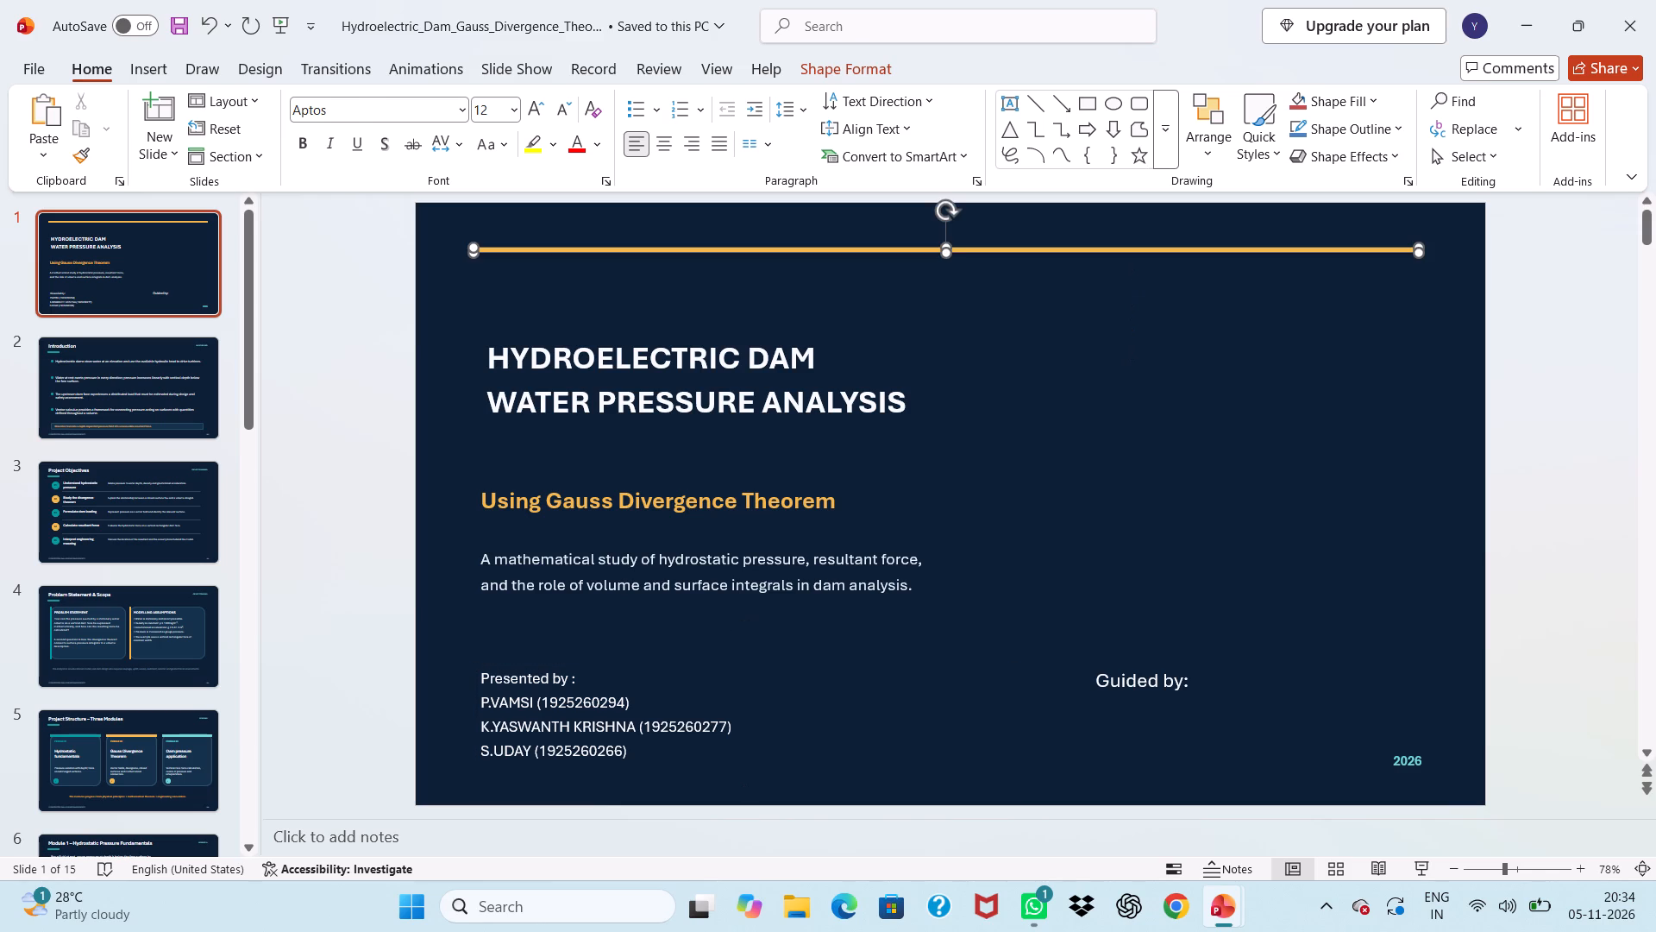
key(ctrl+x)
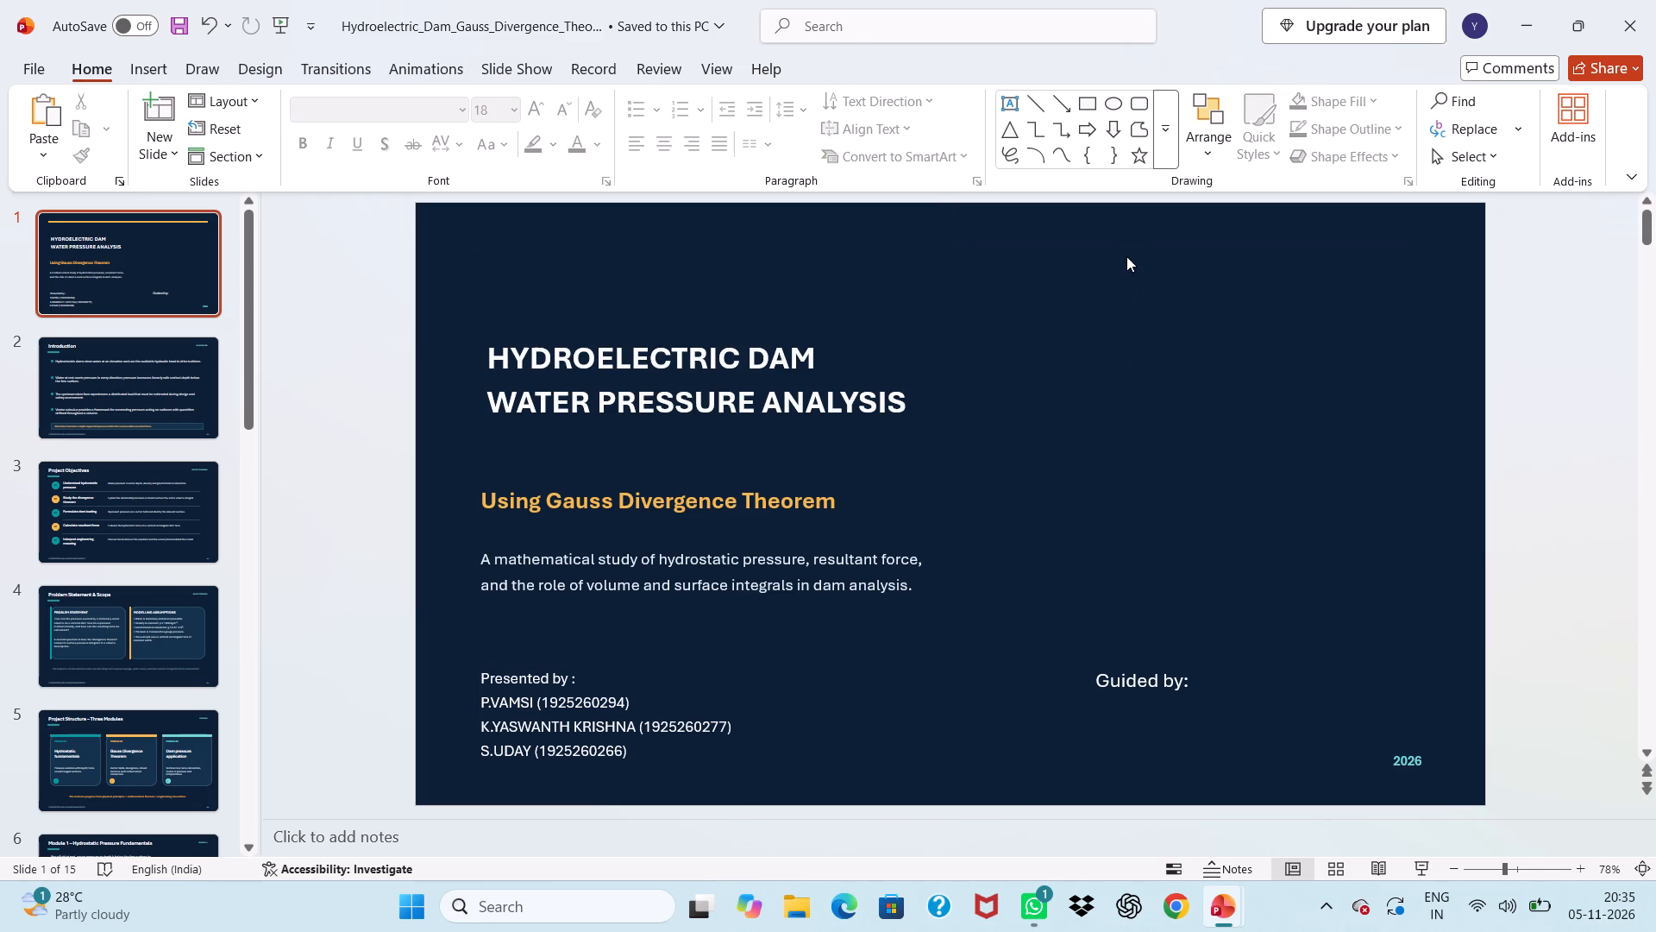
Remove the "2026" year text from the title slide.
click(1429, 766)
key(ctrl+x)
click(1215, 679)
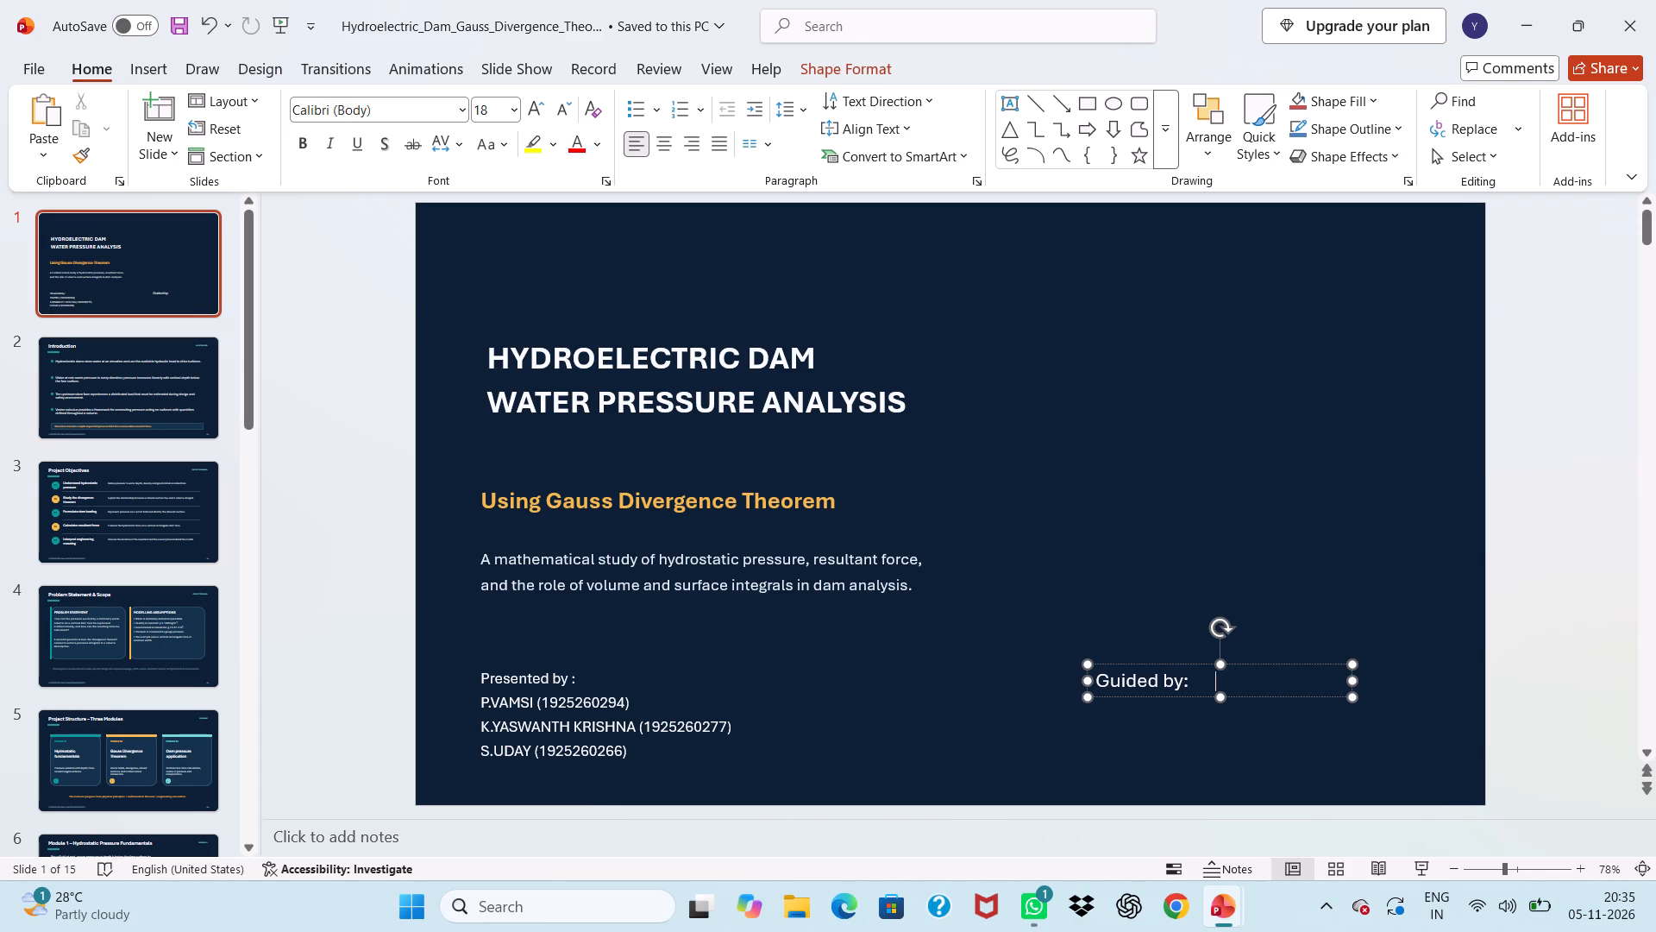
Move the "Presented by" text box slightly up and to the right on the title slide.
click(508, 733)
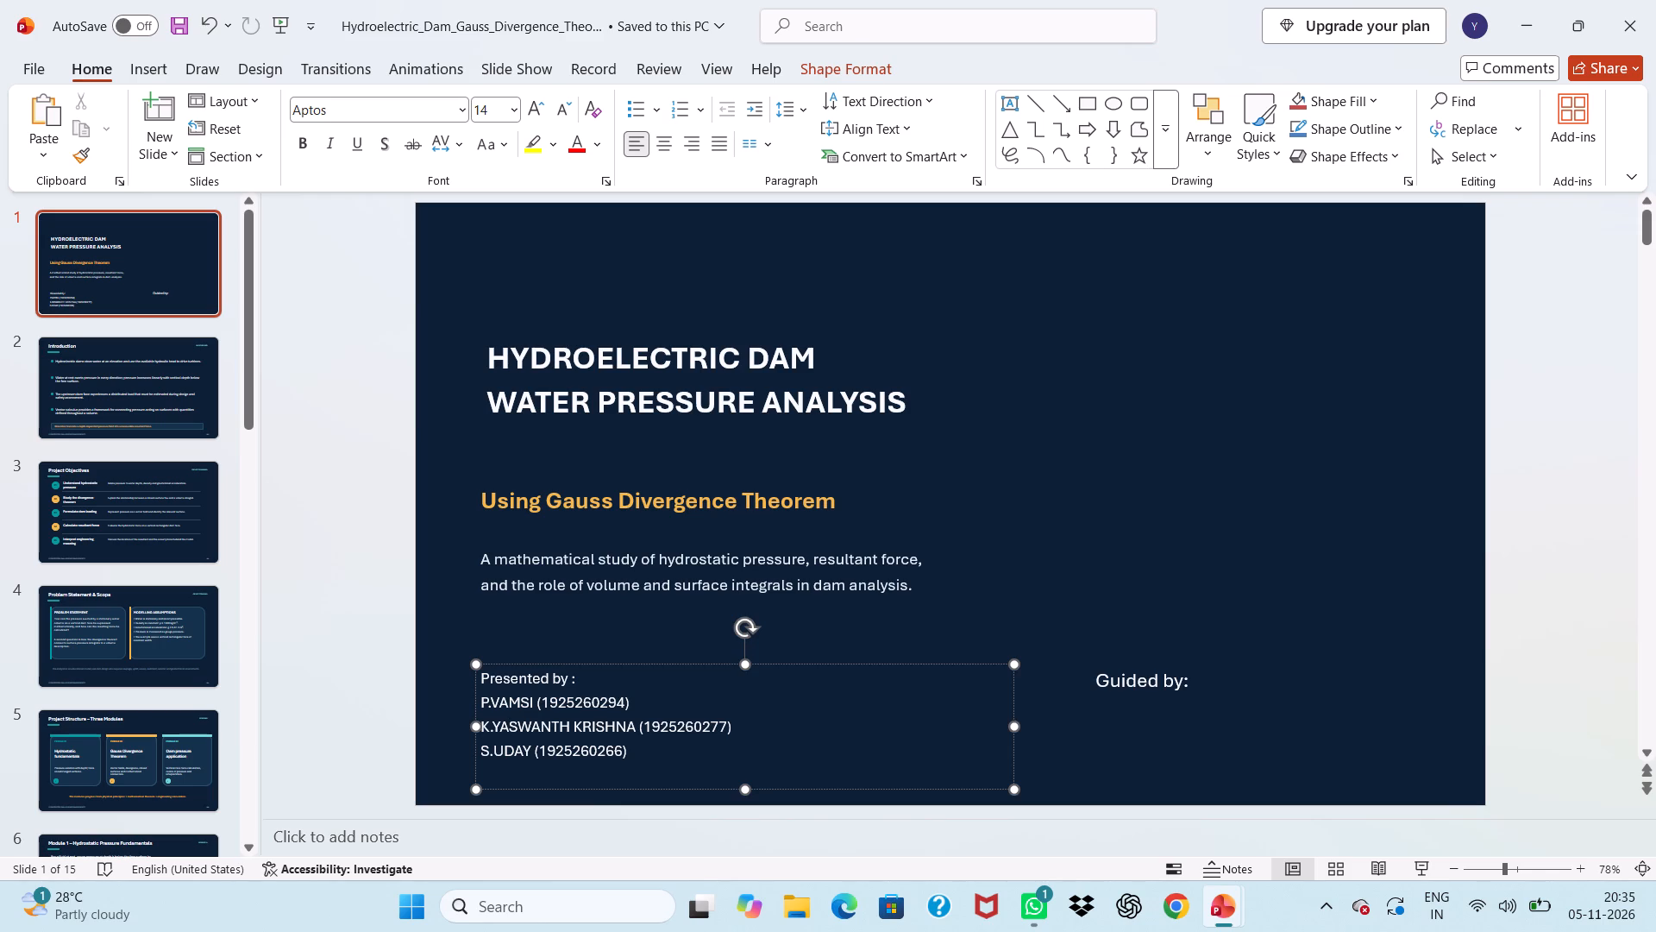
drag(655, 793, 683, 774)
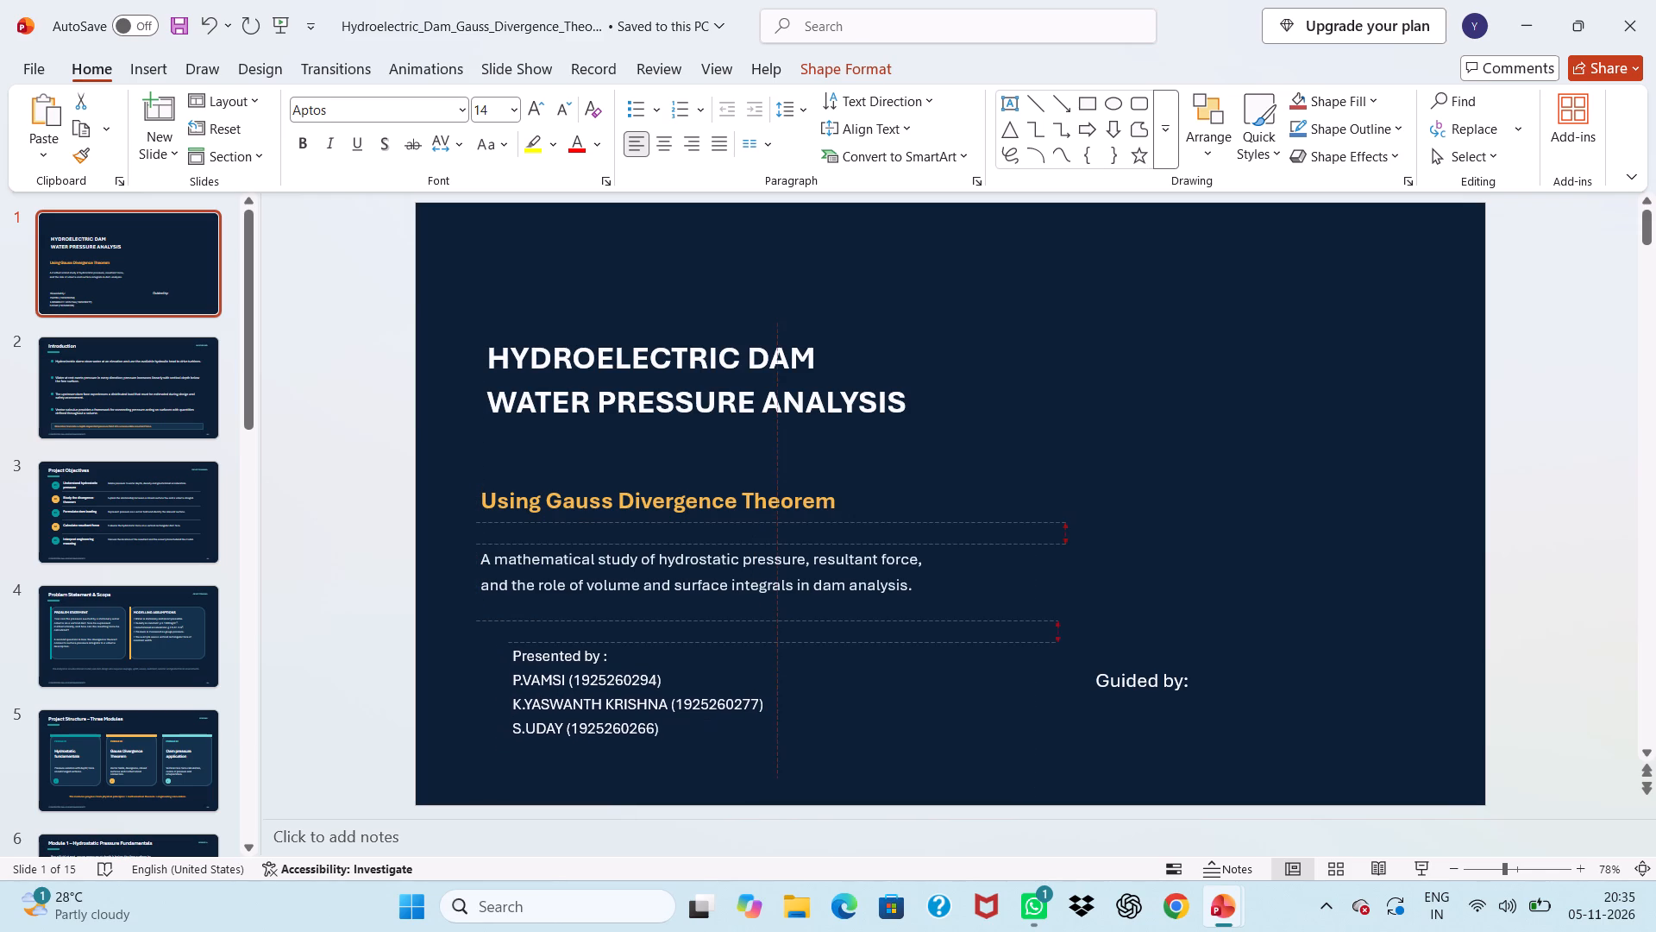
drag(683, 774, 685, 774)
drag(685, 774, 687, 774)
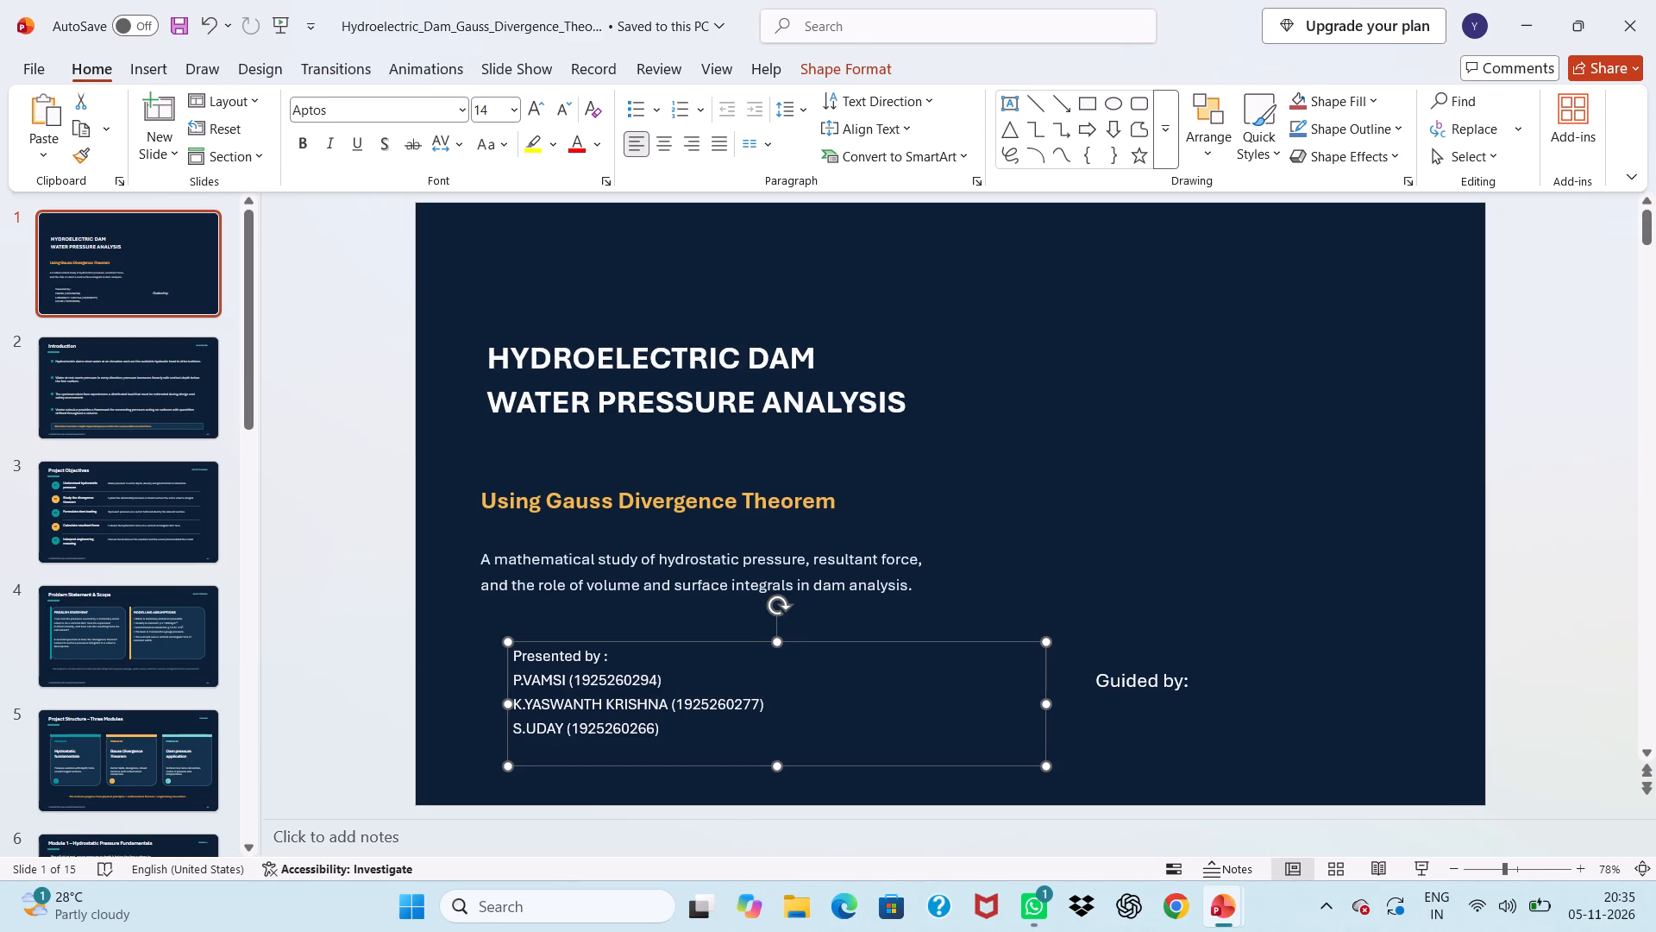
Delete the two-line description beginning "A mathematical study of hydrostatic pressure" below the subtitle.
click(918, 593)
key(BackSpace)
key(BackSpace)
key(BackSpace)
key(BackSpace)
key(BackSpace)
key(BackSpace)
key(BackSpace)
key(BackSpace)
key(BackSpace)
key(BackSpace)
key(BackSpace)
key(BackSpace)
key(BackSpace)
key(BackSpace)
key(BackSpace)
key(BackSpace)
key(BackSpace)
key(BackSpace)
key(BackSpace)
key(BackSpace)
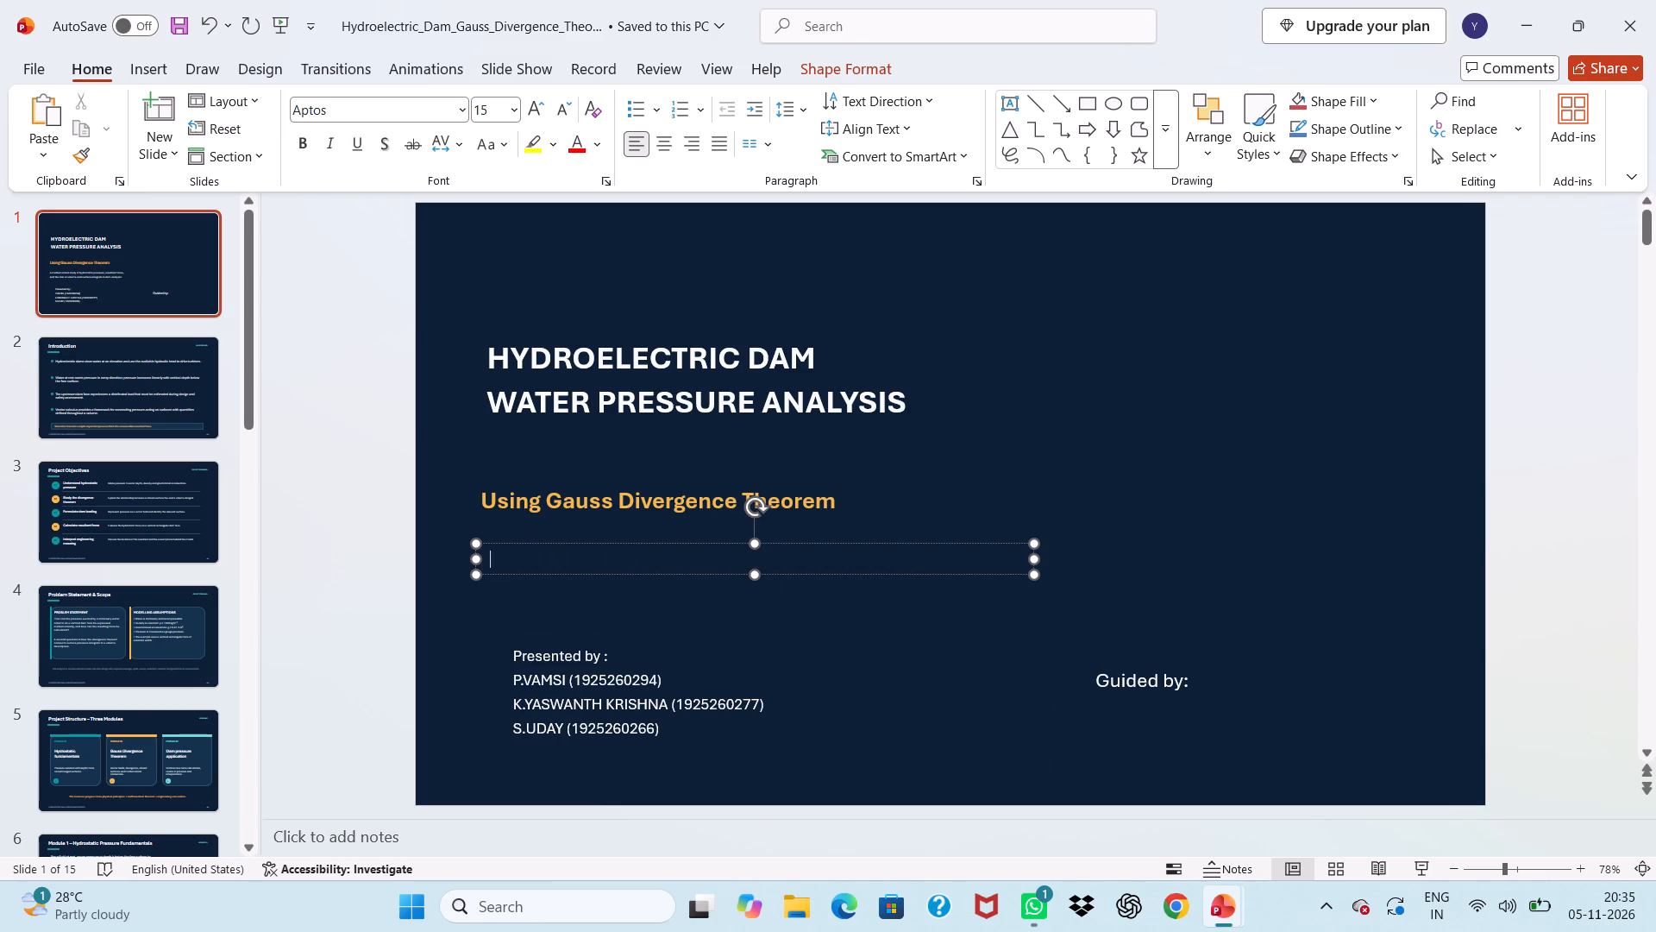
key(BackSpace)
click(814, 493)
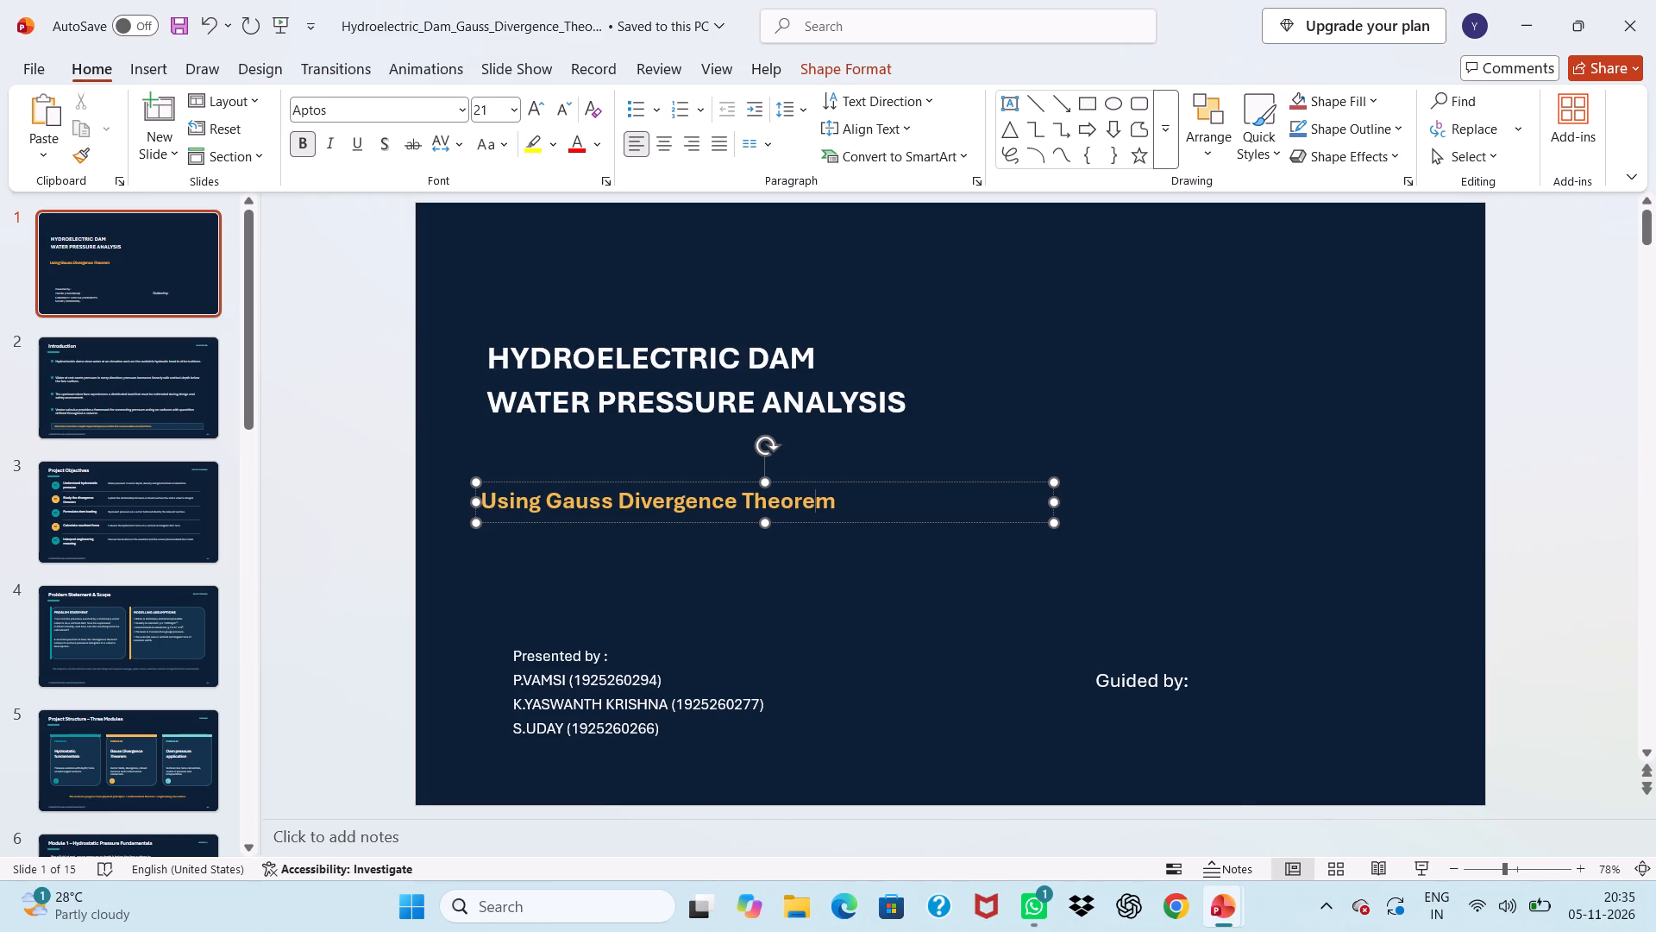
Trim the extra trailing spaces after "Guided by:" on the title slide and set the font colour there to white.
click(1226, 687)
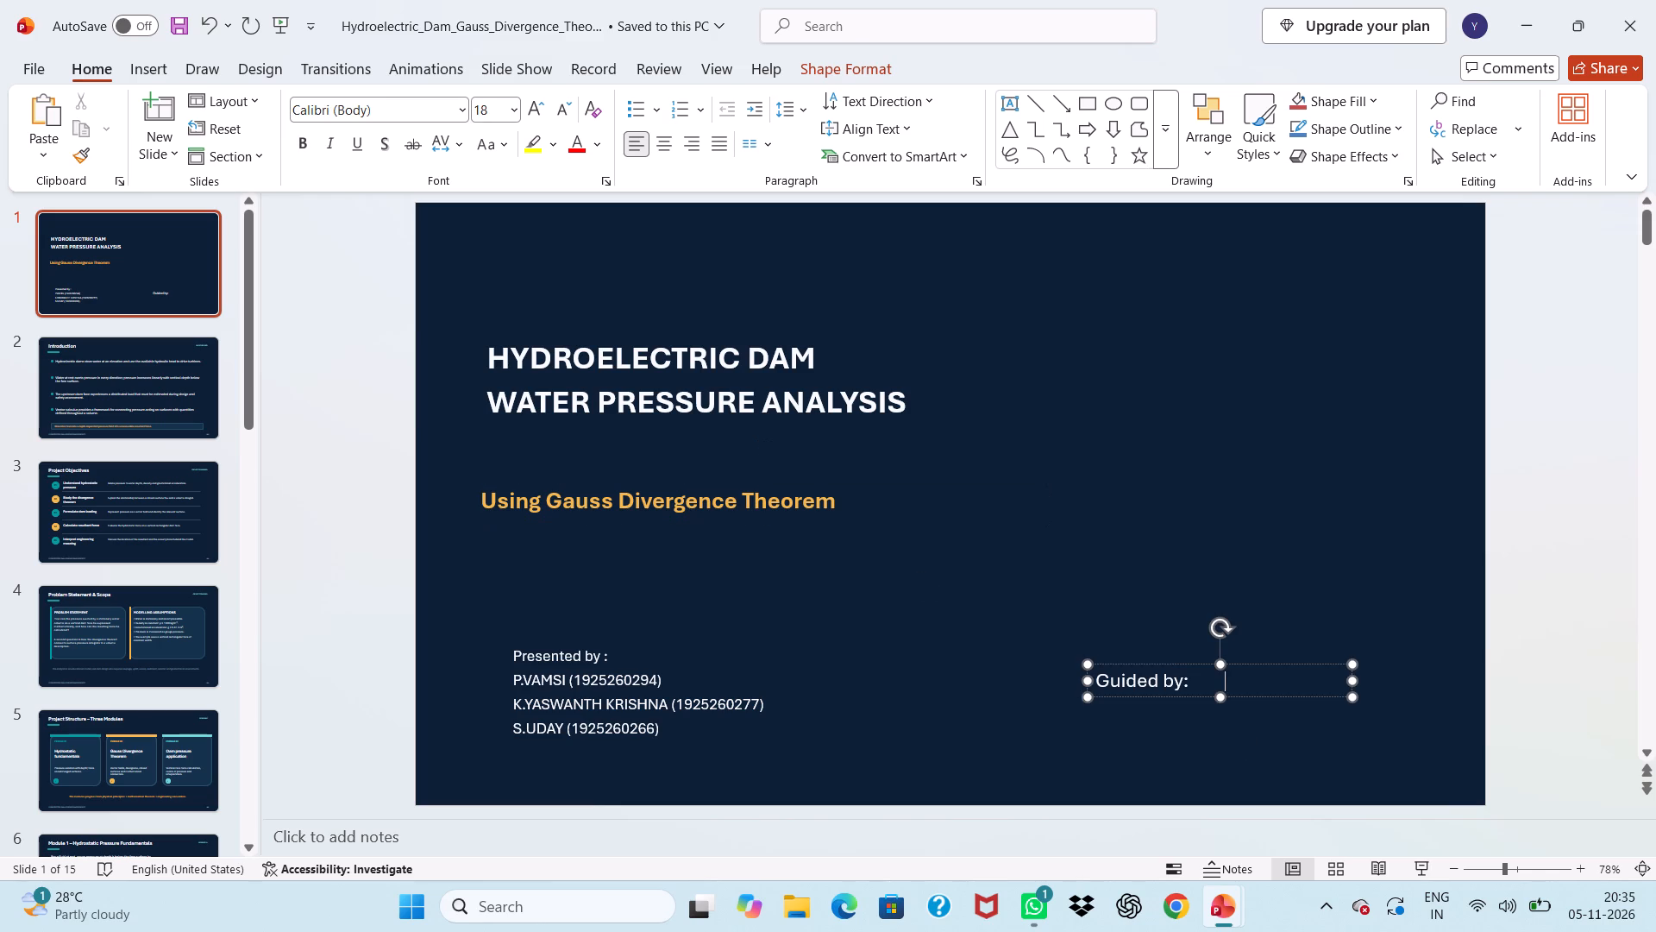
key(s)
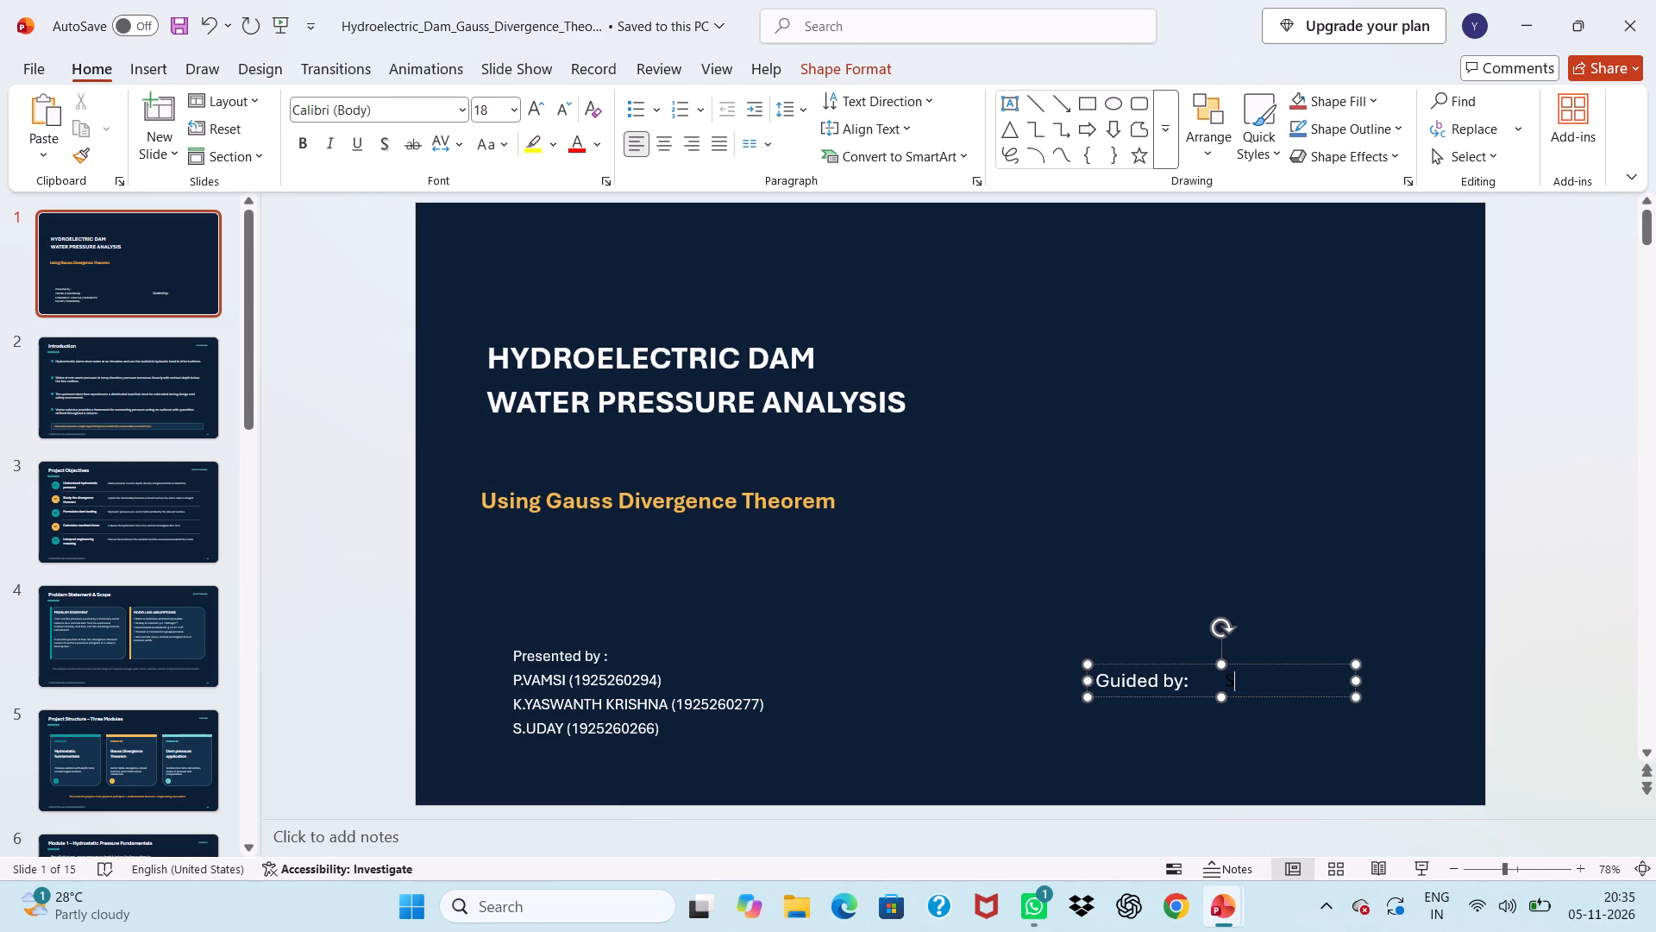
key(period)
key(BackSpace)
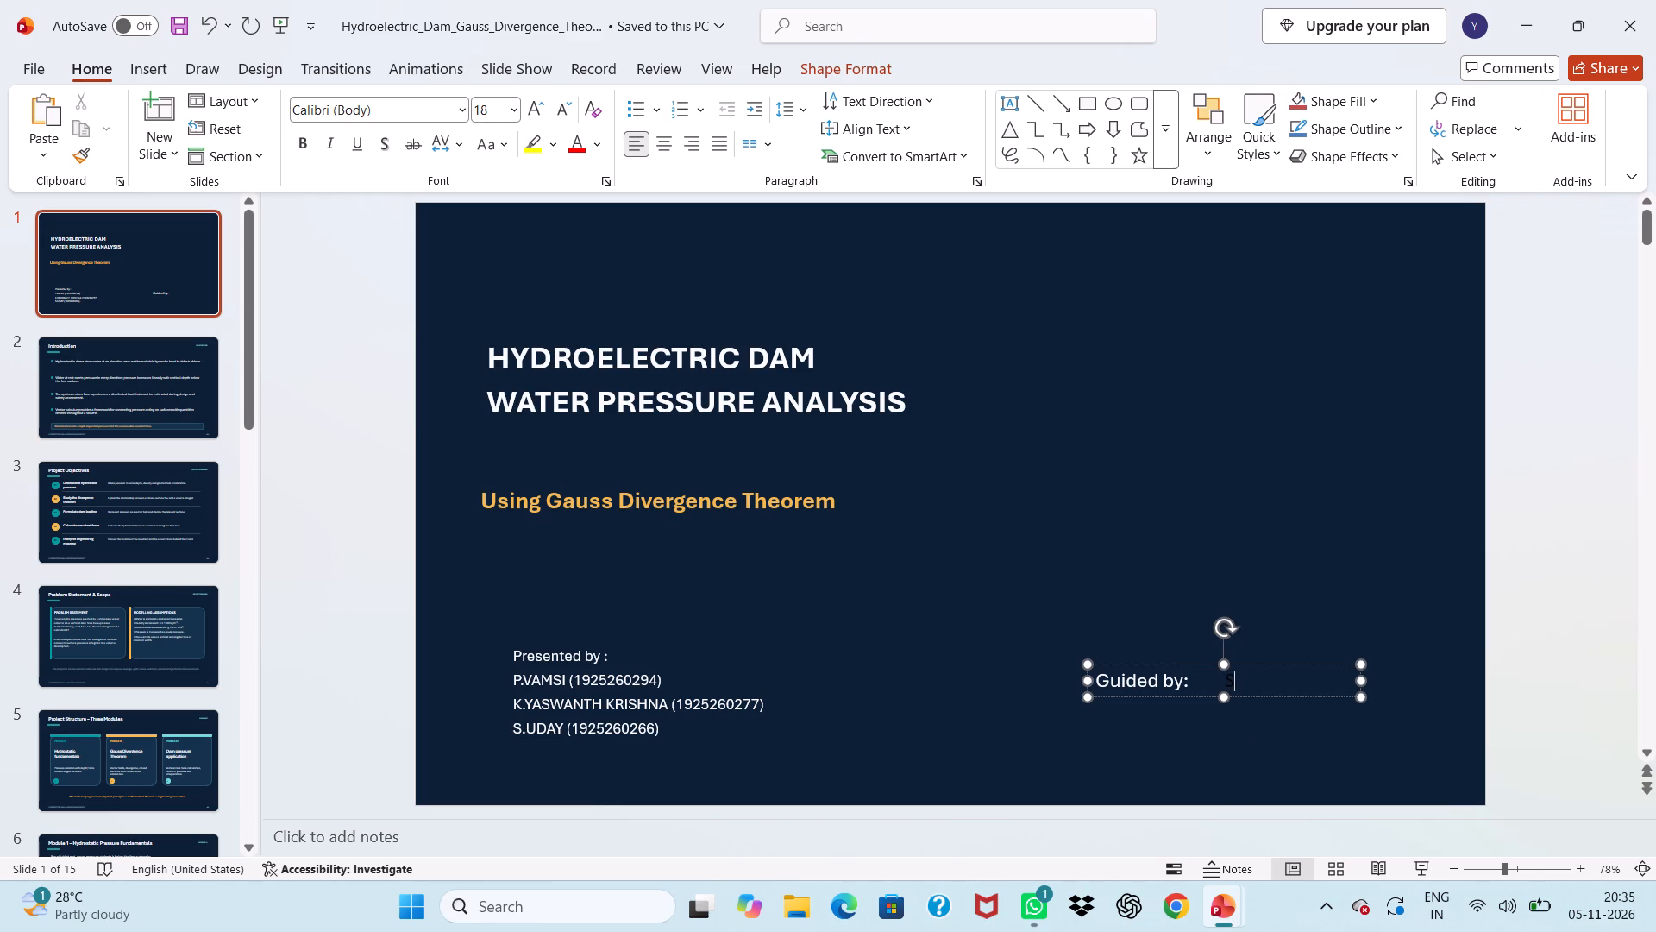
key(BackSpace)
key(BackSpace)
key(BackSpace)
key(BackSpace)
key(BackSpace)
key(BackSpace)
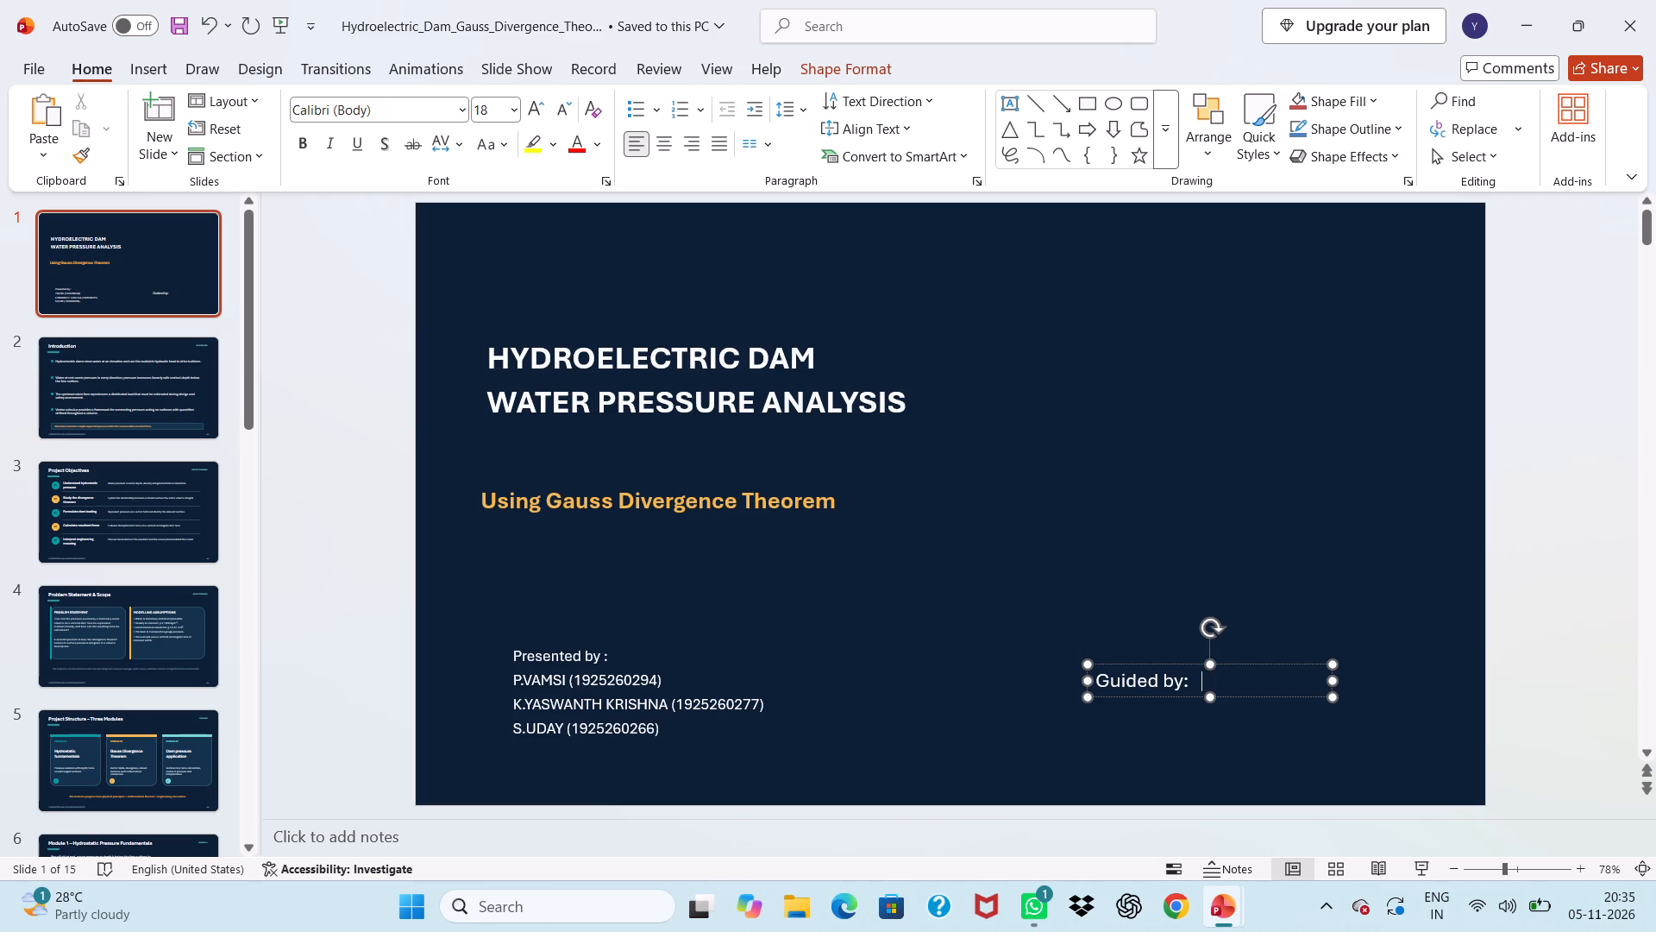
key(BackSpace)
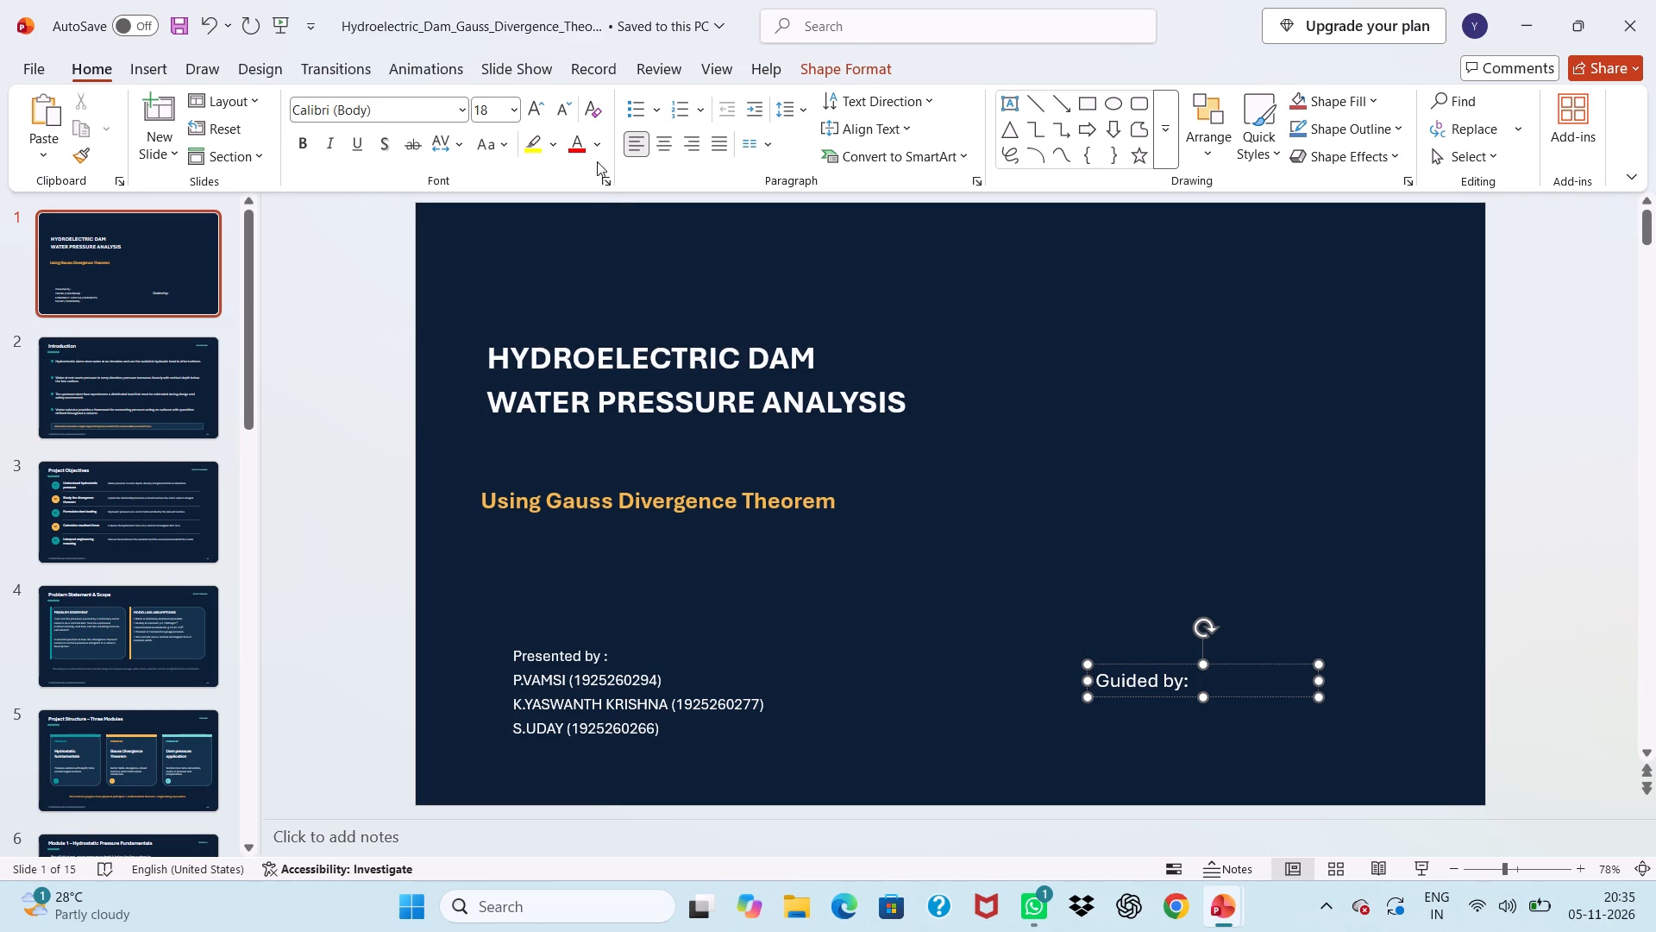
click(599, 146)
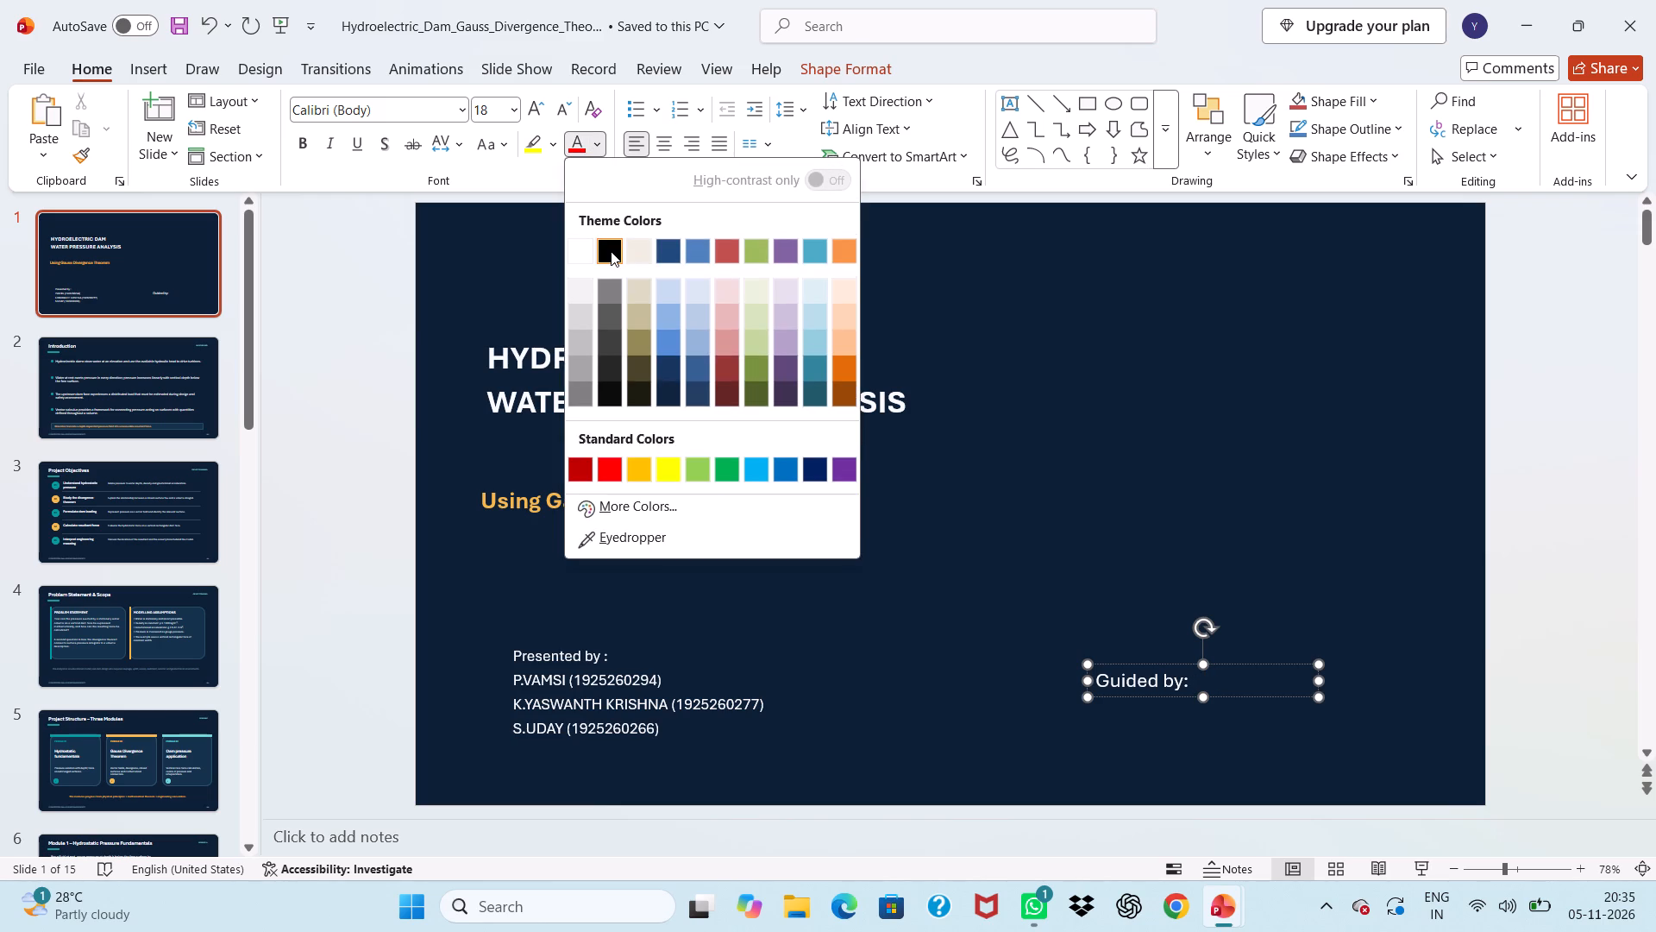
click(581, 254)
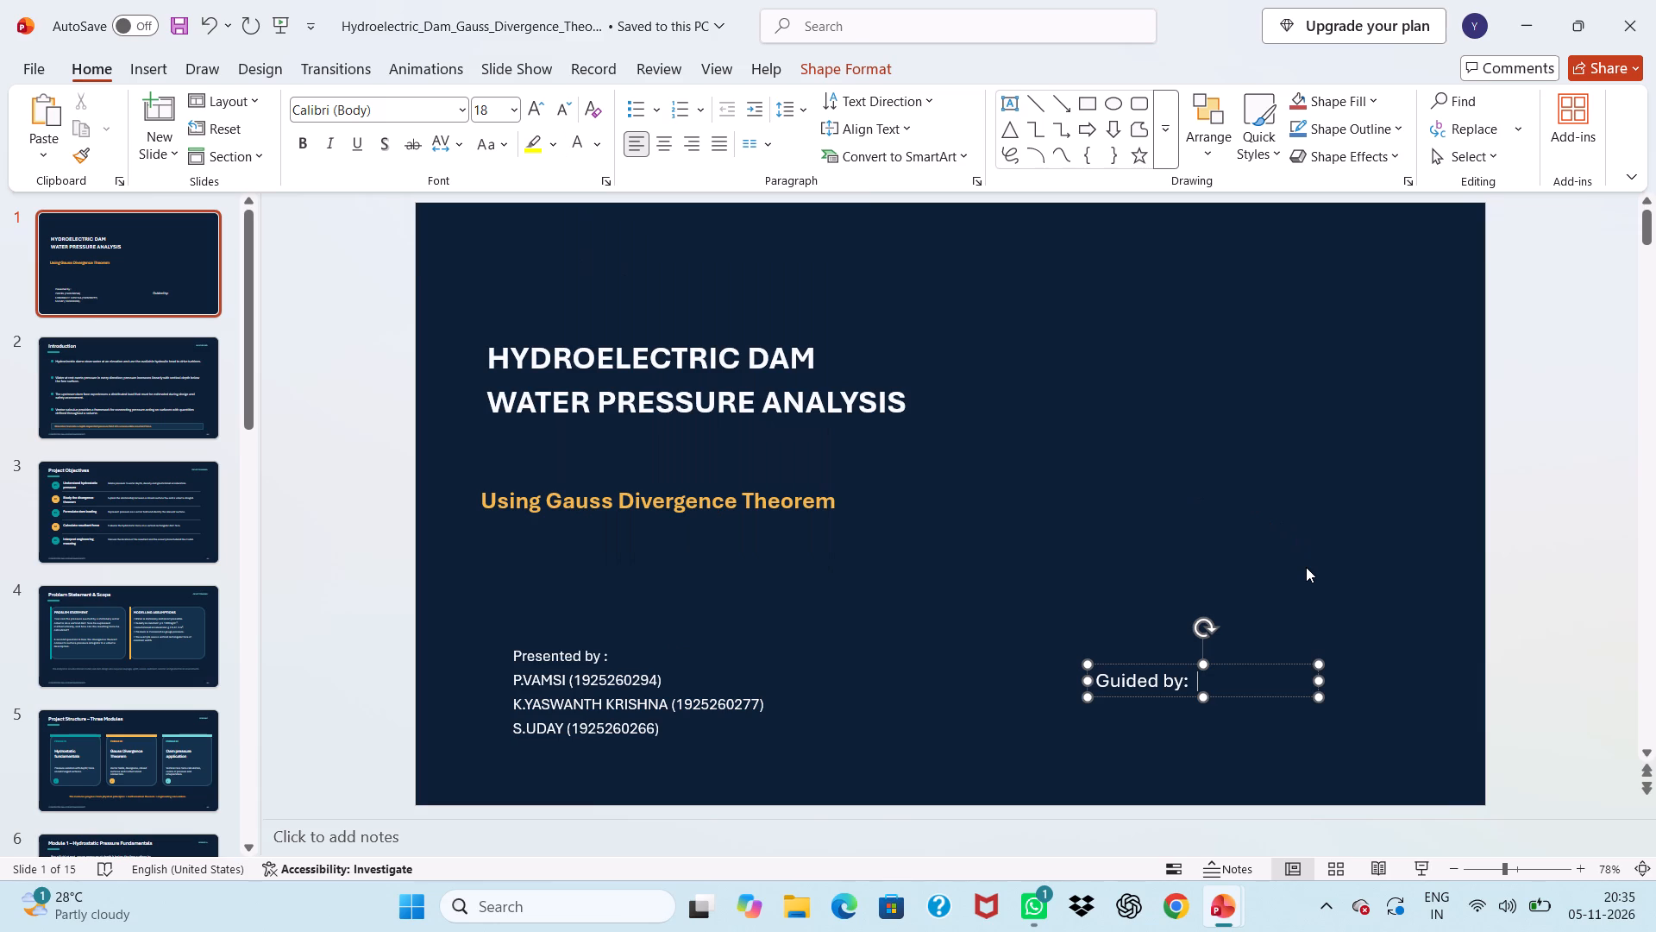
Enter the guide's name in capitals, starting with the initial, after "Guided by:" on the title slide.
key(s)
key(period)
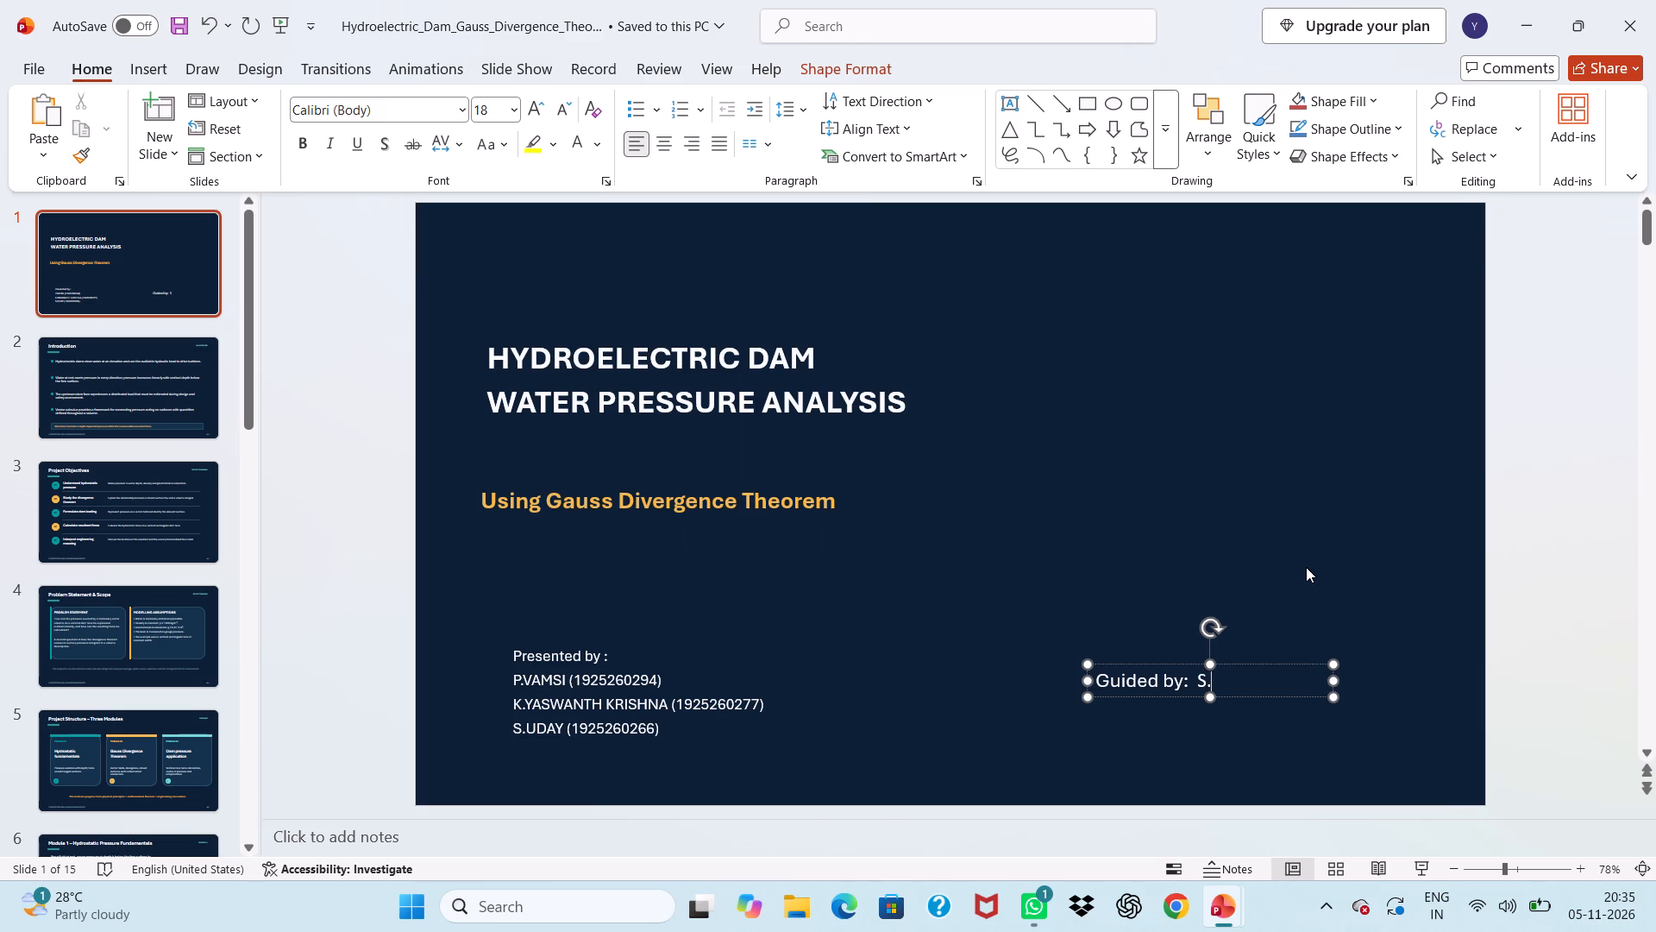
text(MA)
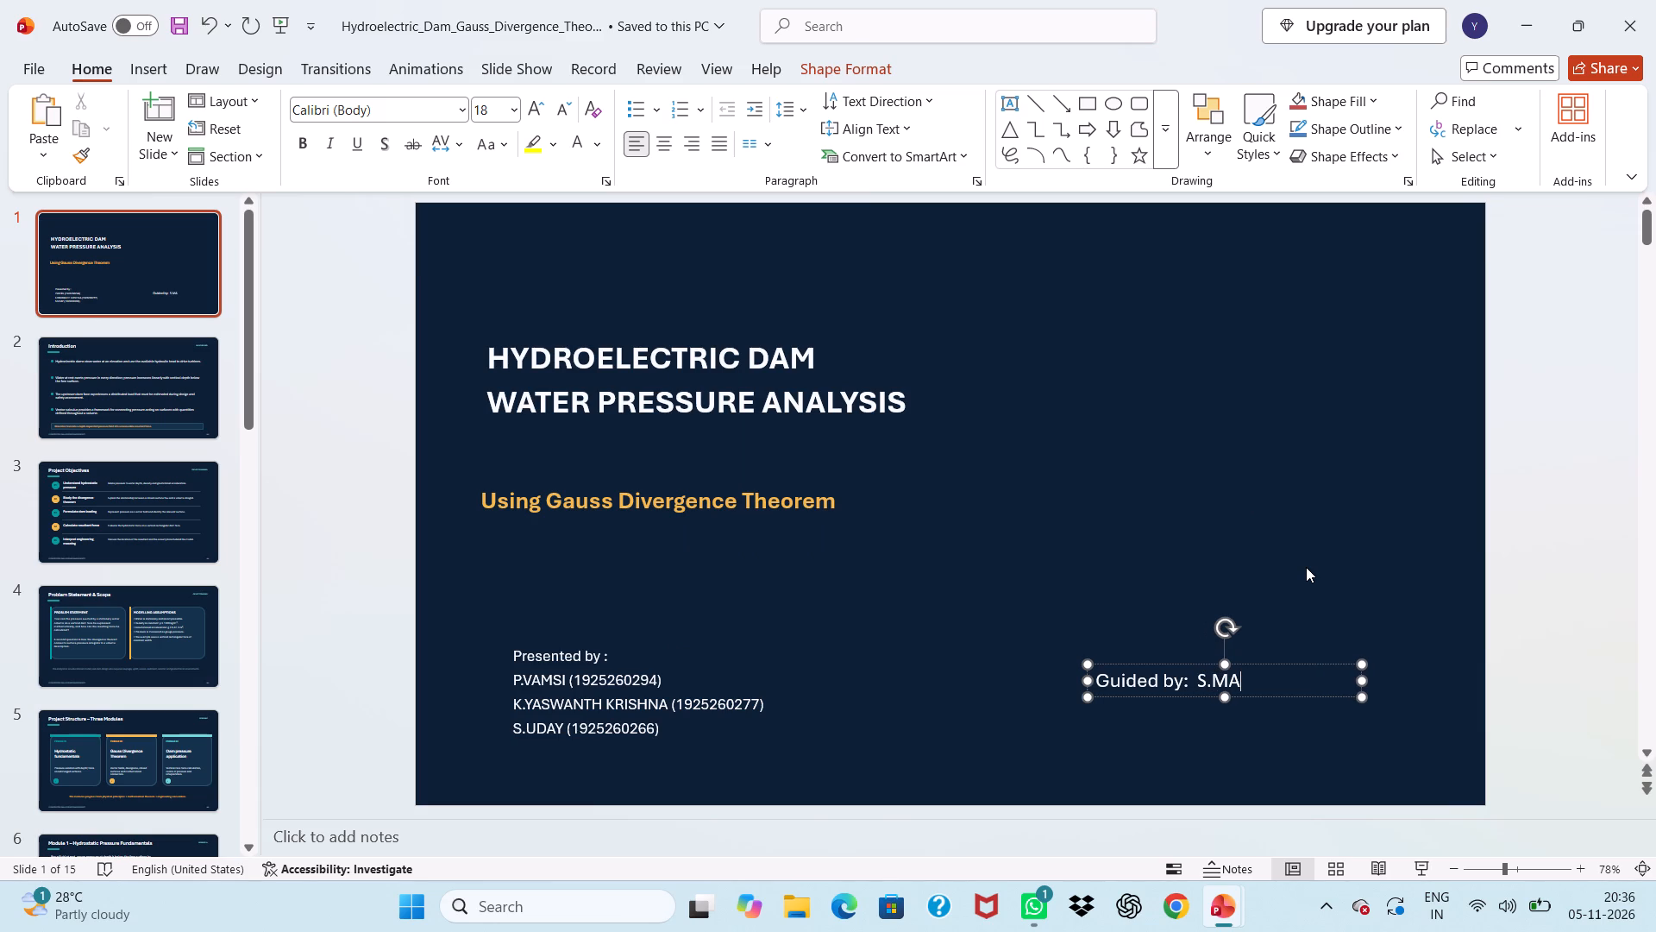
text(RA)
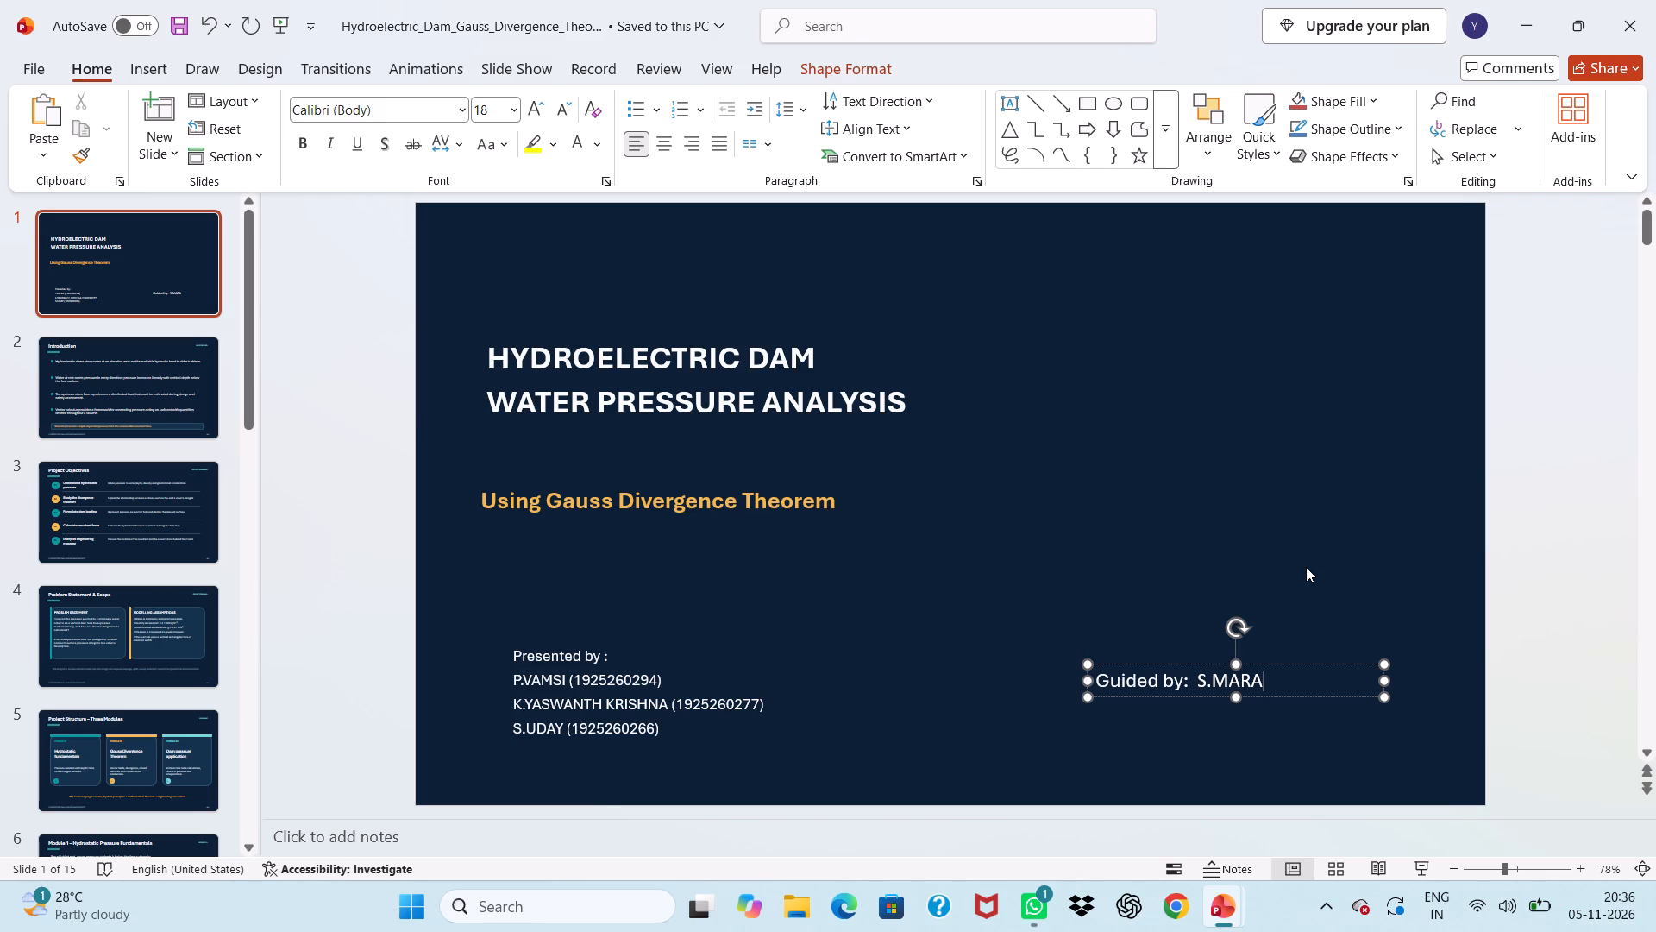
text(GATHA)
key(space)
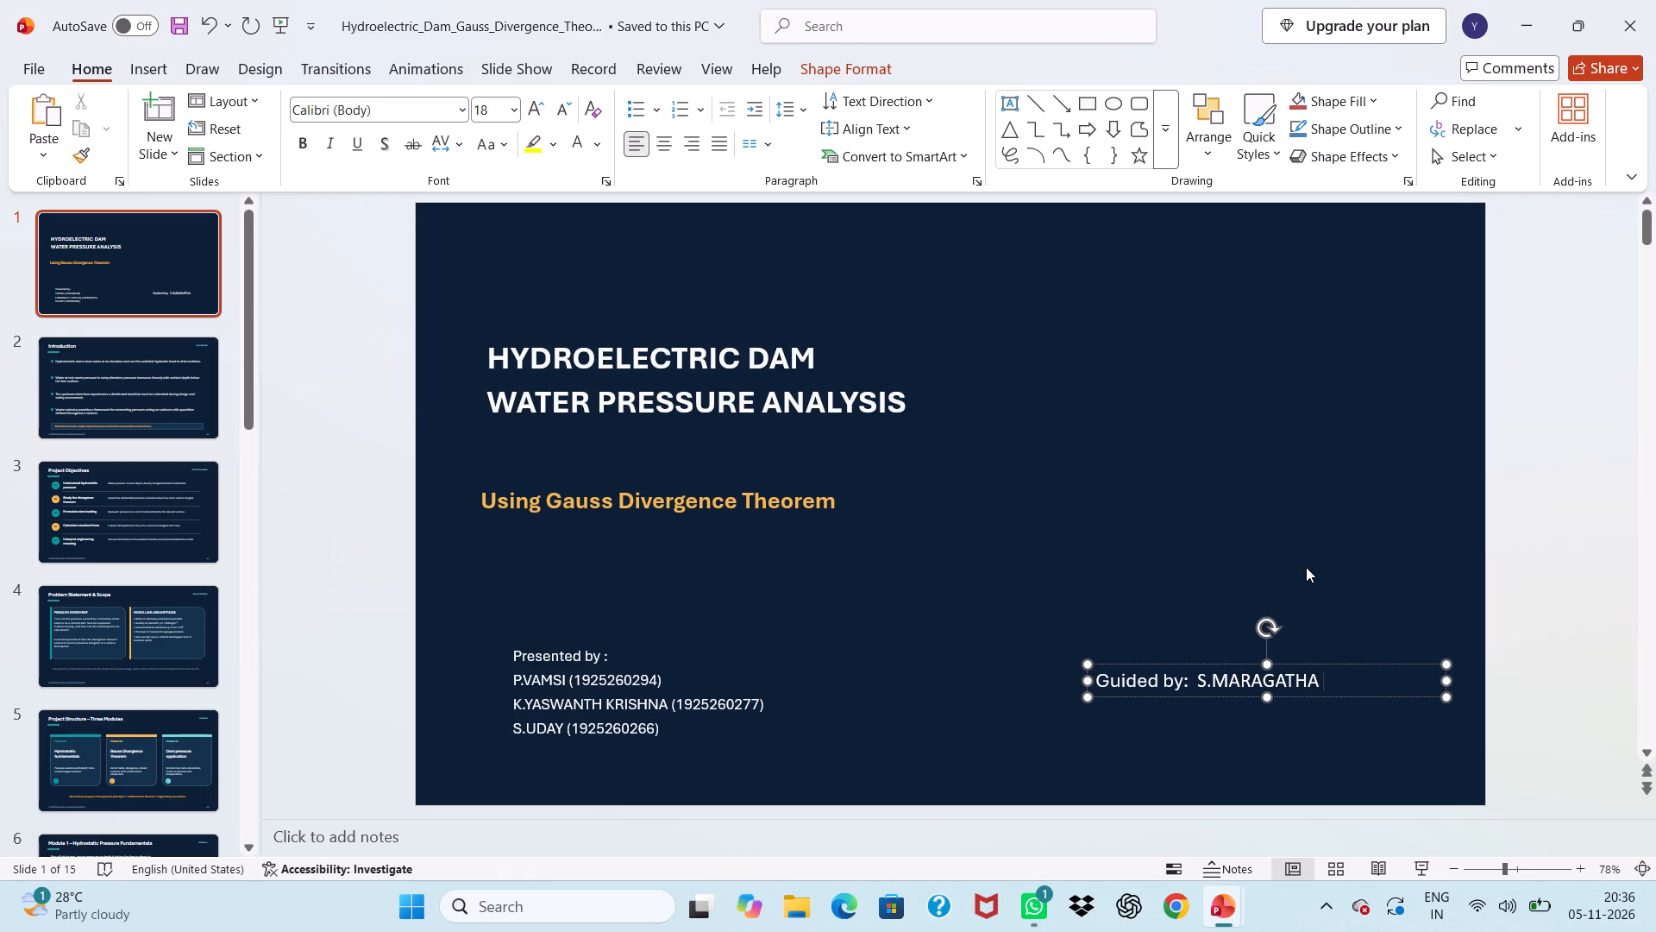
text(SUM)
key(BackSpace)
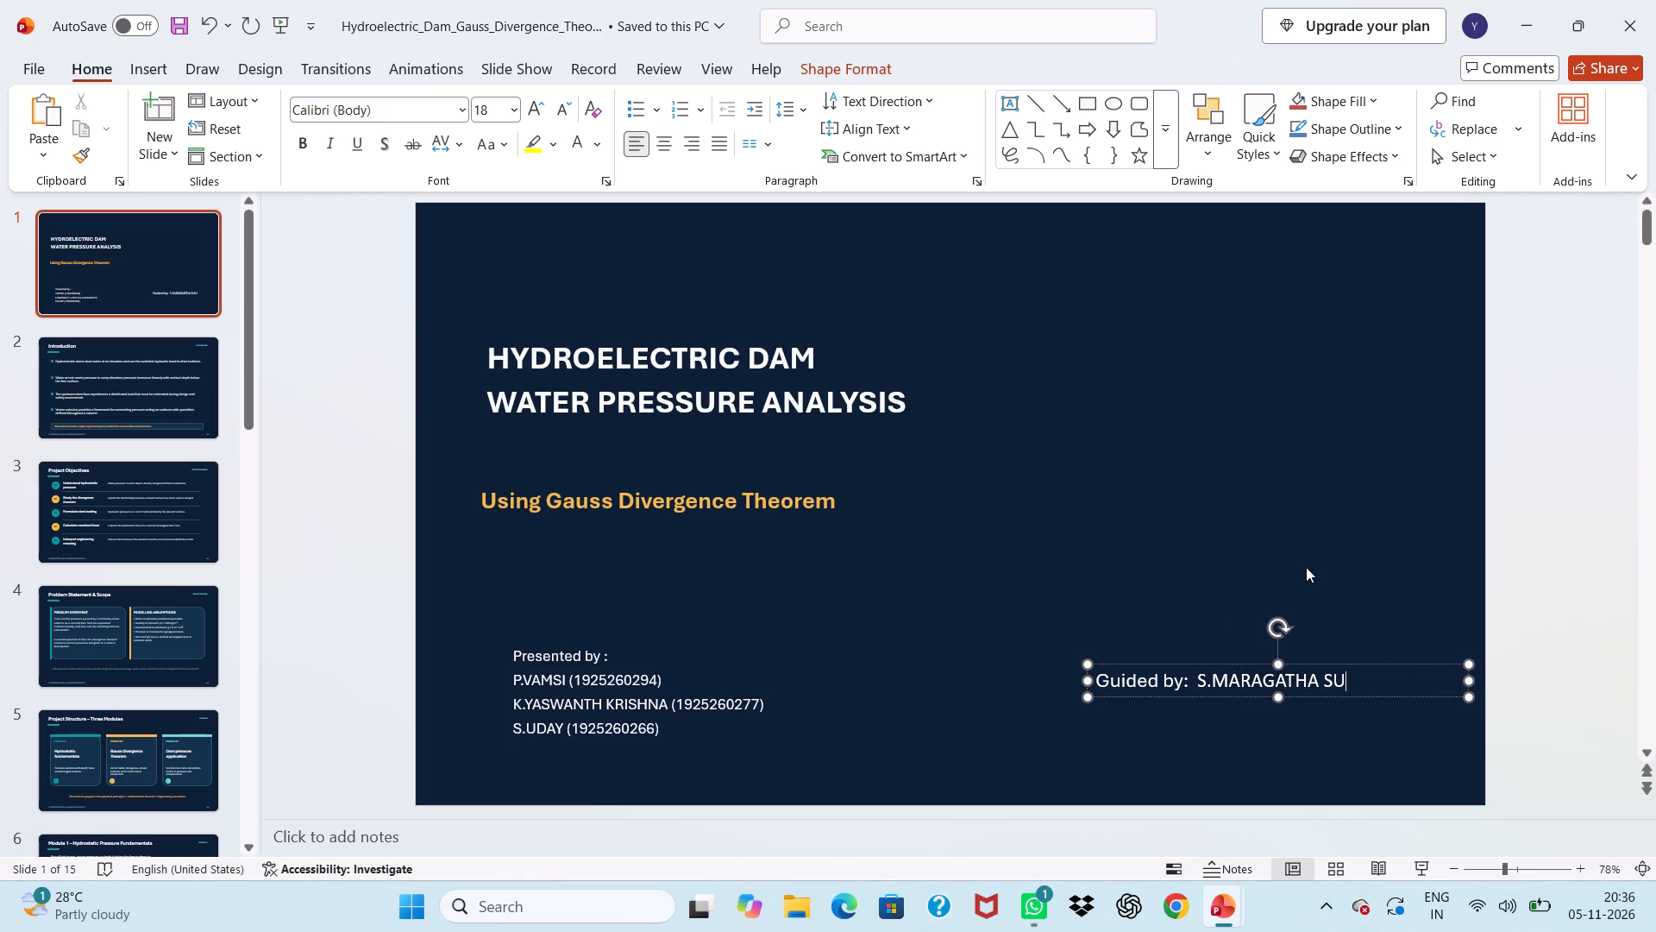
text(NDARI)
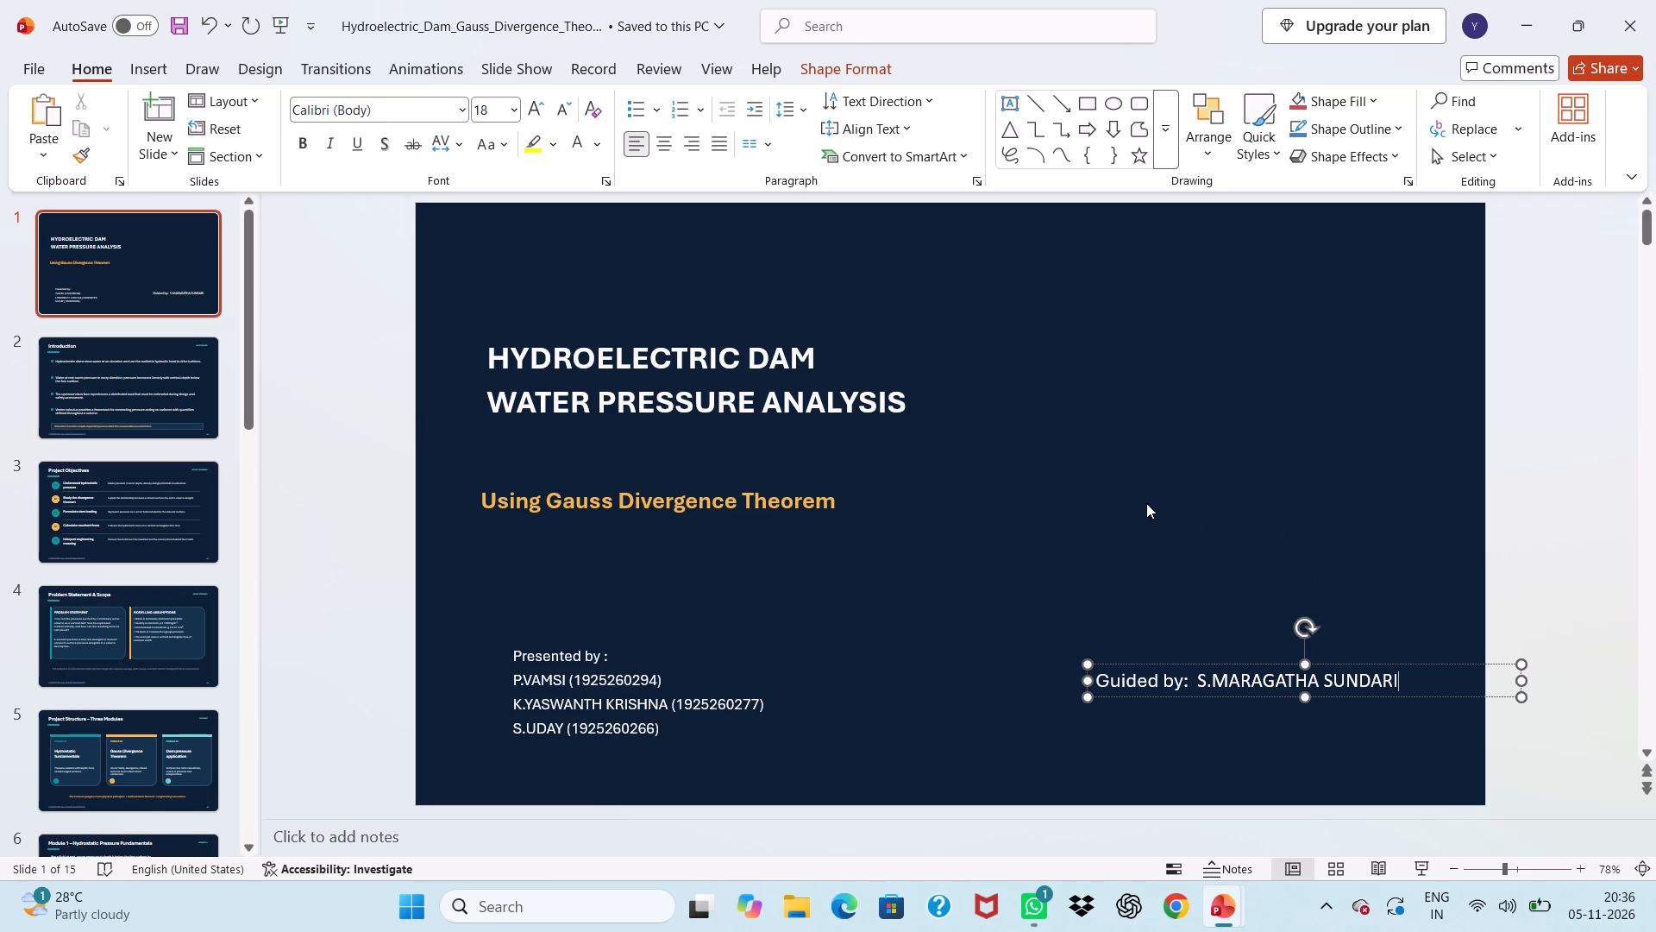
Move the two-line title "HYDROELECTRIC DAM WATER PRESSURE ANALYSIS" to the right, nearer the slide's centre.
click(511, 352)
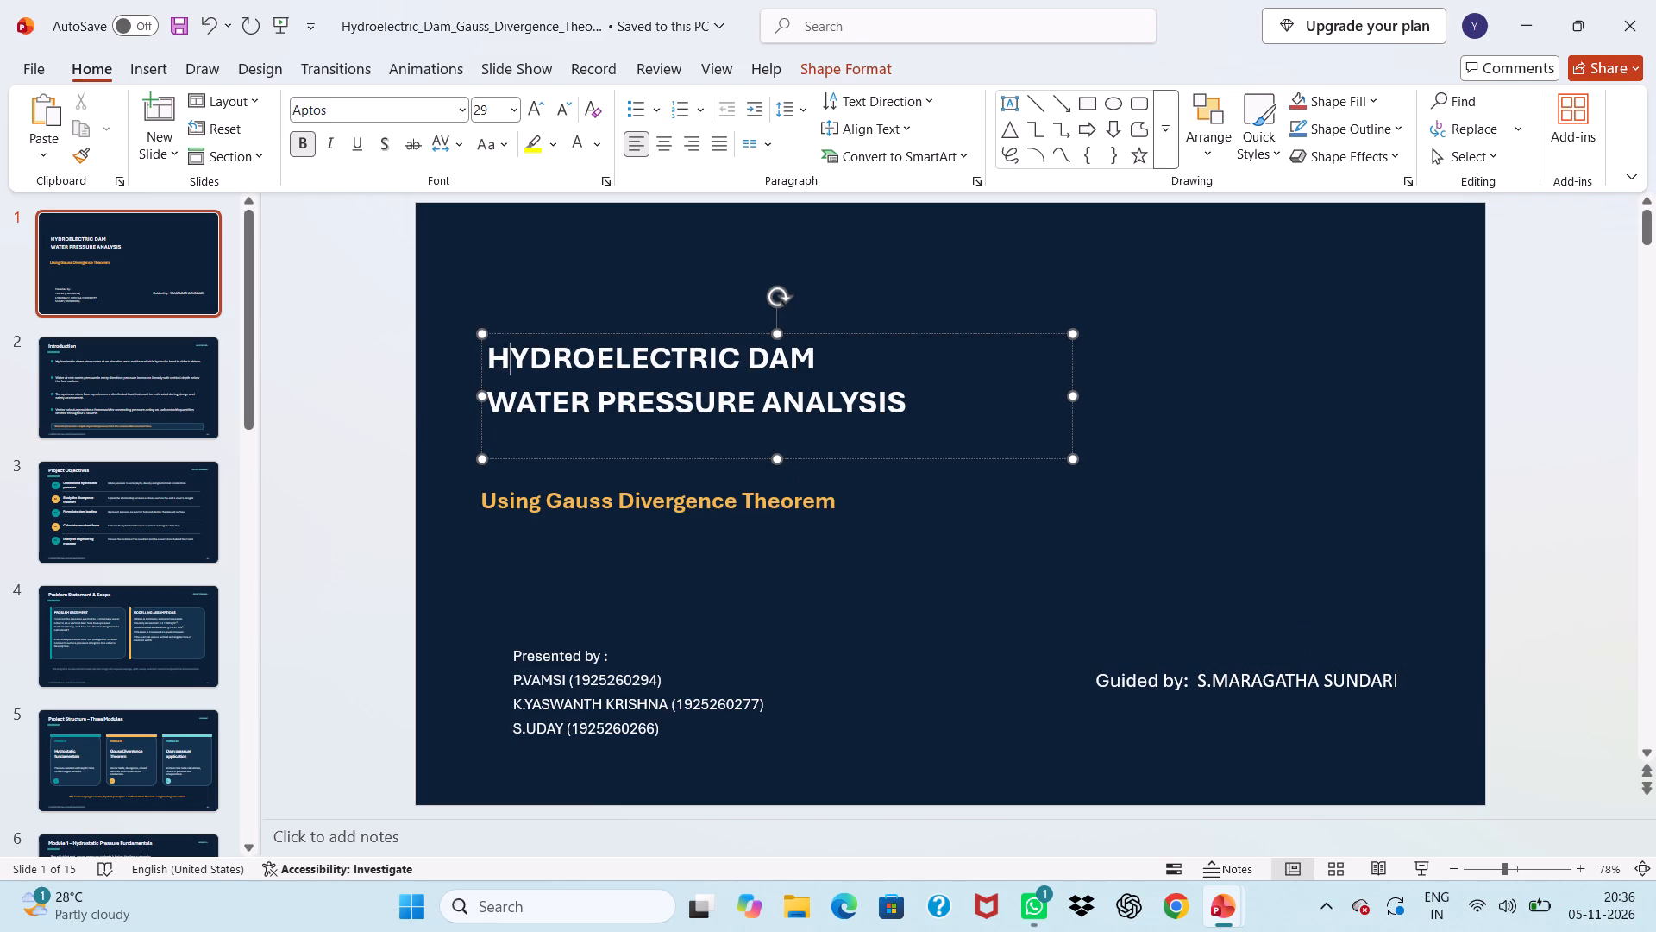
drag(787, 457, 879, 472)
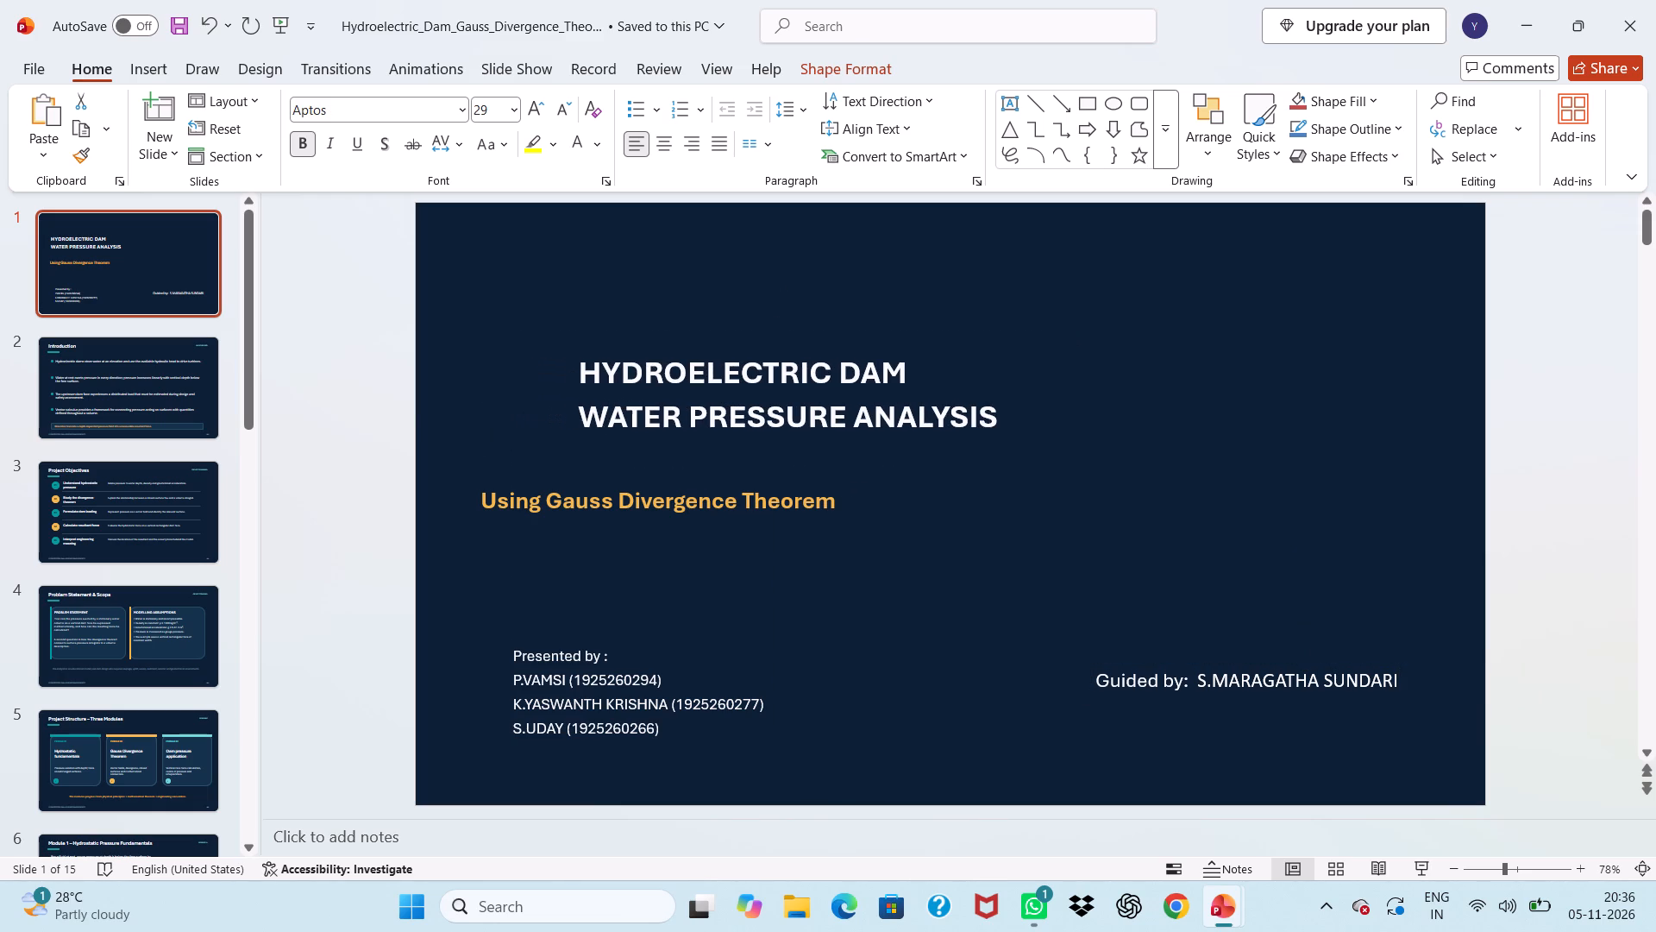
drag(879, 472, 920, 463)
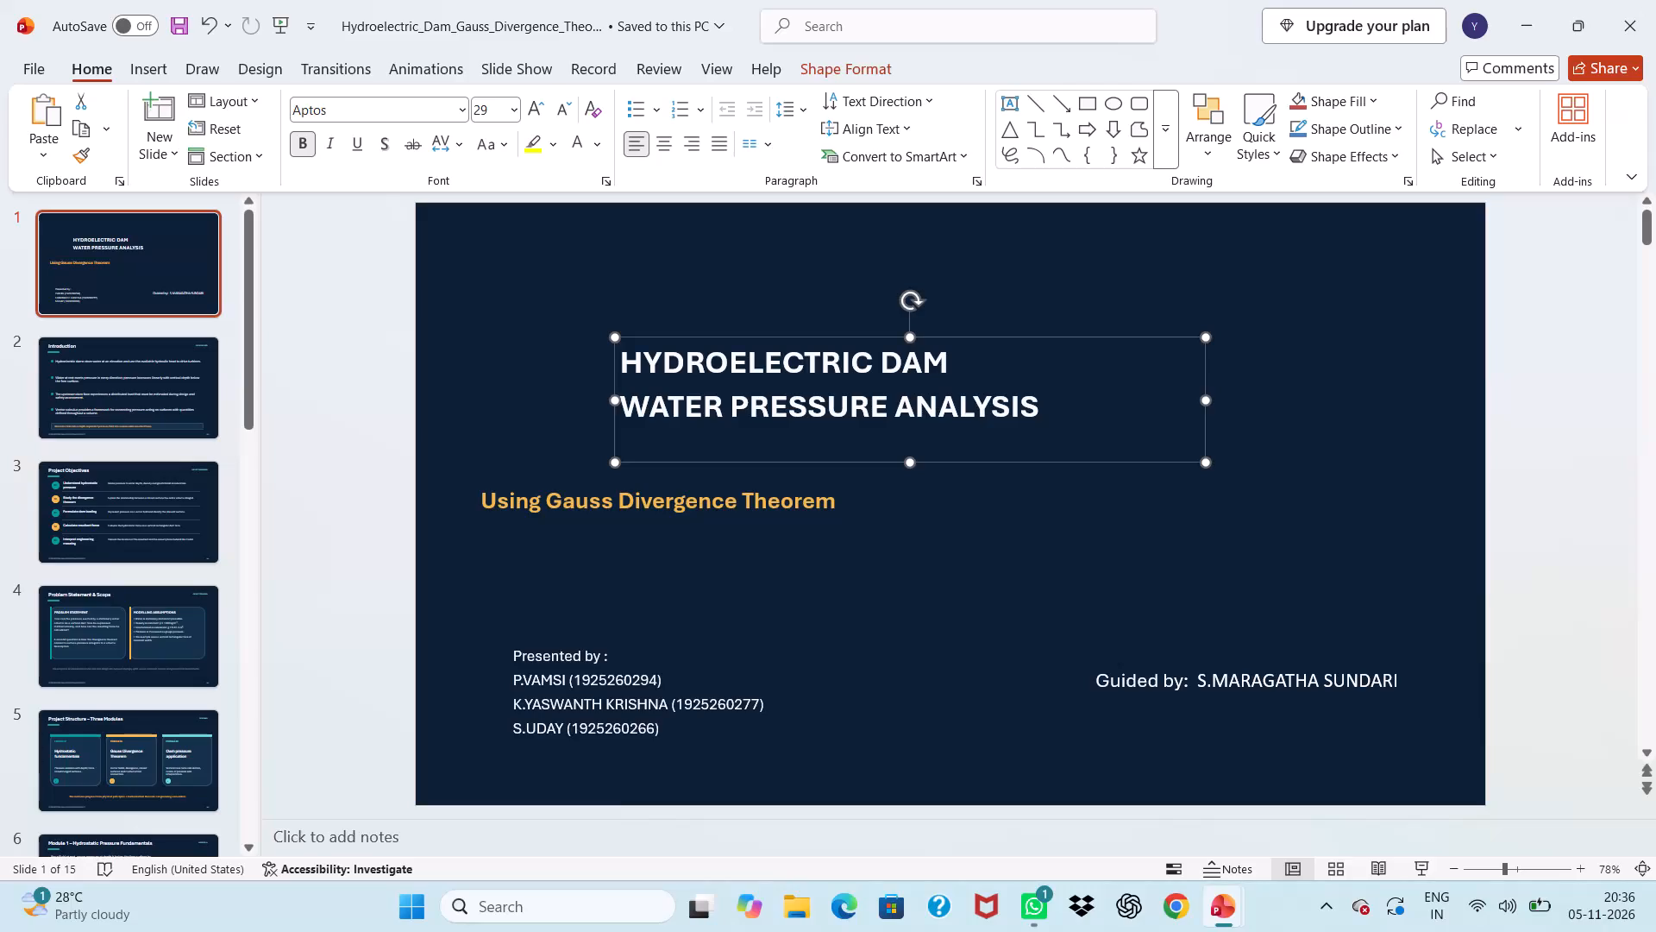
Move the subtitle "Using Gauss Divergence Theorem" up and to the right, close beneath the title's second line.
click(762, 504)
drag(762, 504, 857, 482)
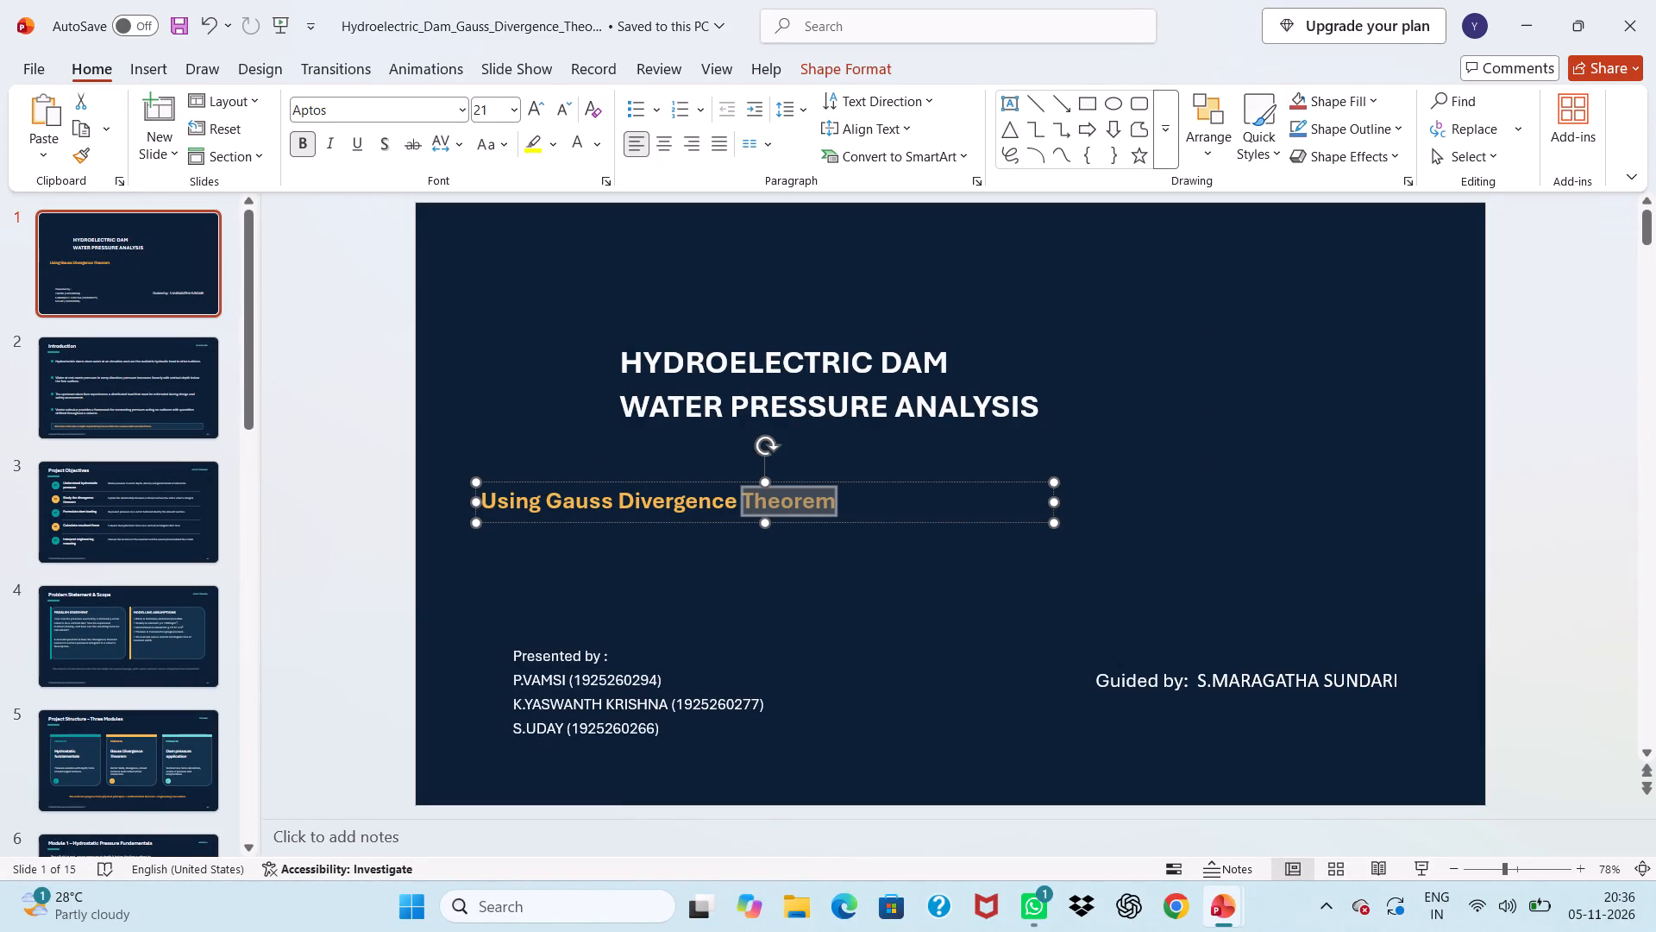
drag(857, 482, 855, 487)
click(889, 507)
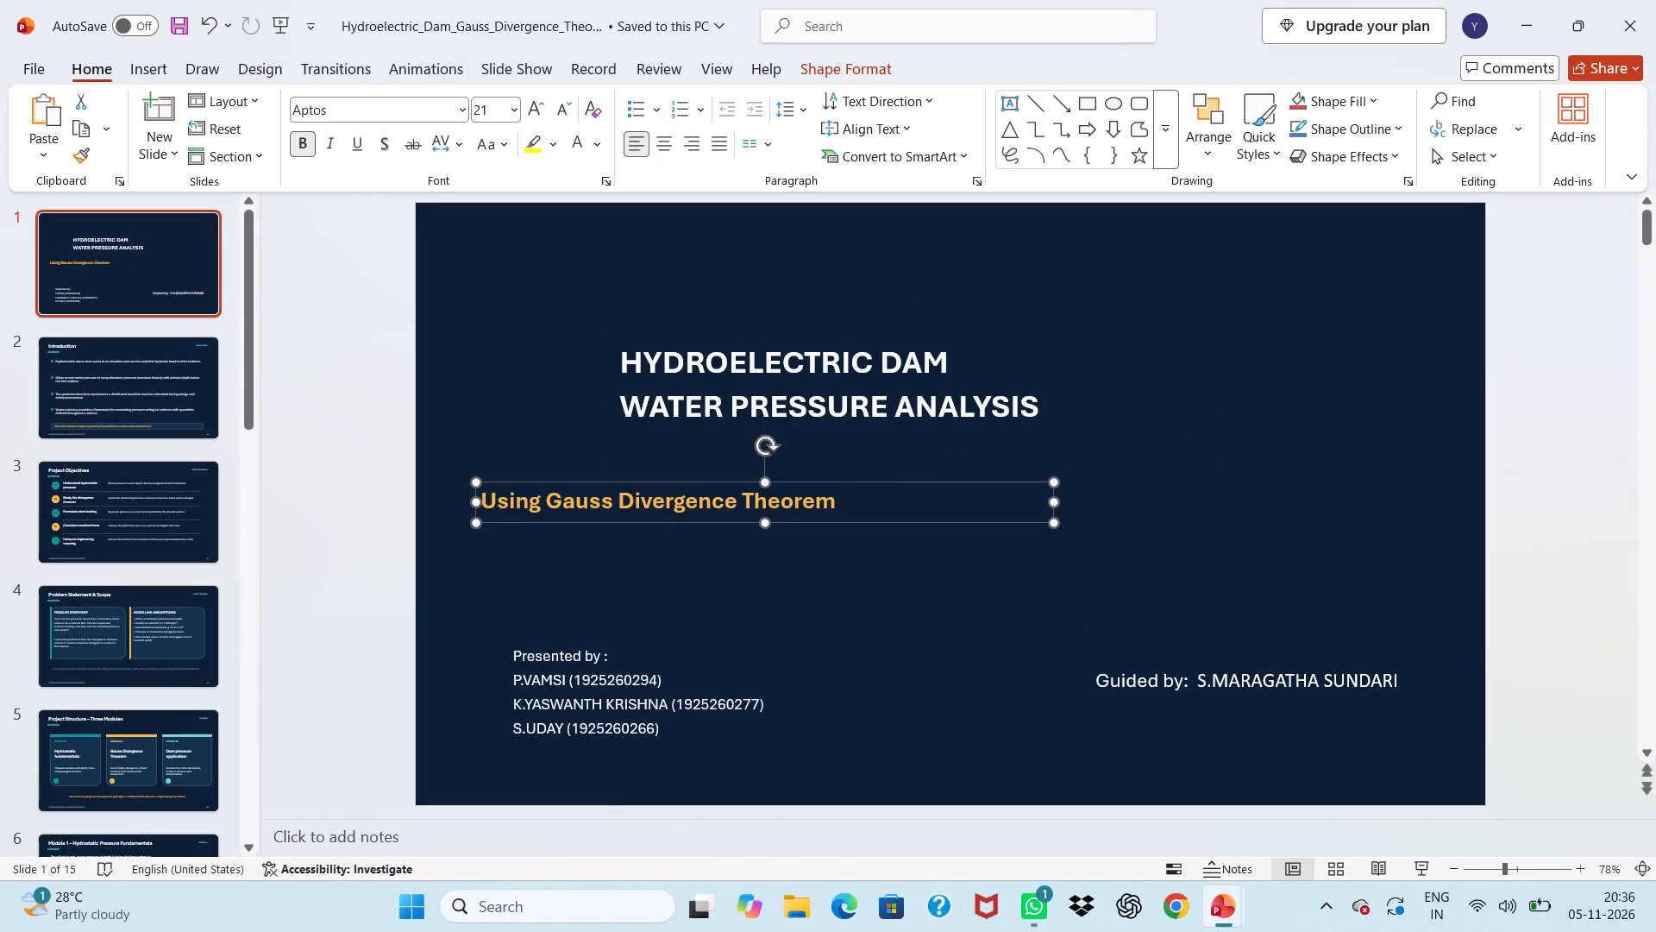
drag(852, 526, 991, 483)
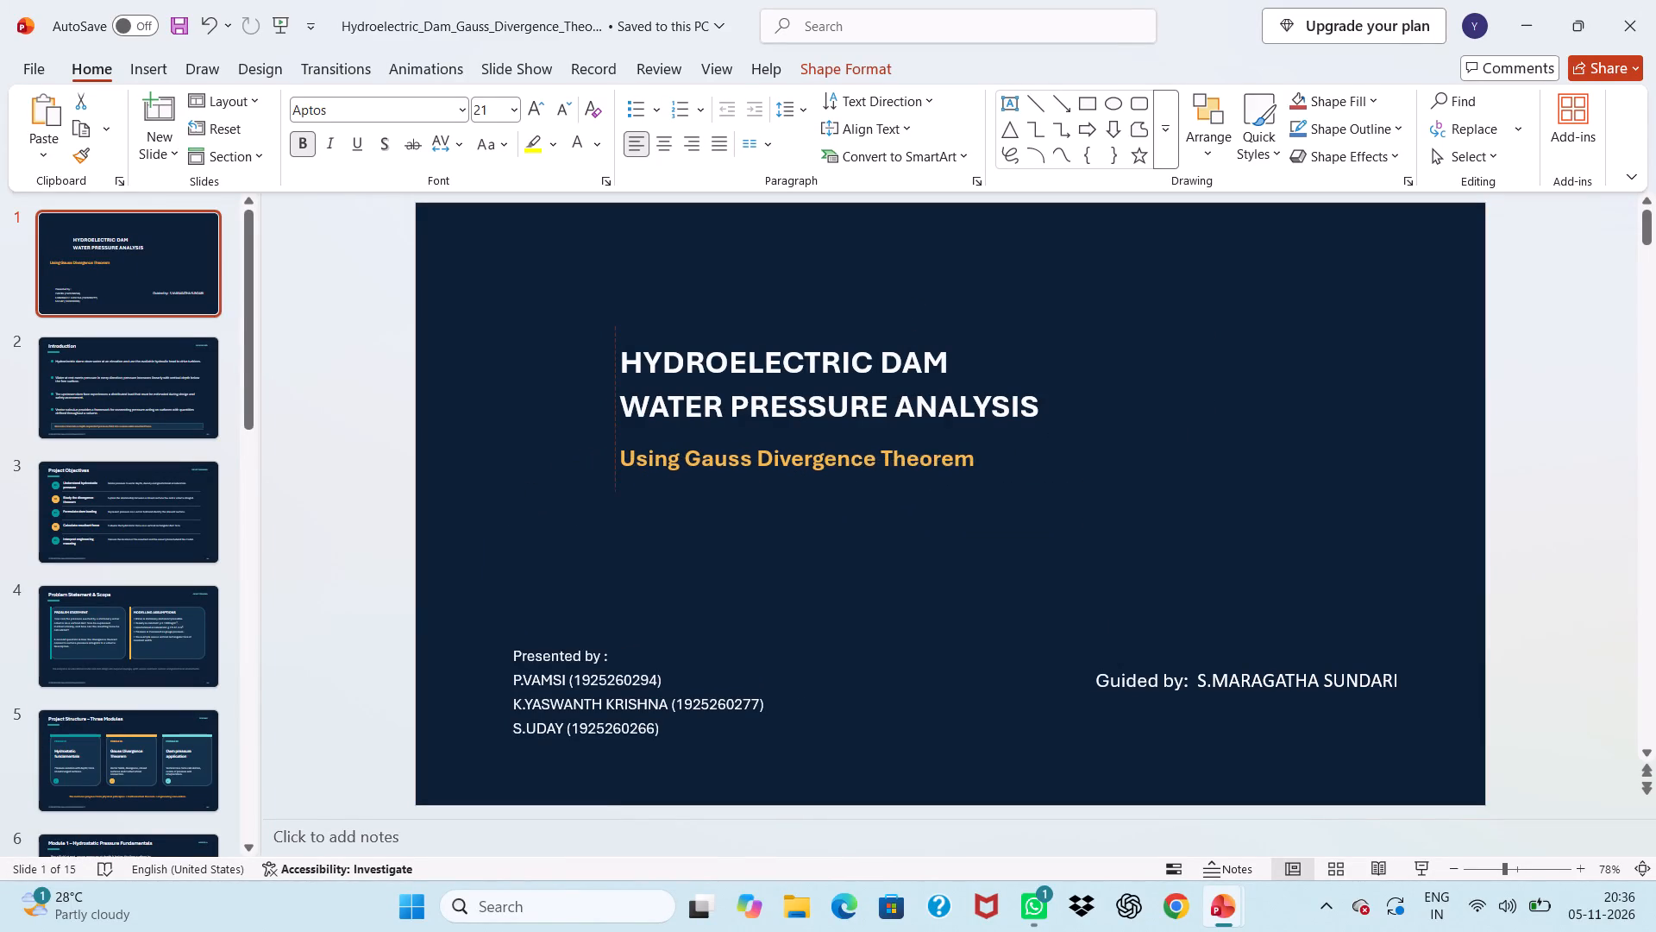
drag(991, 483, 1029, 469)
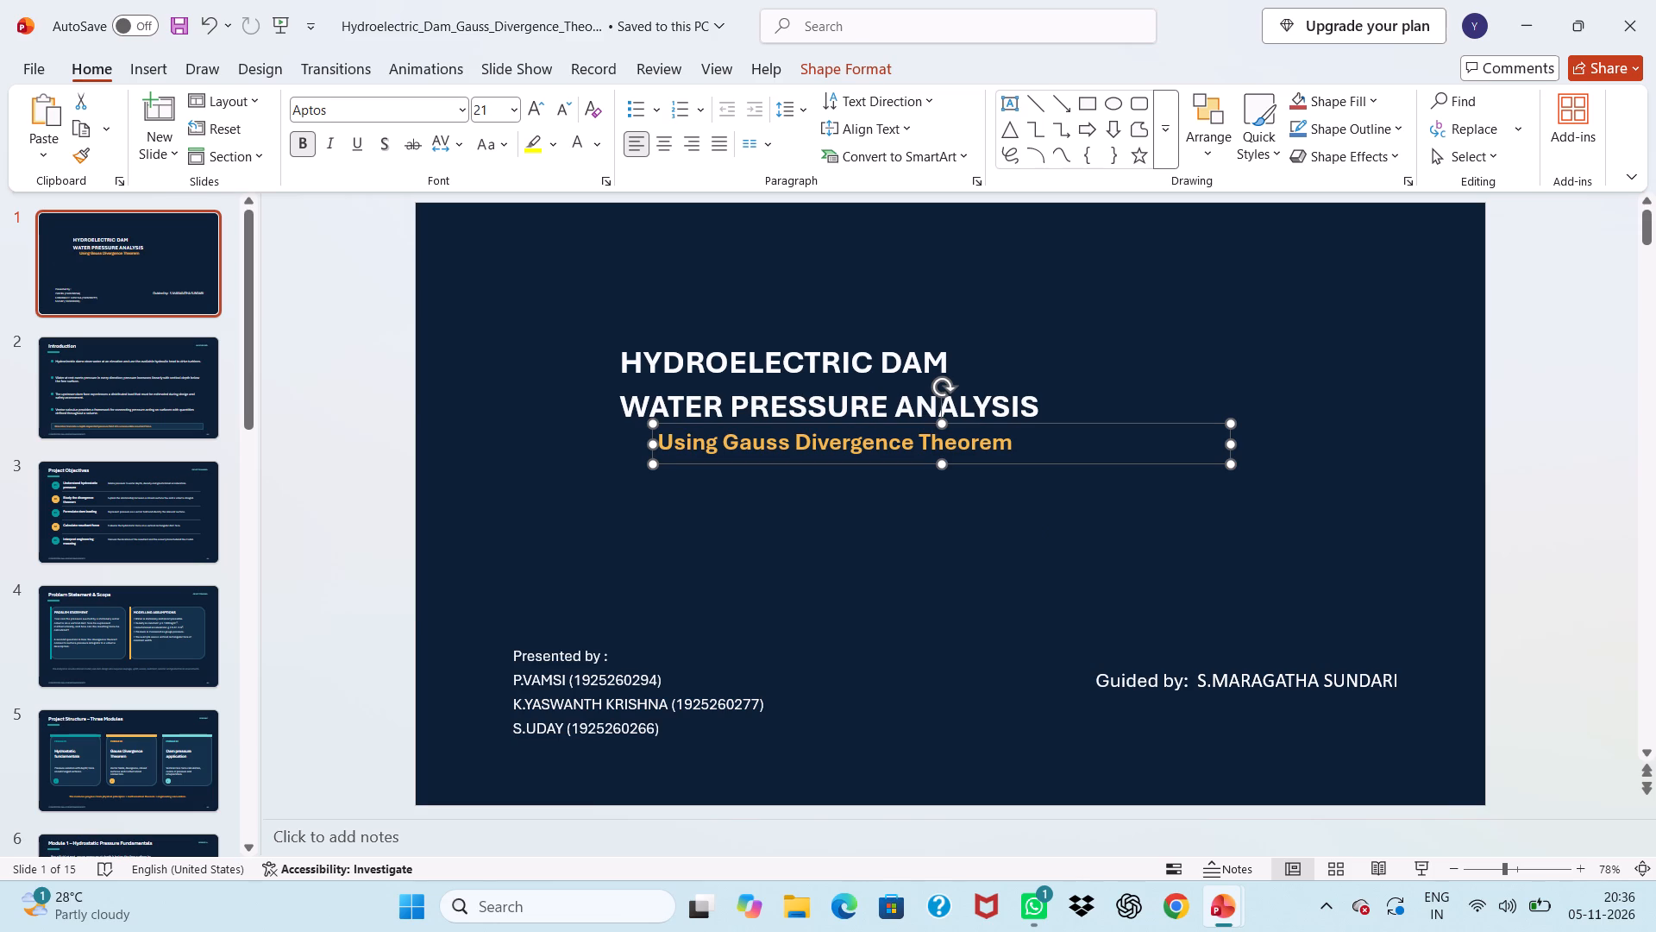
Widen the title's text box on both sides so it spans most of the slide's width.
click(628, 361)
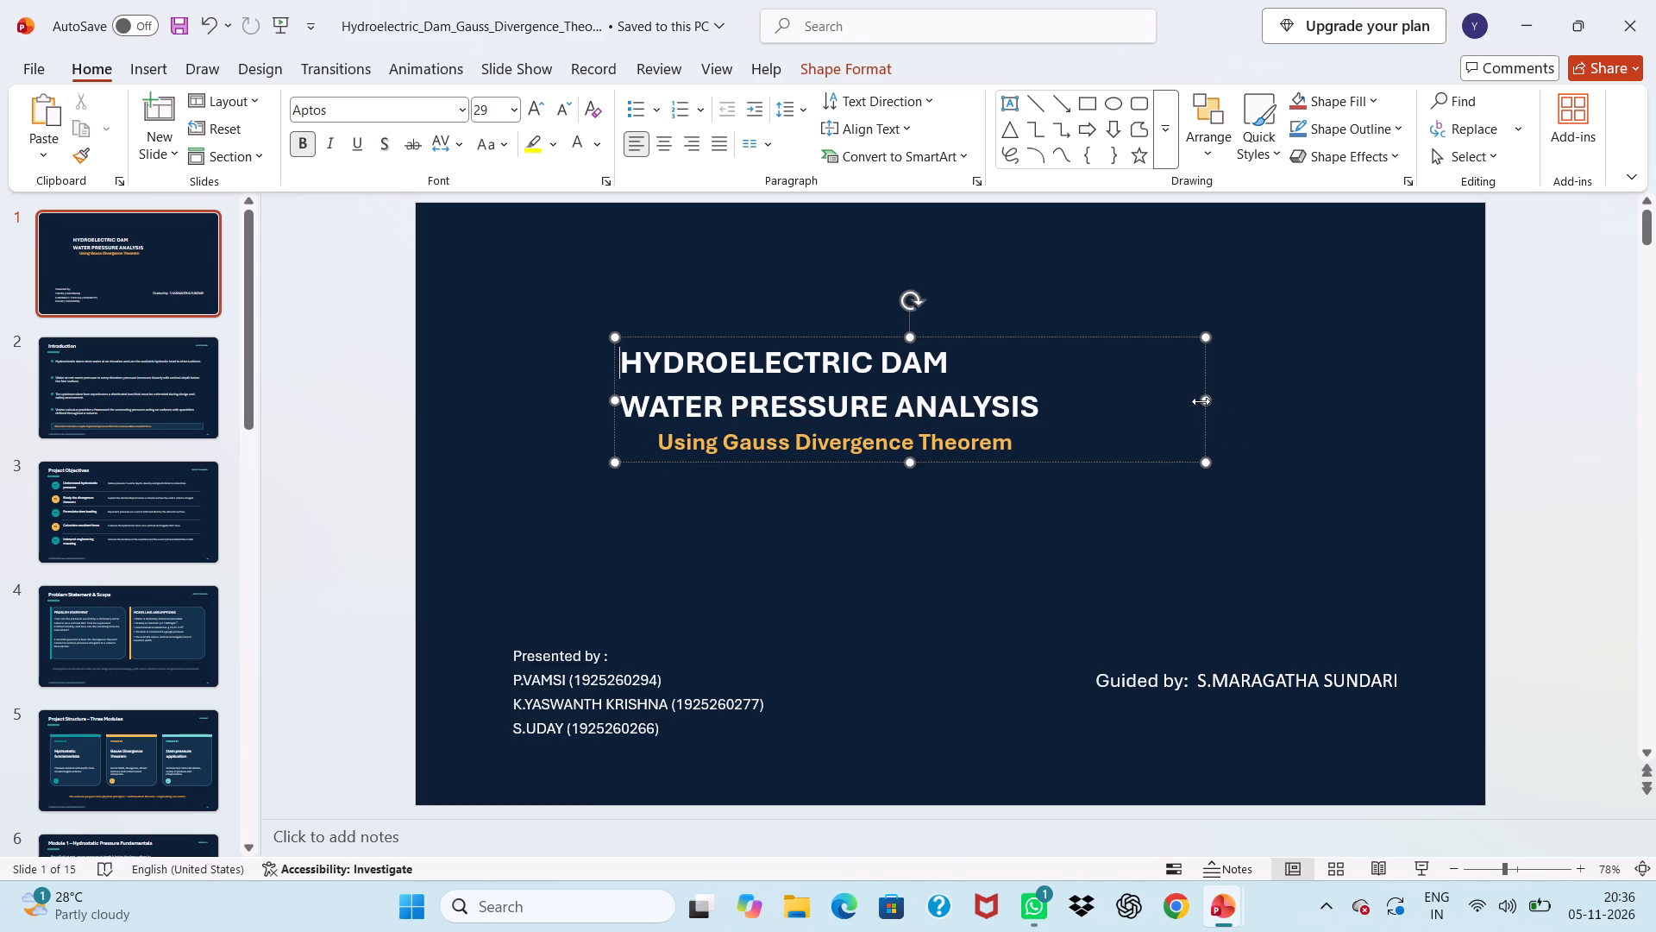
drag(1201, 400, 1375, 394)
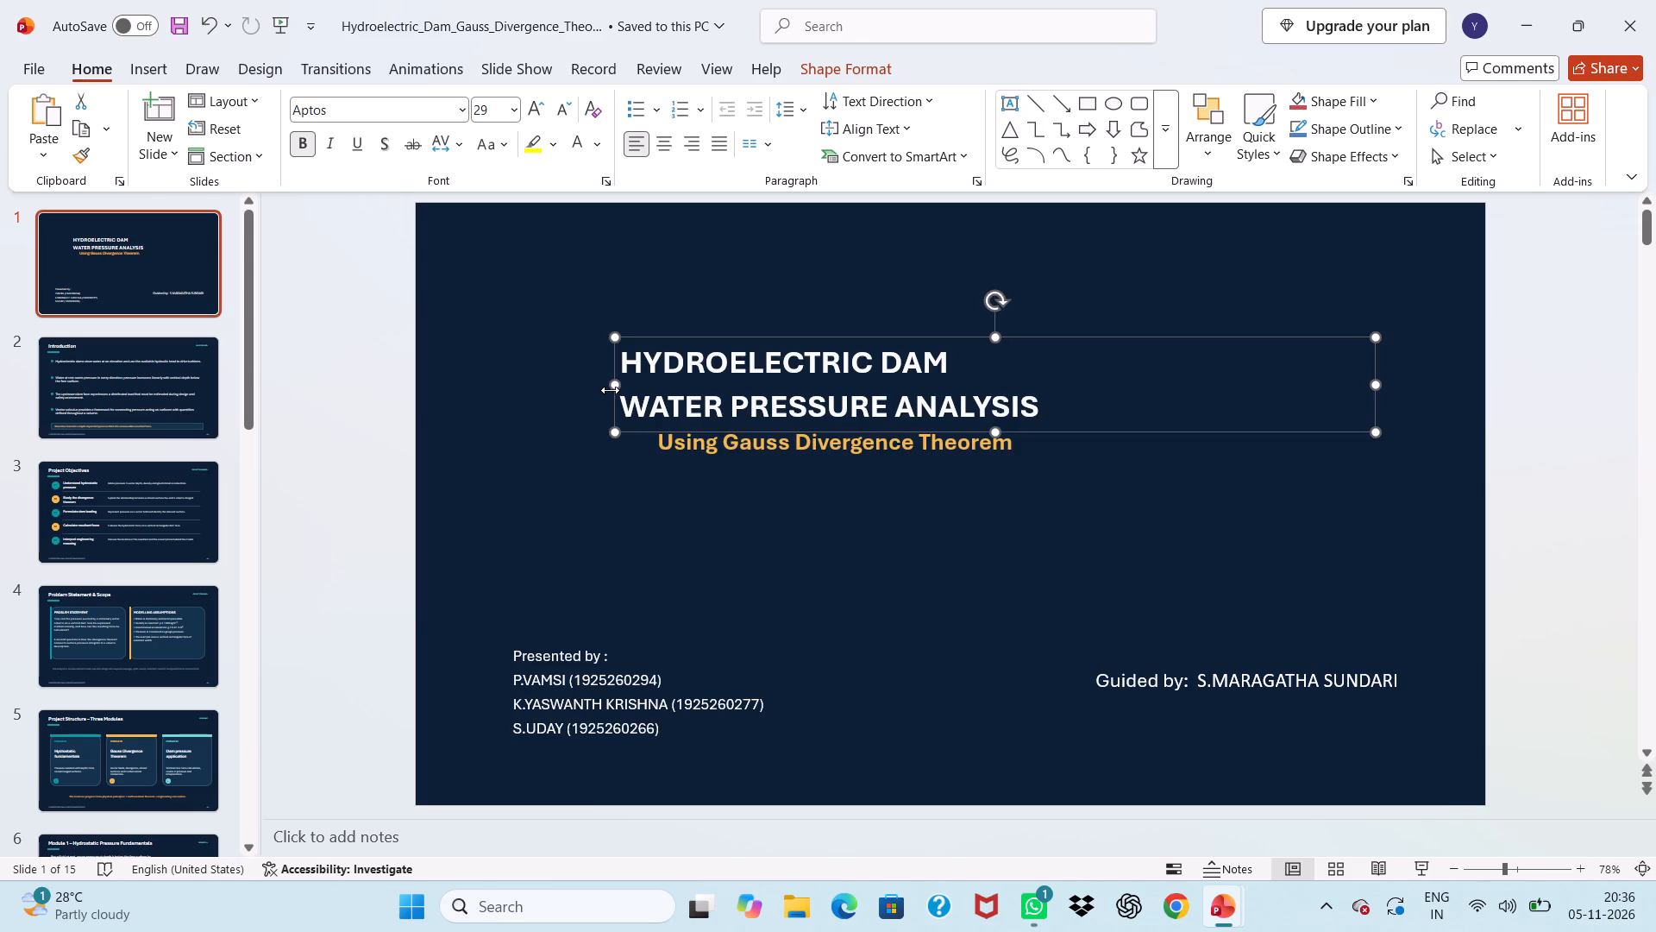
drag(612, 389, 514, 401)
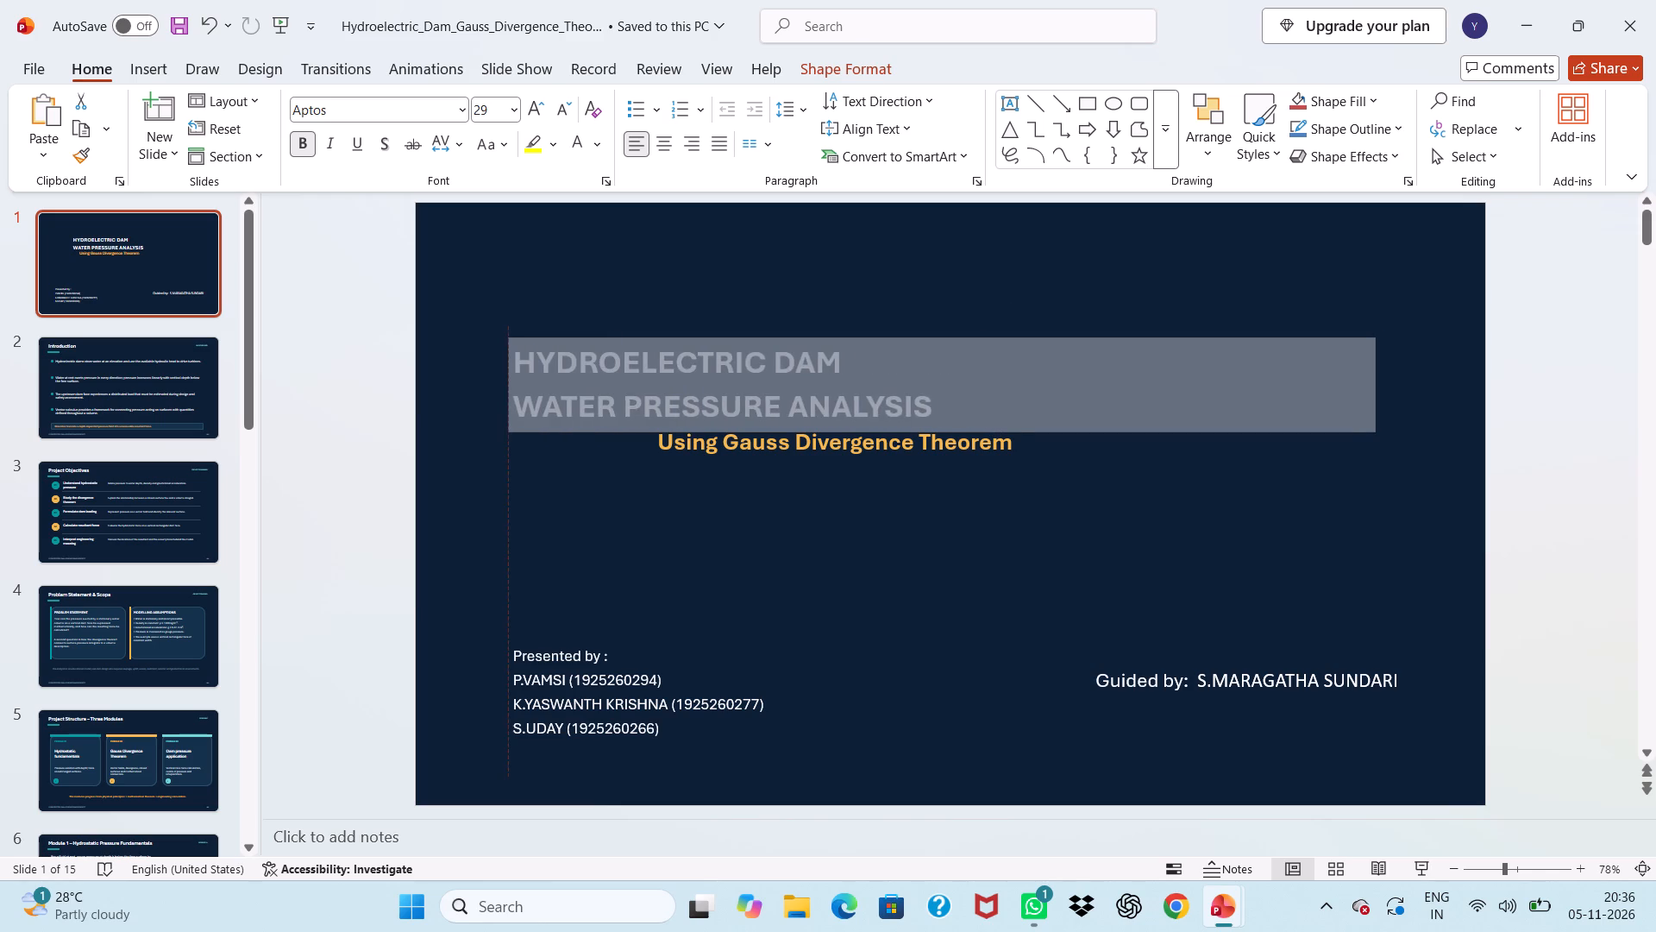
drag(514, 401, 515, 401)
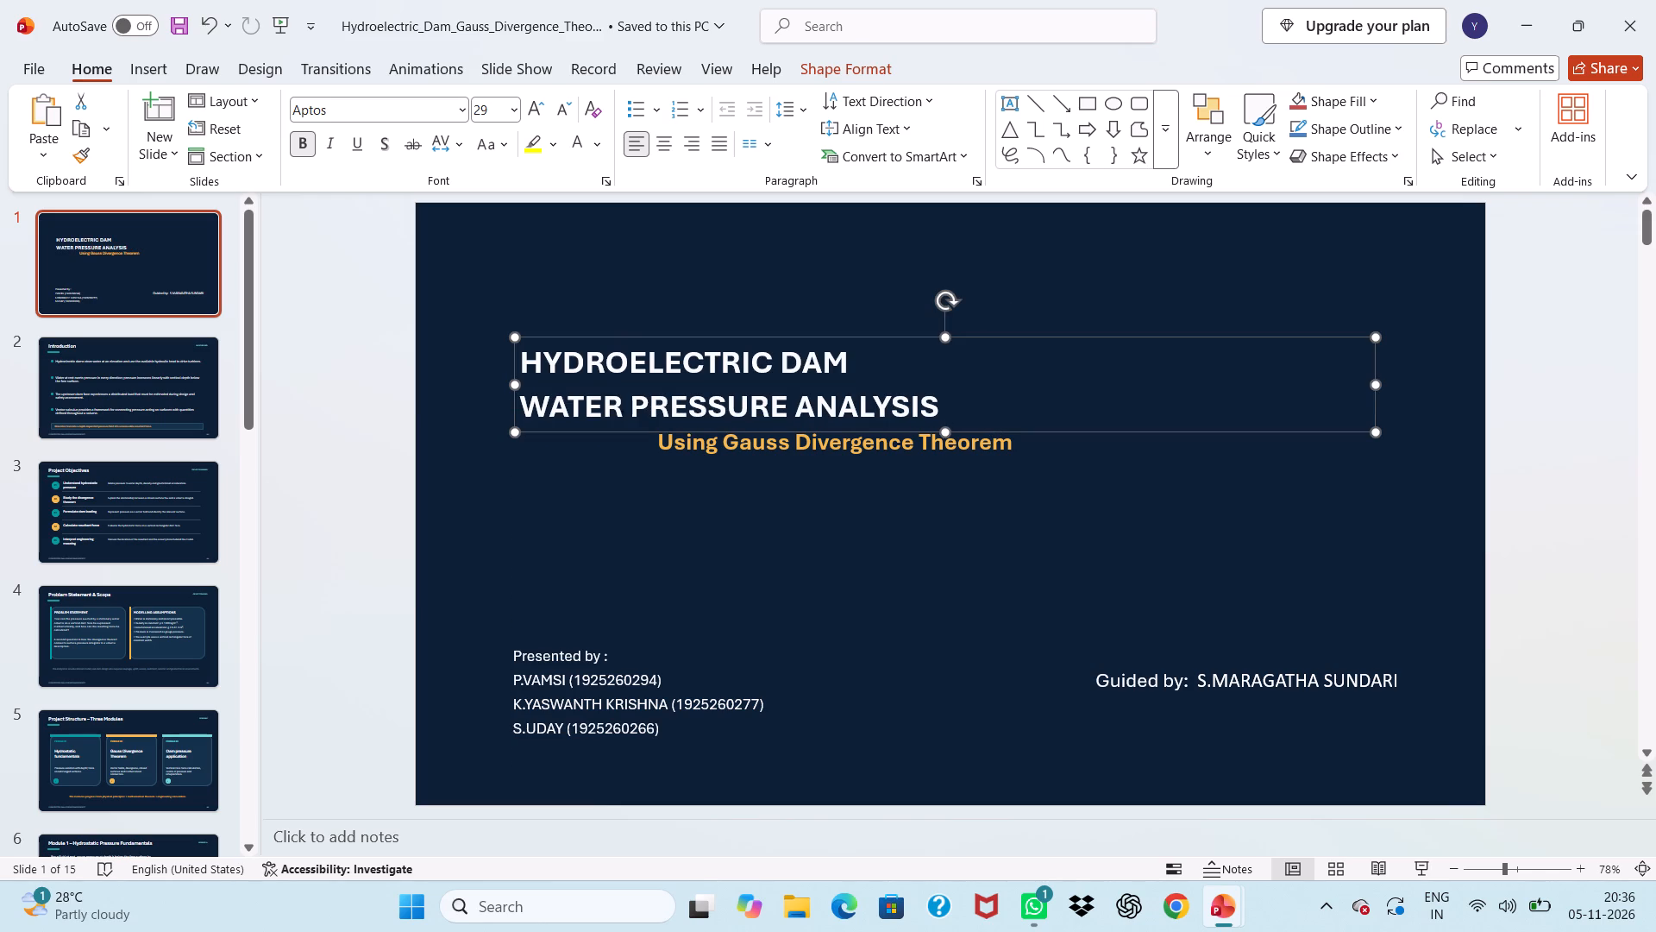
drag(939, 440, 942, 469)
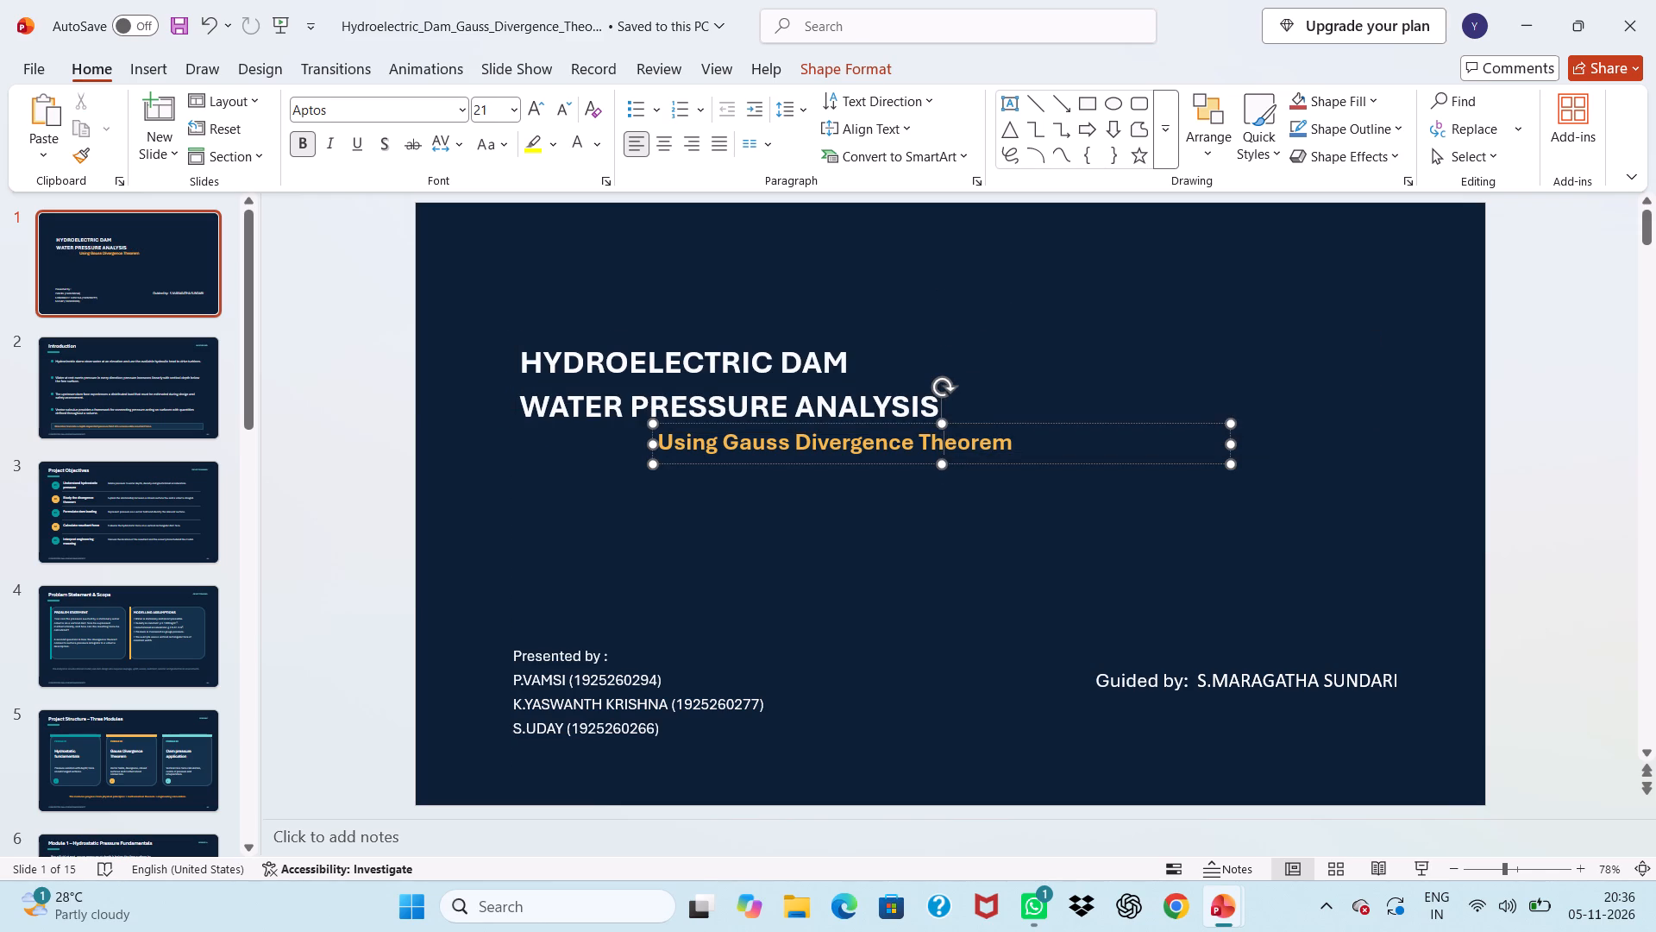
Join the two title lines into the single line "HYDROELECTRIC DAM WATER PRESSURE ANALYSIS", with a space between "DAM" and "WATER".
click(536, 383)
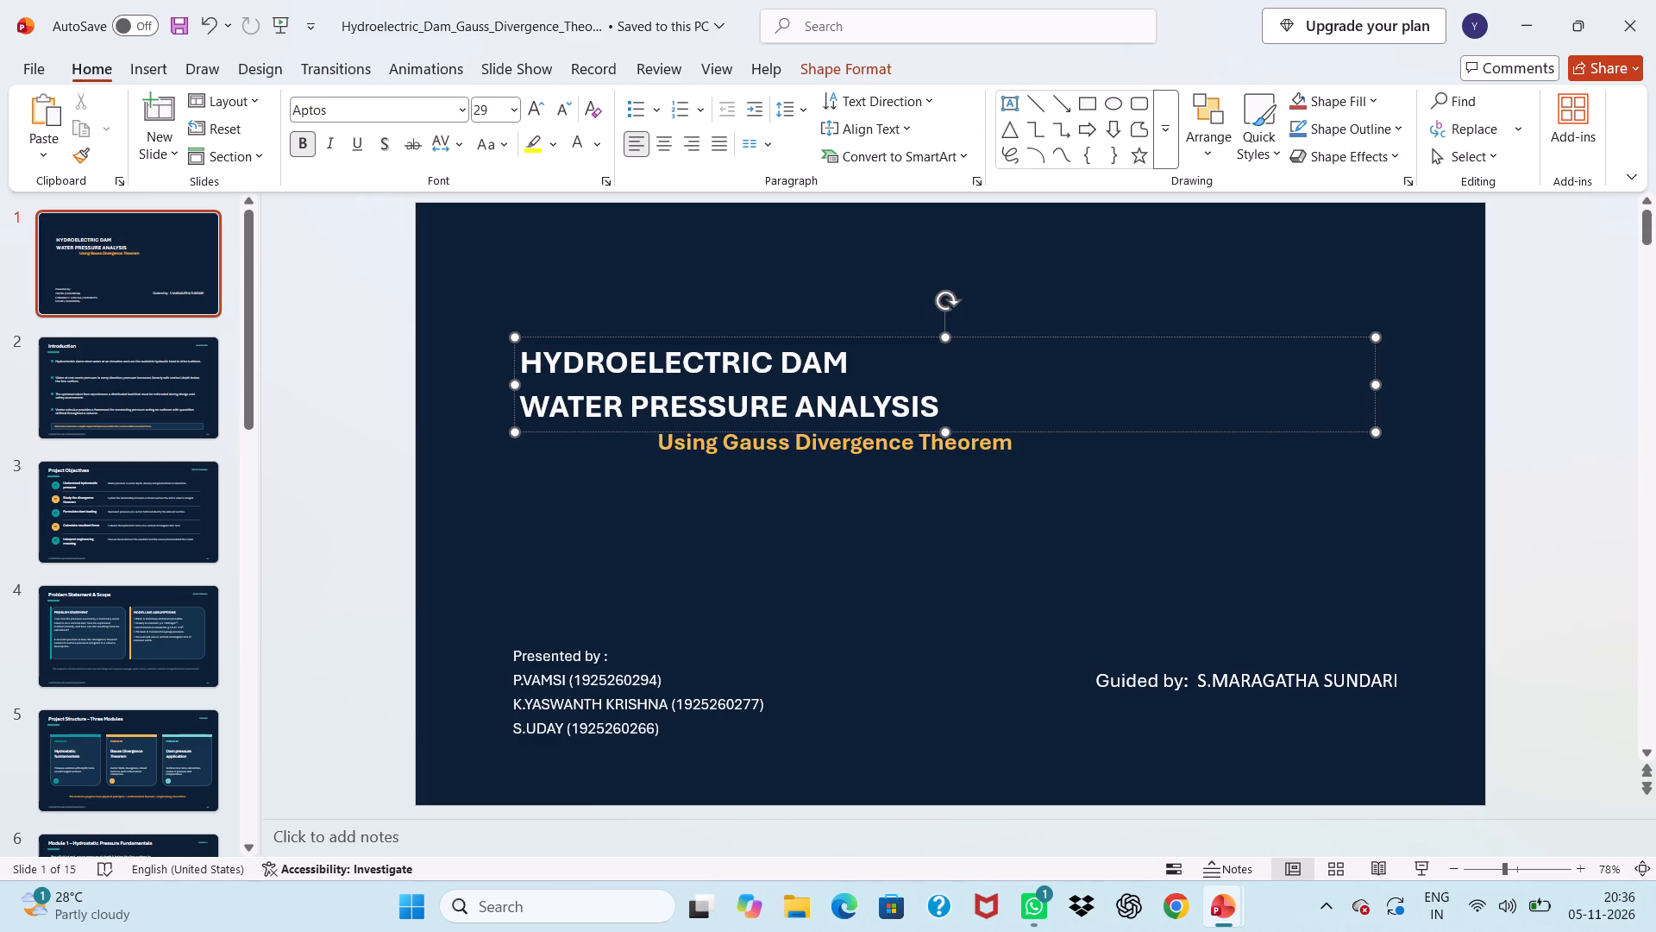
click(520, 406)
key(BackSpace)
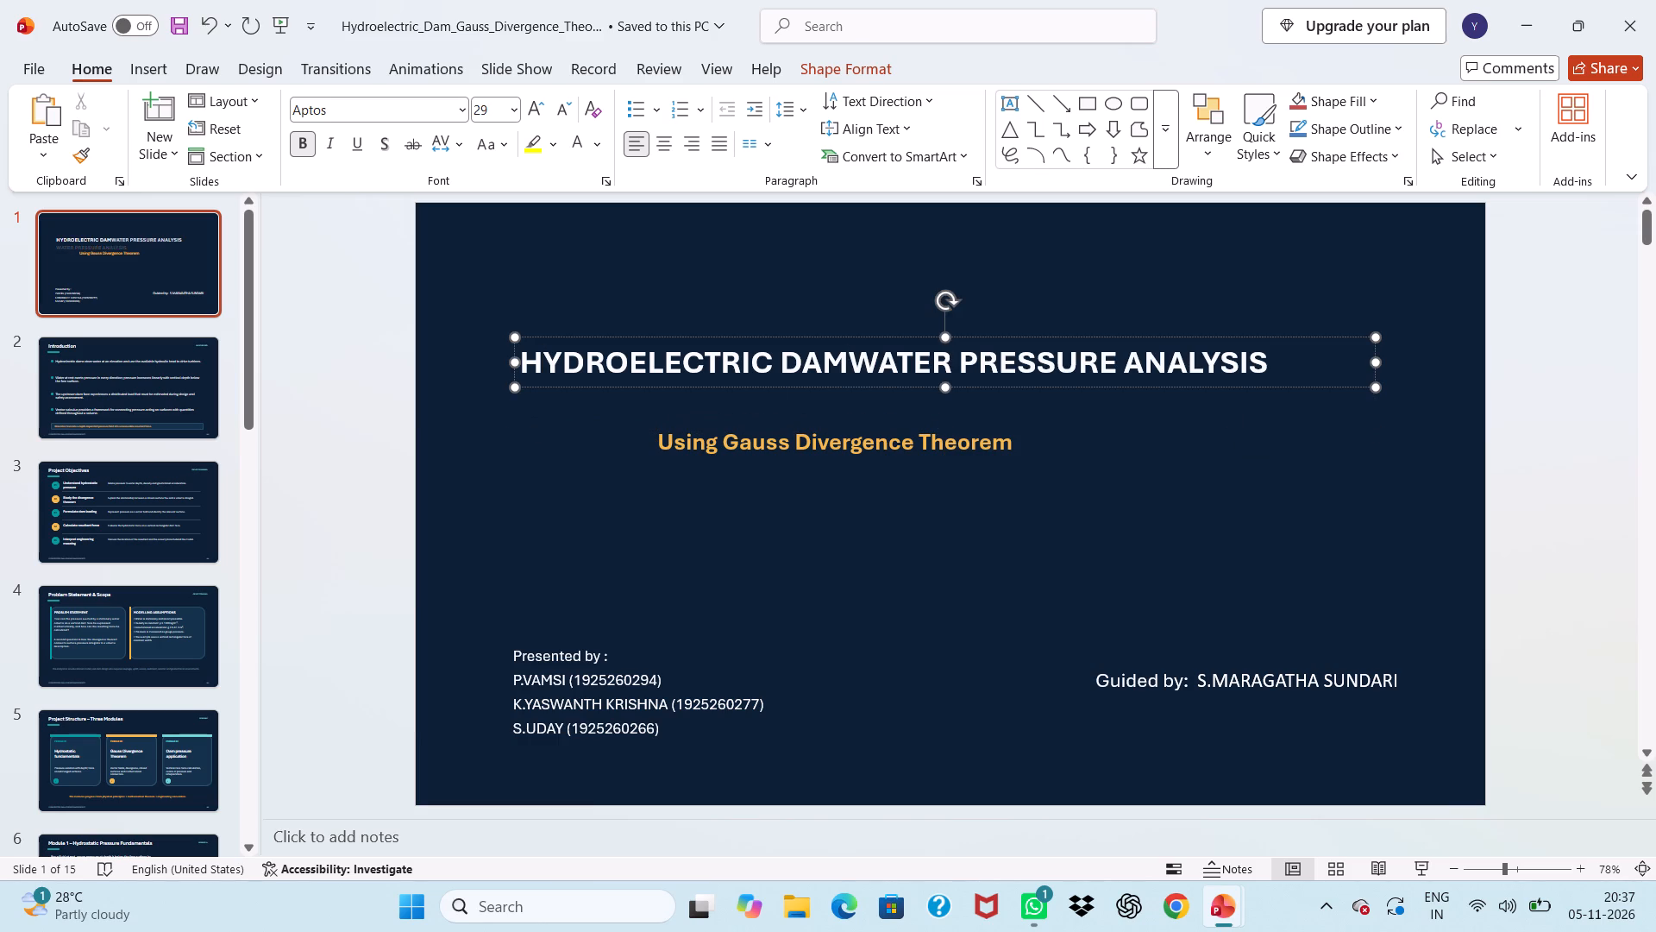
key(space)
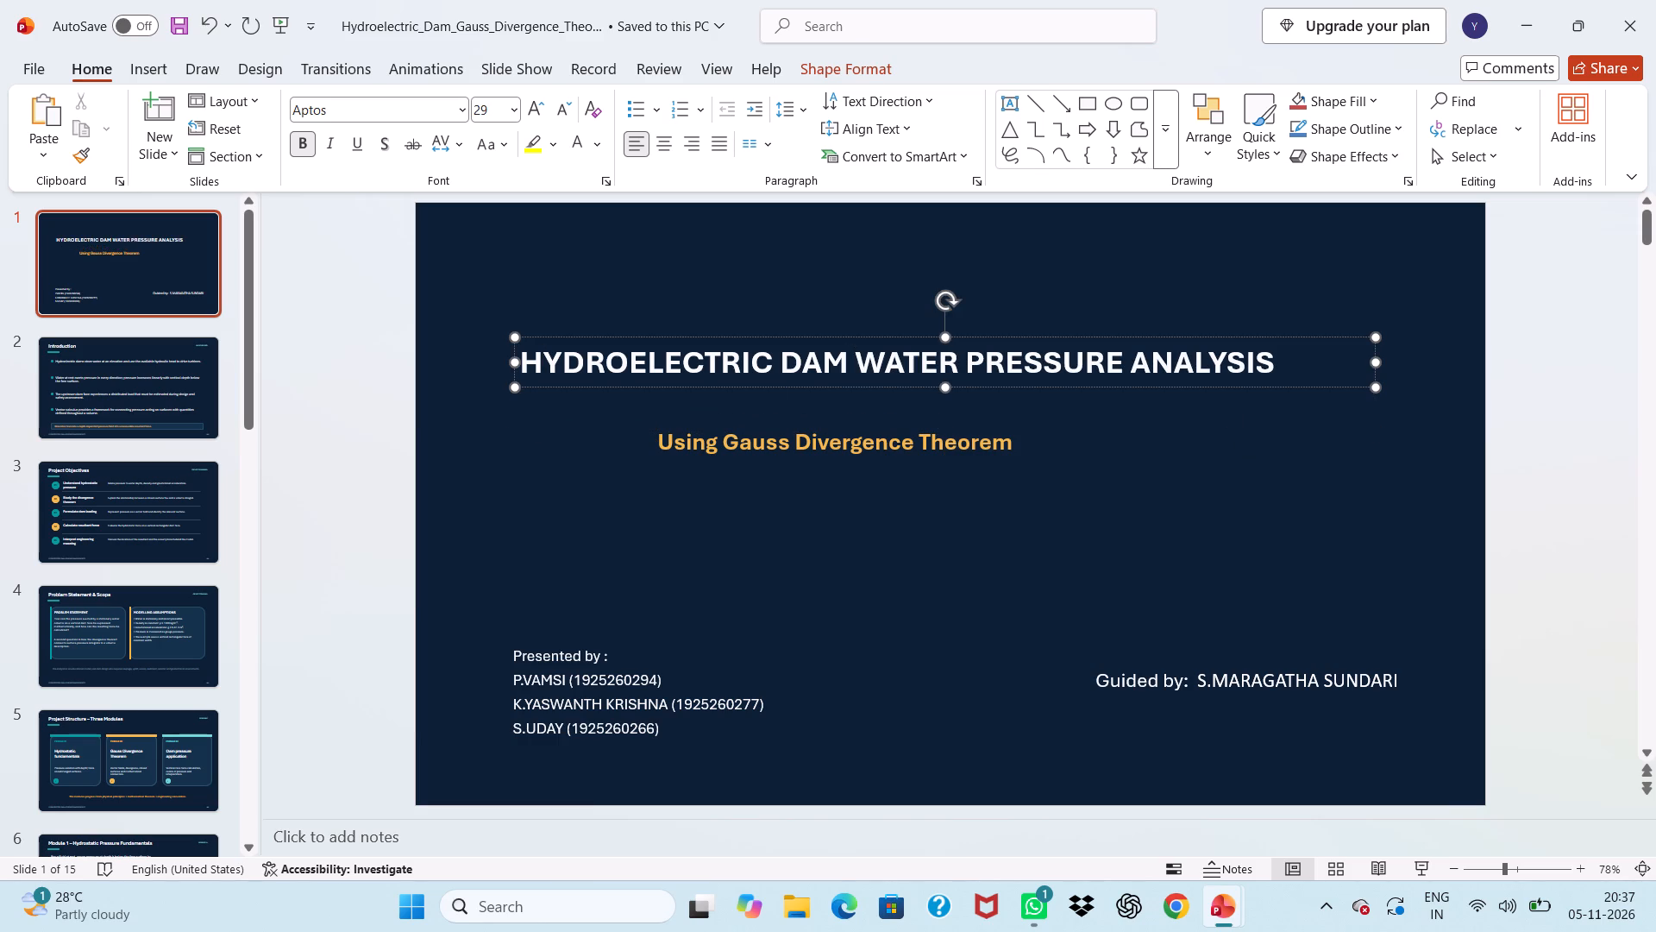
Move the subtitle "Using Gauss Divergence Theorem" up directly beneath the one-line title, roughly centred under it.
click(689, 450)
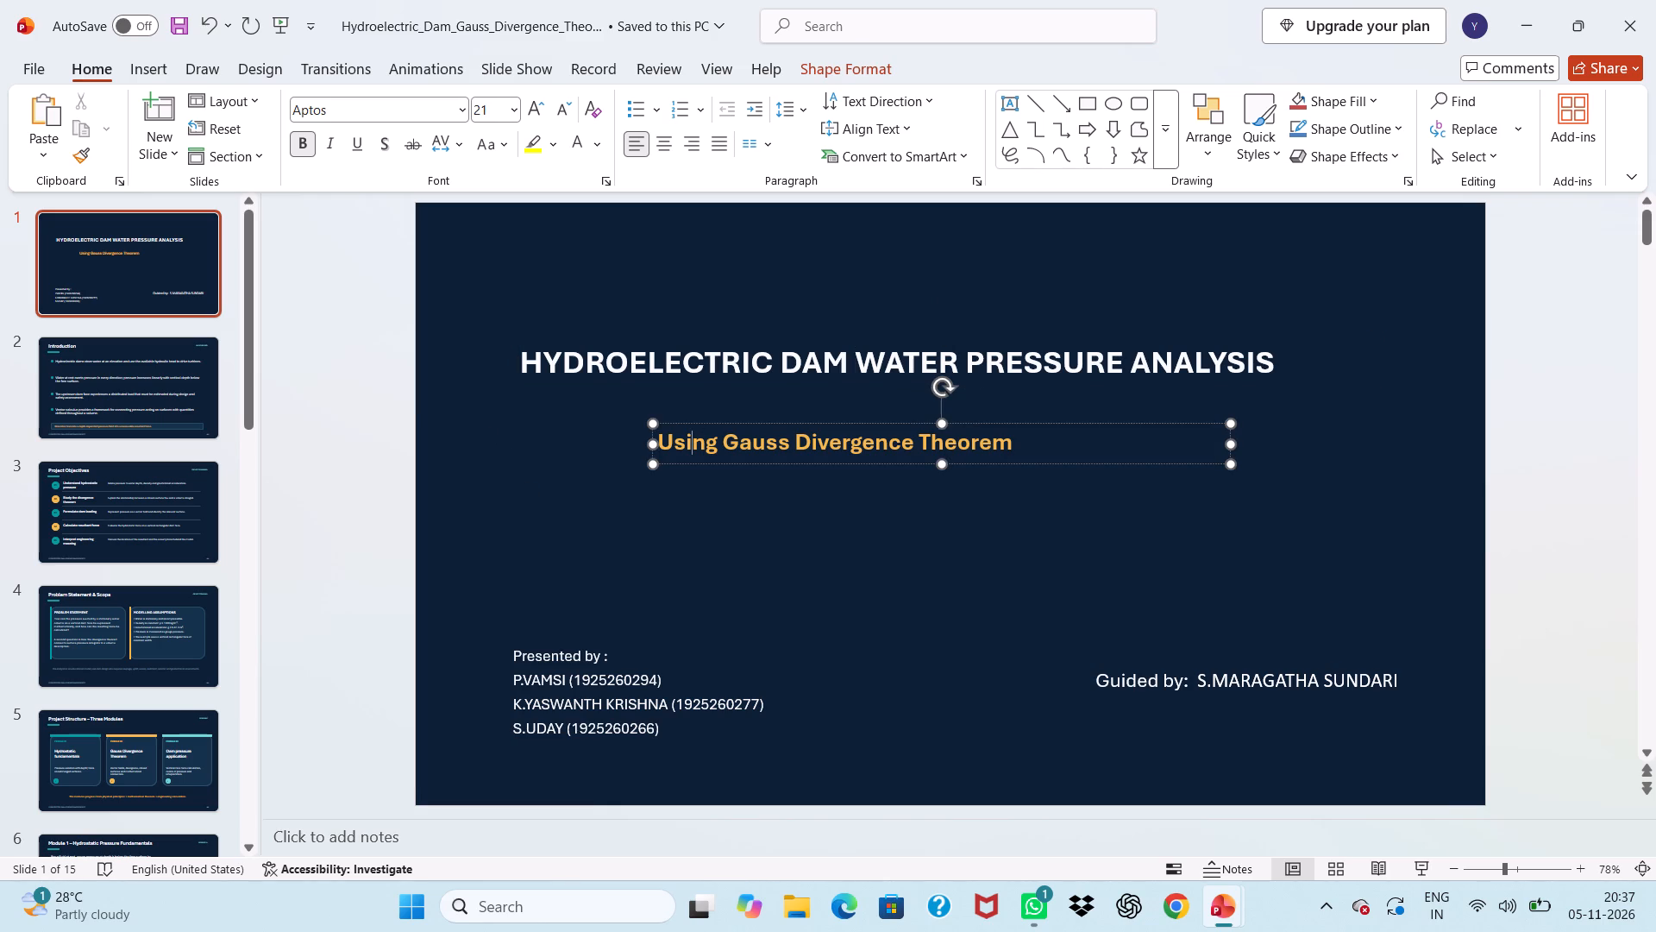
drag(910, 424, 895, 382)
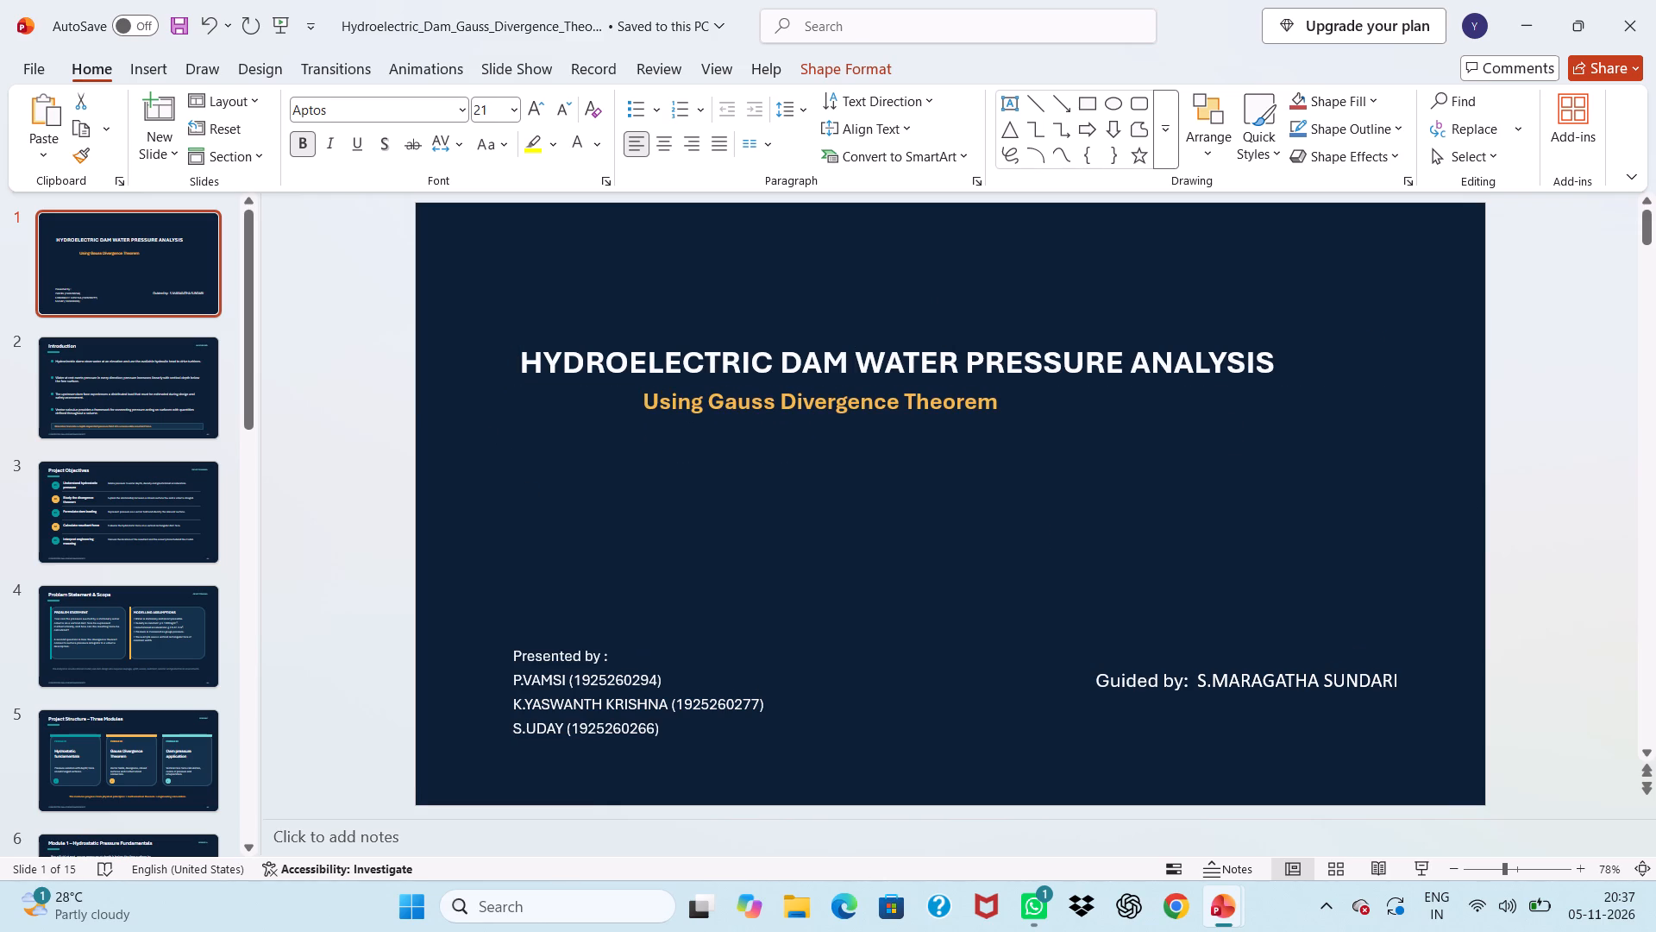
drag(895, 382, 950, 381)
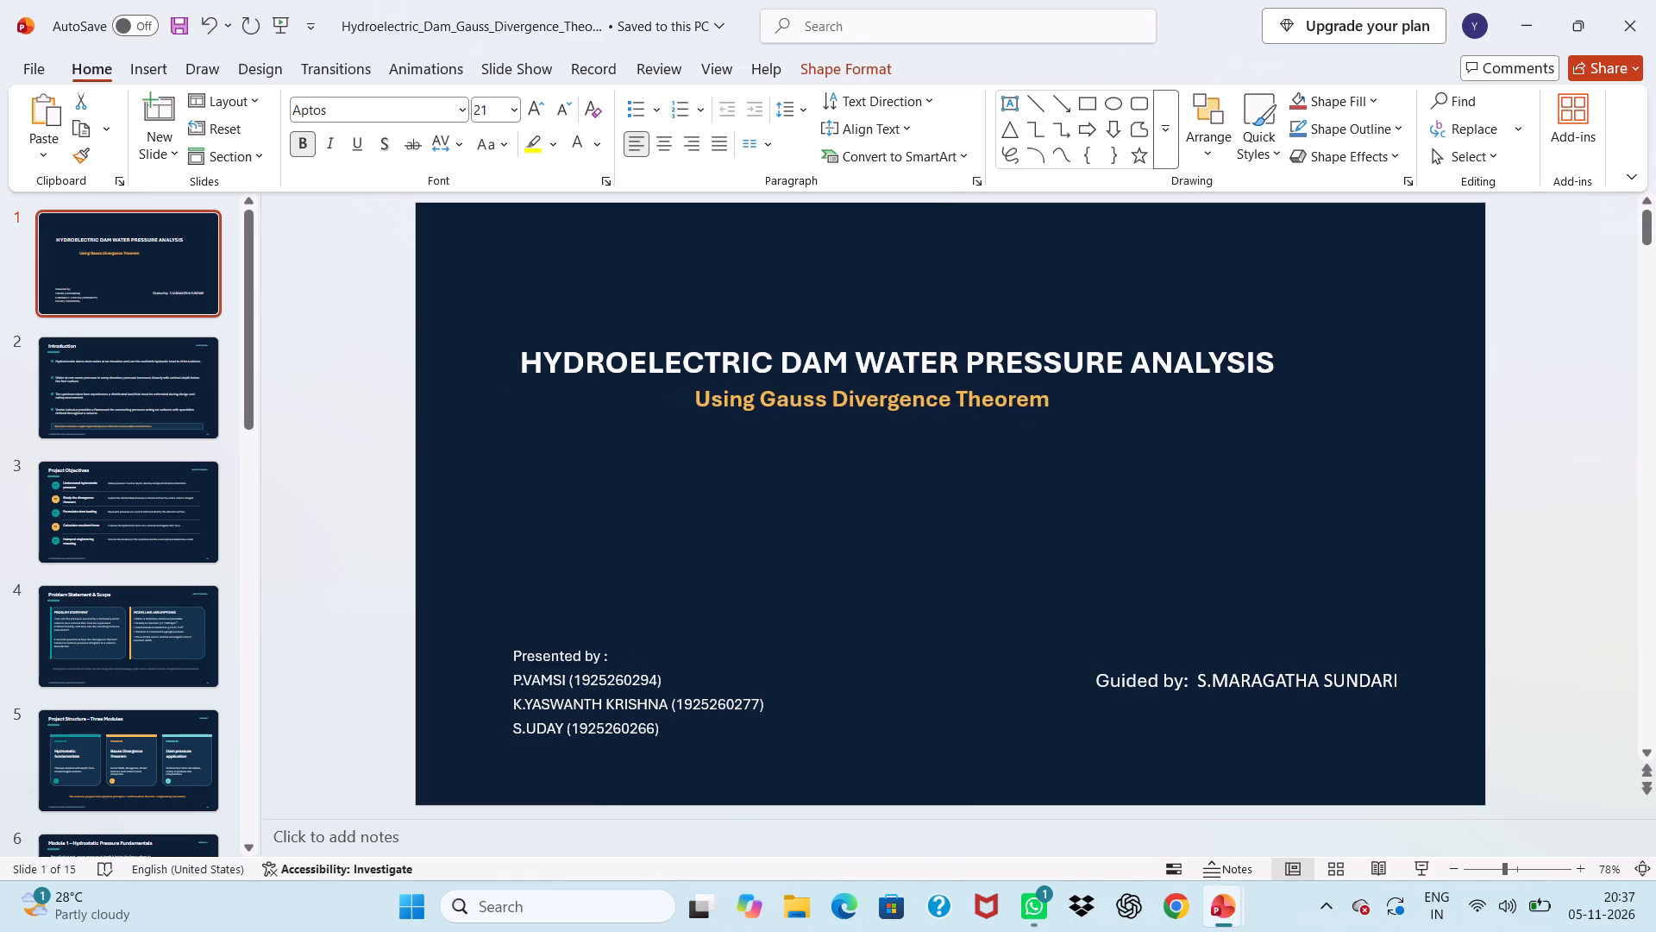
drag(950, 381, 931, 386)
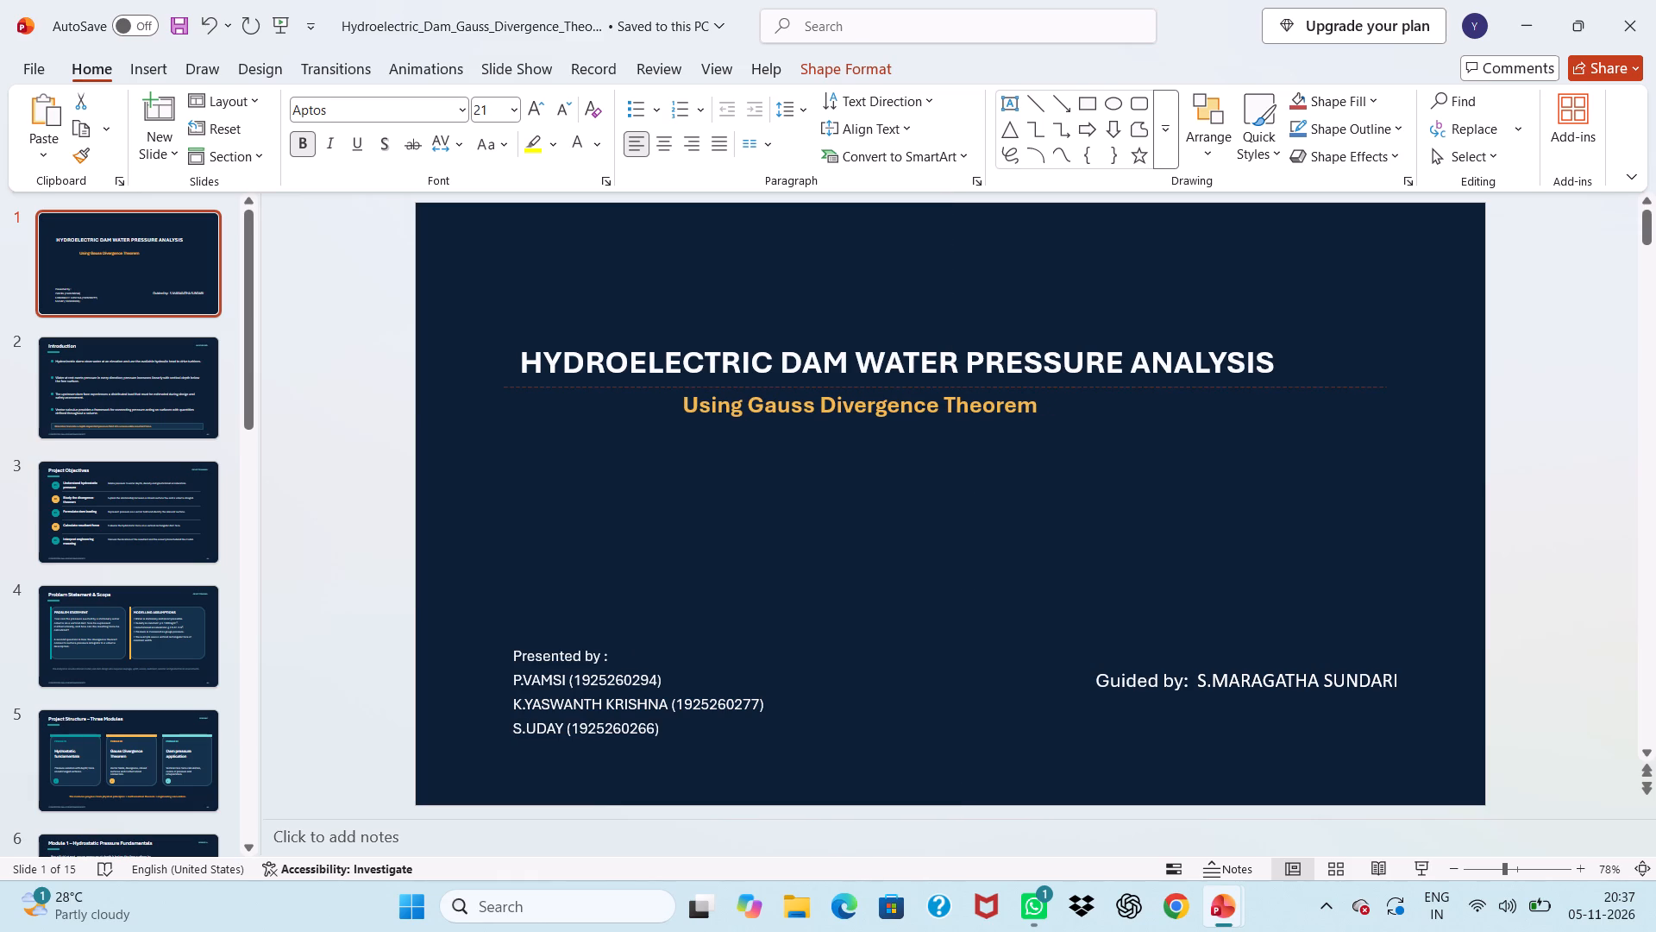
drag(931, 386, 931, 385)
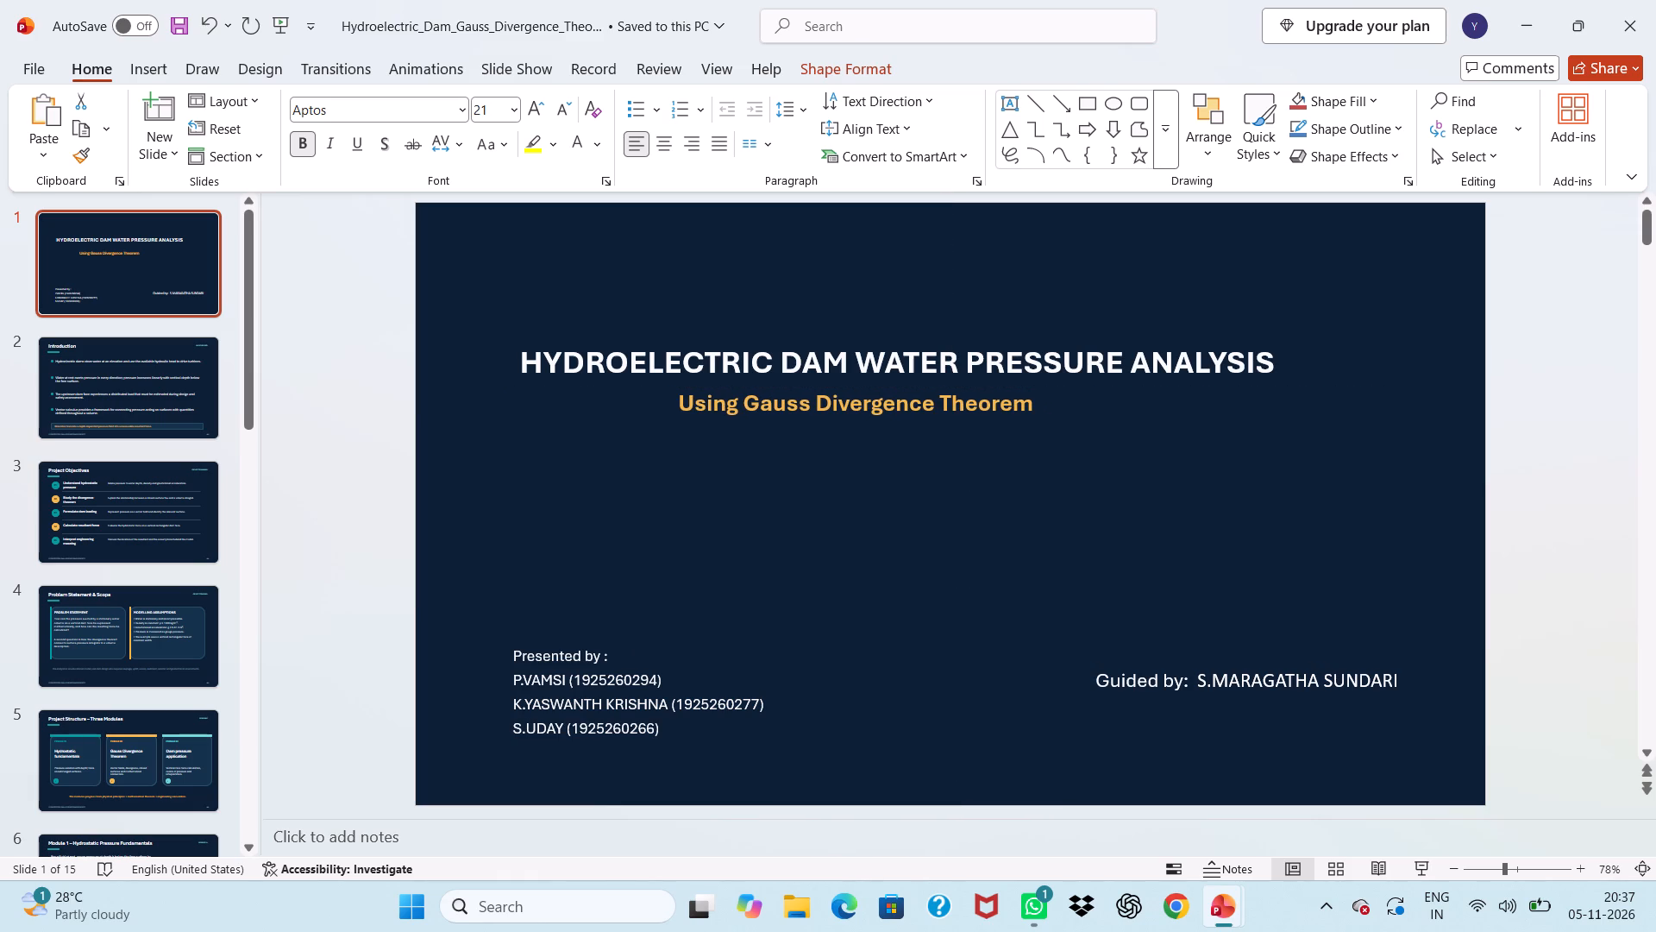
drag(931, 385, 947, 389)
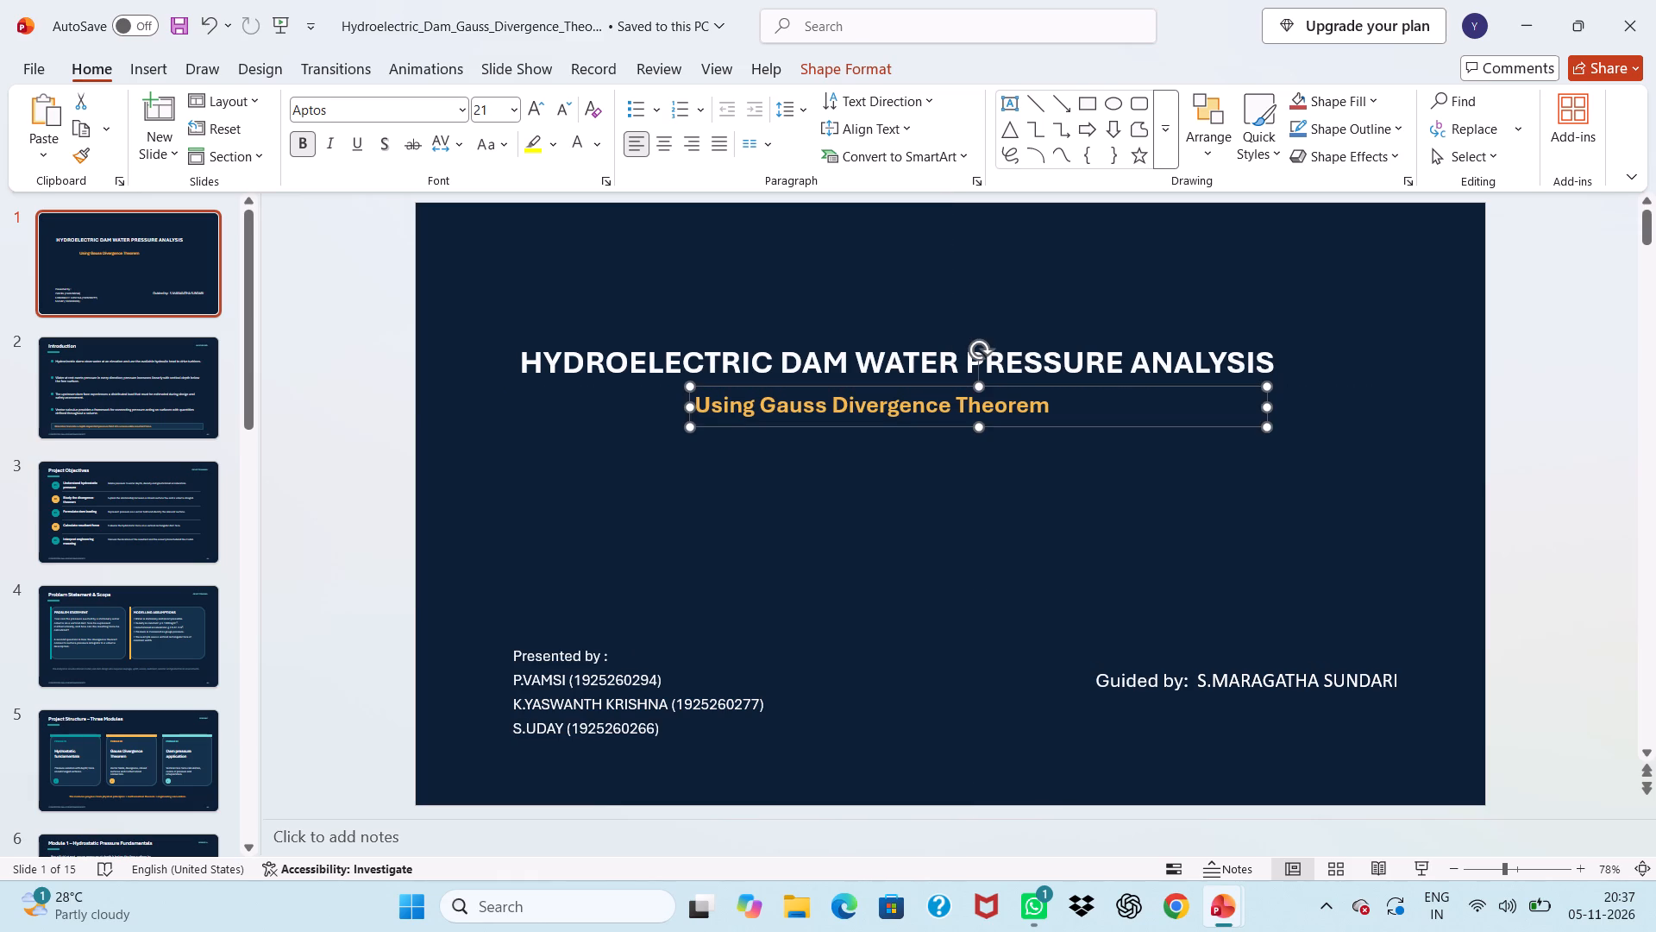
Enlarge the "Presented by :" heading on the title slide to 20 pt.
click(605, 666)
click(611, 652)
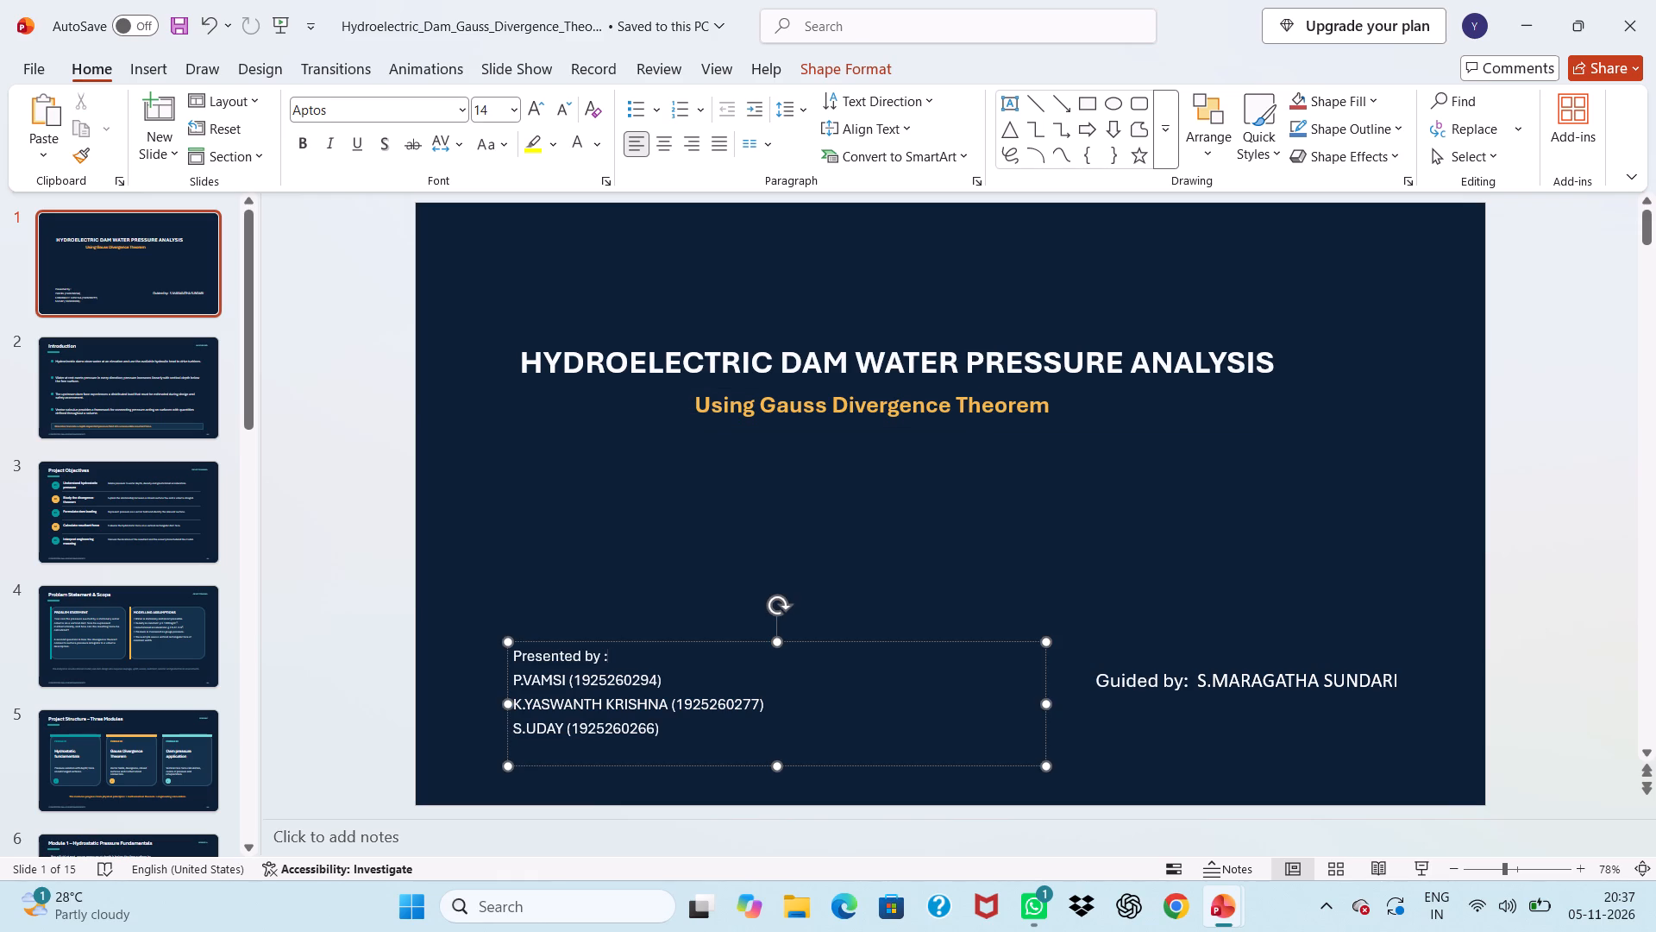
click(611, 652)
double_click(611, 652)
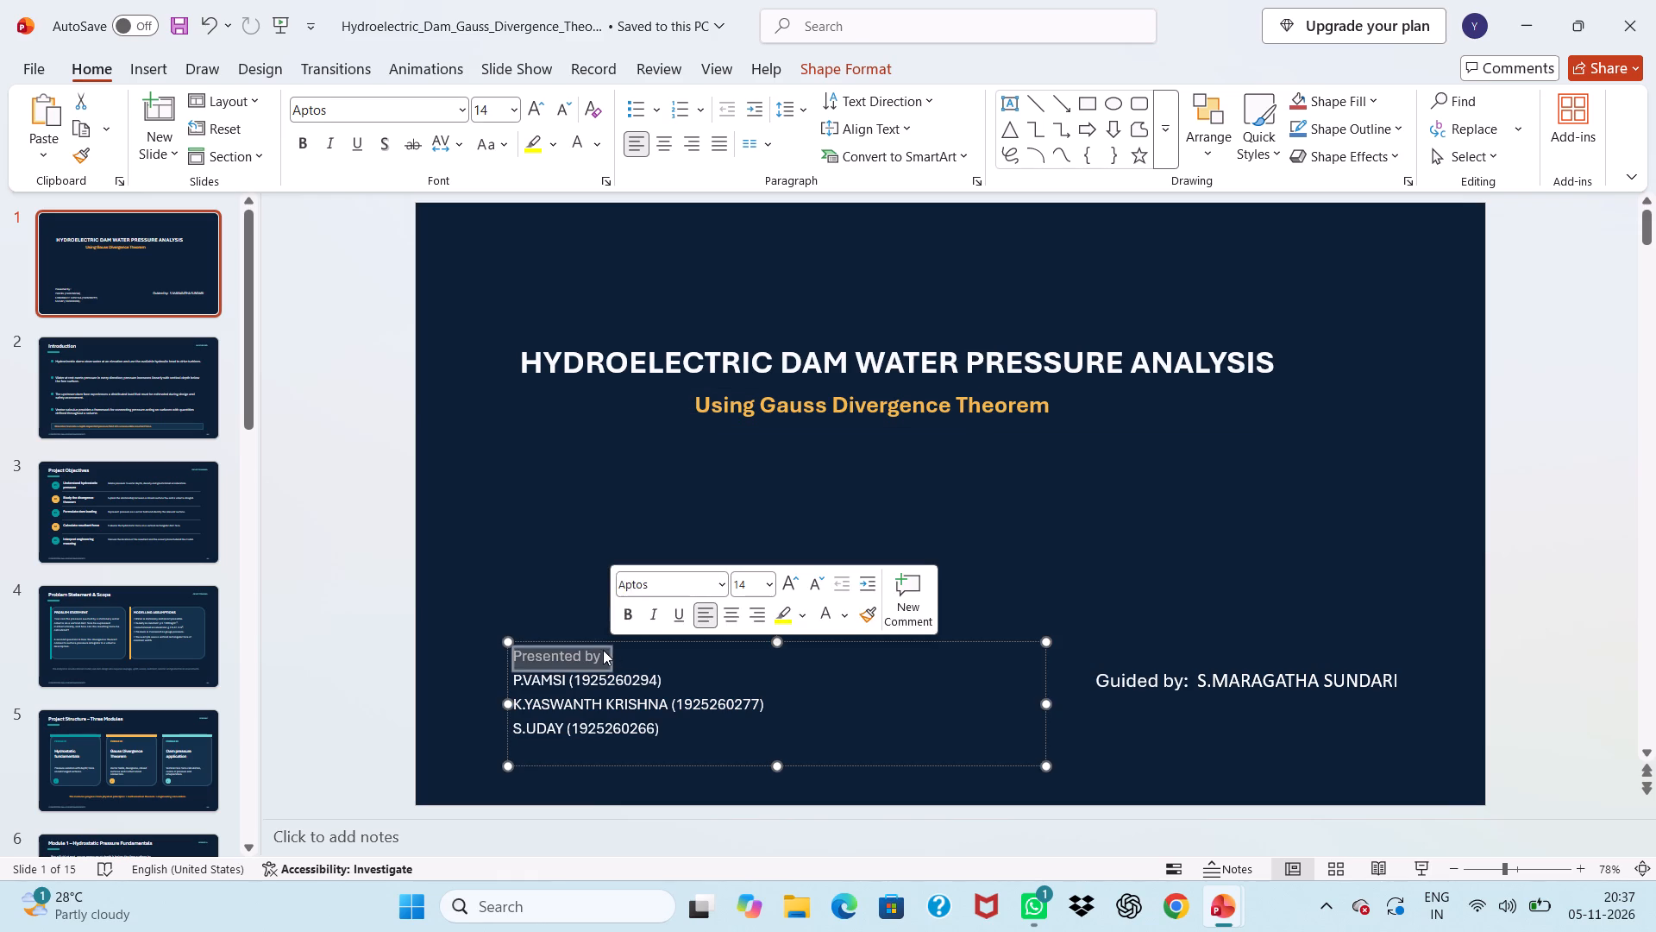
key(ctrl+shift+period)
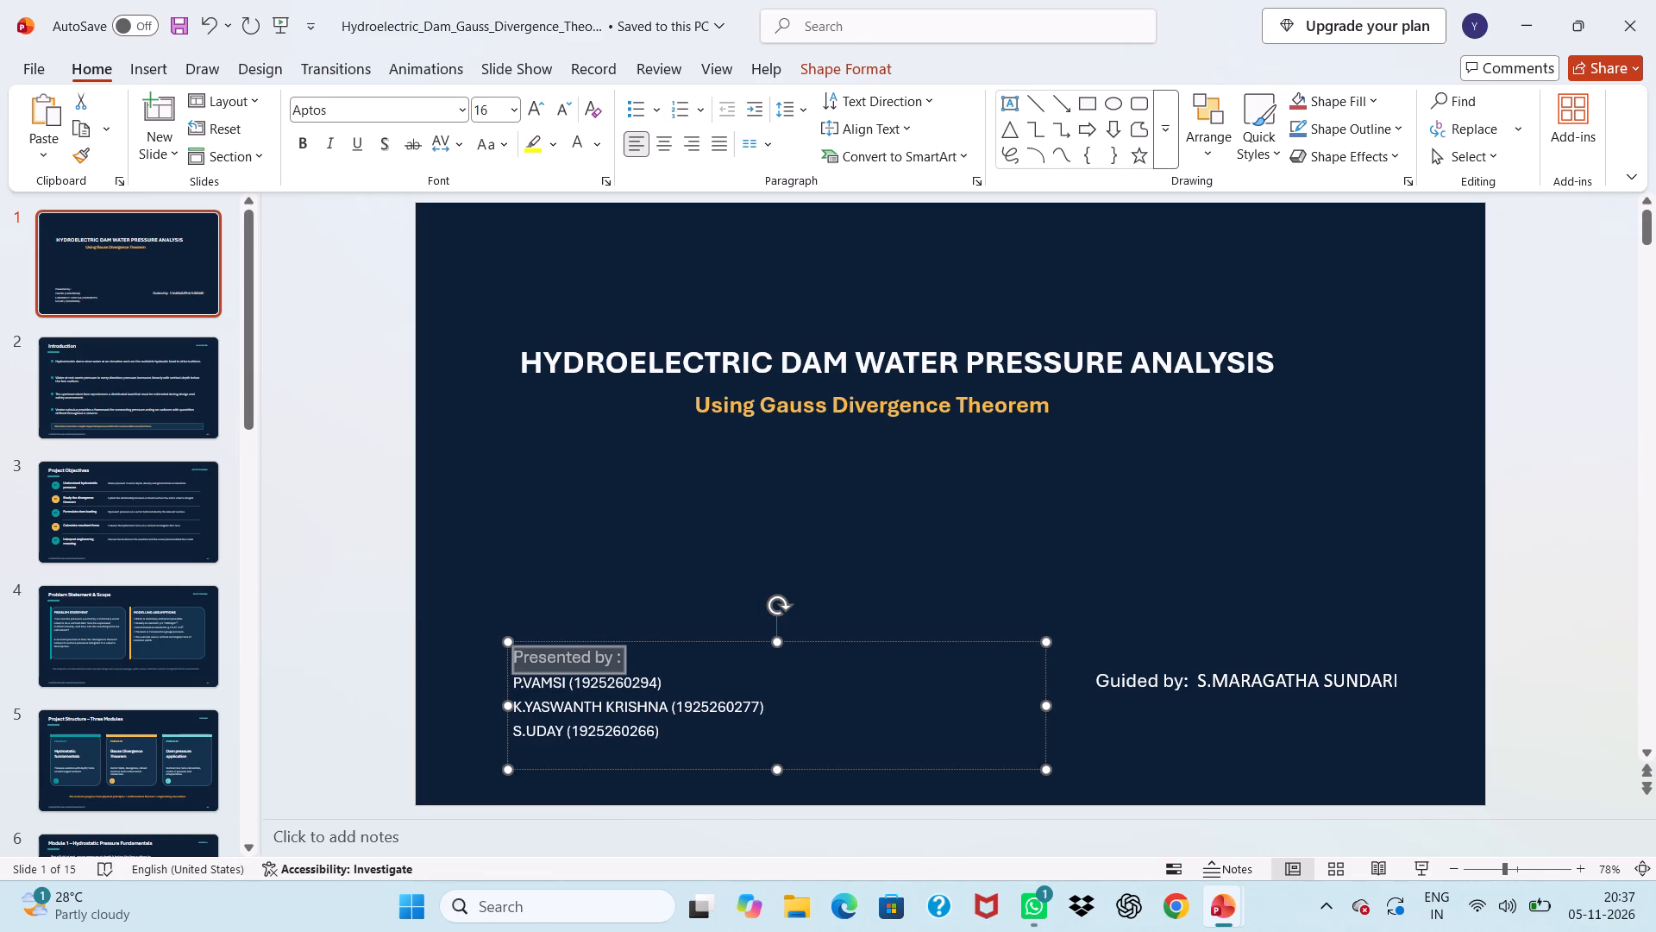
key(ctrl+shift+period)
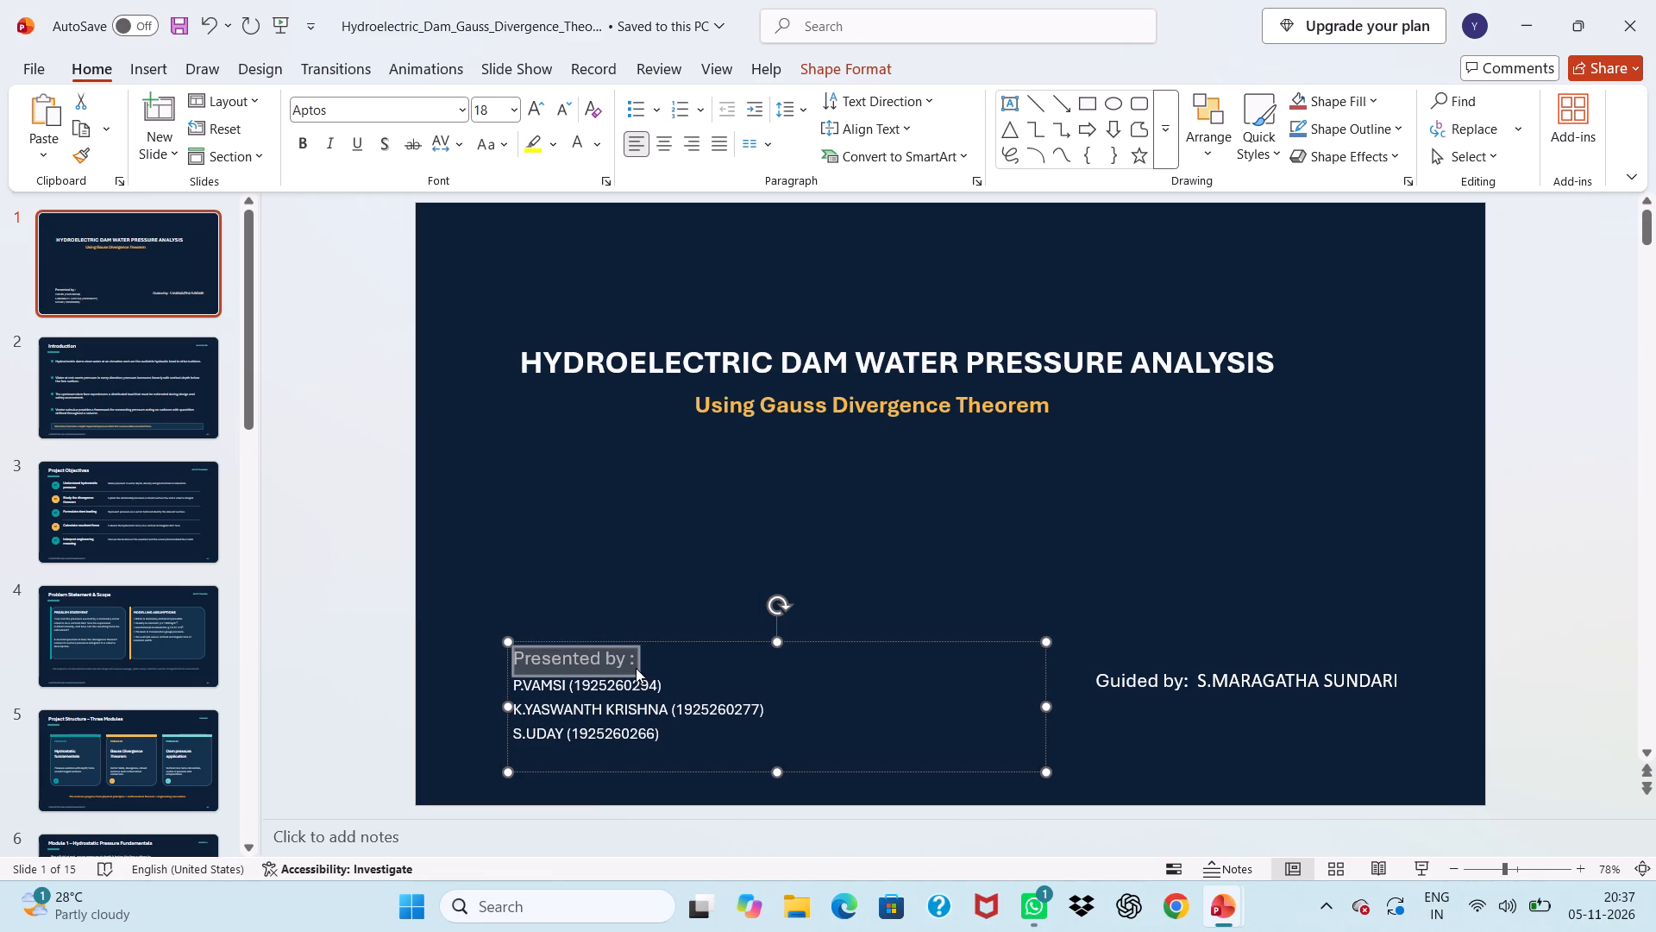
key(ctrl+shift+period)
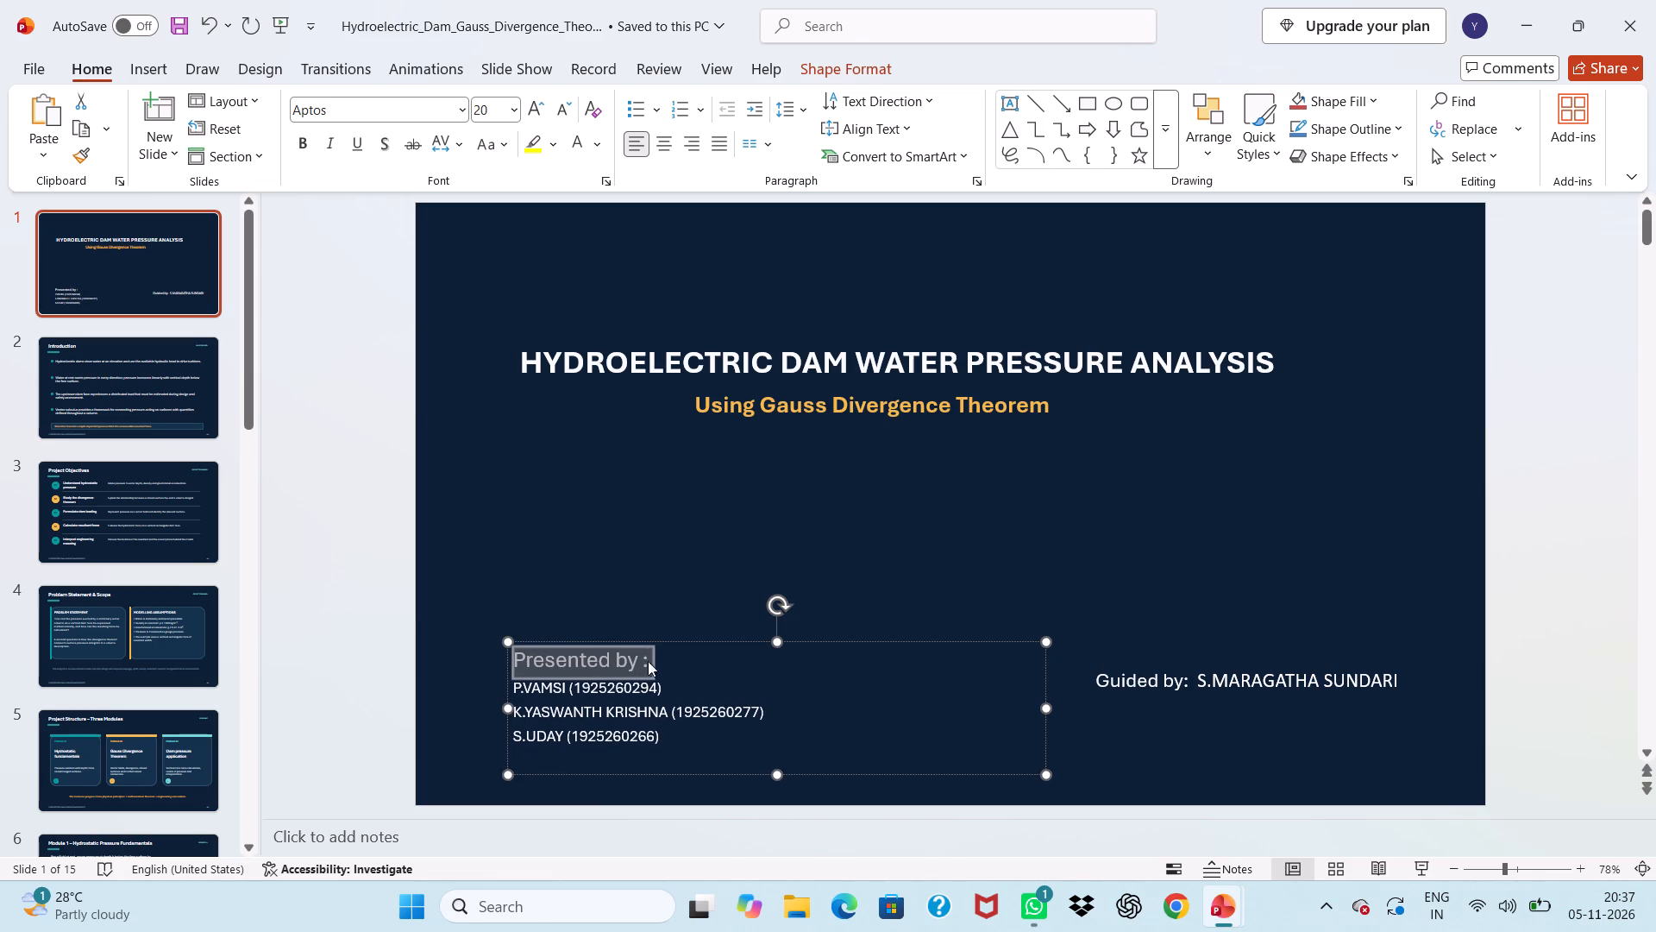
click(1123, 690)
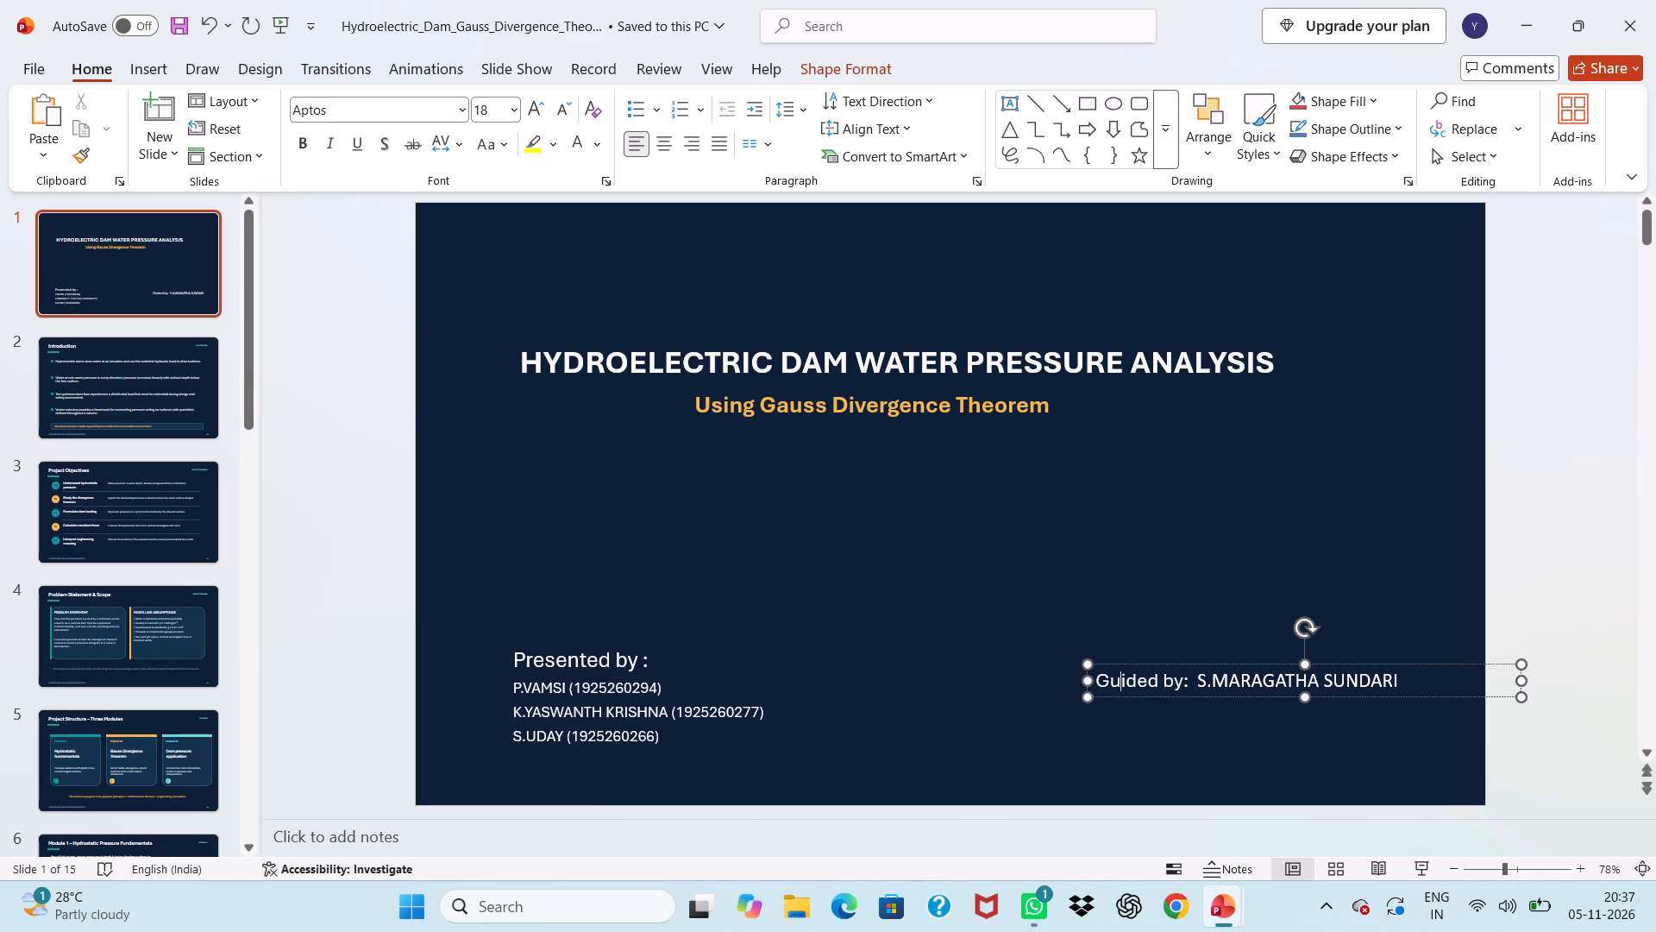
click(1096, 681)
Move the presenters' text box straight up a little, keeping its left edge aligned with the title text.
click(515, 690)
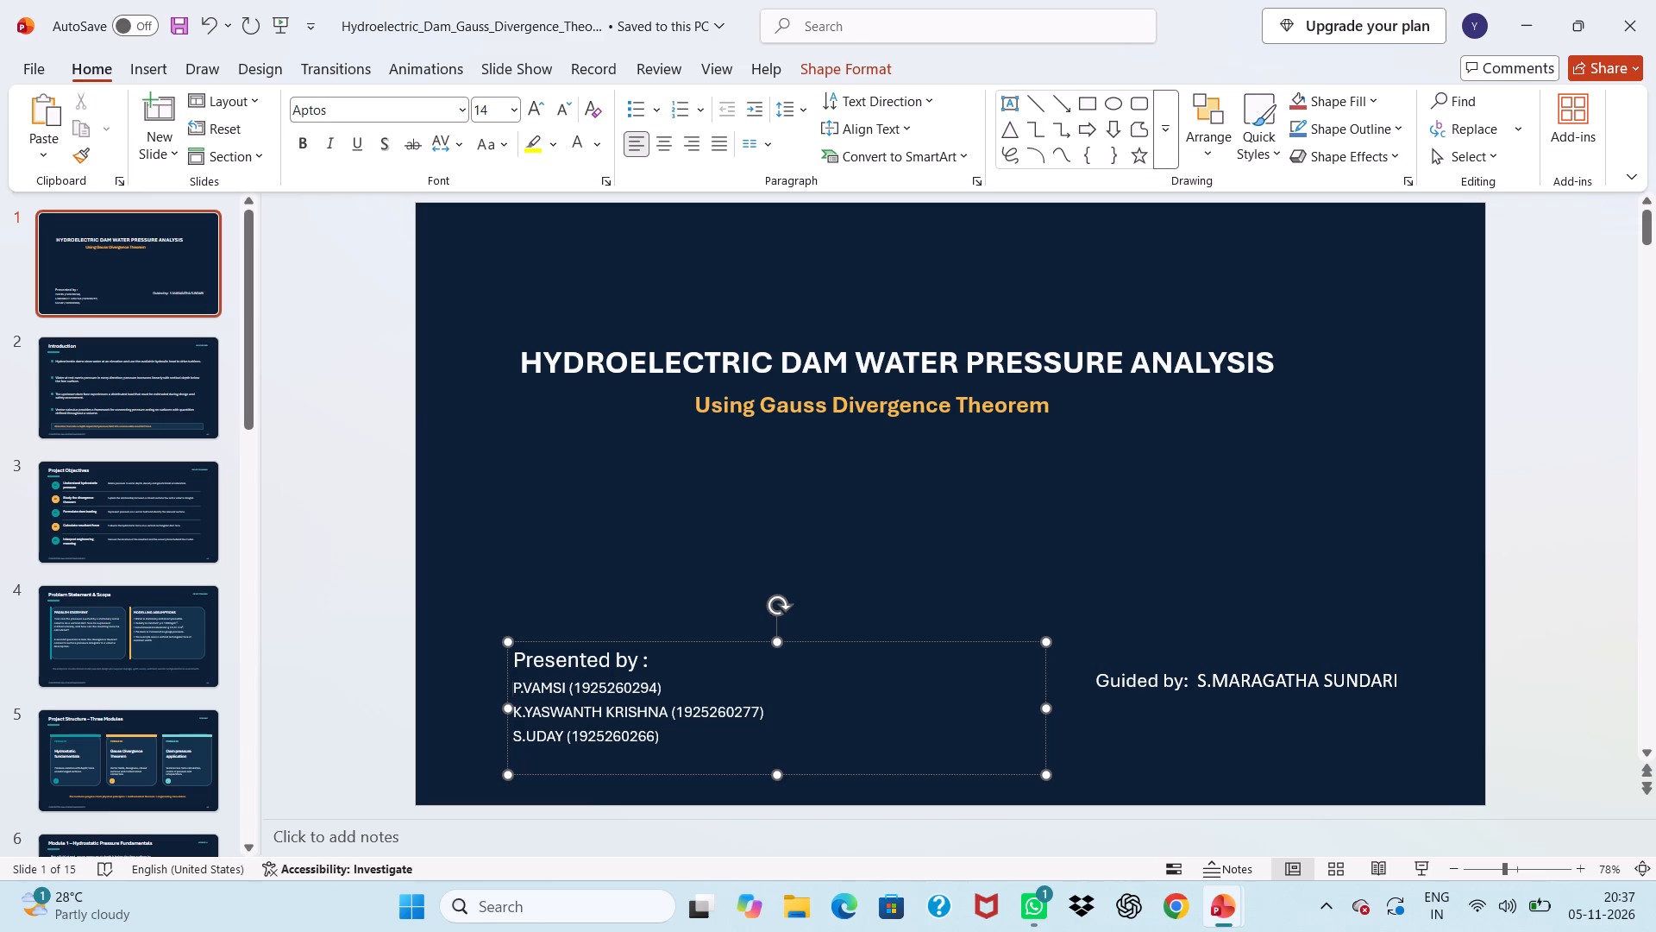
drag(726, 638, 714, 555)
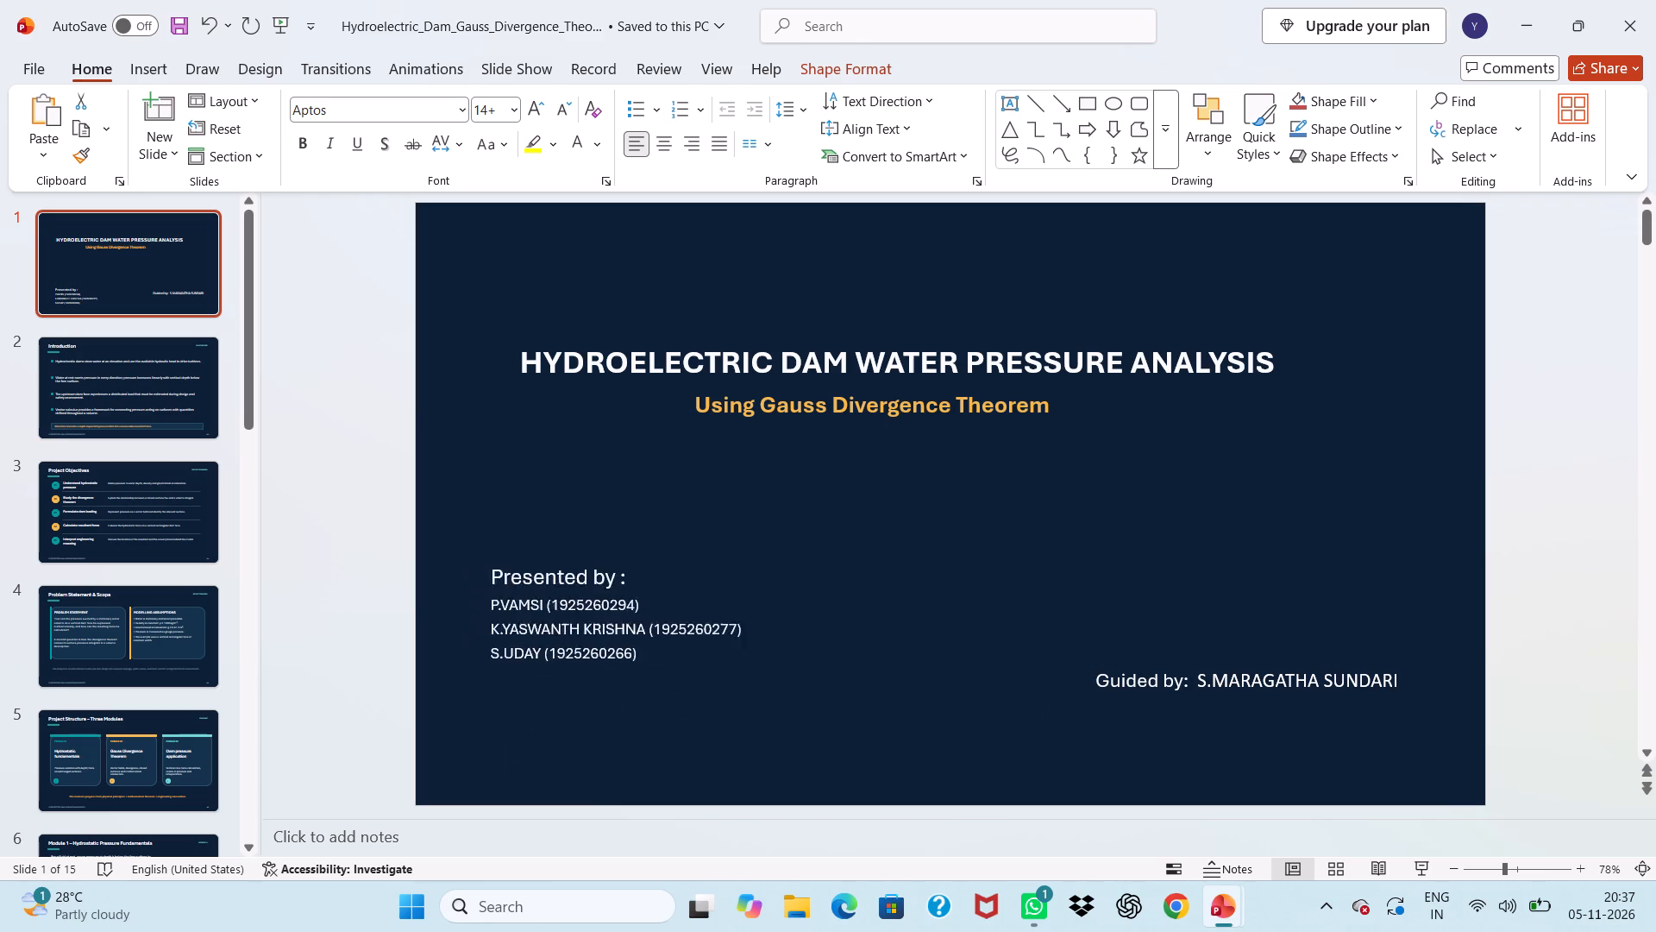
drag(714, 555, 727, 577)
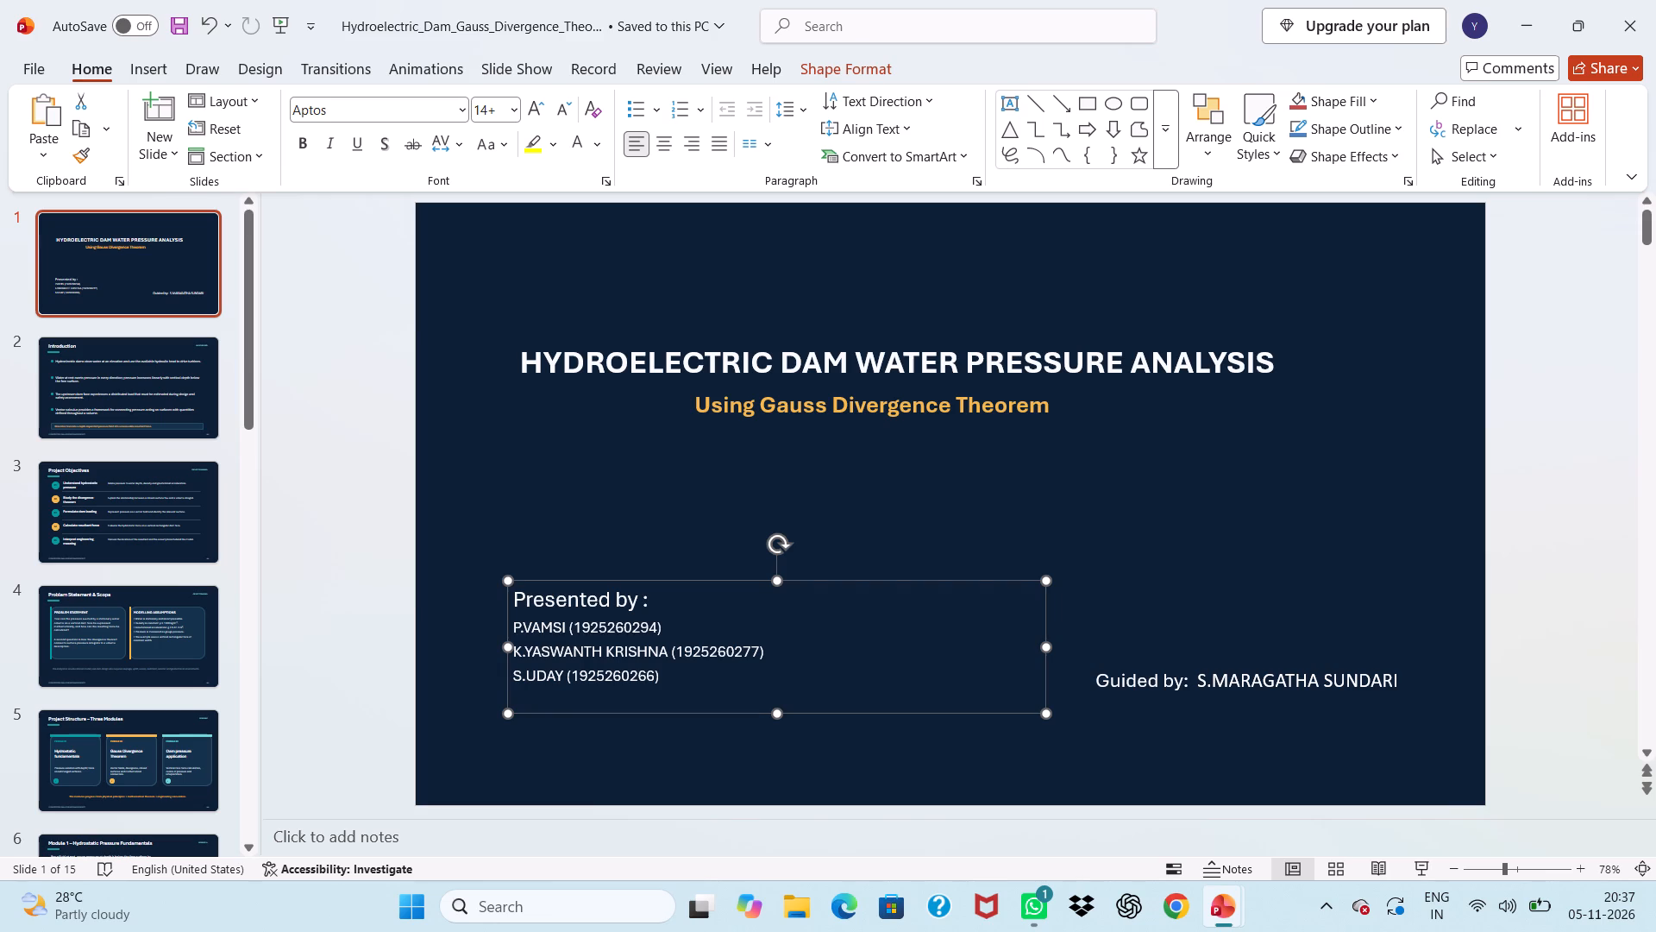
Enlarge the three presenter lines beneath the "Presented by :" heading to 18 pt.
click(665, 675)
drag(665, 675, 526, 584)
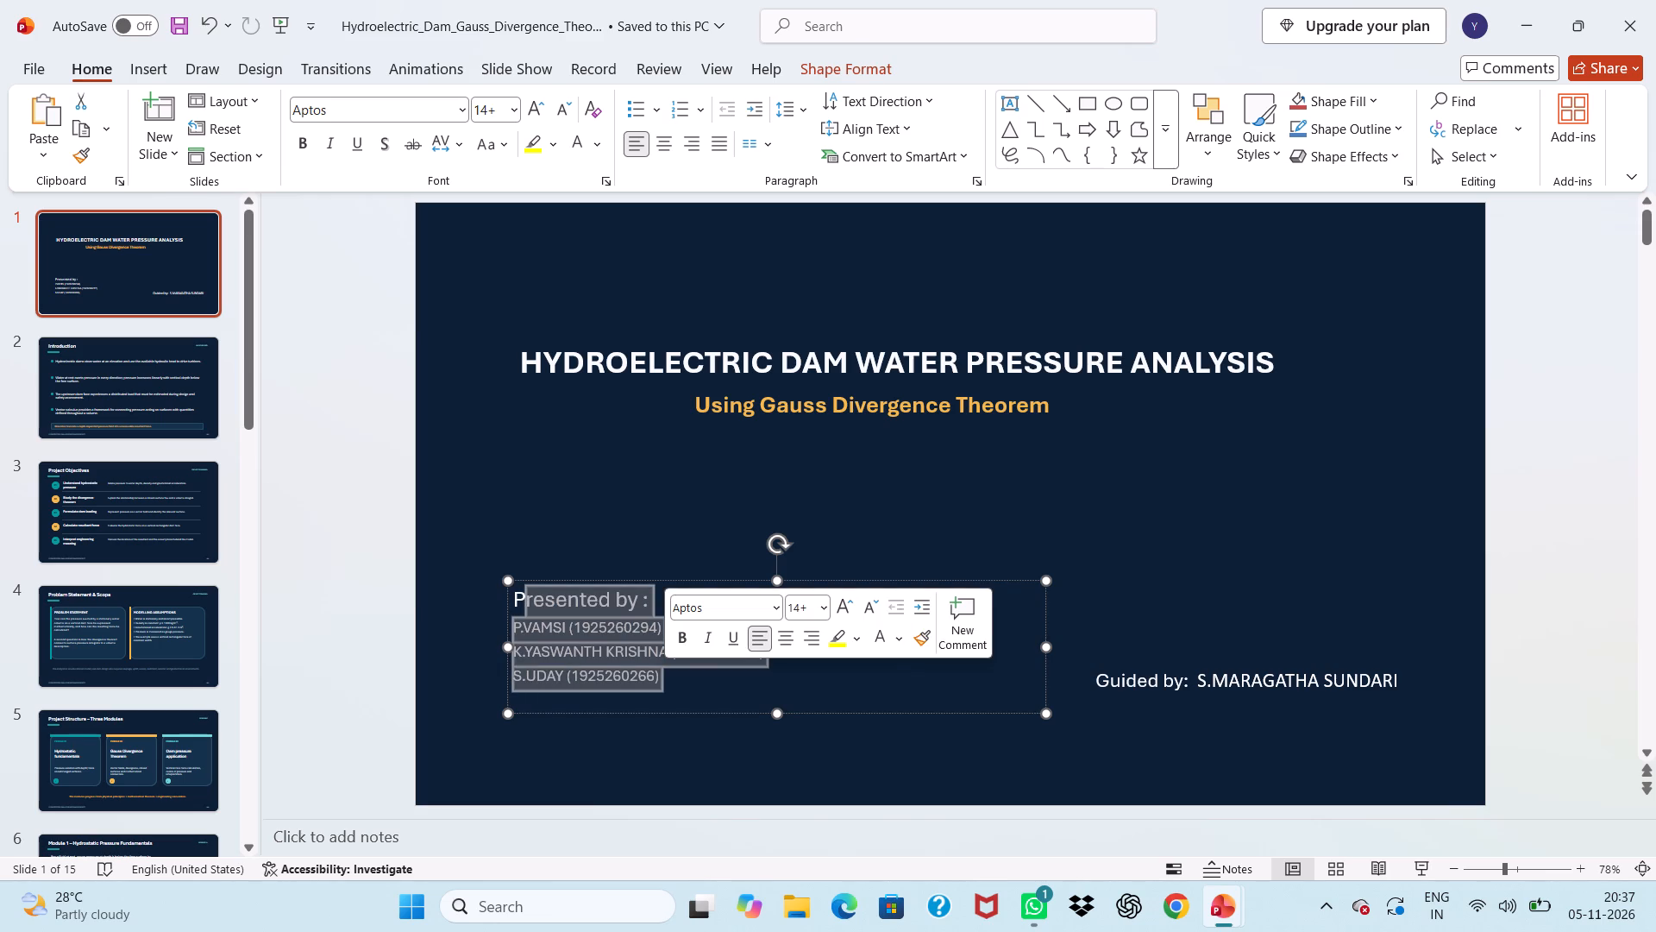
drag(526, 584, 507, 633)
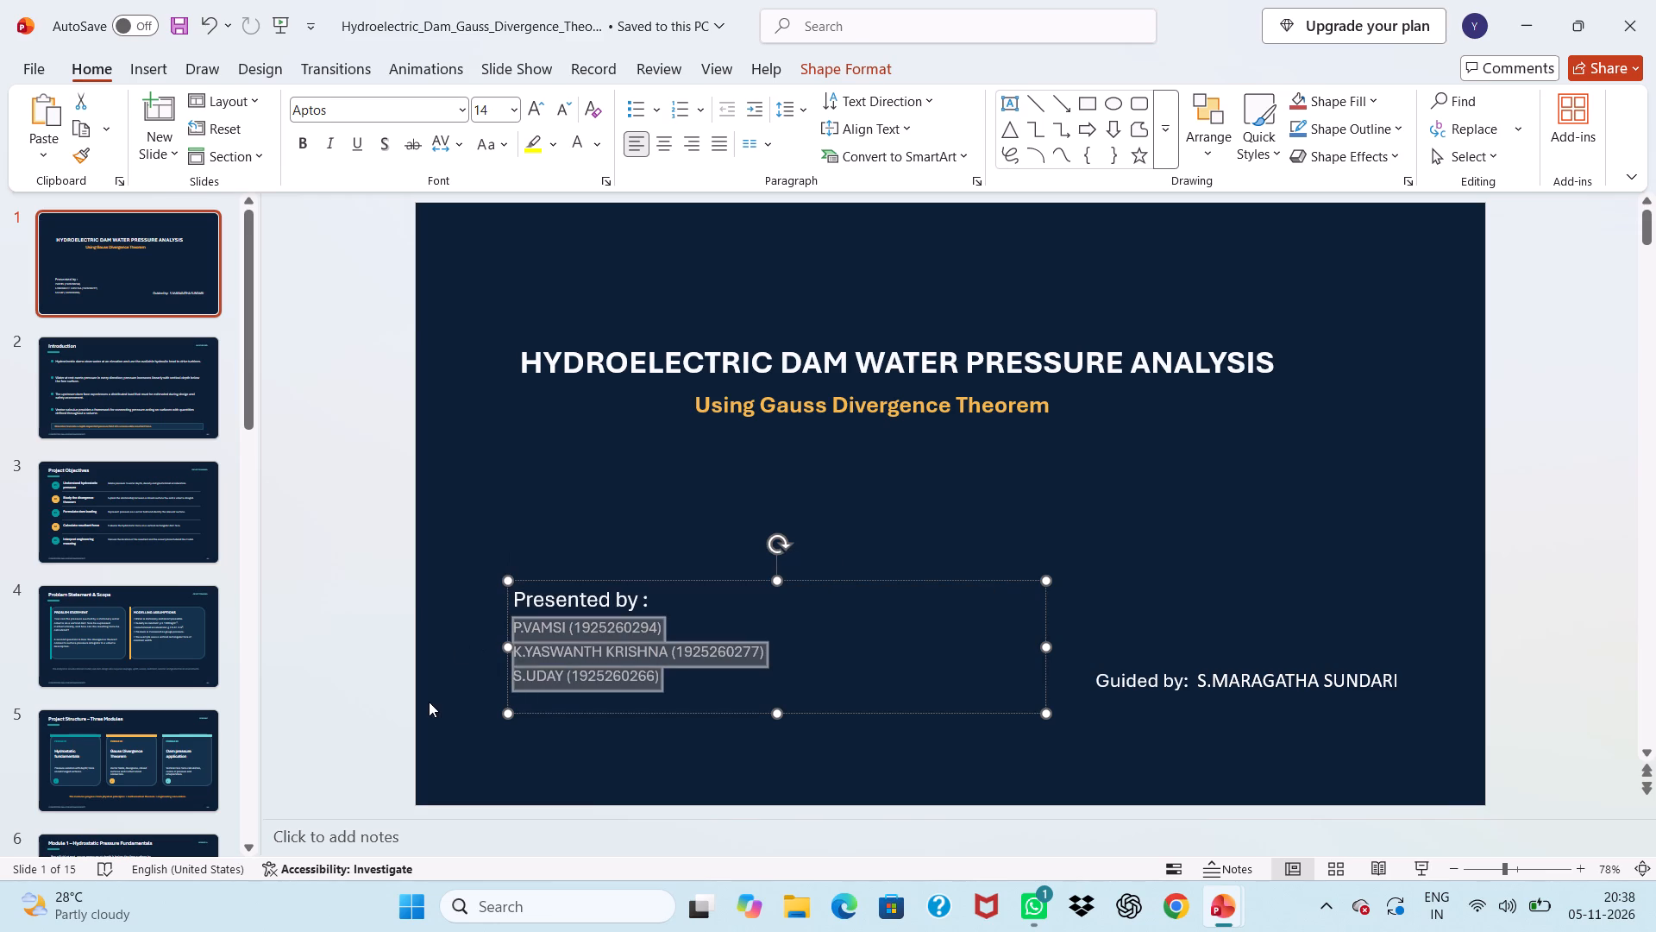
key(ctrl+shift+period)
key(ctrl+shift+period)
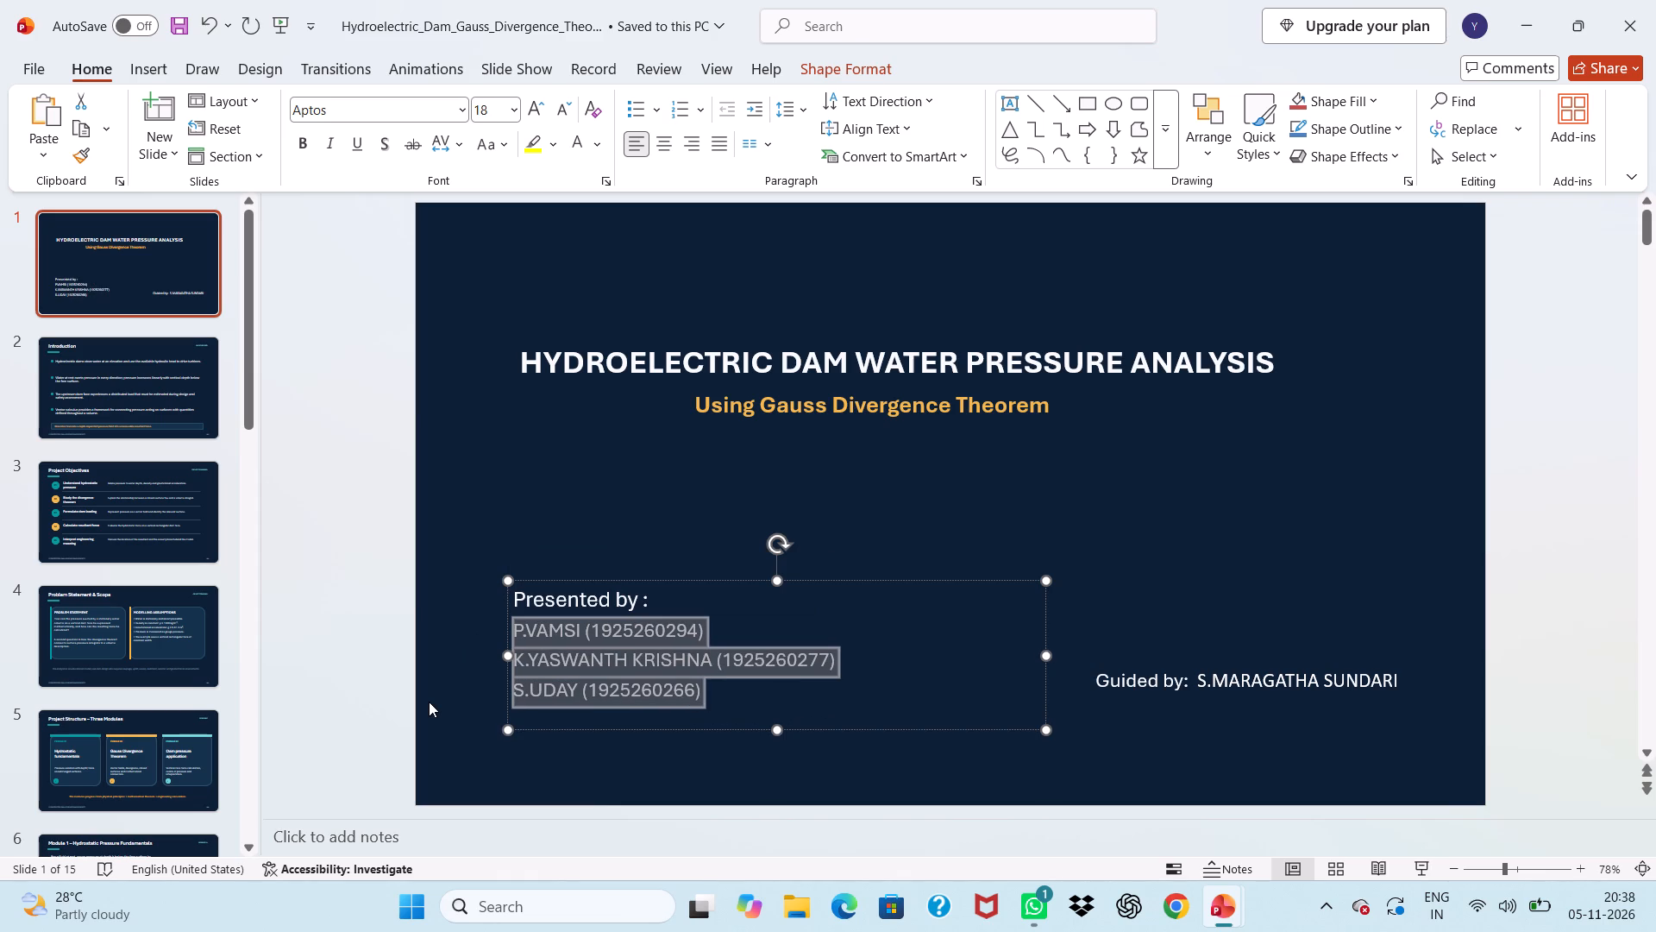
click(955, 483)
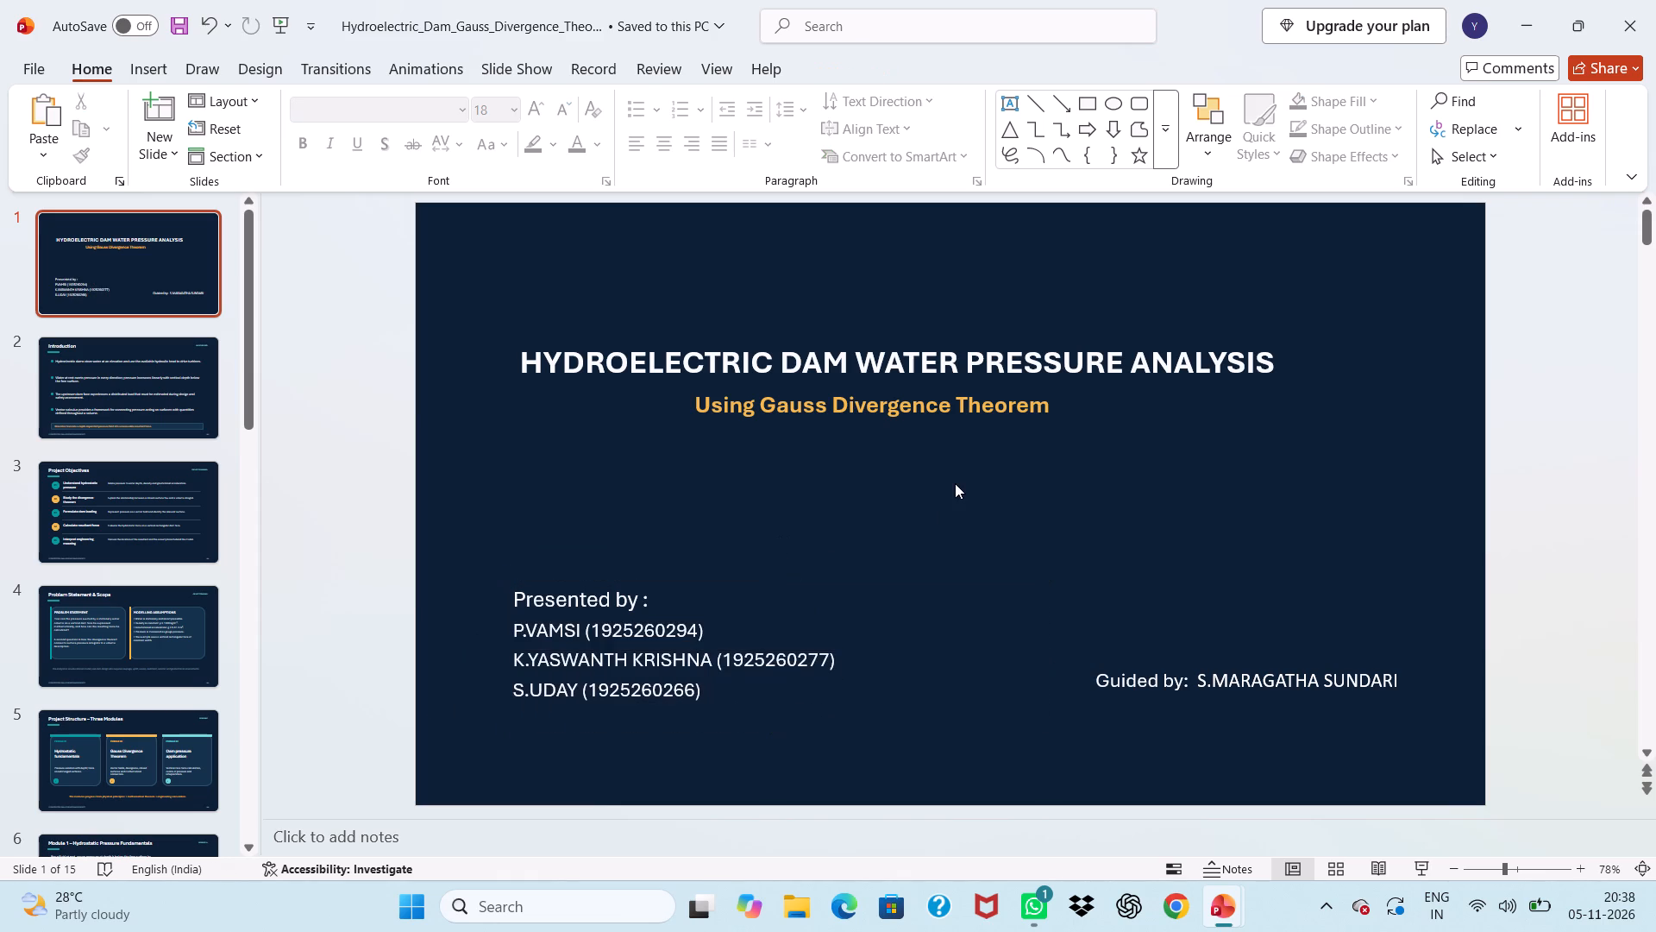
Enlarge only the "Guided by:" label to 20 pt, leaving out the guide's name.
click(1095, 674)
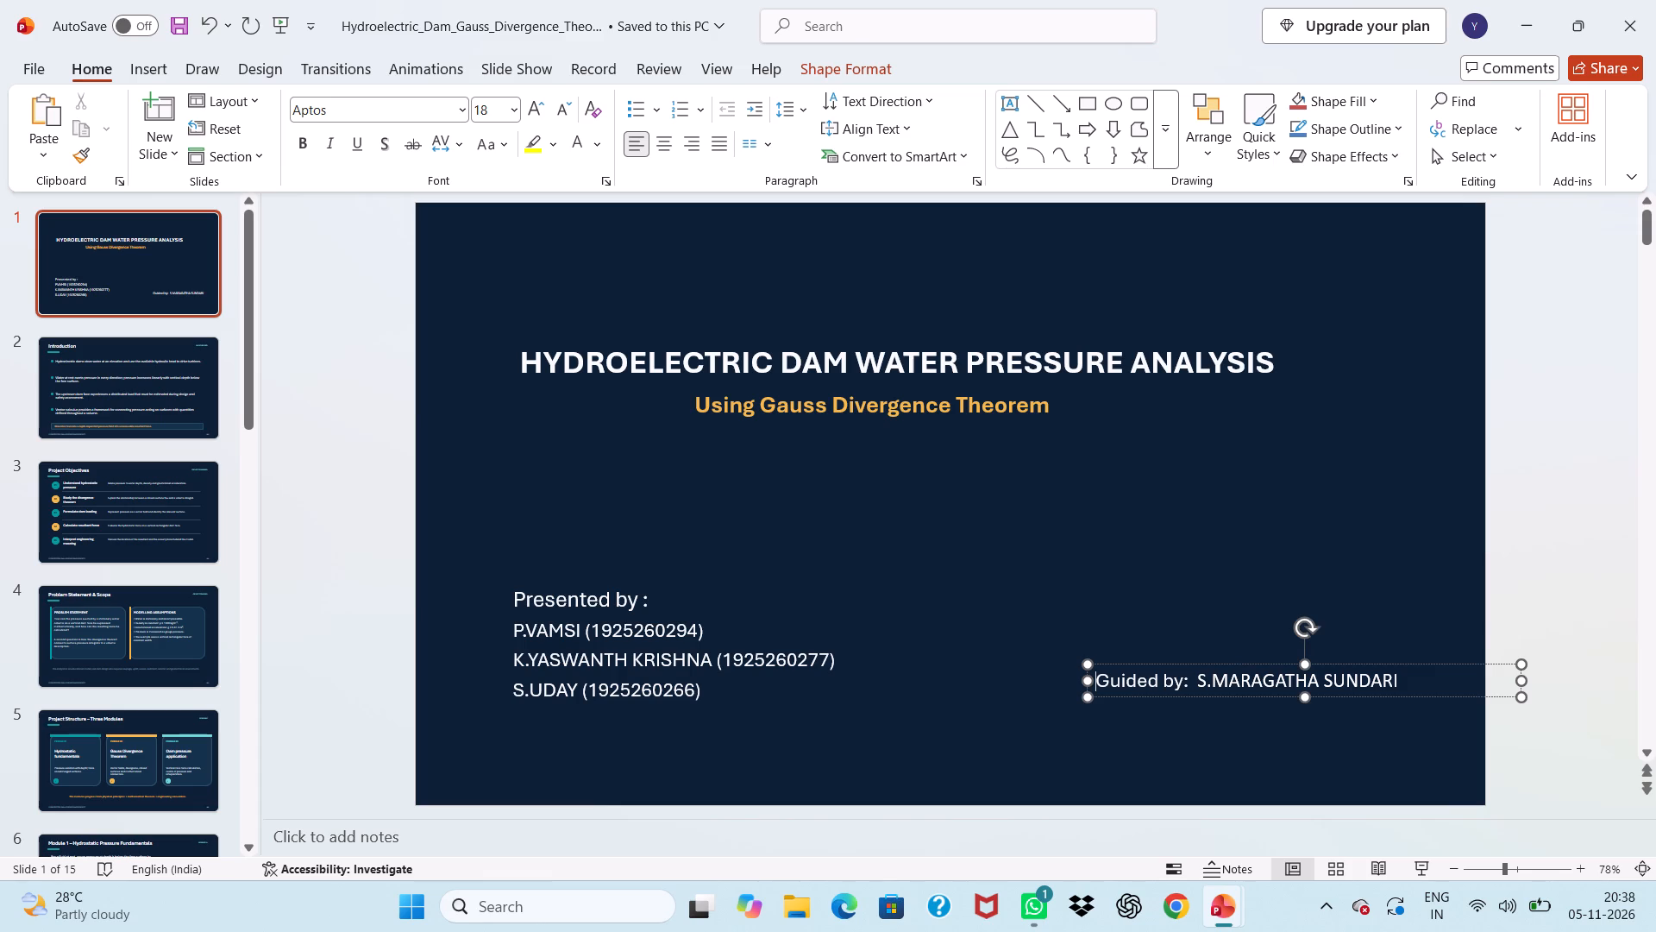
drag(1095, 674, 1286, 670)
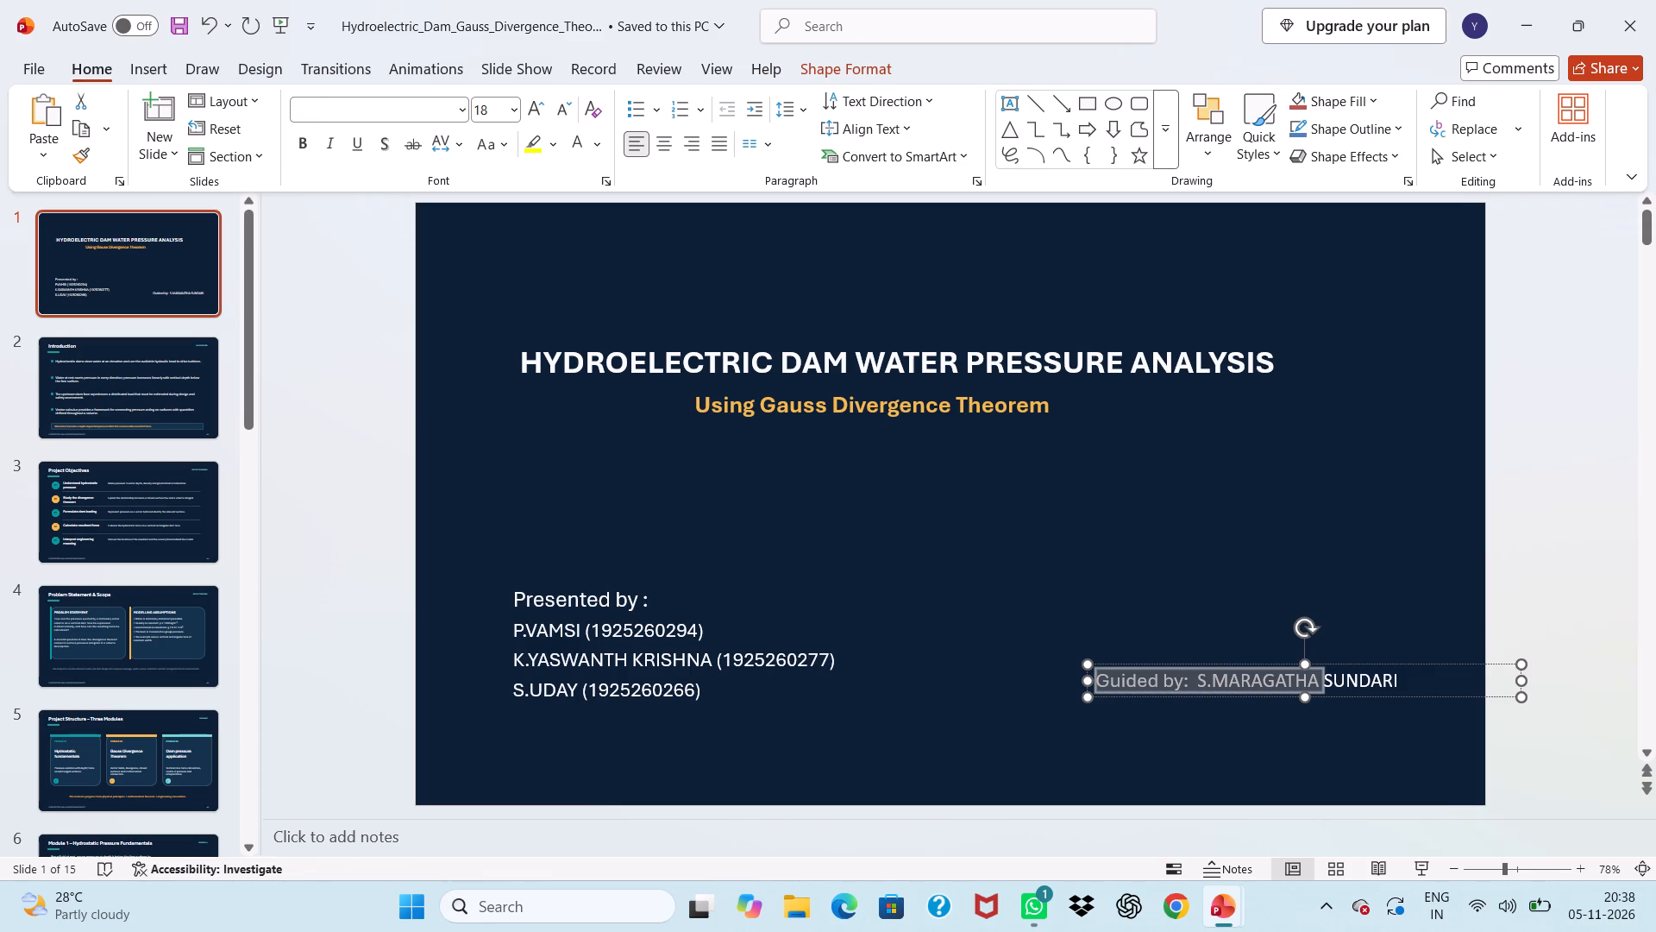
drag(1286, 670, 1187, 686)
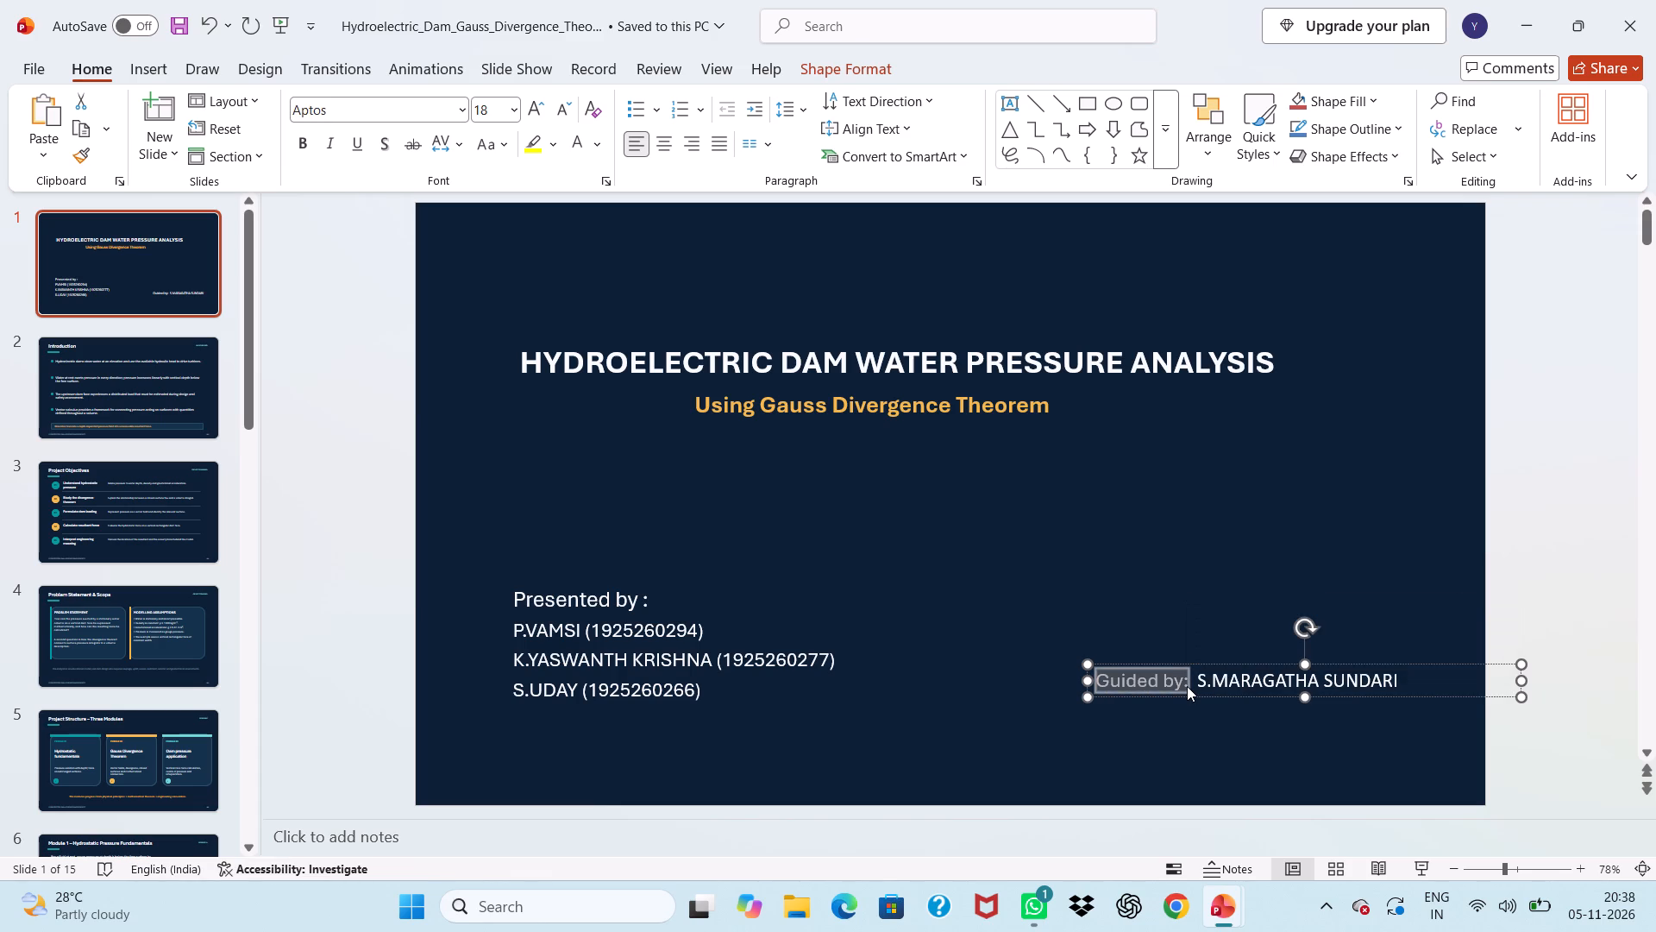
key(ctrl+shift+period)
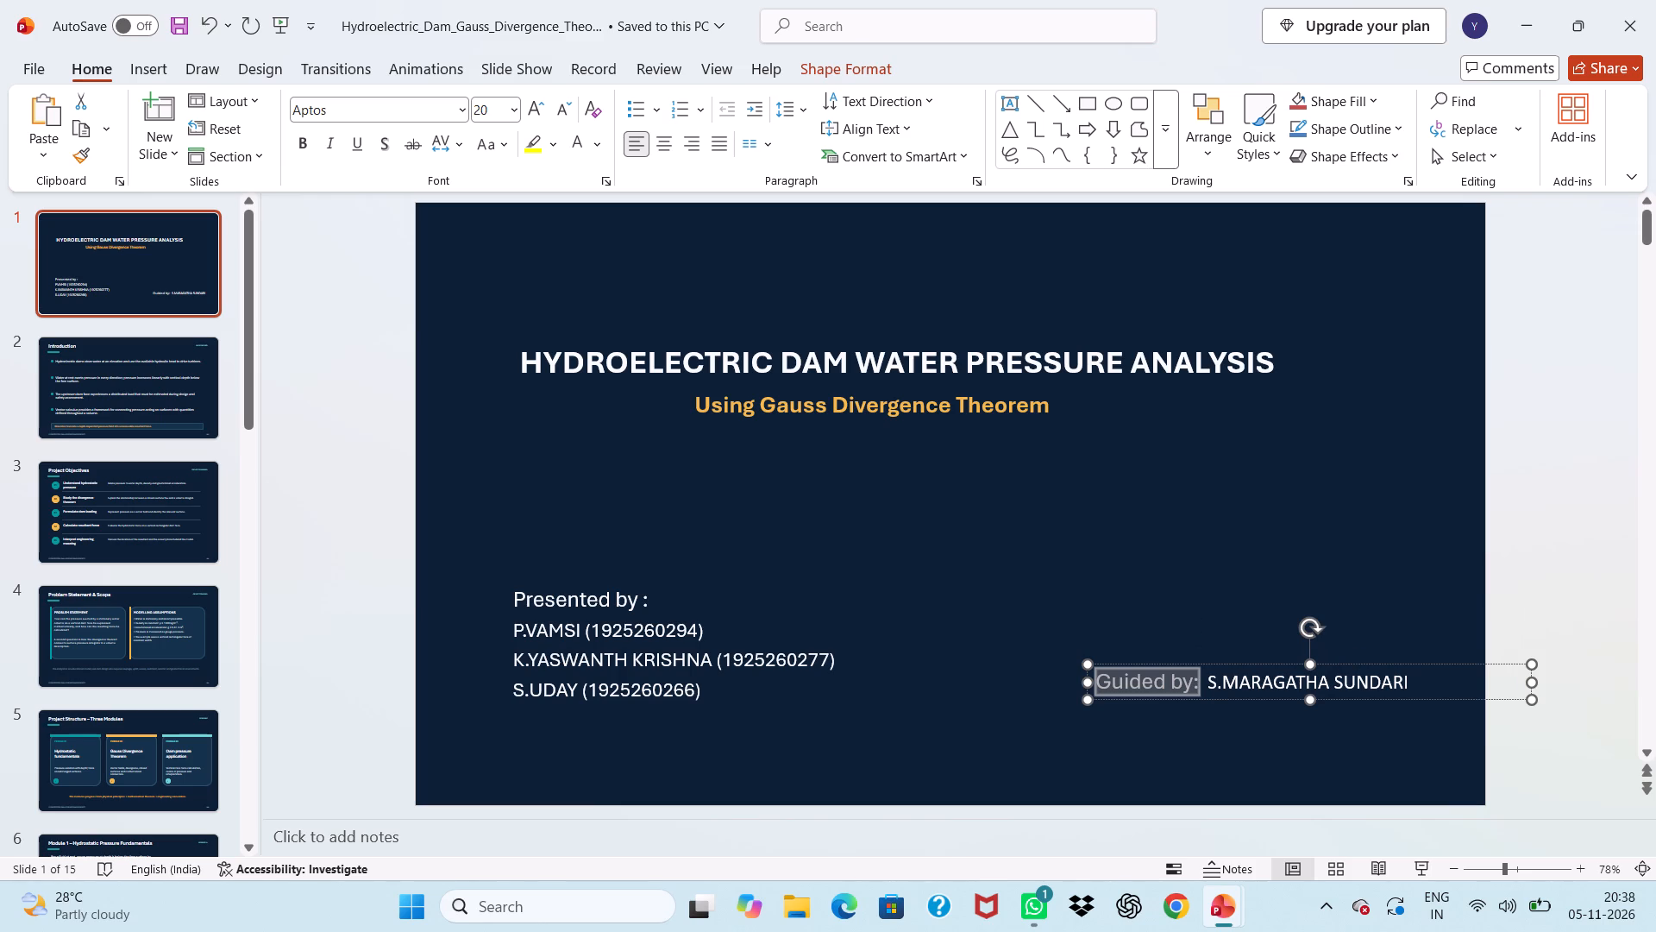
Move the "Guided by:" text box left and up so it sits within the slide, level with the middle of the presenters' block.
drag(1318, 664, 1306, 622)
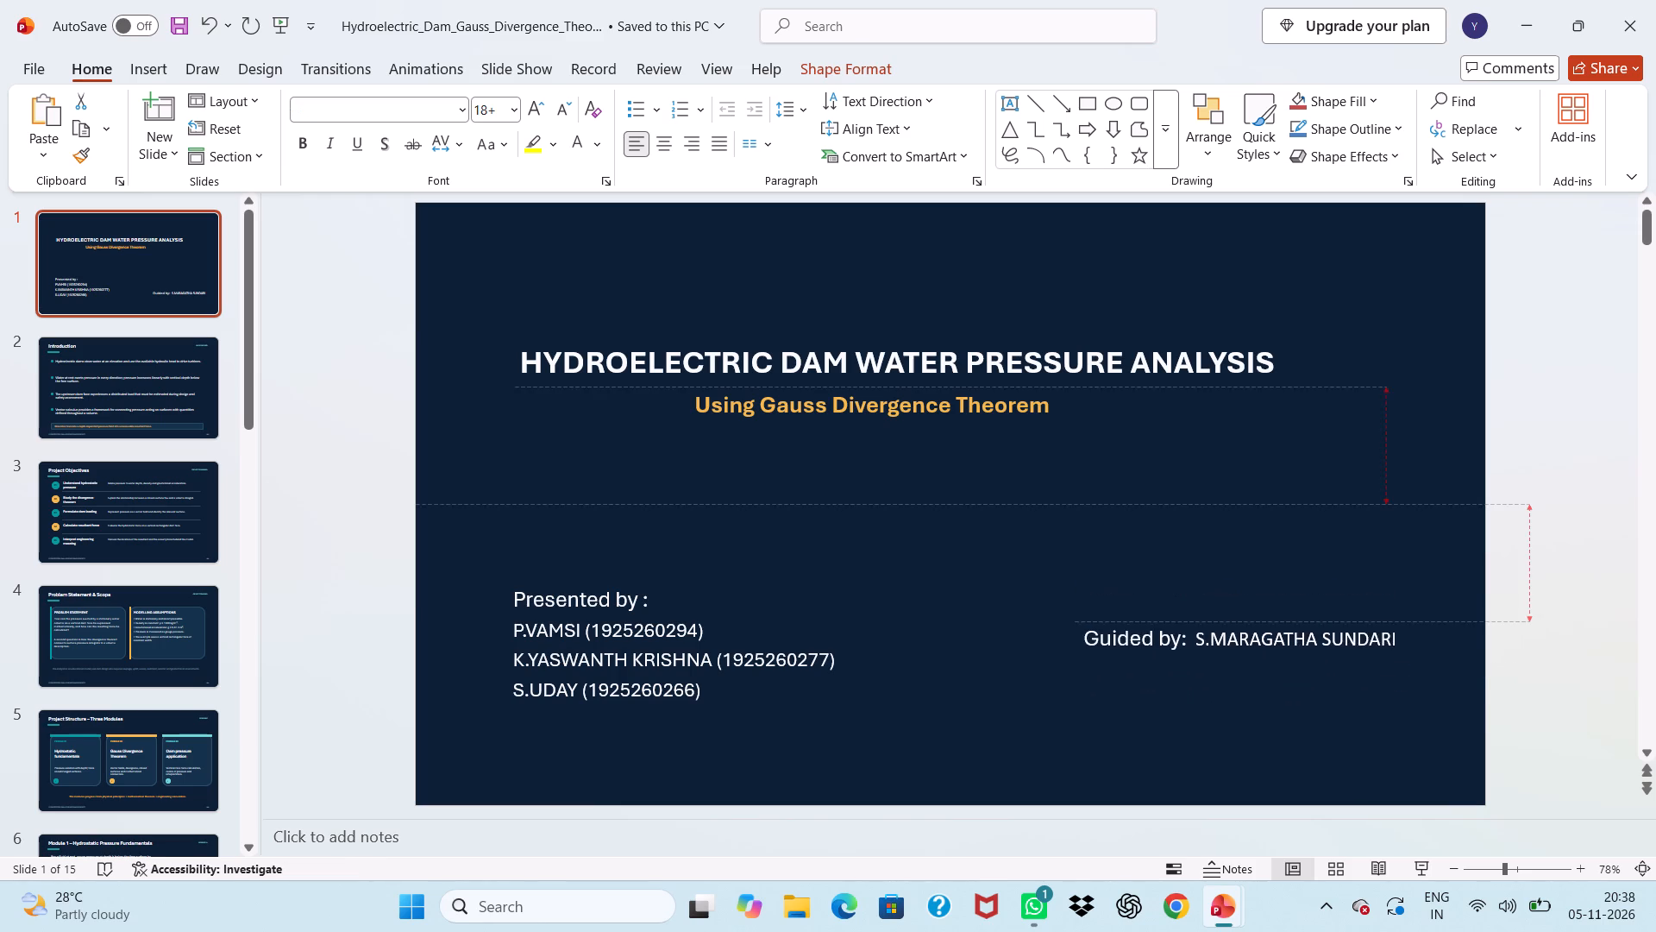
drag(1306, 622, 969, 589)
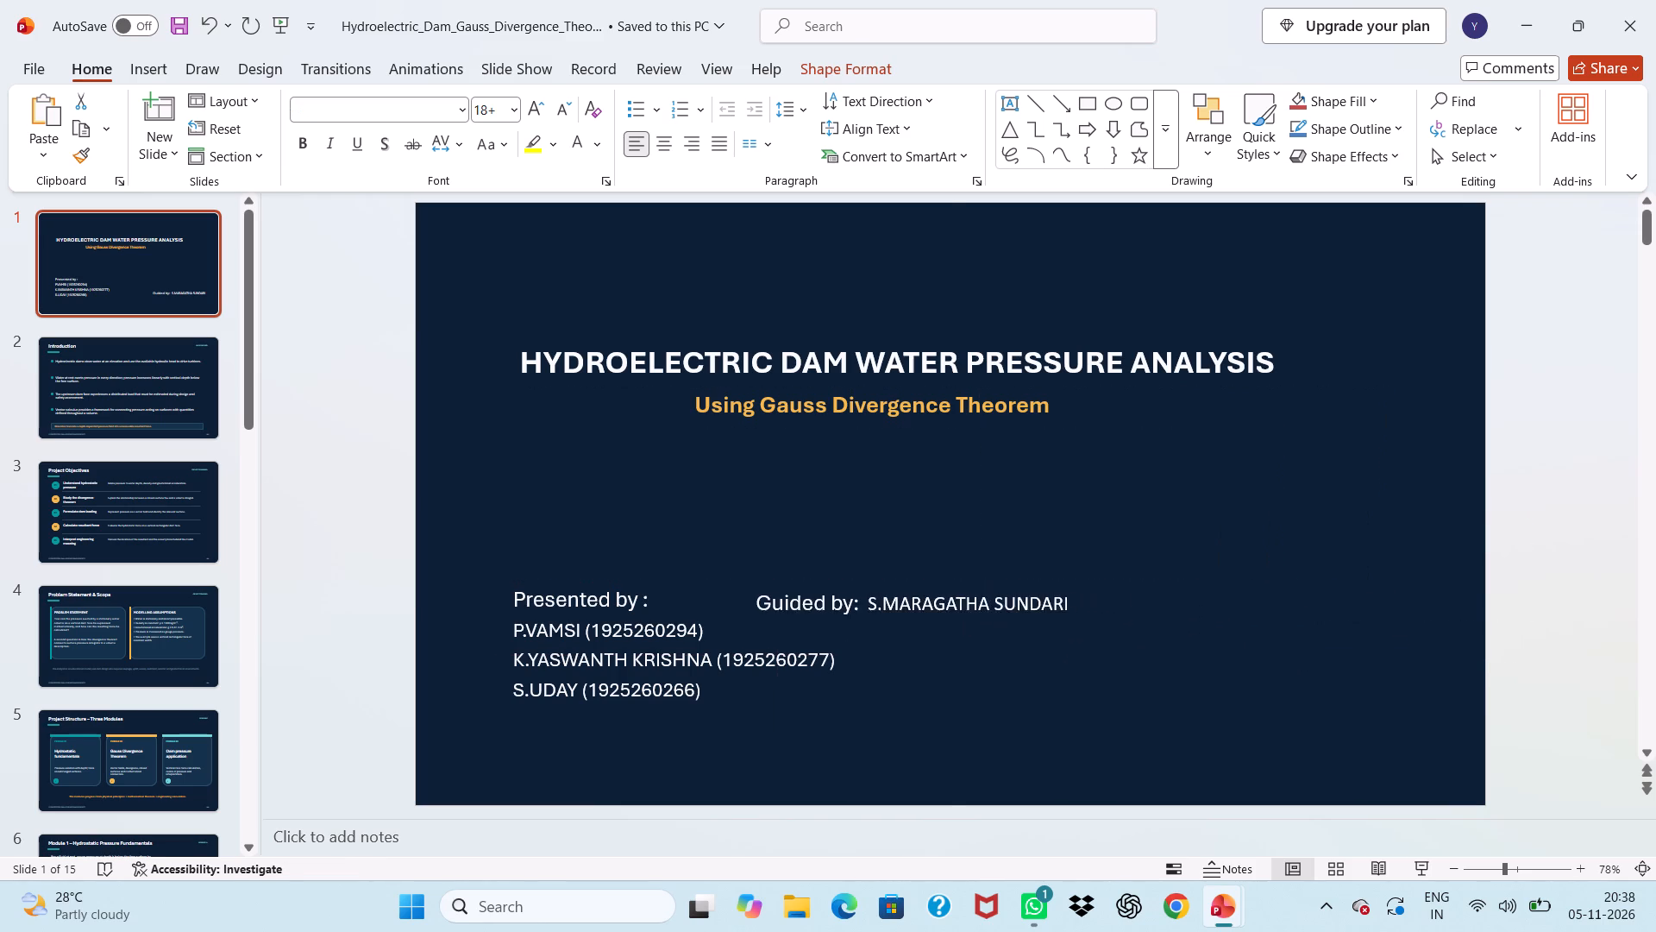
drag(969, 589, 1011, 630)
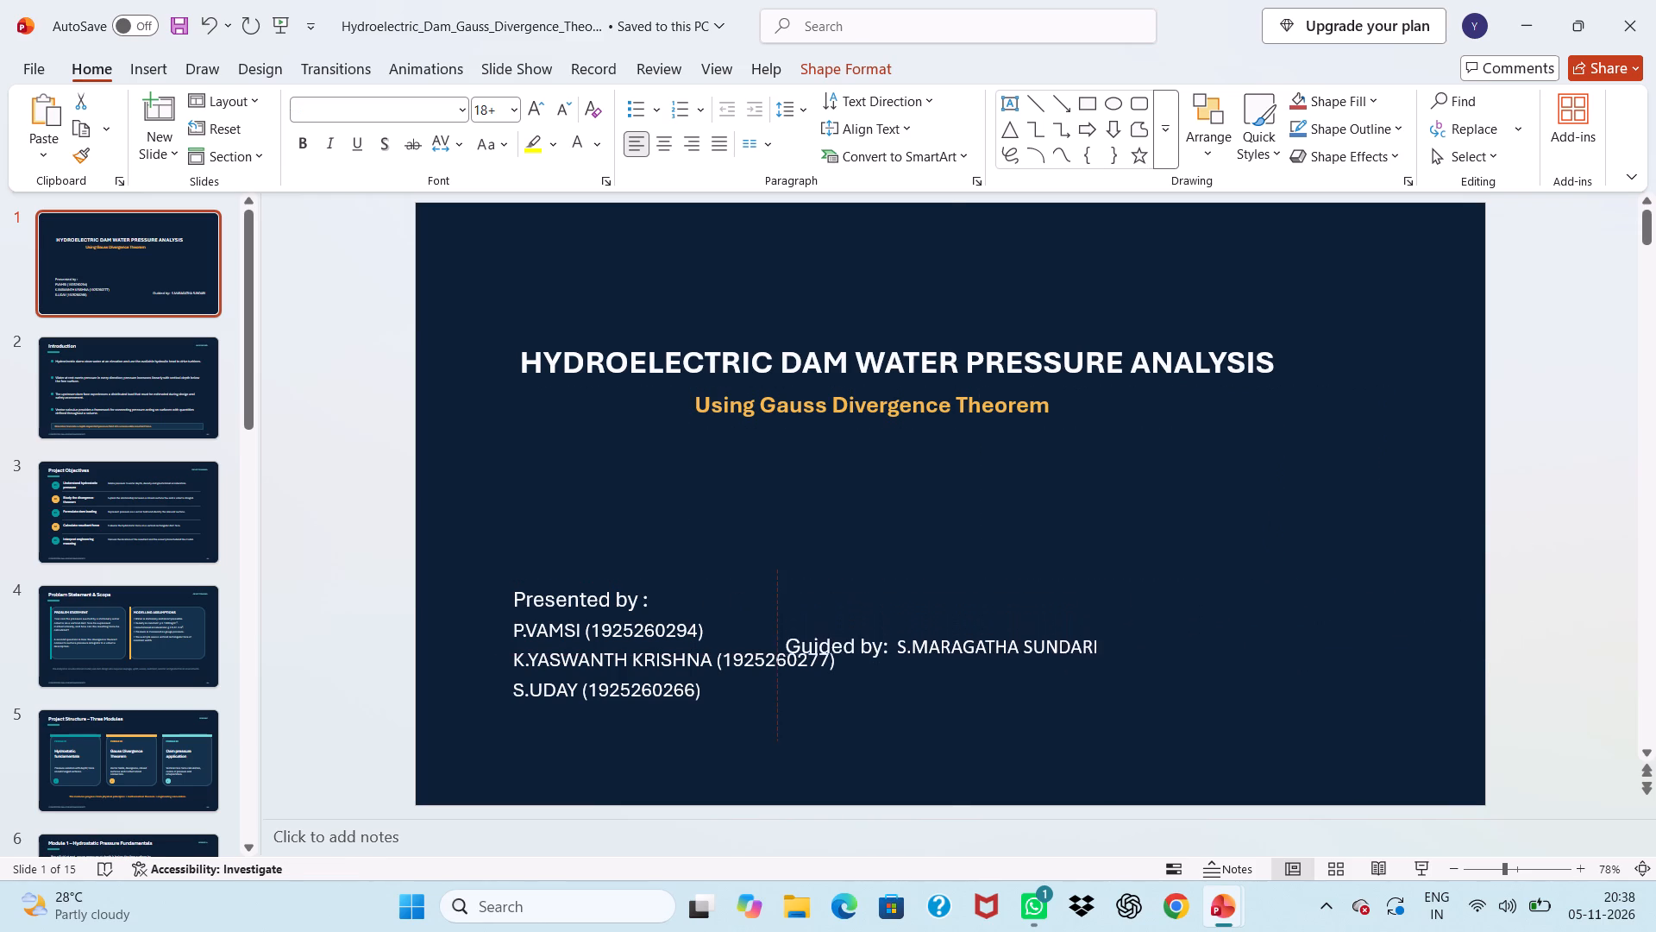
drag(1011, 630, 1103, 633)
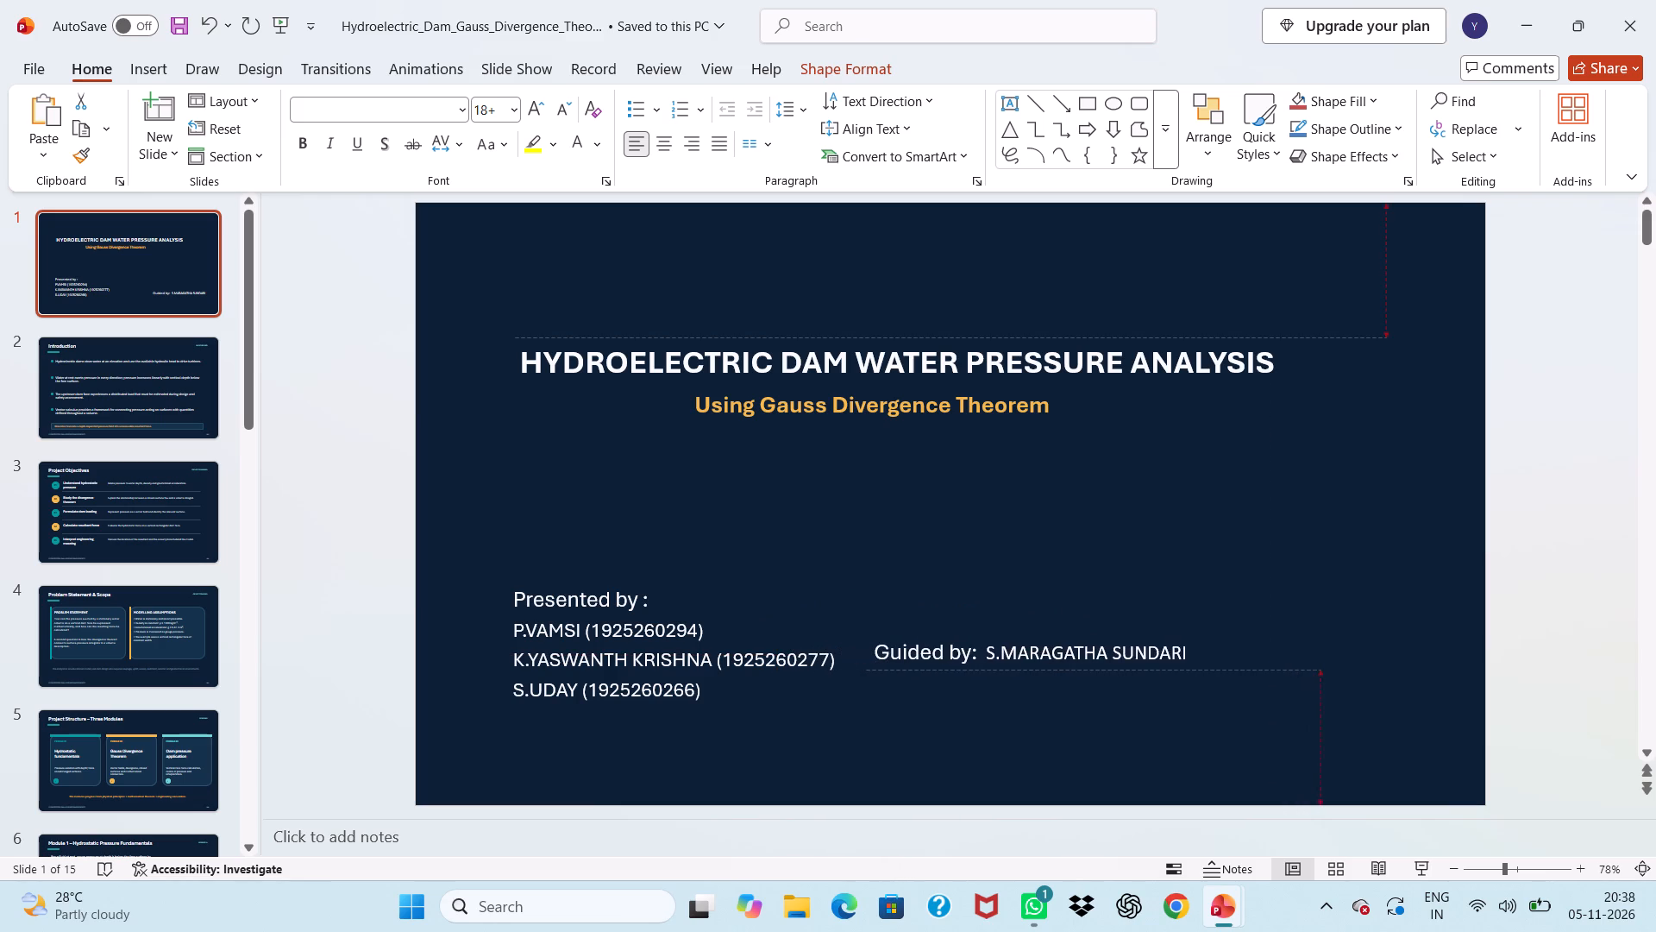
drag(1103, 633, 1214, 632)
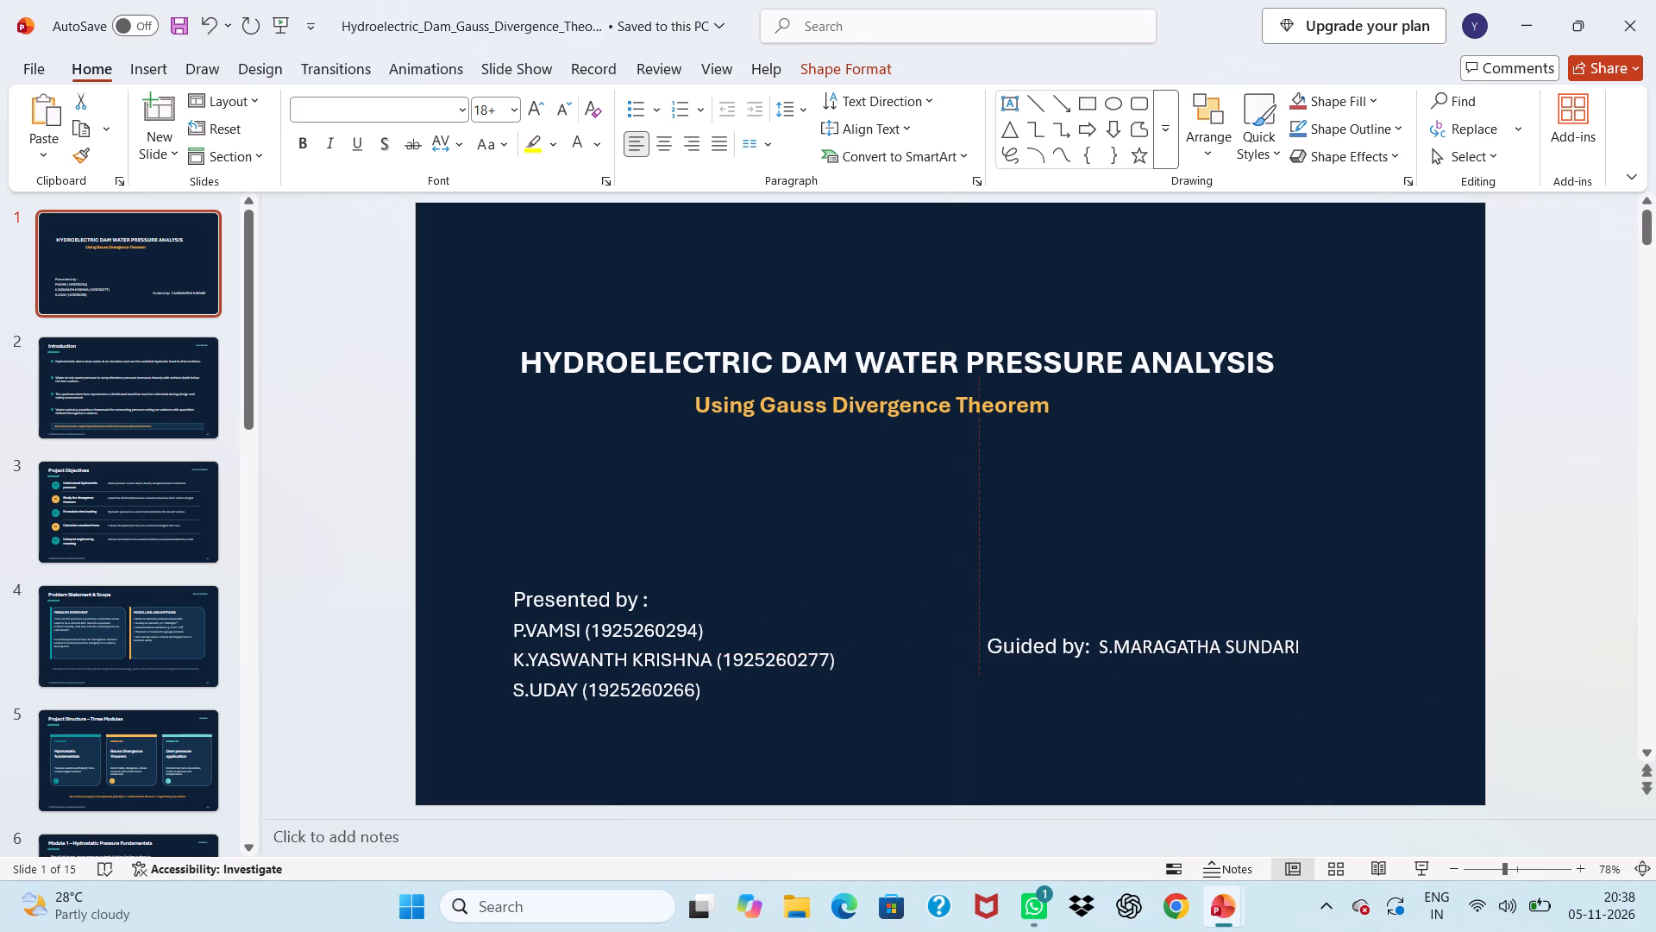
drag(1214, 632, 1216, 639)
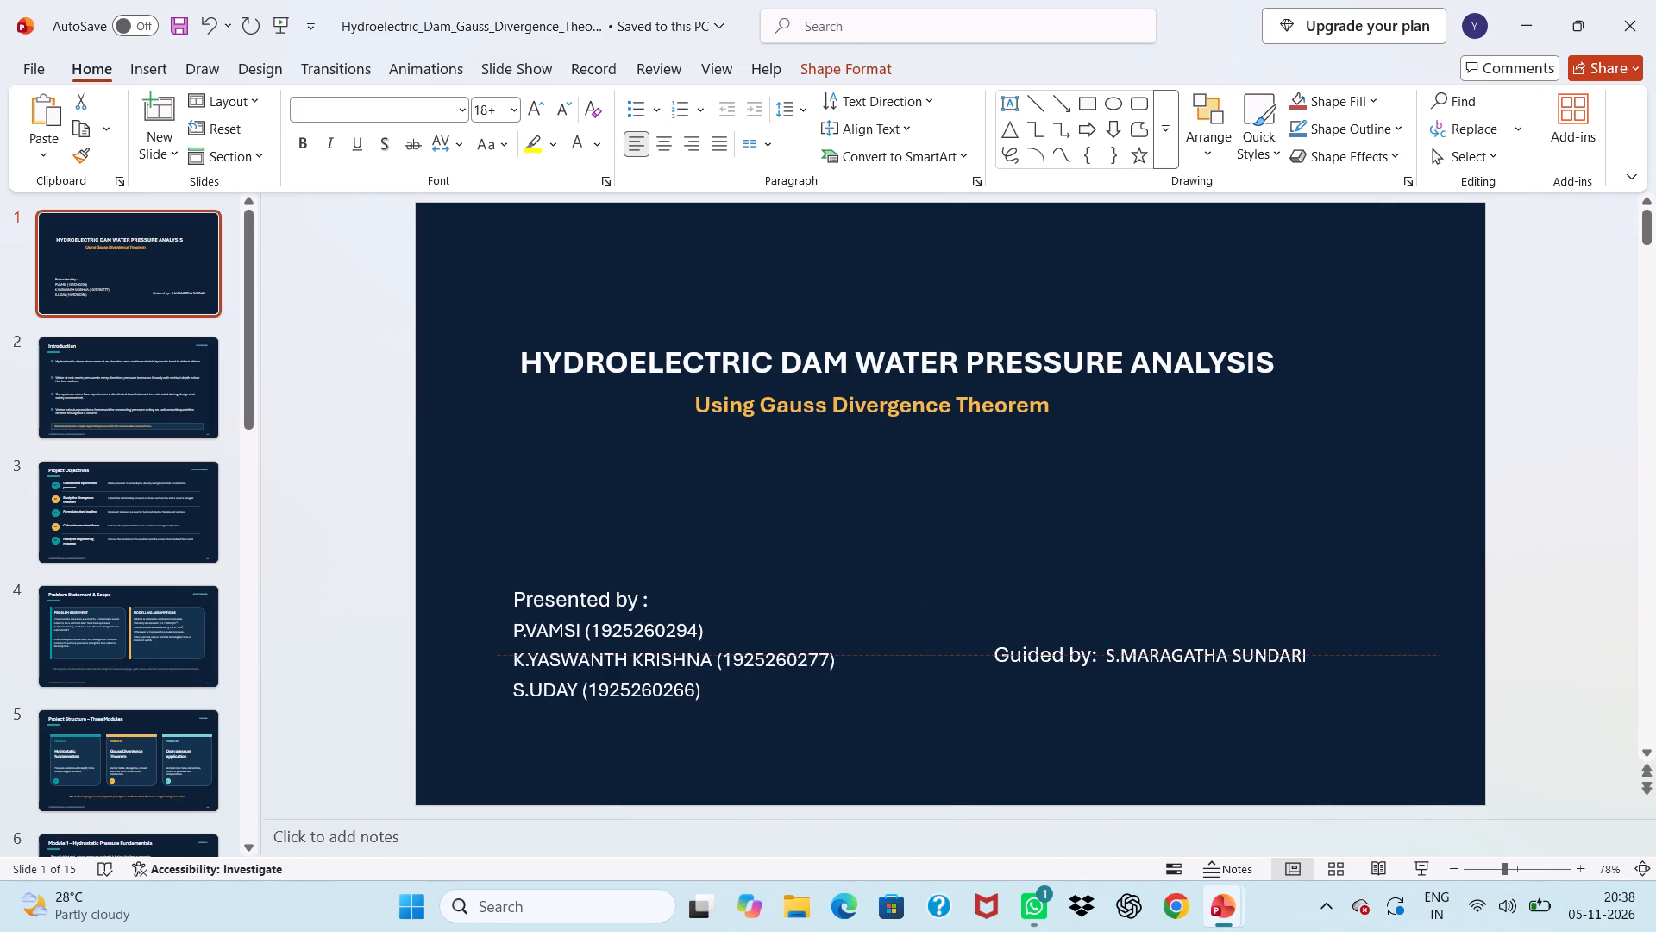
drag(1216, 639, 1236, 644)
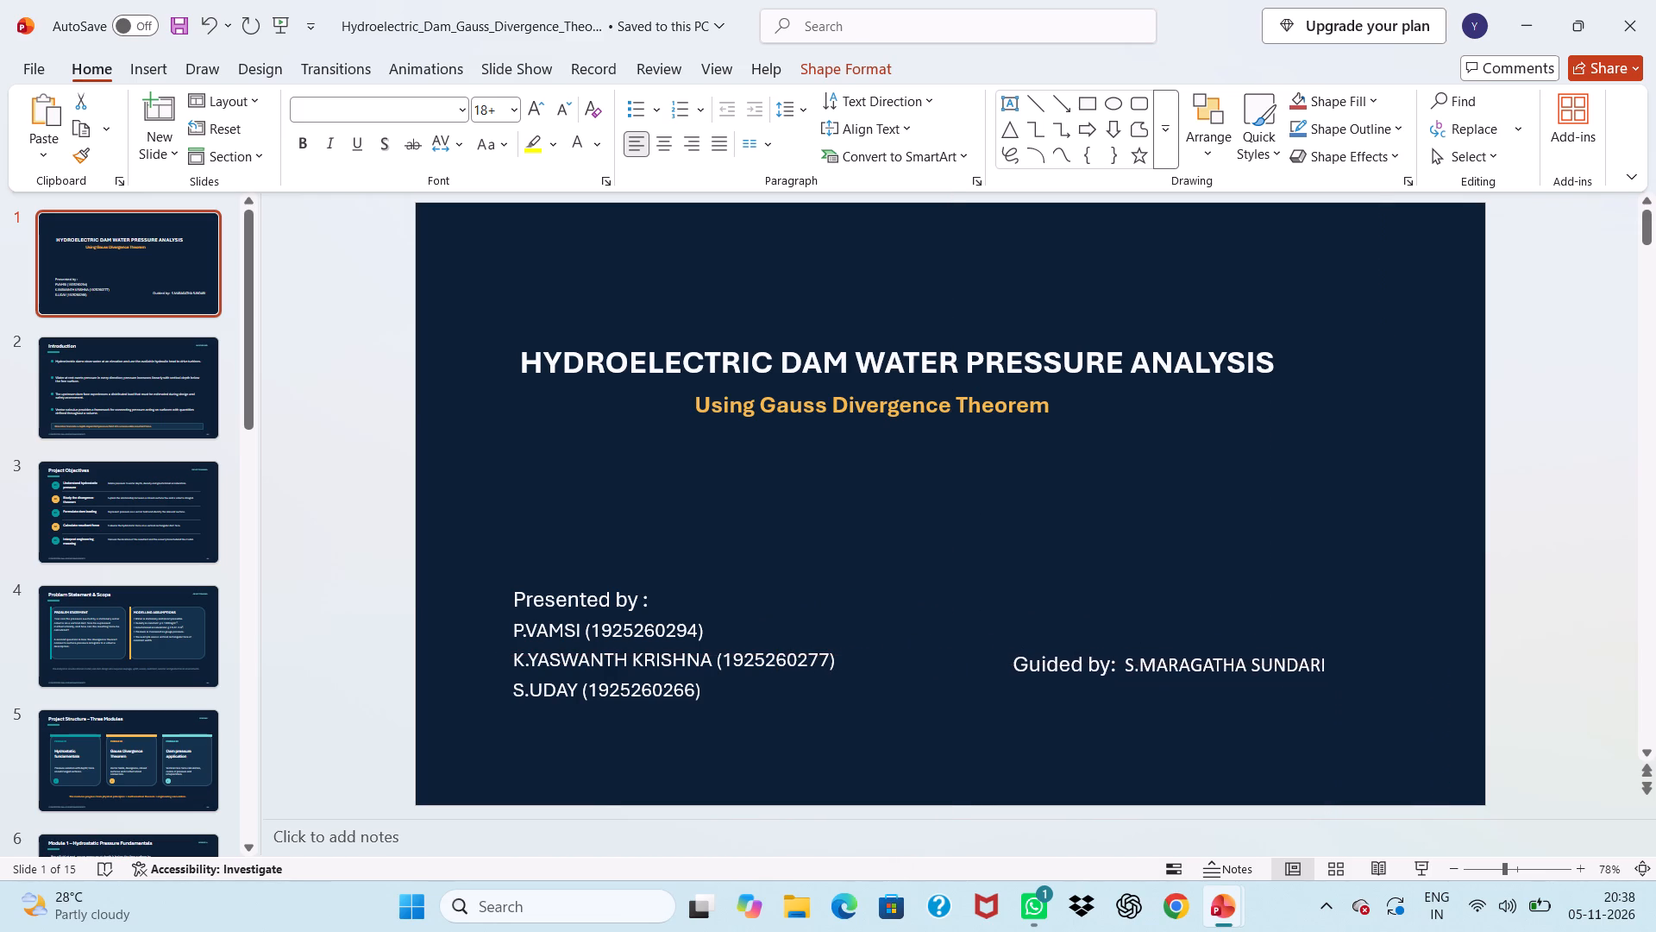
drag(1236, 644, 1246, 636)
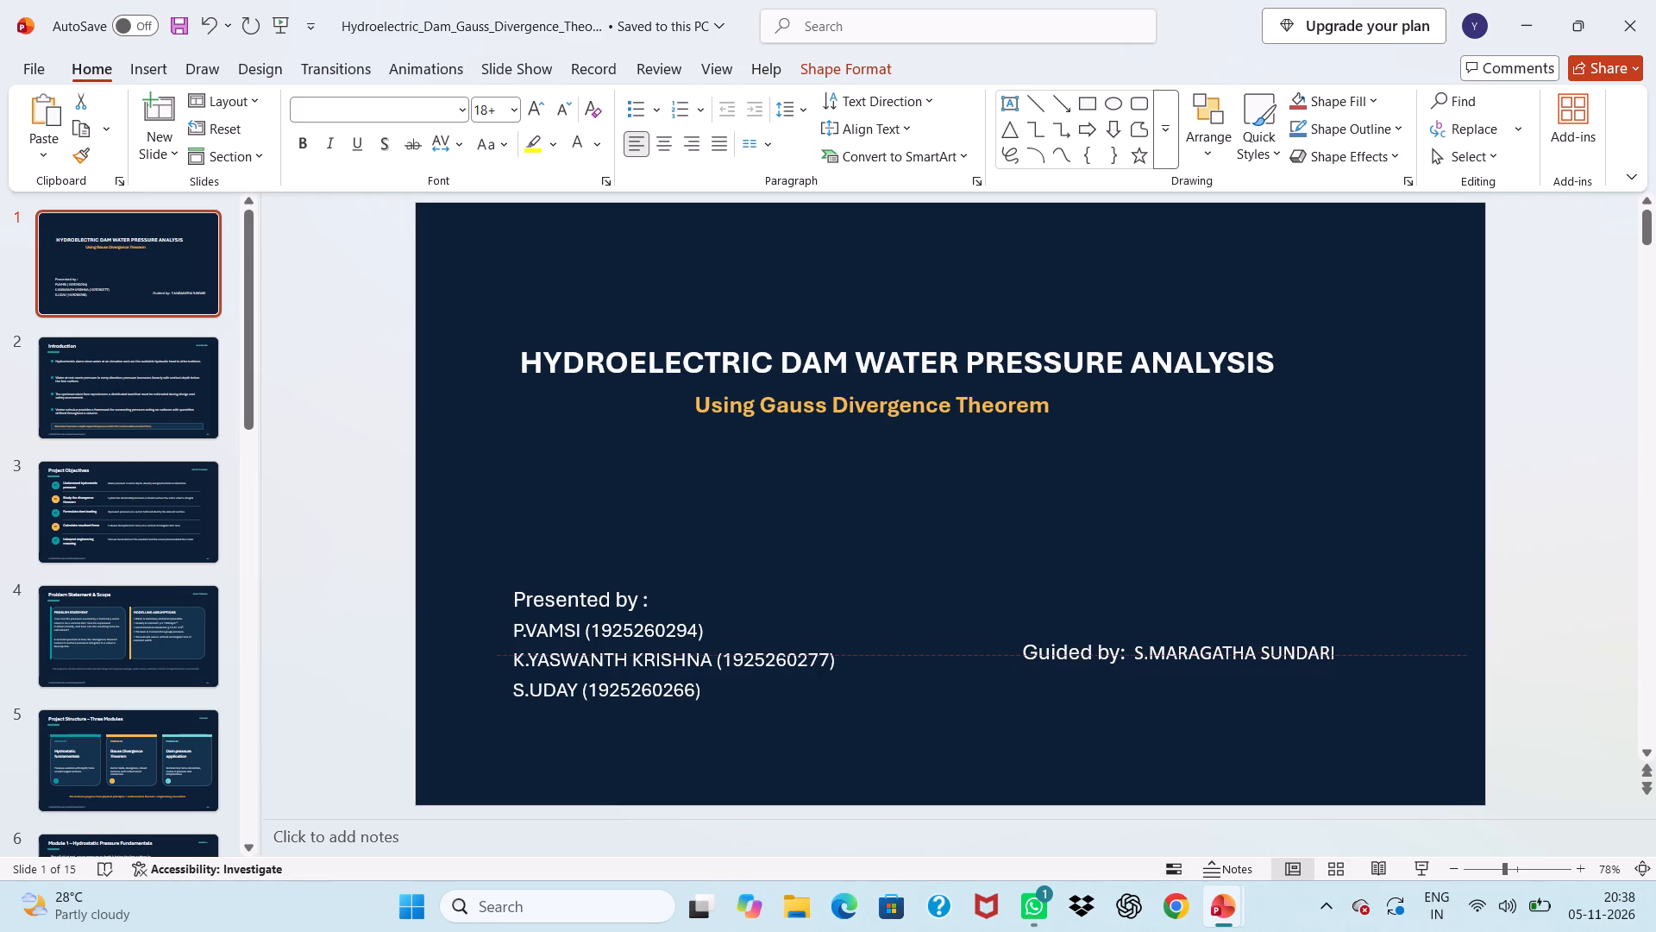
drag(1246, 636, 1250, 635)
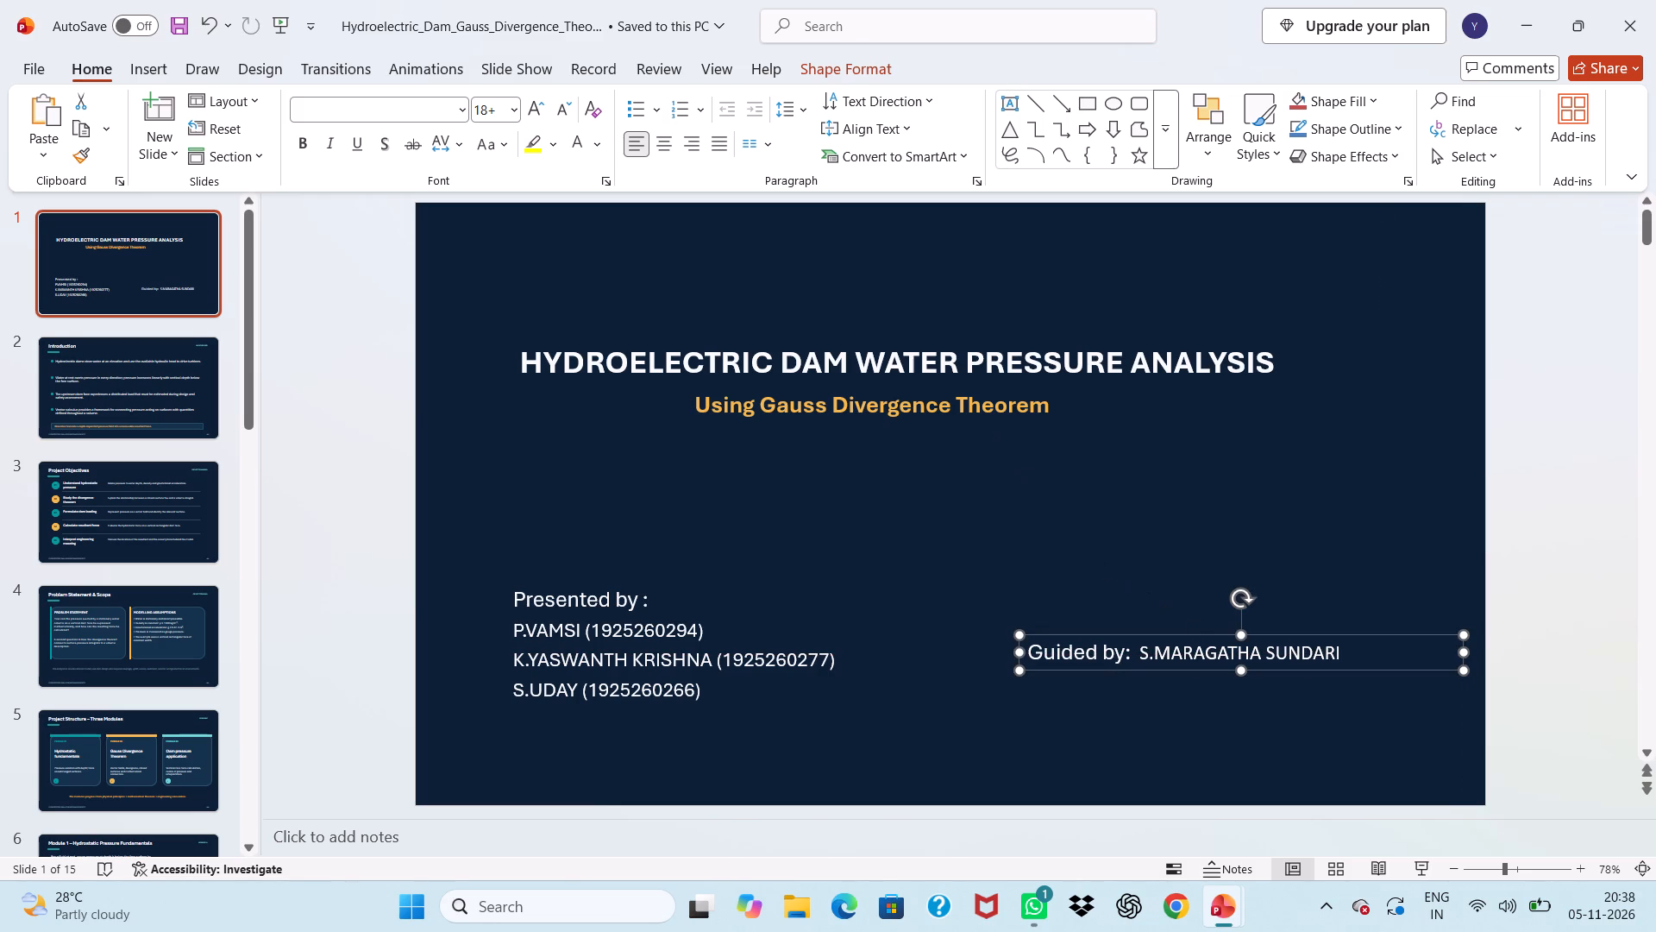
Move the subtitle "Using Gauss Divergence Theorem" straight down, about midway between the title and the presenters' block.
click(890, 406)
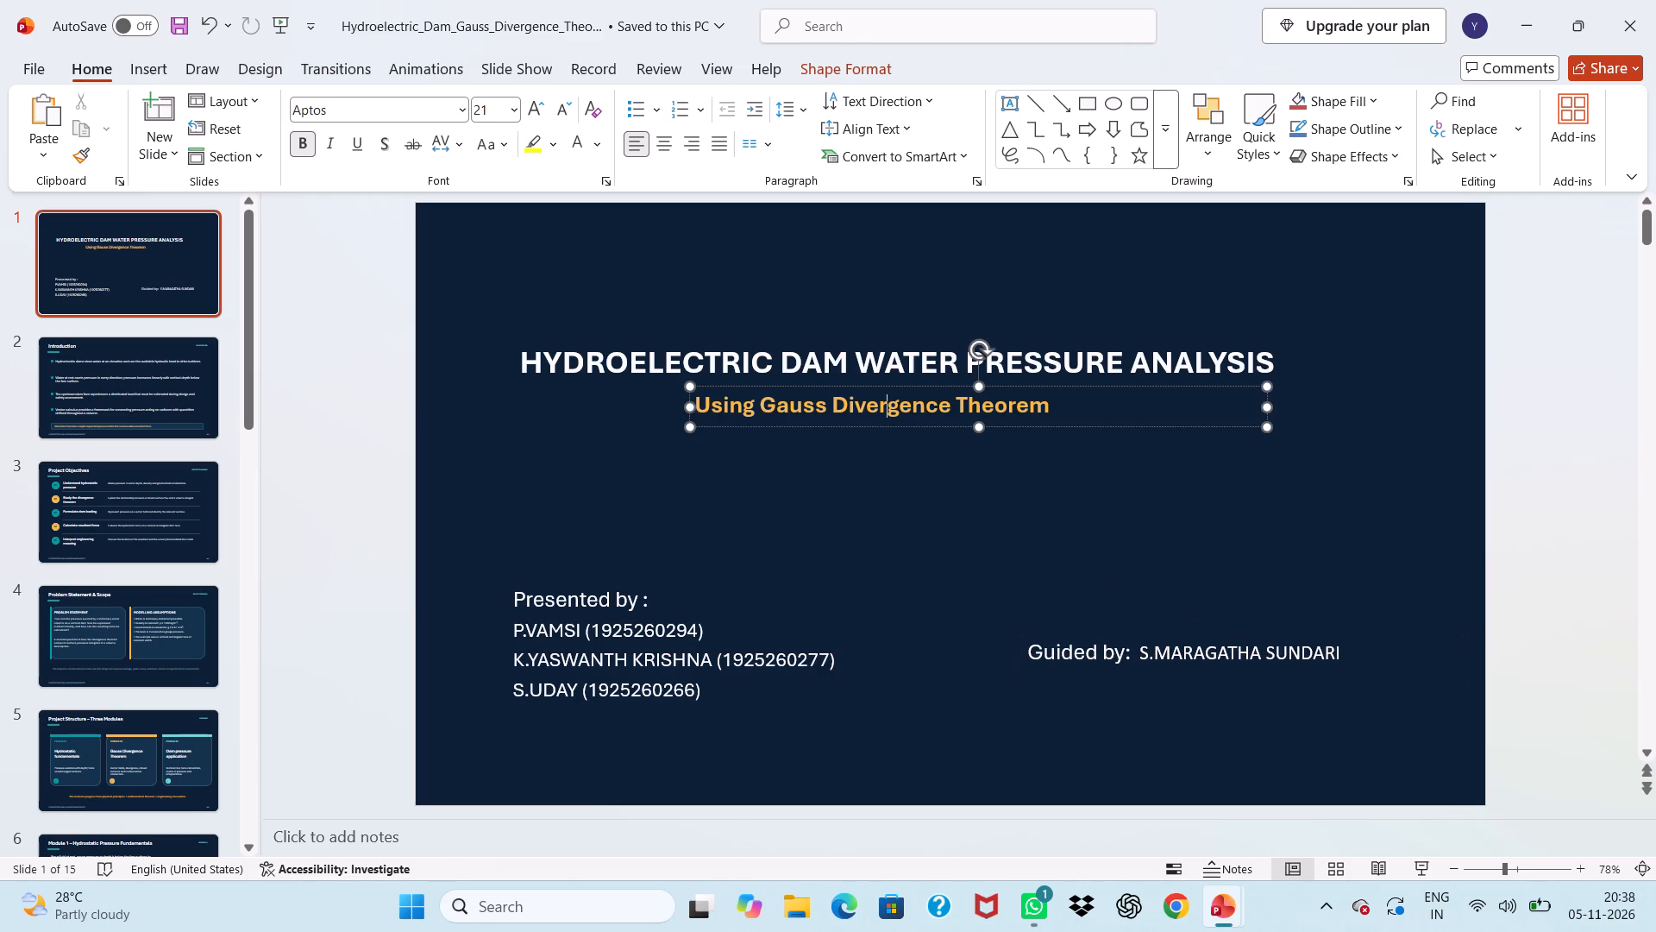
click(890, 406)
drag(953, 423, 933, 447)
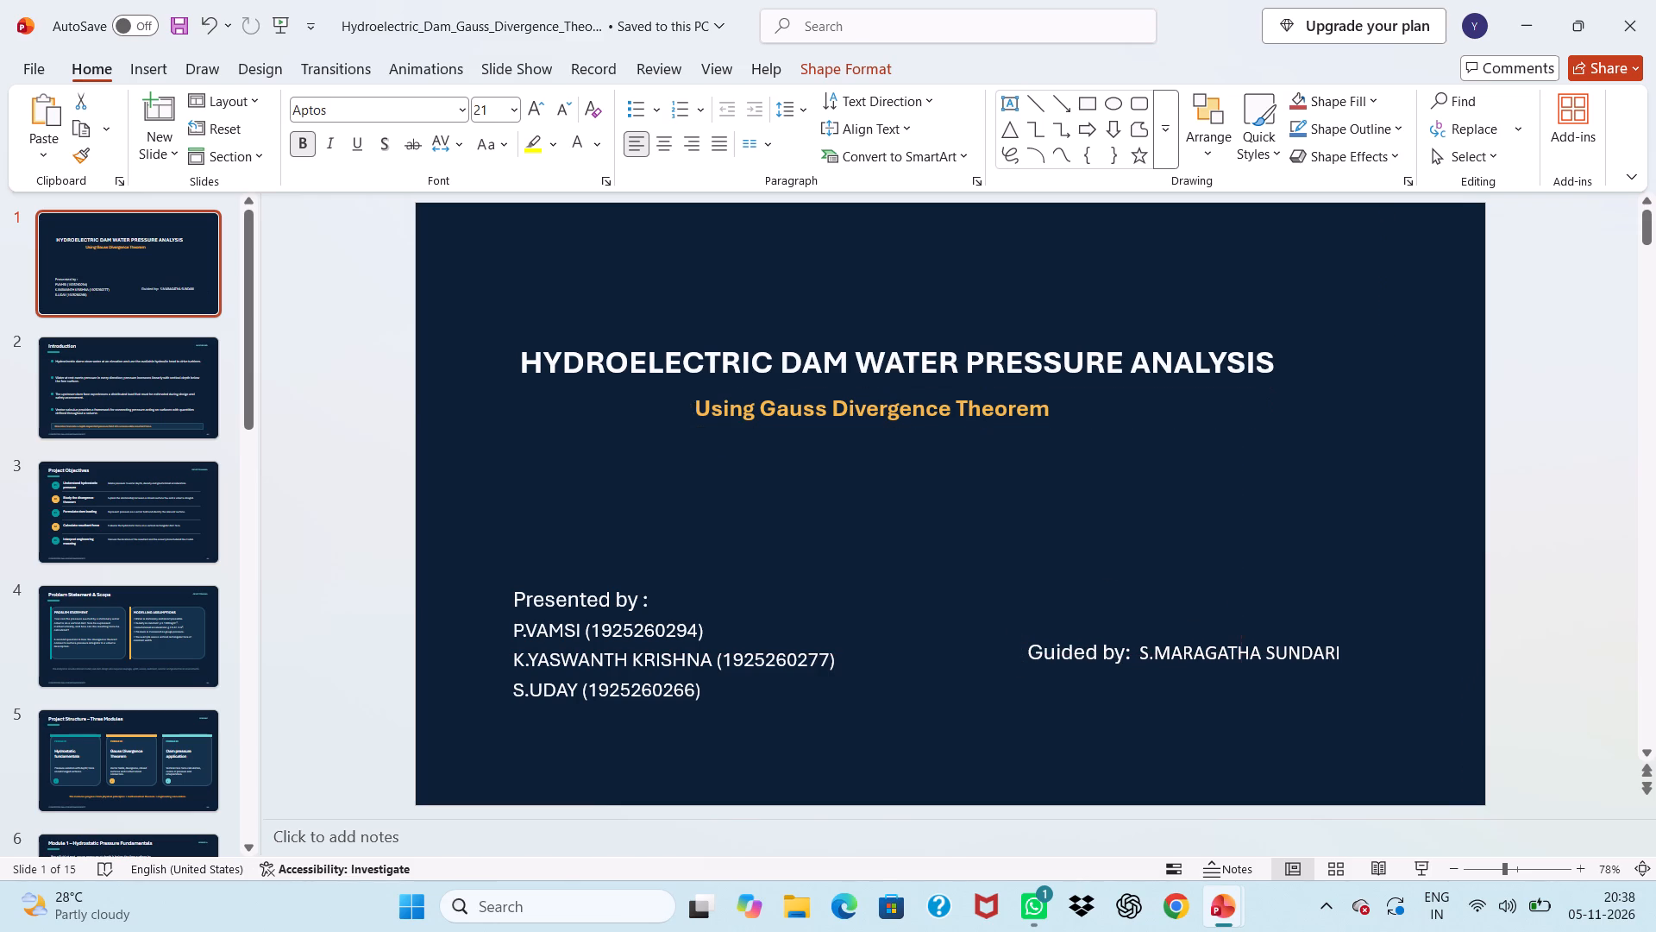
drag(933, 447, 943, 509)
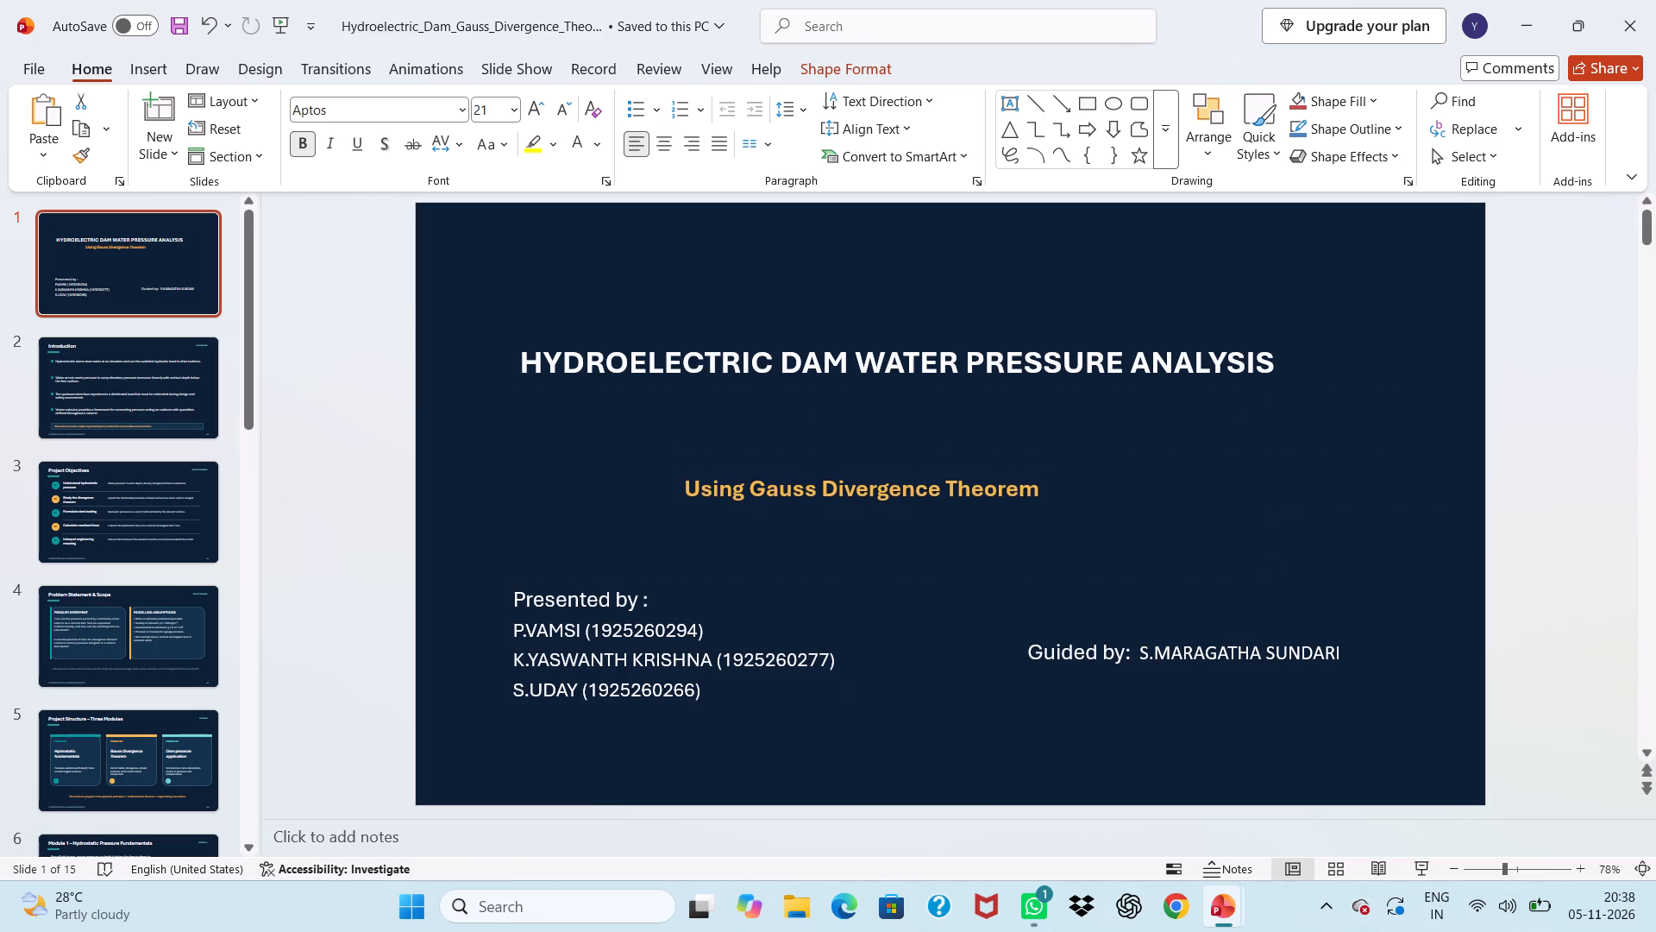
drag(943, 509, 944, 507)
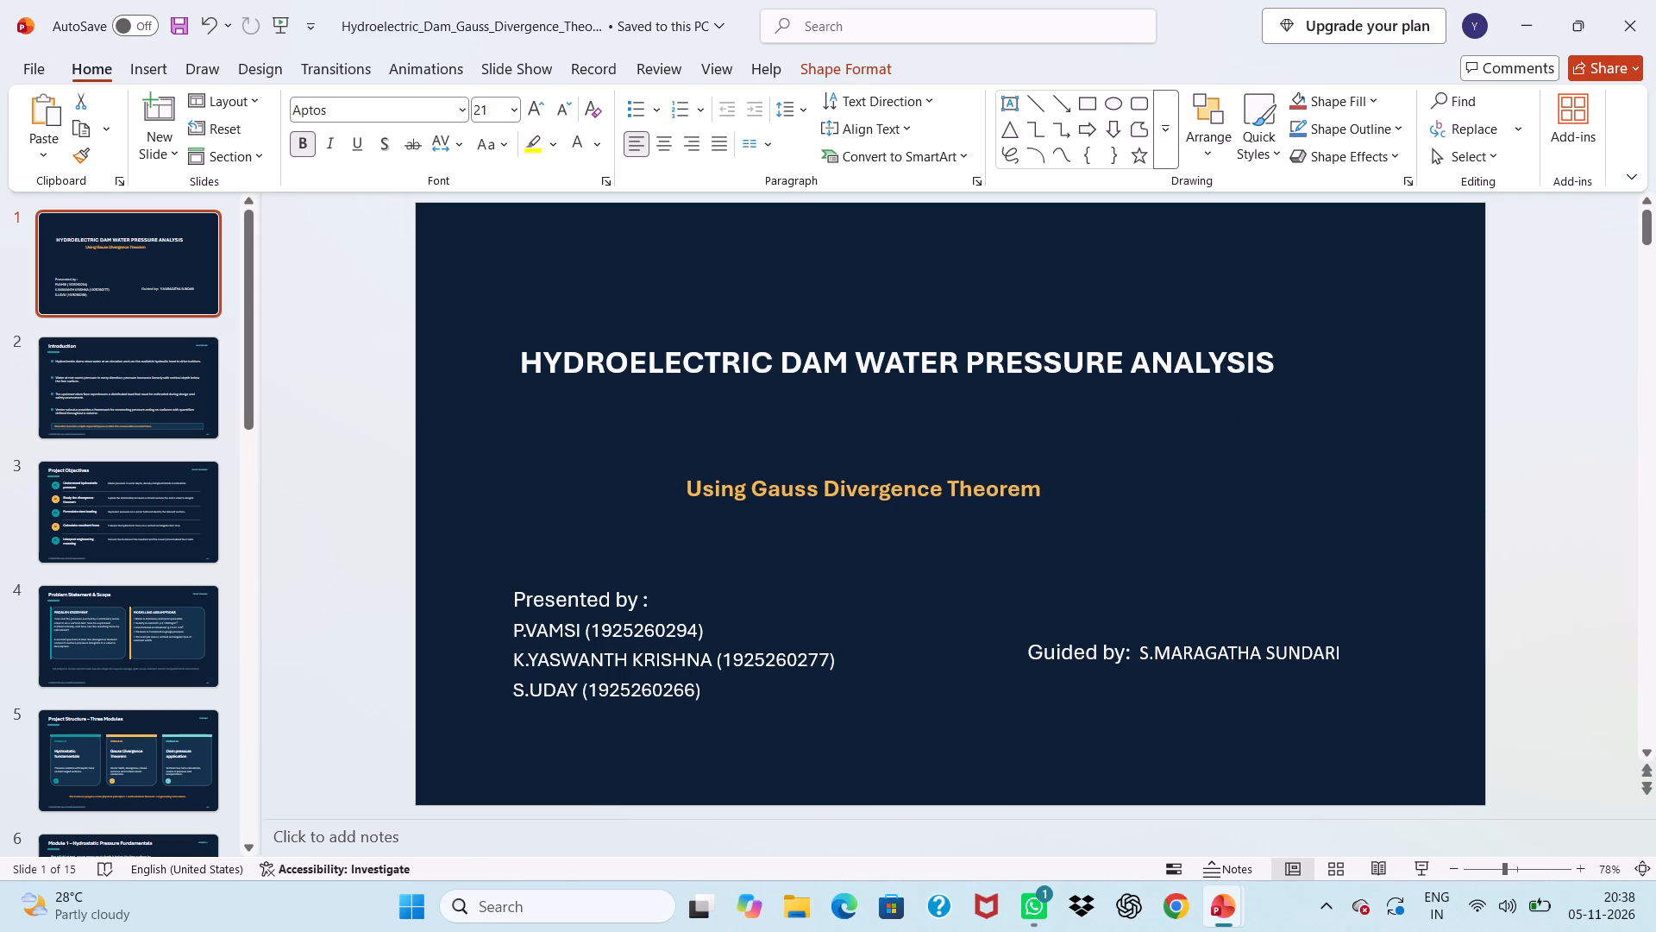
drag(944, 507, 955, 494)
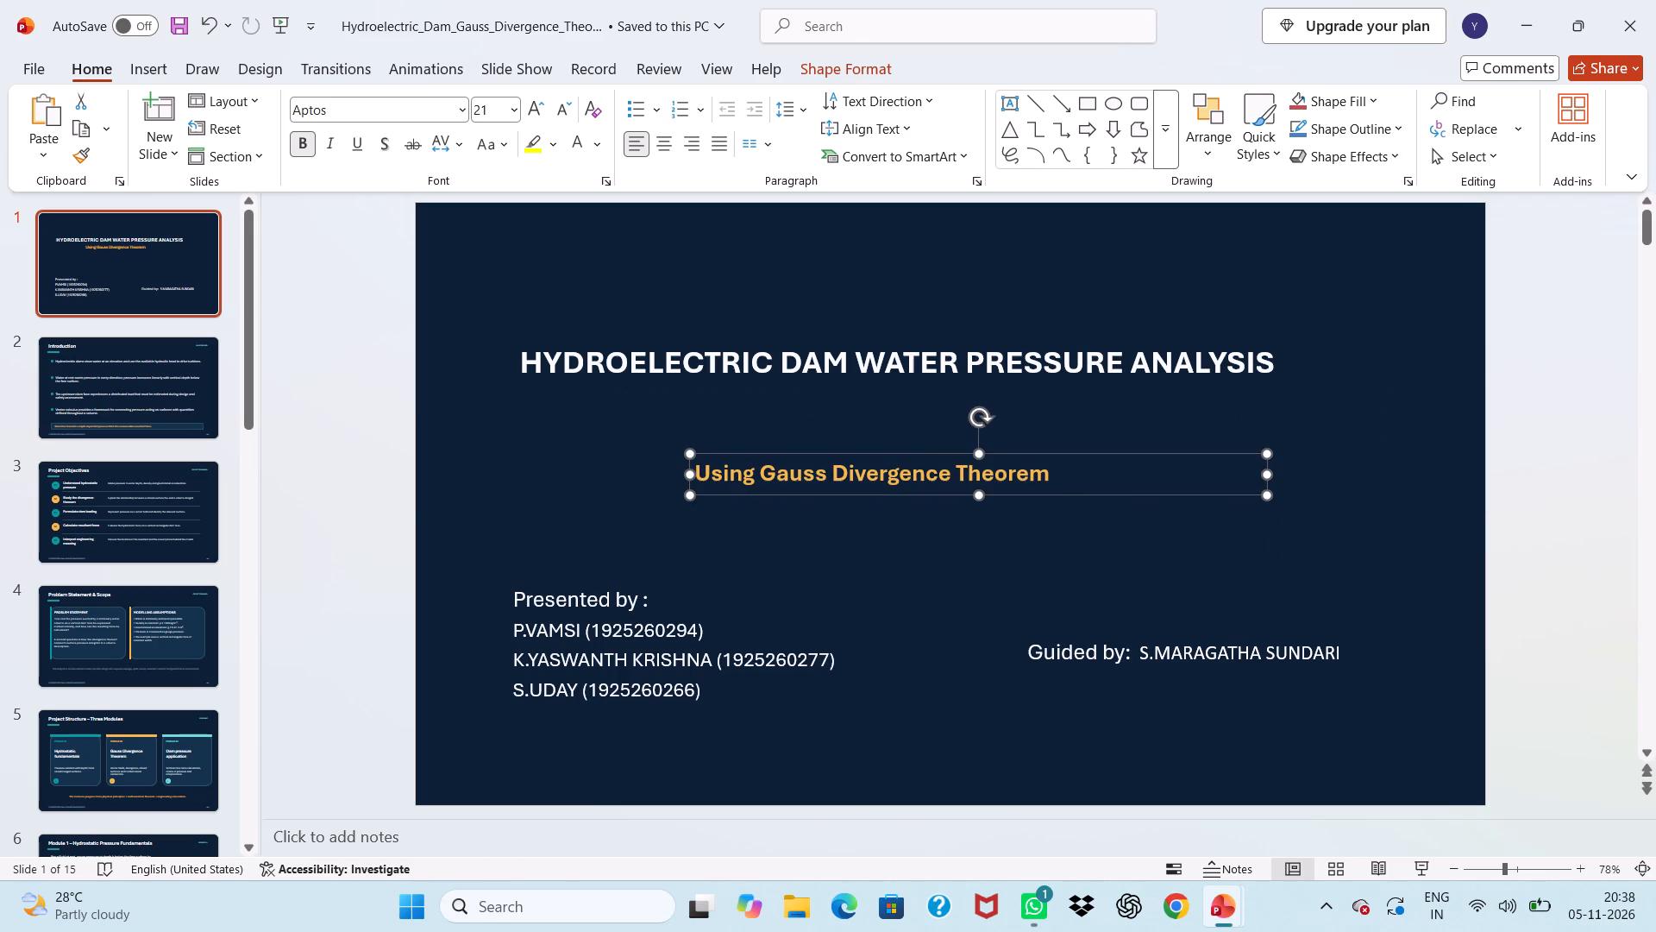
Move the title "HYDROELECTRIC DAM WATER PRESSURE ANALYSIS" down and slightly right, directly above the subtitle.
click(897, 379)
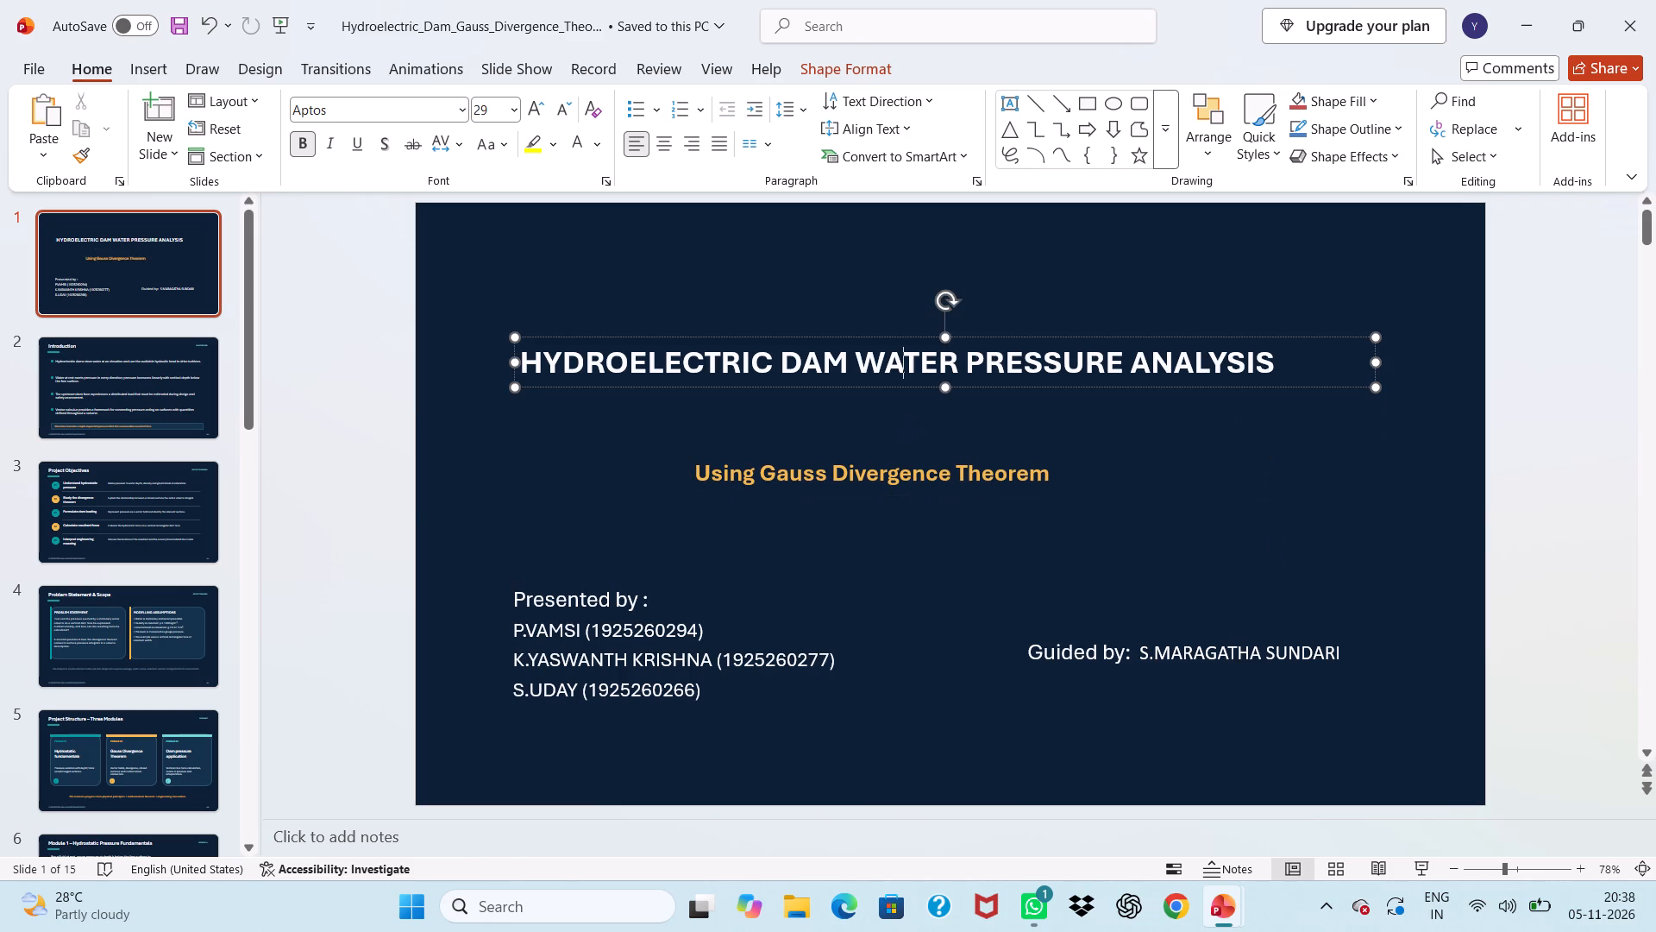
drag(898, 385, 924, 445)
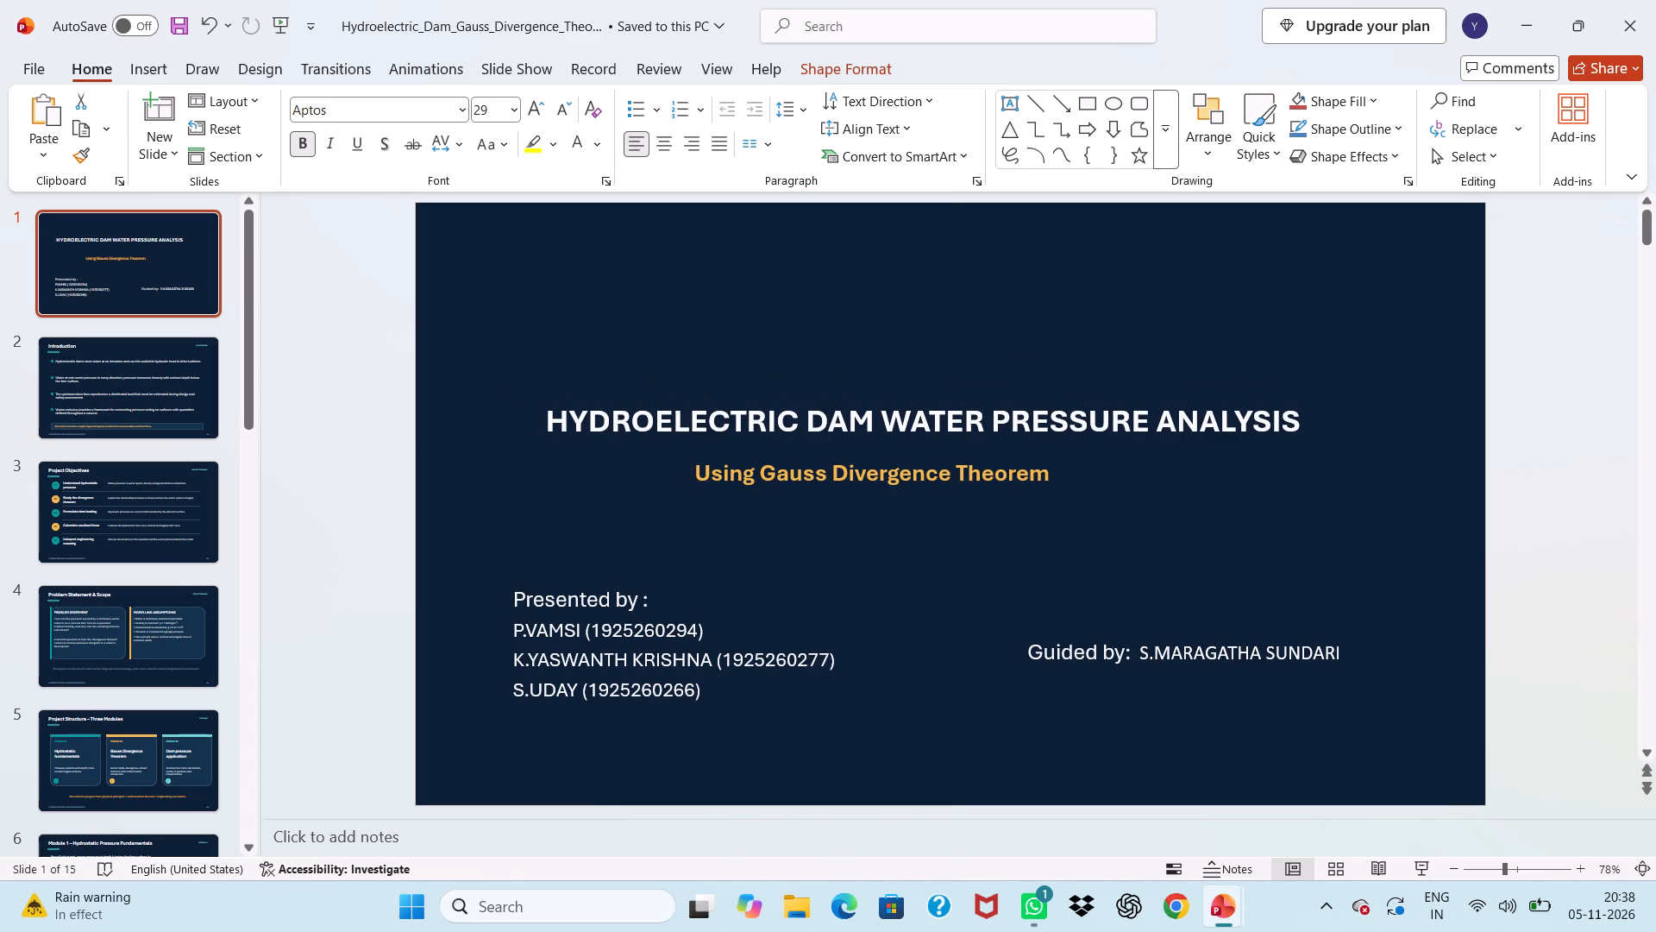
drag(924, 445, 921, 450)
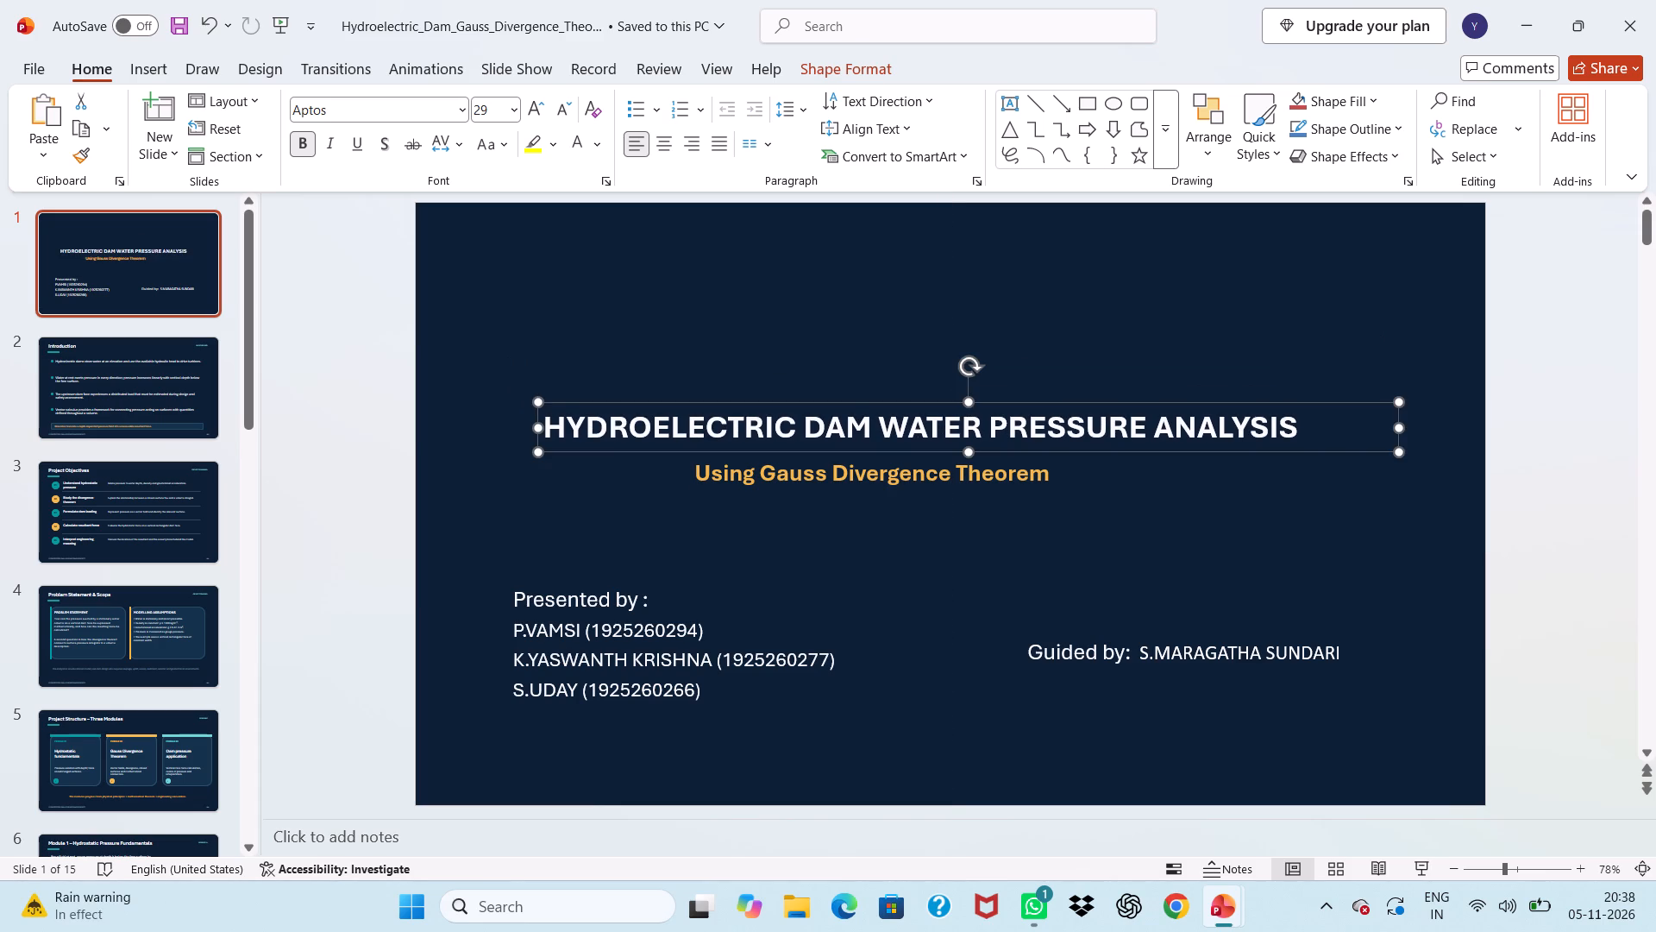
Split the first word of the title slide's heading so it reads "HYDRO ELECTRIC DAM WATER PRESSURE ANALYSIS".
click(649, 424)
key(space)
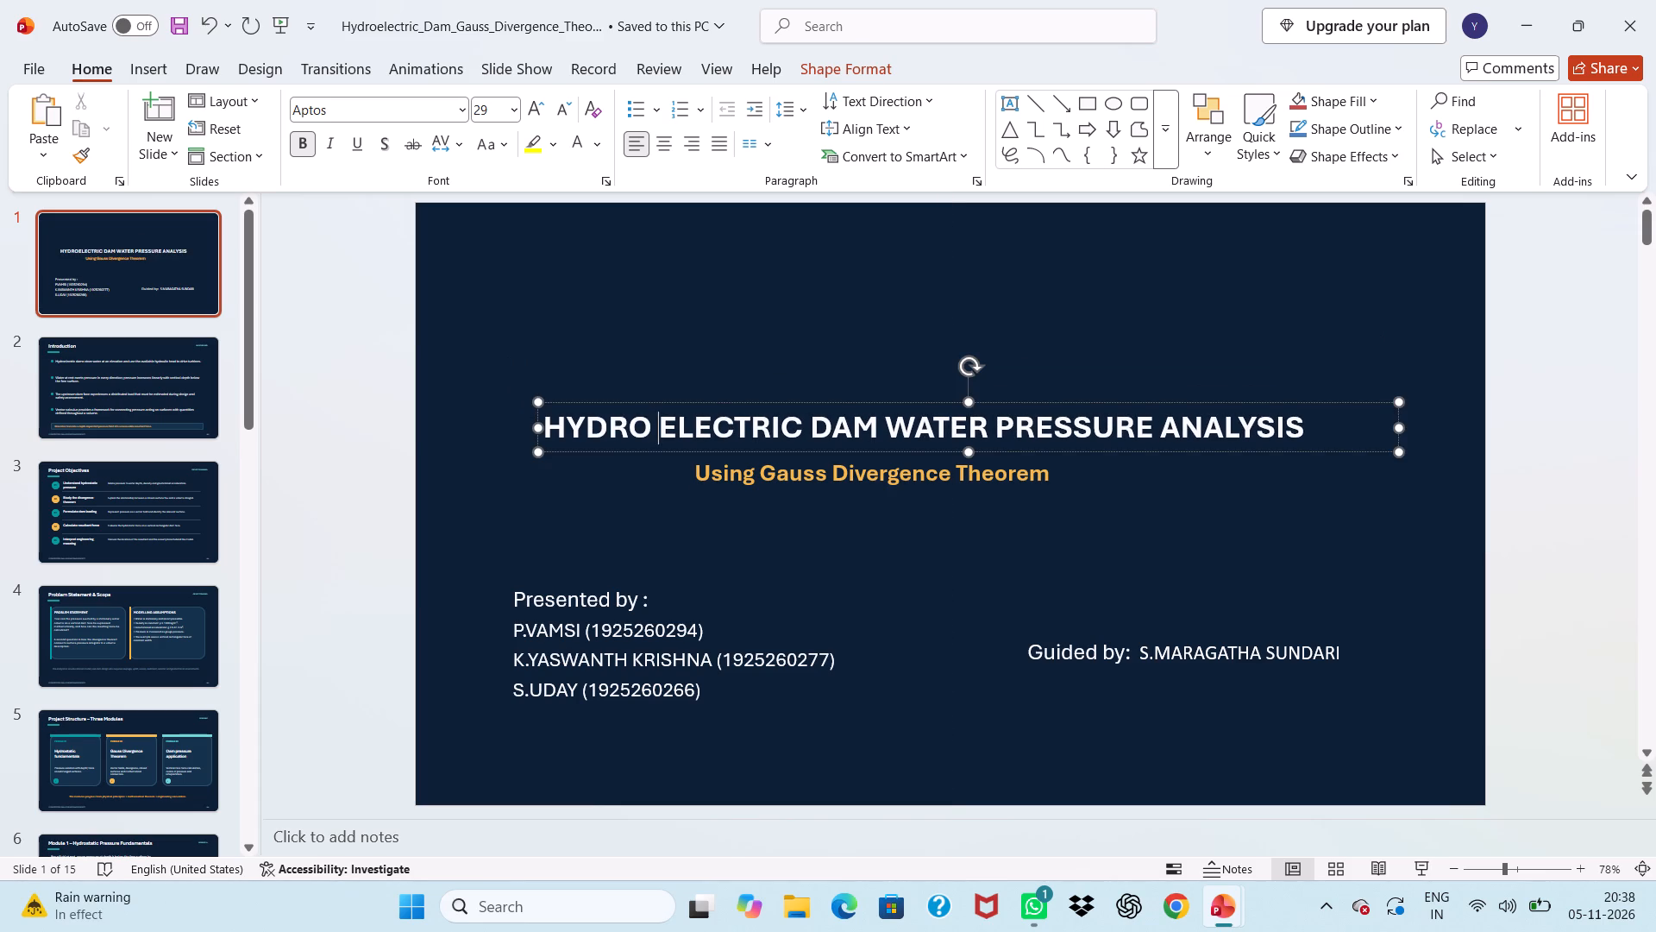
click(625, 237)
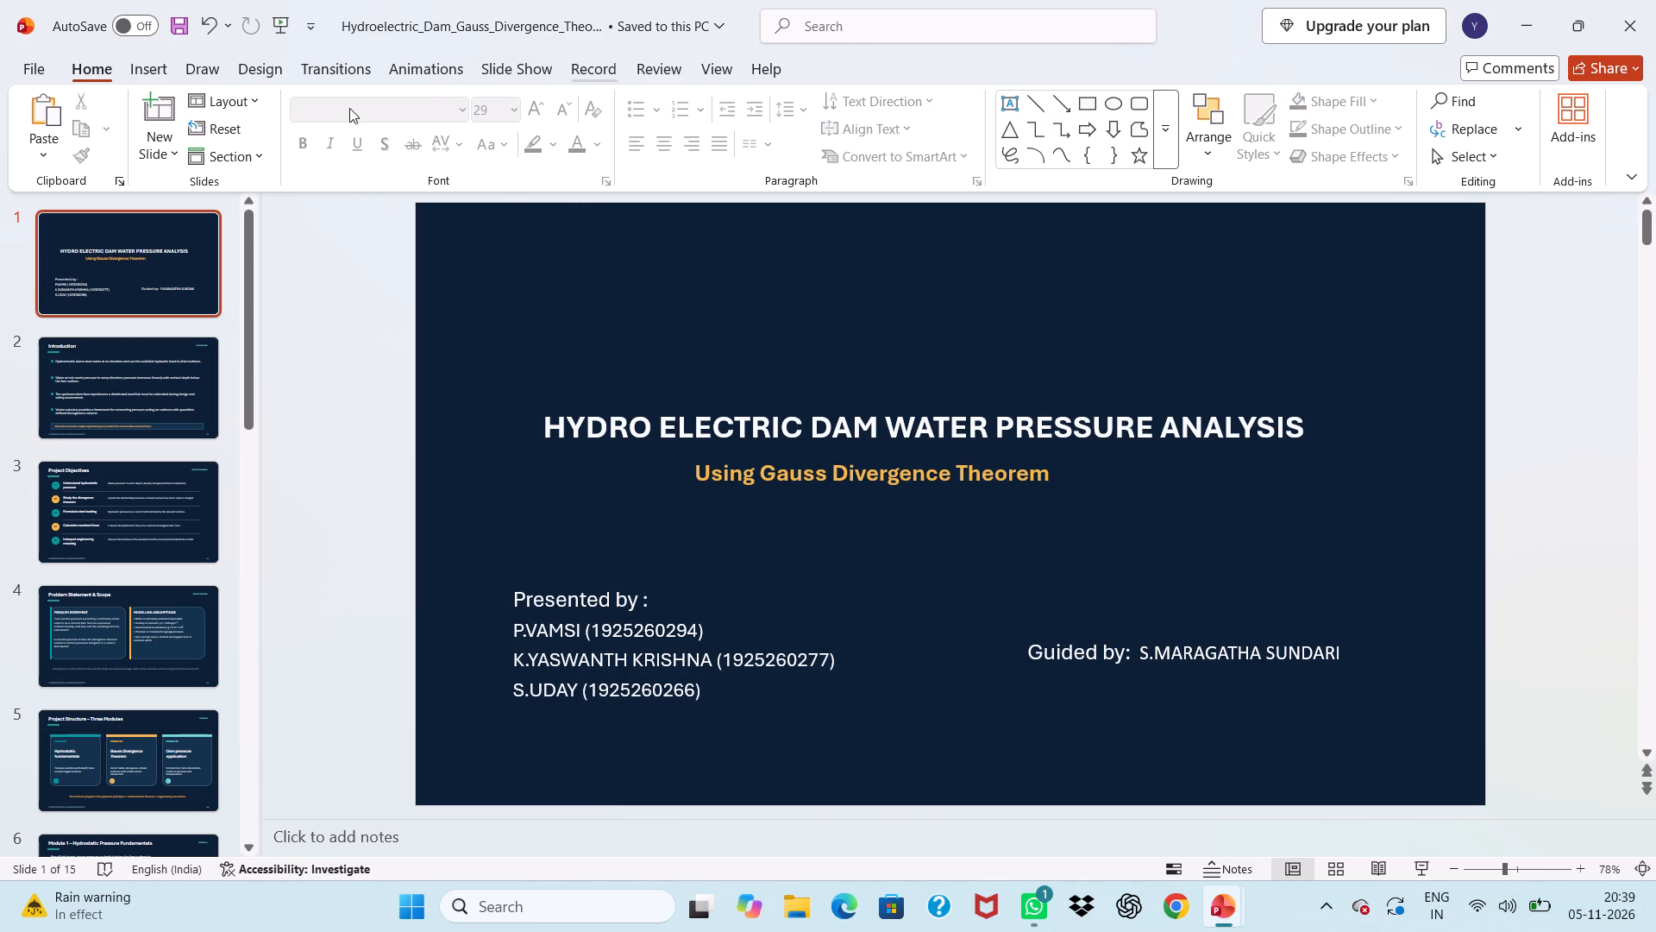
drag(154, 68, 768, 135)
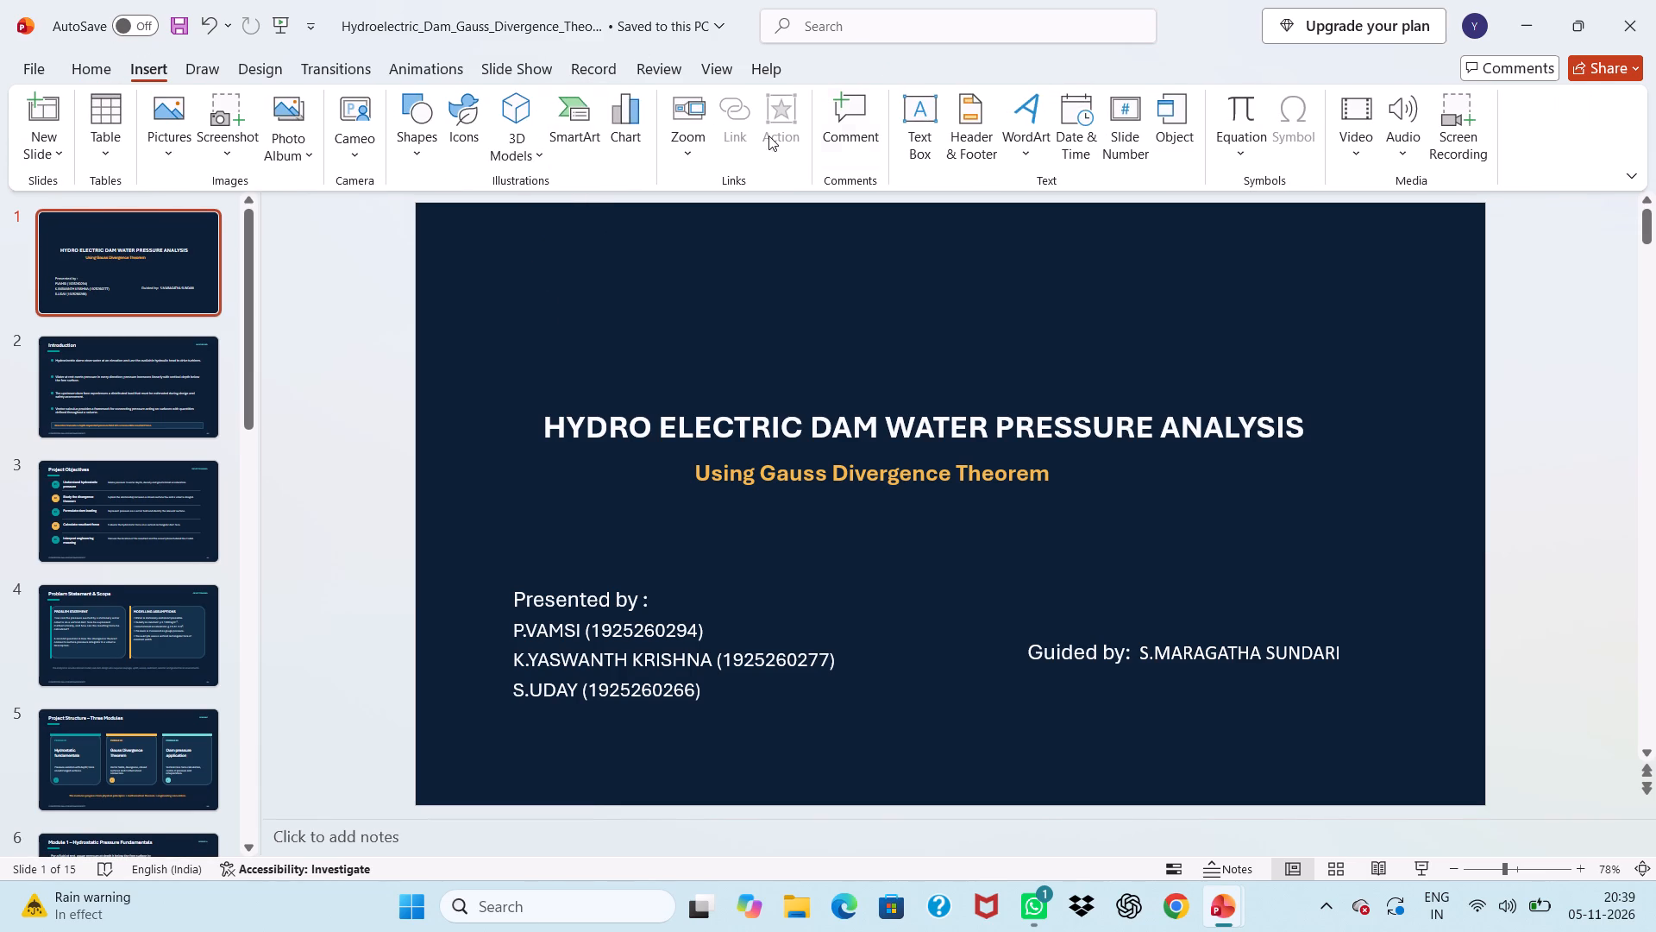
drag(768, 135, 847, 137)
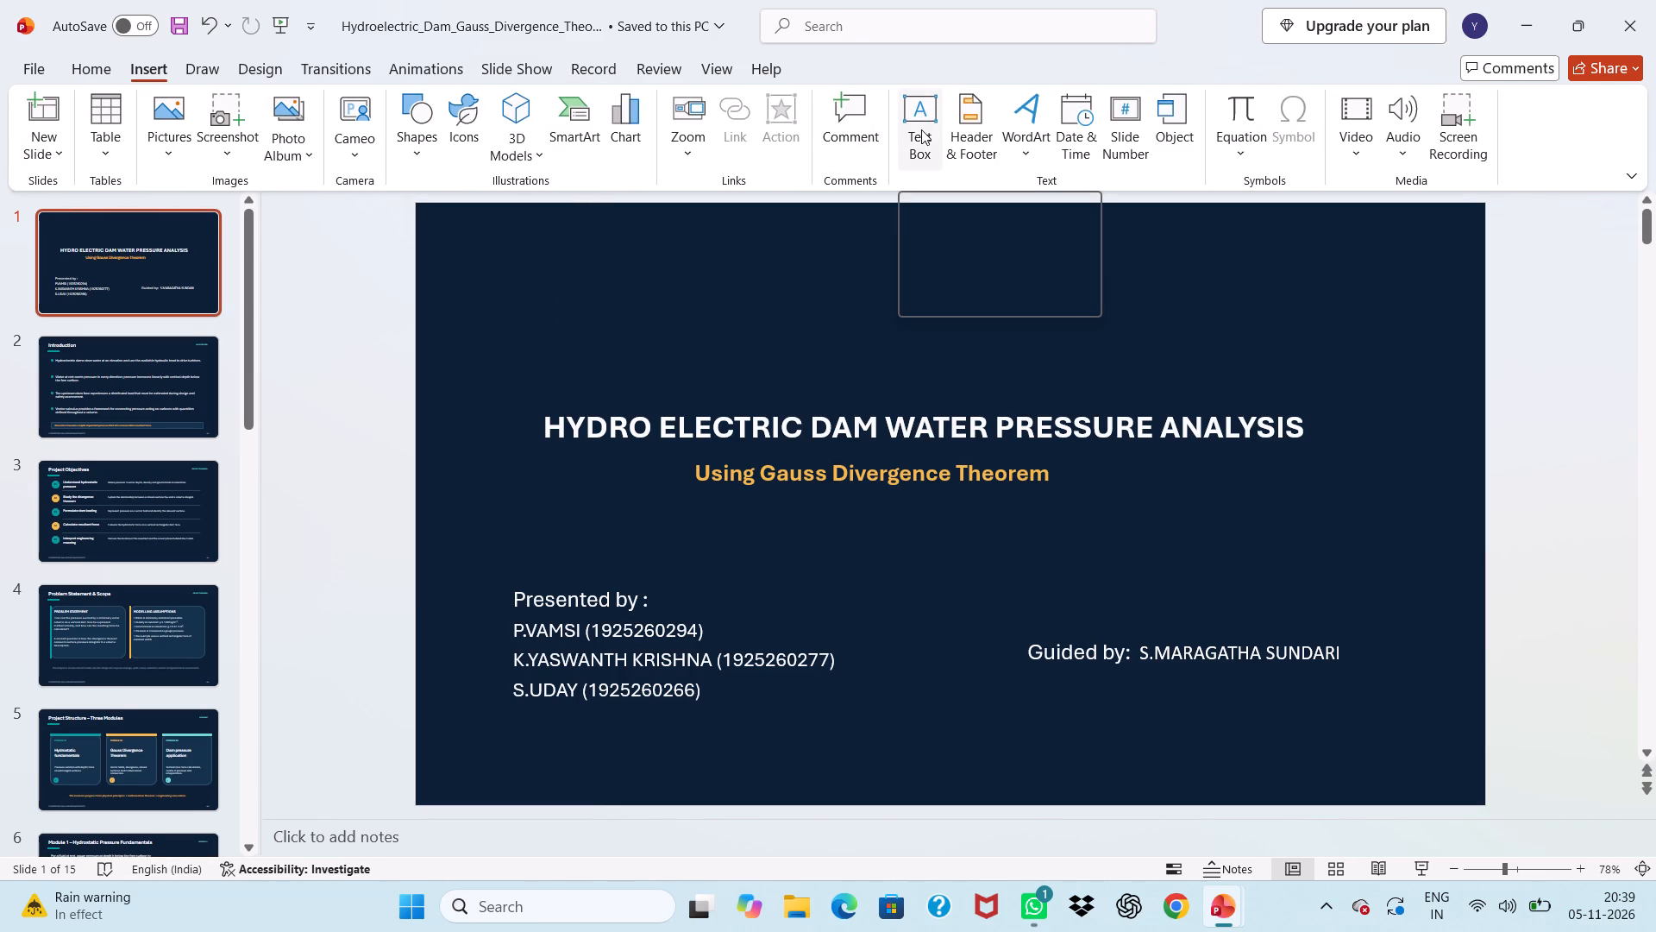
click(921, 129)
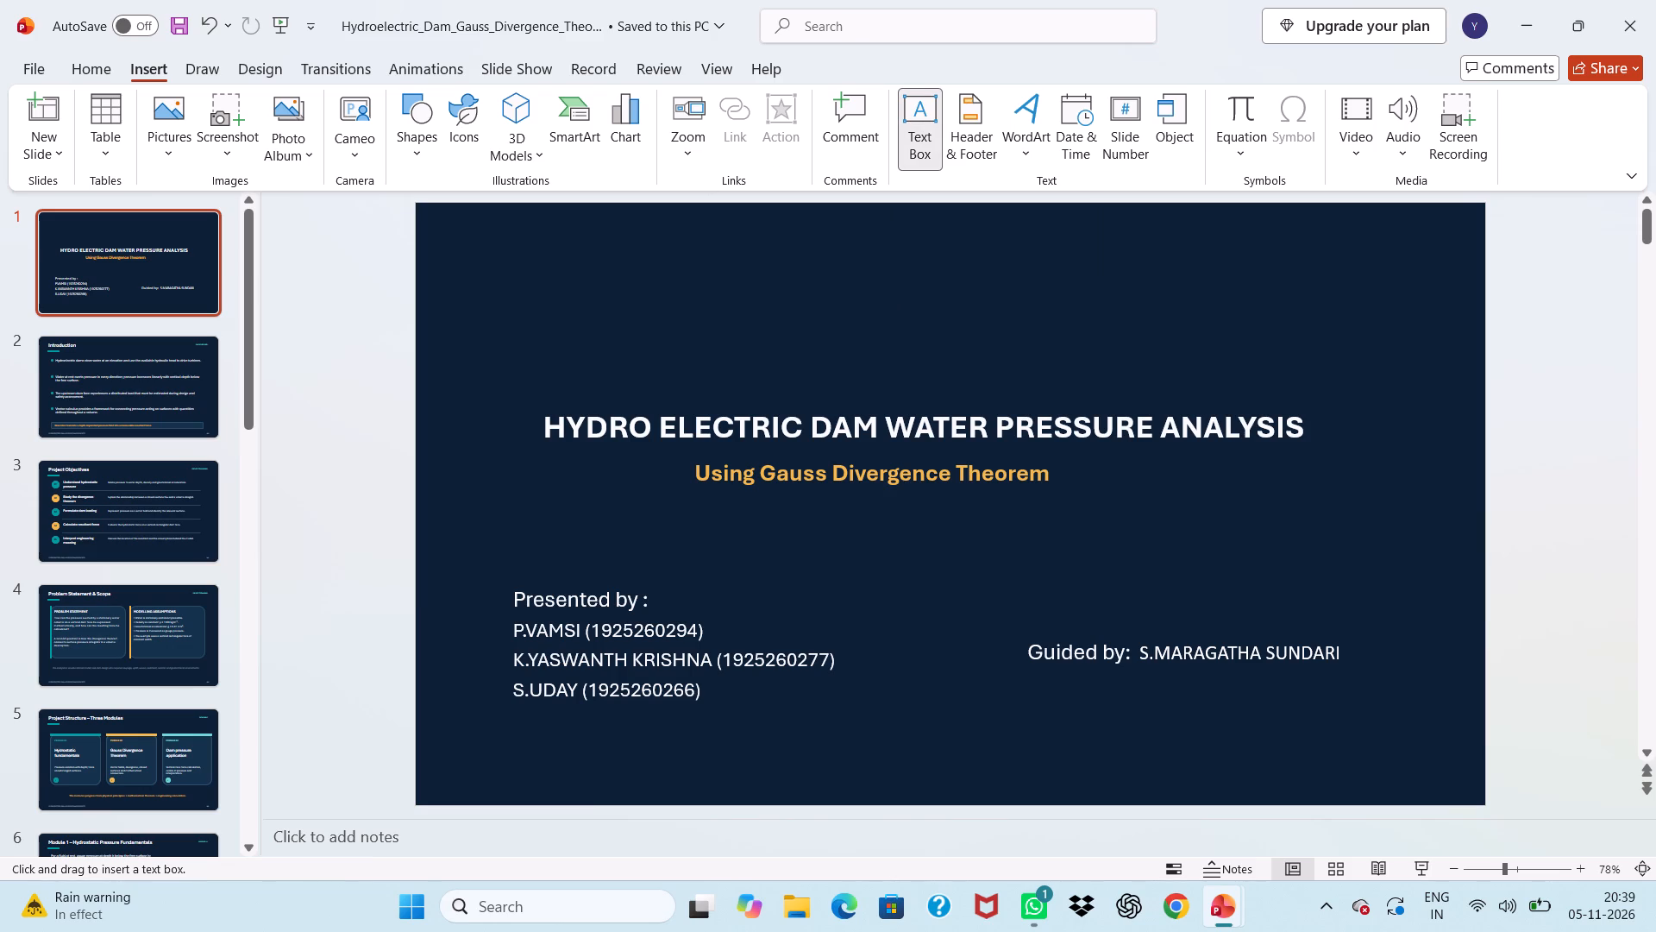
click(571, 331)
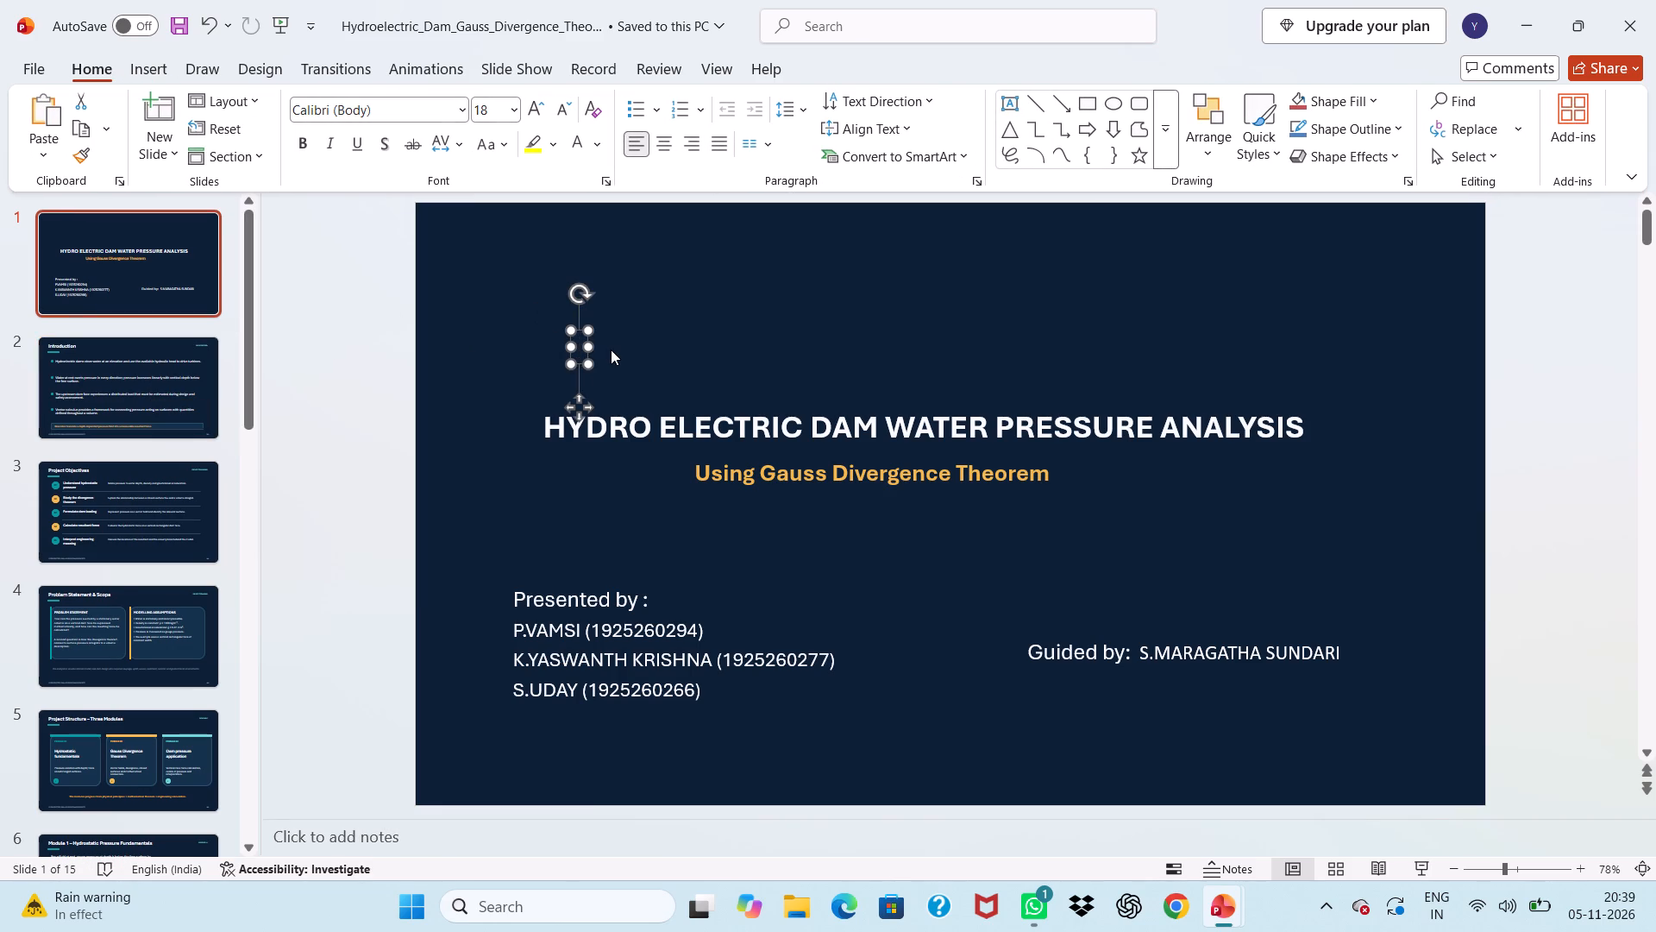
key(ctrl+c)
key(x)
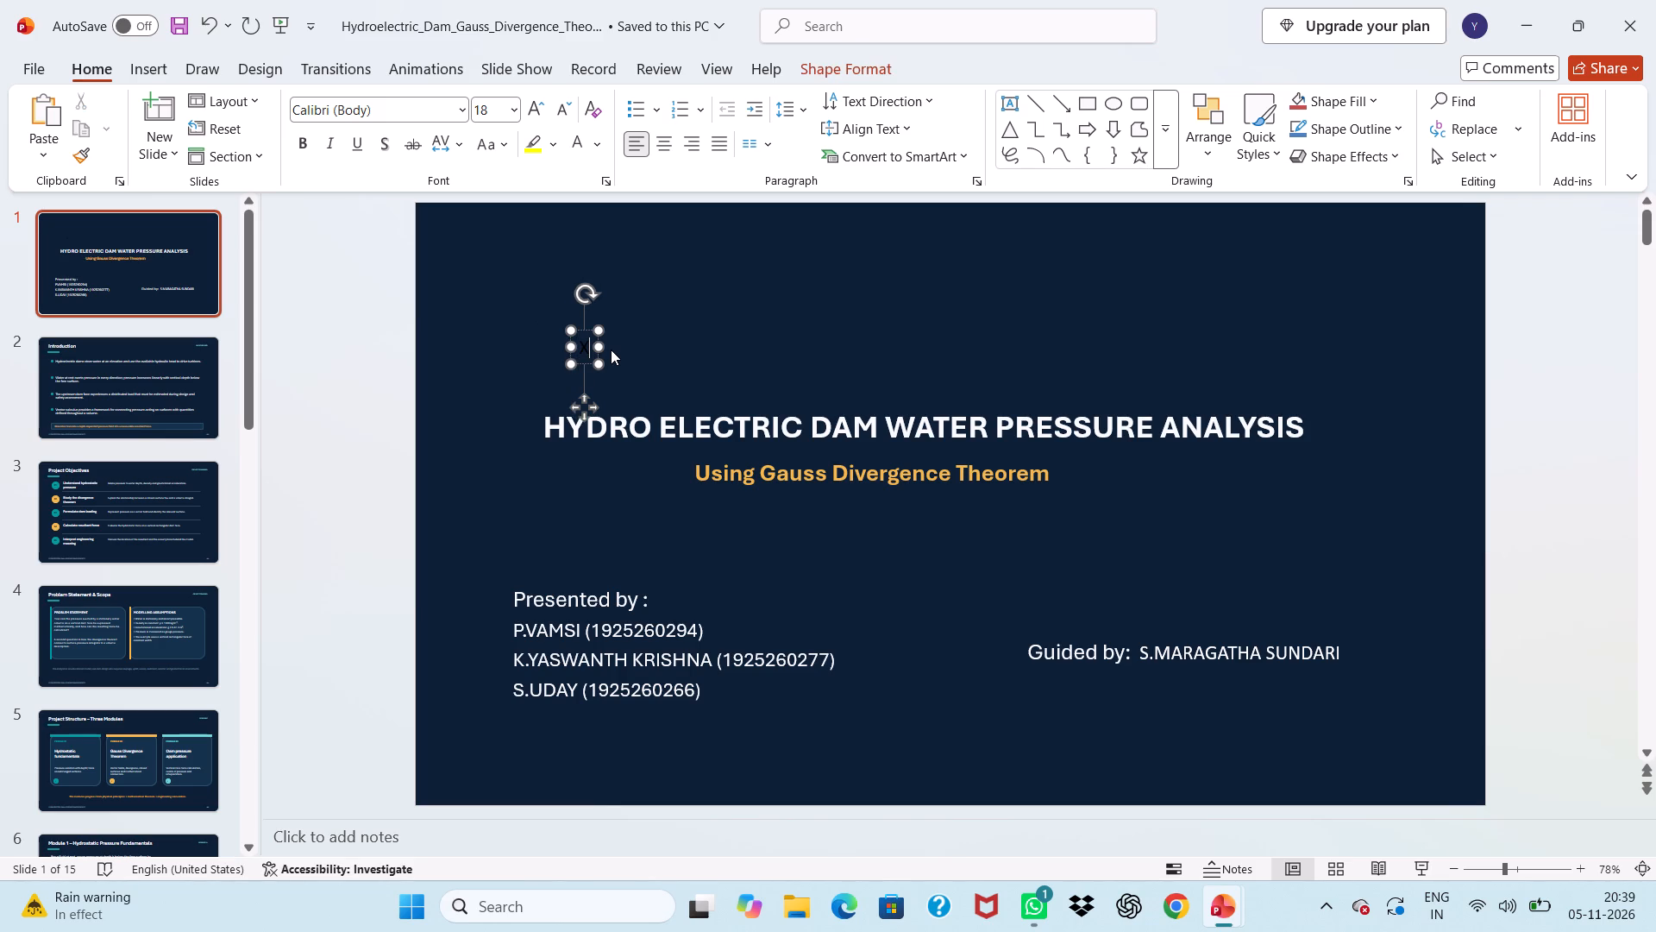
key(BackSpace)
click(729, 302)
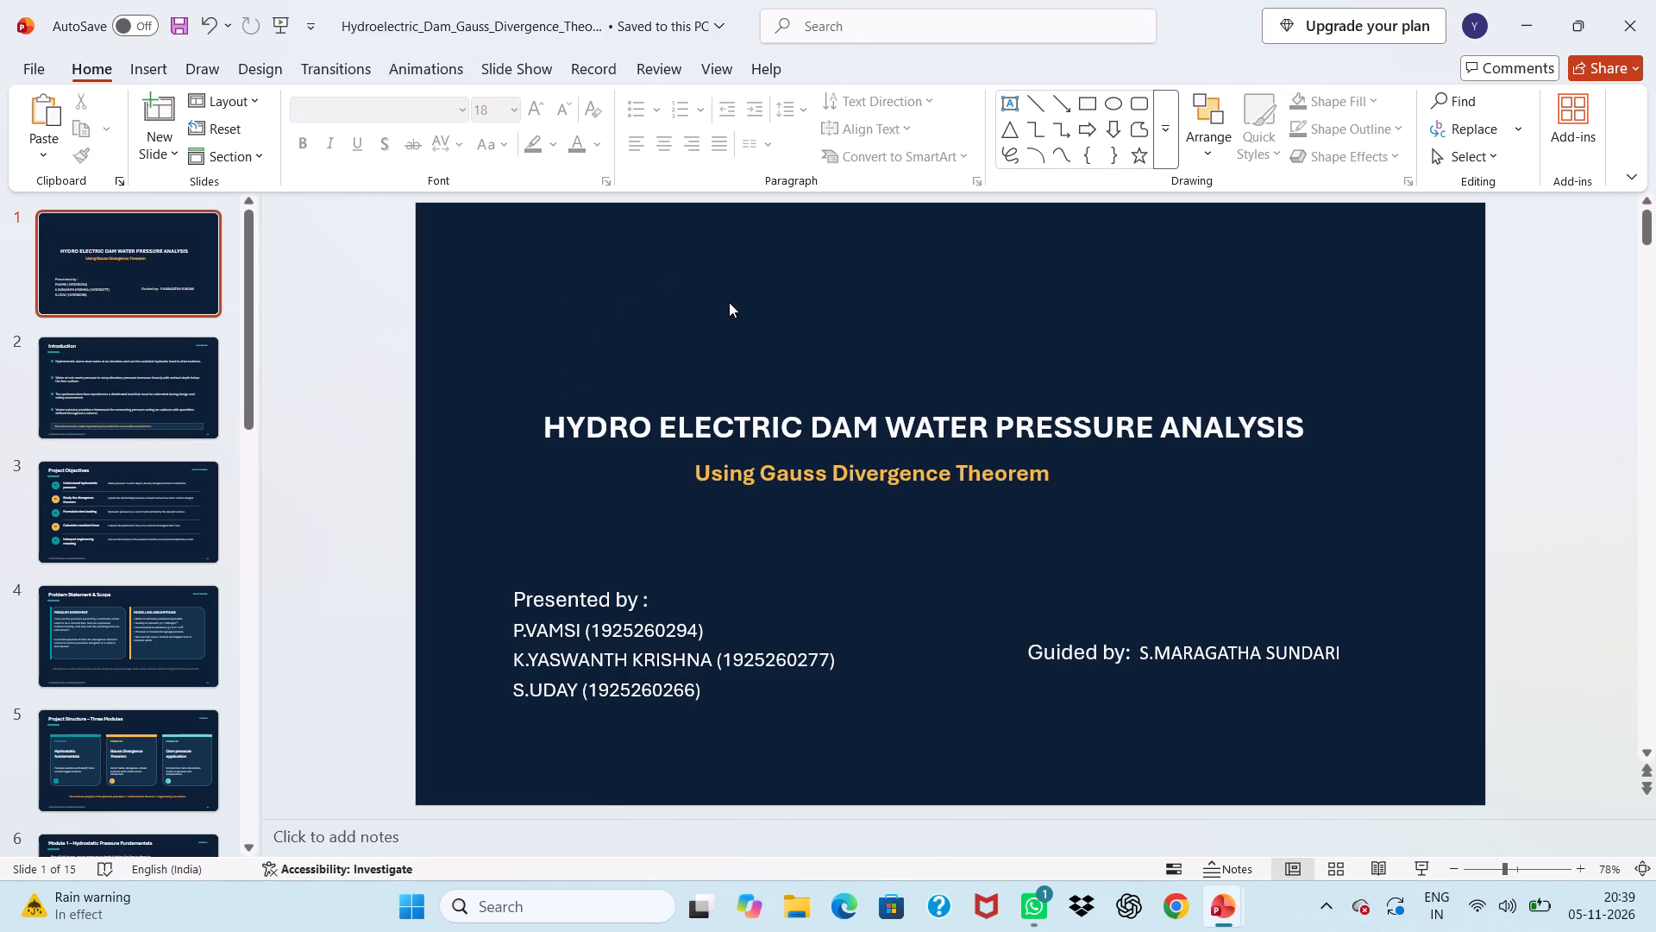
On the Introduction slide, delete the "Core idea: translate a depth-dependent pressure field…" text box below the bullets.
scroll(574, 580, down, 2)
scroll(574, 580, up, 3)
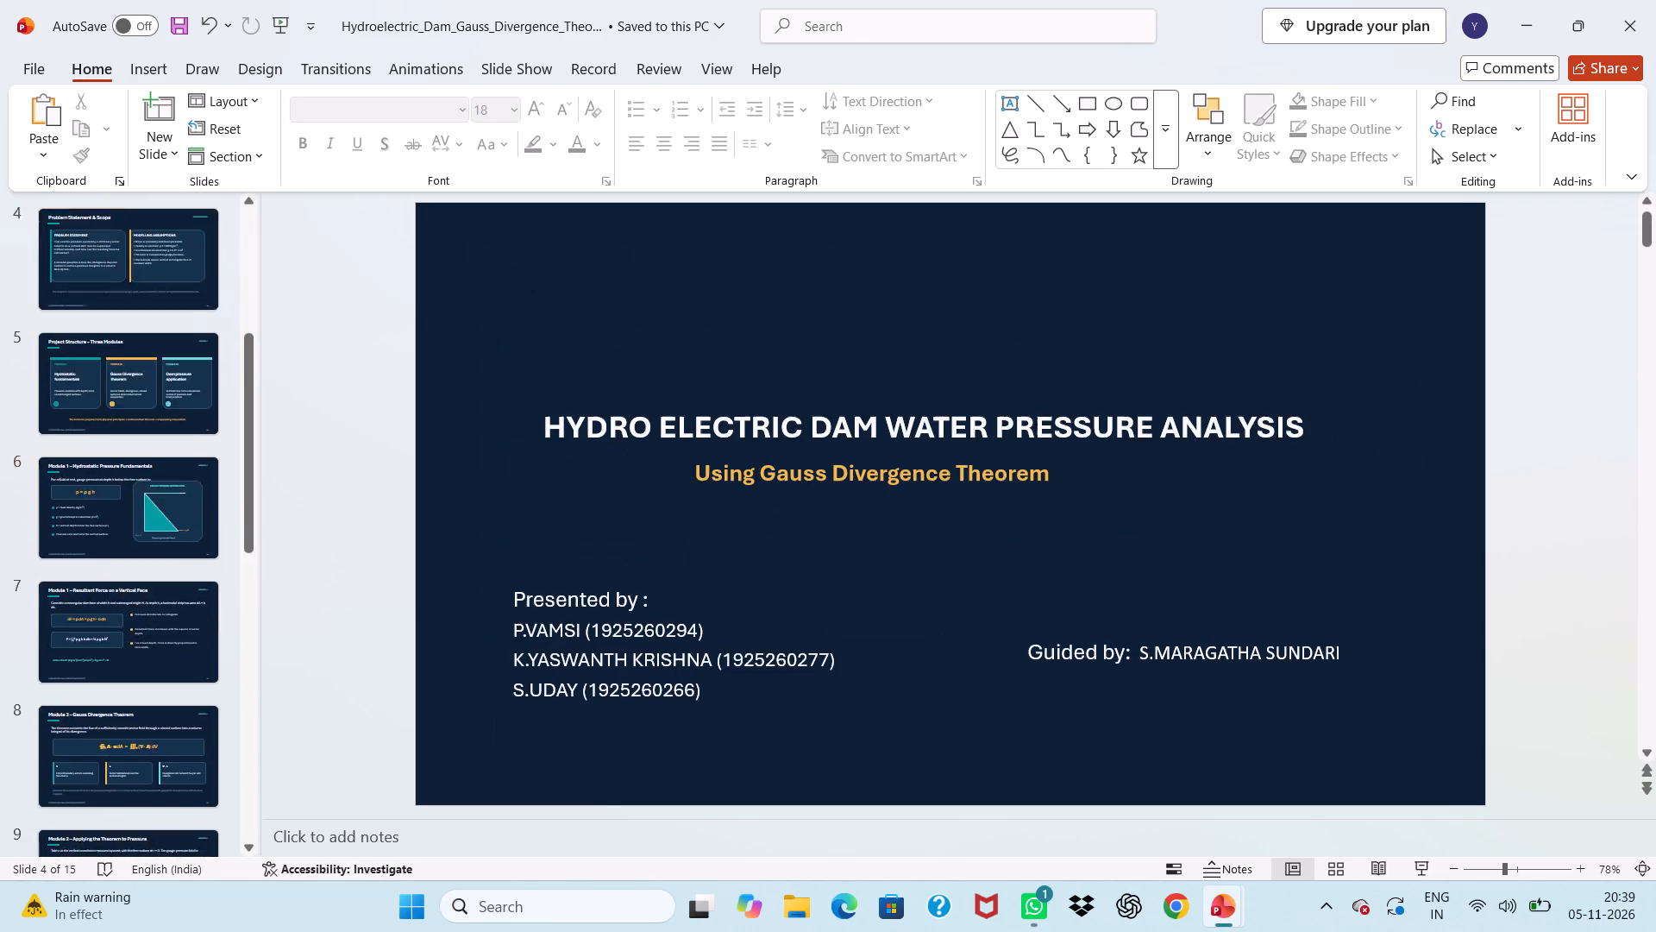
click(141, 396)
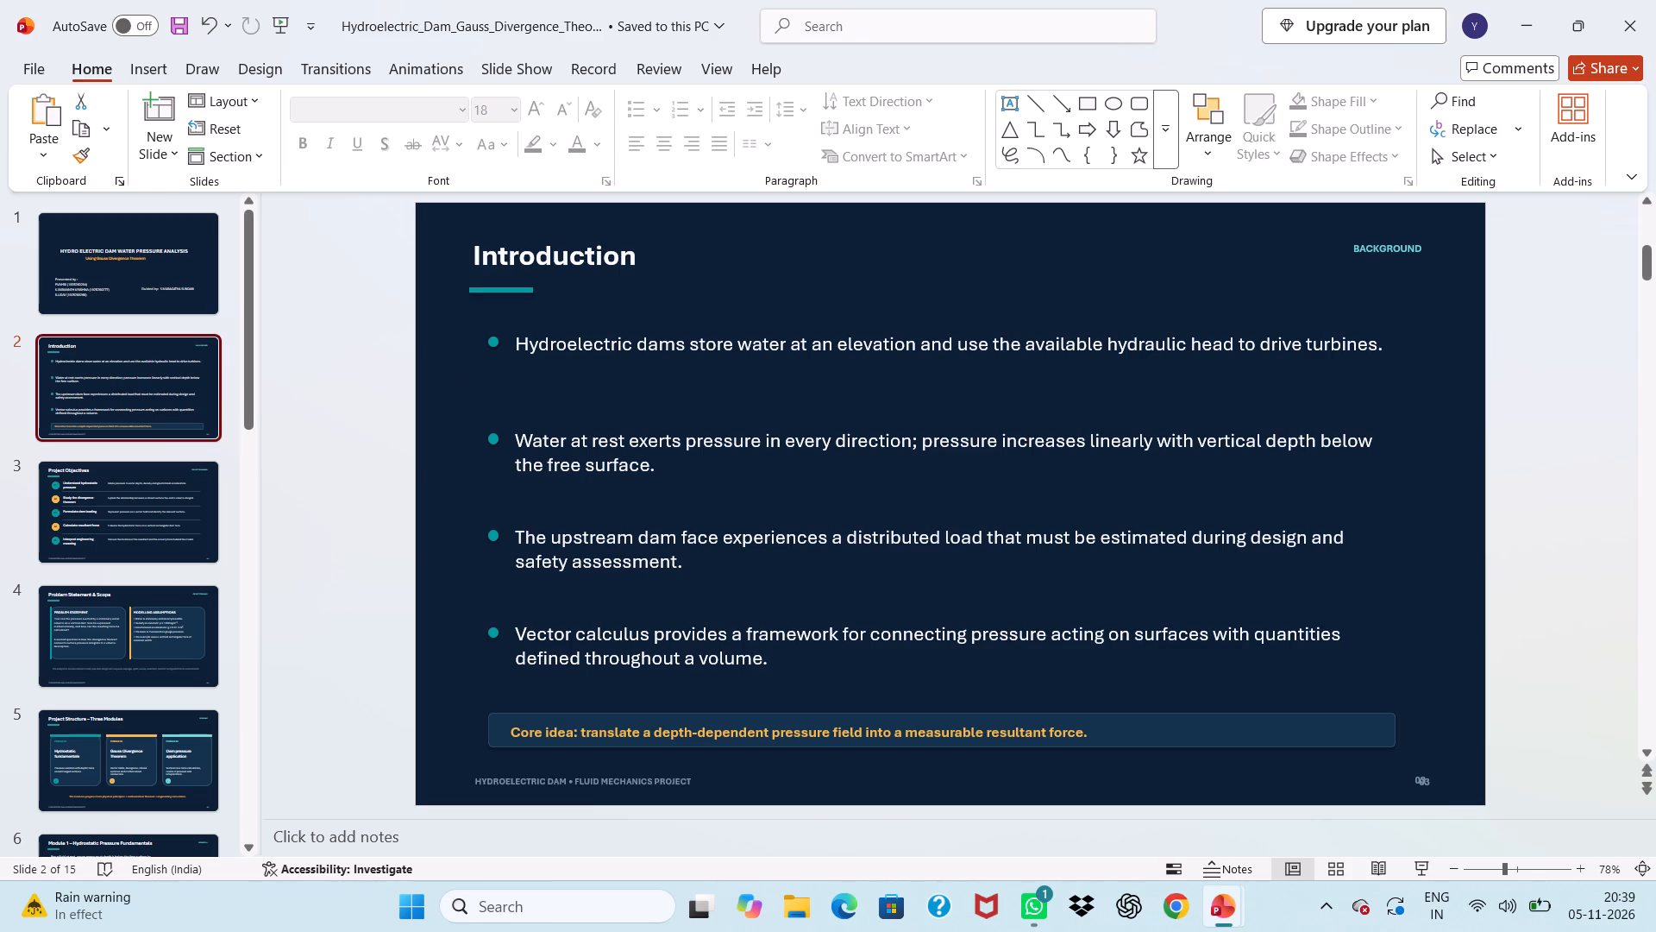
click(1104, 729)
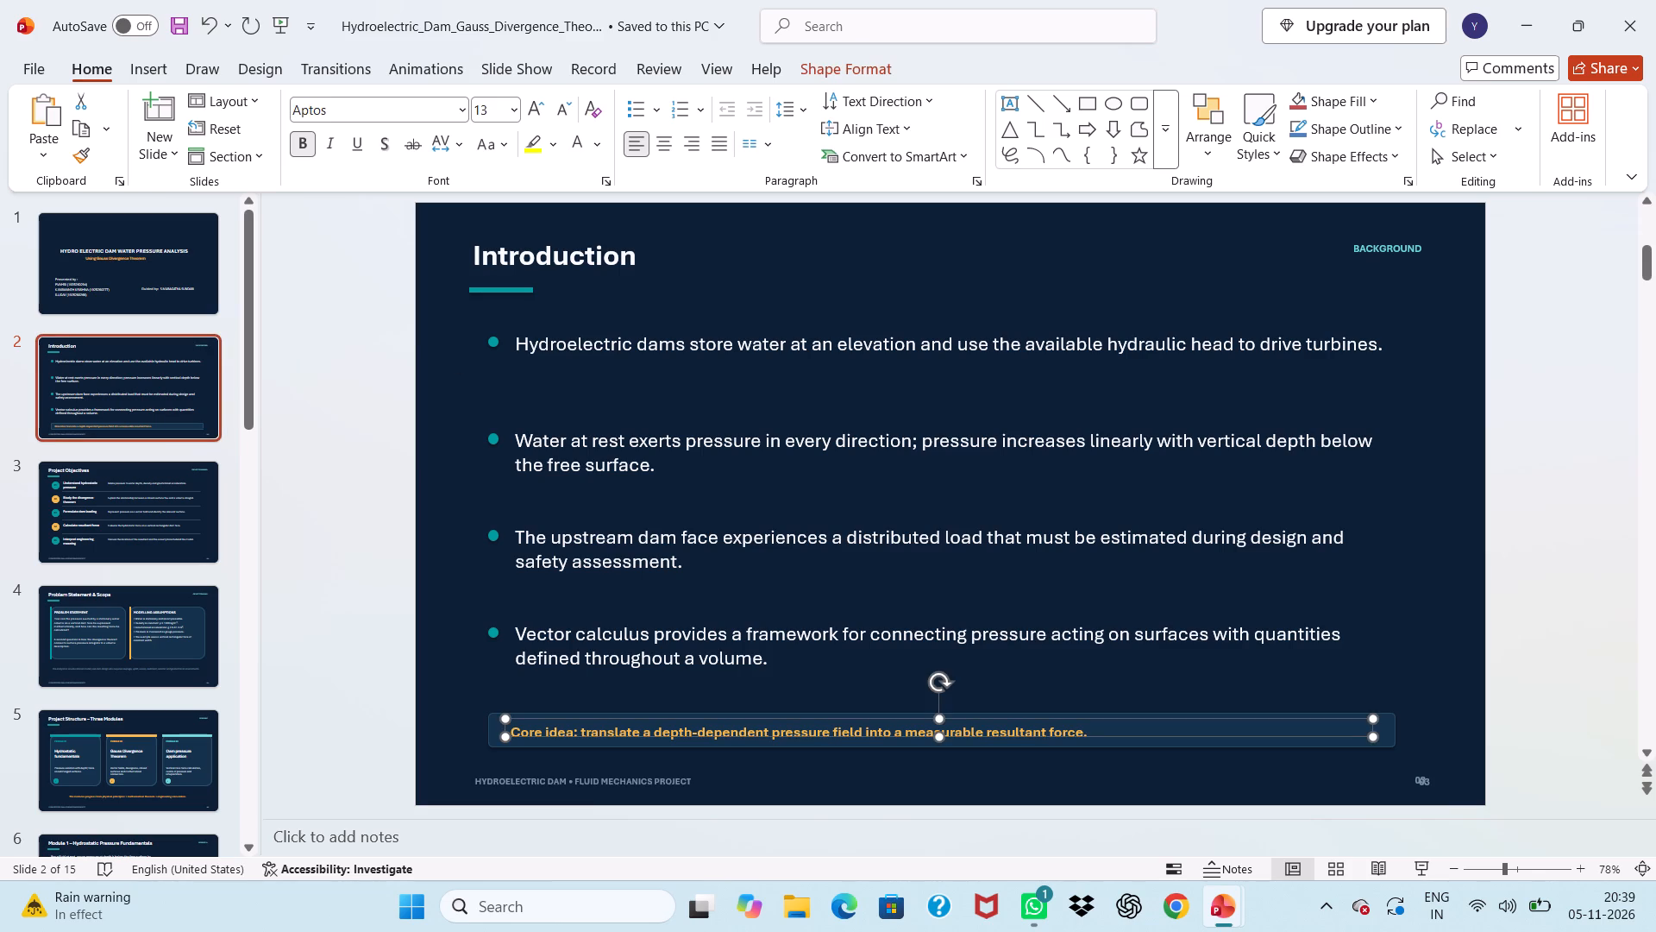
key(ctrl+c)
key(BackSpace)
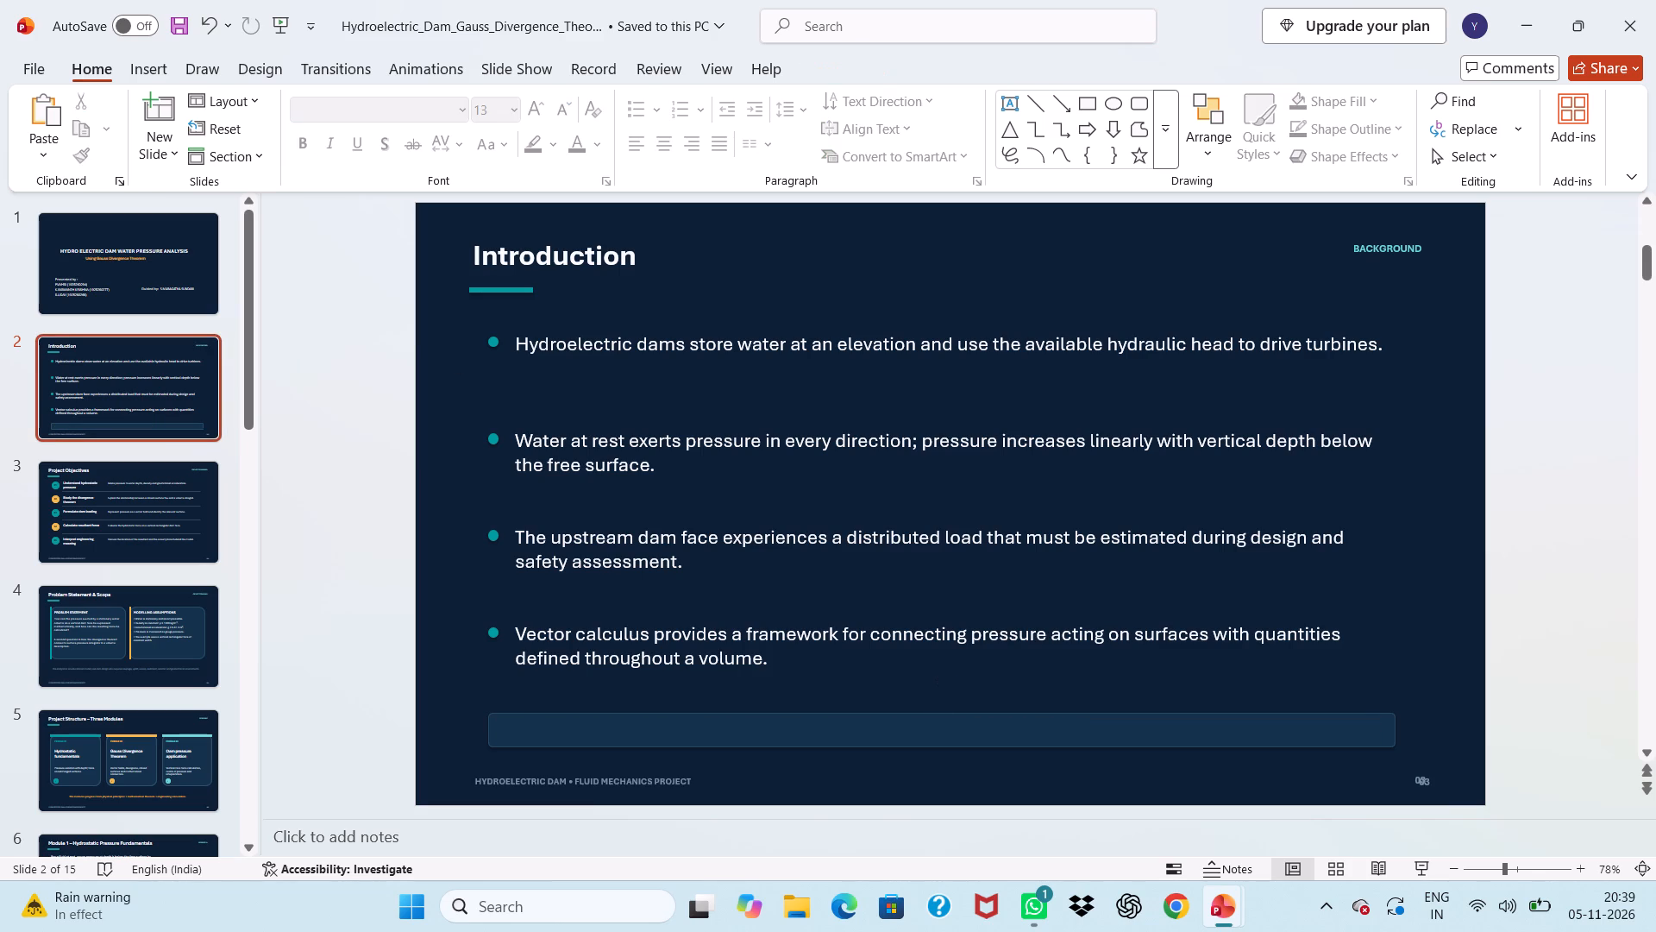
Delete the "BACKGROUND" label from the upper corner of the Introduction slide.
click(1431, 252)
key(ctrl+c)
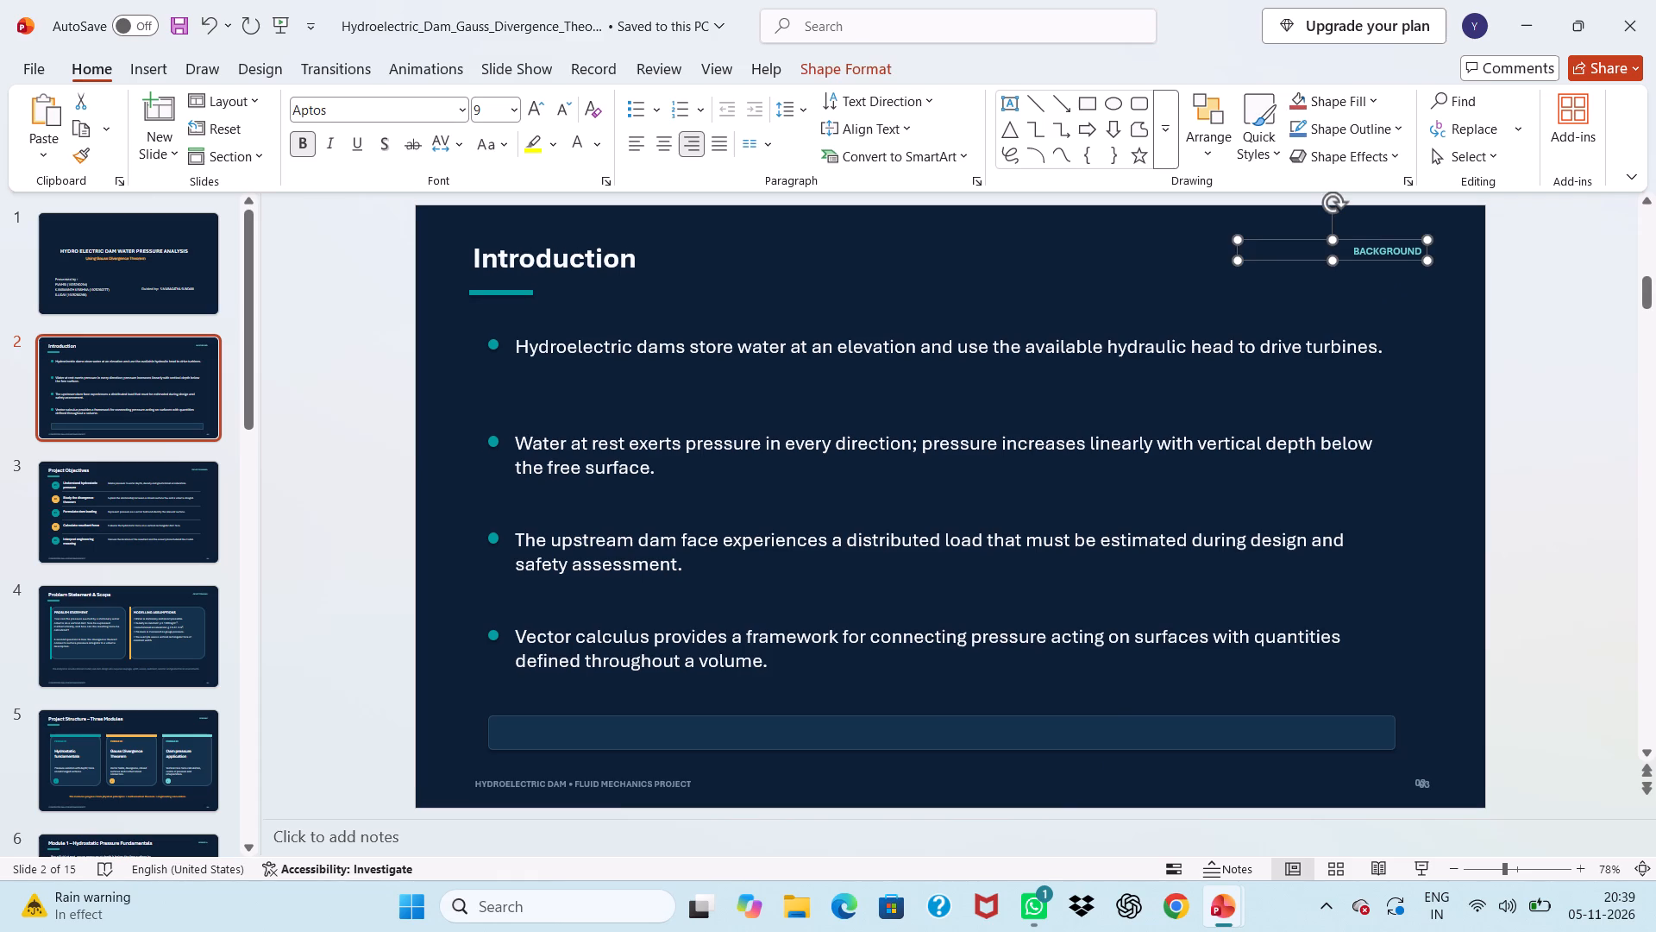
key(BackSpace)
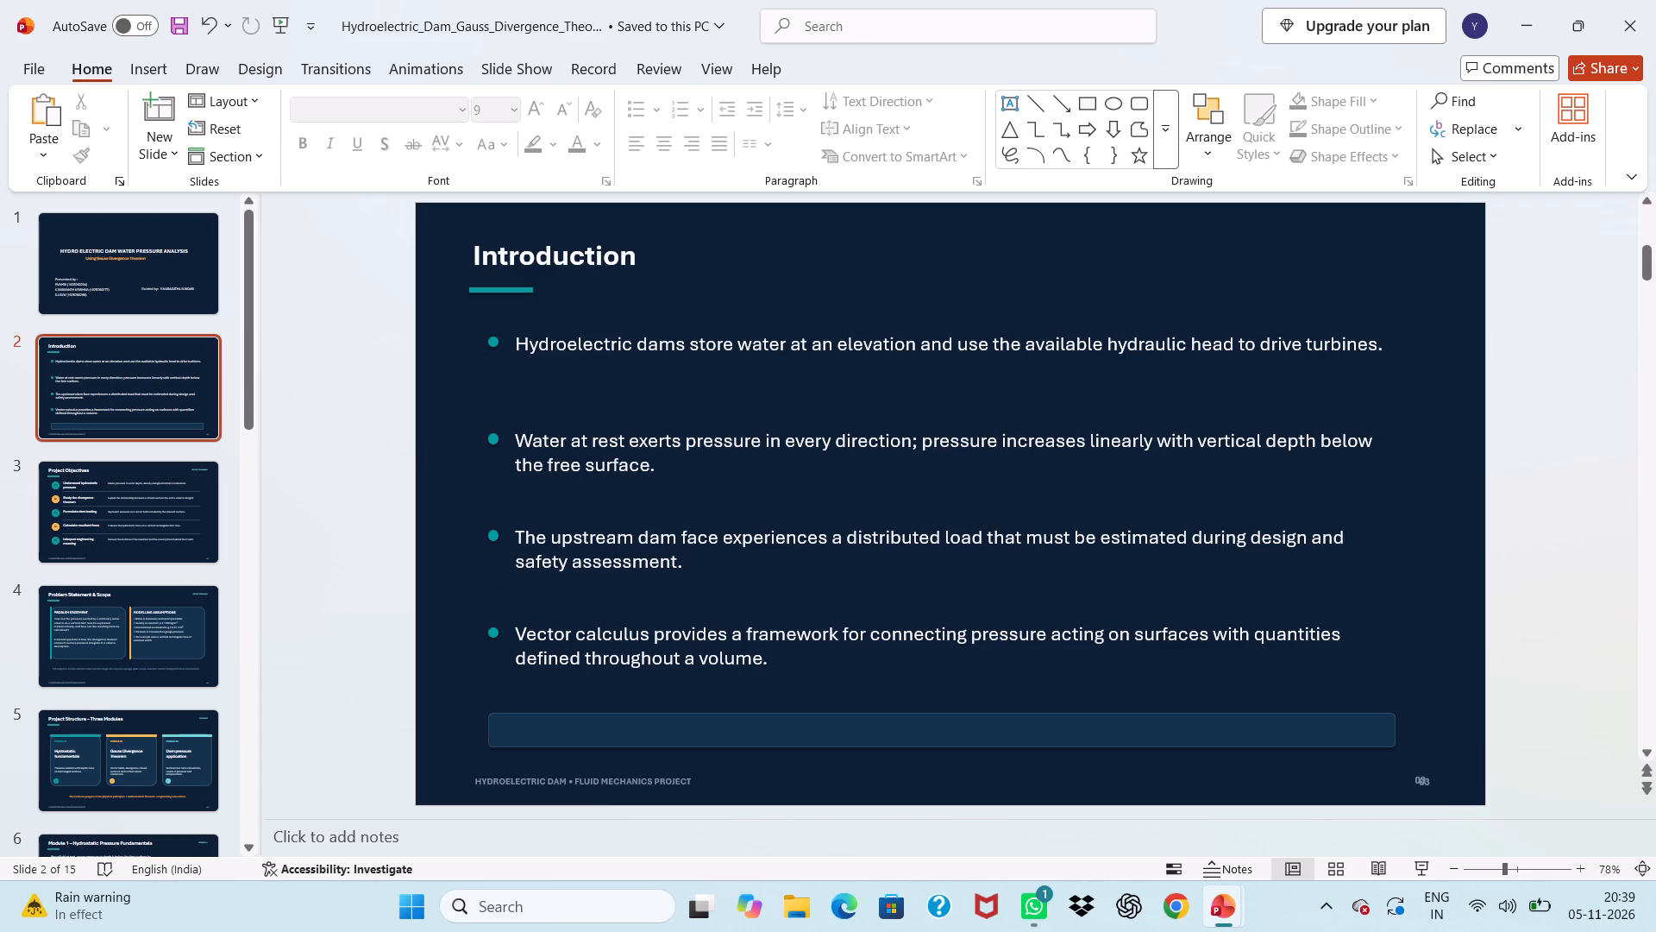
Remove all of the footer text "HYDROELECTRIC DAM • FLUID MECHANICS PROJECT" from the Introduction slide.
click(684, 780)
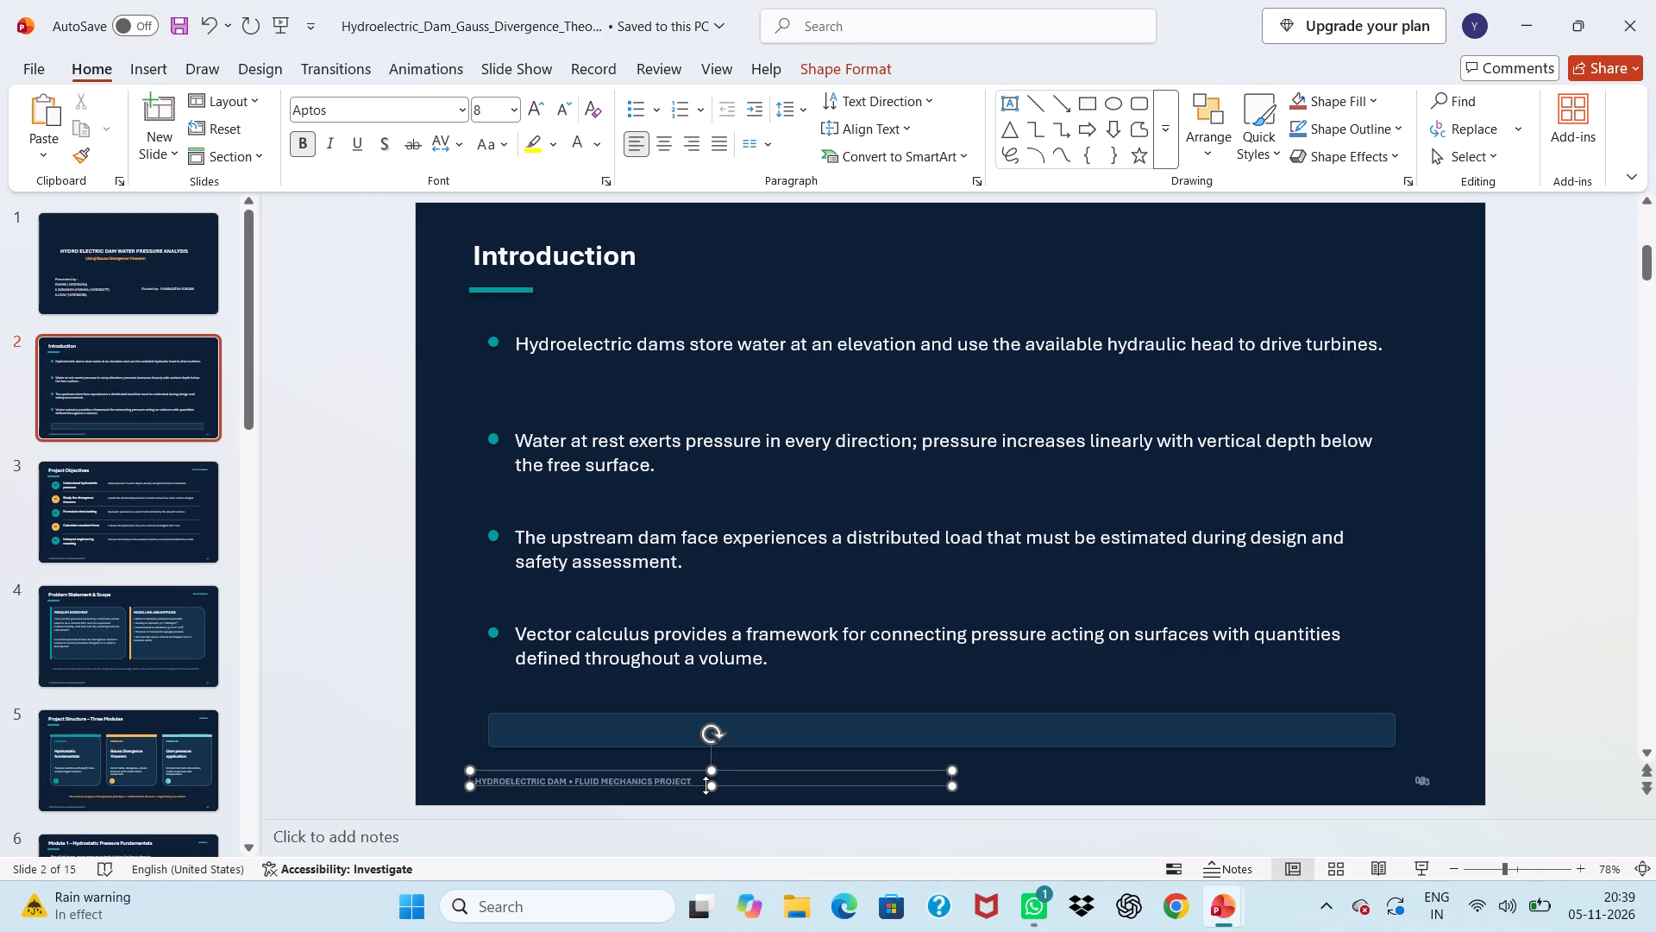
key(ctrl+c)
key(BackSpace)
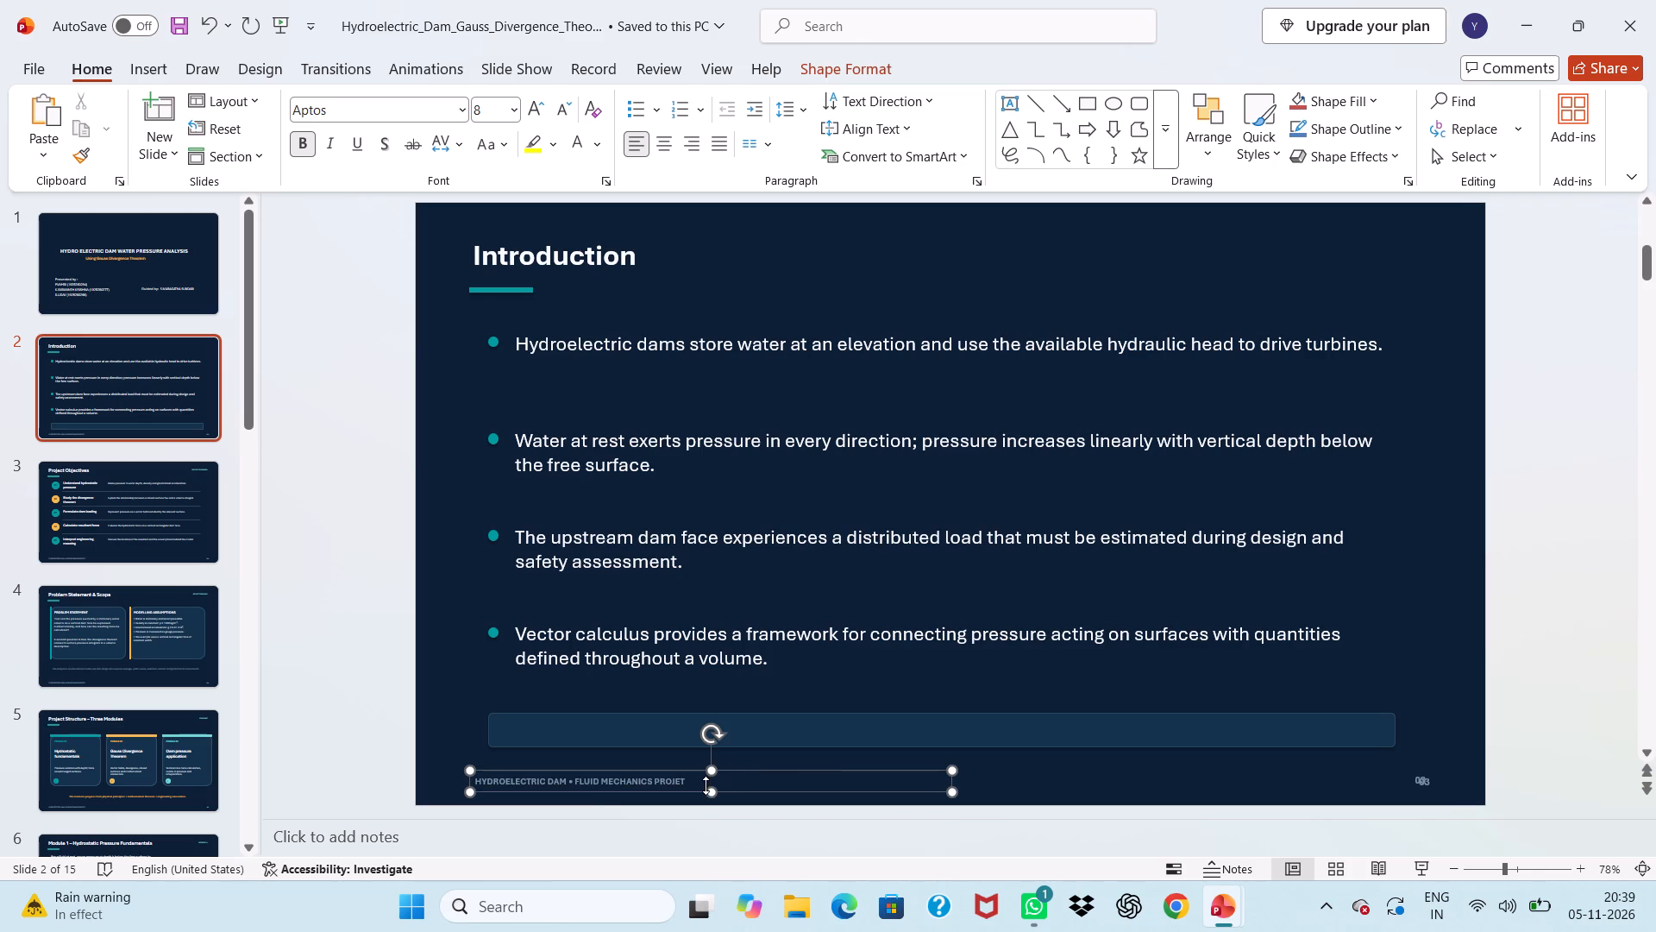
key(ctrl+c)
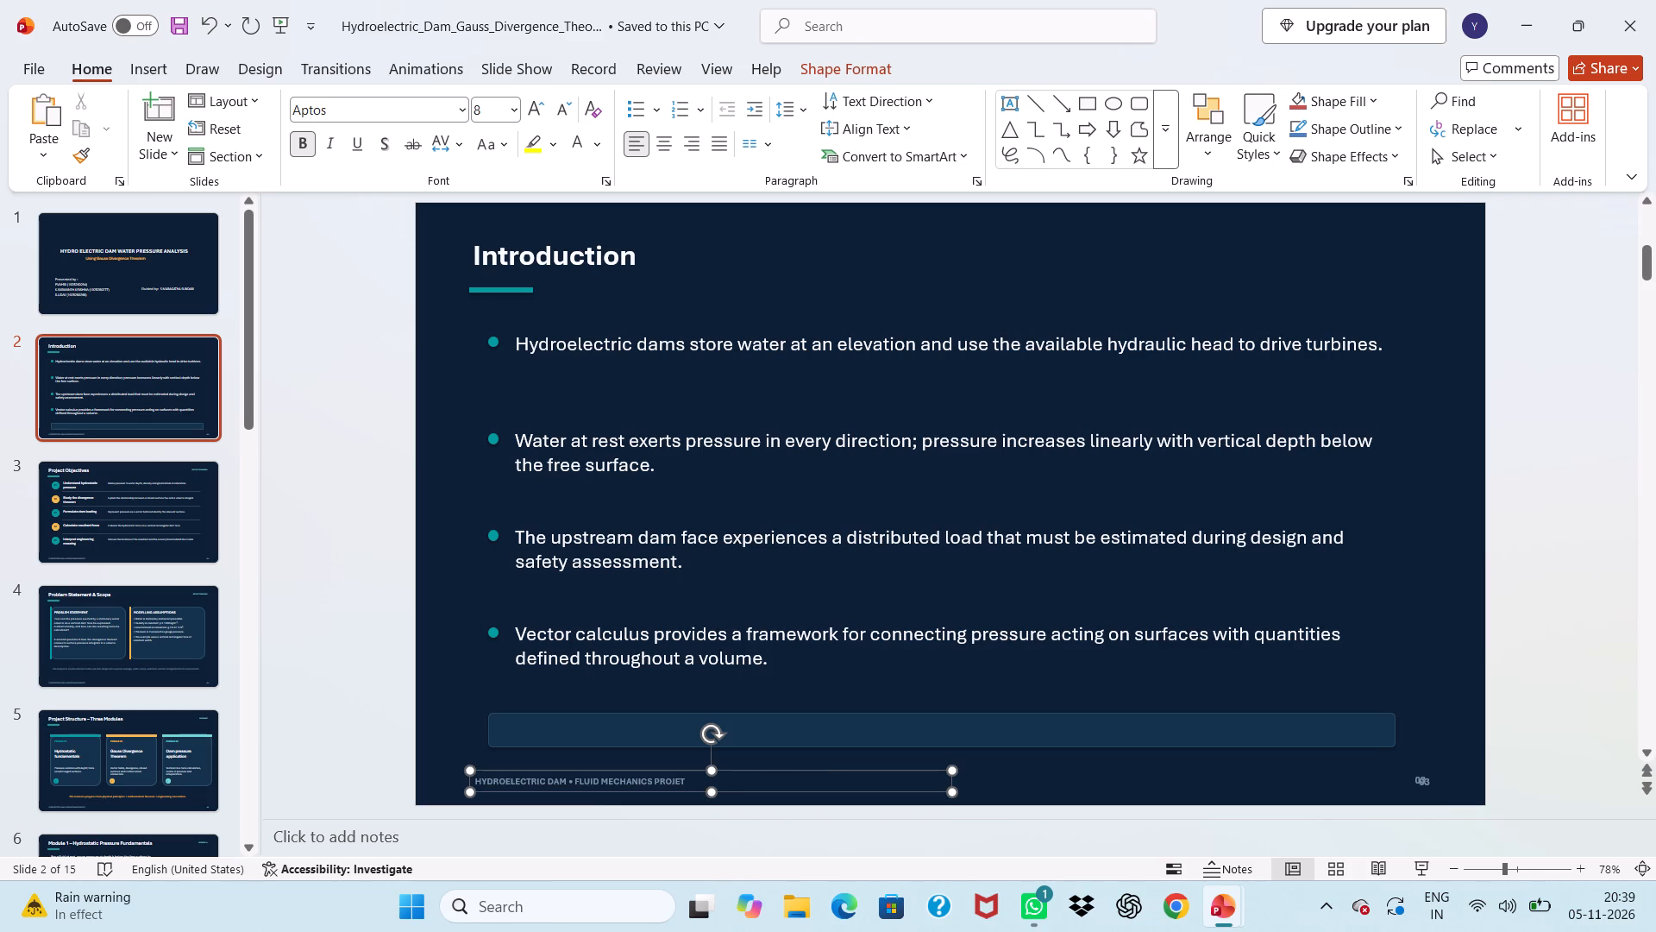
click(690, 778)
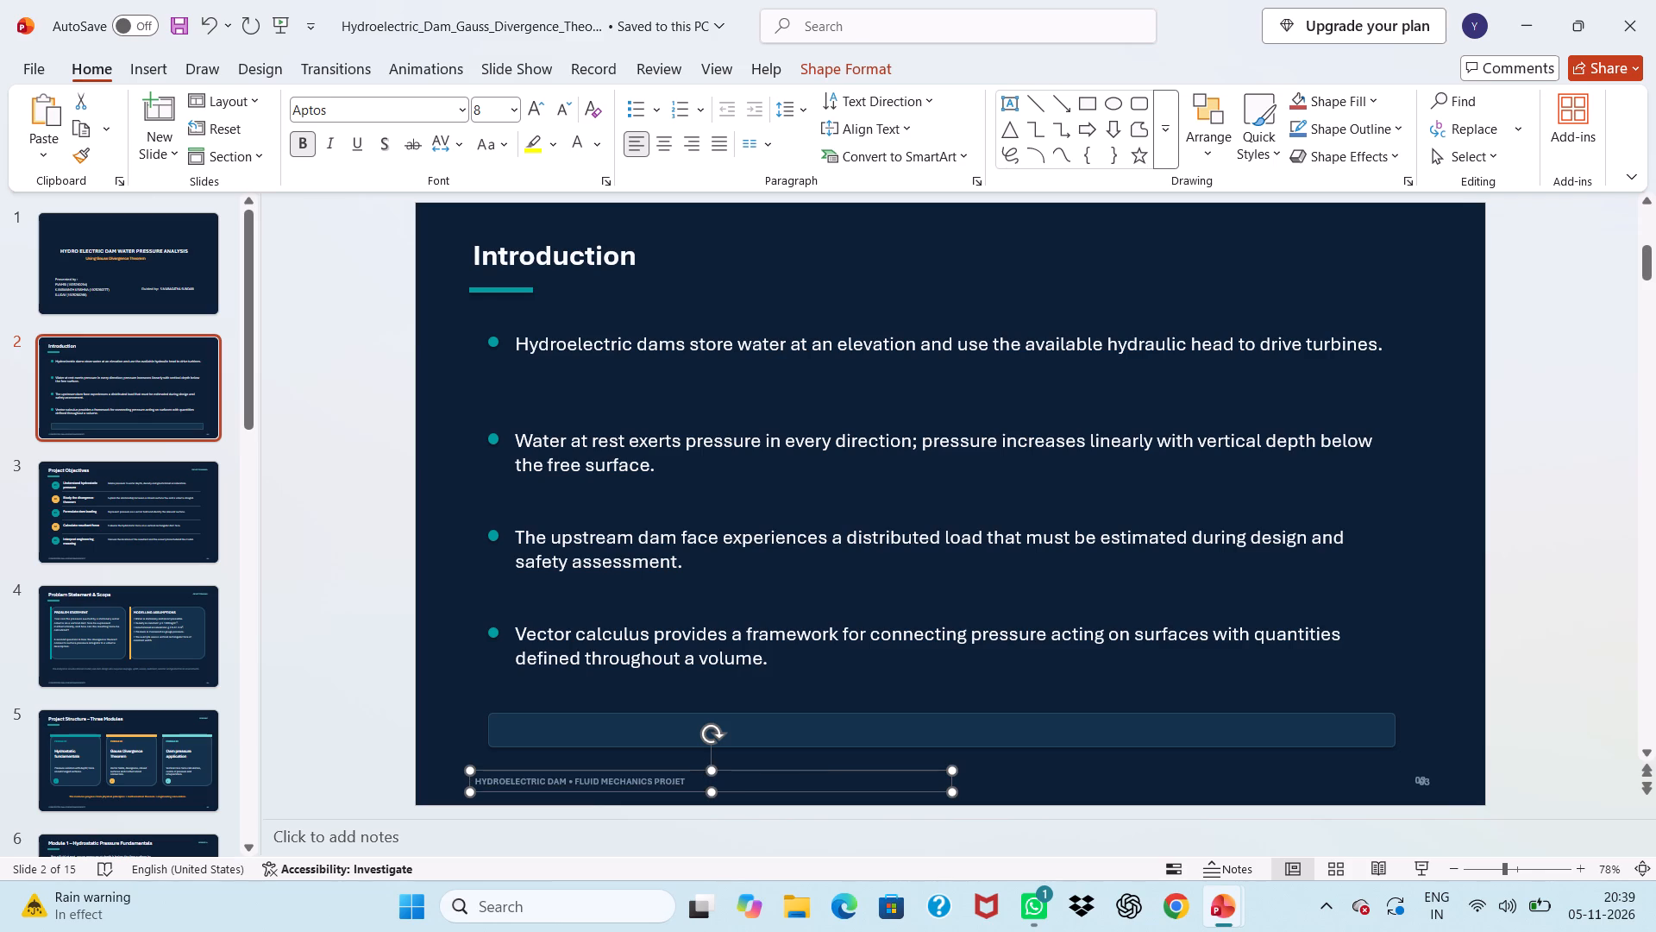
click(683, 779)
key(ctrl+c)
key(BackSpace)
click(477, 779)
drag(477, 779, 687, 797)
key(ctrl+x)
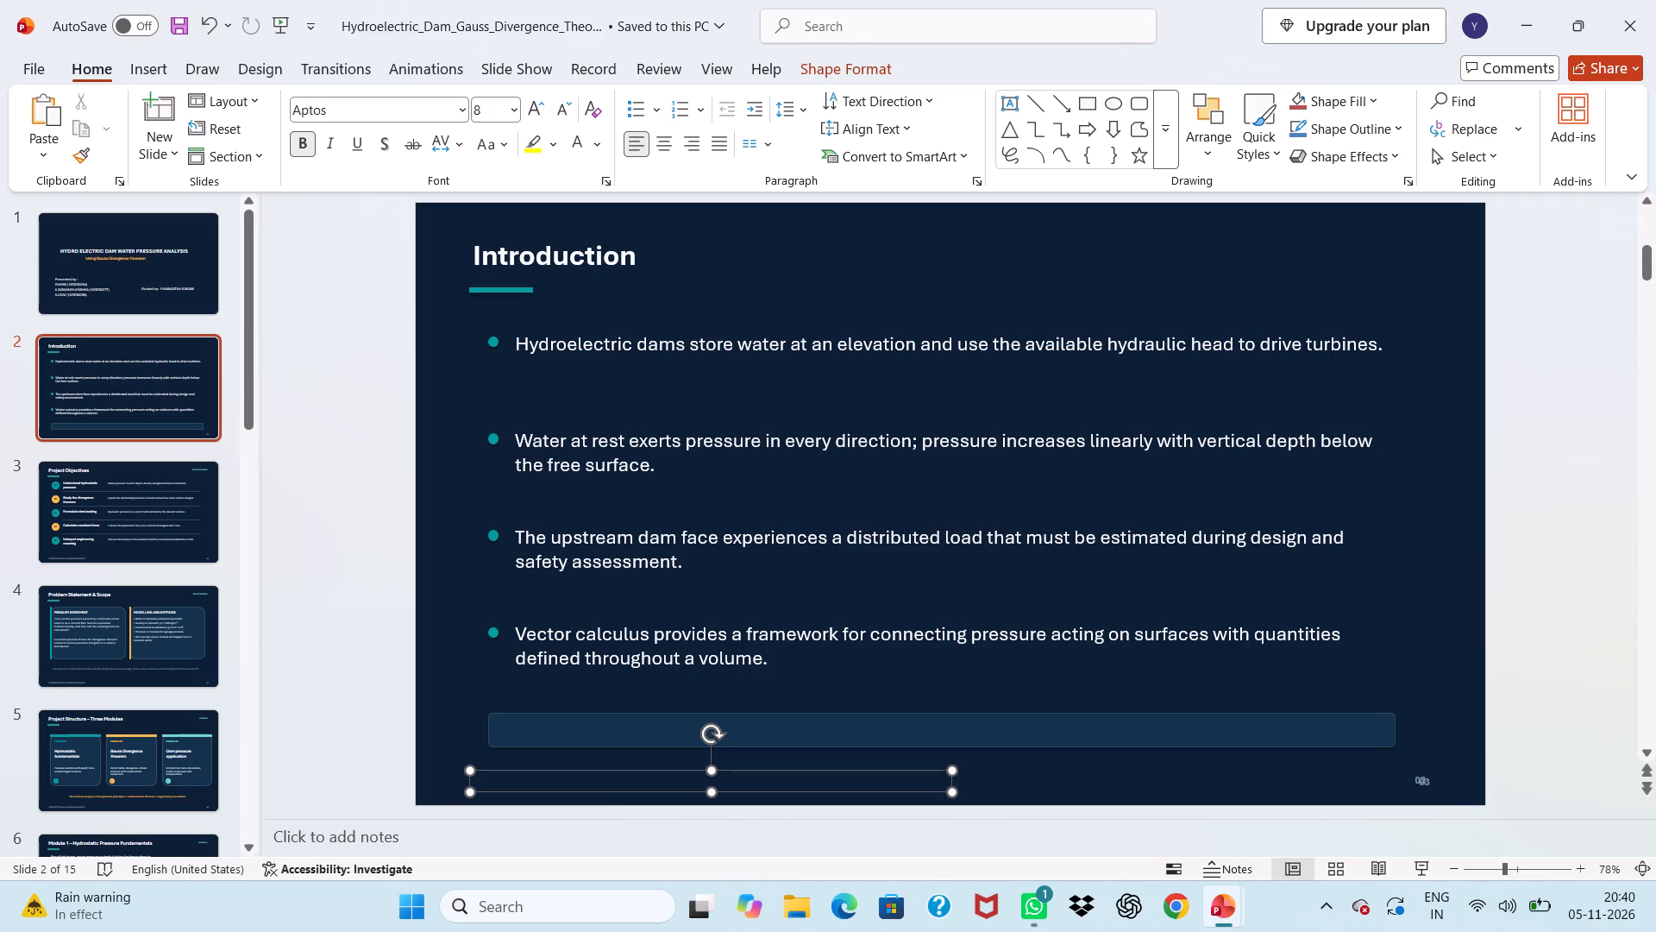
Remove the empty highlight bar beneath the last bullet of the Introduction slide.
click(570, 721)
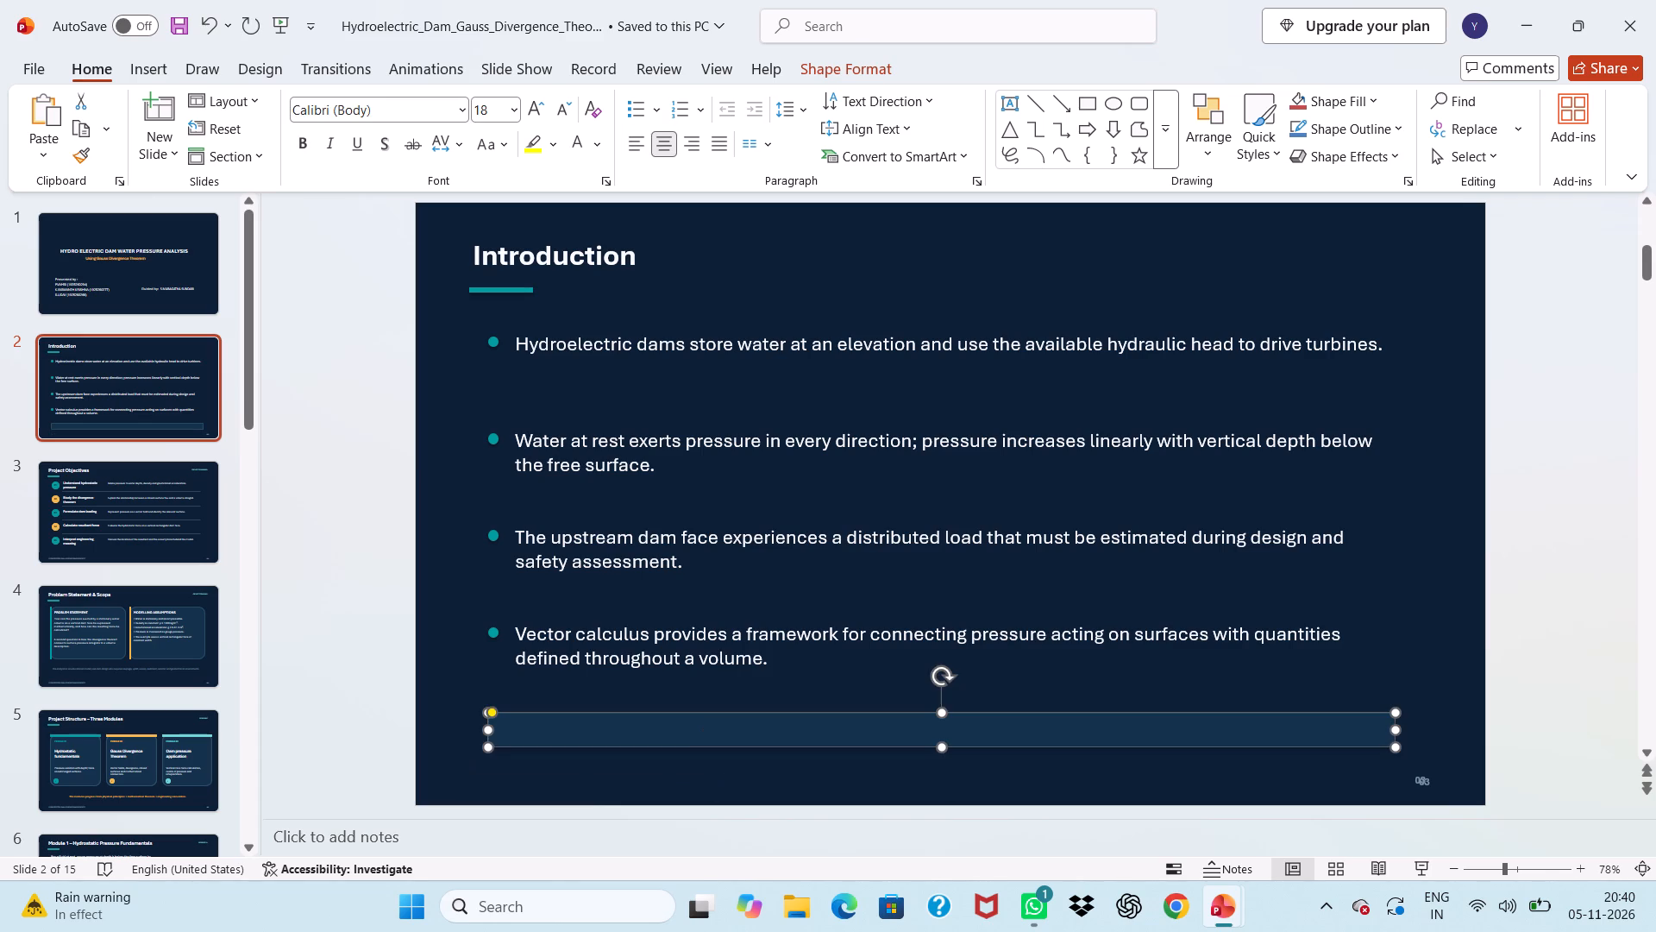
key(ctrl+x)
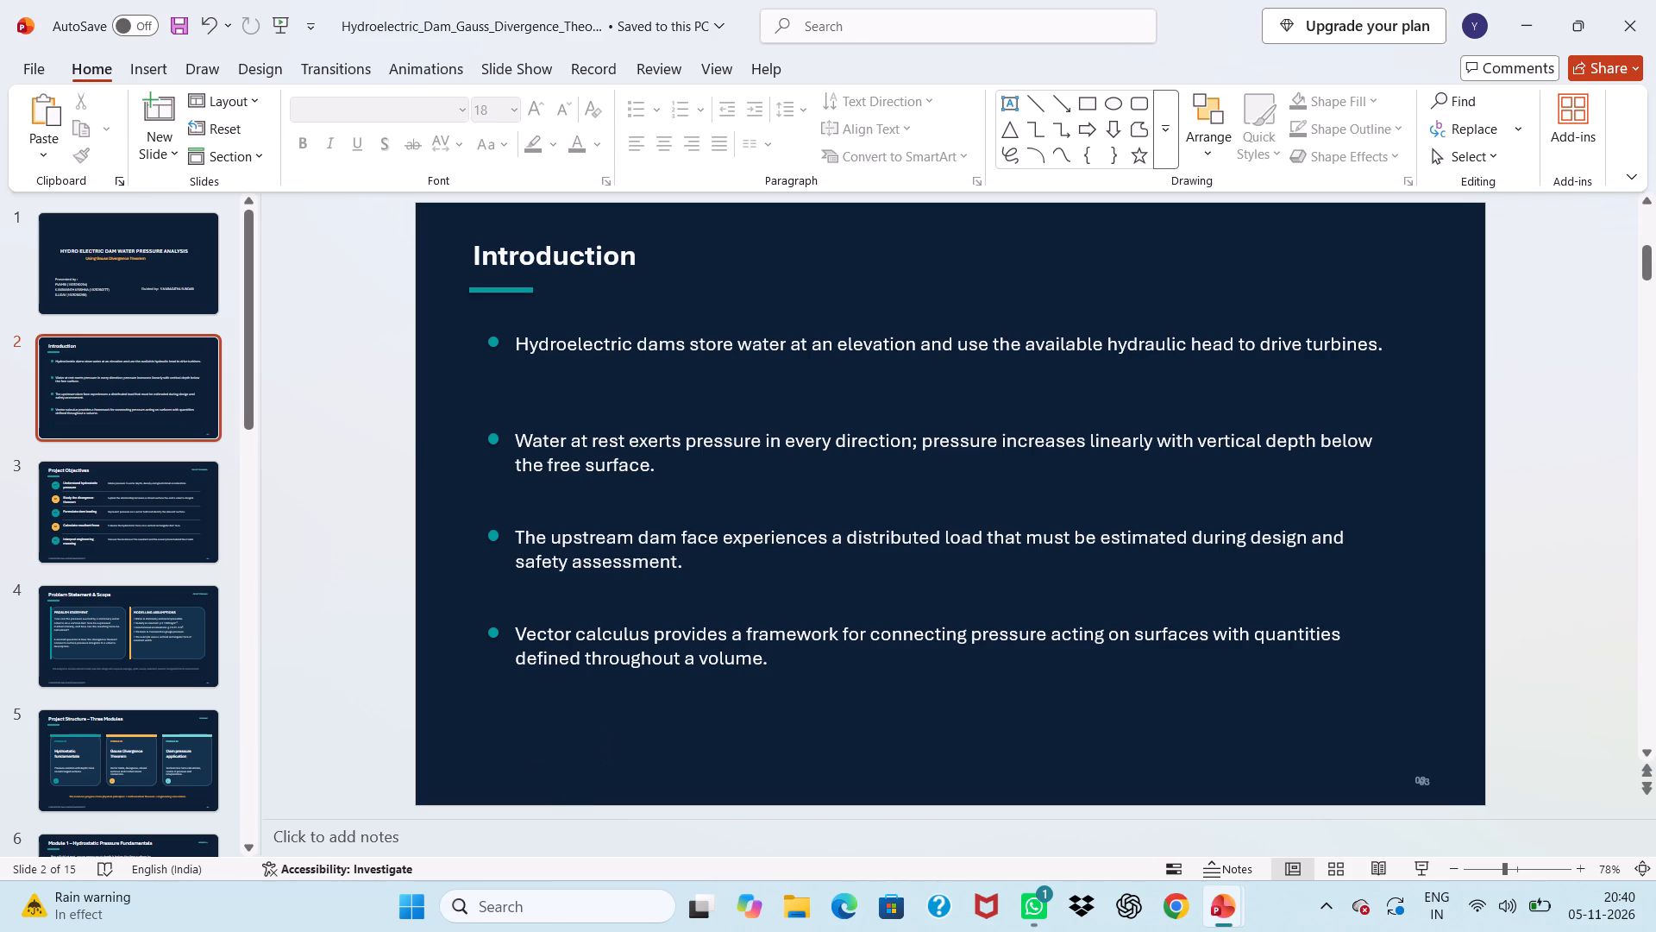
Separate the overlapping slide numbers in the Introduction slide's lower corner, bringing one "03" up beside the last bullet.
click(1423, 783)
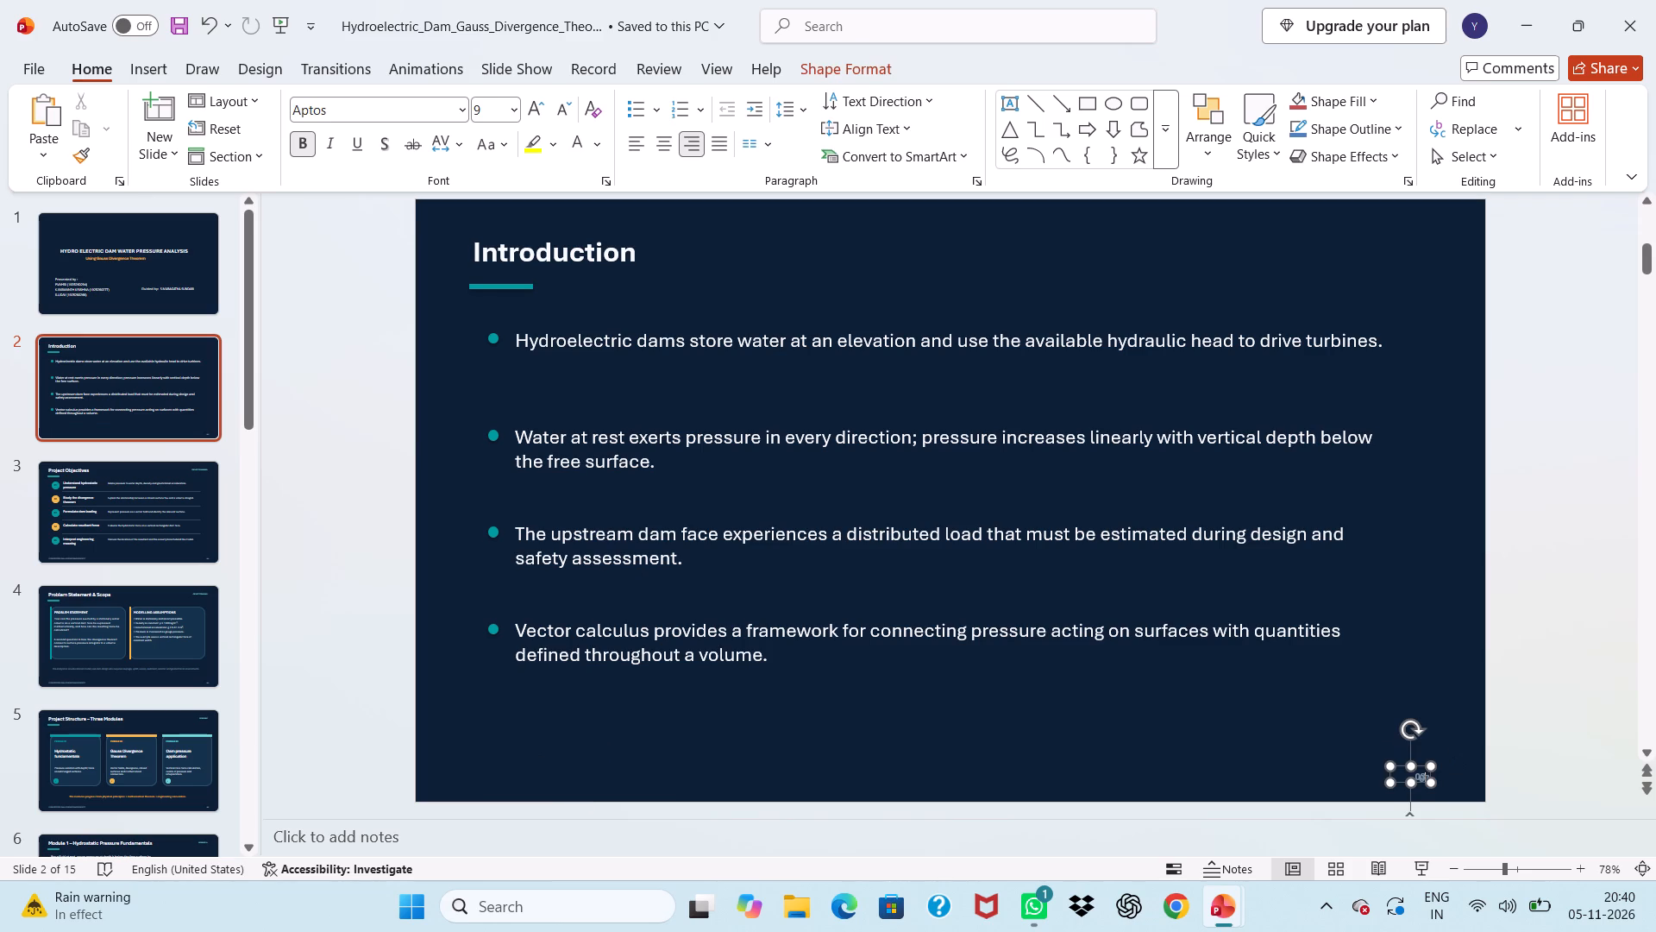
key(ctrl+x)
key(ctrl+x)
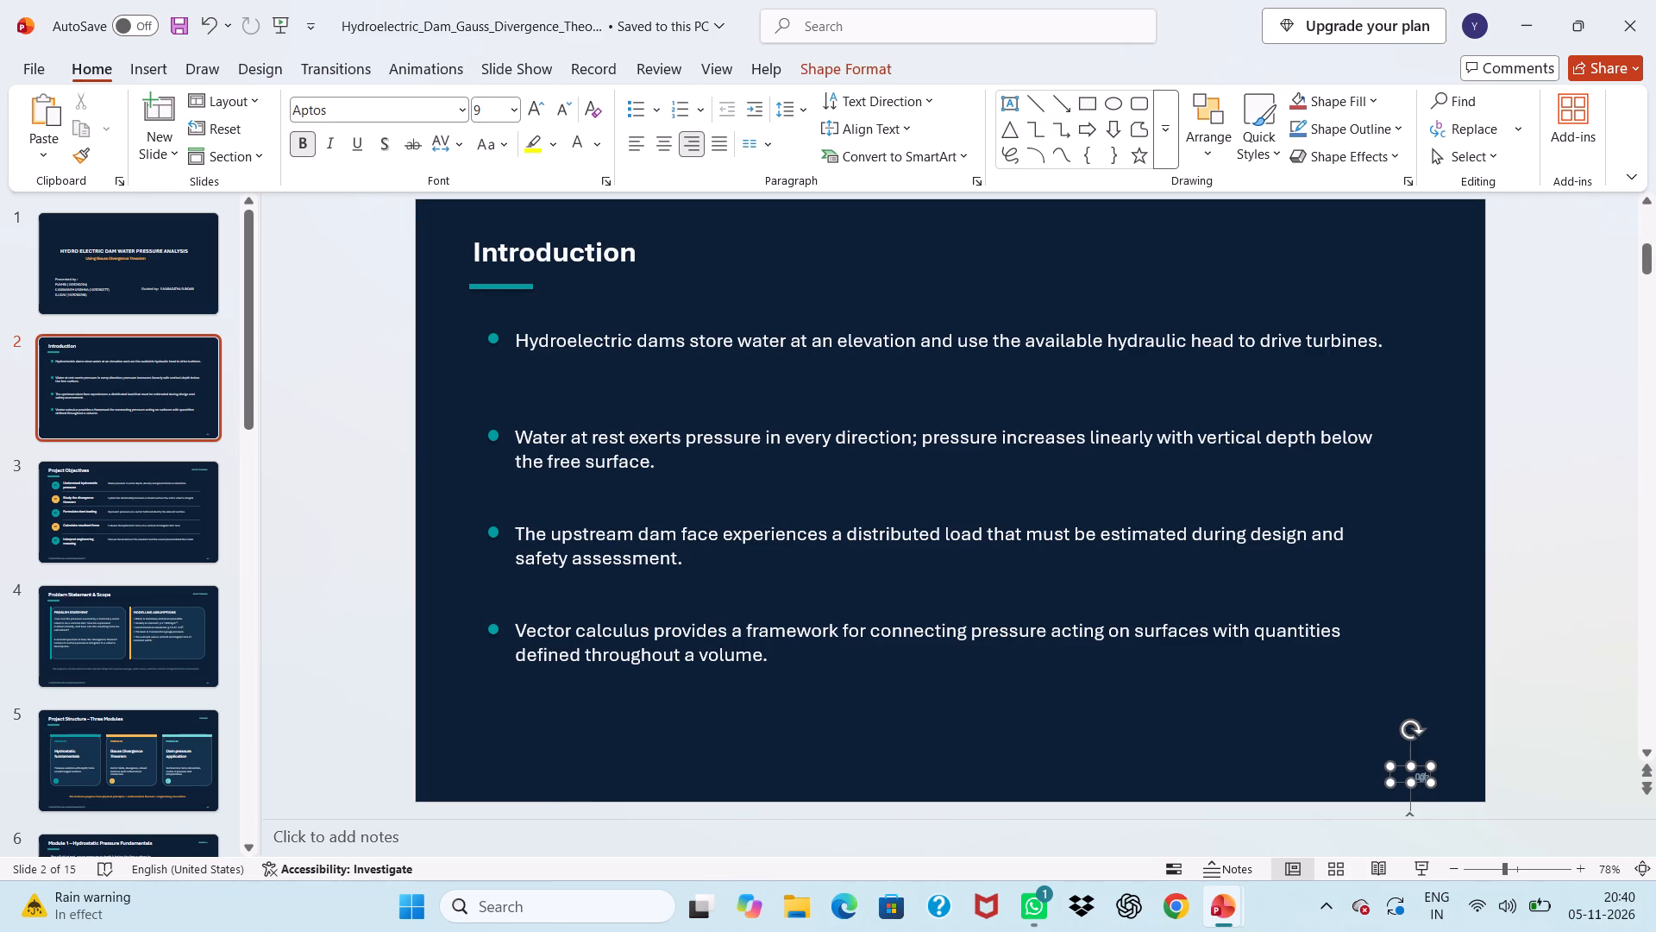
click(1420, 776)
drag(1404, 776, 1471, 786)
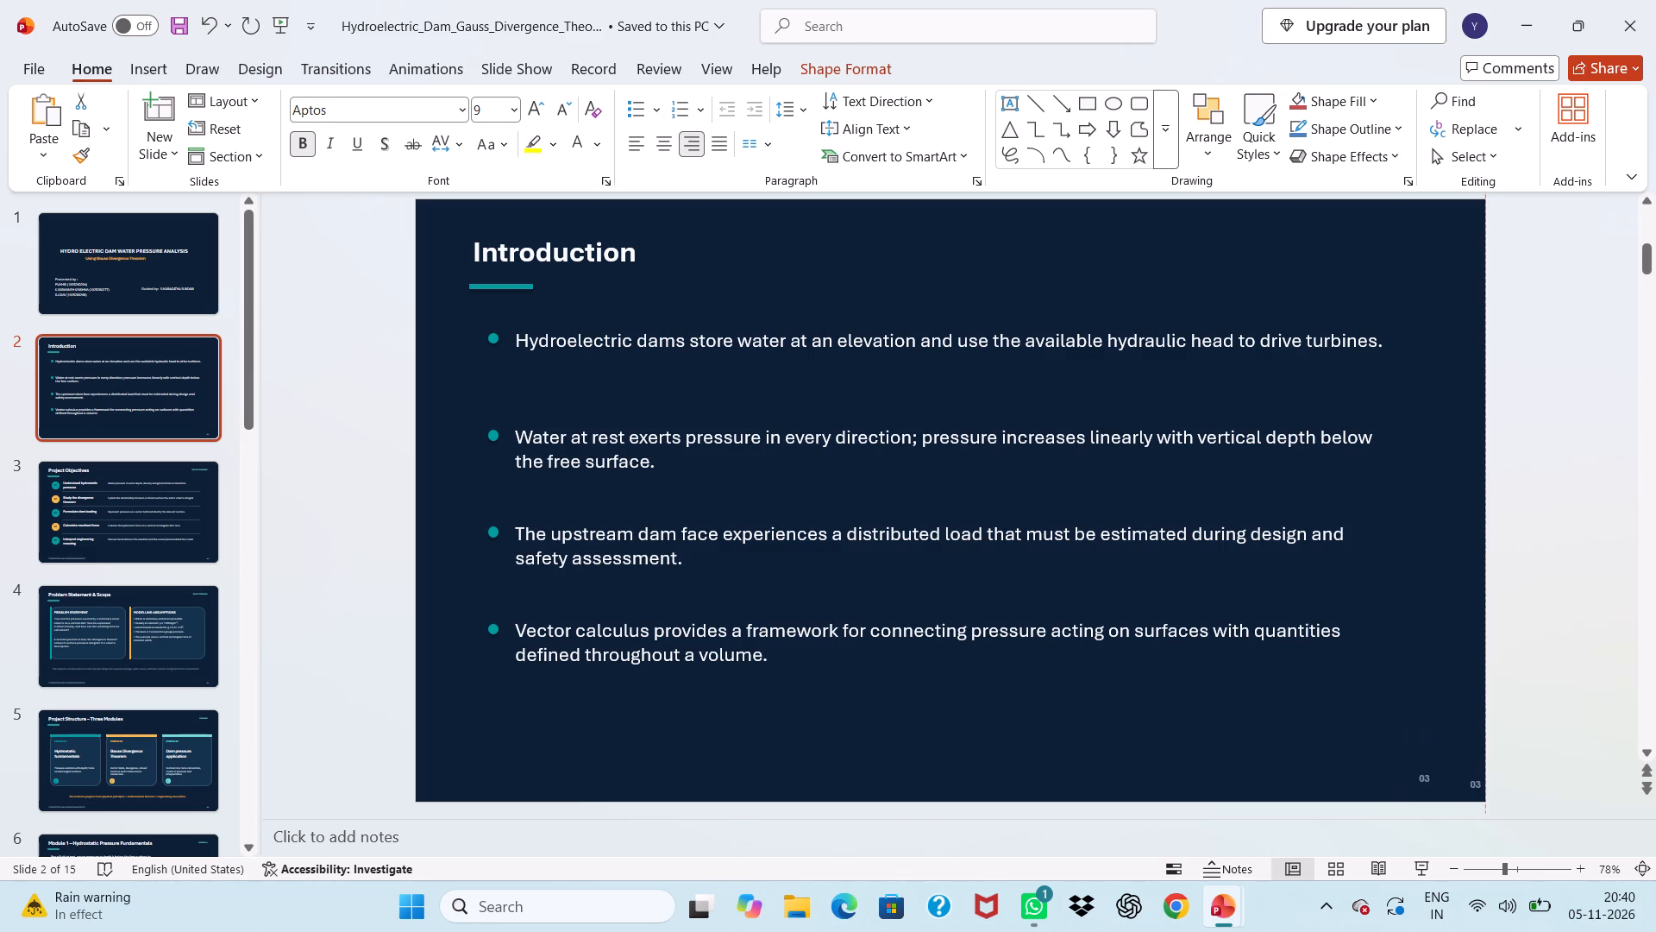
drag(1471, 786, 1410, 759)
drag(1410, 759, 1408, 754)
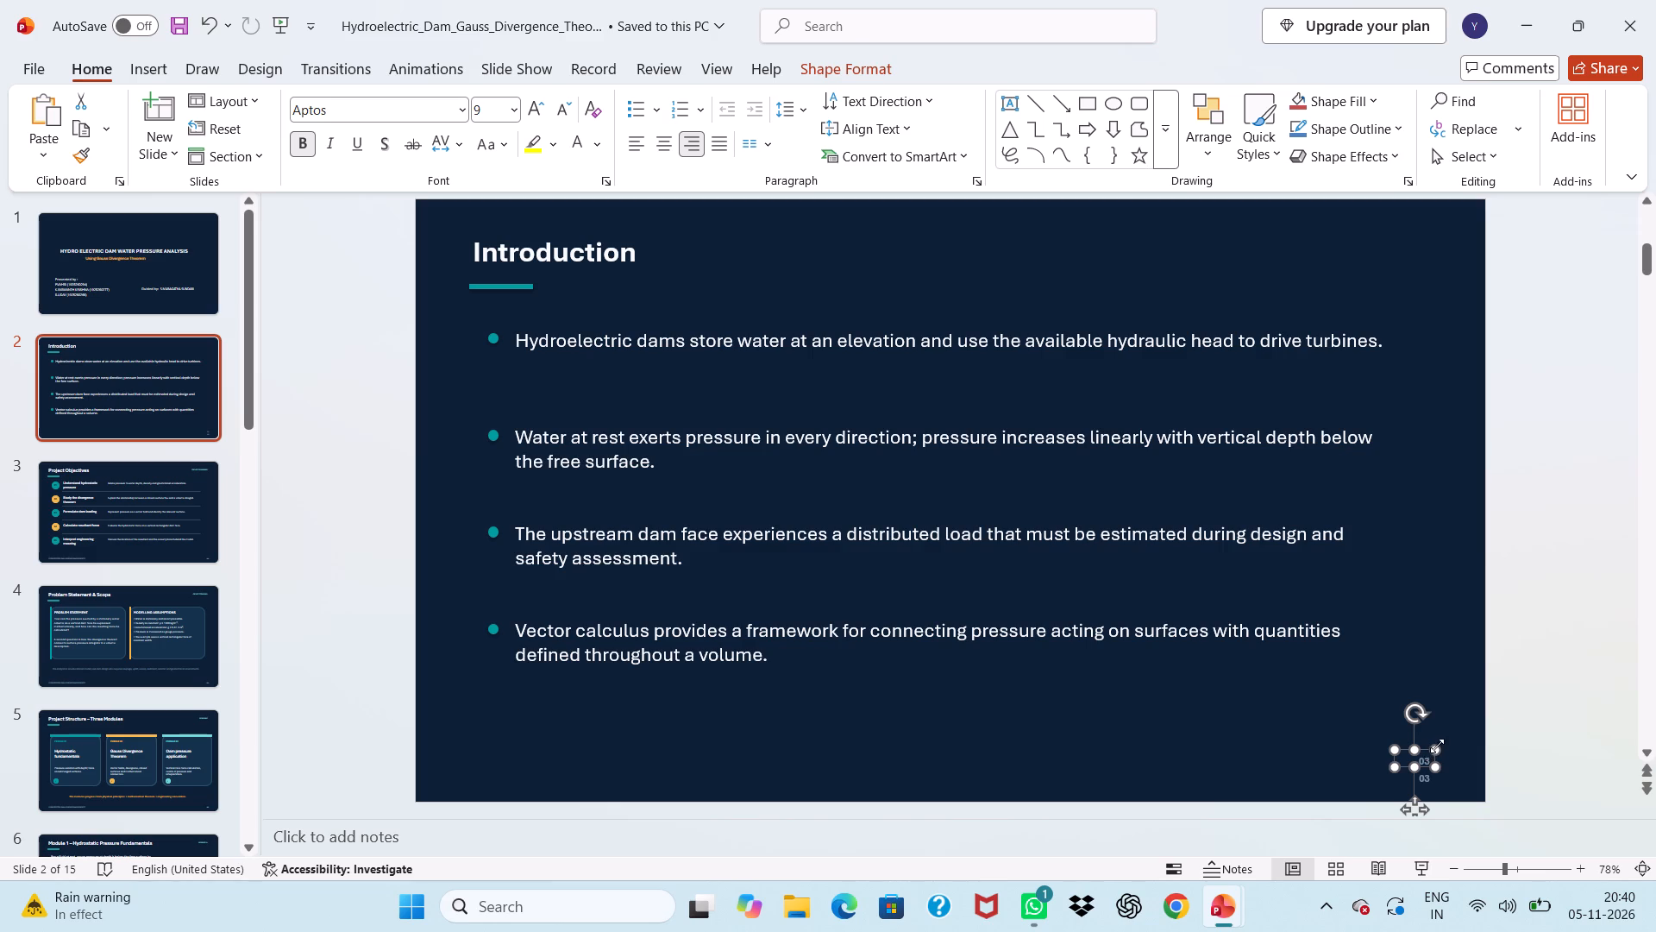
drag(1436, 748, 1449, 629)
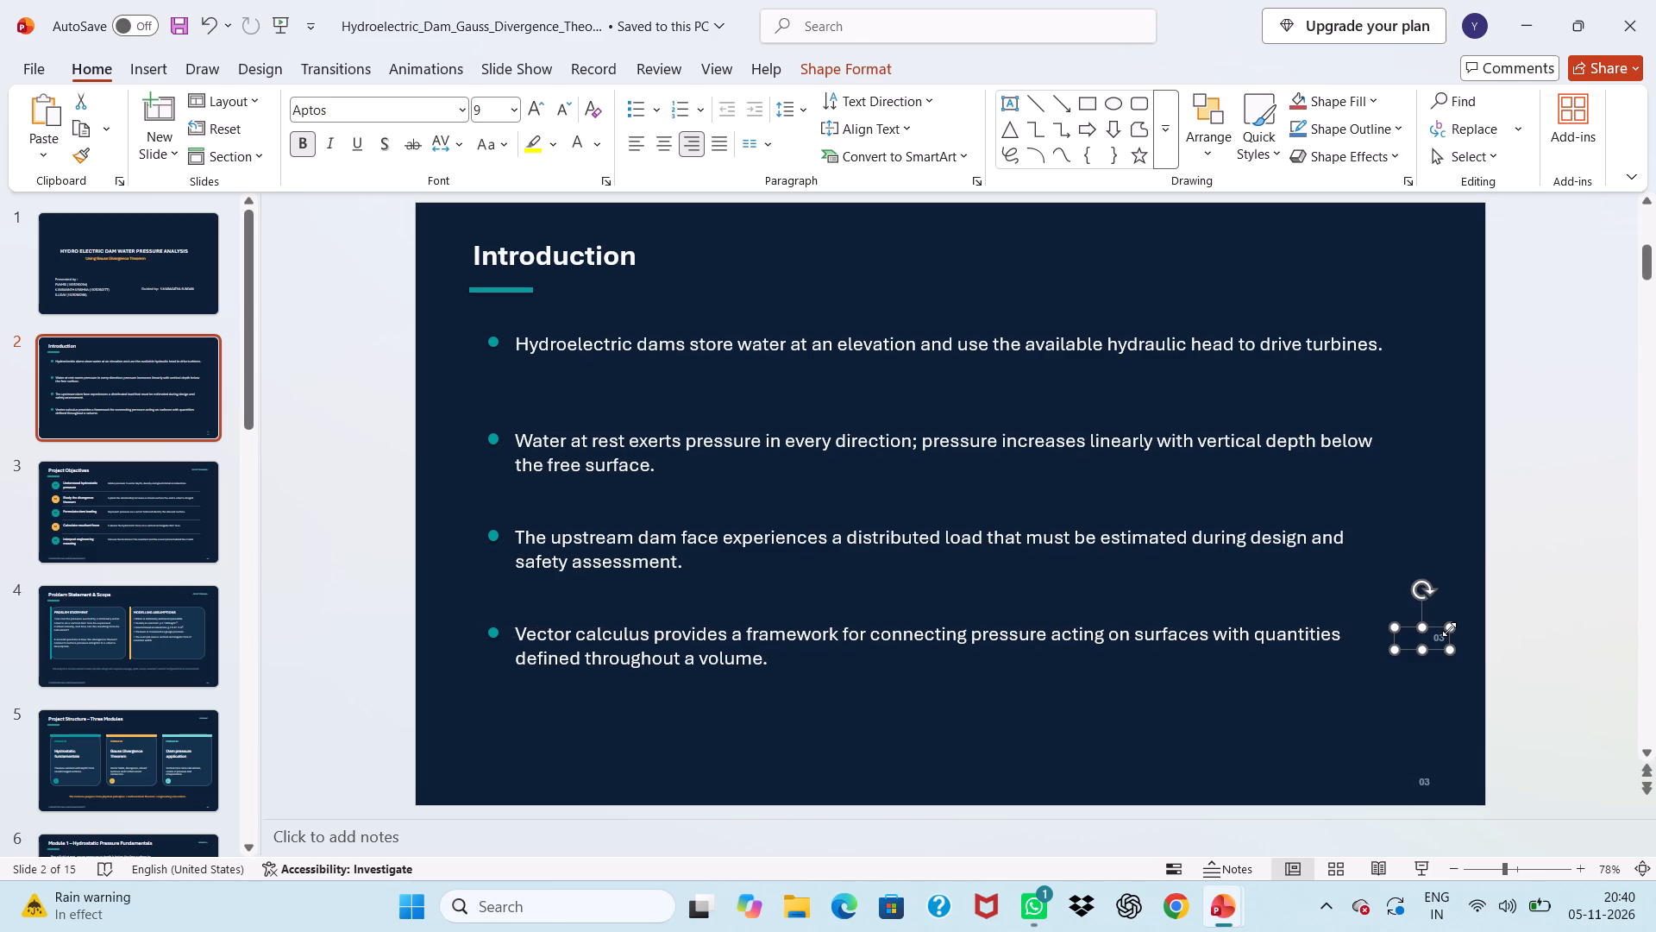
Delete the slide number "03" placed beside the last bullet of the Introduction slide.
click(1440, 639)
key(shift+Left)
key(ctrl+c)
key(BackSpace)
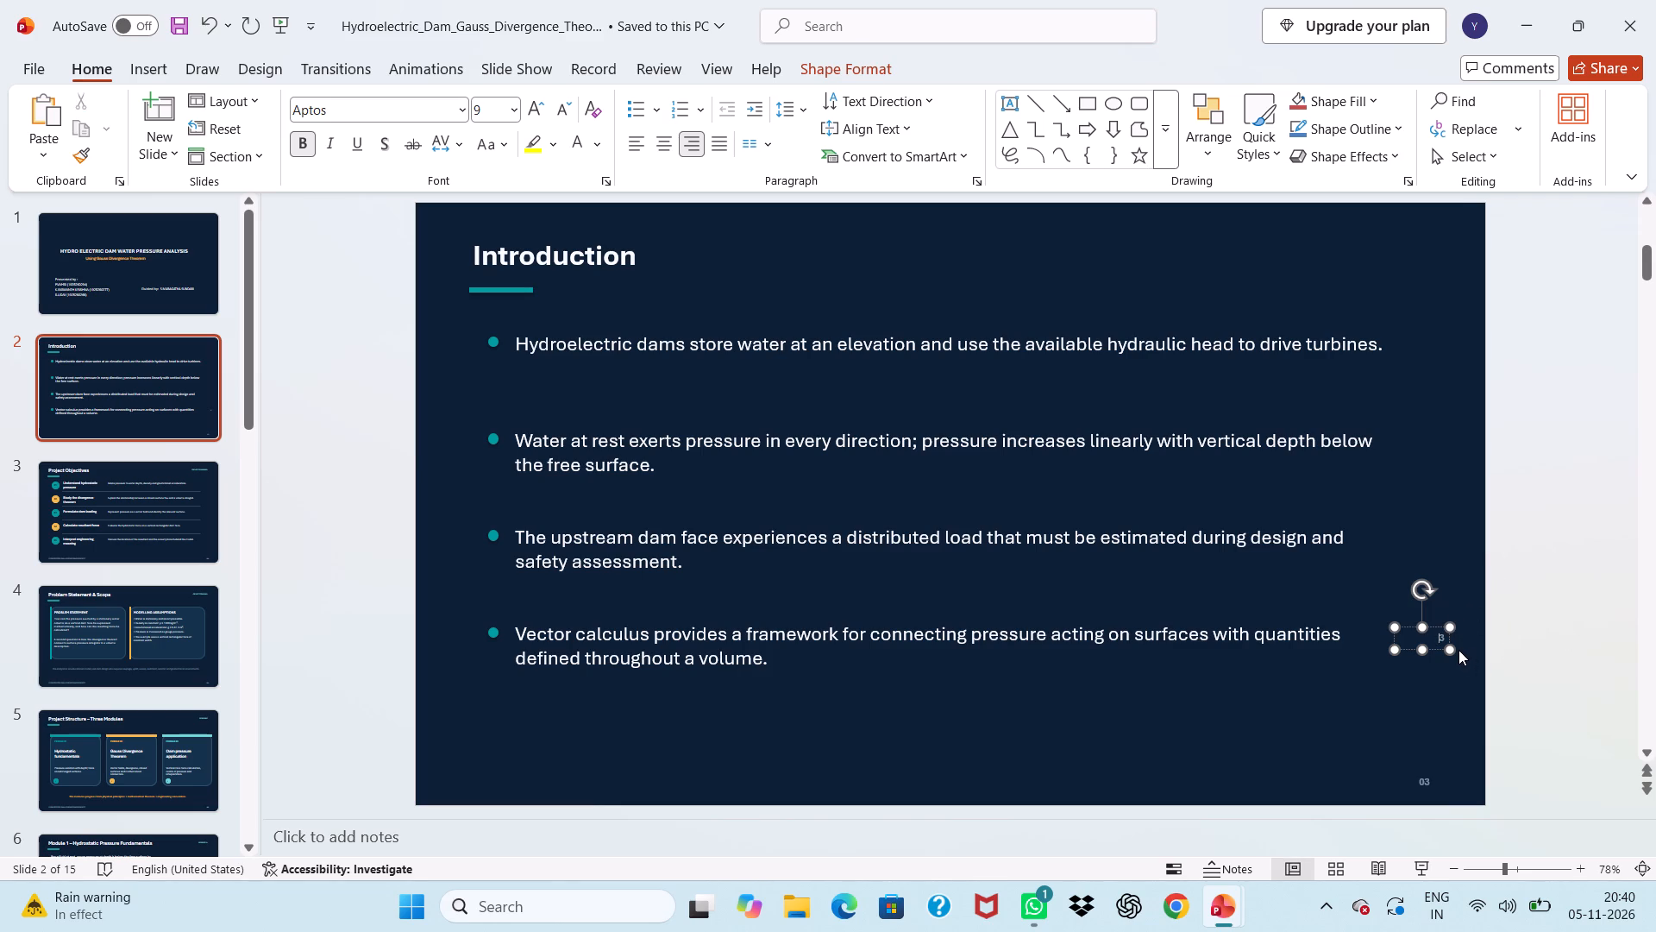
key(shift+Right)
key(ctrl+c)
key(BackSpace)
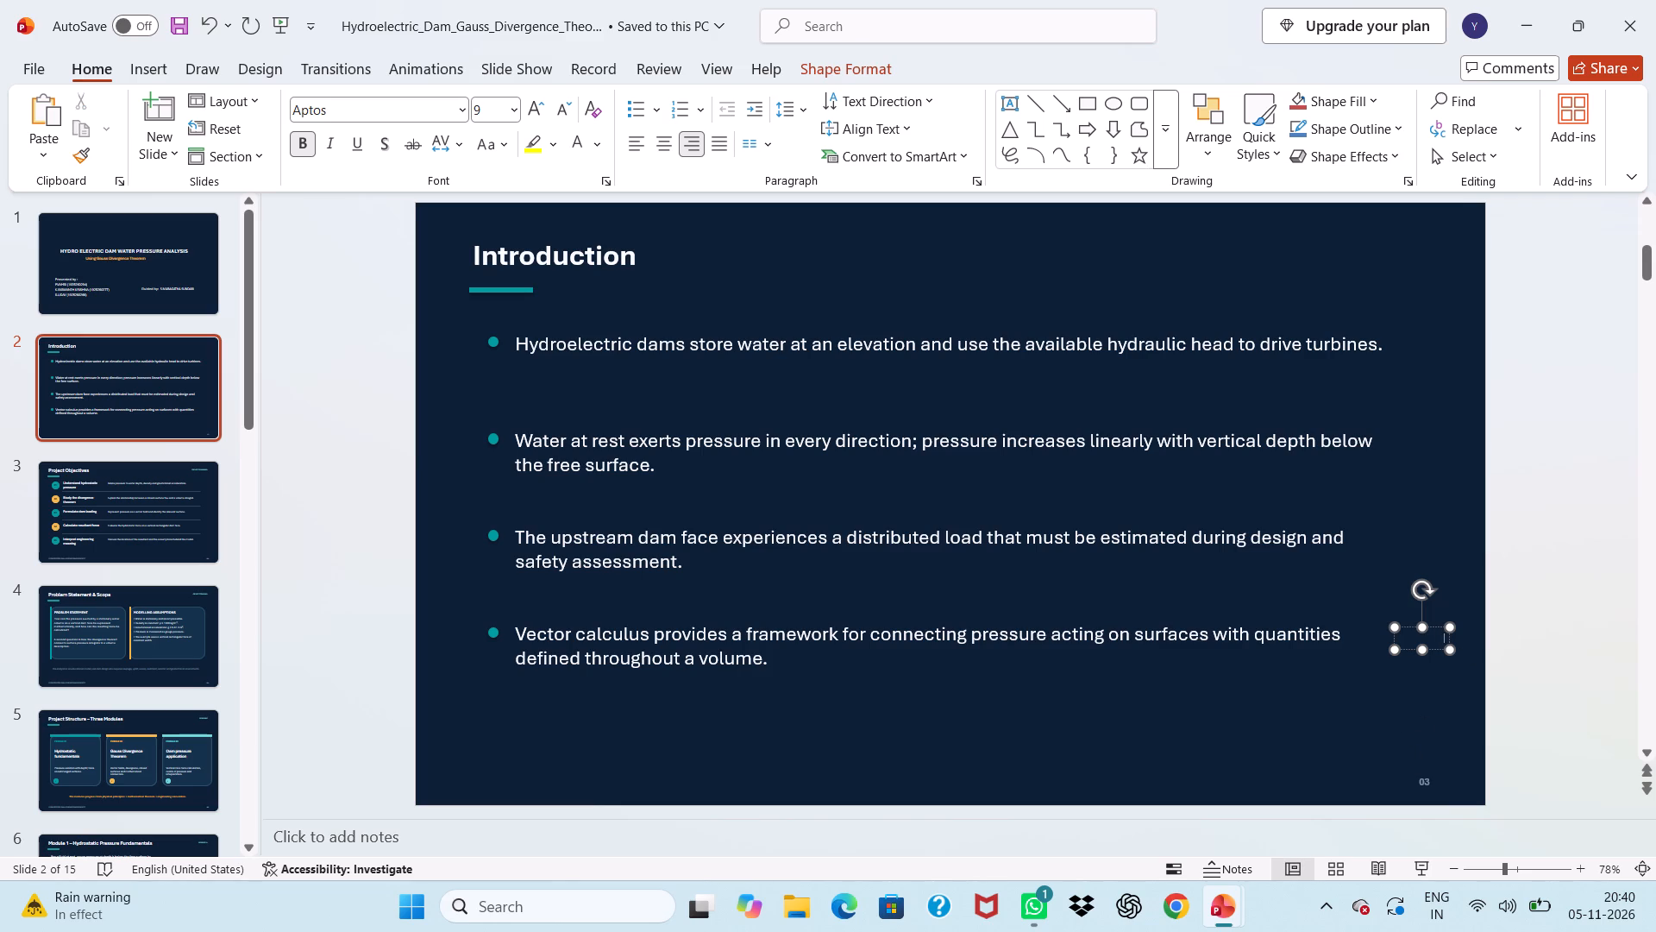
Delete the remaining slide number "03" from the lower corner of the Introduction slide.
click(1423, 781)
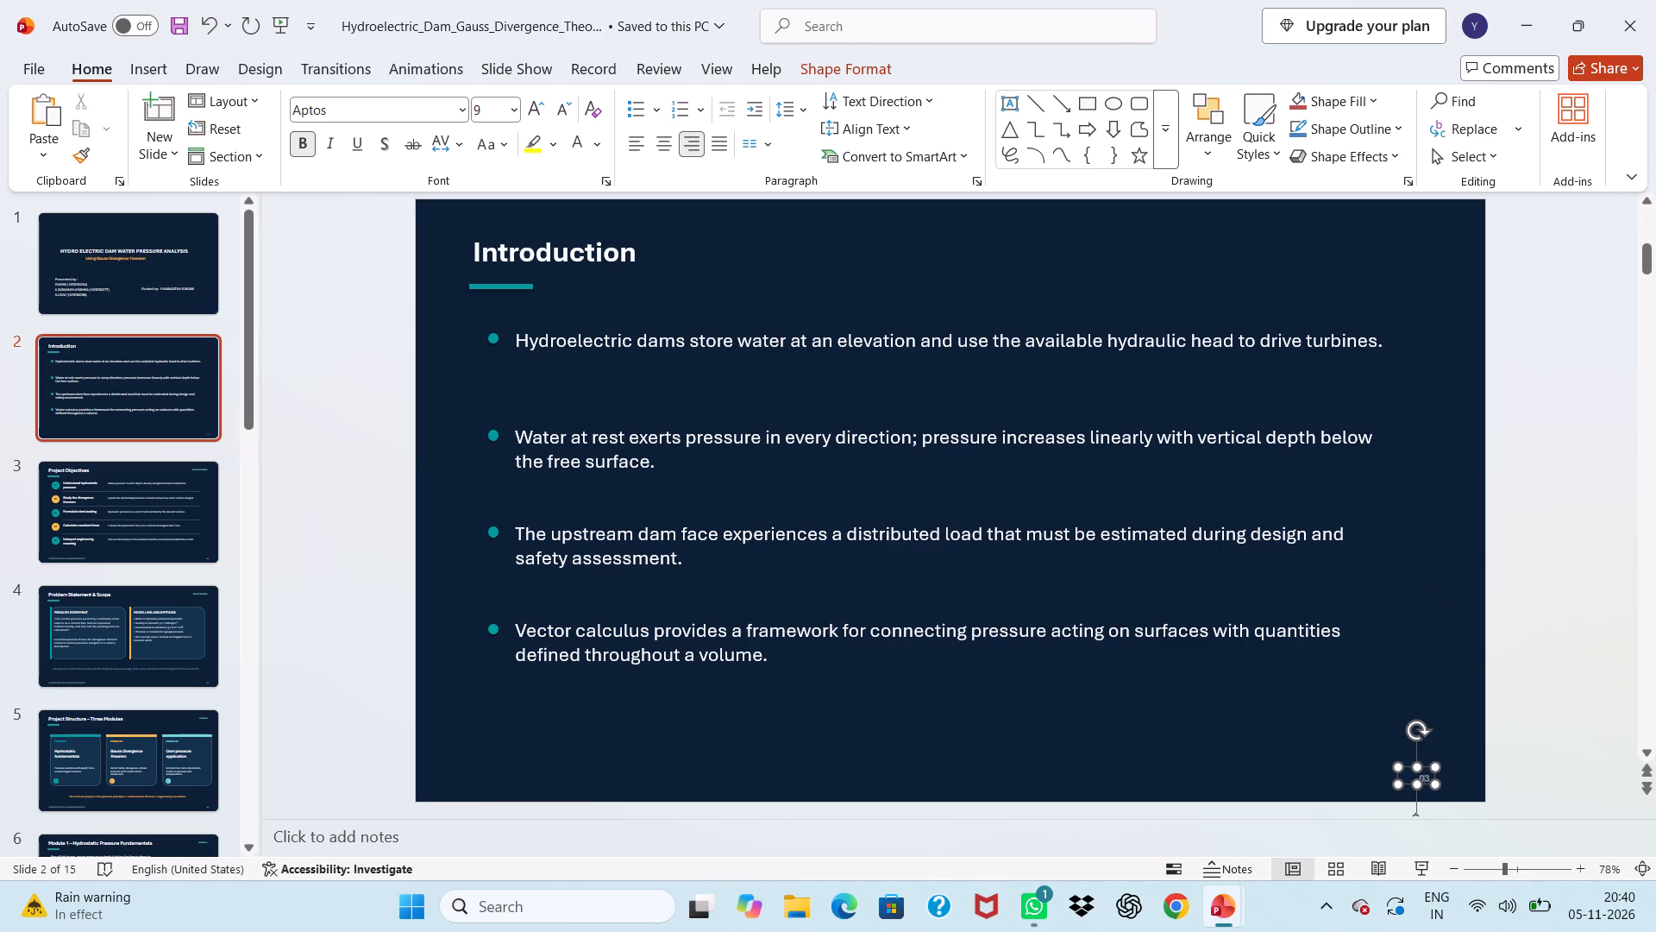
key(Left)
key(Left)
key(Left)
key(Left)
key(shift+Right)
key(shift+Right)
key(ctrl+c)
key(BackSpace)
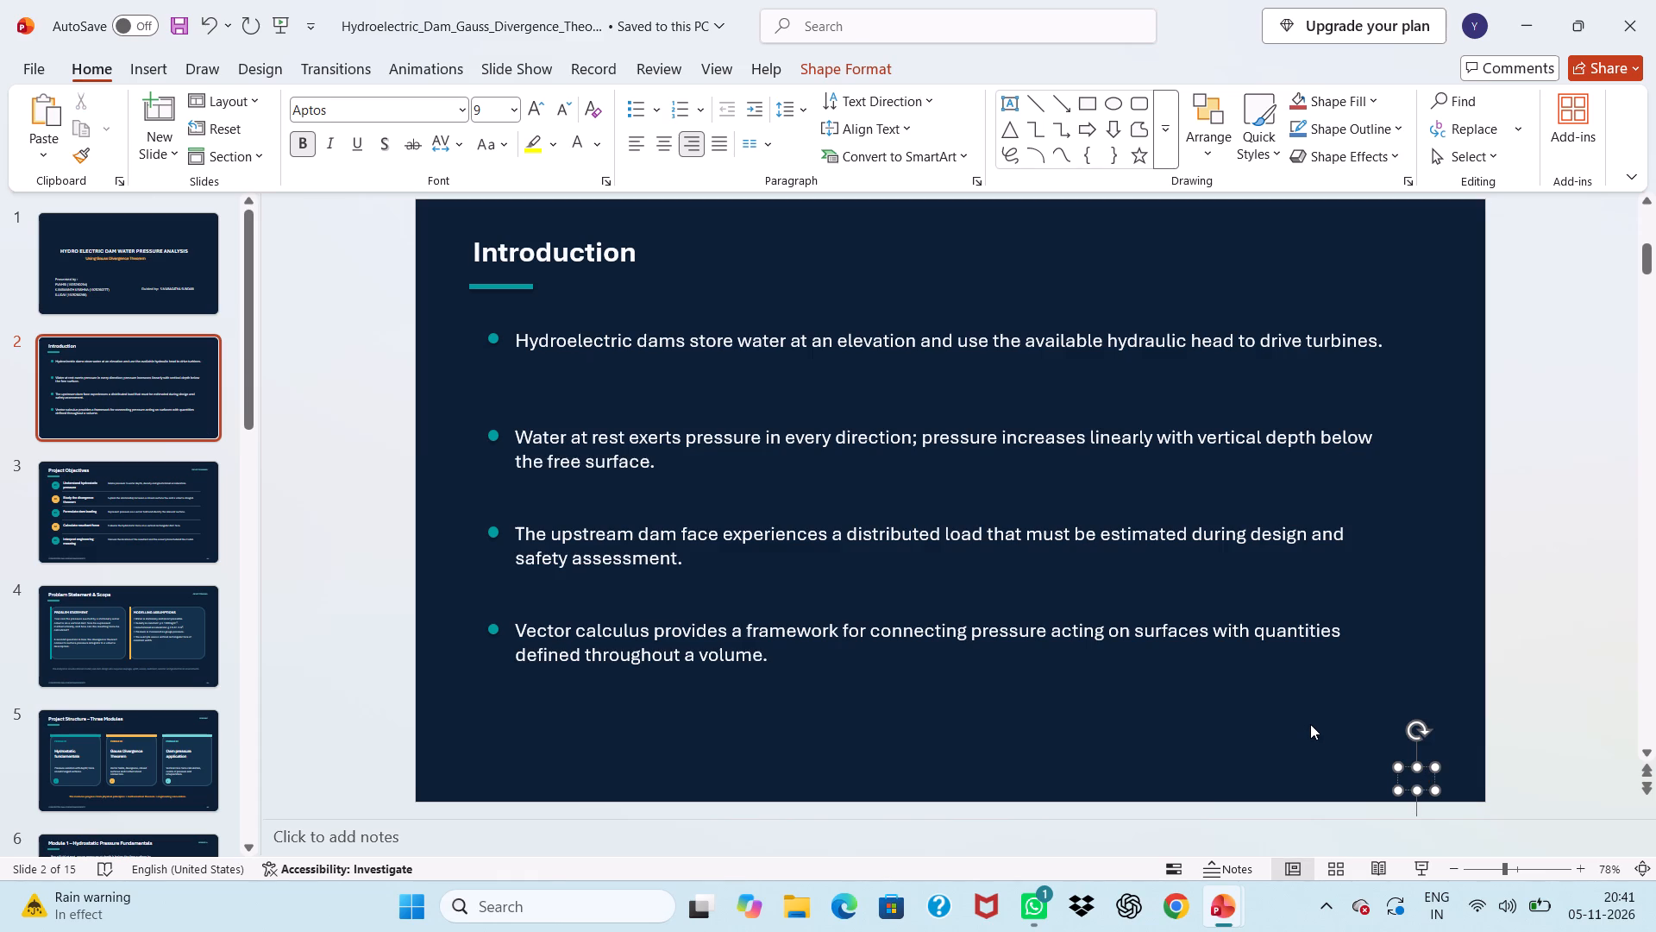
click(1310, 724)
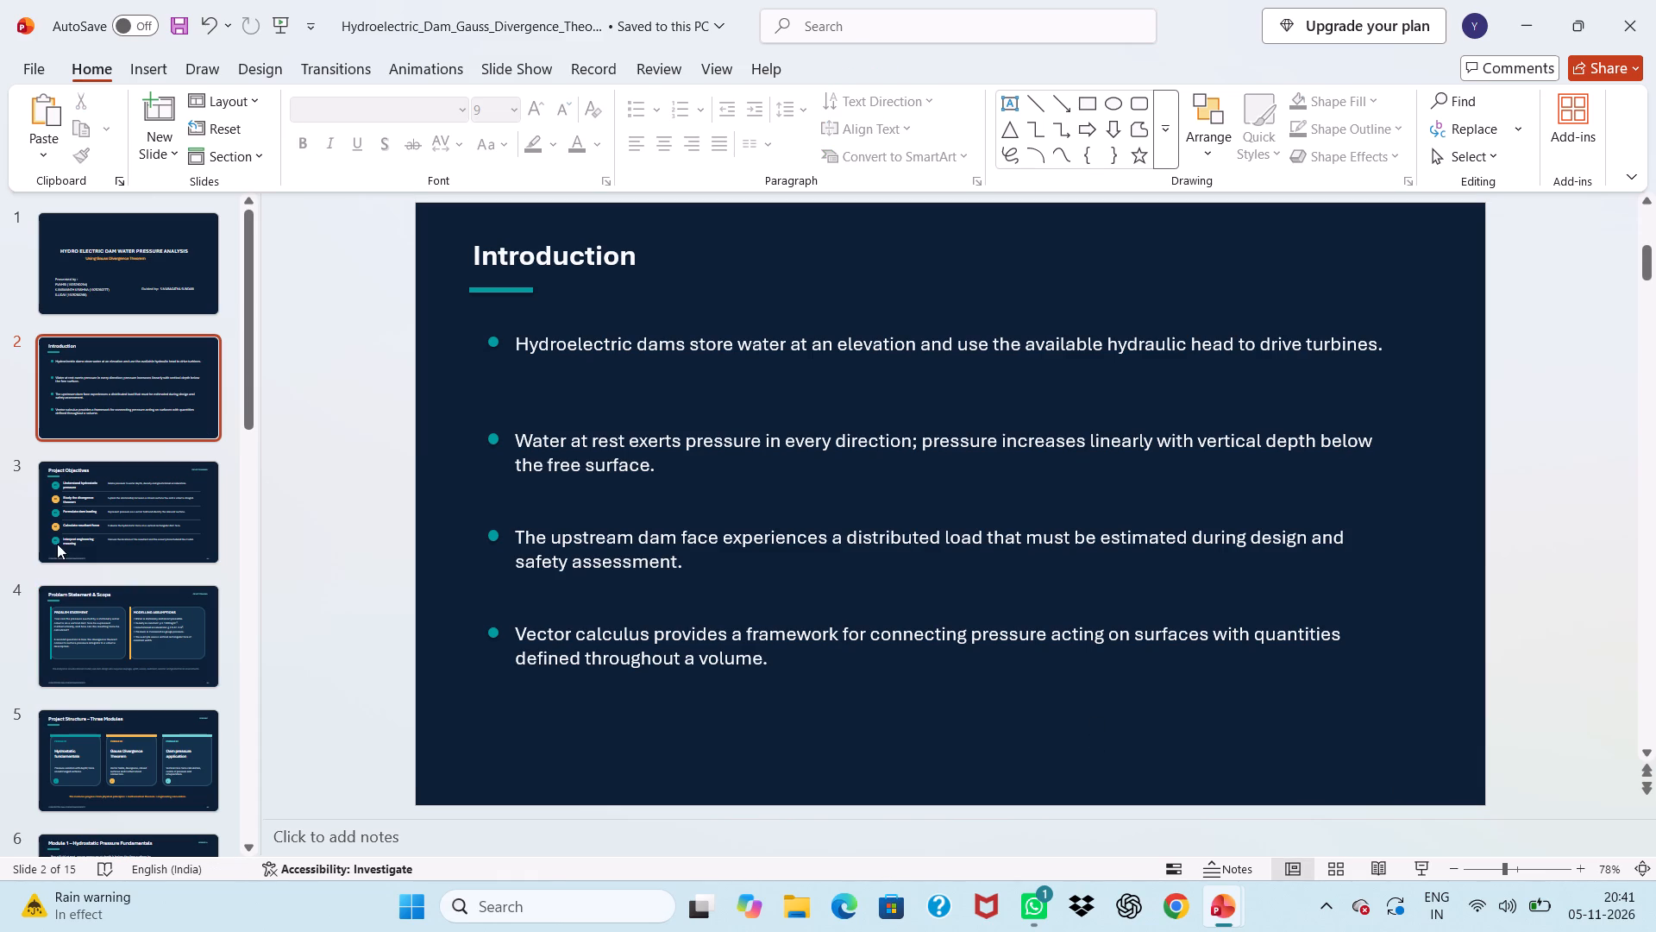
Delete the "PROJECT PLANNING" label from the upper corner of the Project Objectives slide.
click(117, 506)
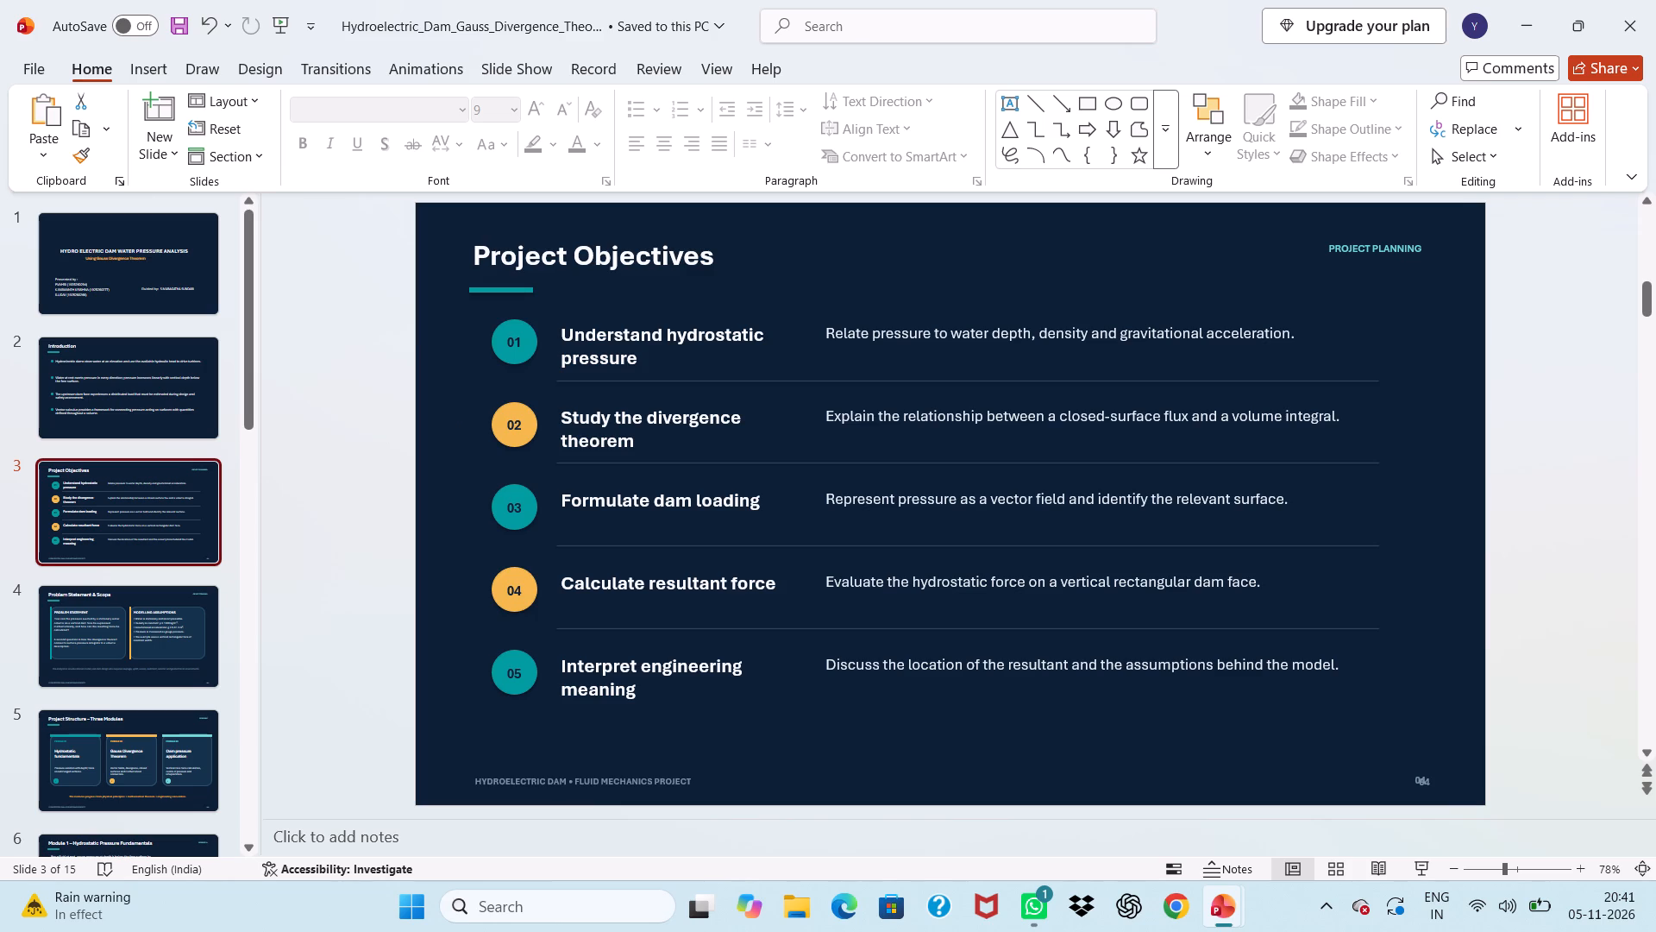
click(1371, 241)
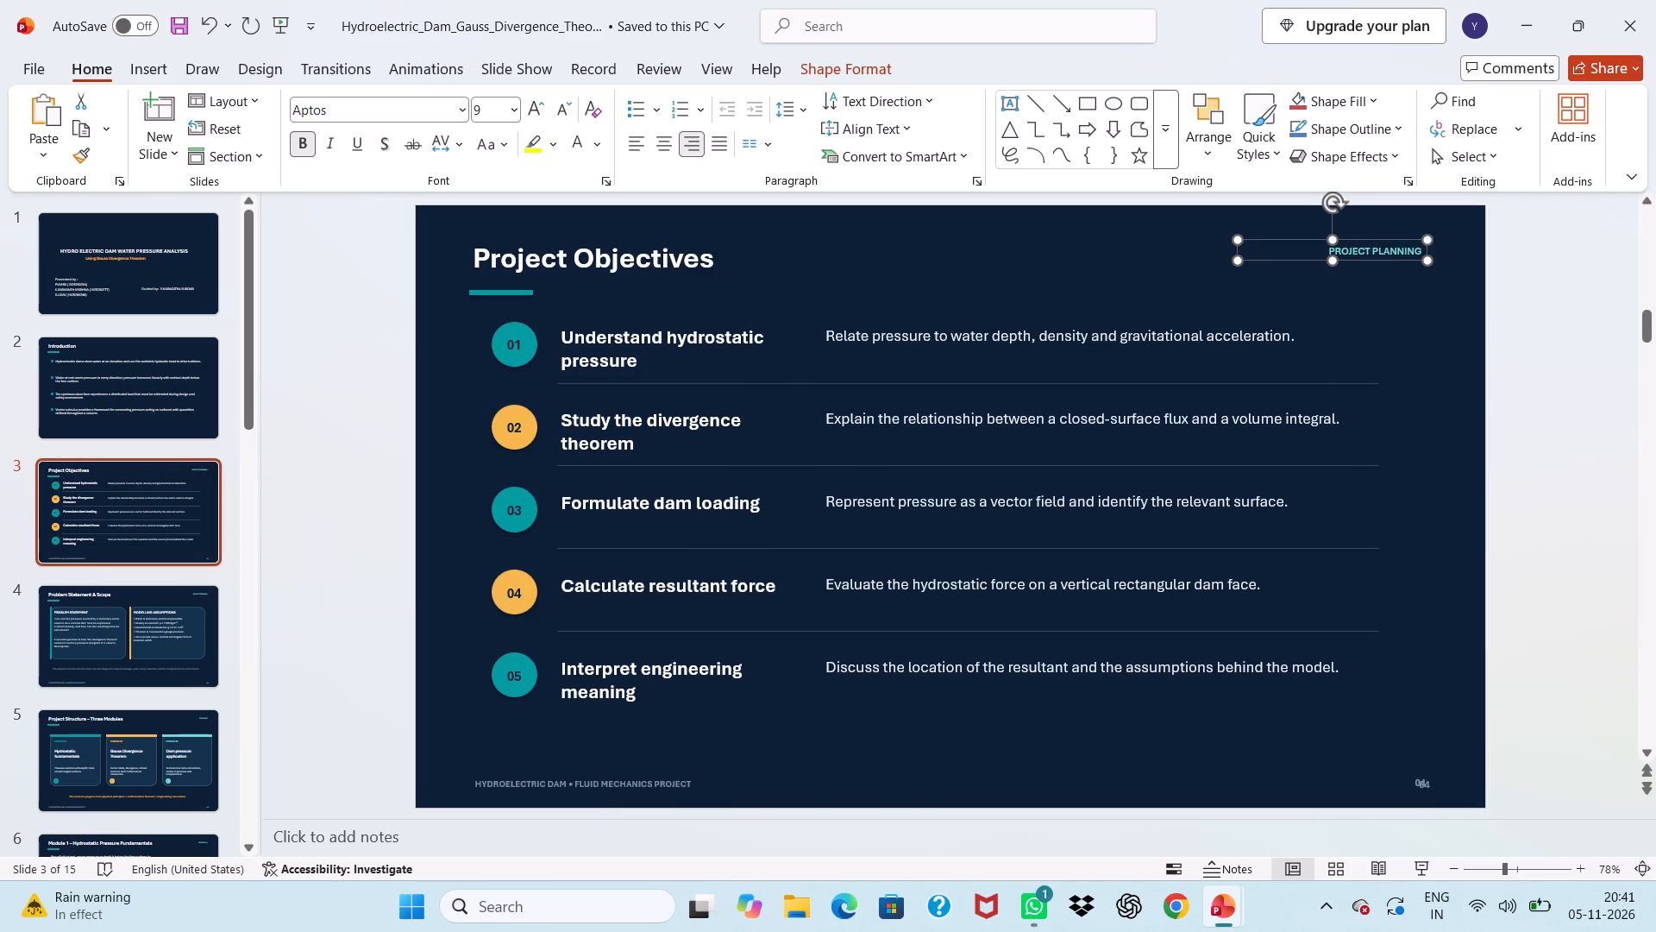
click(1324, 250)
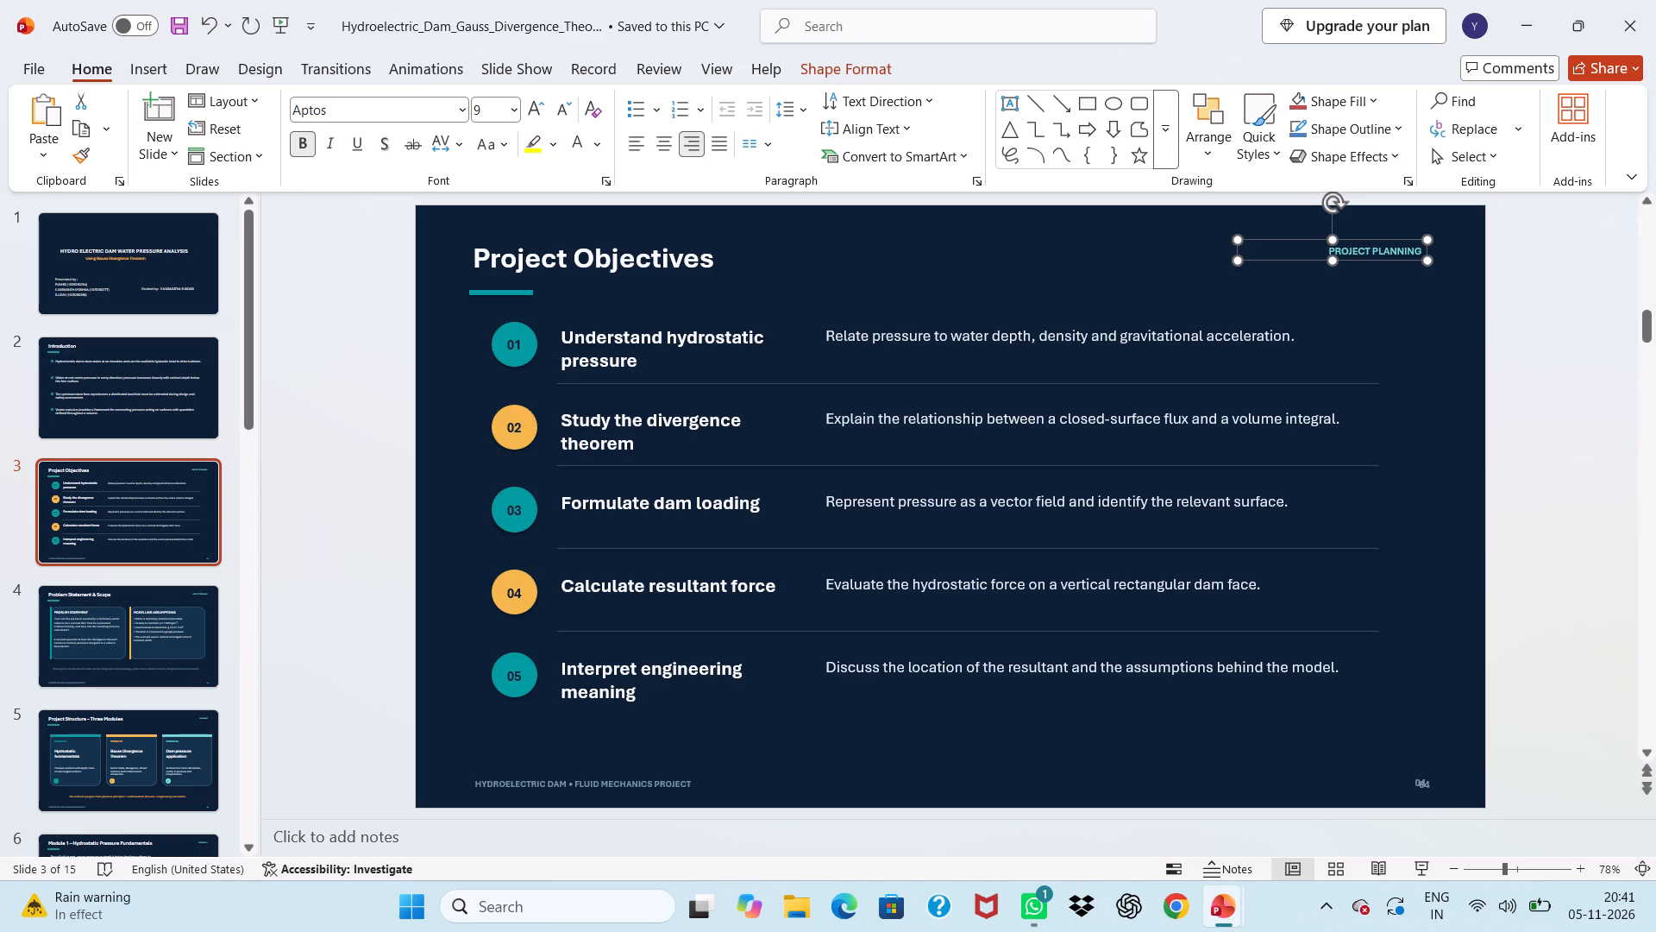
click(1327, 244)
drag(1333, 240, 1320, 214)
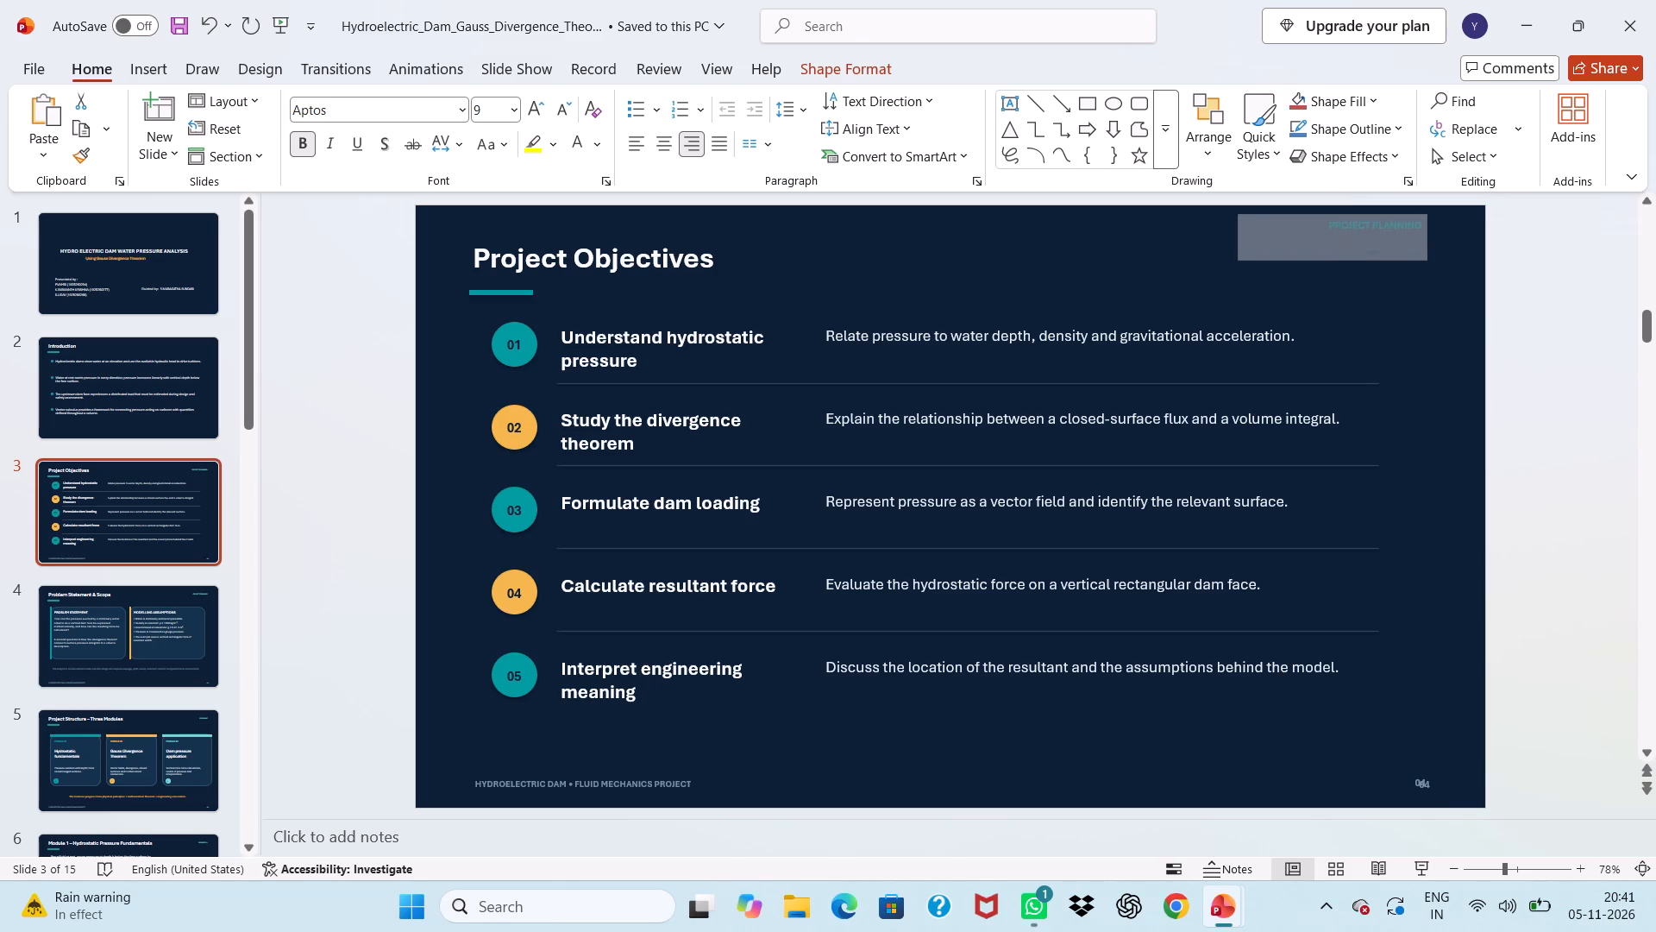
drag(1320, 214, 1323, 211)
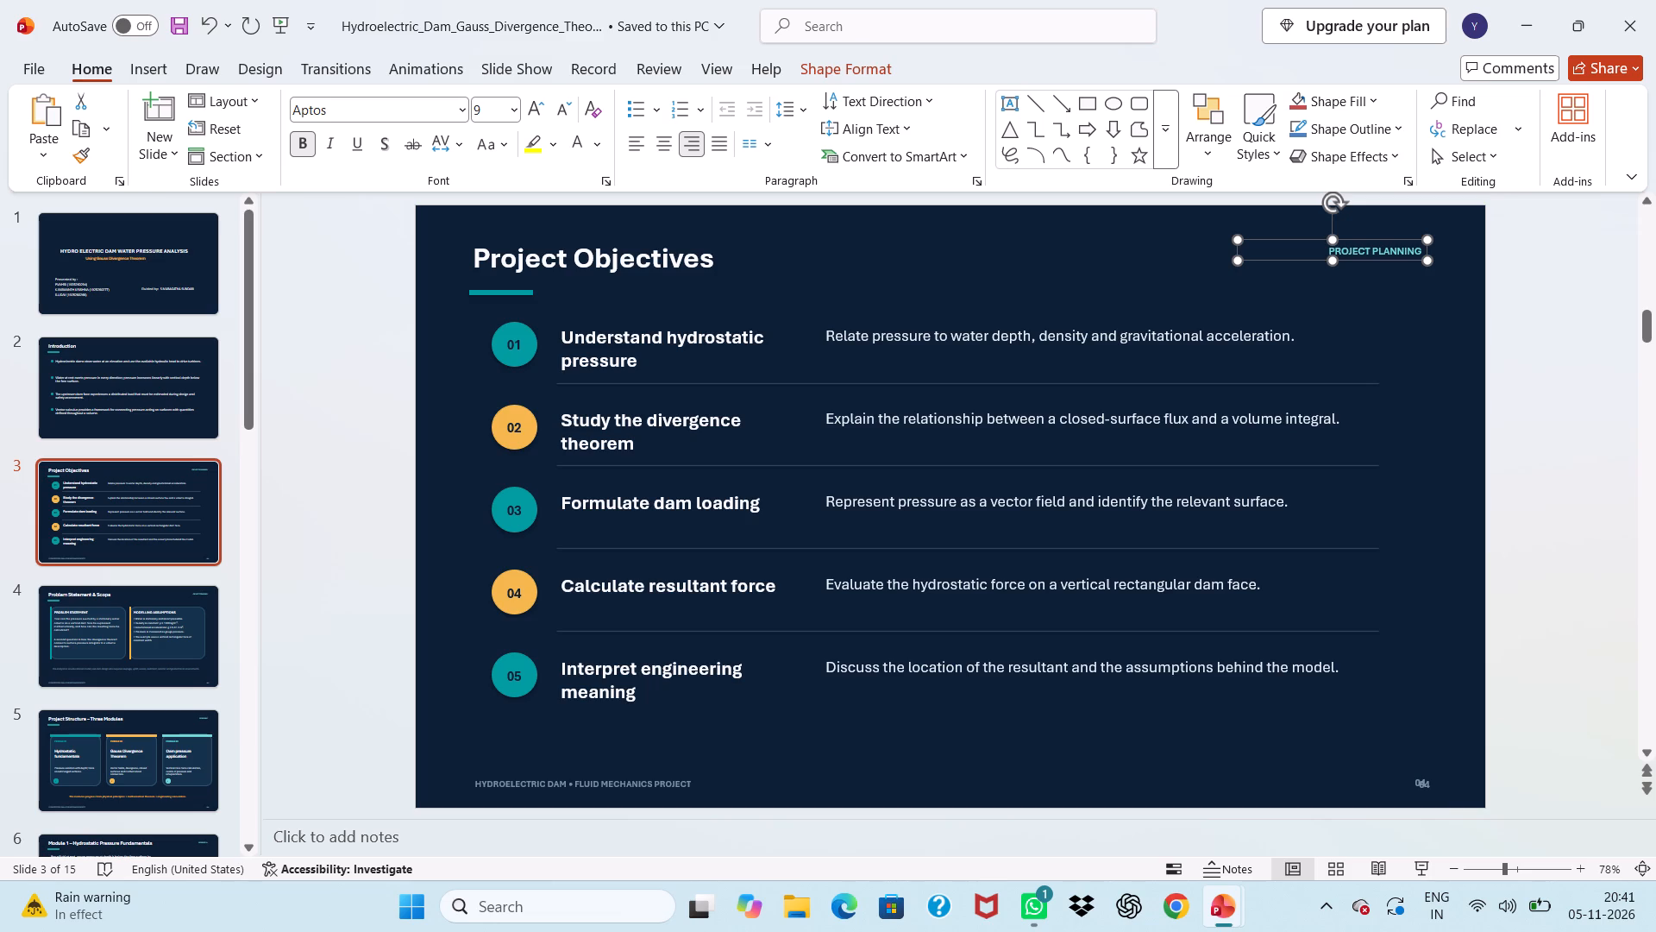
click(1361, 248)
key(Left)
key(Left)
key(Left)
key(Left)
key(Left)
key(Left)
key(Left)
key(Left)
key(Left)
key(Left)
key(Left)
key(shift+Right)
key(shift+Right)
key(shift+Right)
key(shift+Right)
key(shift+Right)
key(shift+Right)
key(shift+Right)
key(shift+Right)
key(shift+Right)
key(shift+Right)
key(shift+Right)
key(shift+Right)
key(shift+Right)
key(shift+Right)
key(shift+Right)
key(shift+Right)
key(shift+Right)
key(shift+Right)
key(shift+Right)
key(shift+Right)
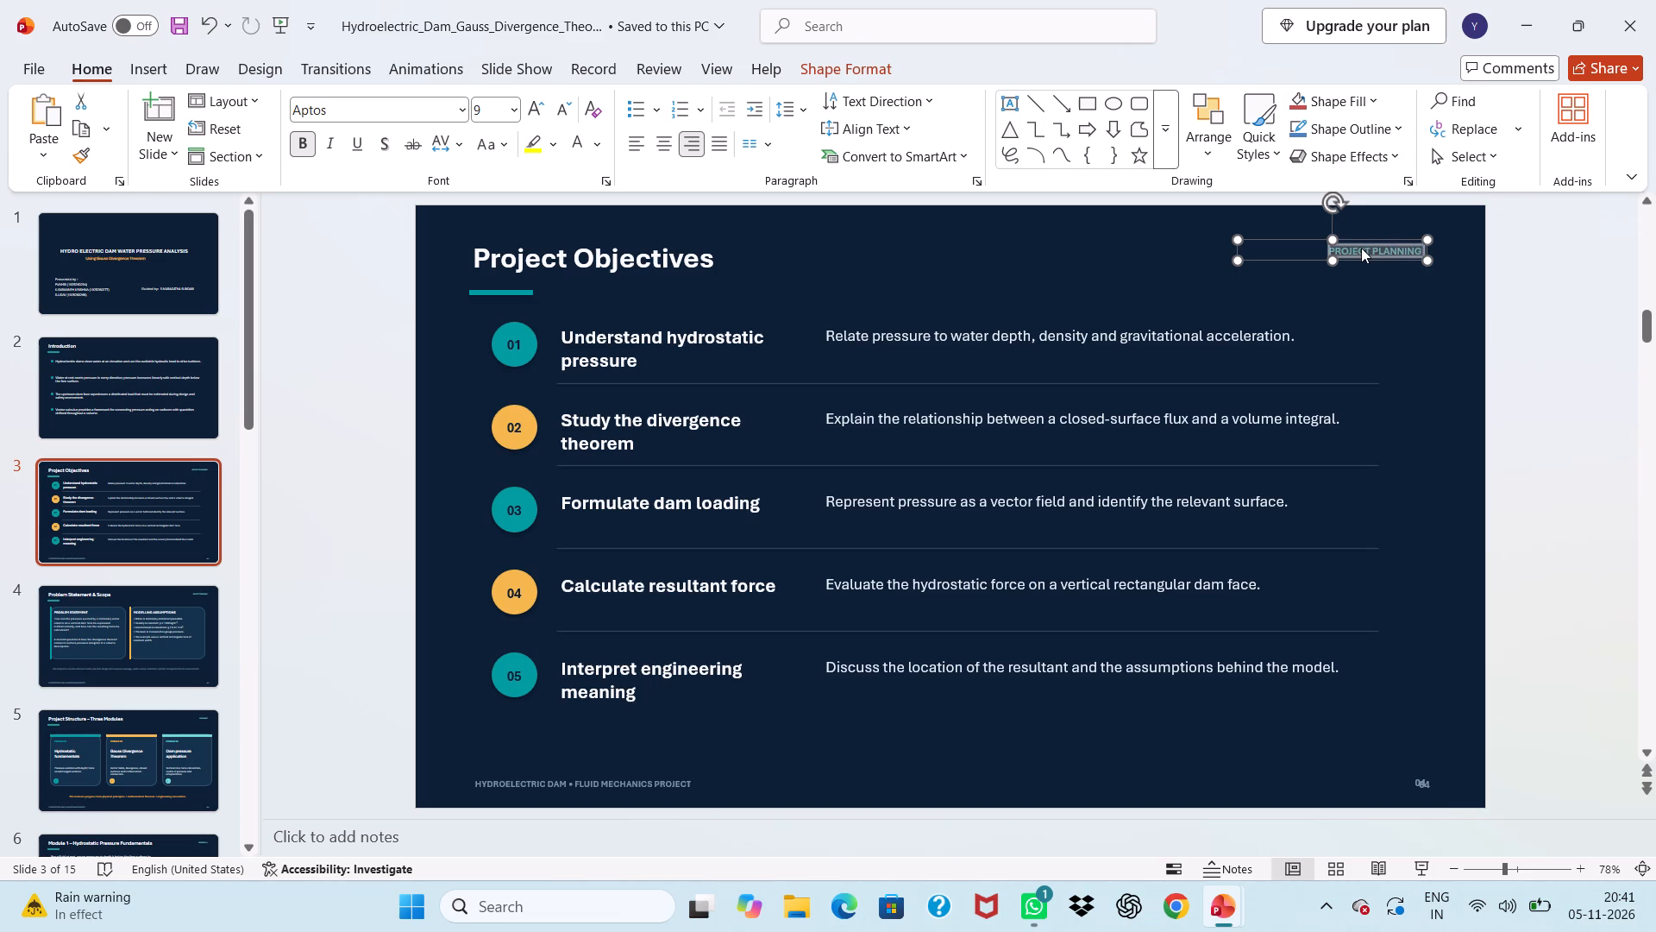
key(ctrl+c)
key(BackSpace)
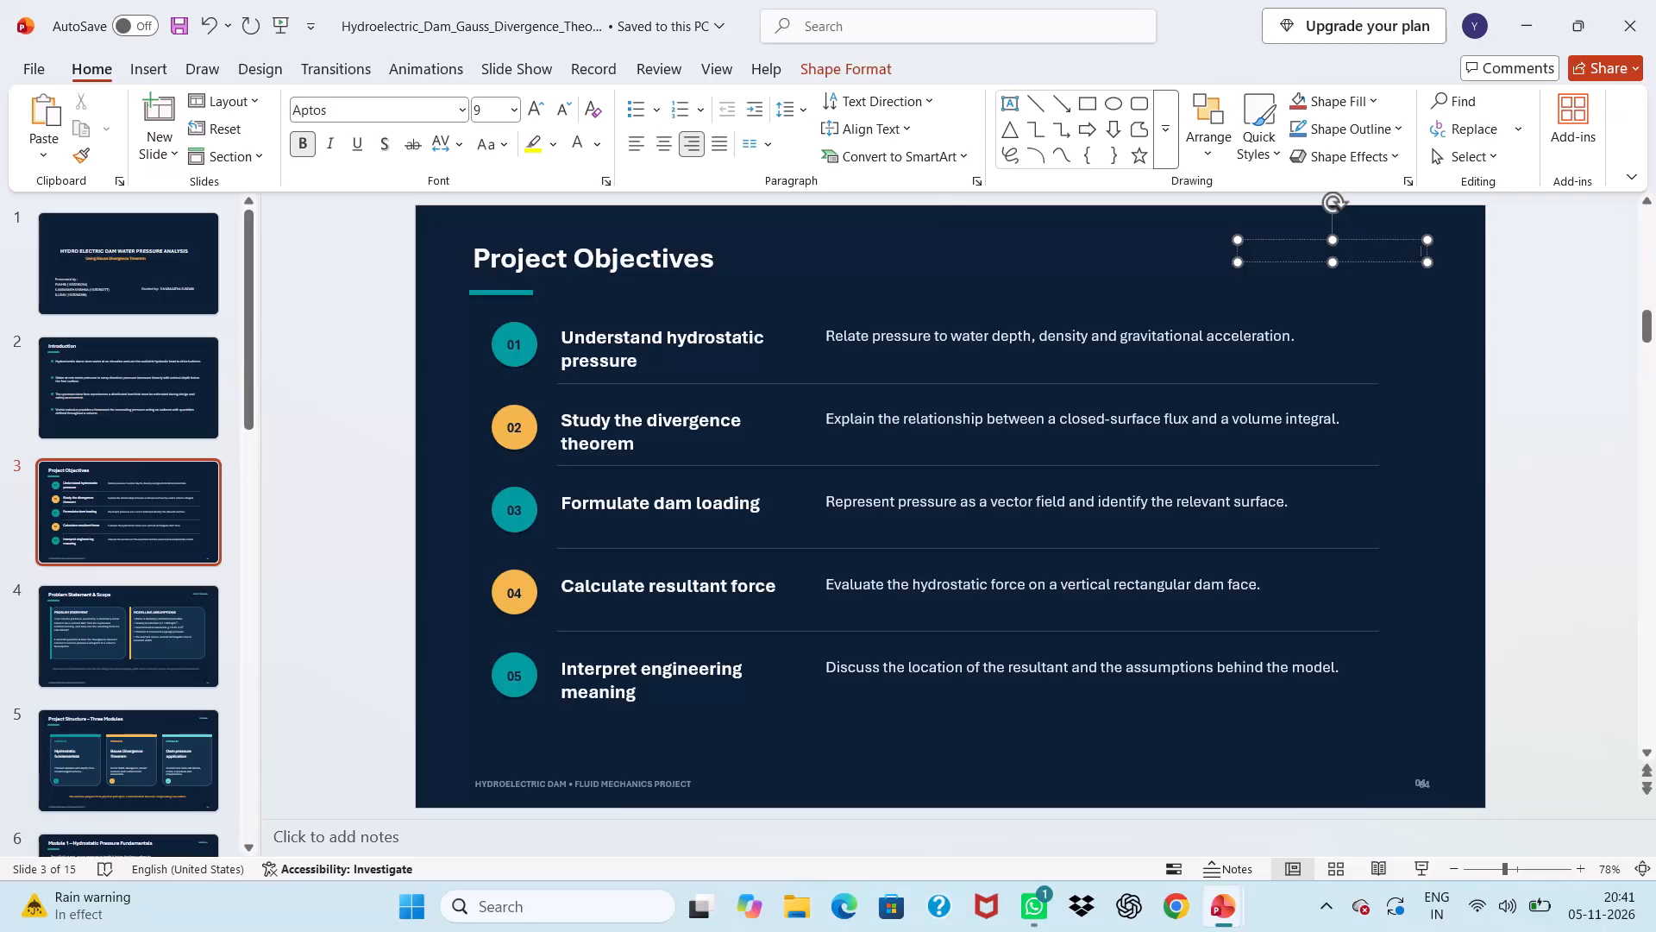
click(1182, 244)
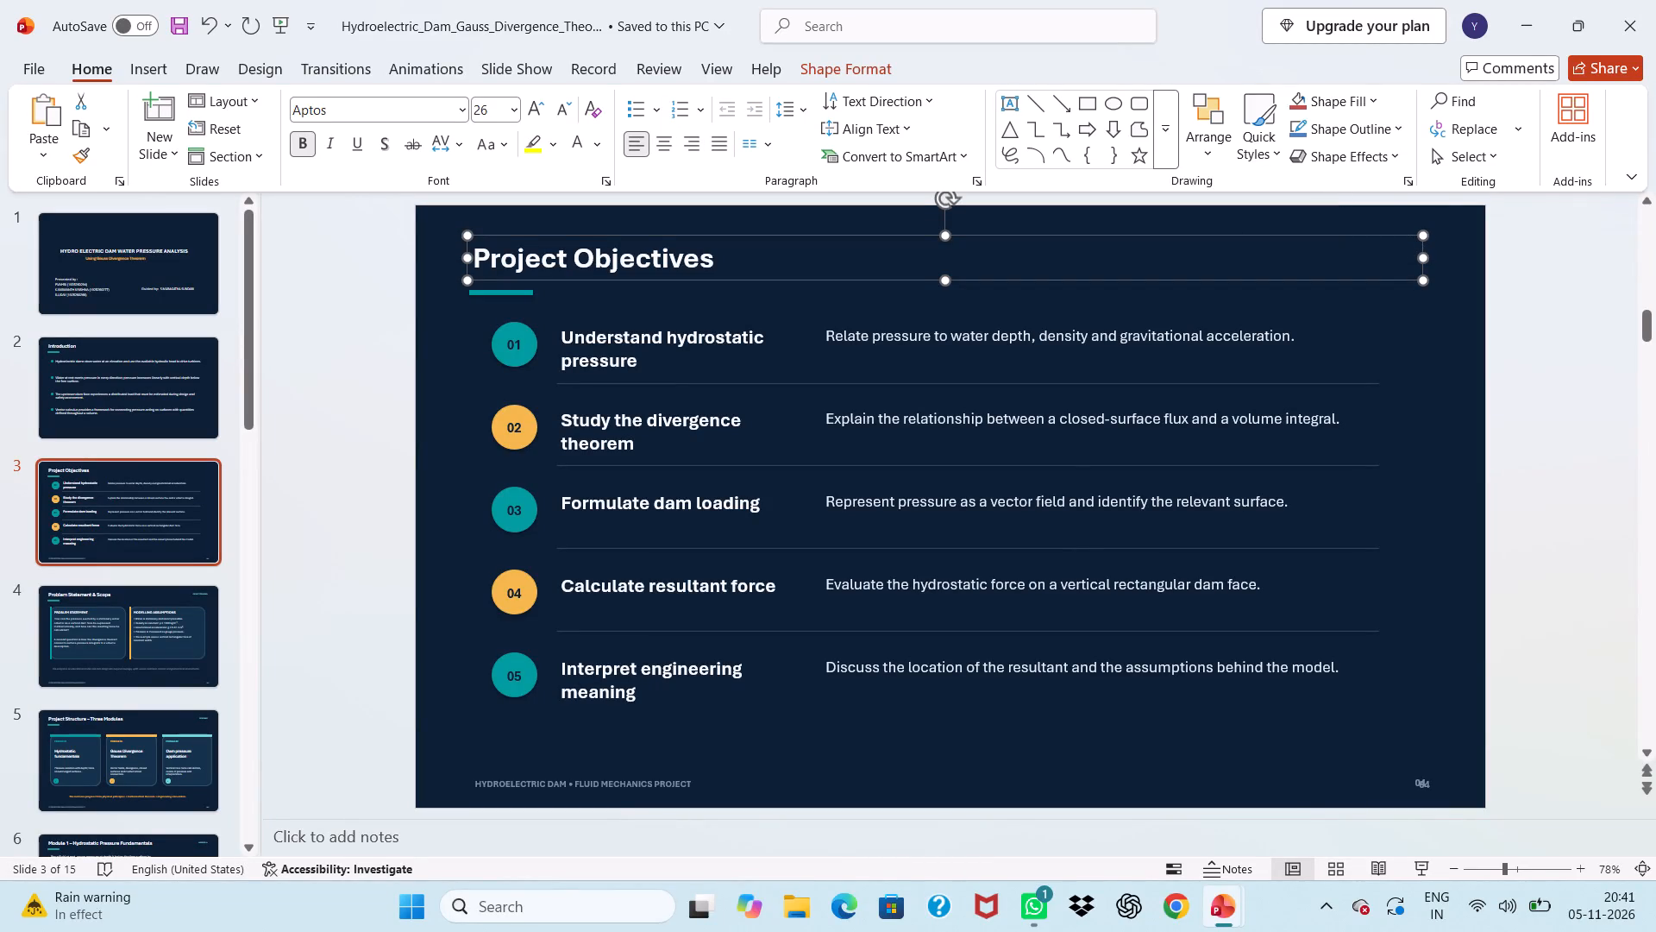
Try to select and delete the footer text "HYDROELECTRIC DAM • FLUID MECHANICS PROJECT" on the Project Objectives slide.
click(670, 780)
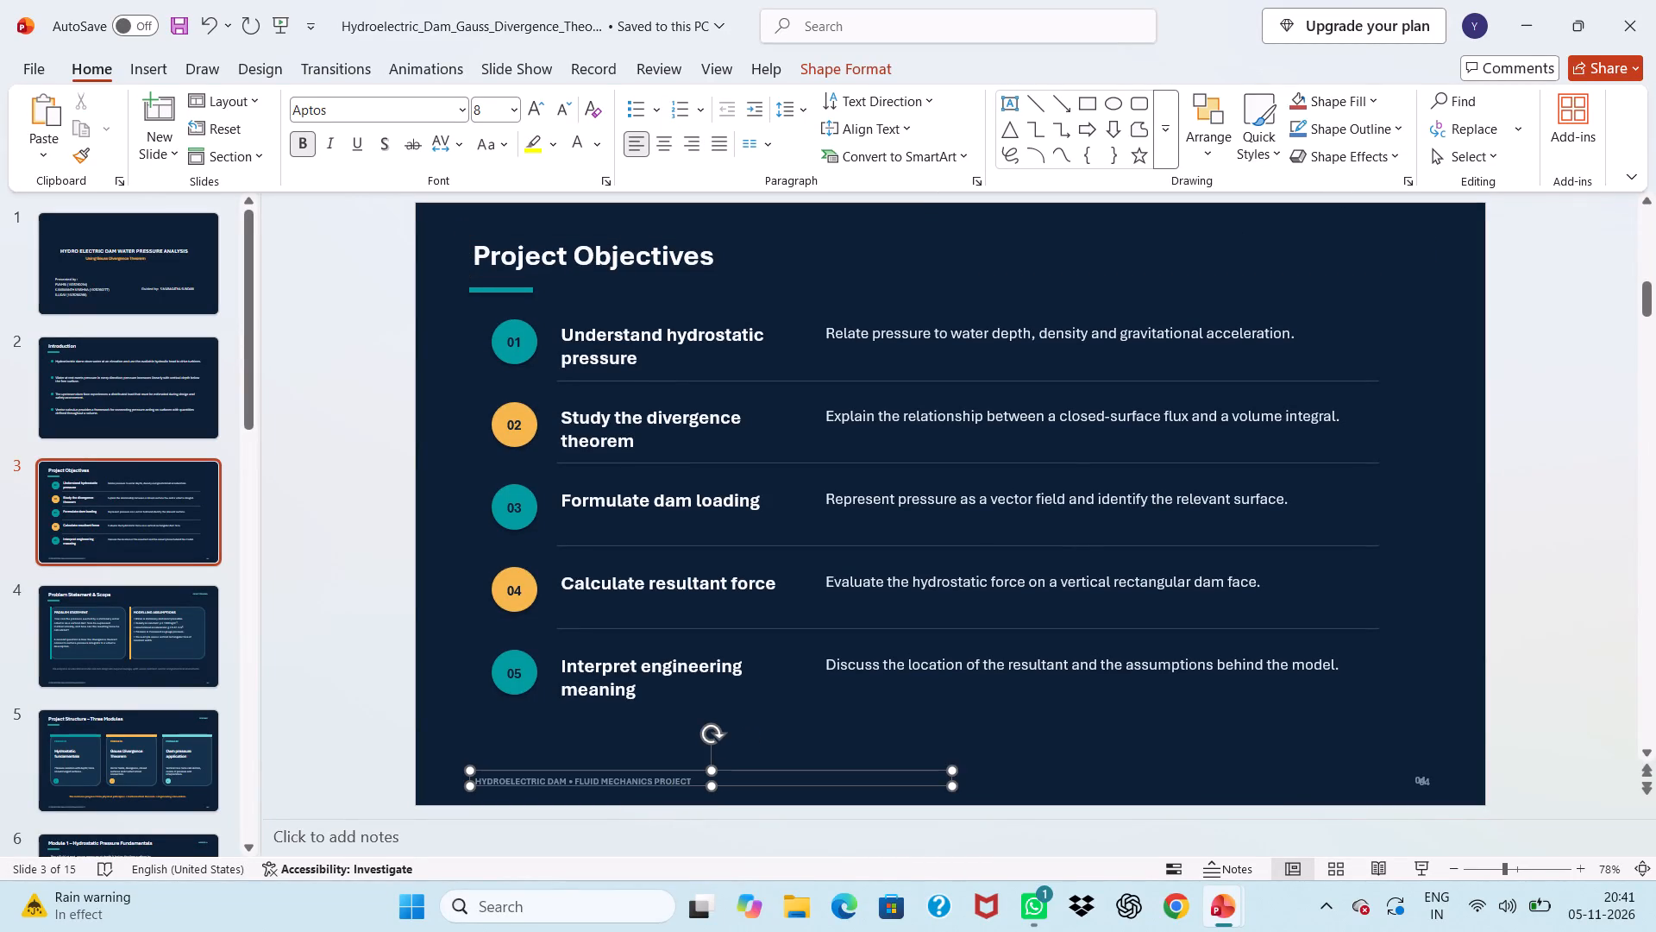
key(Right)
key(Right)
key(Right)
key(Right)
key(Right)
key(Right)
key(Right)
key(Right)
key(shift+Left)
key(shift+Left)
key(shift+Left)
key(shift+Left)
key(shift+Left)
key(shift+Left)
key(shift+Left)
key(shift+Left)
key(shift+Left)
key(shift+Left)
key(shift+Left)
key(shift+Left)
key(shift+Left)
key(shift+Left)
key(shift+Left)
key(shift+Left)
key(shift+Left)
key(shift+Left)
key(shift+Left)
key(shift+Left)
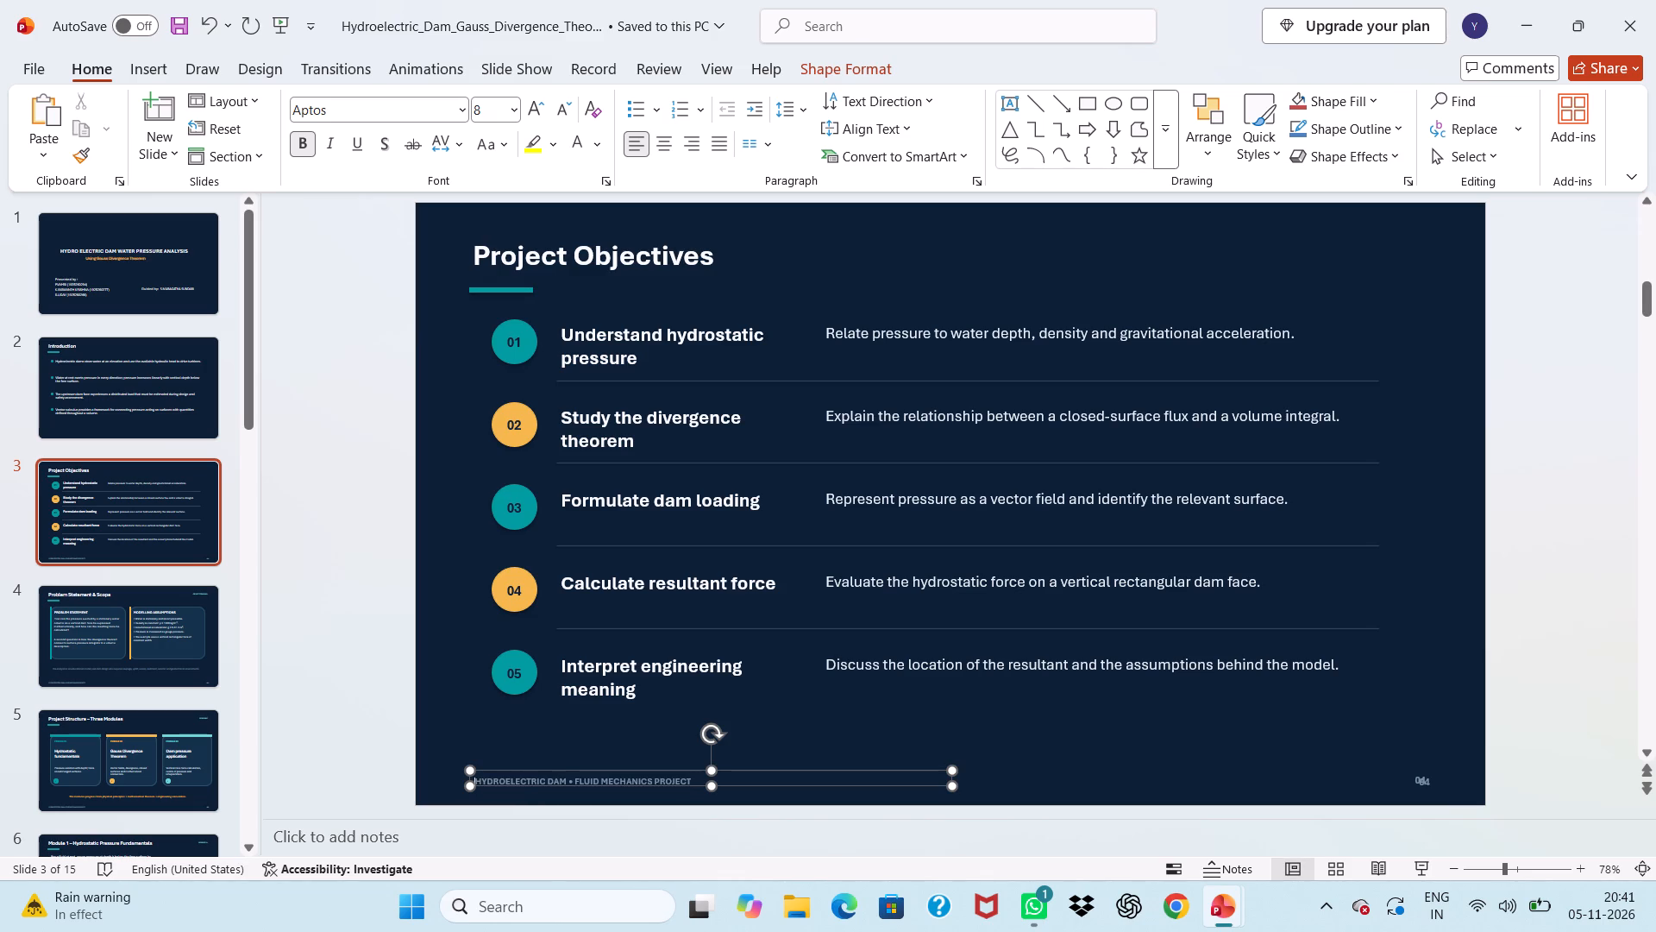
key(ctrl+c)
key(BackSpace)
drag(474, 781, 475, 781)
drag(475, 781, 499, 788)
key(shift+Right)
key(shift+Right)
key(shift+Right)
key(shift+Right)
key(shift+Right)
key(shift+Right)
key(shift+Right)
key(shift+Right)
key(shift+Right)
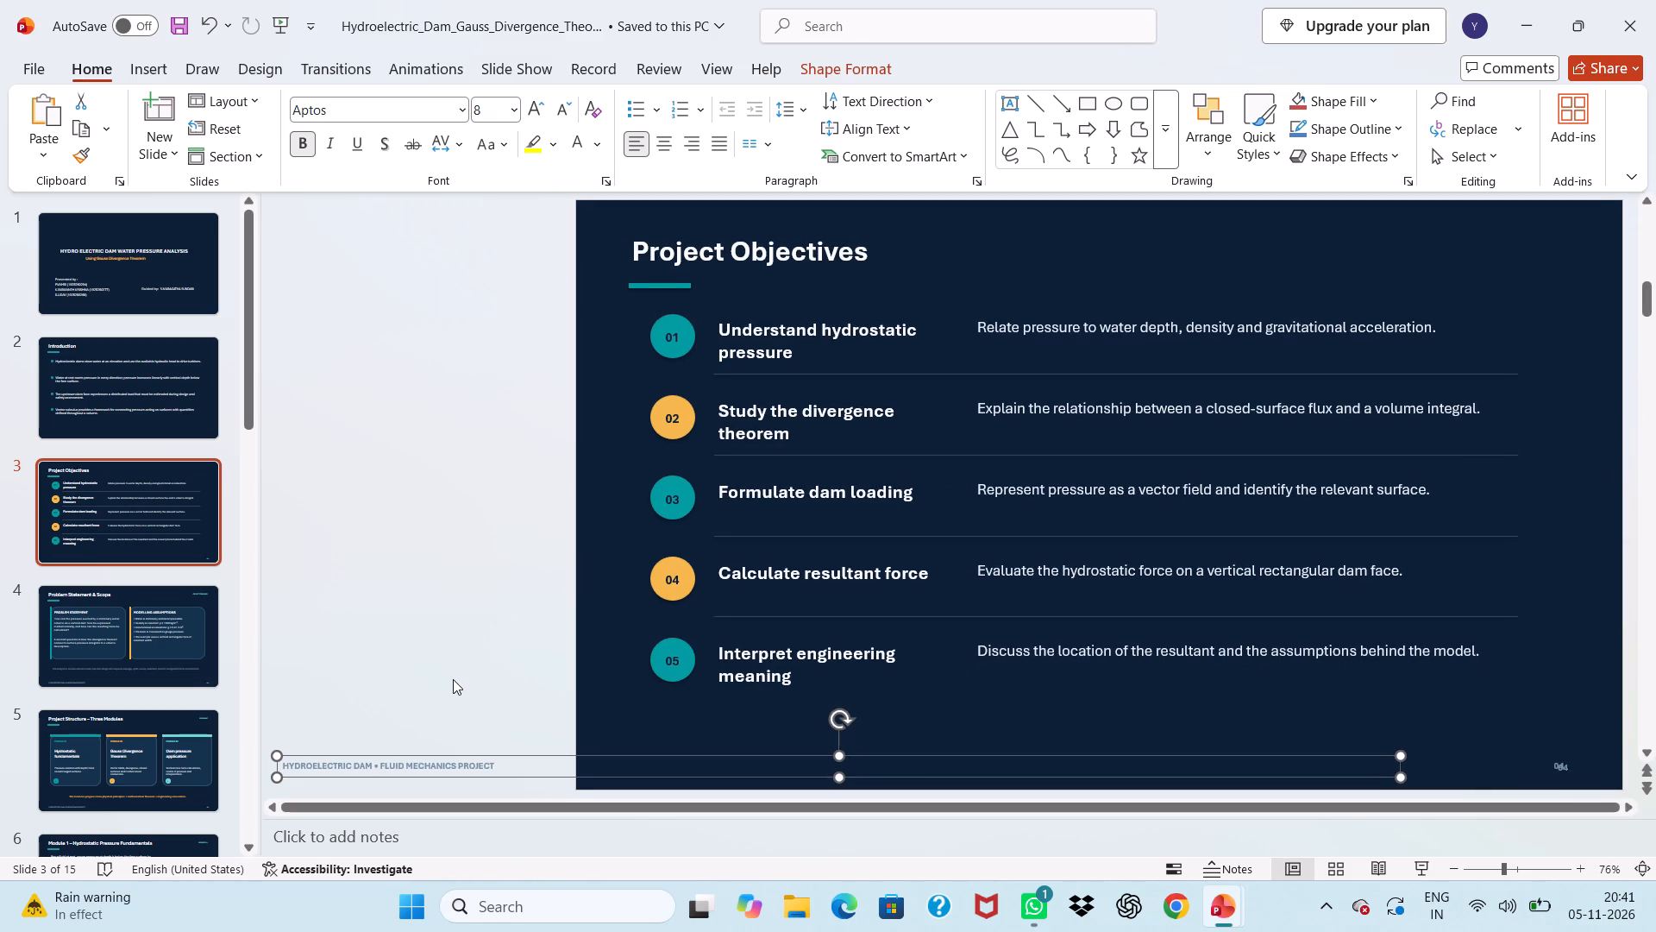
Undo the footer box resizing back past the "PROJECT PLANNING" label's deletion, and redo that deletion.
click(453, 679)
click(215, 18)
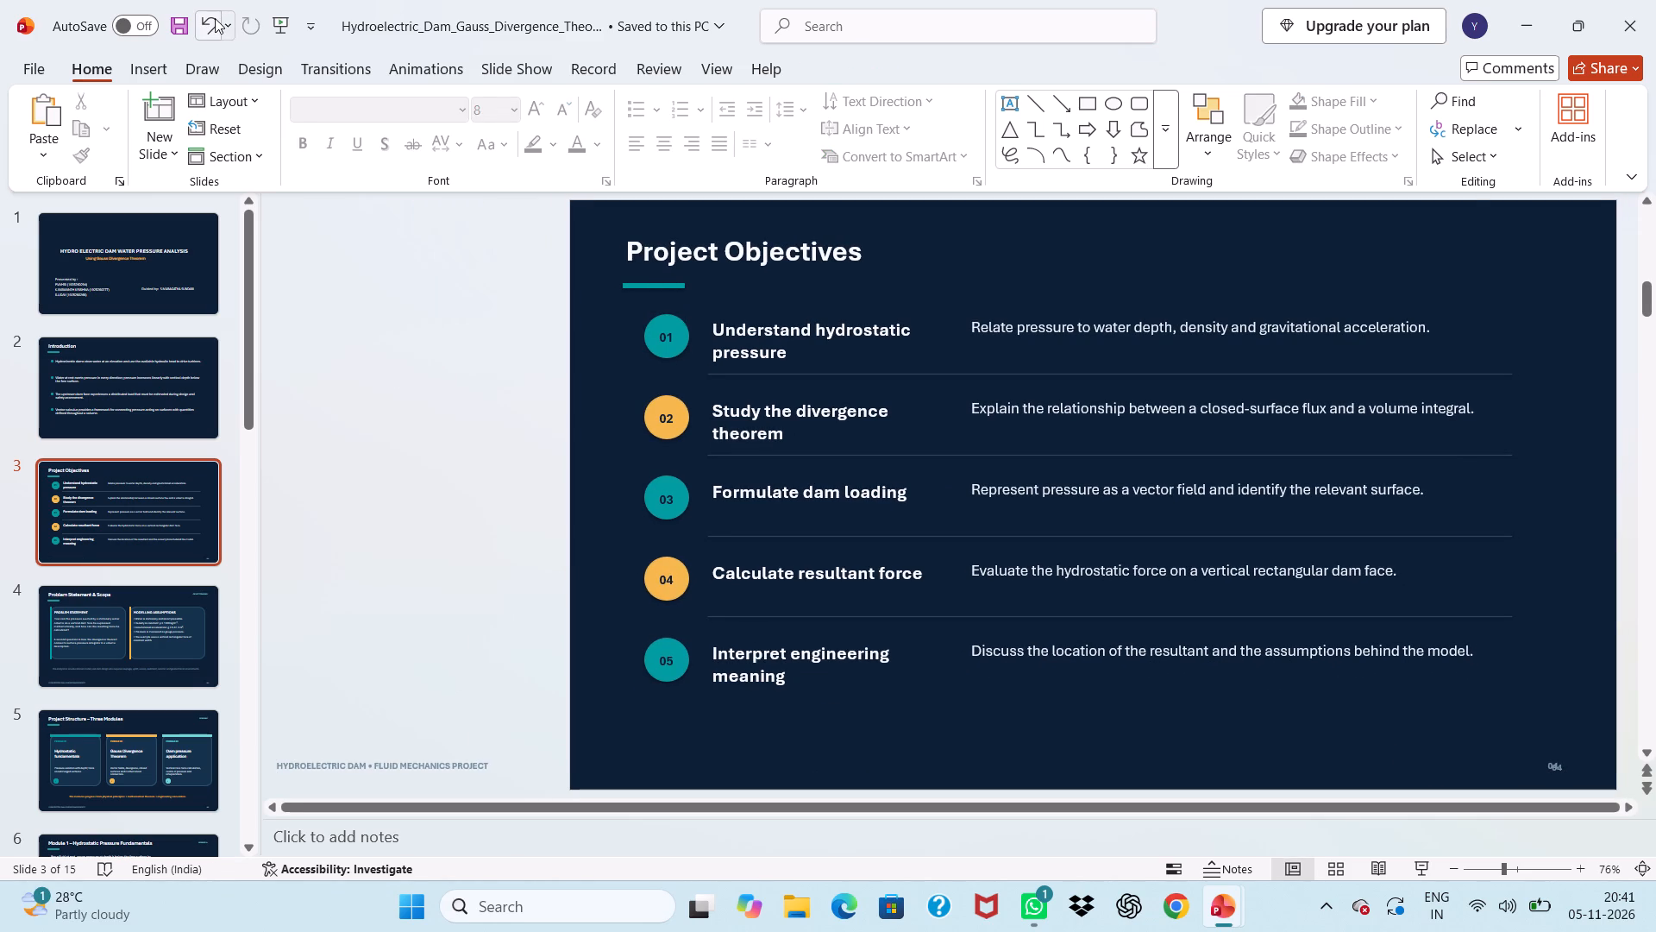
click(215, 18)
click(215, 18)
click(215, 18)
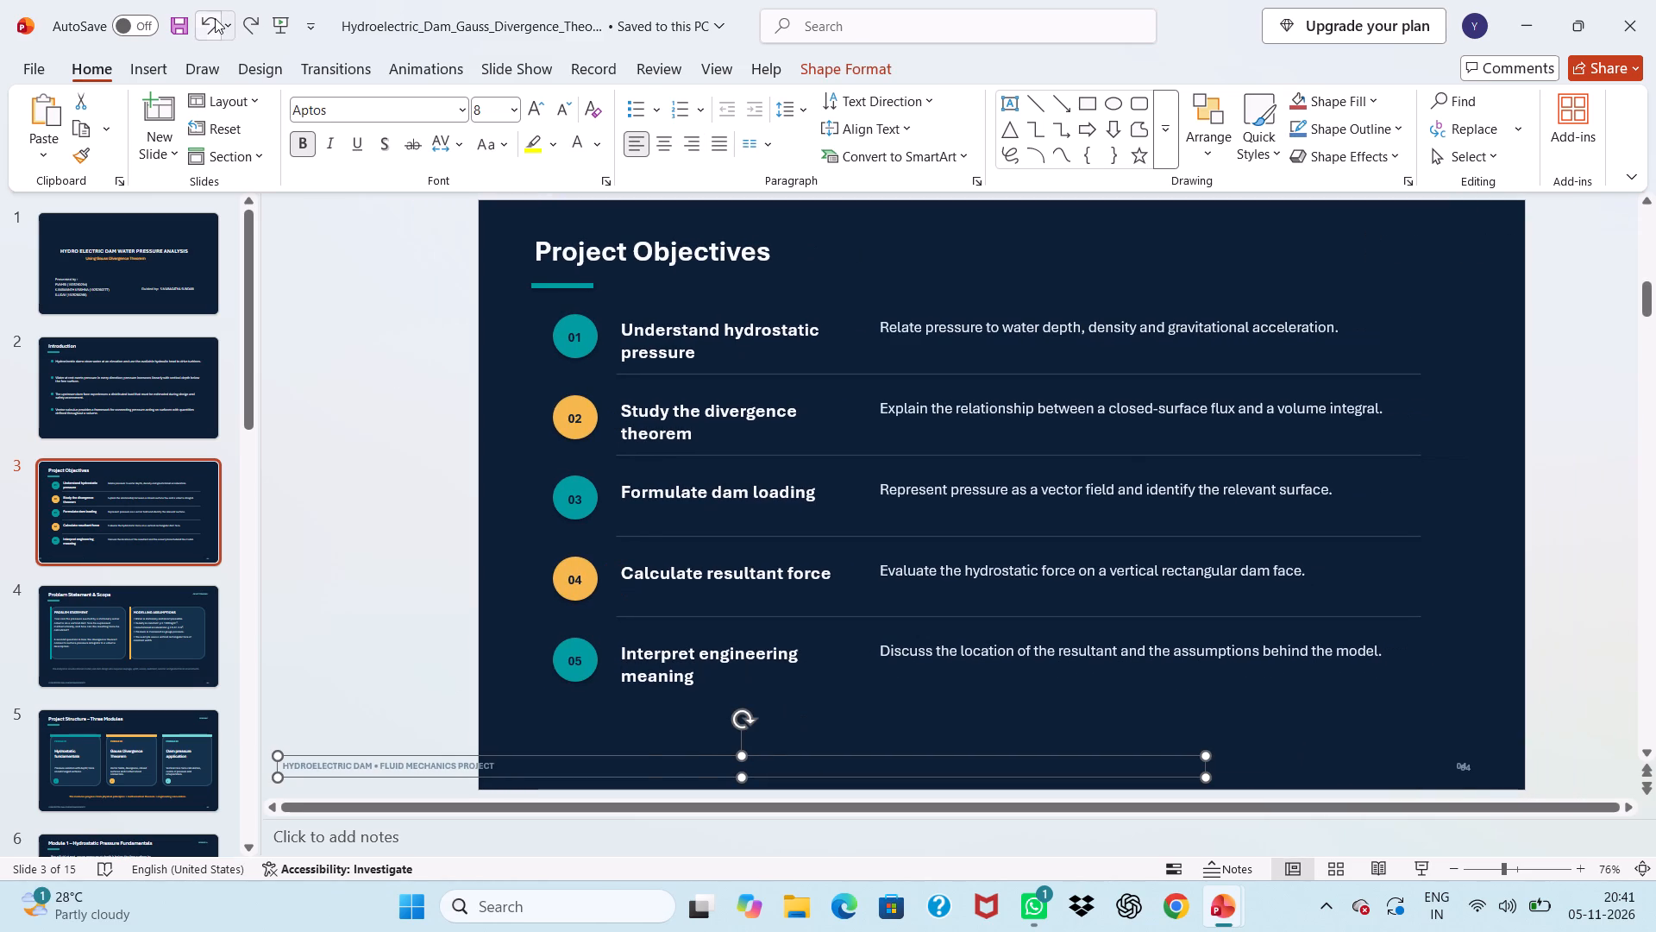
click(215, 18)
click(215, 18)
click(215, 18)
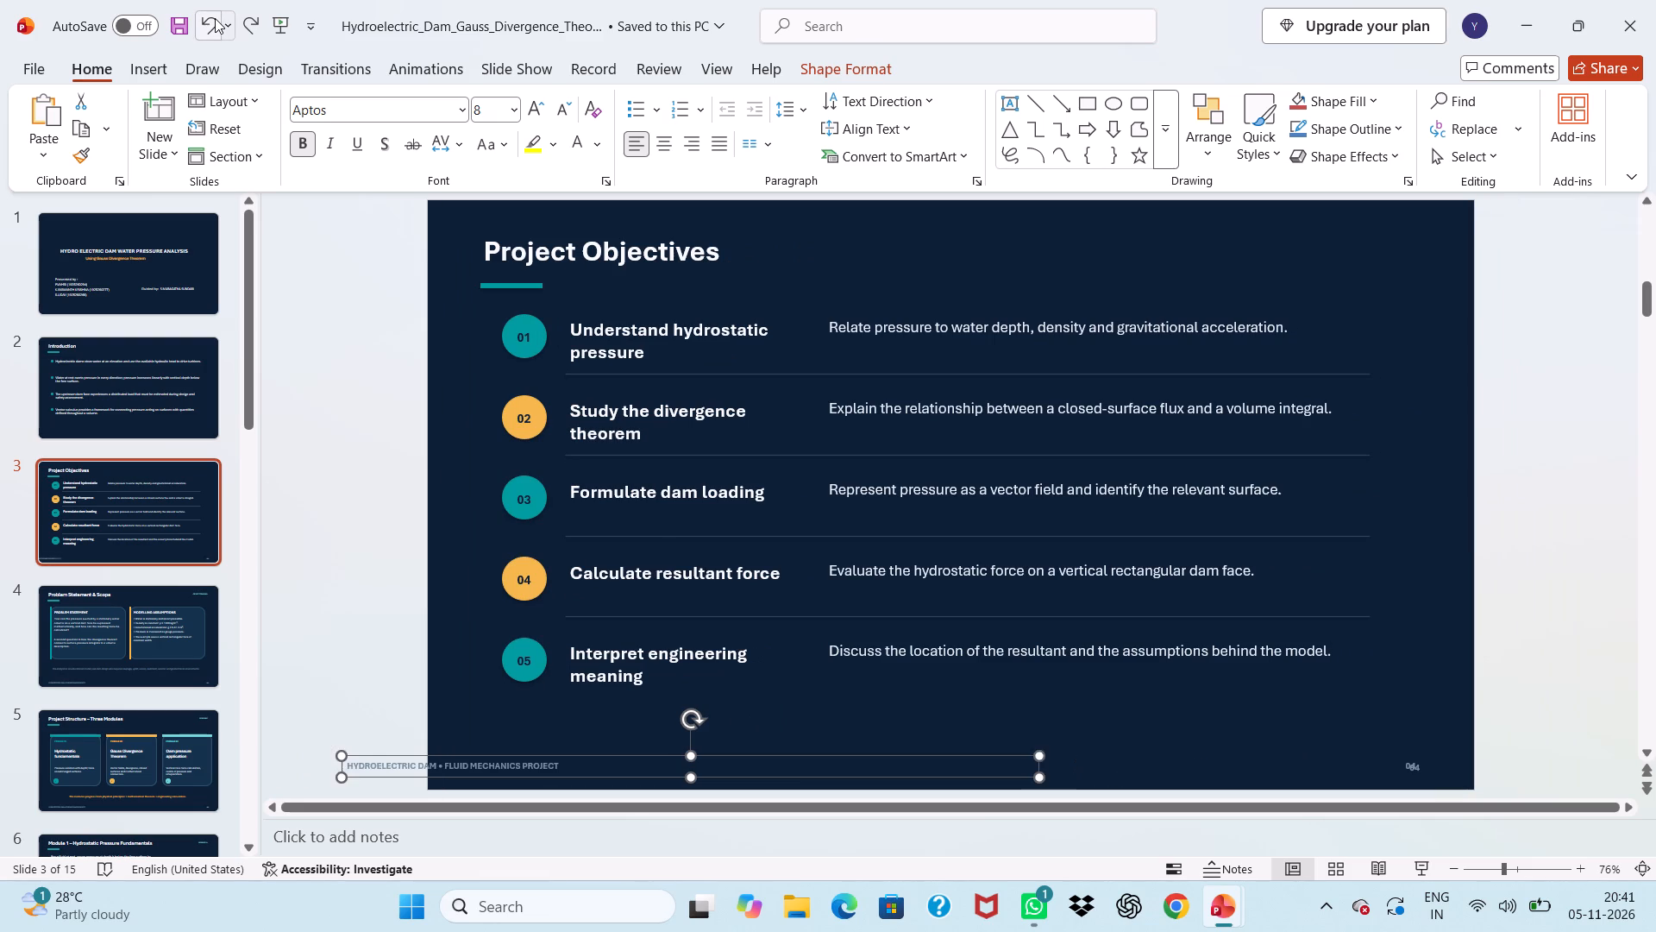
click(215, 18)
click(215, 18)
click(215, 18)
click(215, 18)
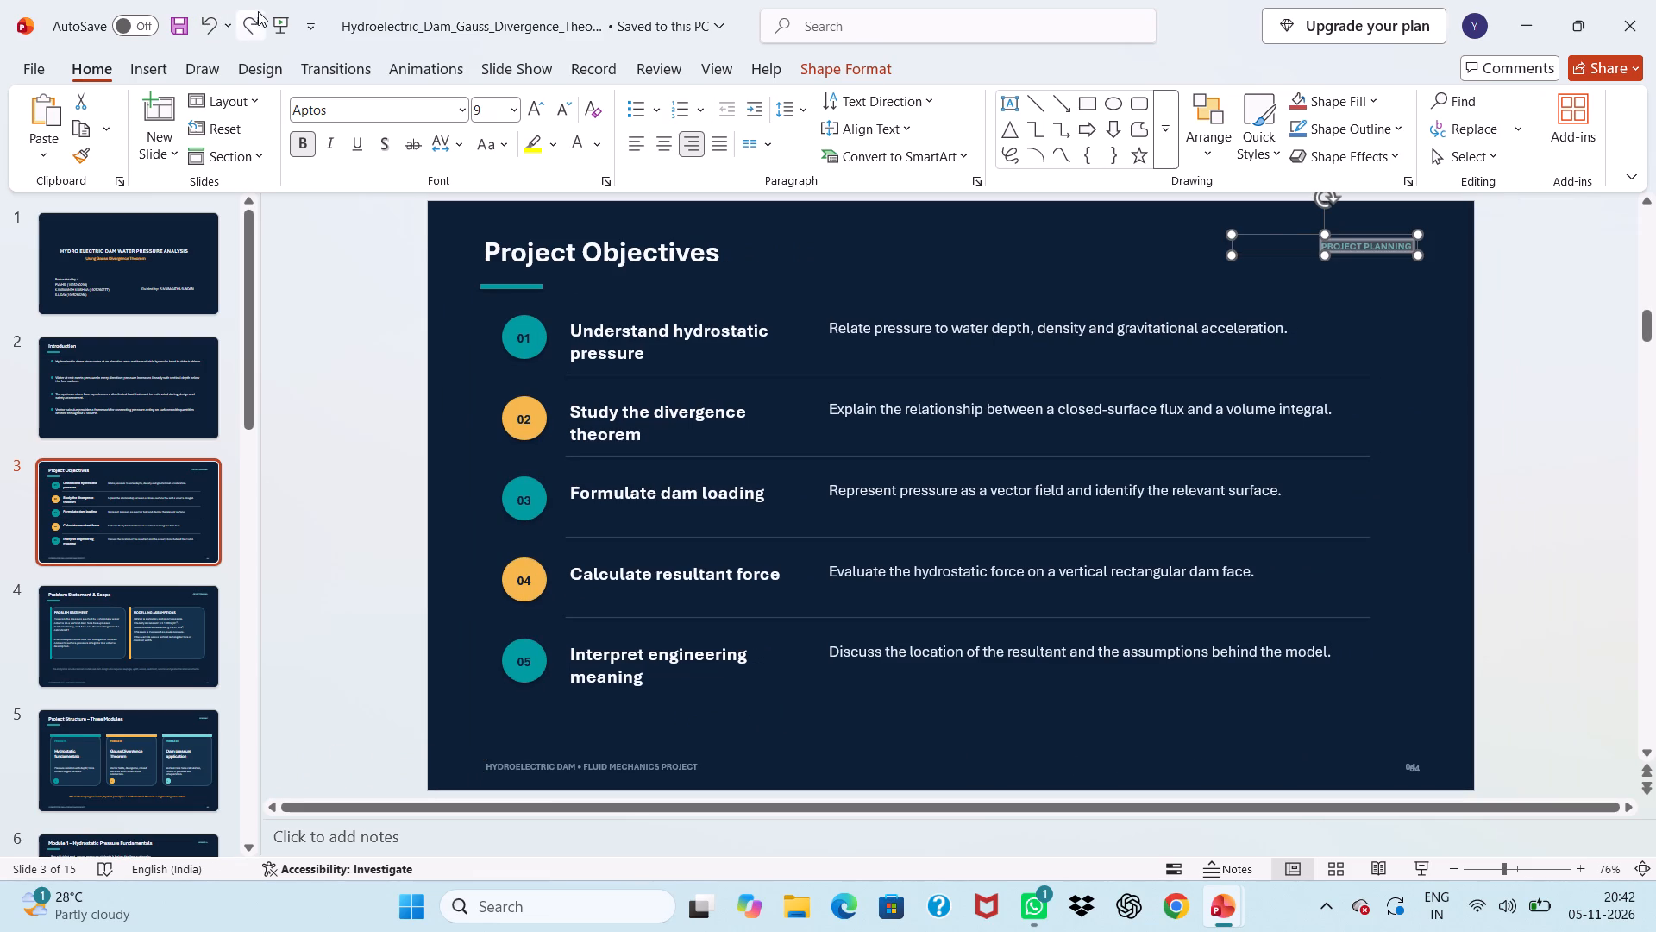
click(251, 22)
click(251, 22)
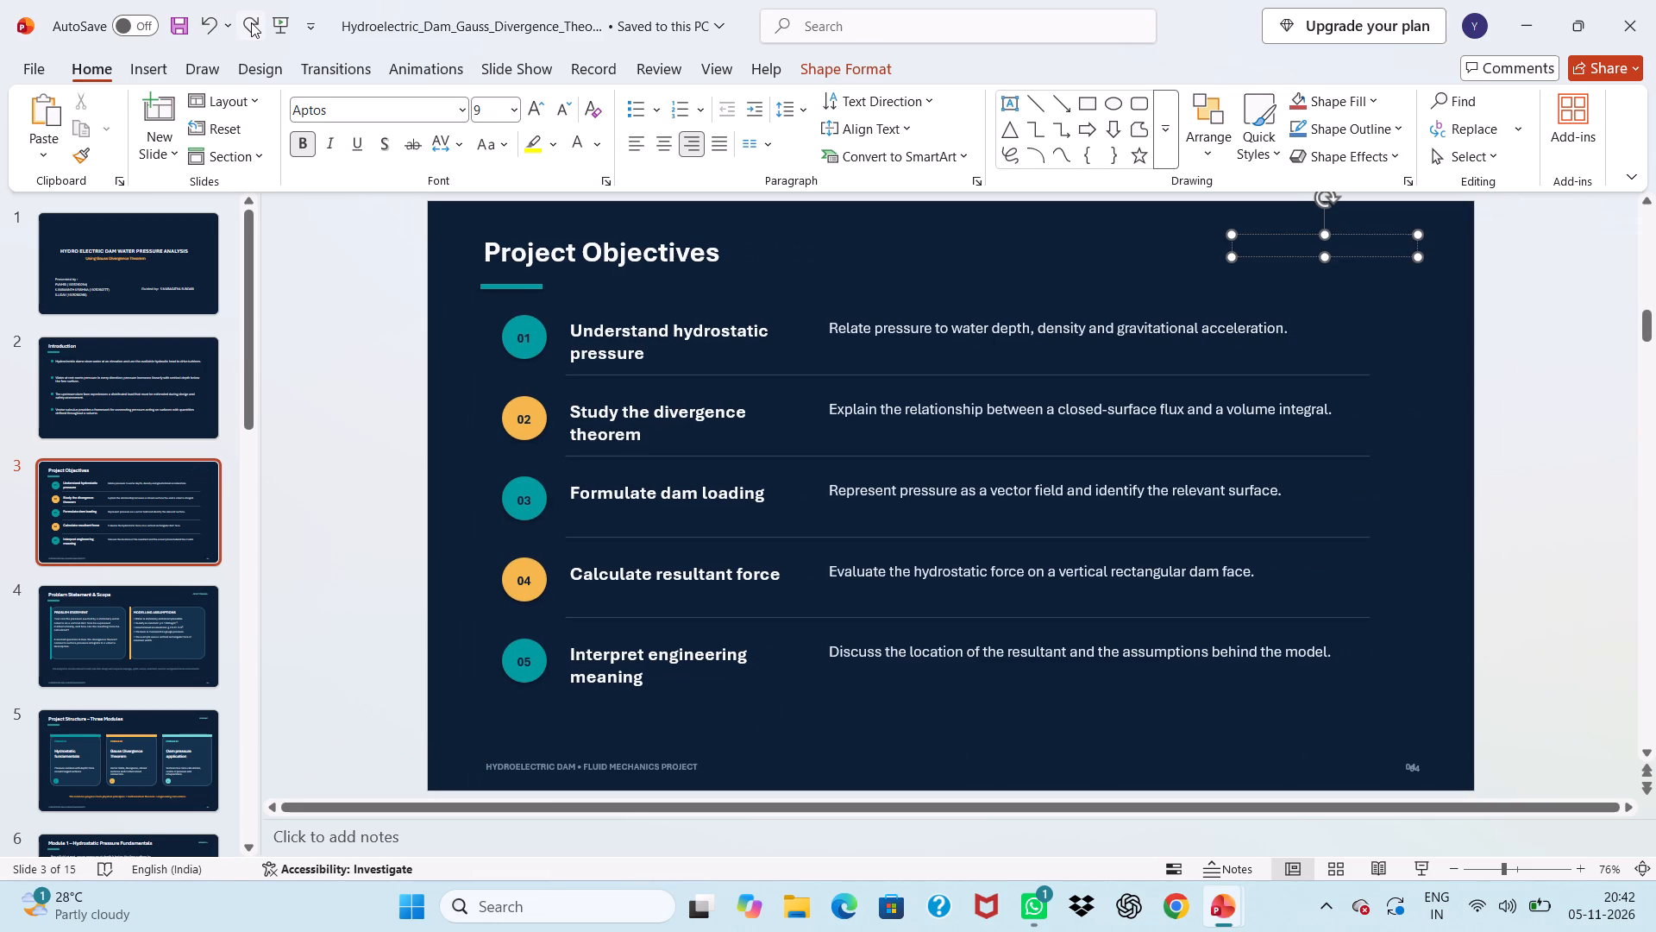
Cut the footer text "HYDROELECTRIC DAM • FLUID MECHANICS PROJECT" from the Project Objectives slide.
click(654, 762)
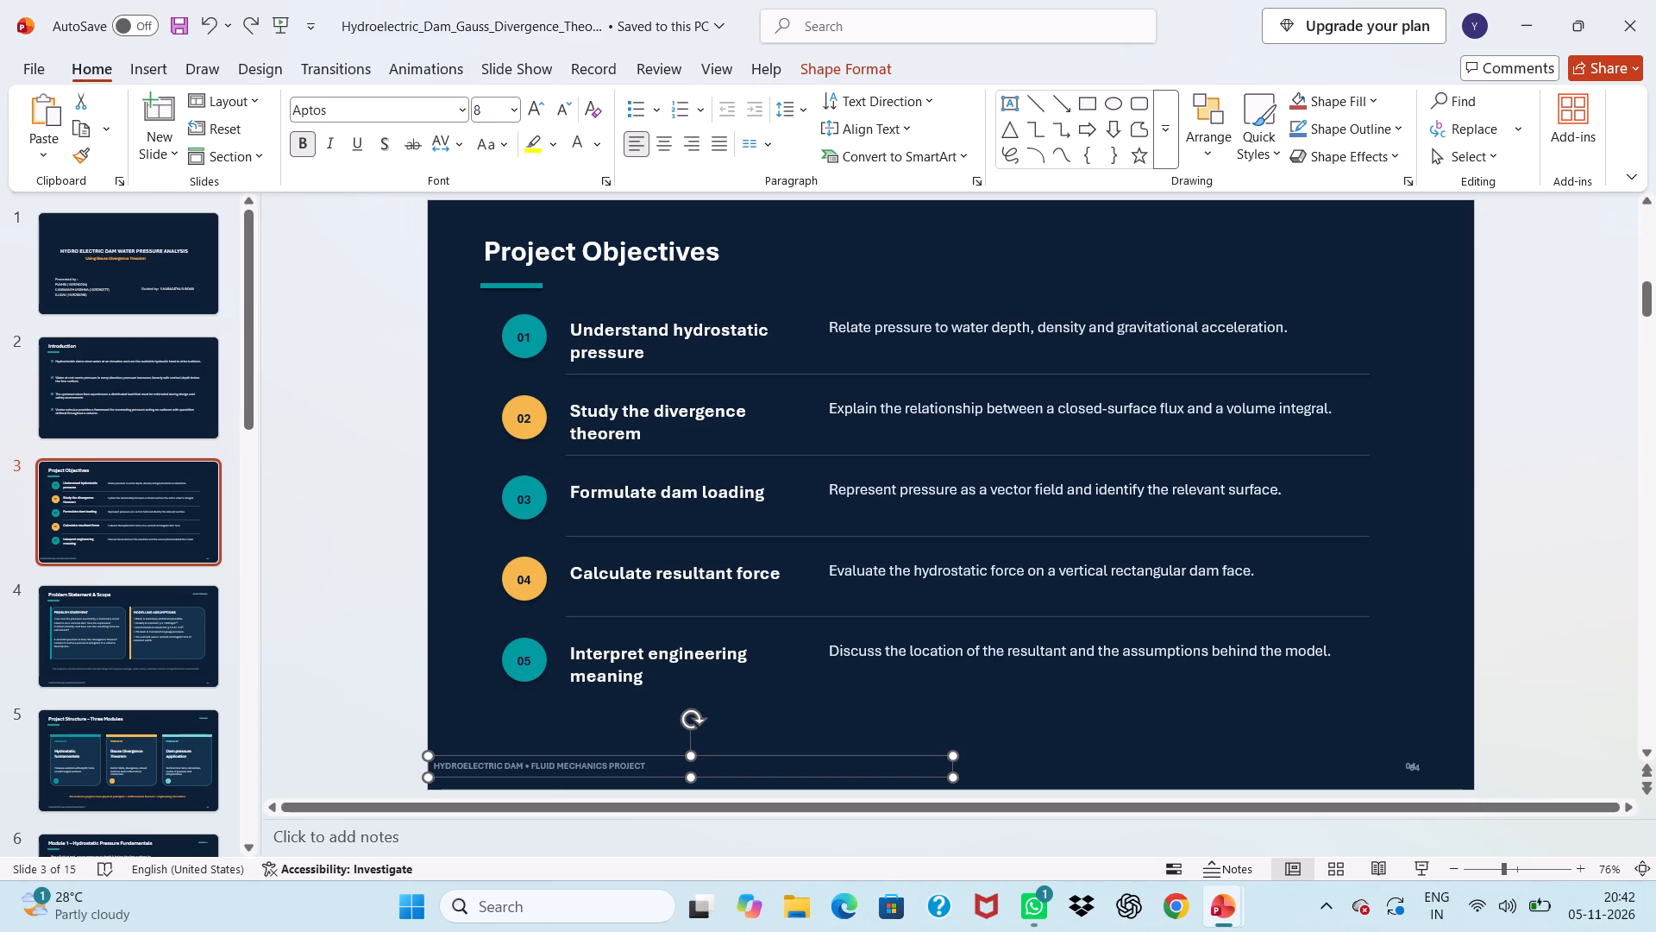
click(642, 764)
drag(642, 764, 457, 753)
key(ctrl+x)
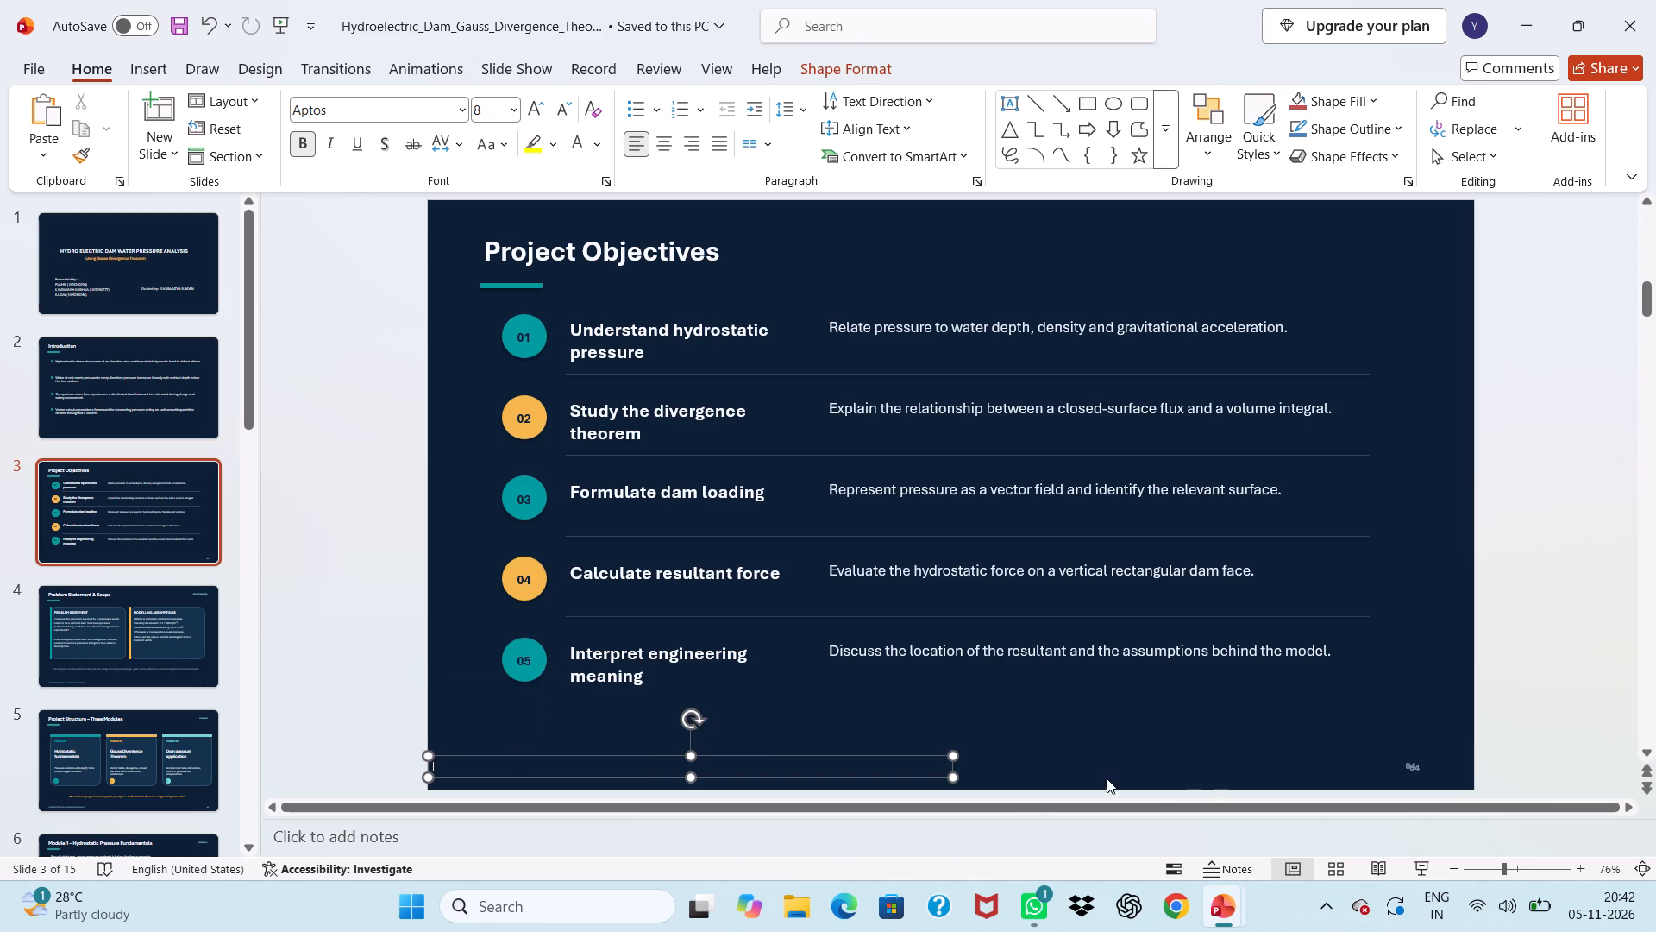
Delete the overlapping slide number lying on top of "04", including its emptied text box, from the Project Objectives slide.
click(1408, 766)
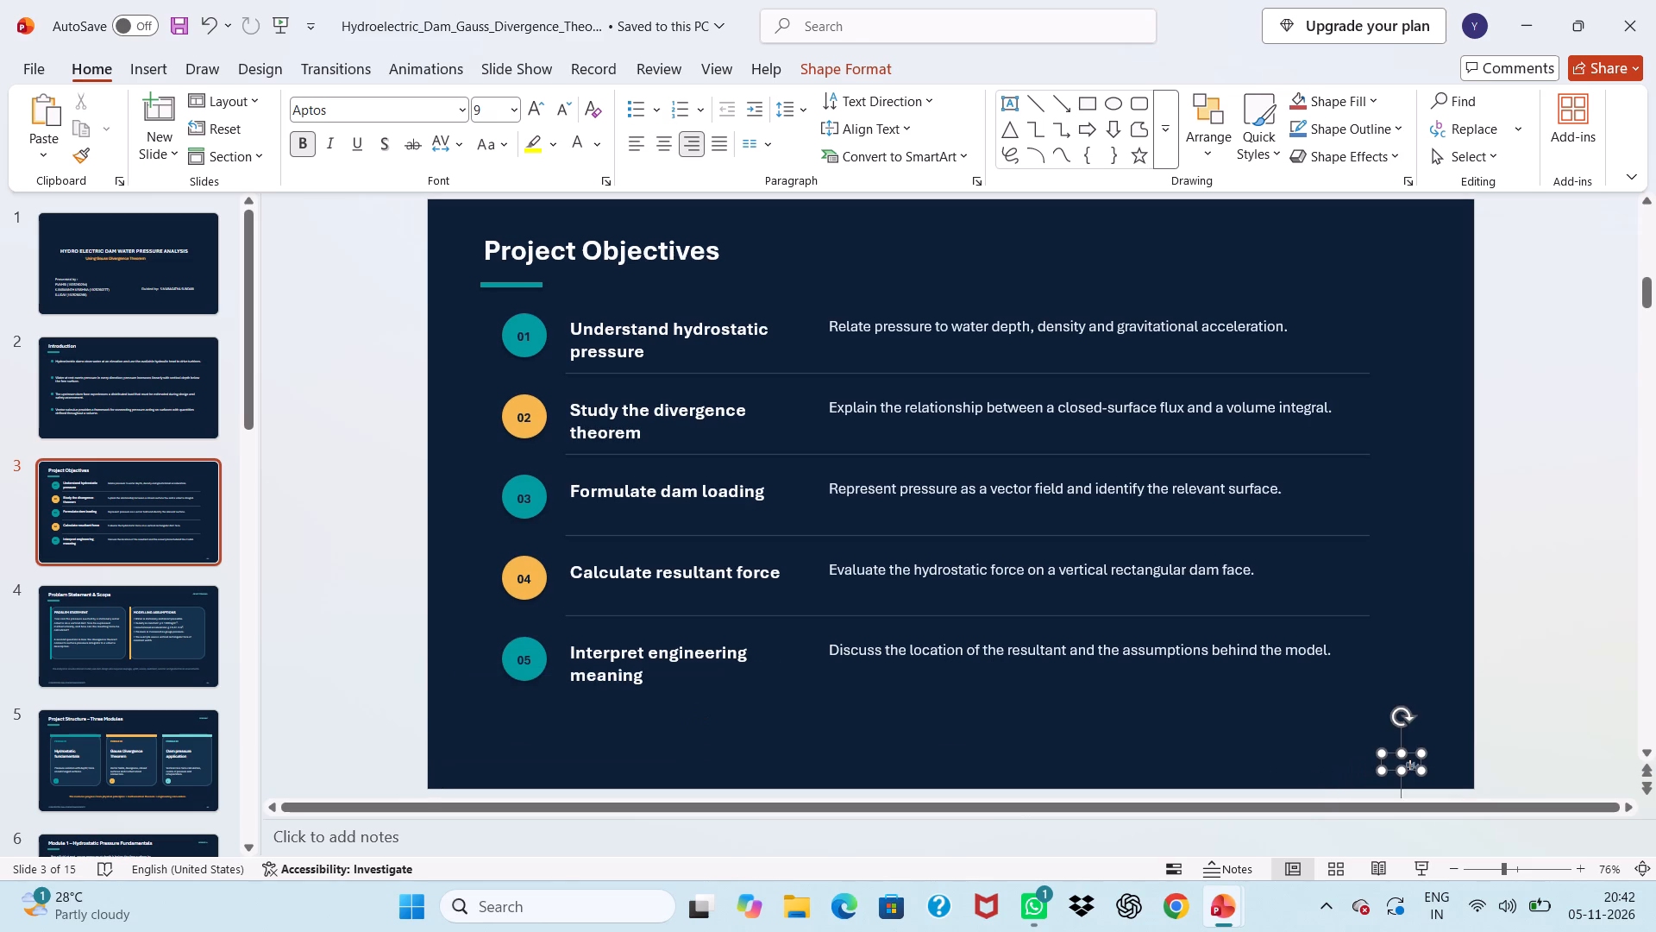
key(ctrl+x)
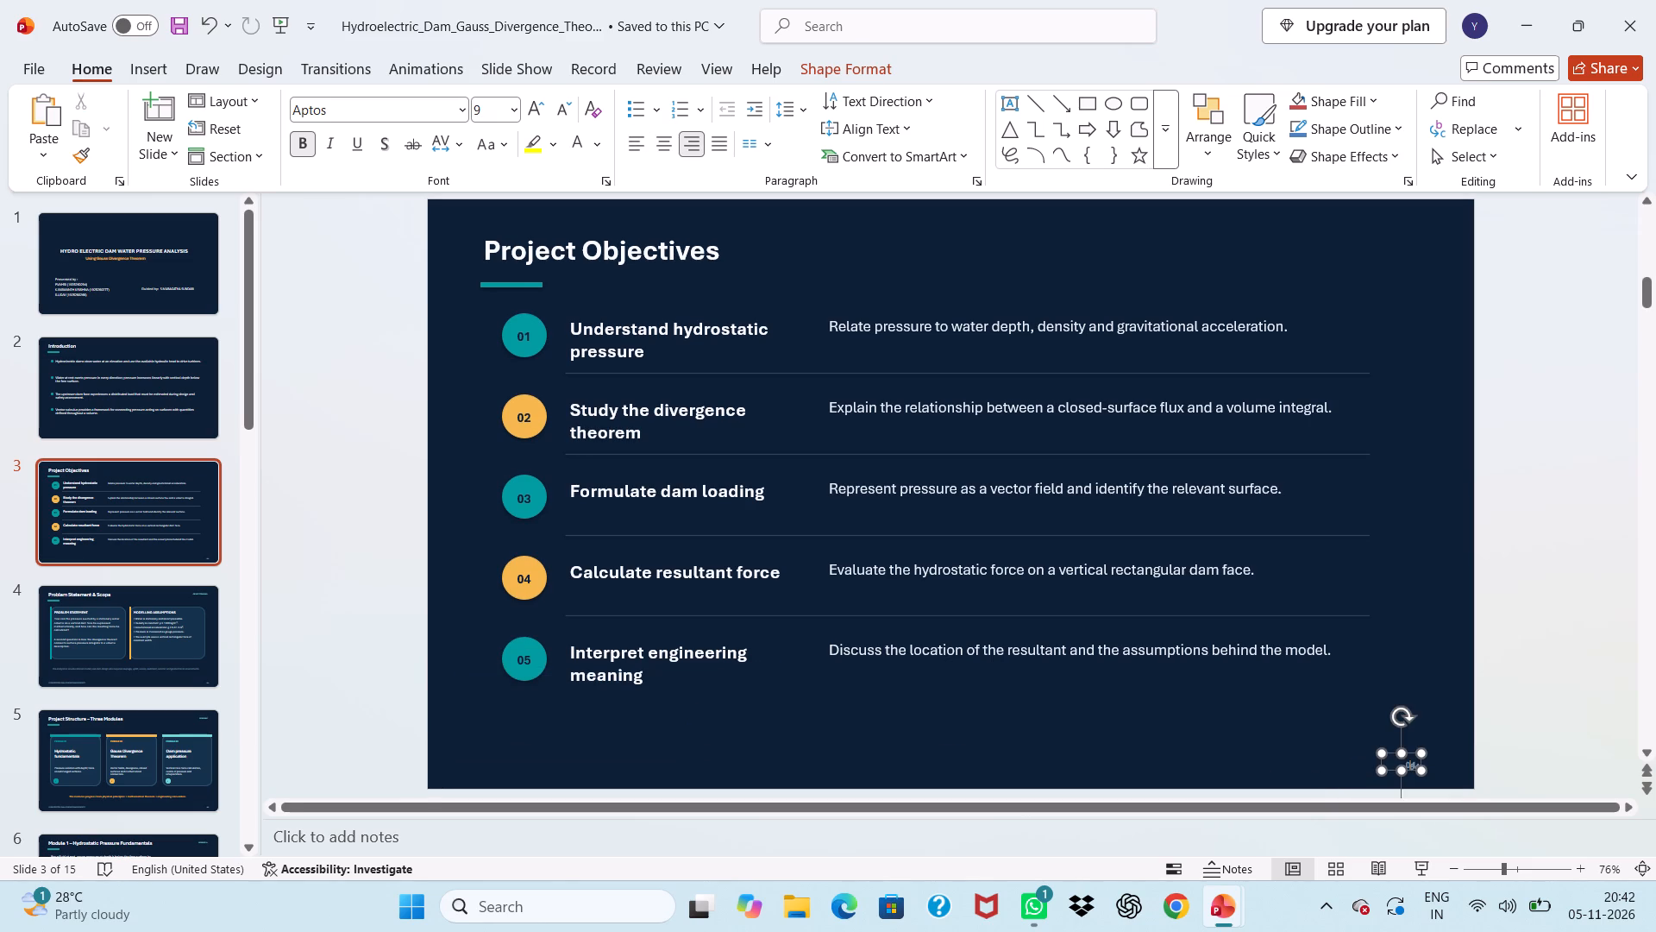
click(1408, 766)
drag(1408, 766, 1323, 765)
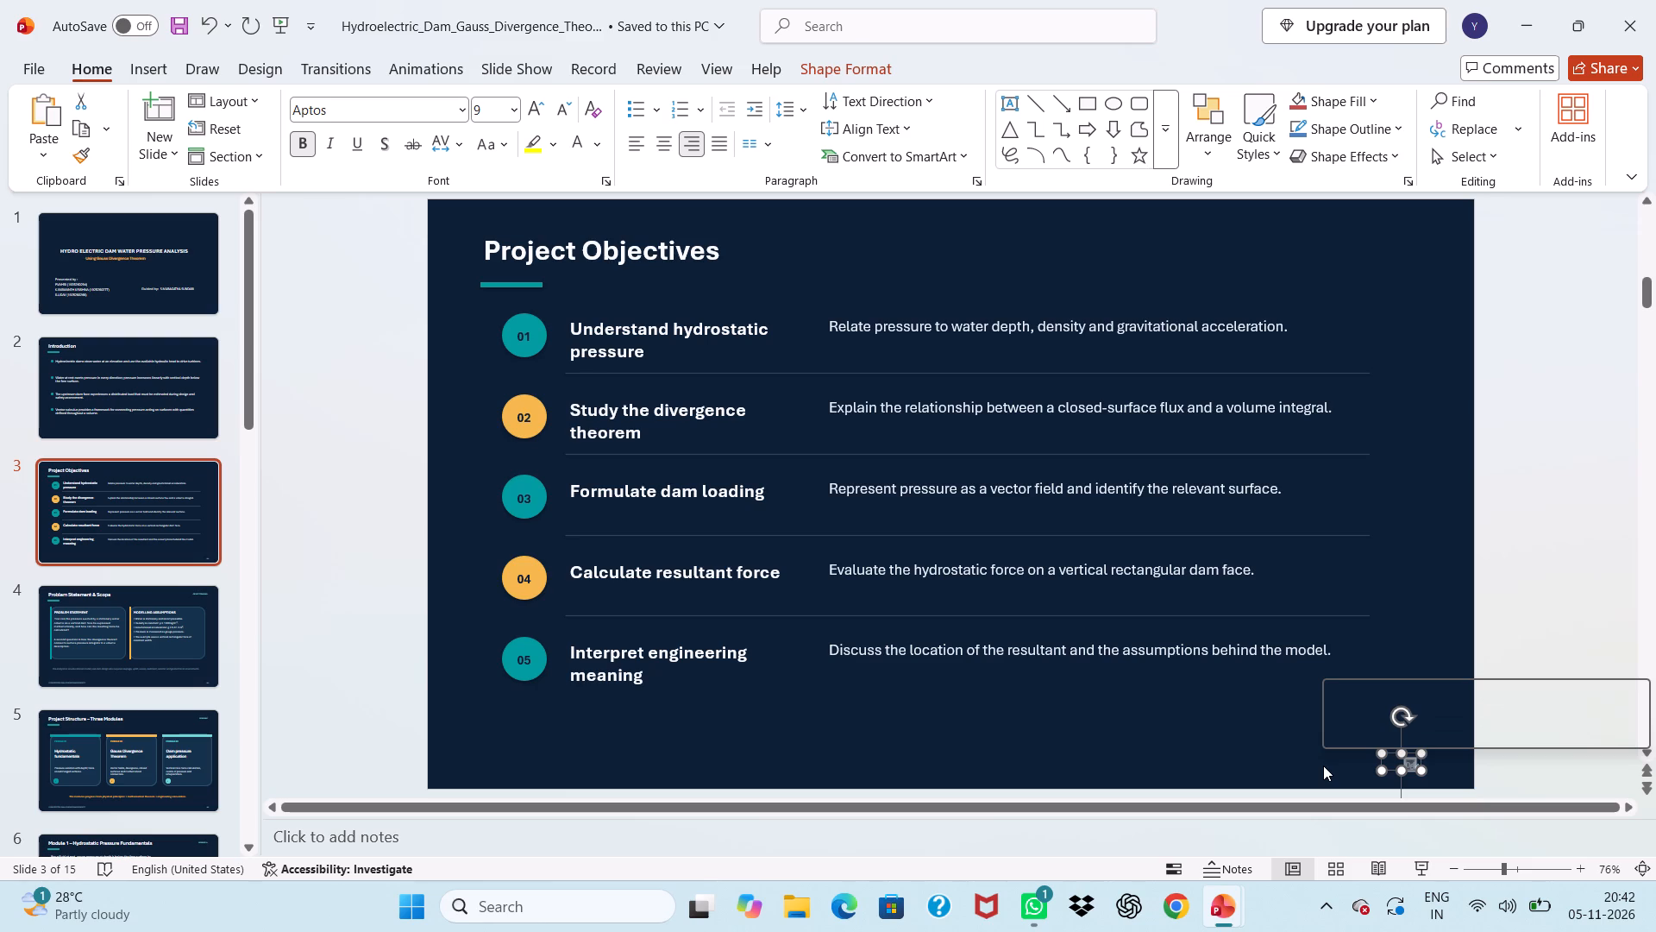
key(ctrl+x)
ctrl+click(1323, 765)
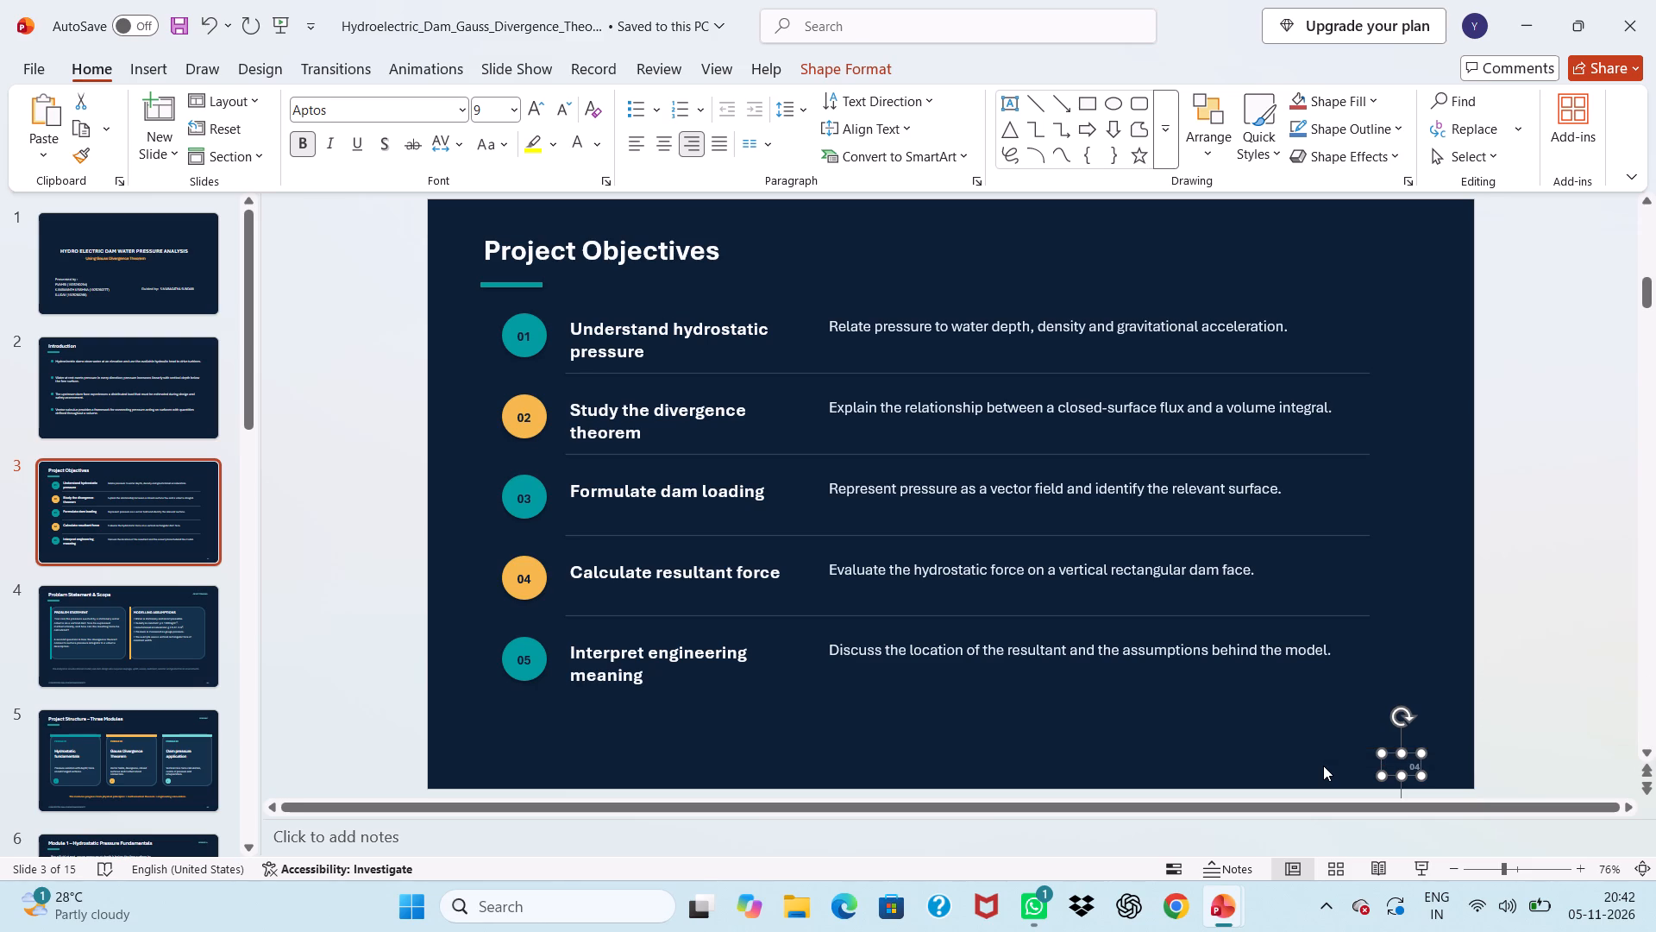
click(1410, 764)
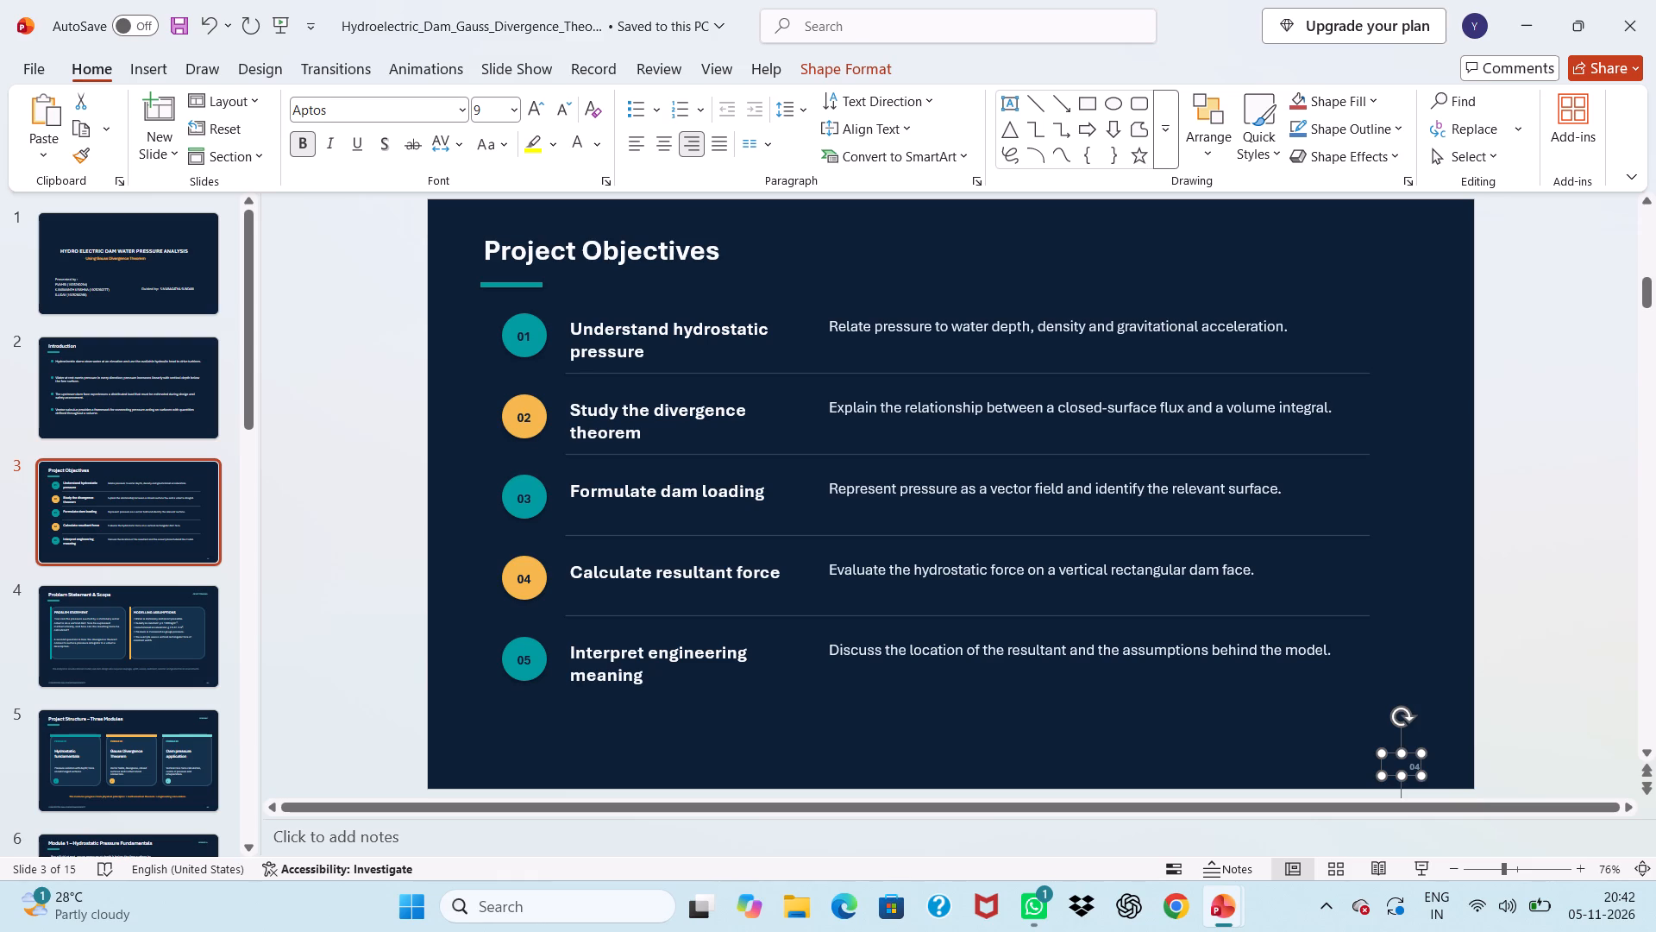
click(1410, 764)
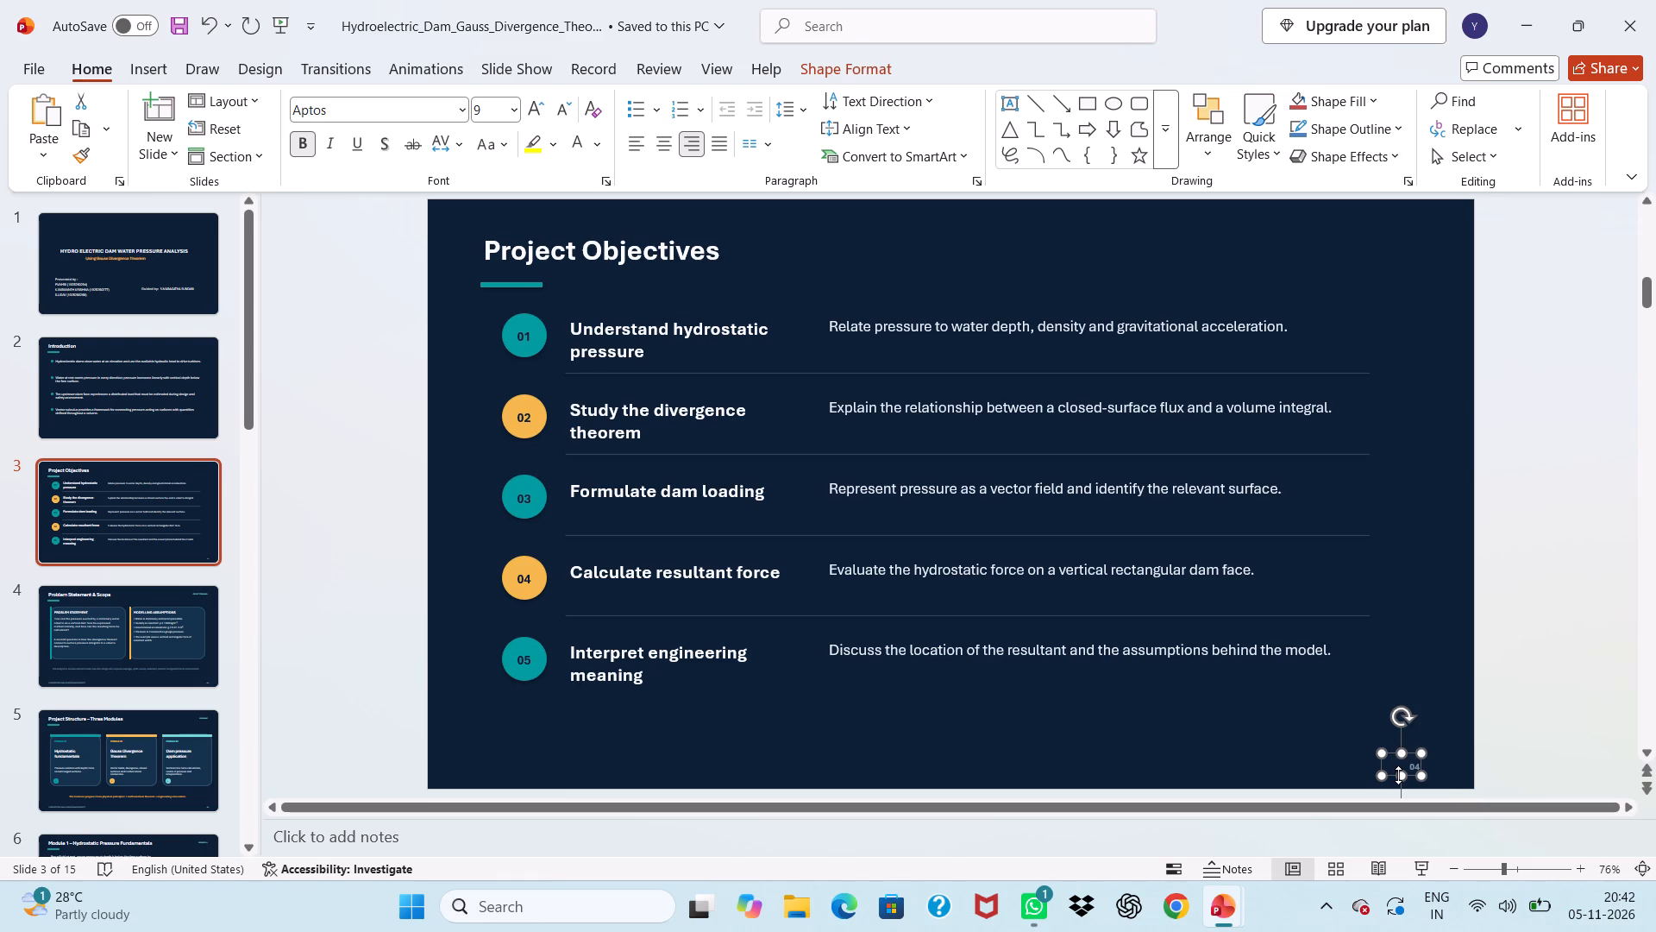
click(1397, 772)
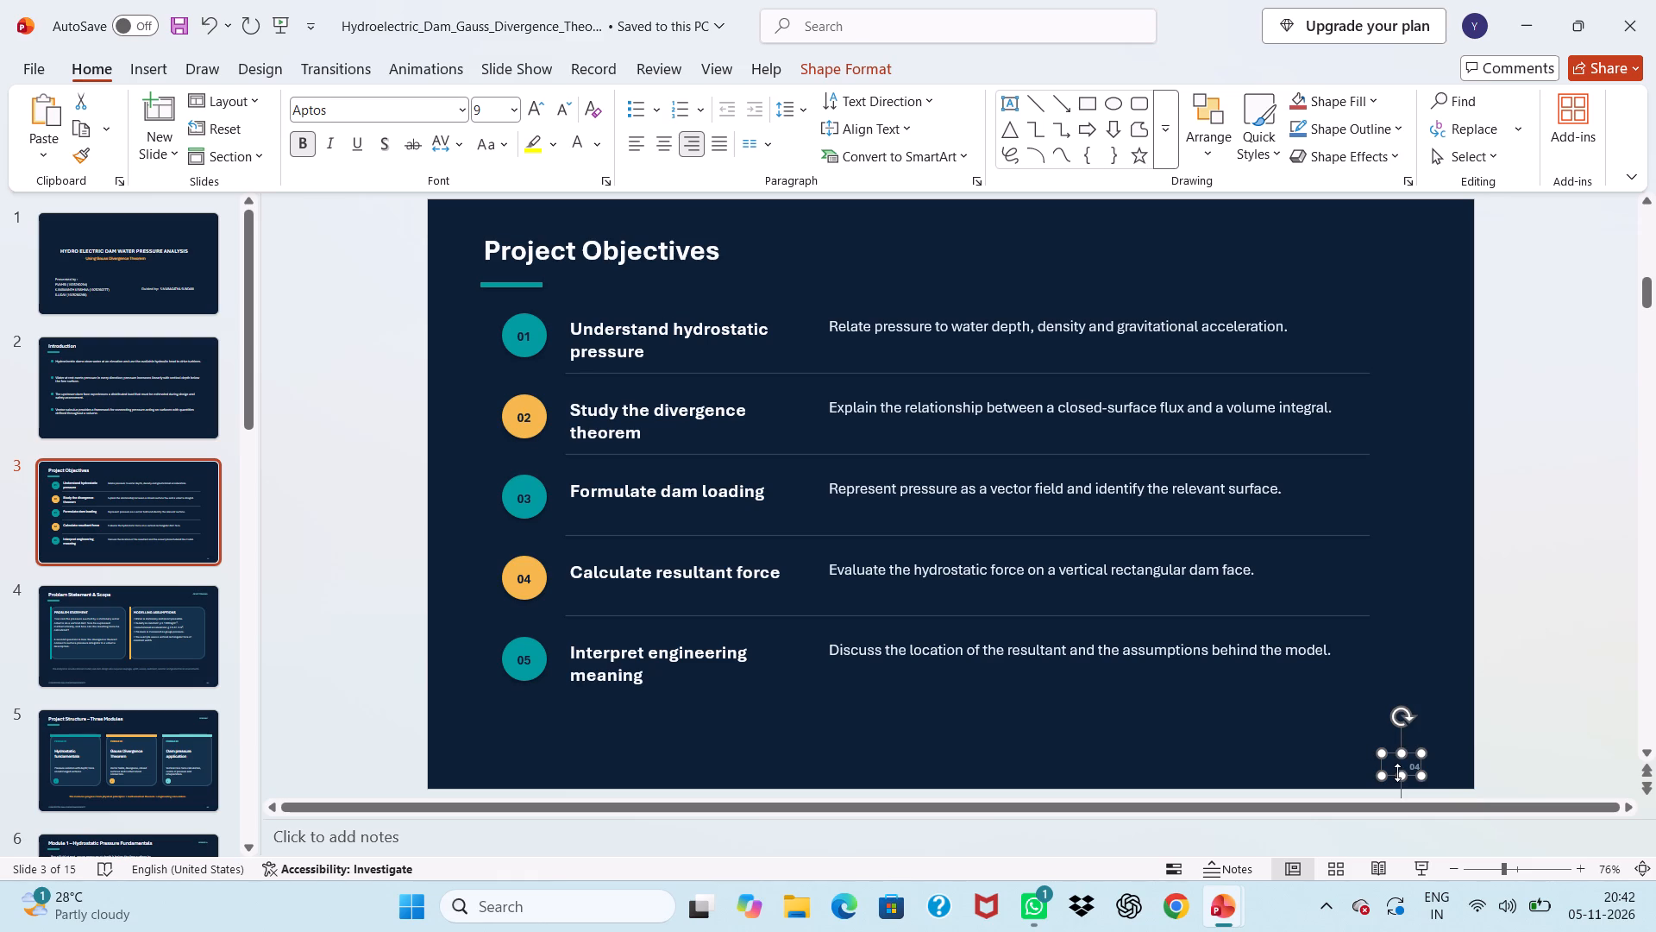
click(1390, 753)
key(ctrl+c)
key(BackSpace)
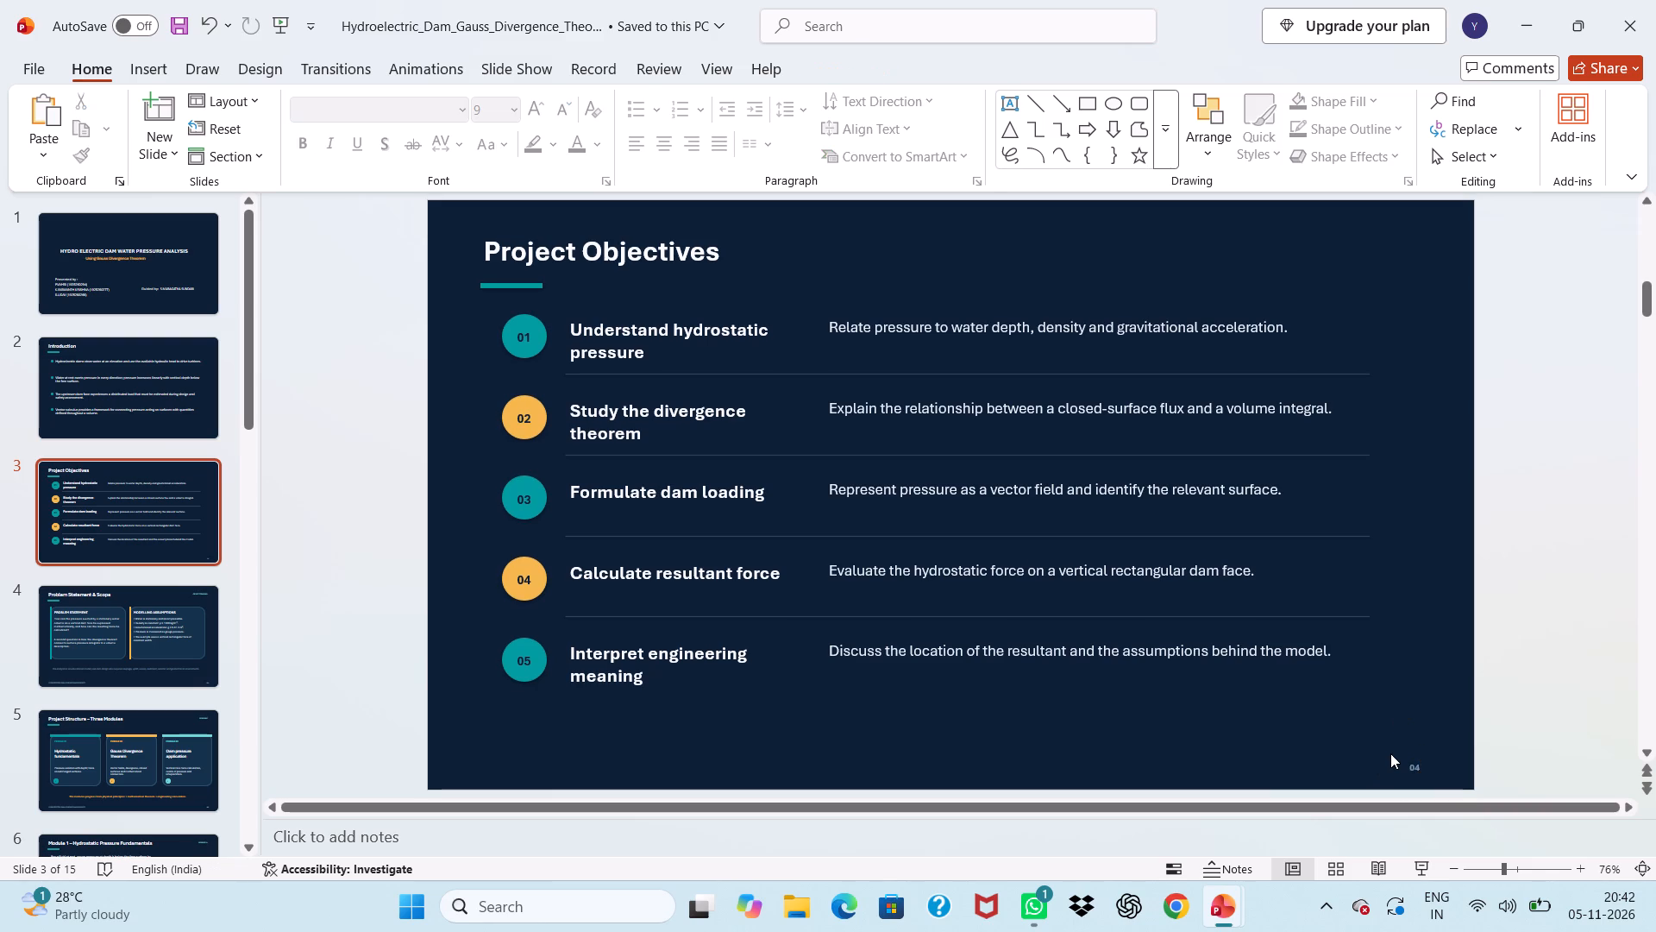
Delete the remaining slide number "04" from the lower corner of the Project Objectives slide.
click(1419, 763)
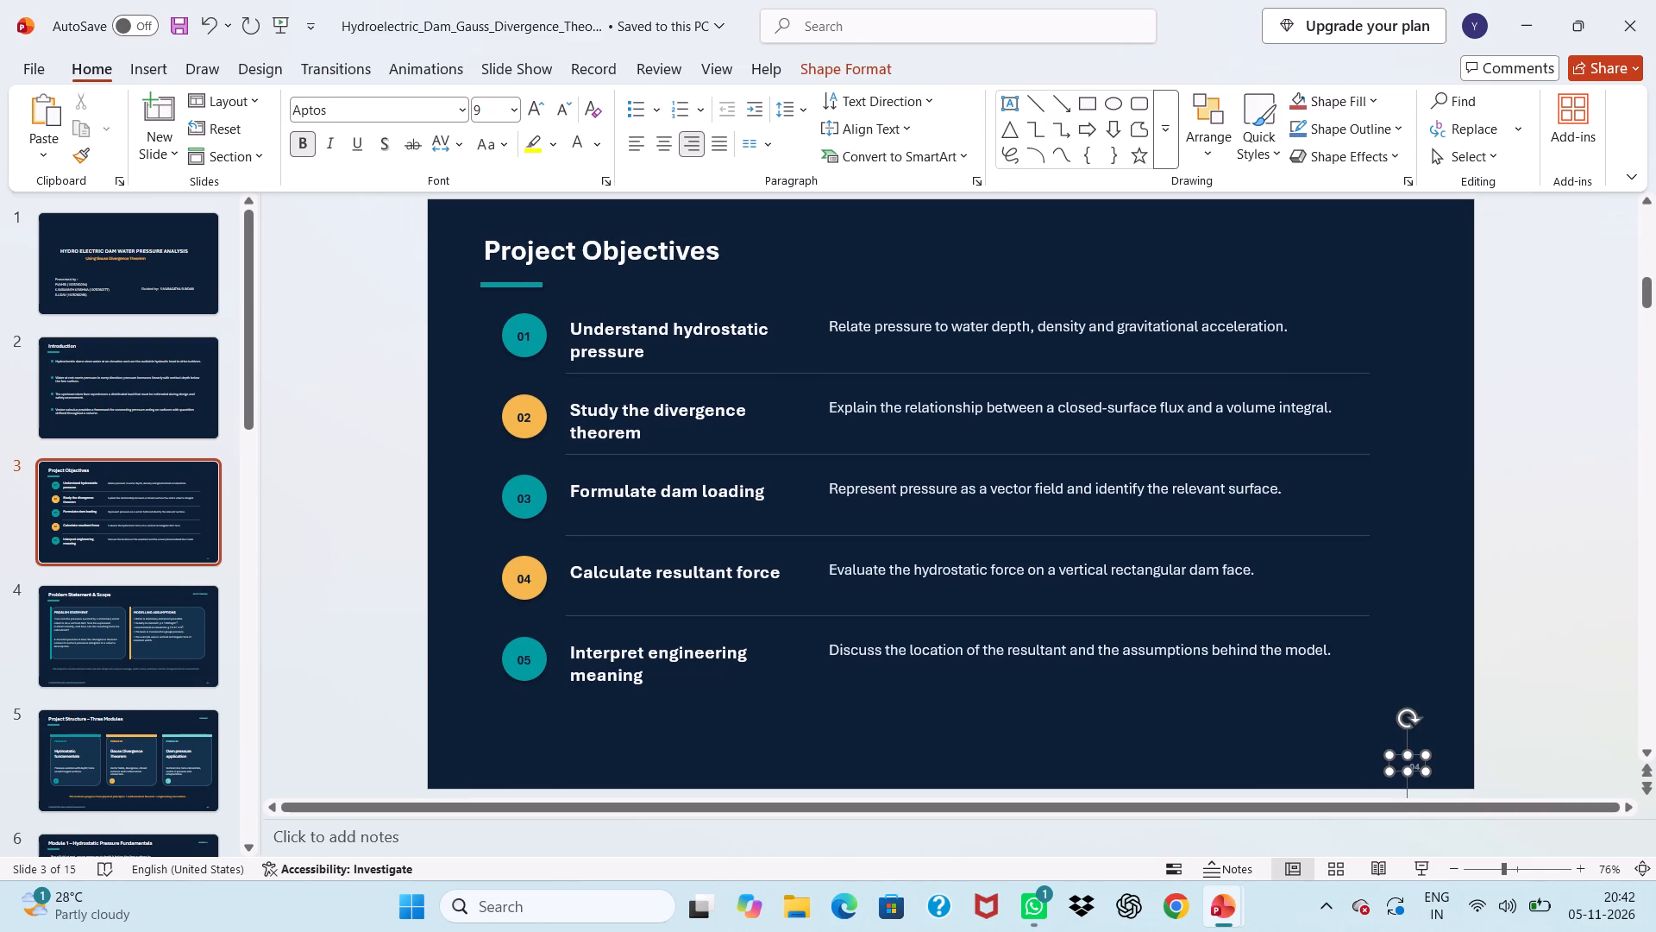
key(shift+Left)
key(shift+Left)
key(ctrl+c)
key(BackSpace)
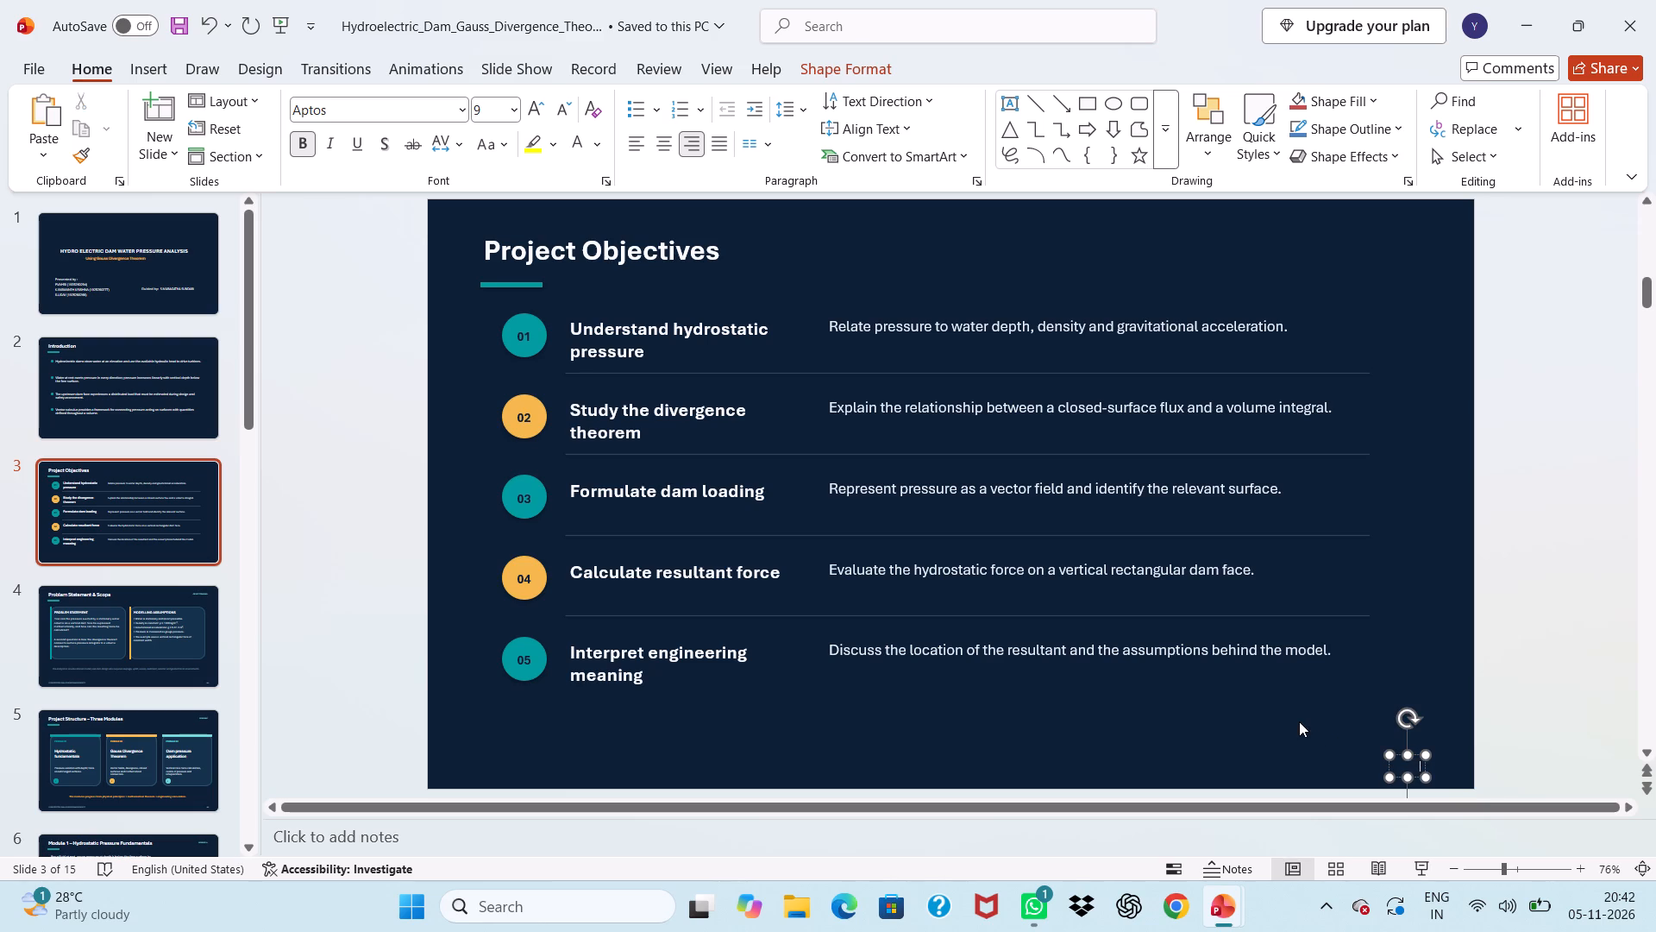
click(1299, 721)
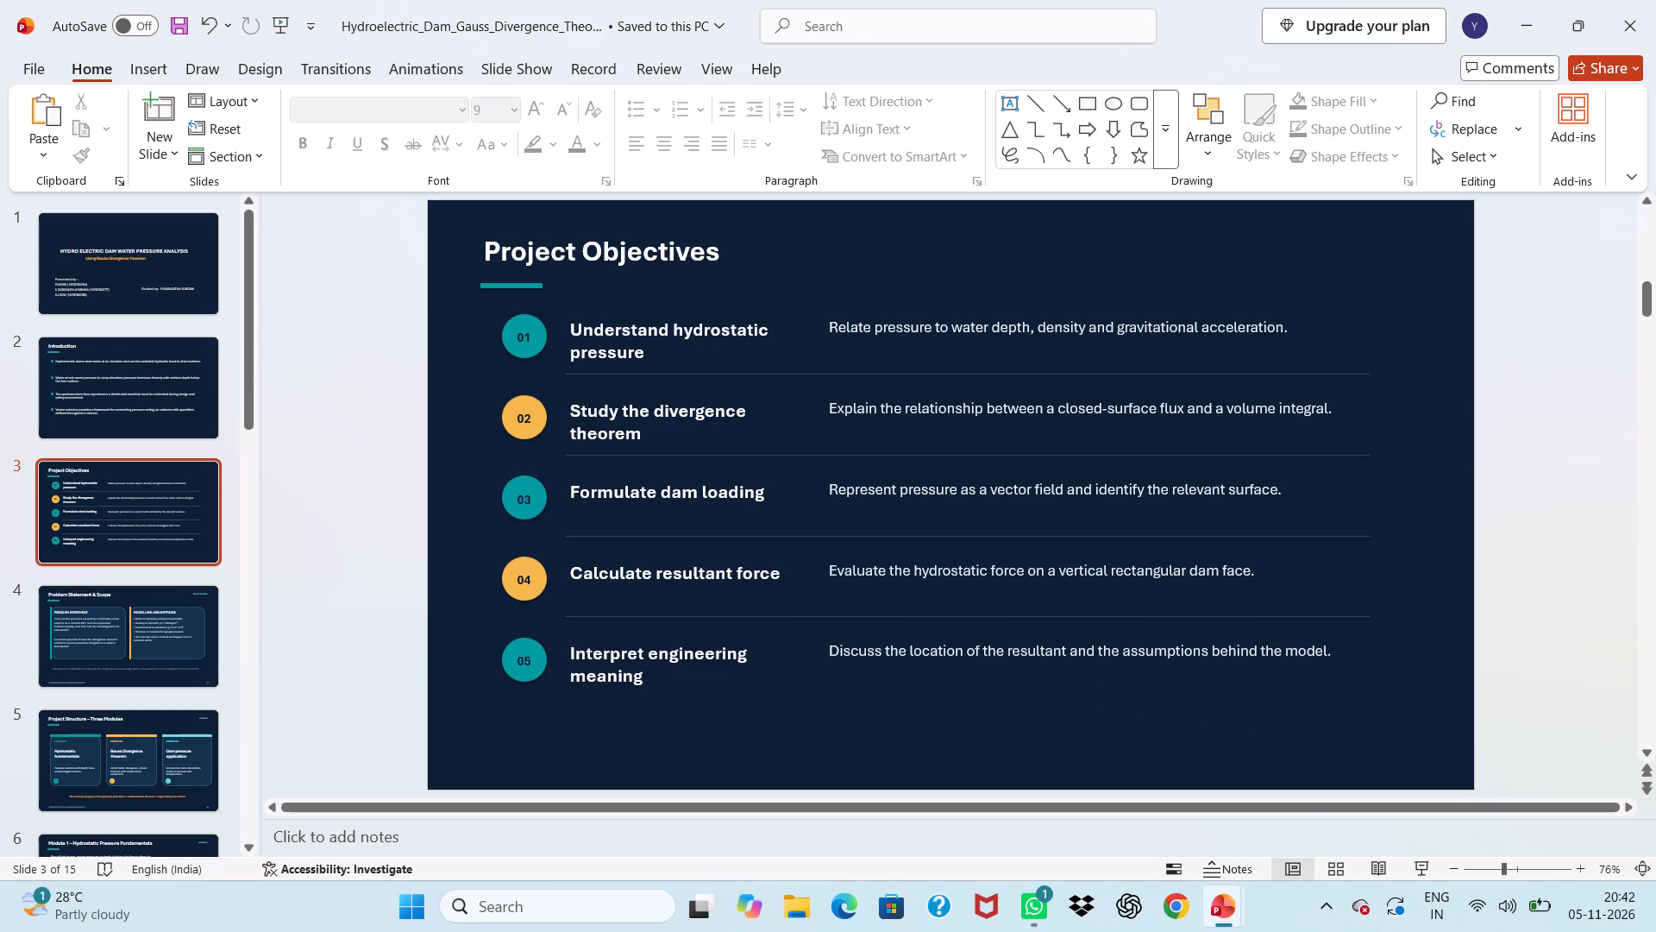
Delete the "PROJECT FRAMING" label from the upper corner of the Problem Statement & Scope slide.
click(115, 599)
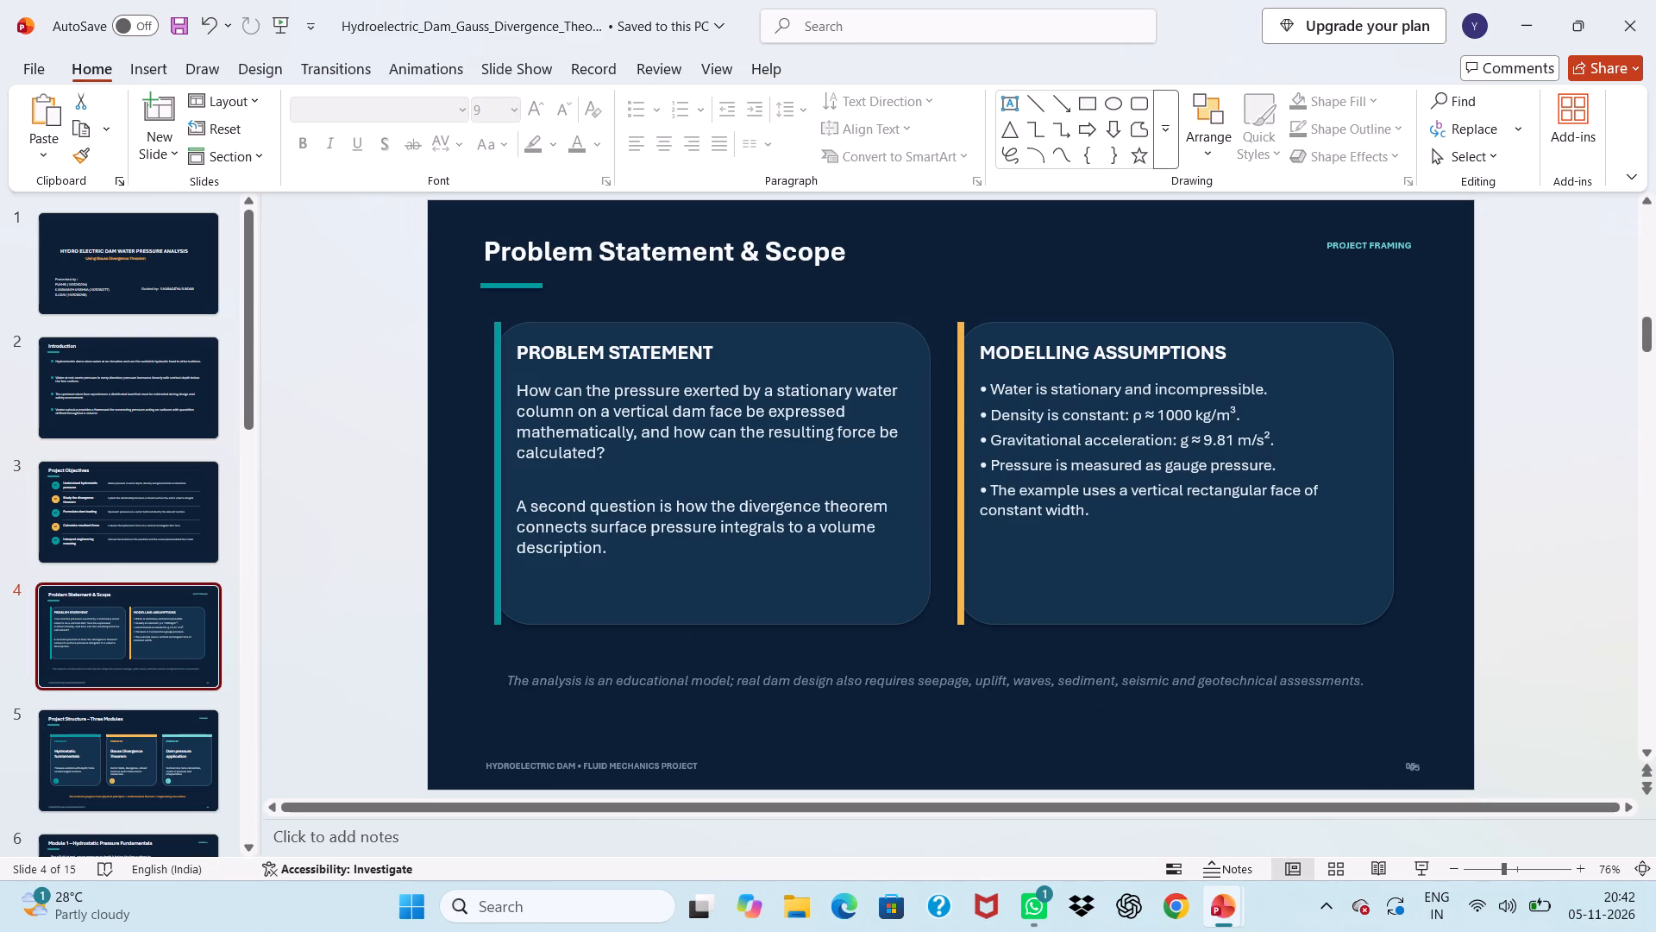
click(1362, 248)
key(Right)
key(Right)
key(Right)
key(Right)
key(Right)
key(Right)
key(Right)
key(Right)
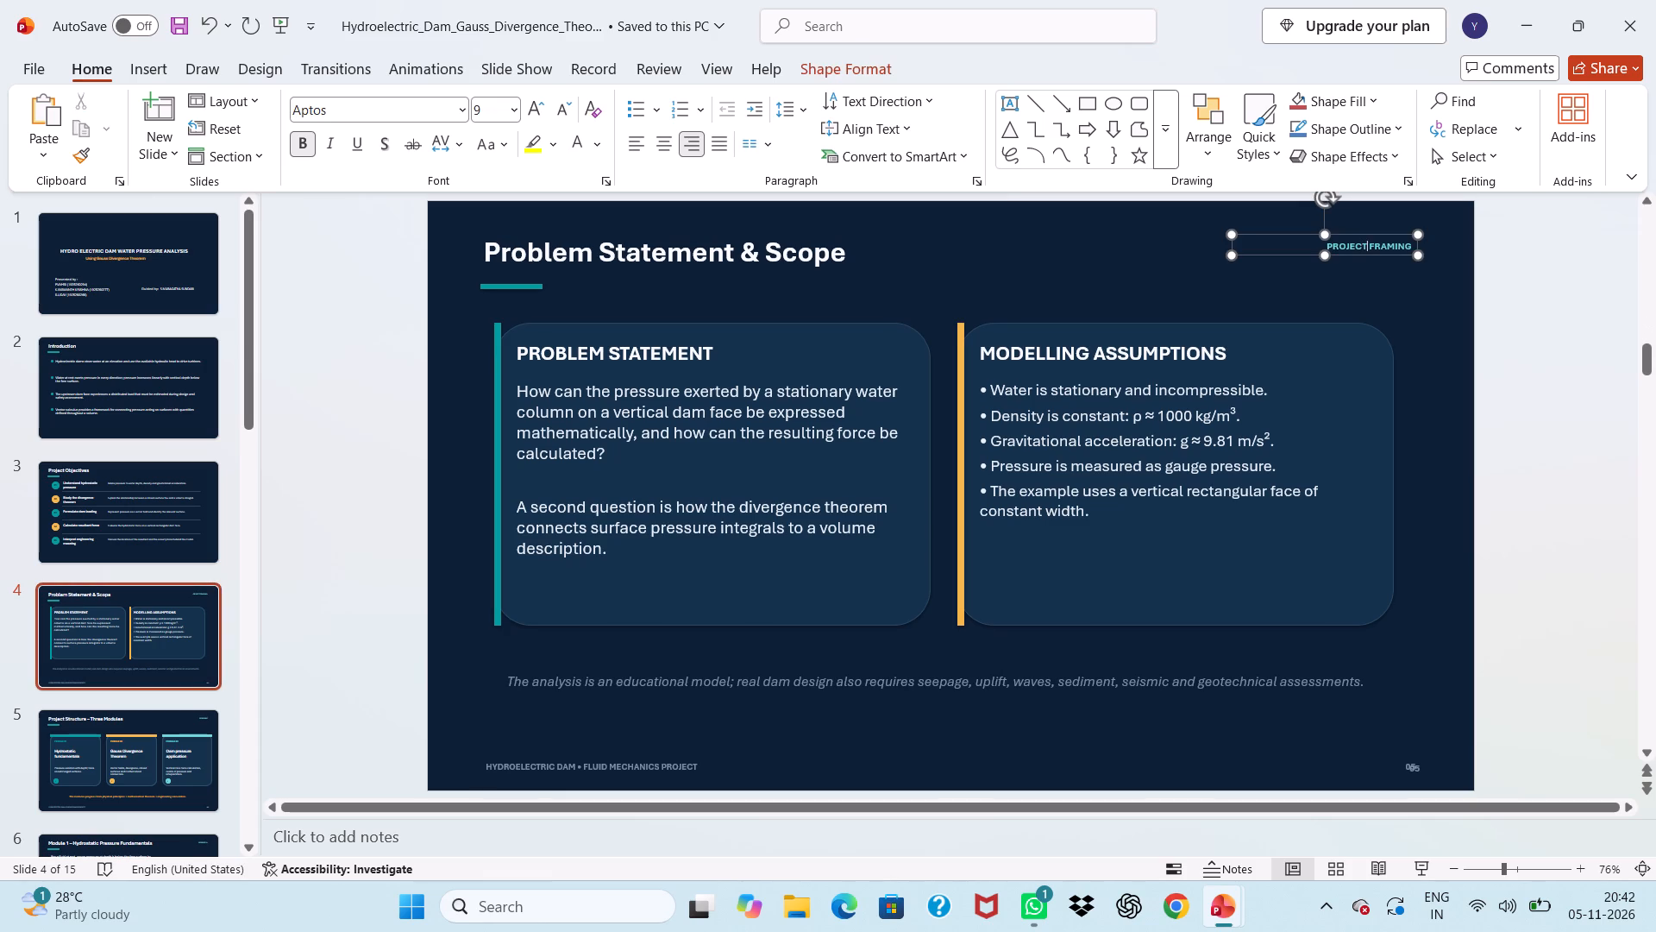
key(Right)
key(shift+Left)
key(shift+Left)
key(shift+Left)
key(shift+Left)
key(shift+Left)
key(shift+Left)
key(shift+Left)
key(shift+Left)
key(shift+Left)
key(shift+Left)
key(shift+Left)
key(shift+Left)
key(shift+Left)
key(shift+Left)
key(shift+Left)
key(shift+Left)
key(shift+Left)
key(shift+Left)
key(shift+Left)
key(shift+Left)
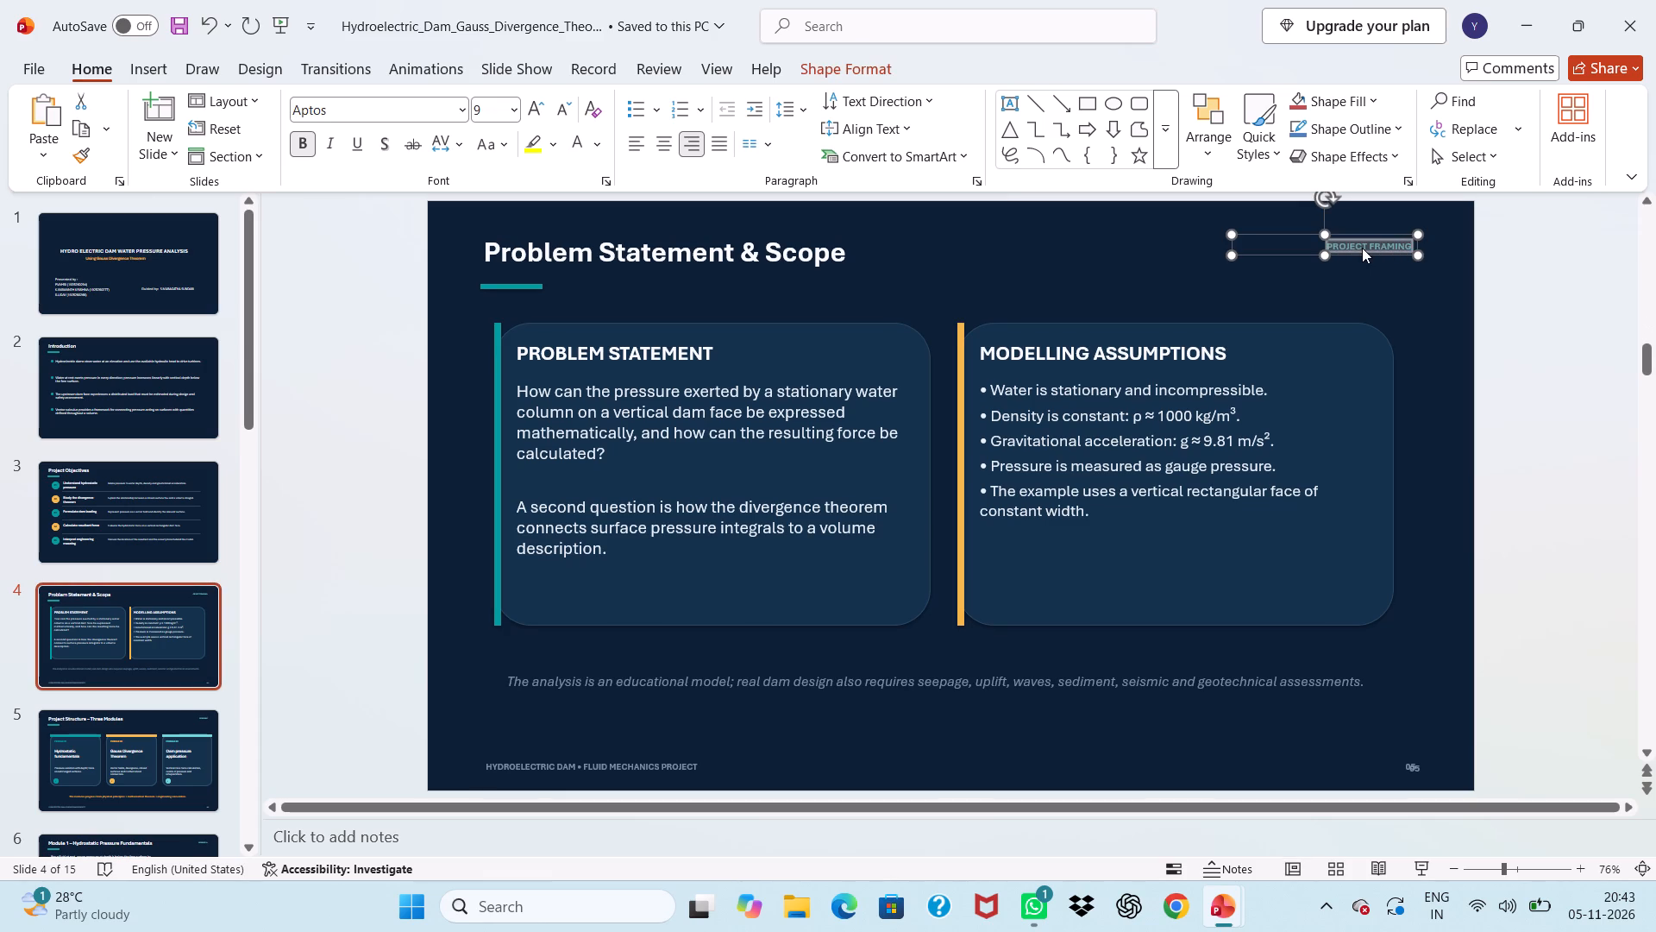
key(ctrl+c)
key(BackSpace)
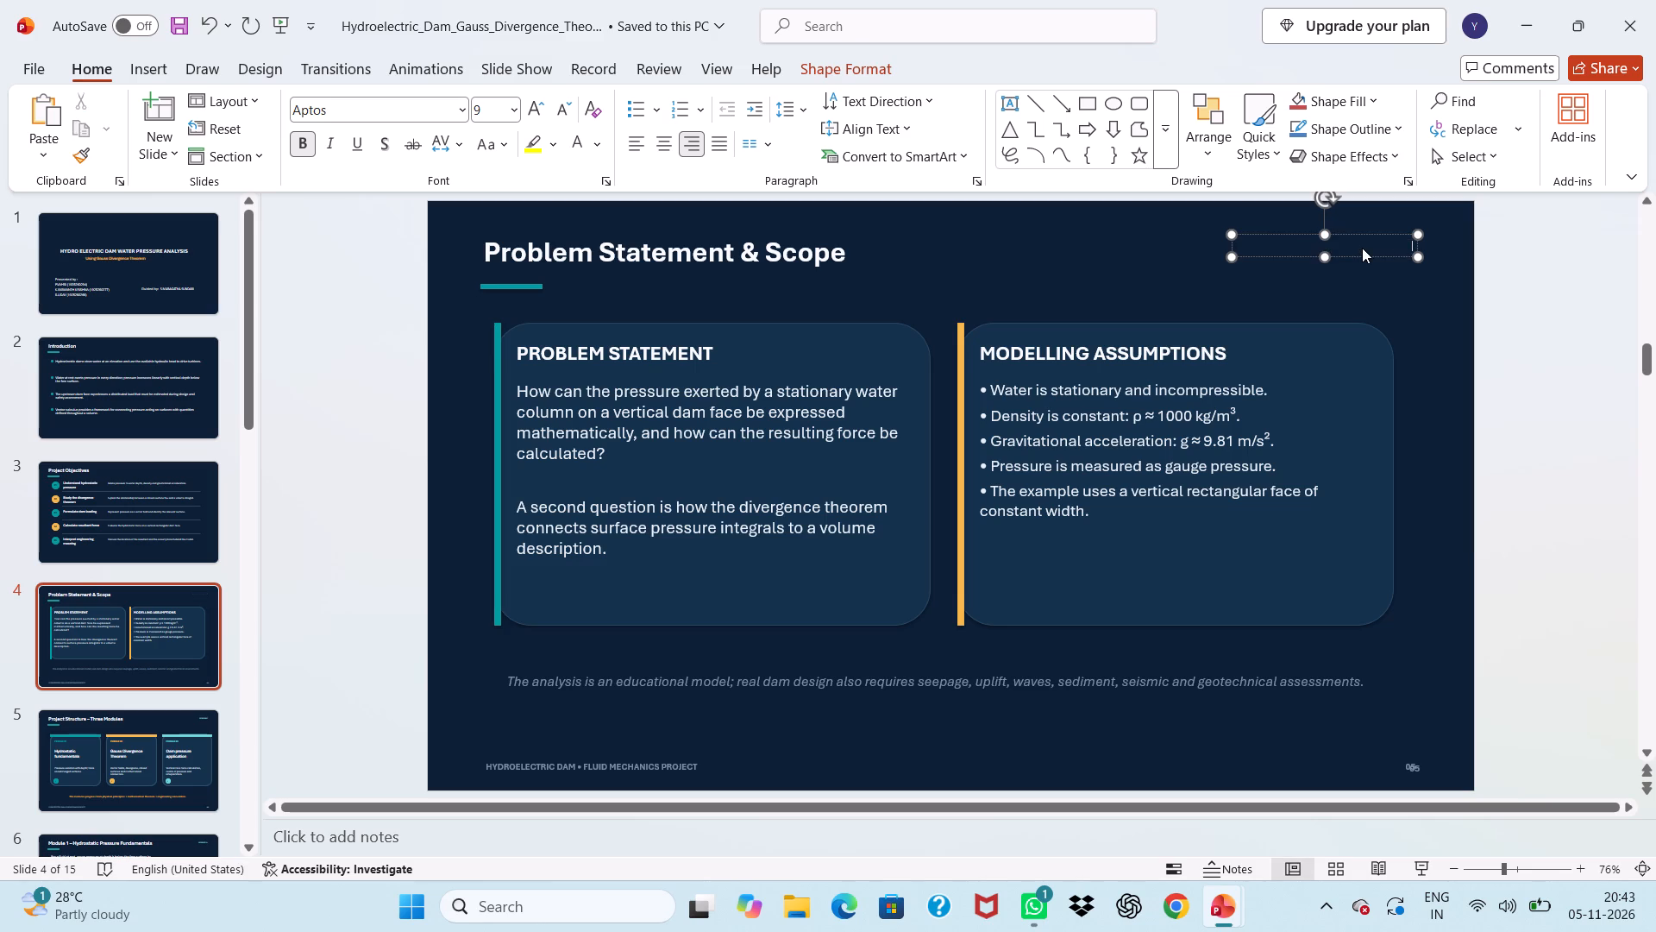
Delete the italic note beginning "The analysis is an educational model" below the two cards on the Problem Statement & Scope slide.
click(1116, 678)
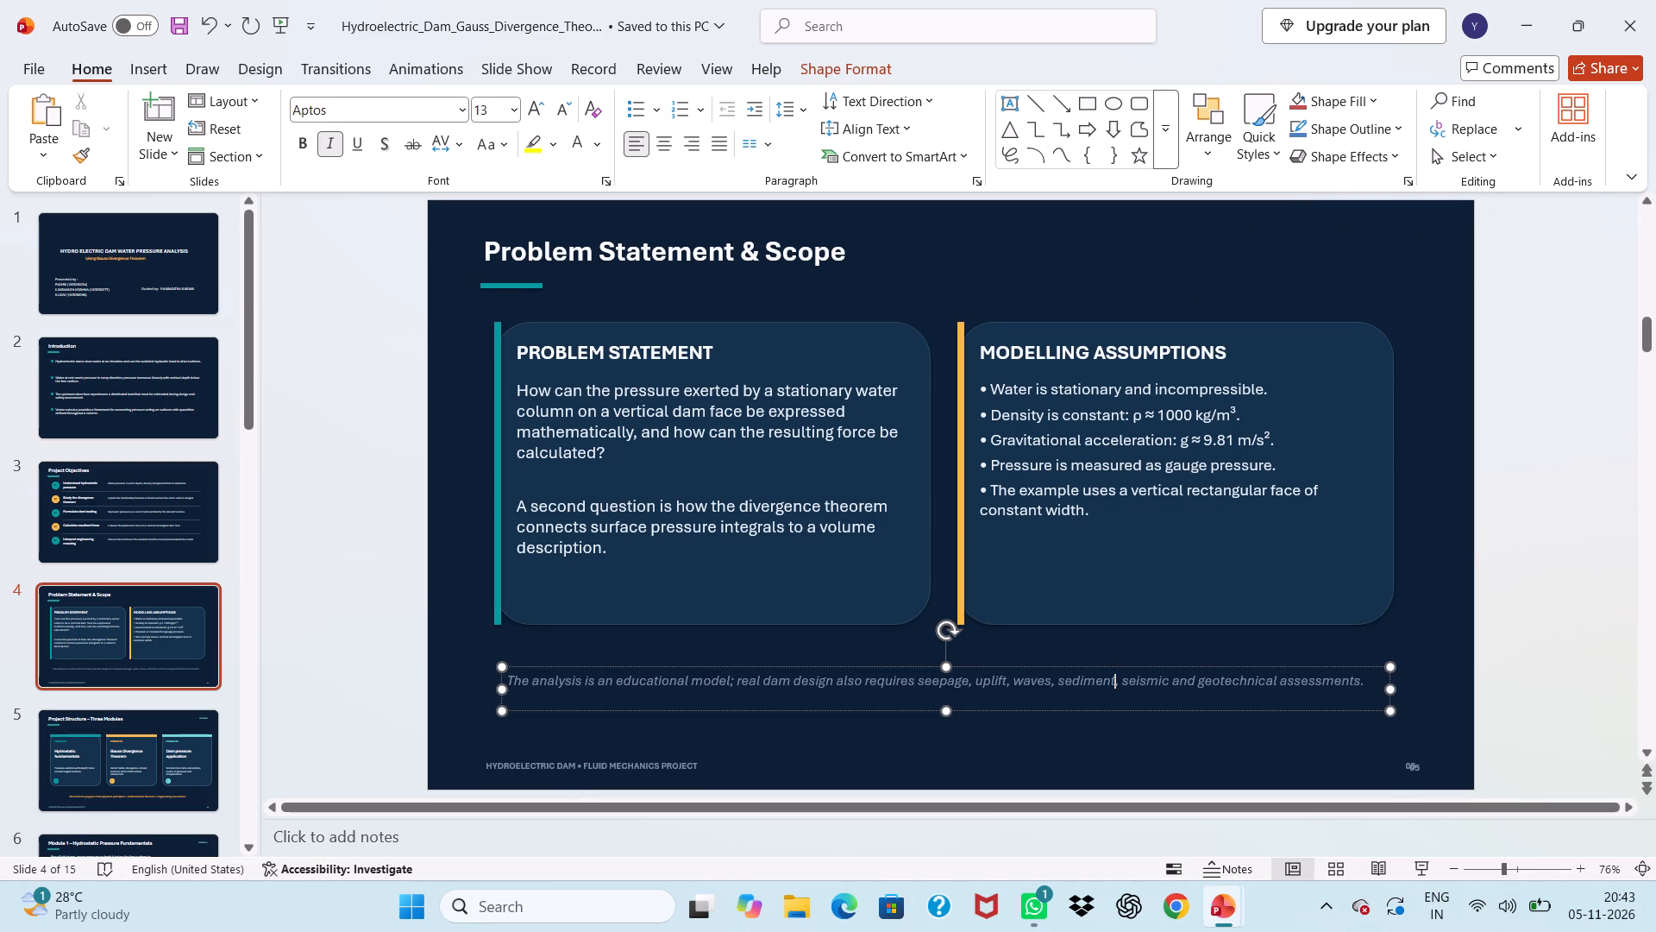
click(1363, 681)
key(shift+Left)
key(shift+Left)
key(shift+Left)
key(shift+Left)
key(shift+Left)
key(shift+Left)
key(shift+Left)
key(shift+Left)
key(shift+Left)
key(shift+Left)
key(shift+Left)
key(shift+Left)
key(shift+Left)
key(shift+Left)
key(shift+Left)
key(shift+Left)
key(shift+Left)
key(shift+Left)
key(shift+Left)
key(shift+Left)
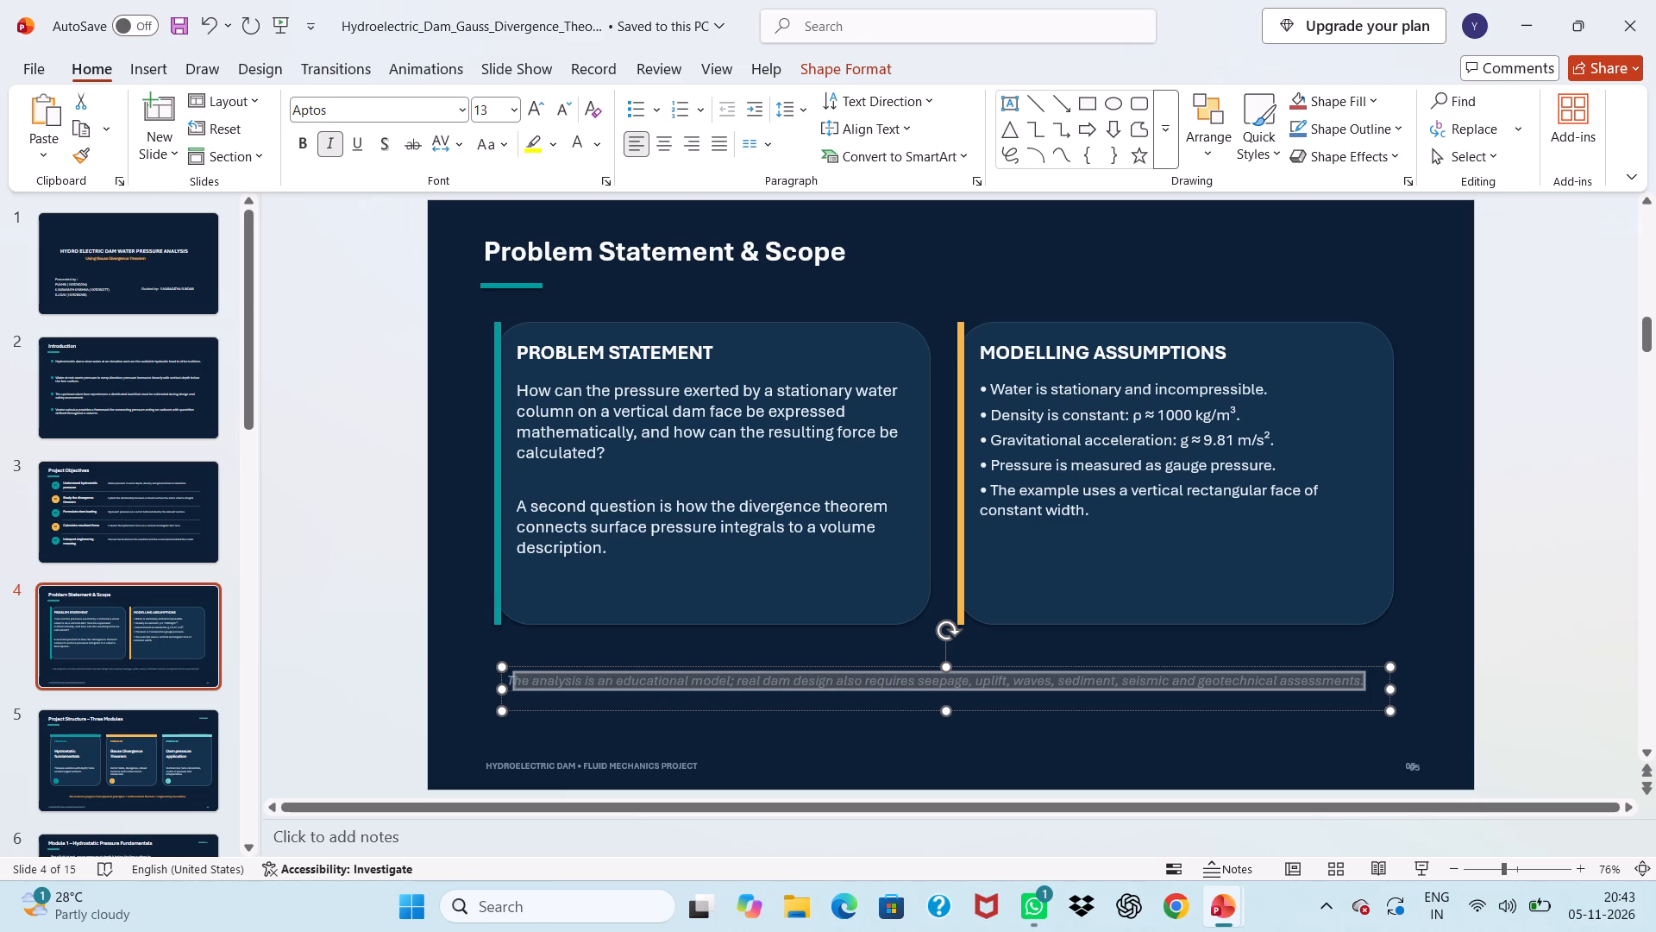
key(ctrl+c)
key(BackSpace)
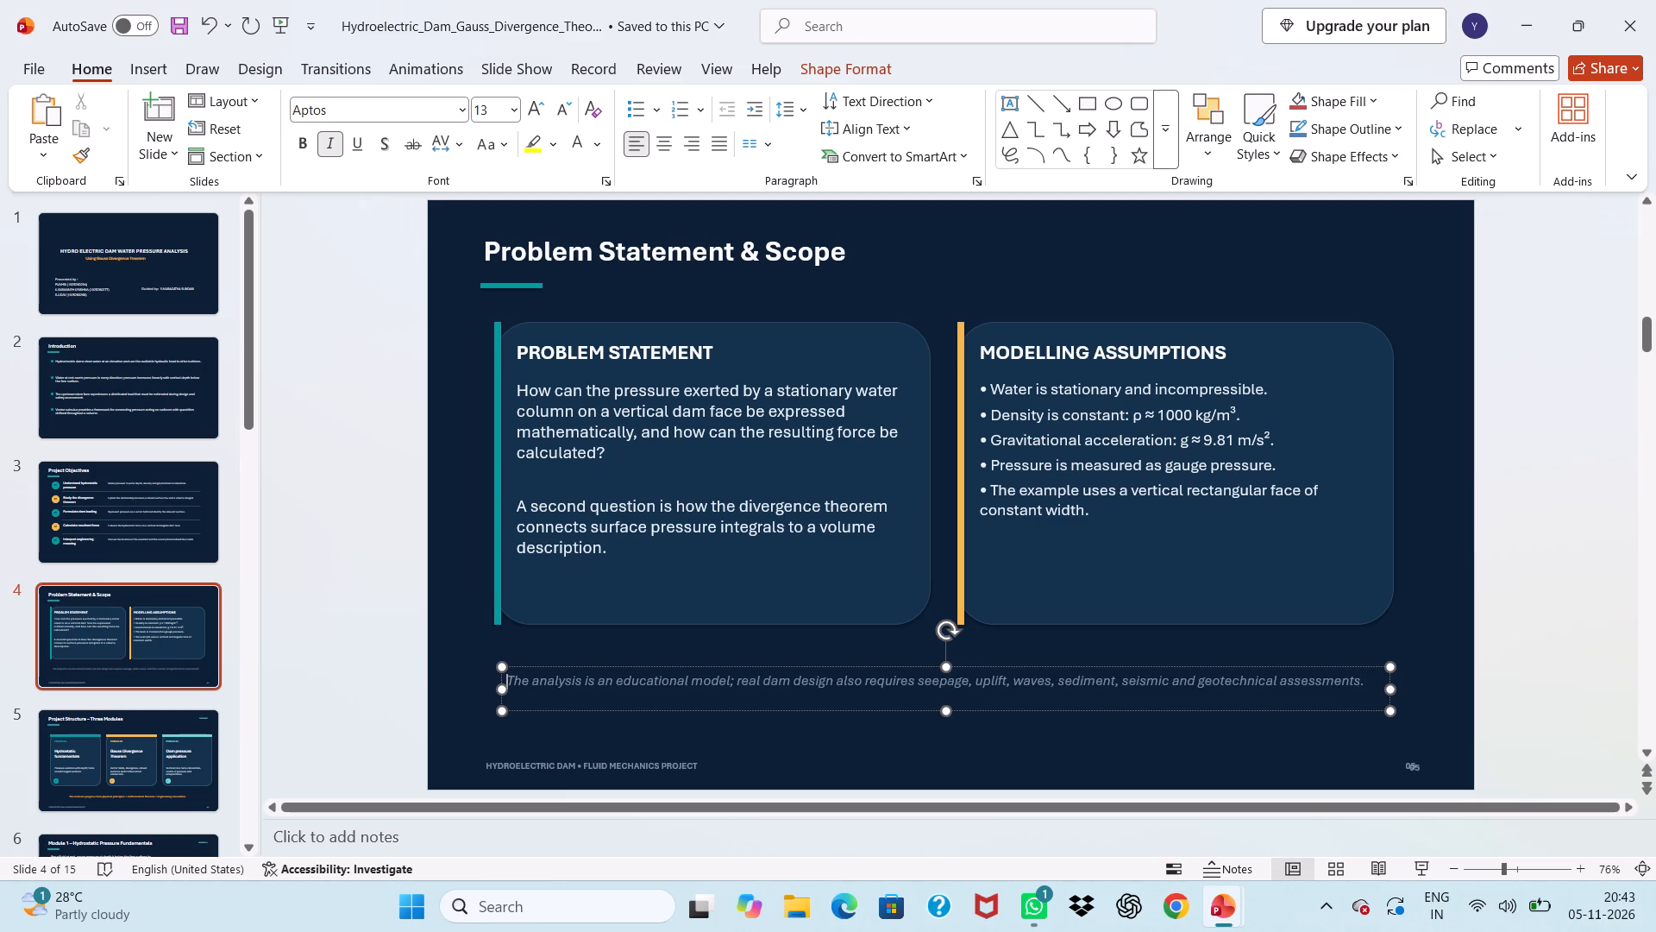
key(shift+Right)
key(shift+Right)
key(shift+Right)
key(shift+Right)
key(shift+Right)
key(shift+Right)
key(shift+Right)
key(shift+Right)
key(shift+Right)
key(shift+Right)
key(shift+Right)
key(shift+Right)
key(shift+Right)
key(shift+Right)
key(shift+Right)
key(shift+Right)
key(shift+Right)
key(shift+Right)
key(shift+Right)
key(shift+Right)
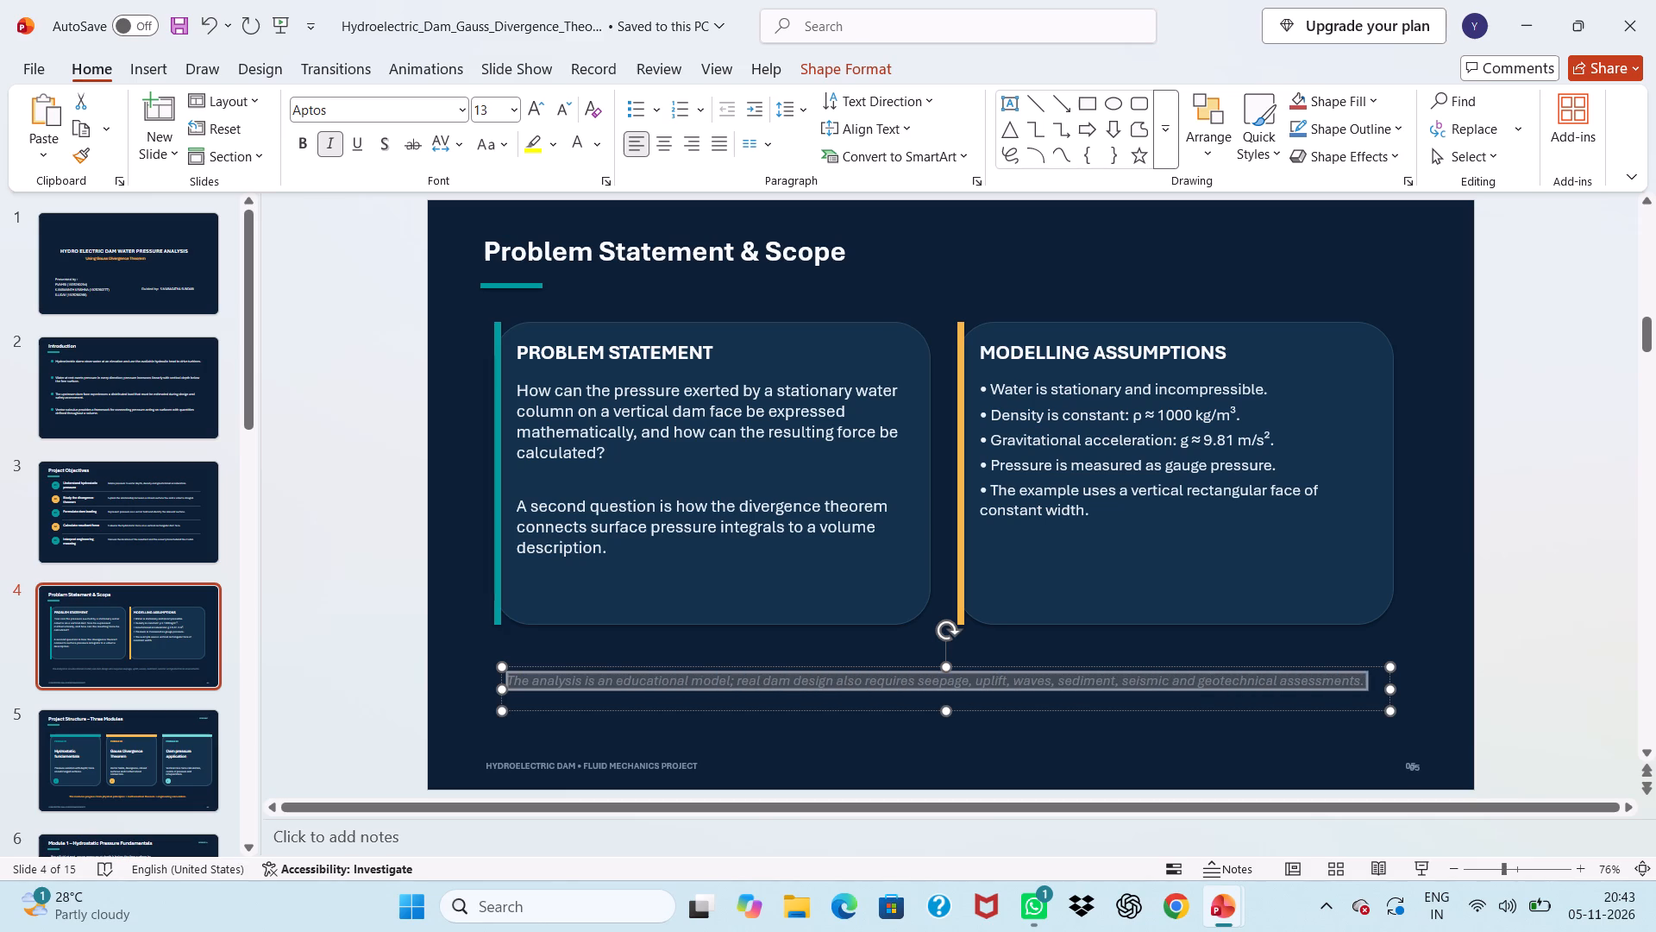
key(ctrl+c)
key(BackSpace)
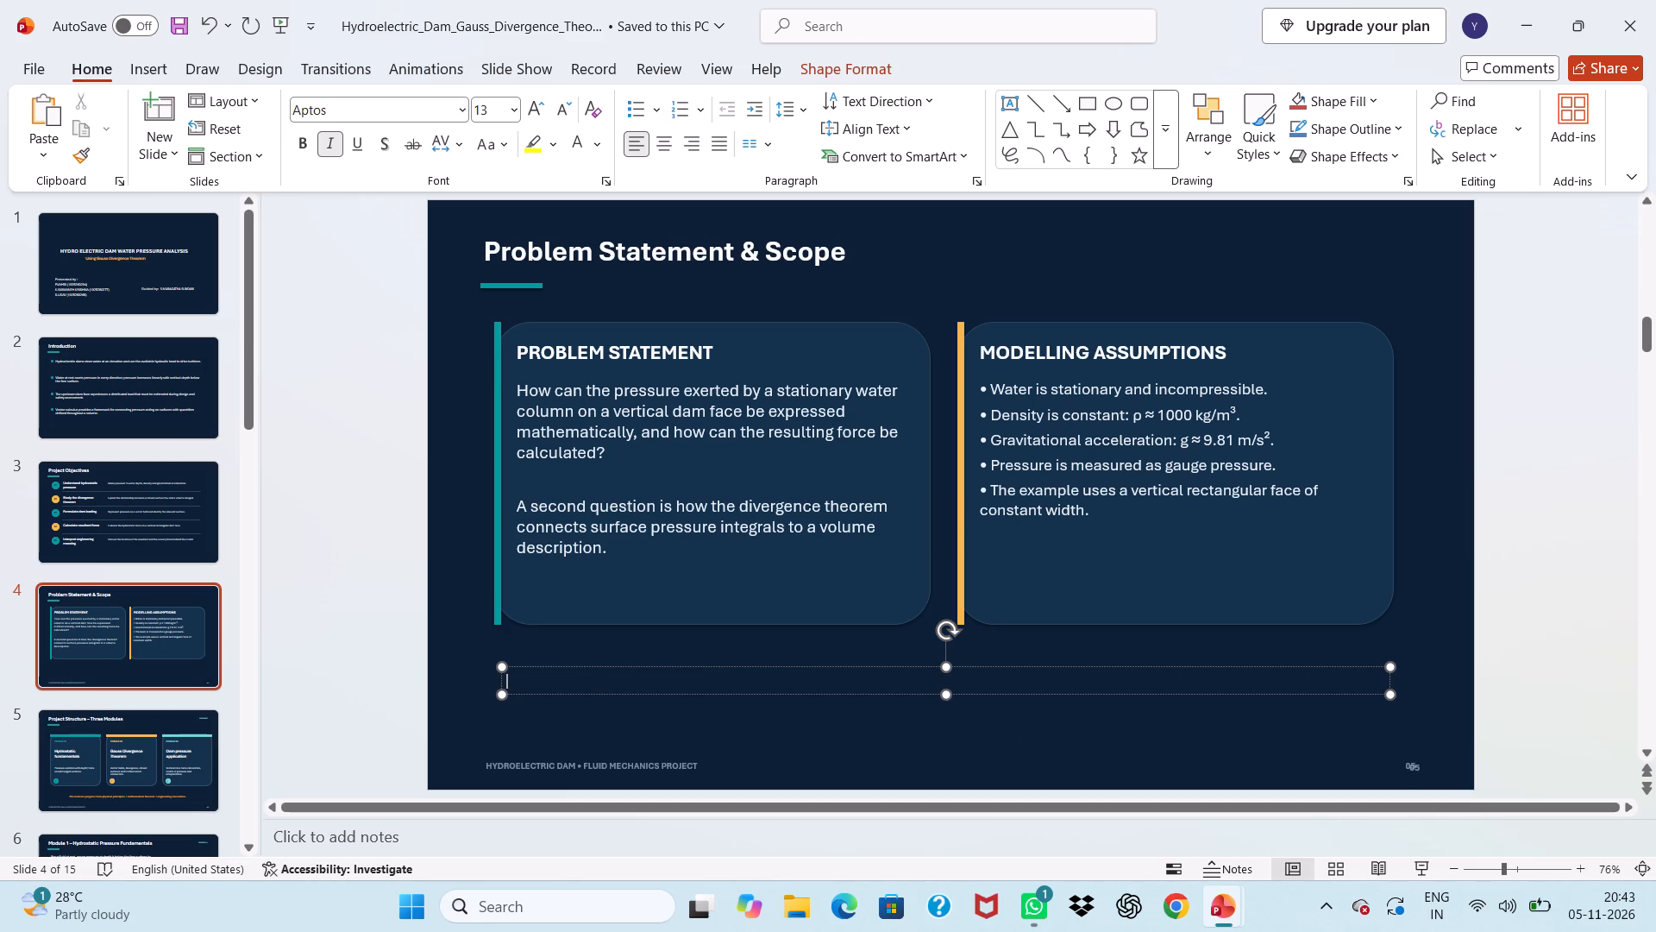
Cut the entire footer text "HYDROELECTRIC DAM • FLUID MECHANICS PROJECT" from the Problem Statement & Scope slide.
click(691, 765)
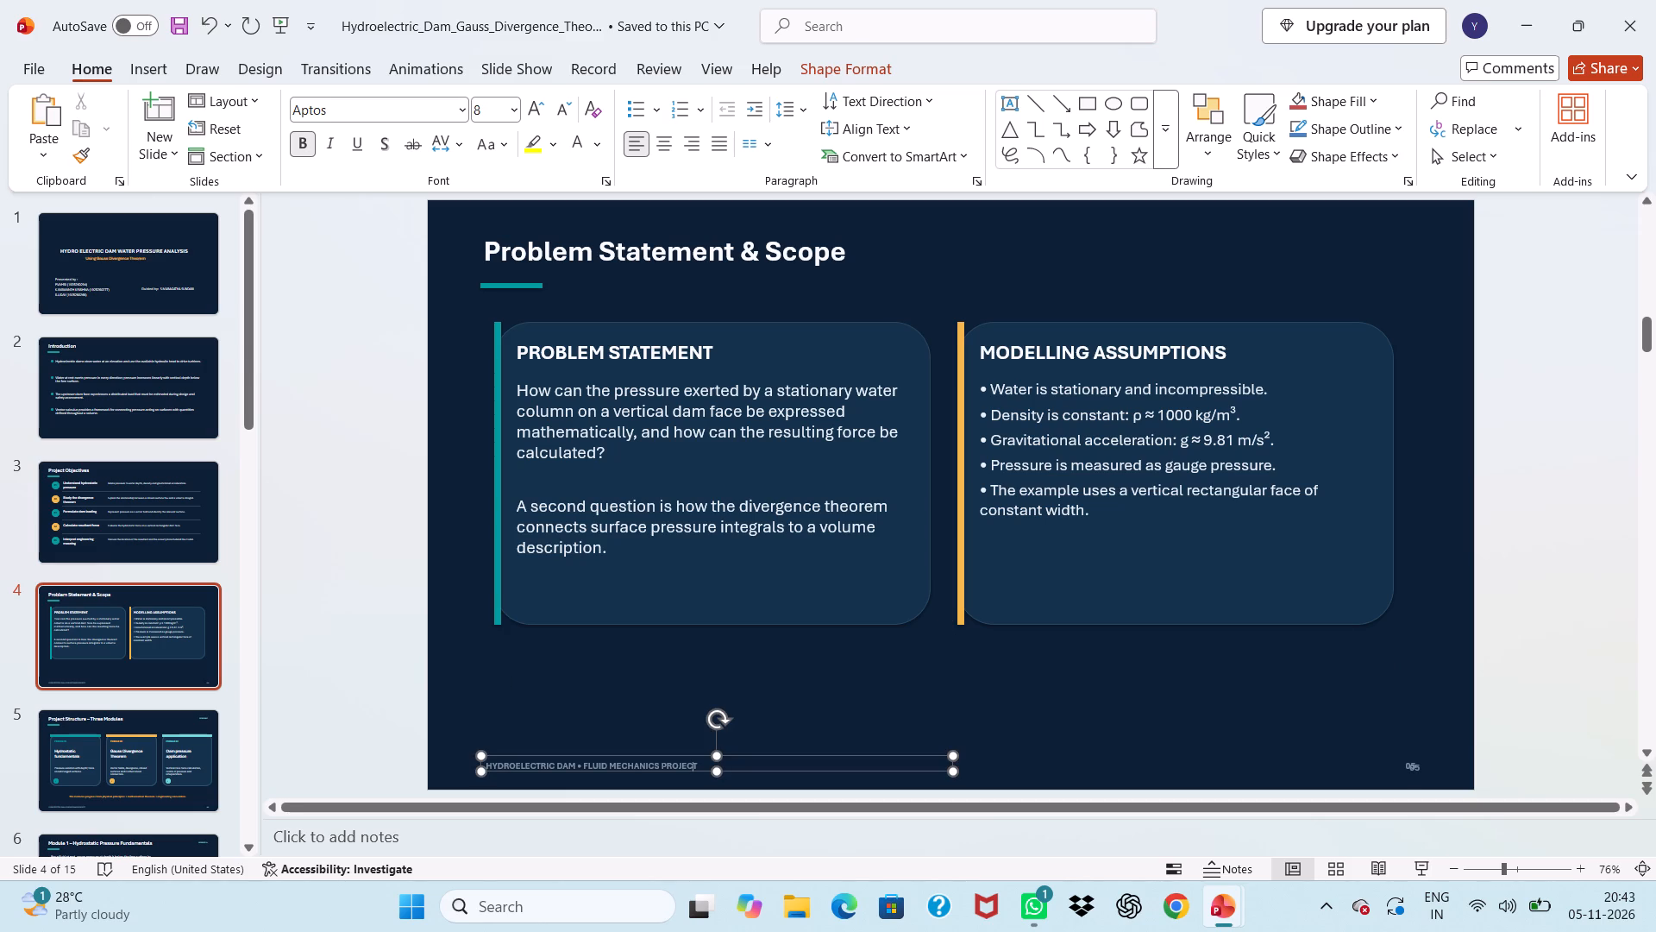
click(694, 765)
key(shift+Left)
key(shift+Left)
key(shift+Left)
key(shift+Left)
key(shift+Left)
key(shift+Left)
key(shift+Left)
key(shift+Left)
key(shift+Left)
key(shift+Left)
key(shift+Left)
key(shift+Left)
key(shift+Left)
key(shift+Left)
key(shift+Left)
key(shift+Left)
key(shift+Left)
key(shift+Left)
key(shift+Left)
key(shift+Left)
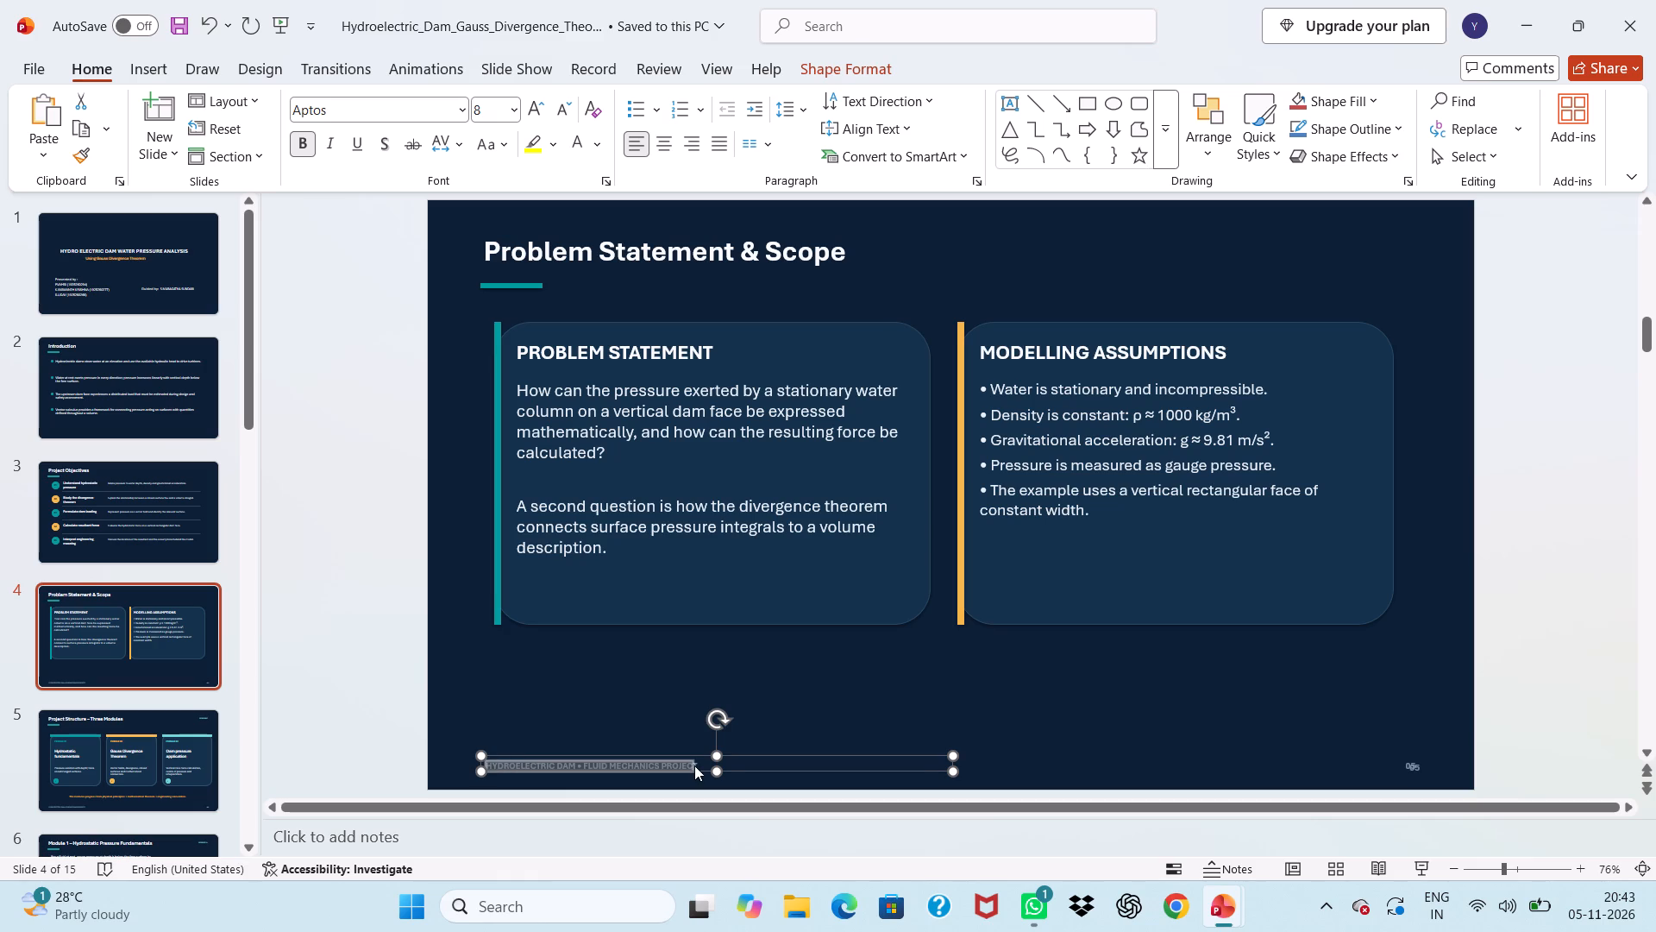
key(ctrl+x)
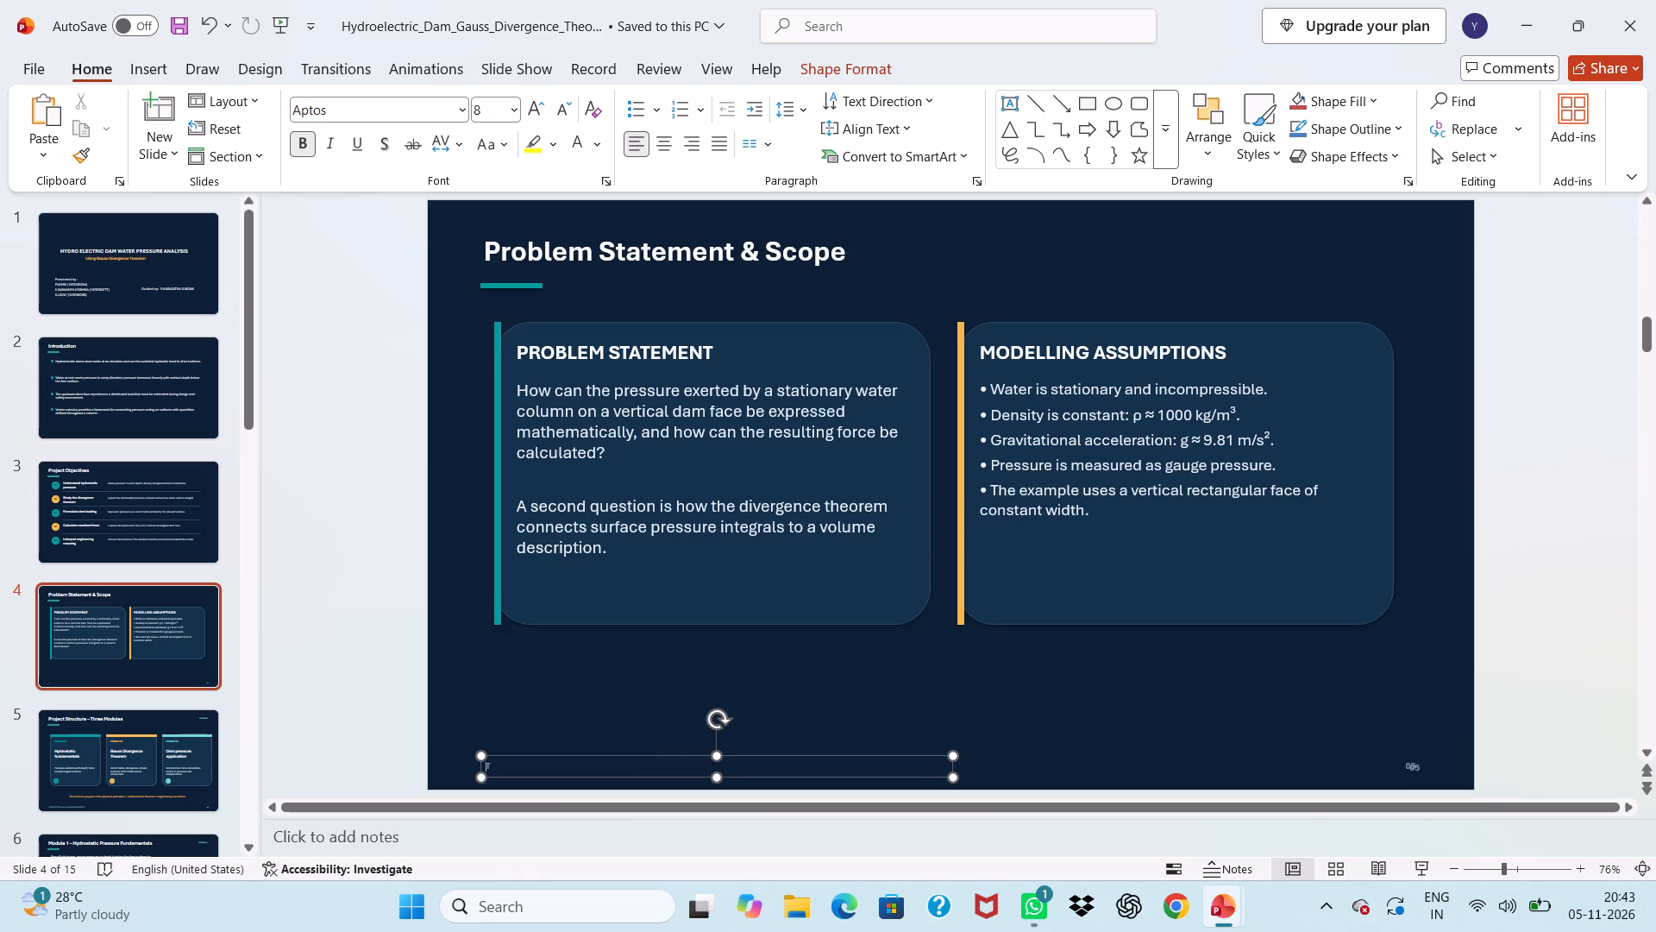
key(Right)
key(shift+Left)
key(ctrl+x)
Cut the topmost of the overlapping slide numbers from the lower corner of the Problem Statement & Scope slide.
click(1414, 761)
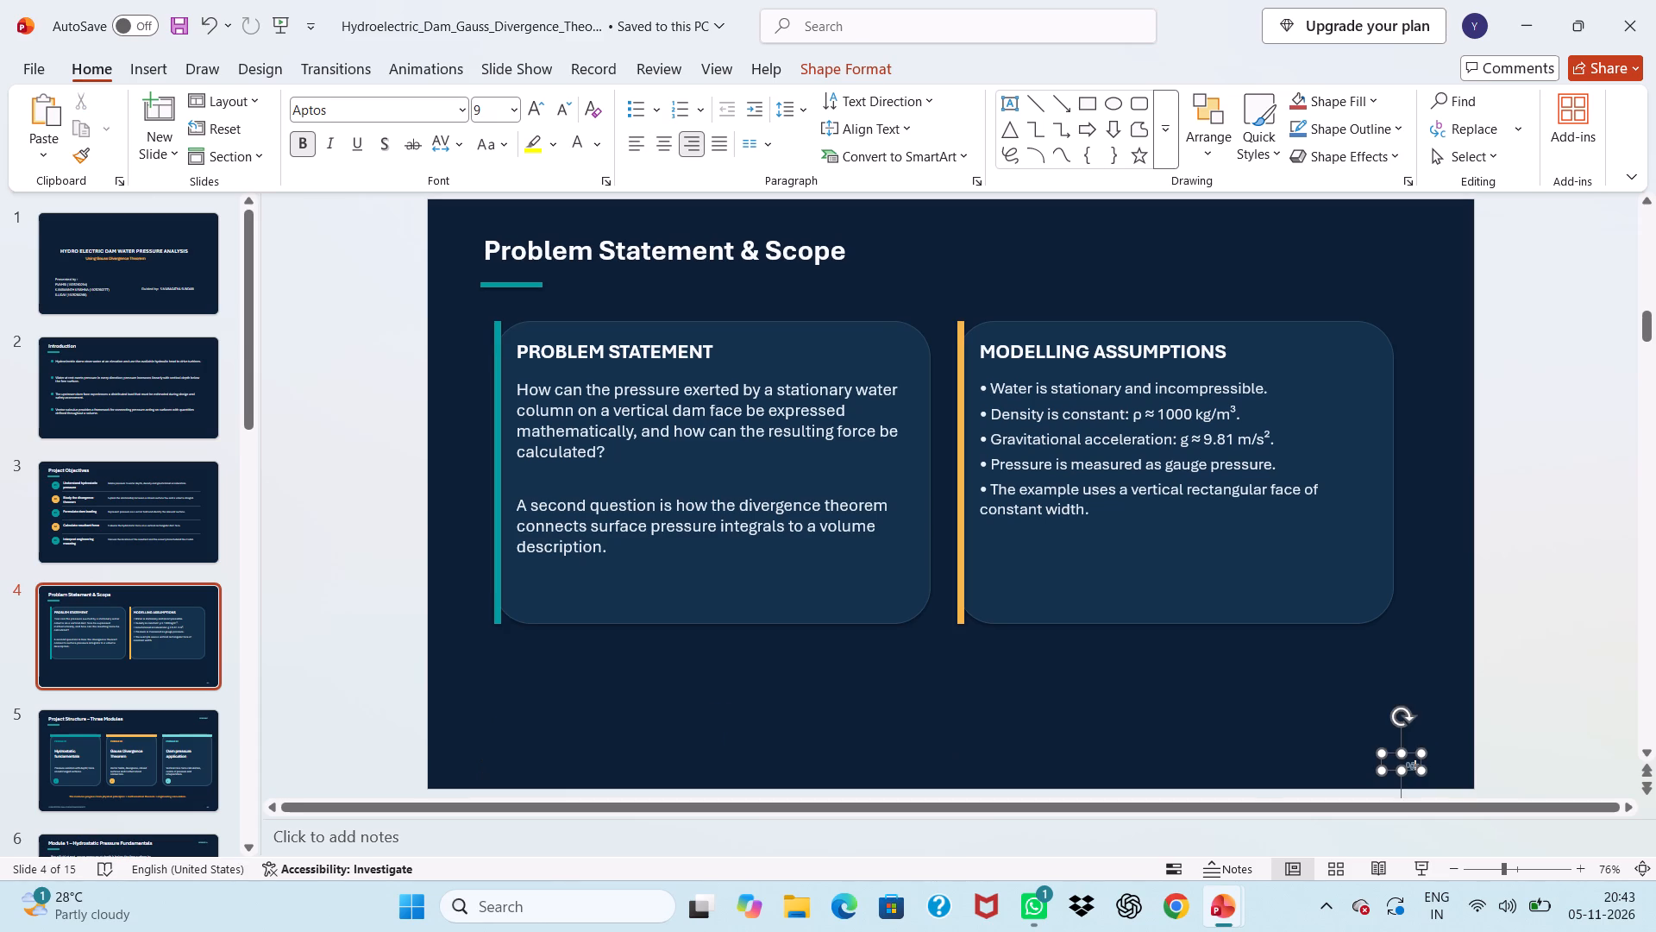
key(ctrl+x)
key(ctrl+x)
click(1413, 763)
key(ctrl+c)
key(Right)
key(shift+Left)
key(shift+Left)
key(shift+Left)
key(shift+Right)
key(shift+Right)
key(shift+Right)
key(shift+Right)
key(shift+Right)
key(shift+Right)
key(shift+Right)
key(shift+Right)
key(shift+Right)
key(shift+Right)
key(shift+Right)
key(shift+Right)
key(shift+Right)
key(shift+Right)
key(shift+Right)
key(shift+Right)
key(ctrl+x)
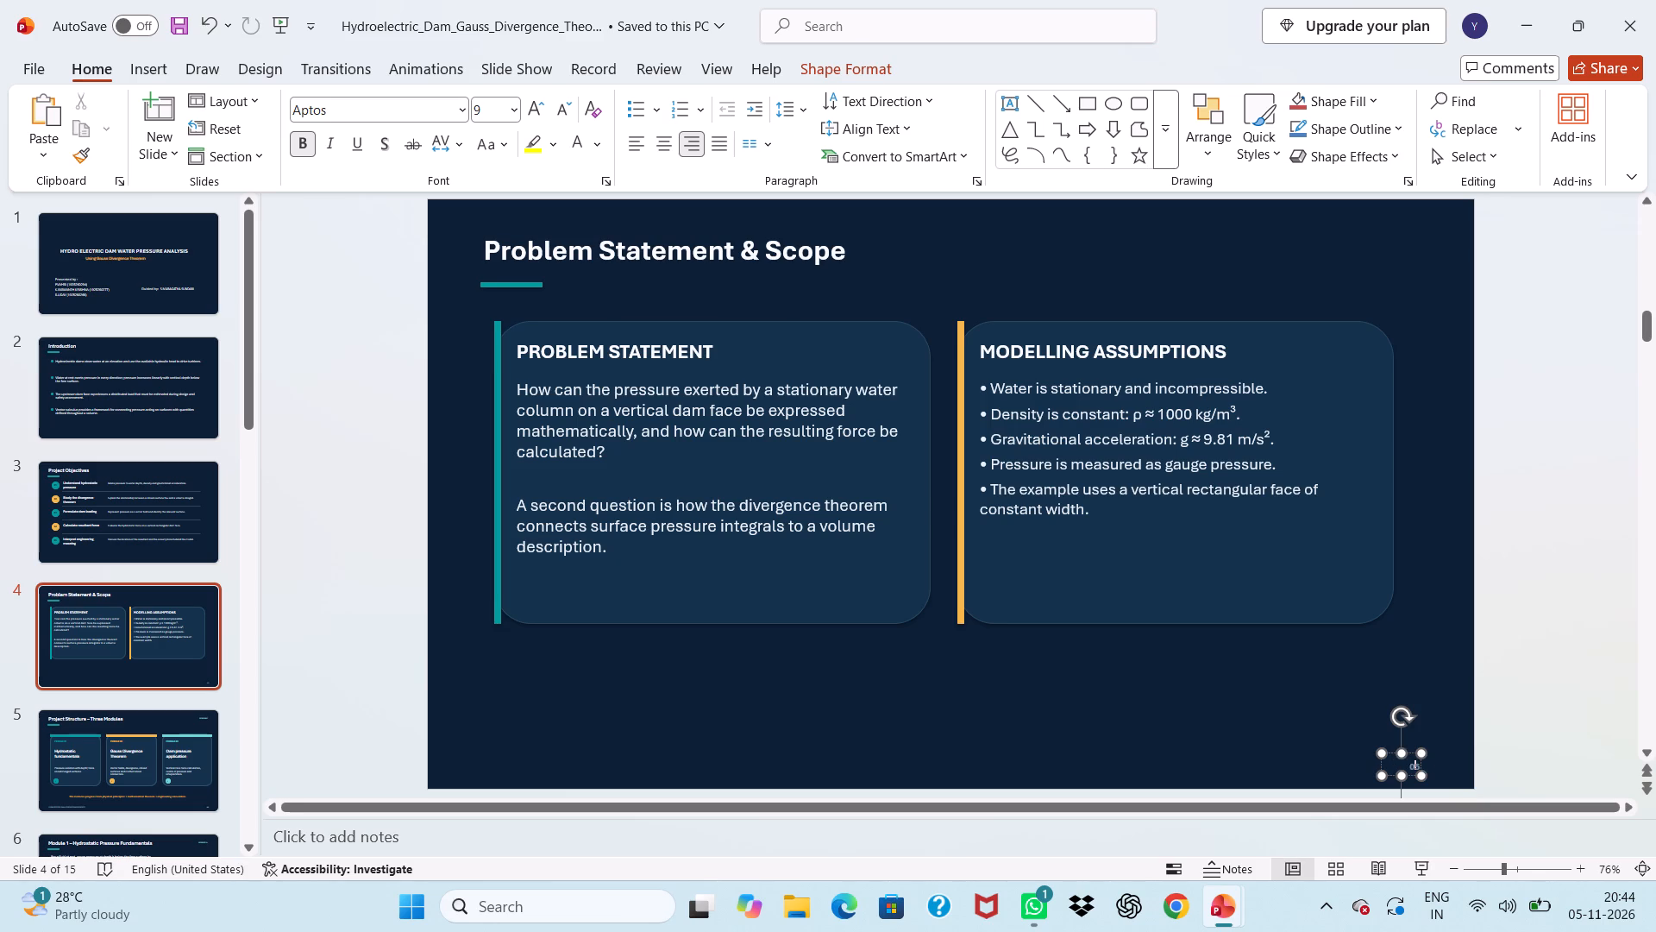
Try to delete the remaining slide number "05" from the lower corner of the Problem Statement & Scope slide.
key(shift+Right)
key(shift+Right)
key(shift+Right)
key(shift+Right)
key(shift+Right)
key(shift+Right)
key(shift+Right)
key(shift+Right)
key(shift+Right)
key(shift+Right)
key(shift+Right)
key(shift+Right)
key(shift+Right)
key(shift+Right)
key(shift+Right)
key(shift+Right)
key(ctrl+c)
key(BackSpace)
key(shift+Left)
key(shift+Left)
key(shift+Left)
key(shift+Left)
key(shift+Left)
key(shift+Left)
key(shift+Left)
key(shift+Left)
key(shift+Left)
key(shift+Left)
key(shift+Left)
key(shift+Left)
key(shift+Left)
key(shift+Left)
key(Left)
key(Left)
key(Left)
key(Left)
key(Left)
Enlarge the emptied slide number box upward and slightly outward in the lower corner of the Problem Statement & Scope slide.
drag(1420, 751, 1448, 660)
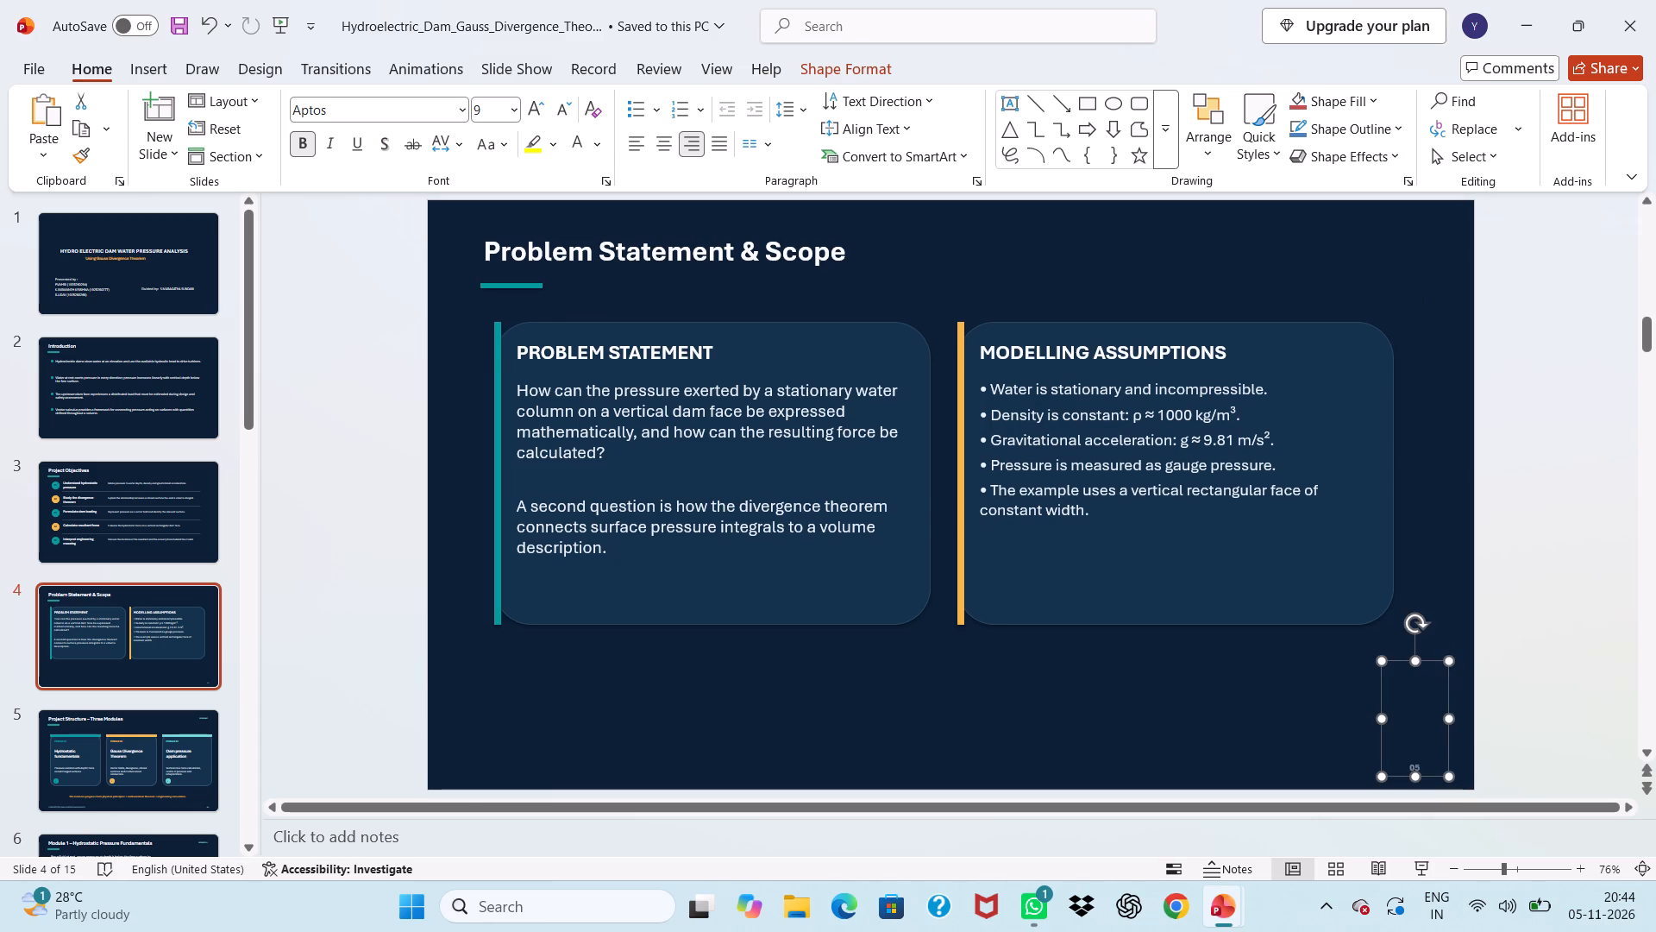
click(1429, 706)
click(1312, 702)
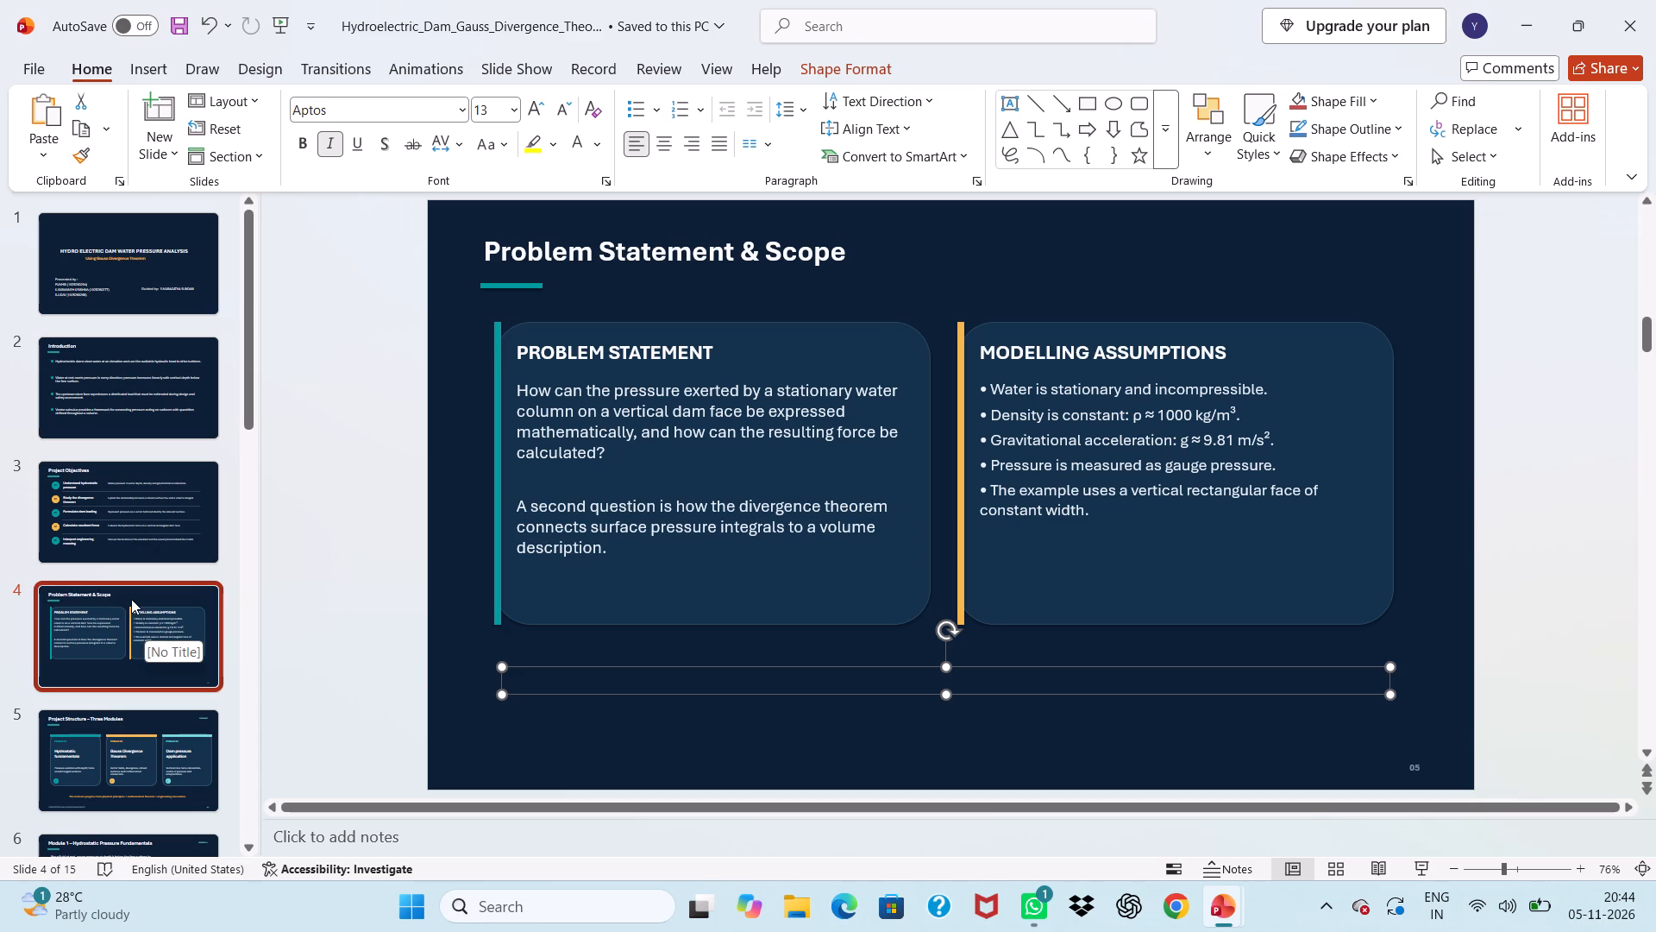
Cut the orange callout beginning "The modules progress from physical principles" below the cards on the Project Structure – Three Modules slide.
click(103, 727)
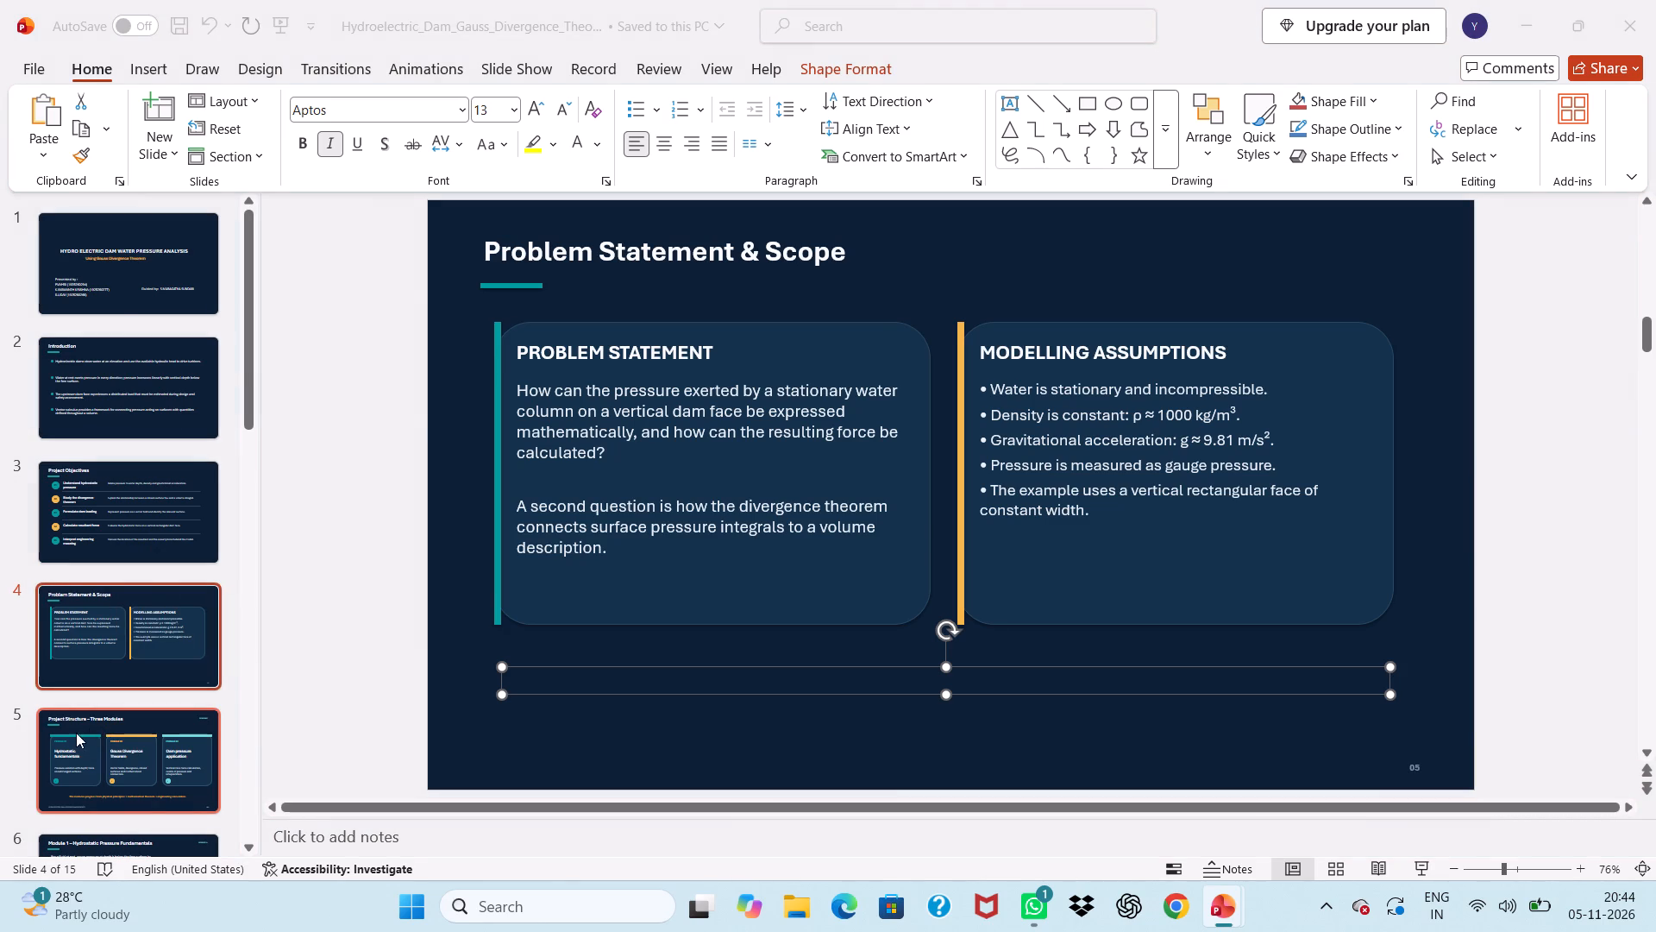
click(135, 753)
scroll(135, 753, down, 1)
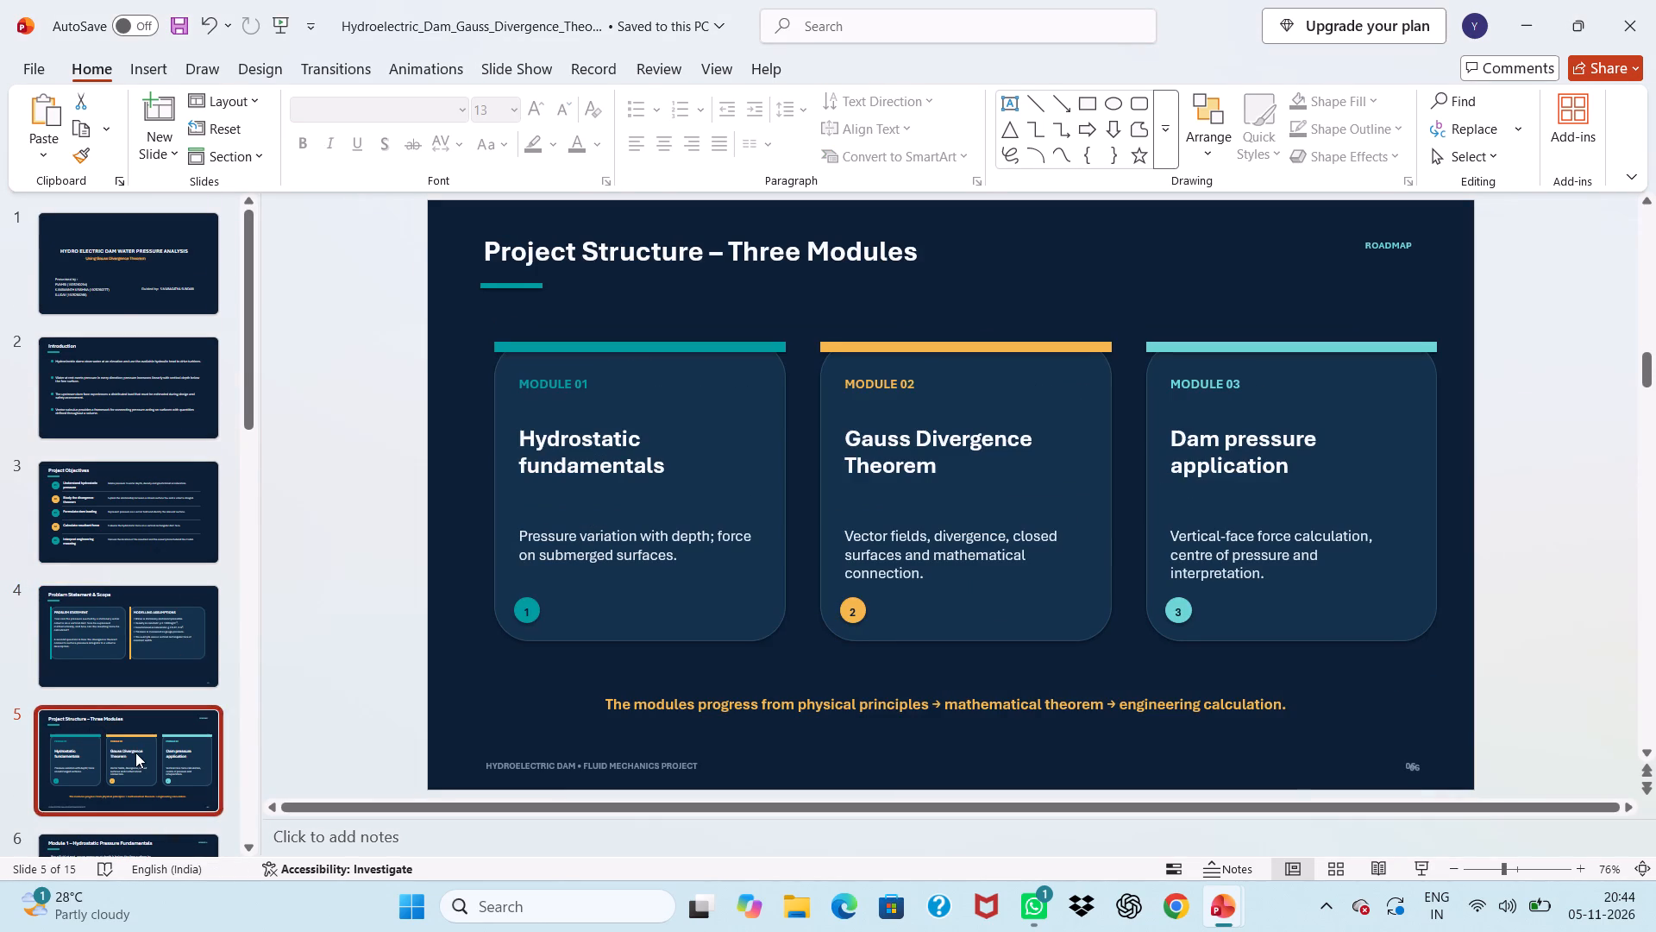
scroll(135, 753, down, 2)
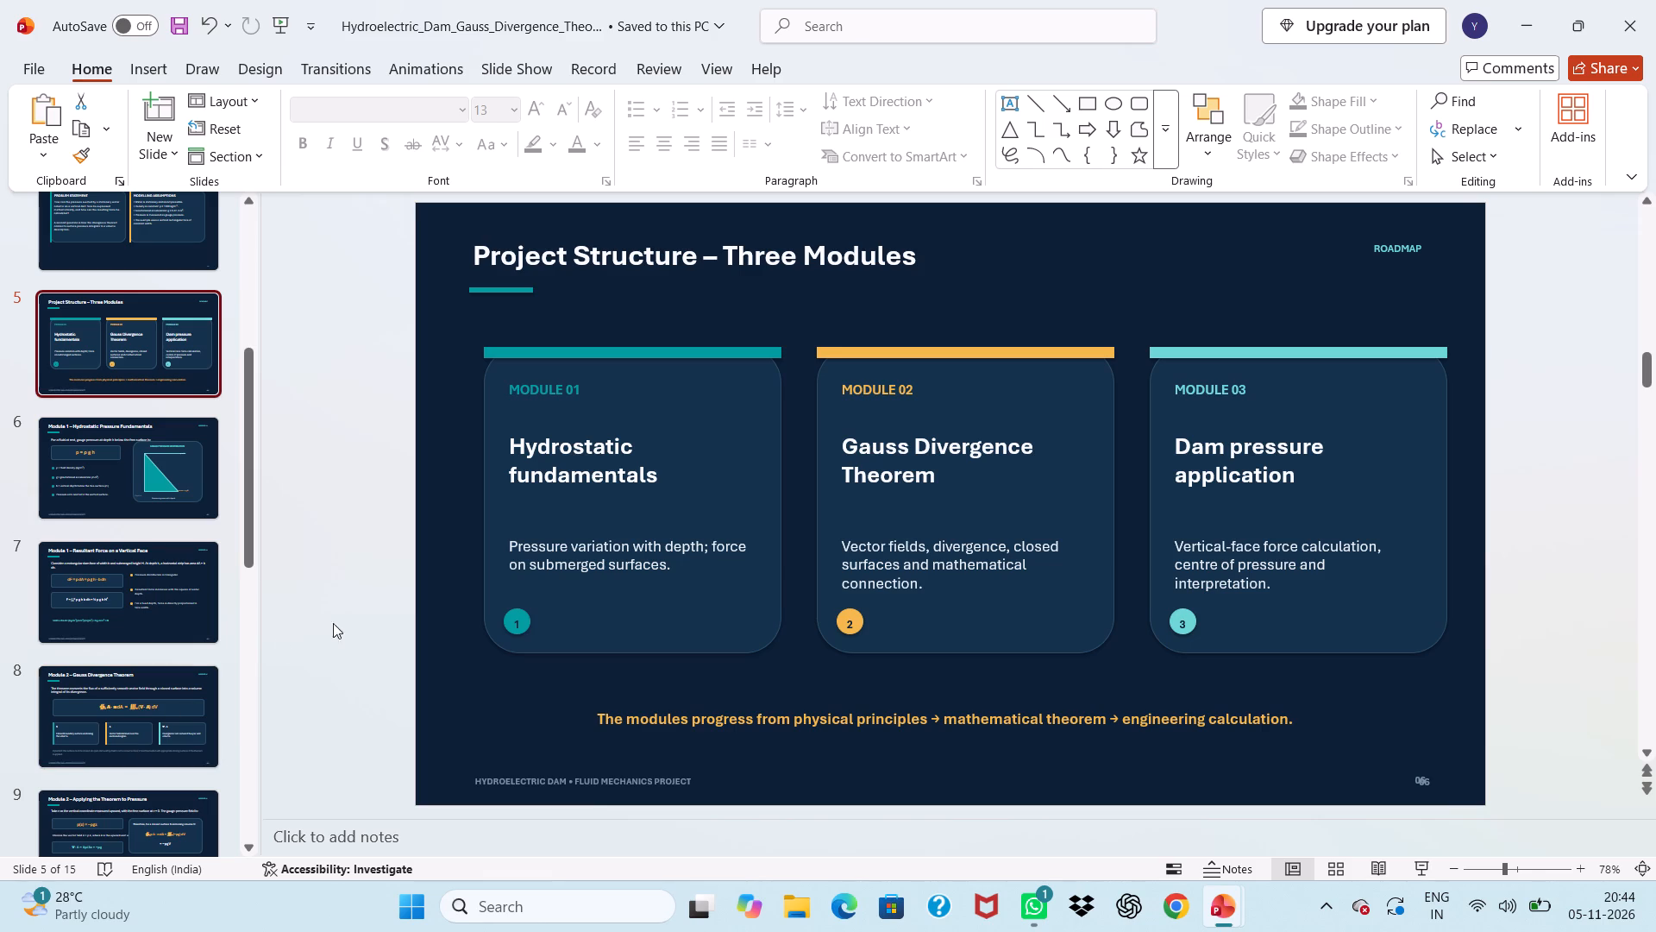
click(806, 721)
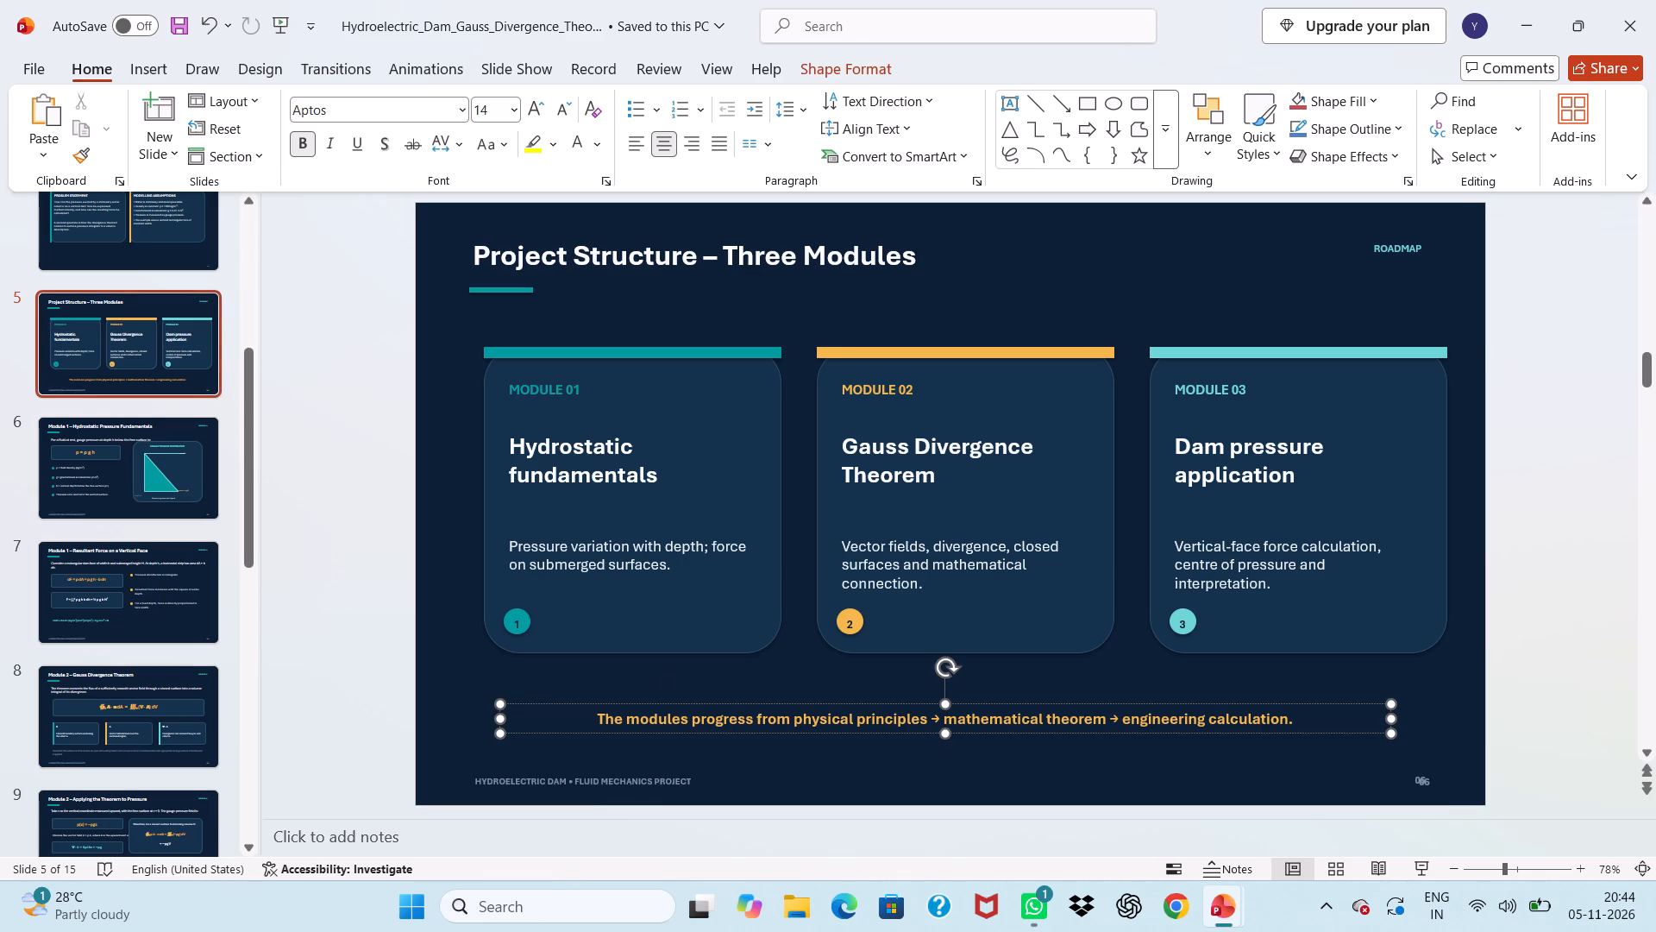
click(1303, 716)
drag(1295, 716, 1294, 716)
drag(1294, 716, 1286, 714)
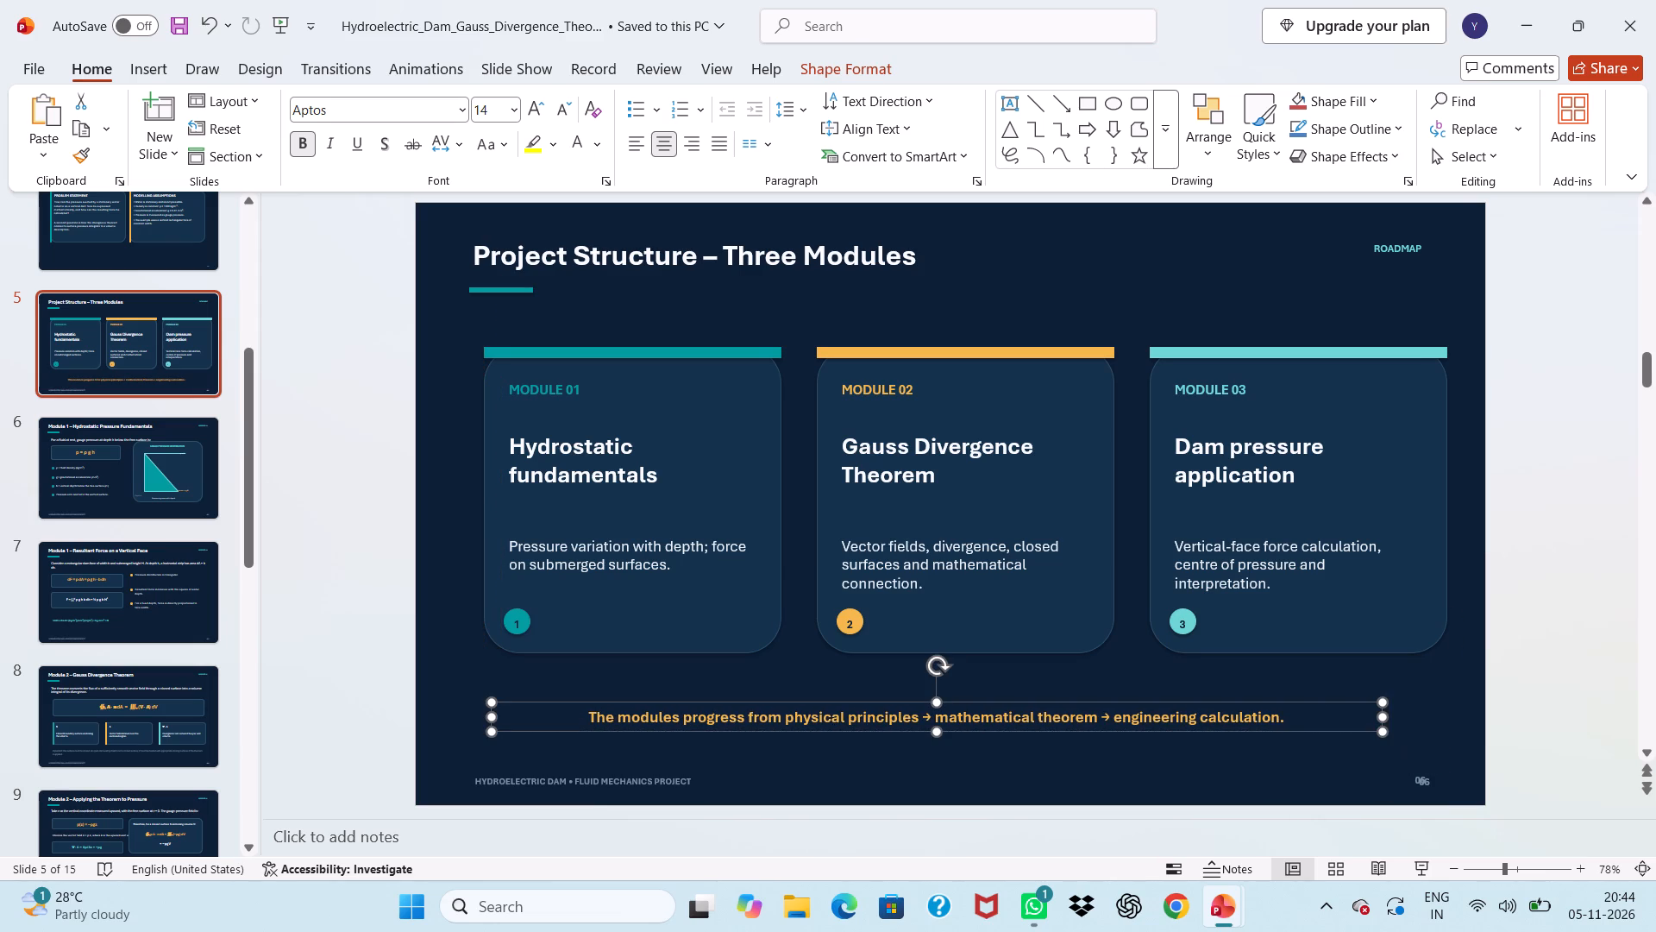
click(1275, 716)
key(Right)
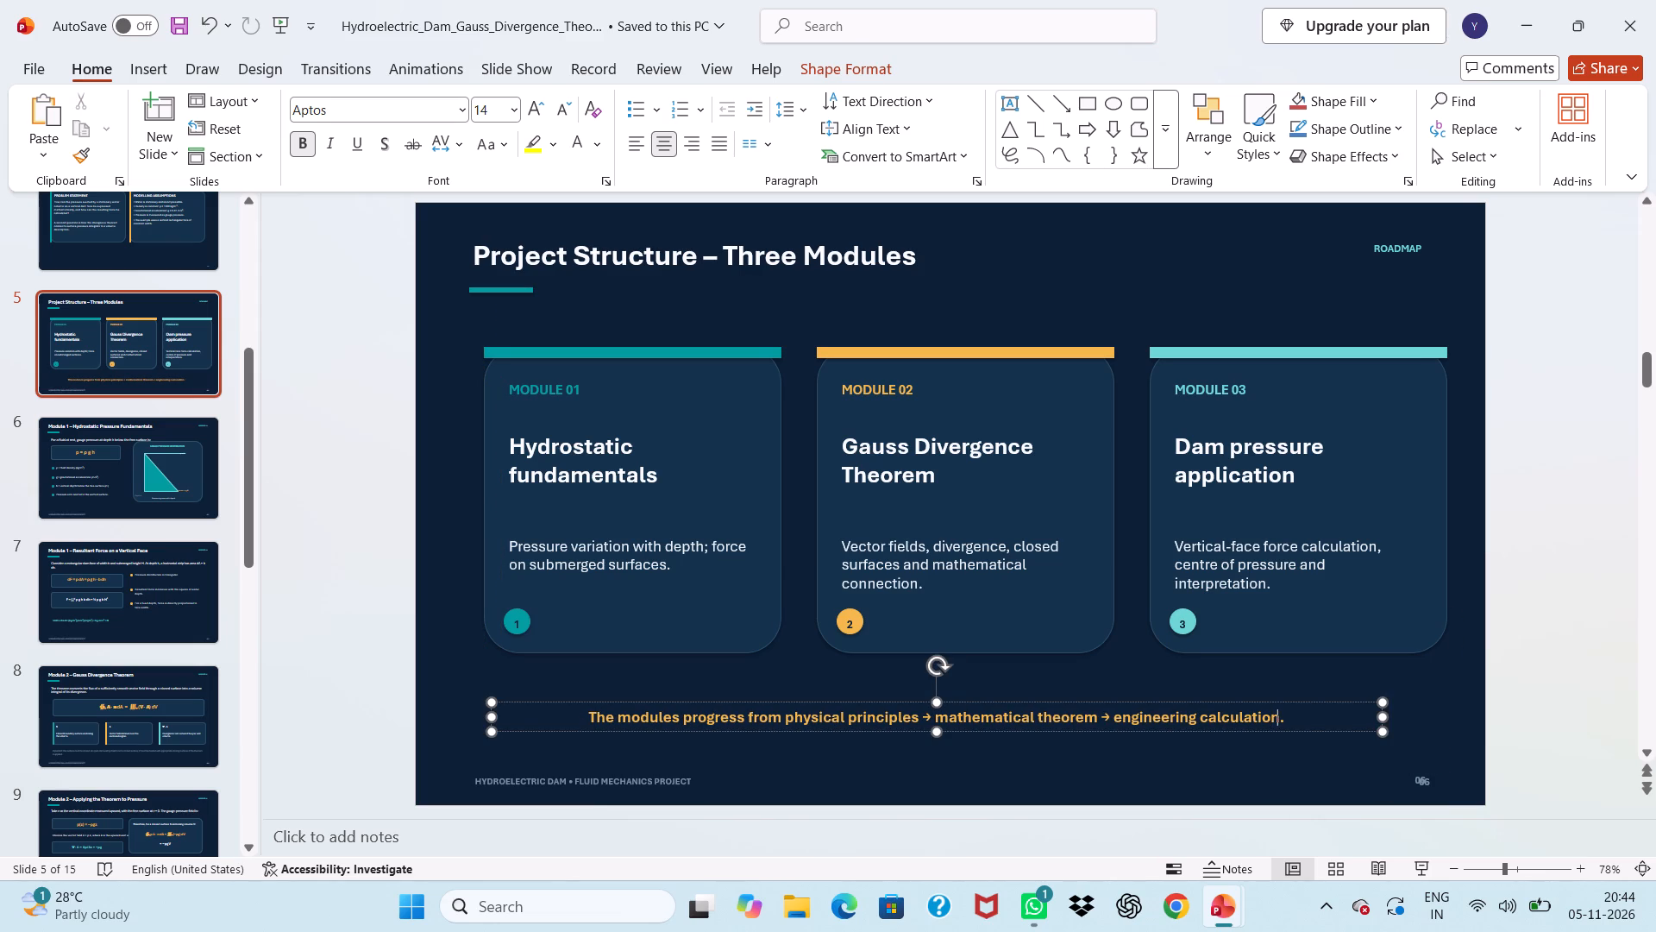
key(Right)
key(Right)
key(shift+Left)
key(shift+Left)
key(shift+Left)
key(shift+Left)
key(shift+Left)
key(shift+Left)
key(shift+Left)
key(shift+Left)
key(shift+Left)
key(shift+Left)
key(shift+Left)
key(shift+Left)
key(shift+Left)
key(shift+Left)
key(shift+Left)
key(shift+Left)
key(shift+Left)
key(shift+Left)
key(shift+Left)
key(shift+Left)
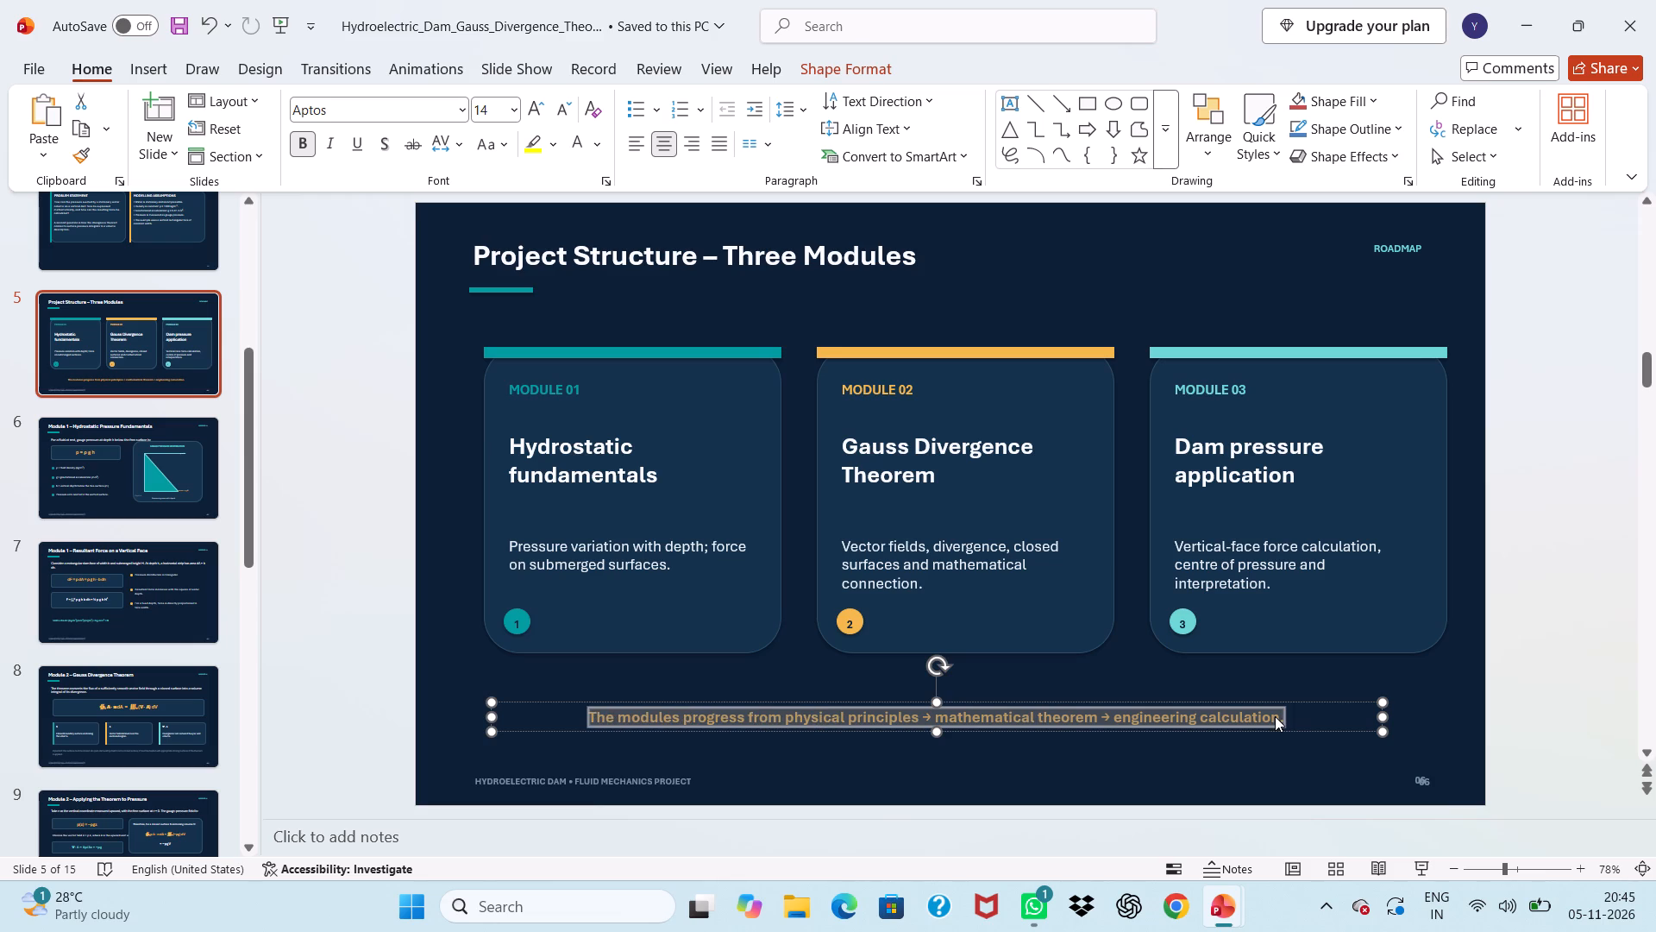
key(ctrl+x)
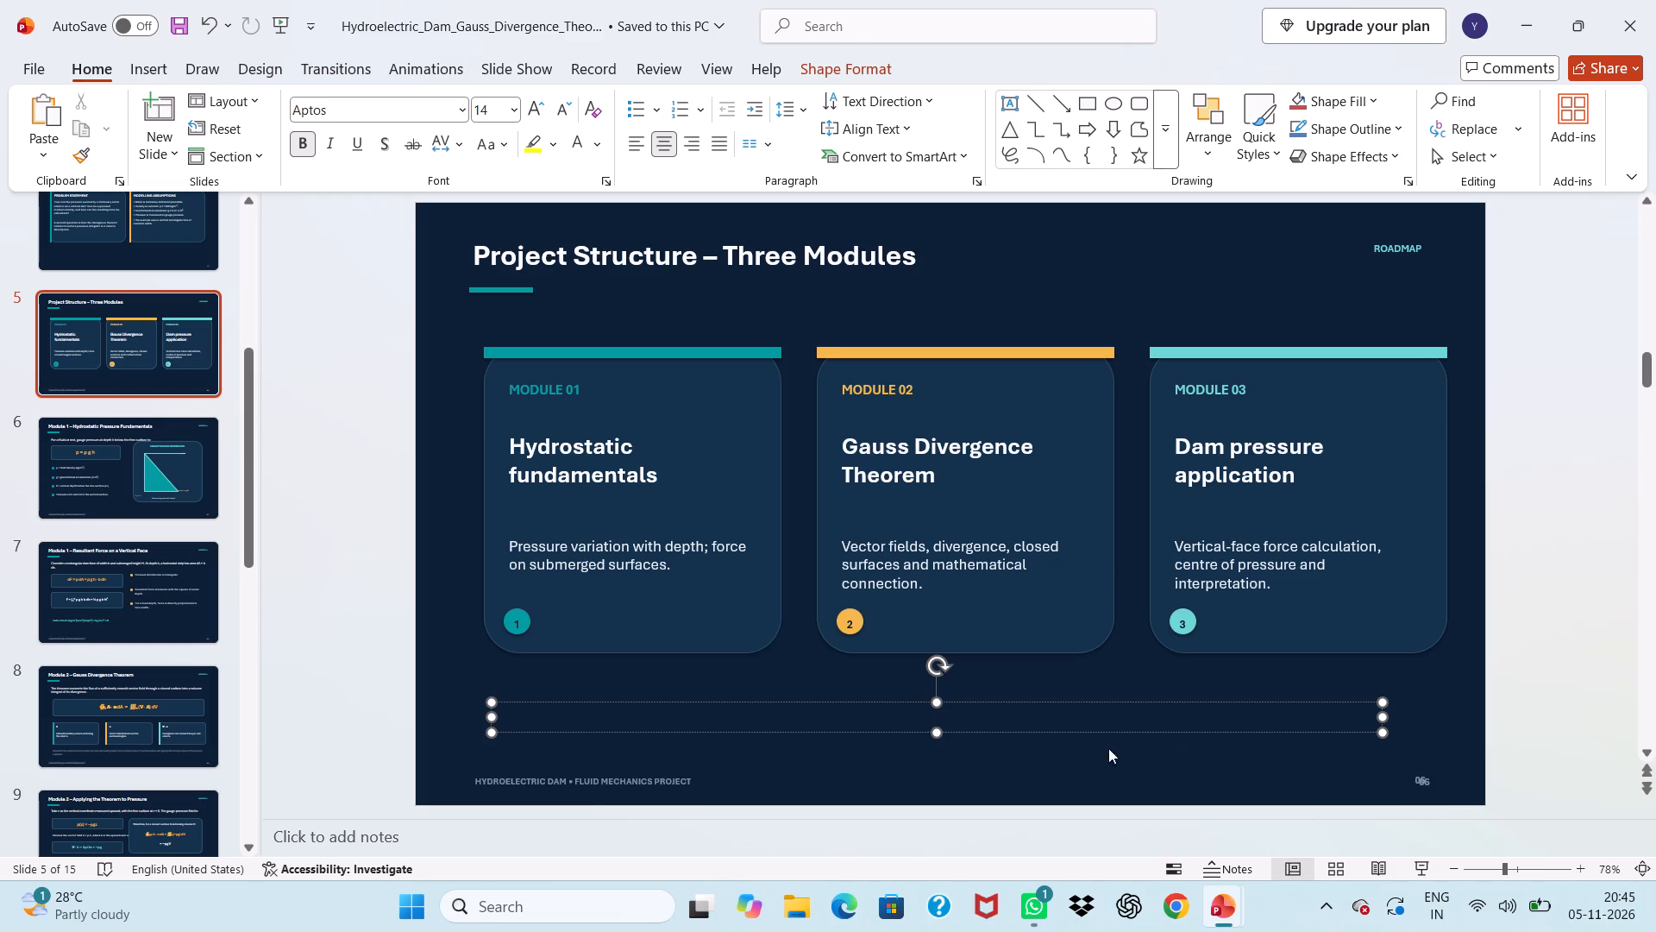
Cut the entire footer text "HYDROELECTRIC DAM • FLUID MECHANICS PROJECT" from the Project Structure – Three Modules slide.
click(689, 778)
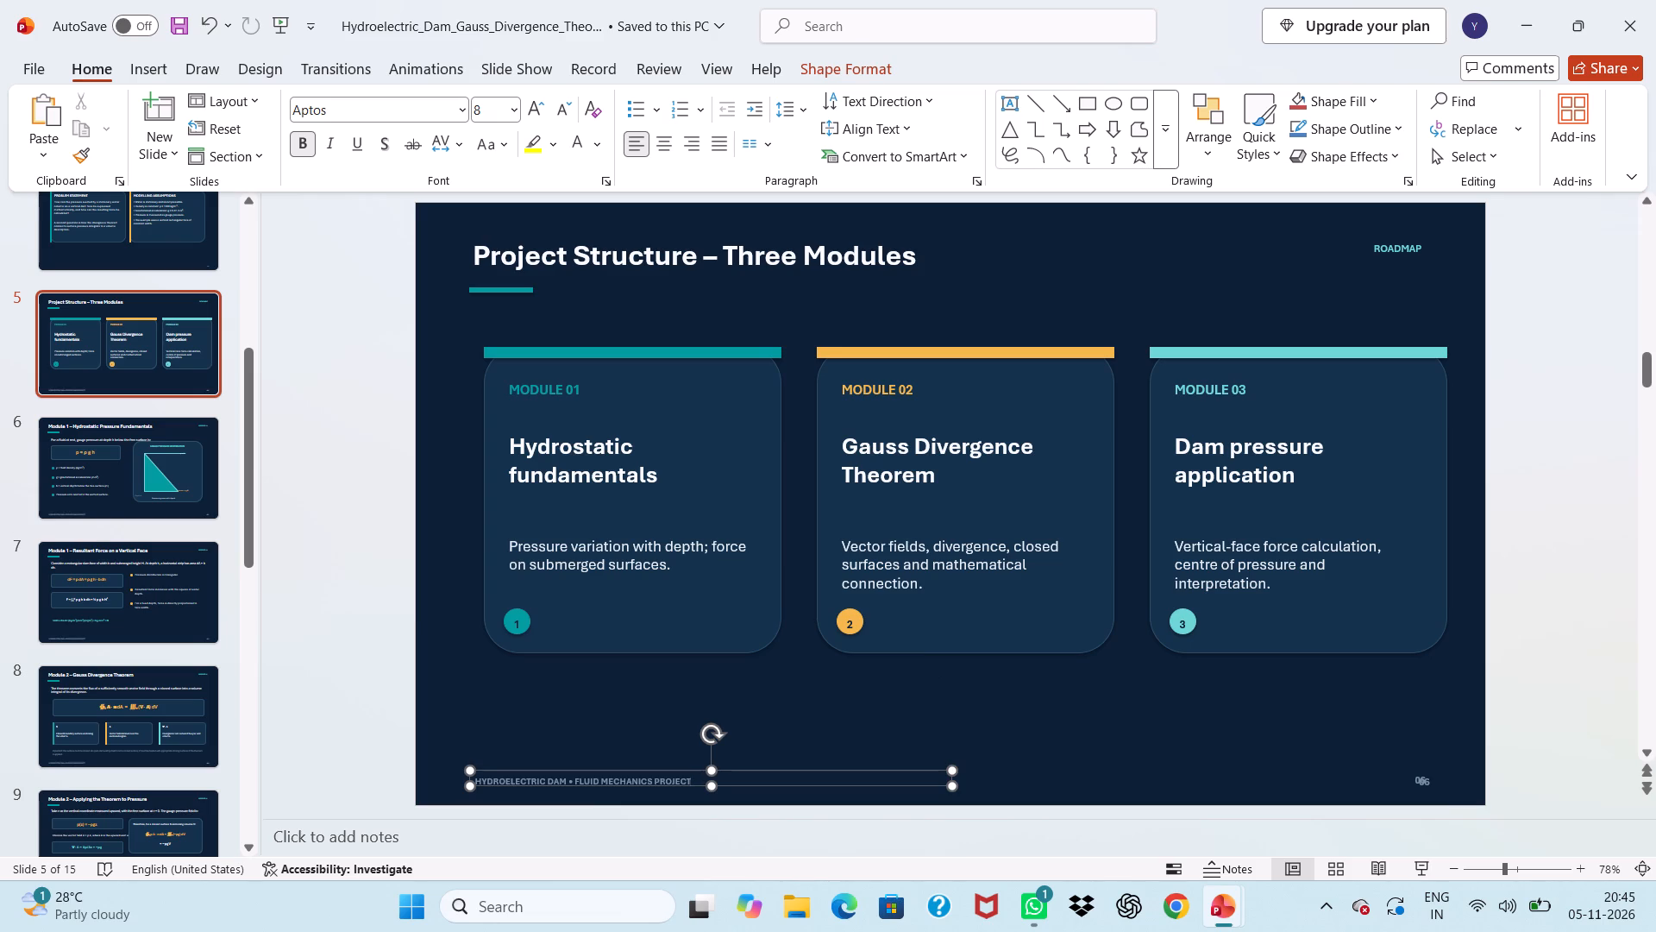
key(shift+Left)
key(shift+Left)
key(shift+Left)
key(shift+Left)
key(shift+Left)
key(shift+Left)
key(shift+Left)
key(shift+Left)
key(shift+Left)
key(shift+Left)
key(shift+Left)
key(shift+Left)
key(shift+Left)
key(shift+Left)
key(shift+Left)
key(shift+Left)
key(shift+Left)
key(shift+Left)
key(shift+Left)
key(shift+Left)
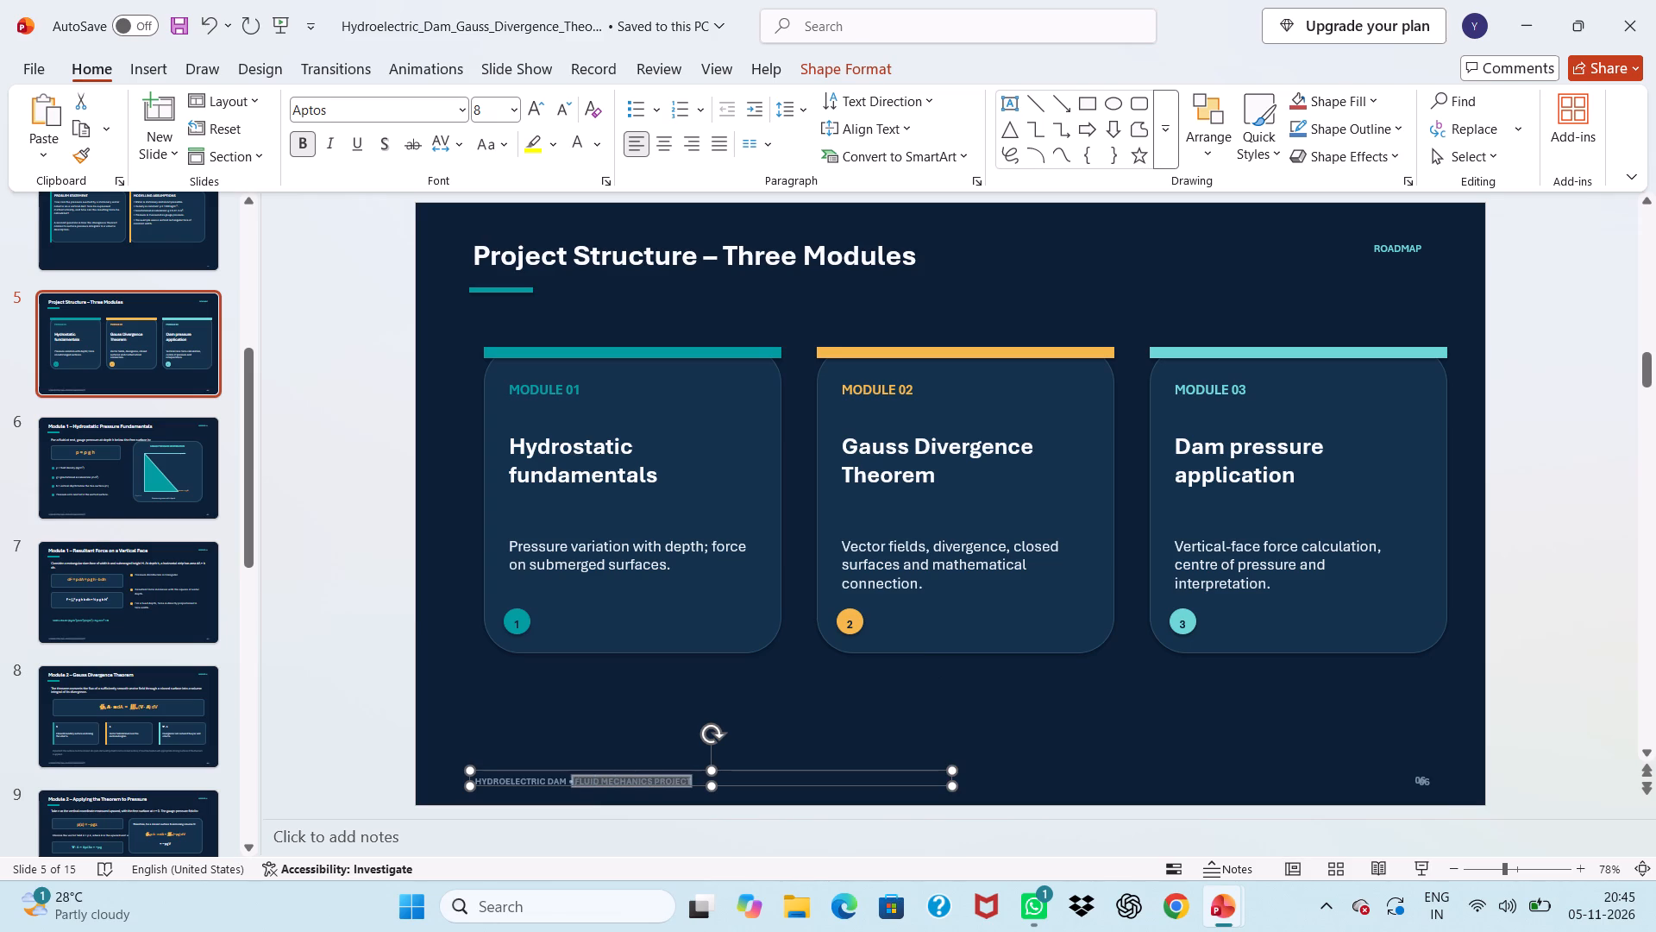
key(ctrl+x)
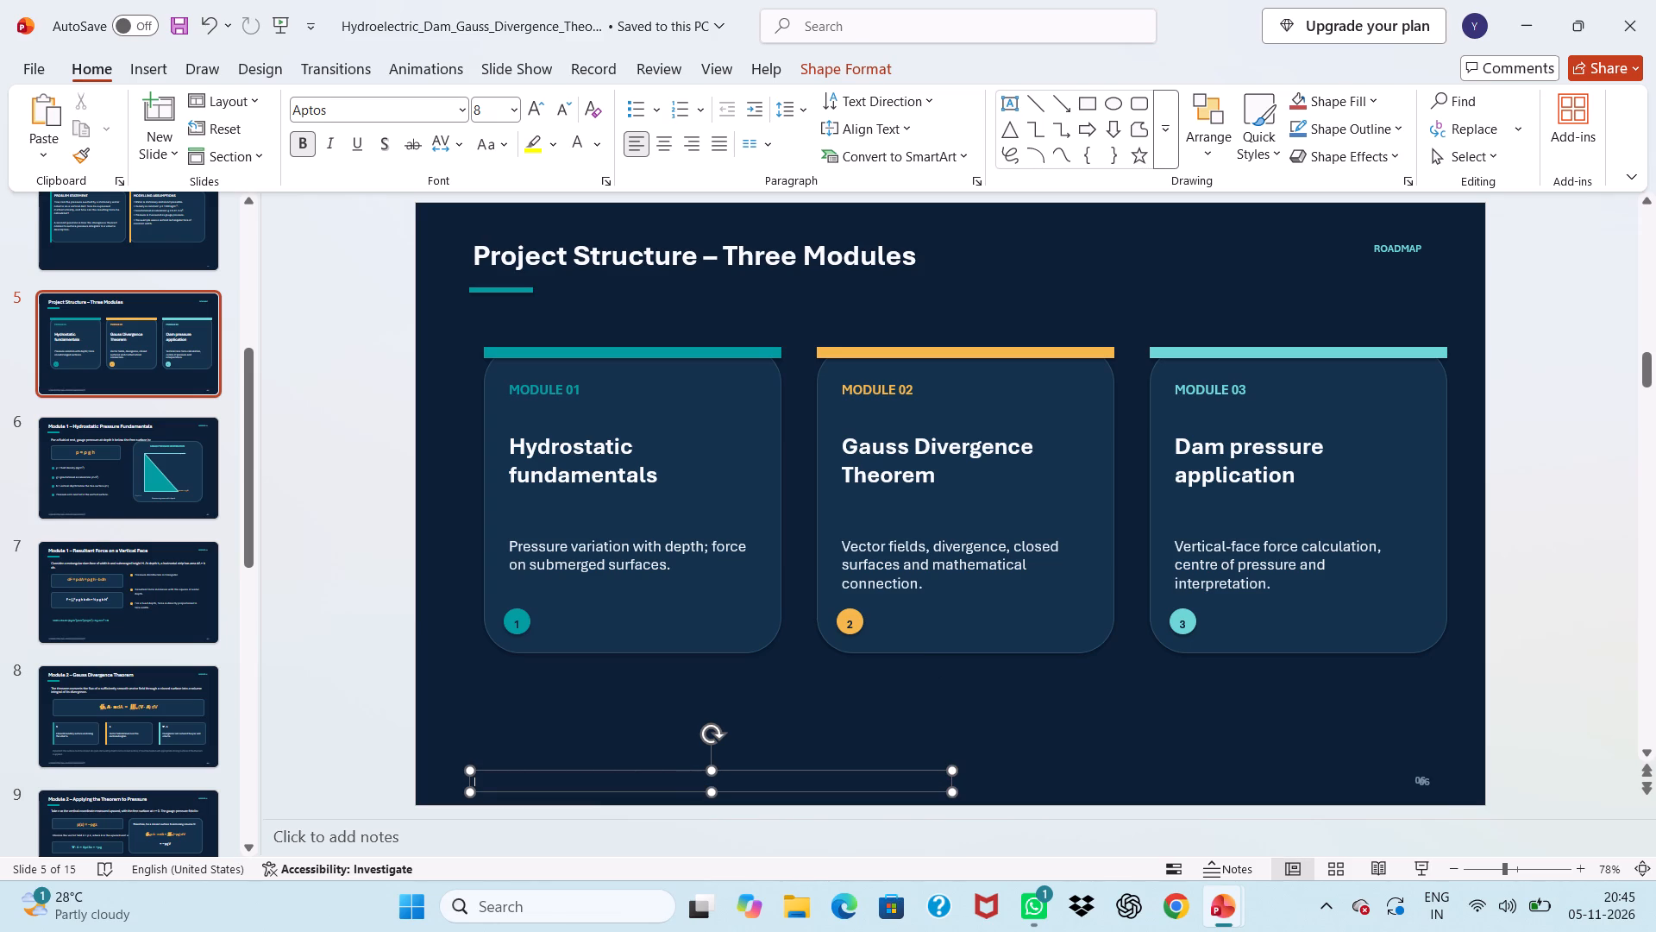
Cut the "ROADMAP" label from the upper corner of the Project Structure – Three Modules slide.
click(1422, 247)
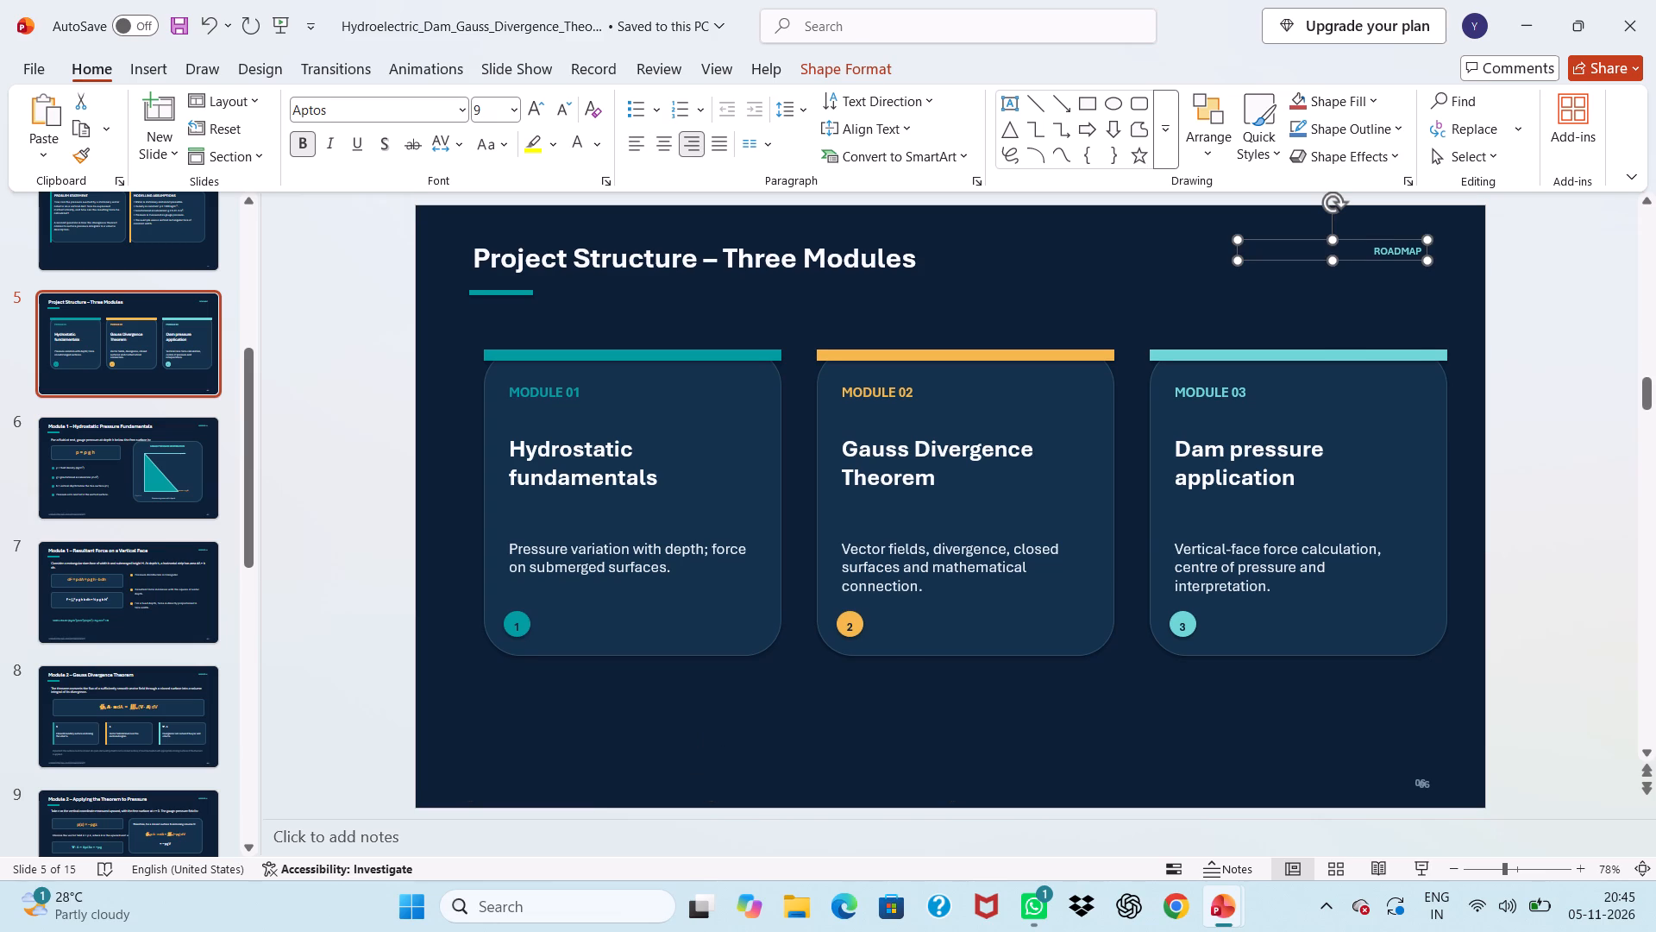
click(1377, 246)
key(shift+Right)
key(shift+Right)
key(shift+Right)
key(shift+Right)
key(shift+Right)
key(shift+Right)
key(shift+Right)
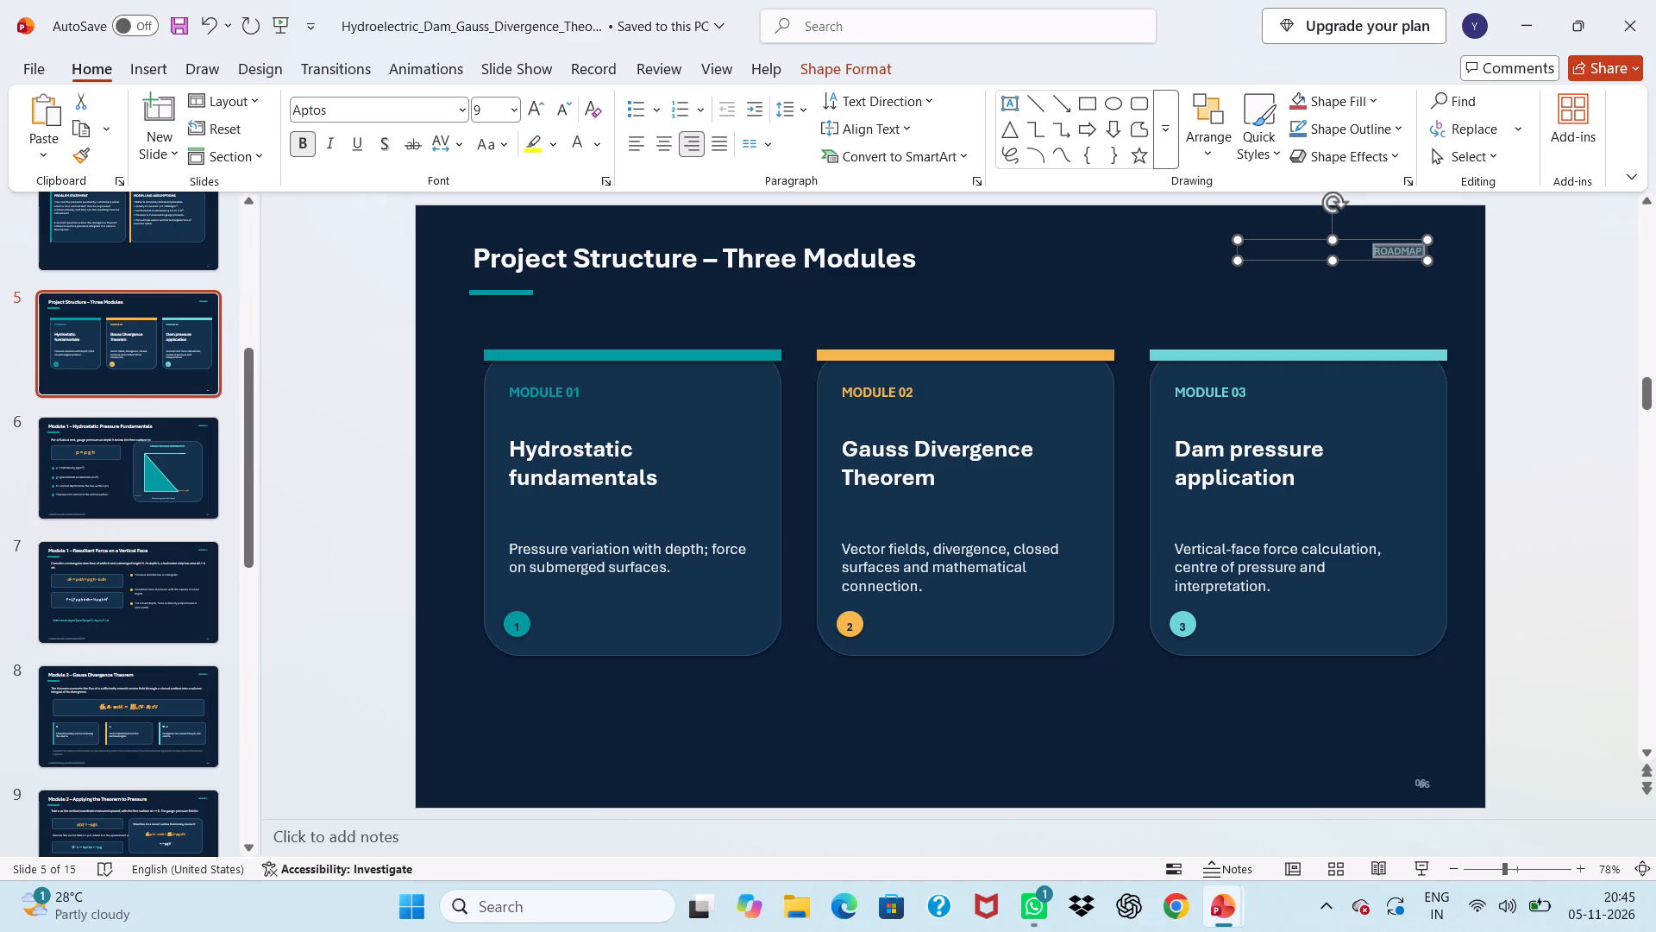
key(ctrl+x)
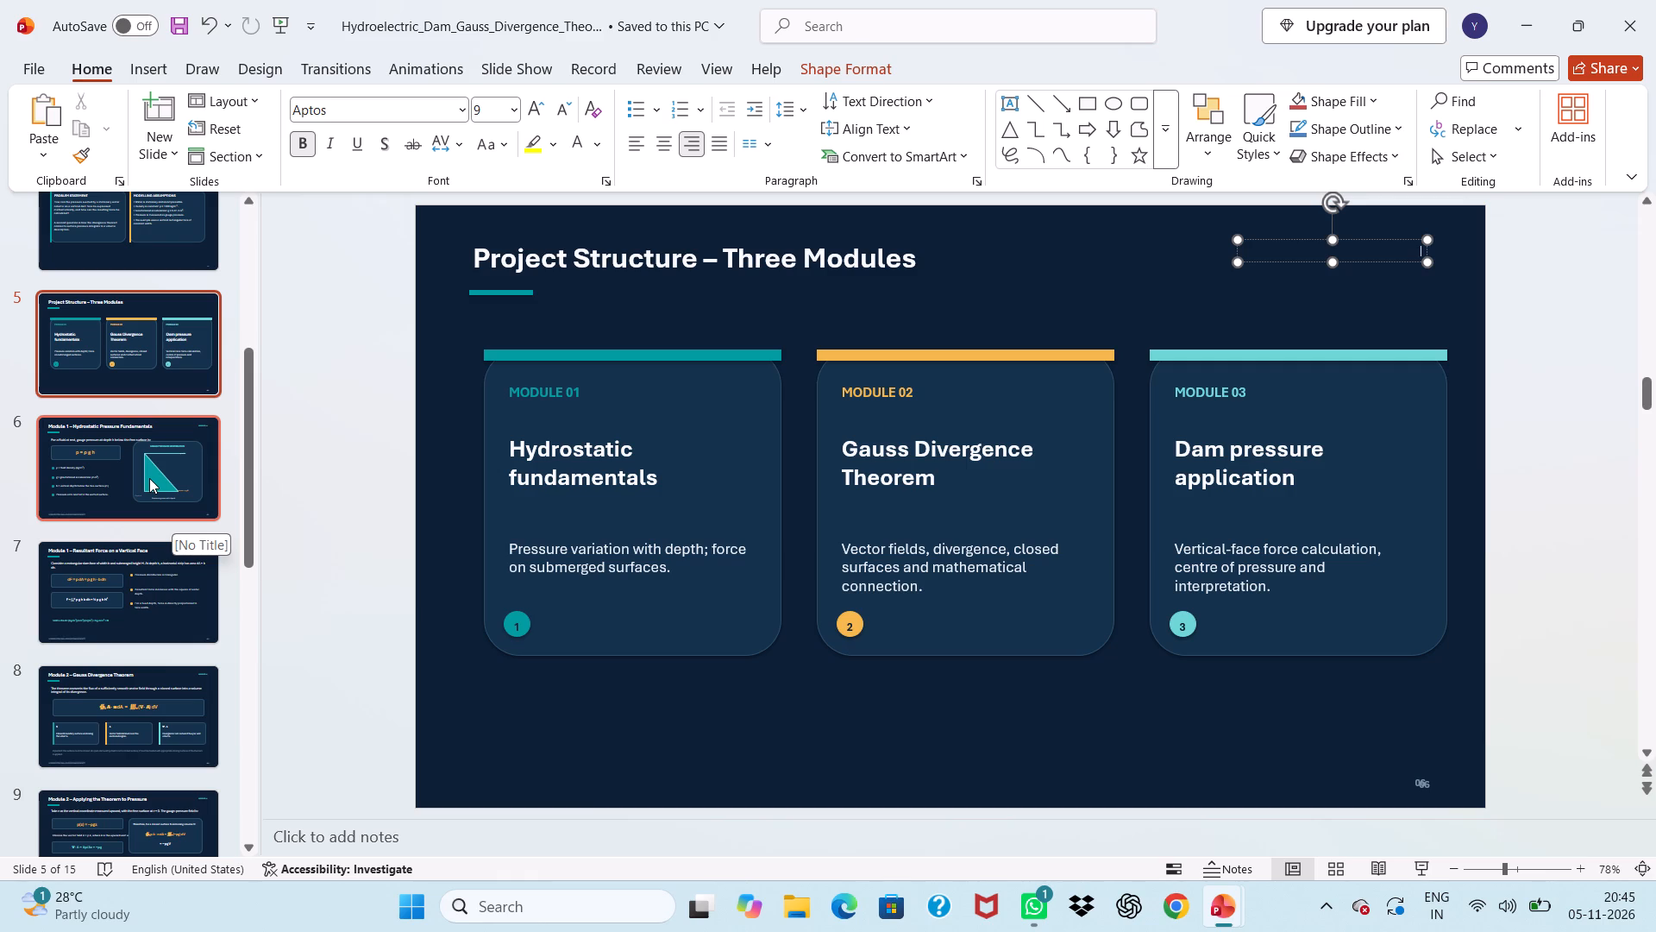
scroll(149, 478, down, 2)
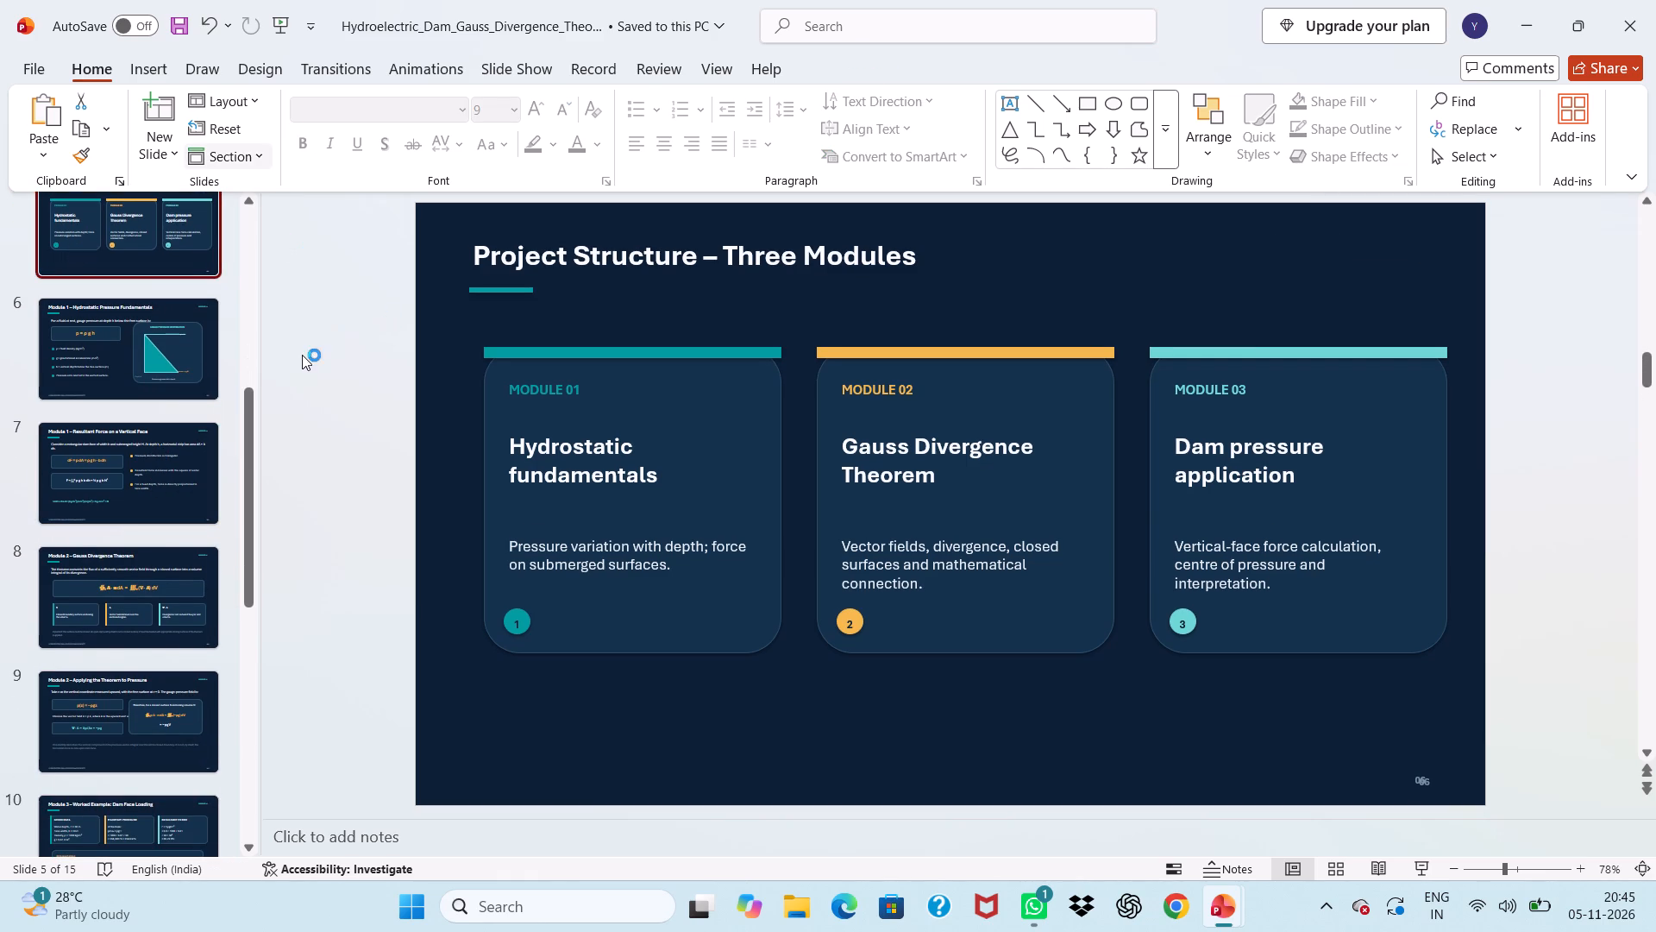
Cut the "MODULE 01" label from the upper corner of the Module 1 – Hydrostatic Pressure Fundamentals slide.
scroll(742, 455, down, 1)
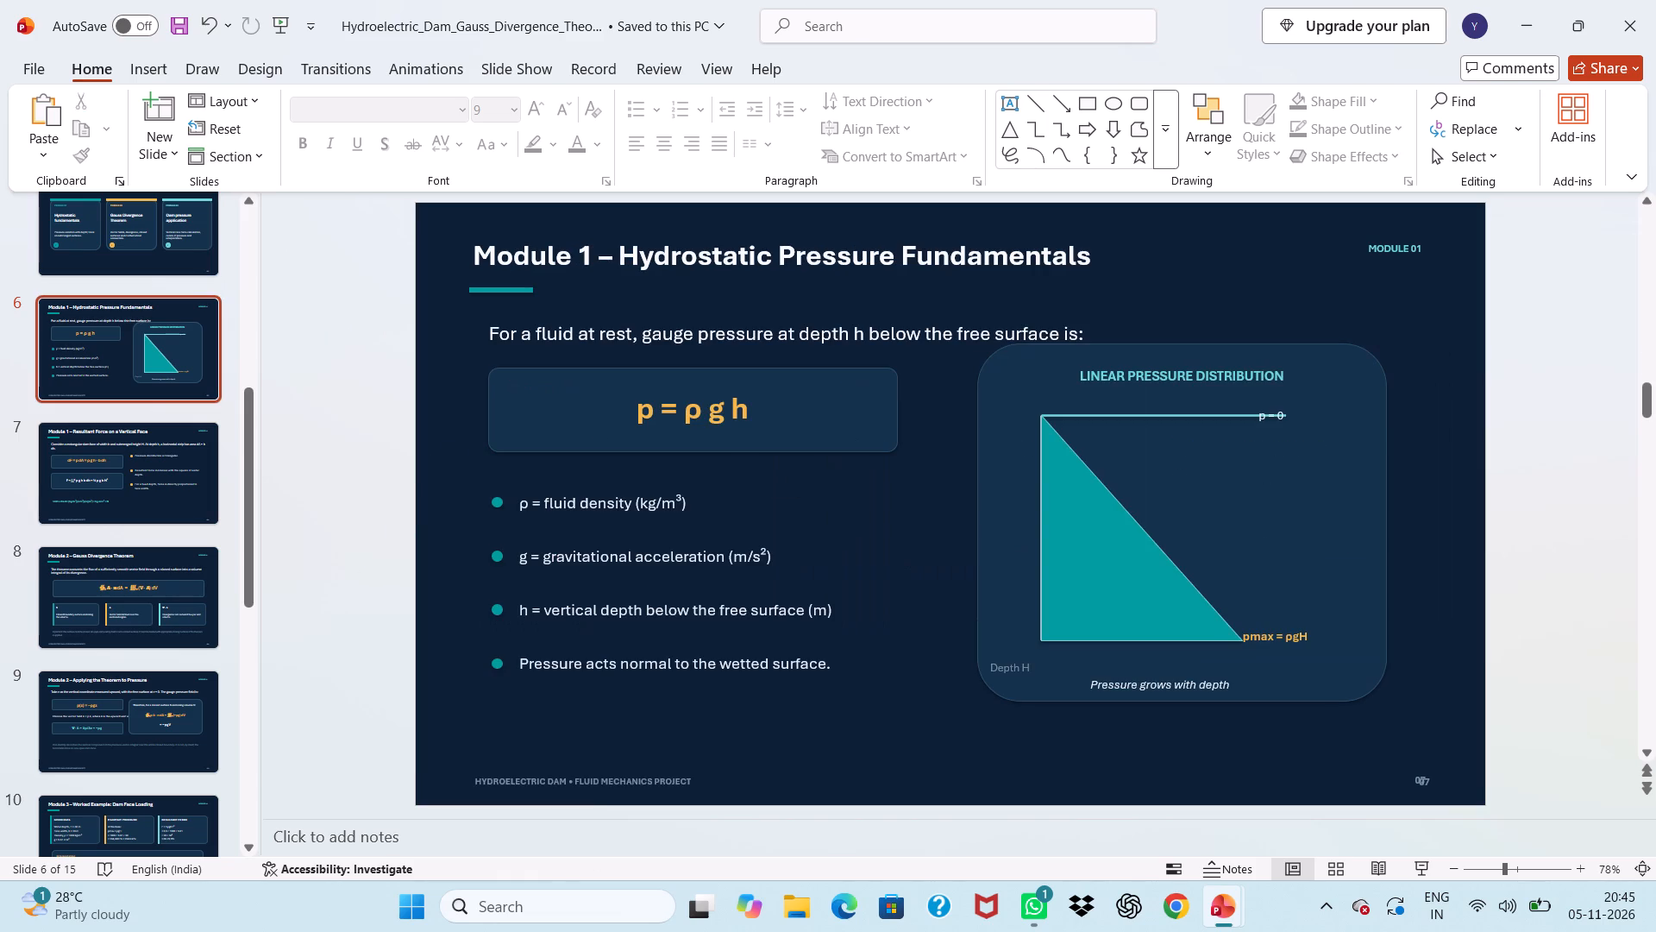
click(1421, 244)
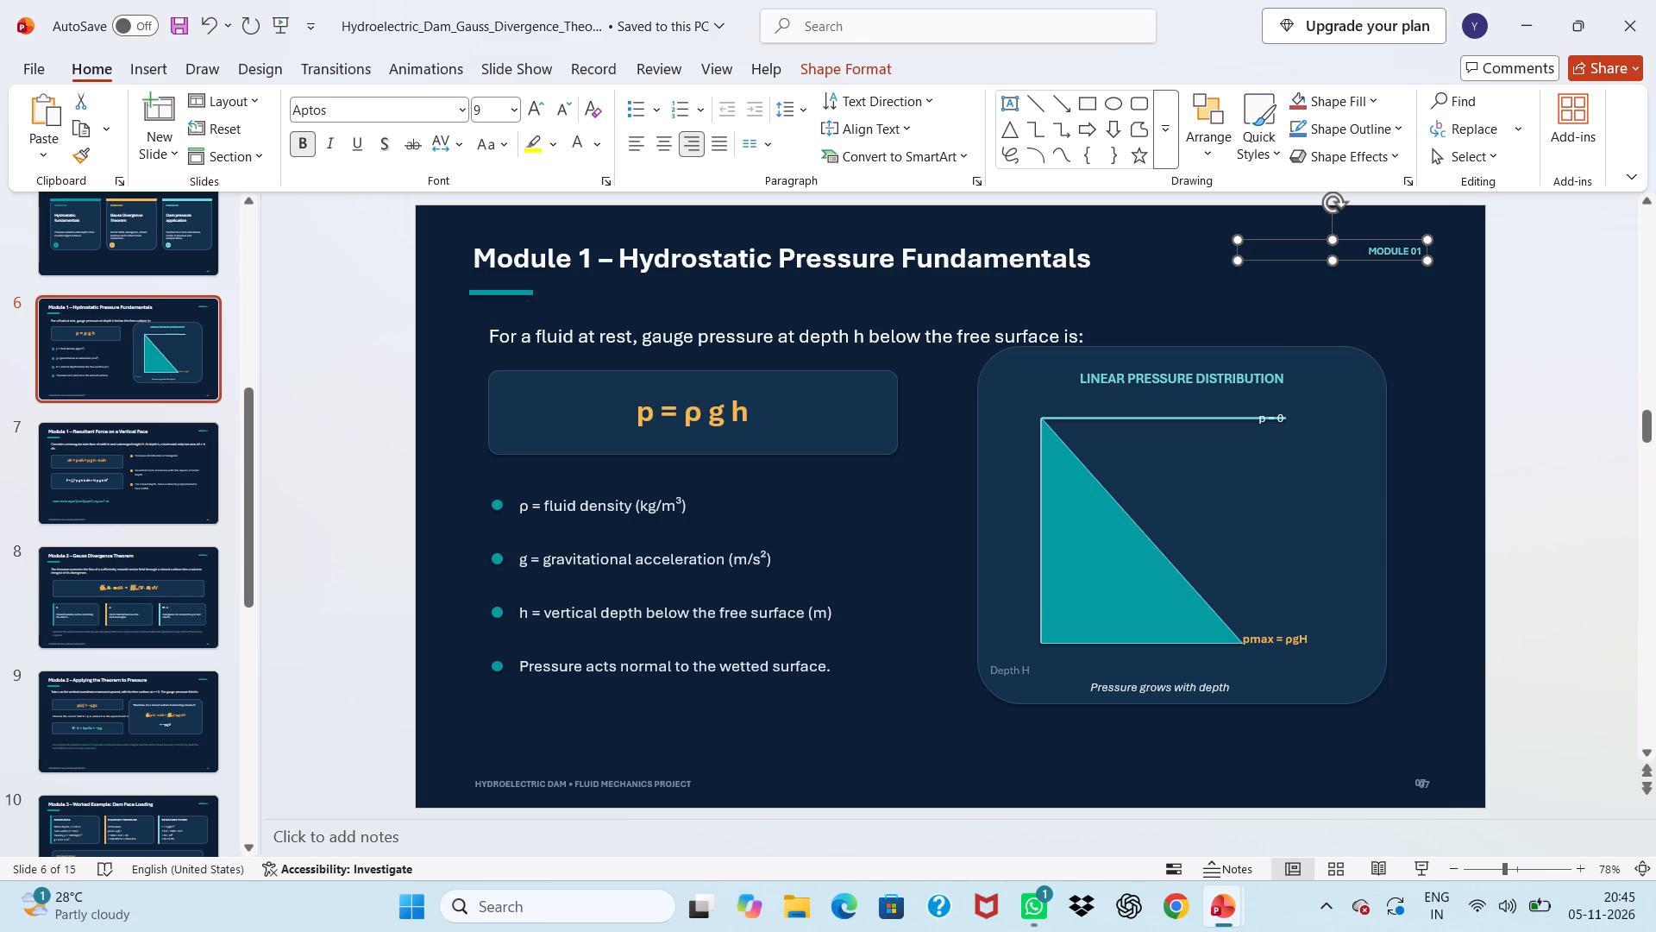
click(1377, 249)
key(Left)
drag(1378, 262, 1354, 255)
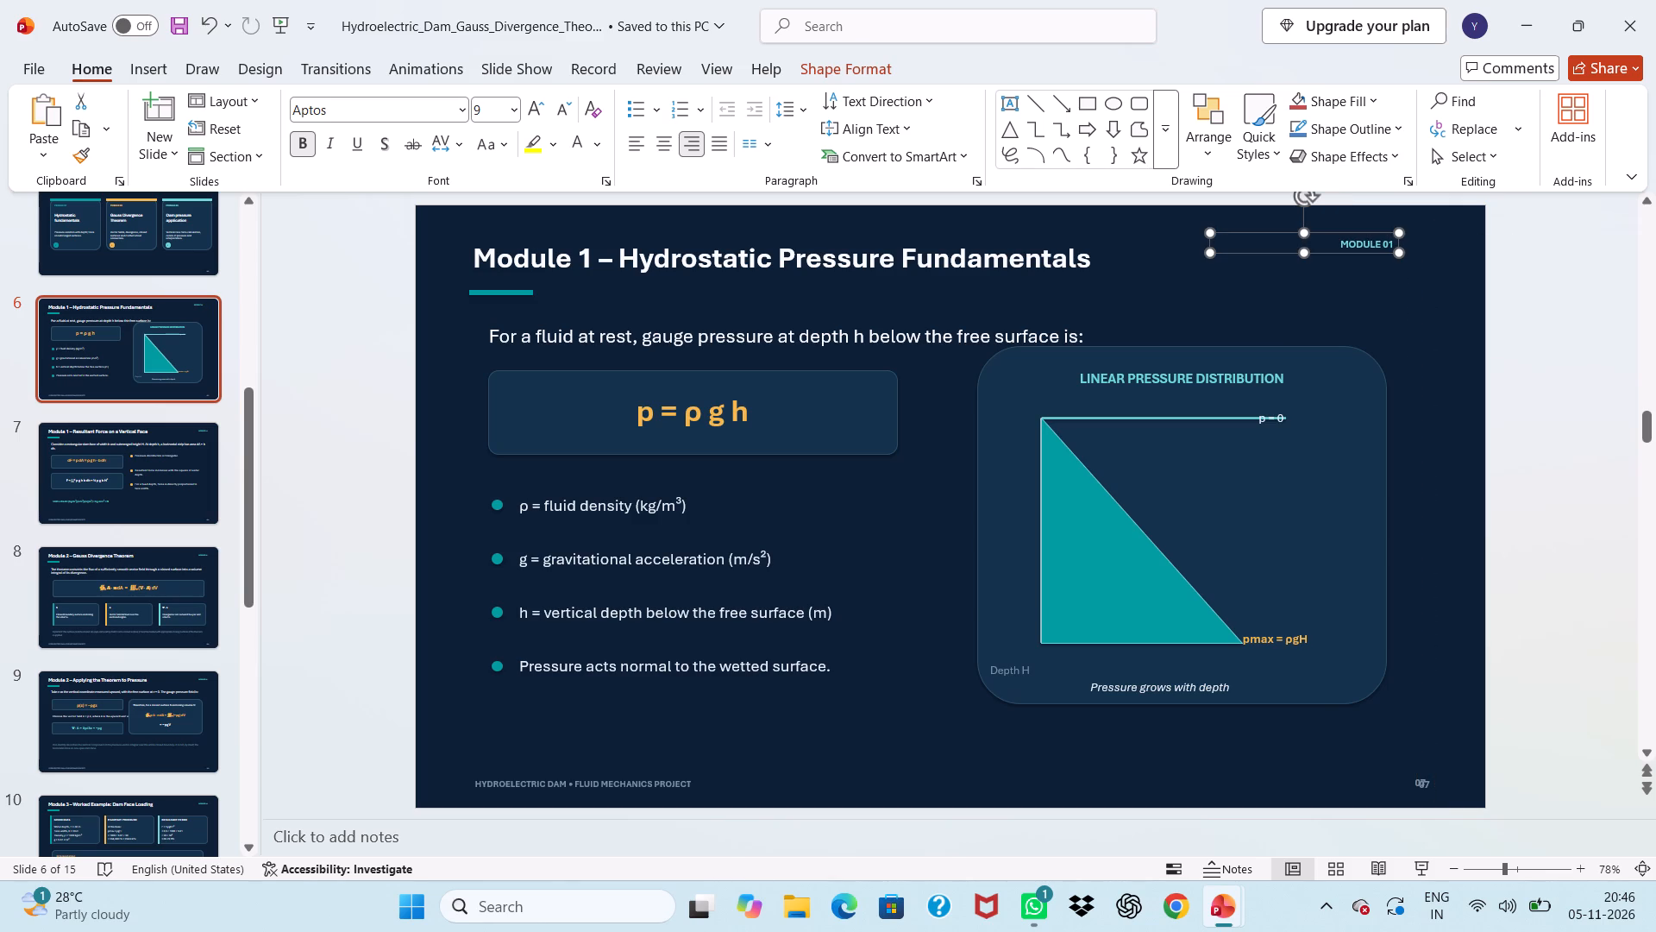
click(1342, 243)
drag(1336, 242, 1297, 227)
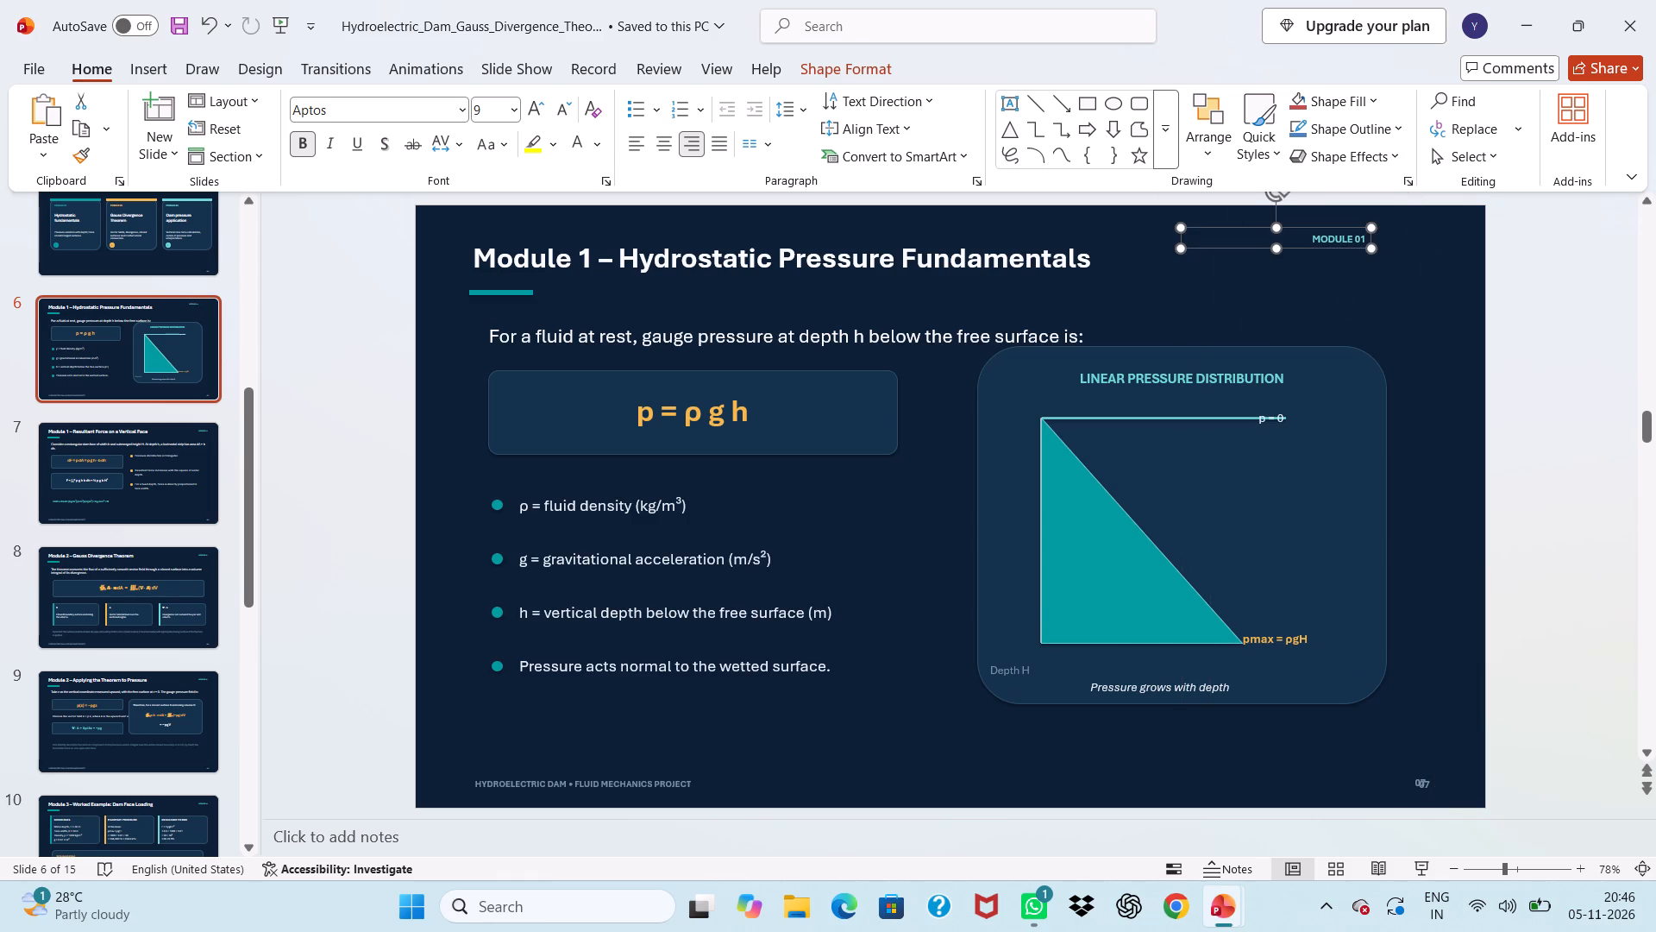
click(1312, 234)
drag(1314, 242, 1377, 242)
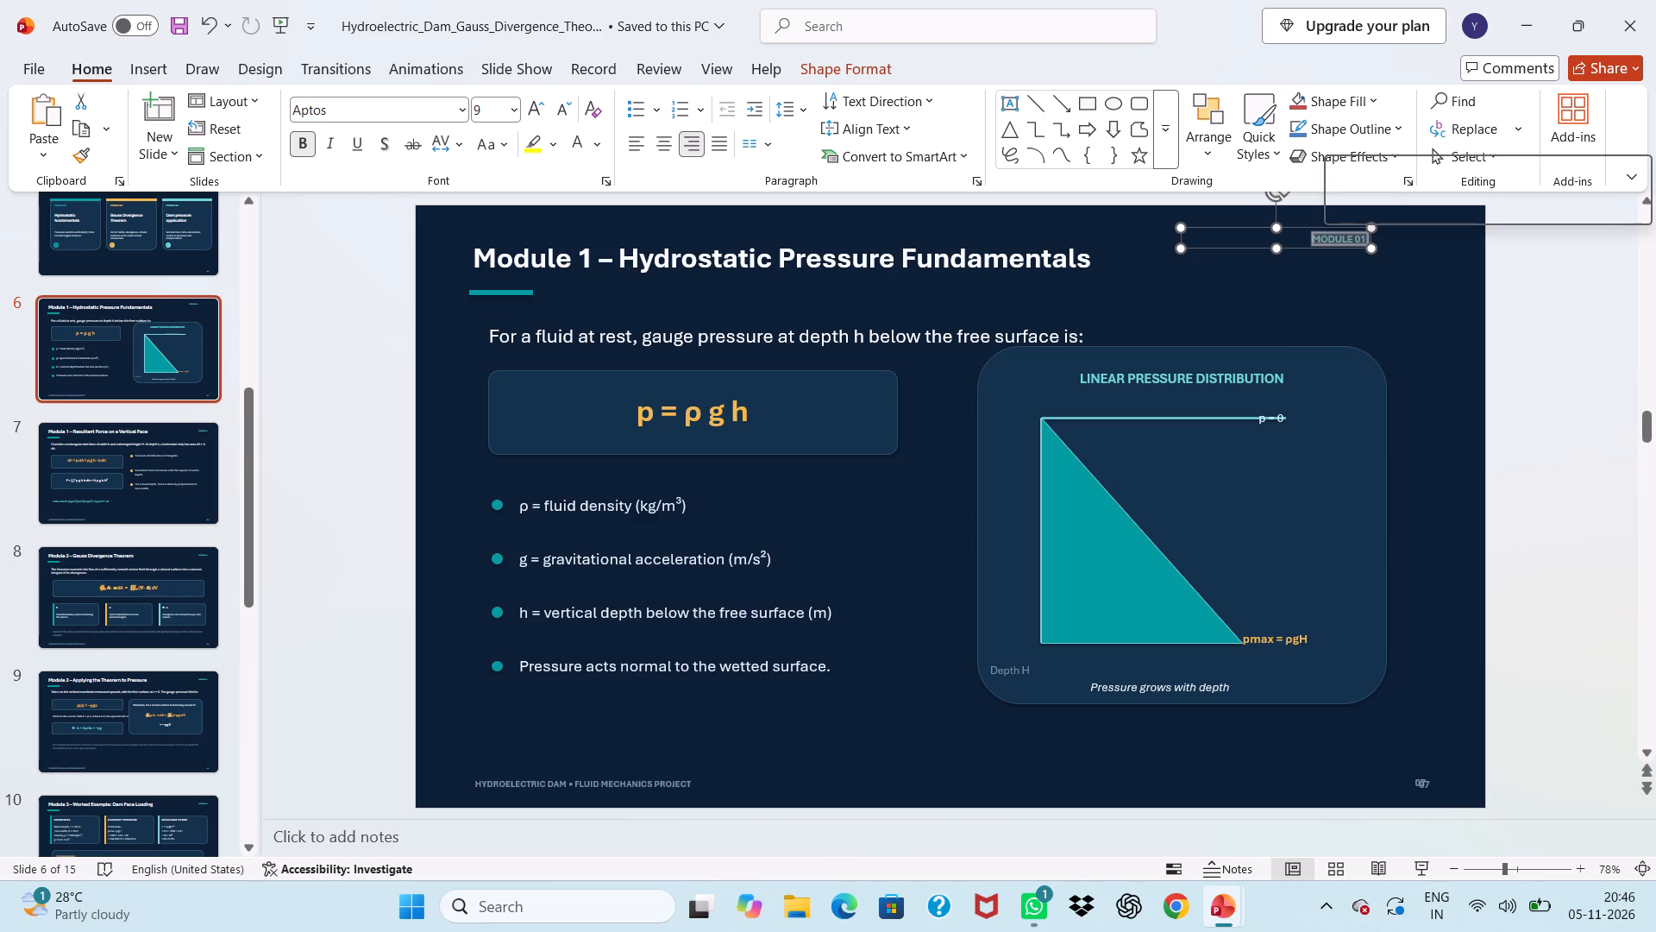
key(ctrl+x)
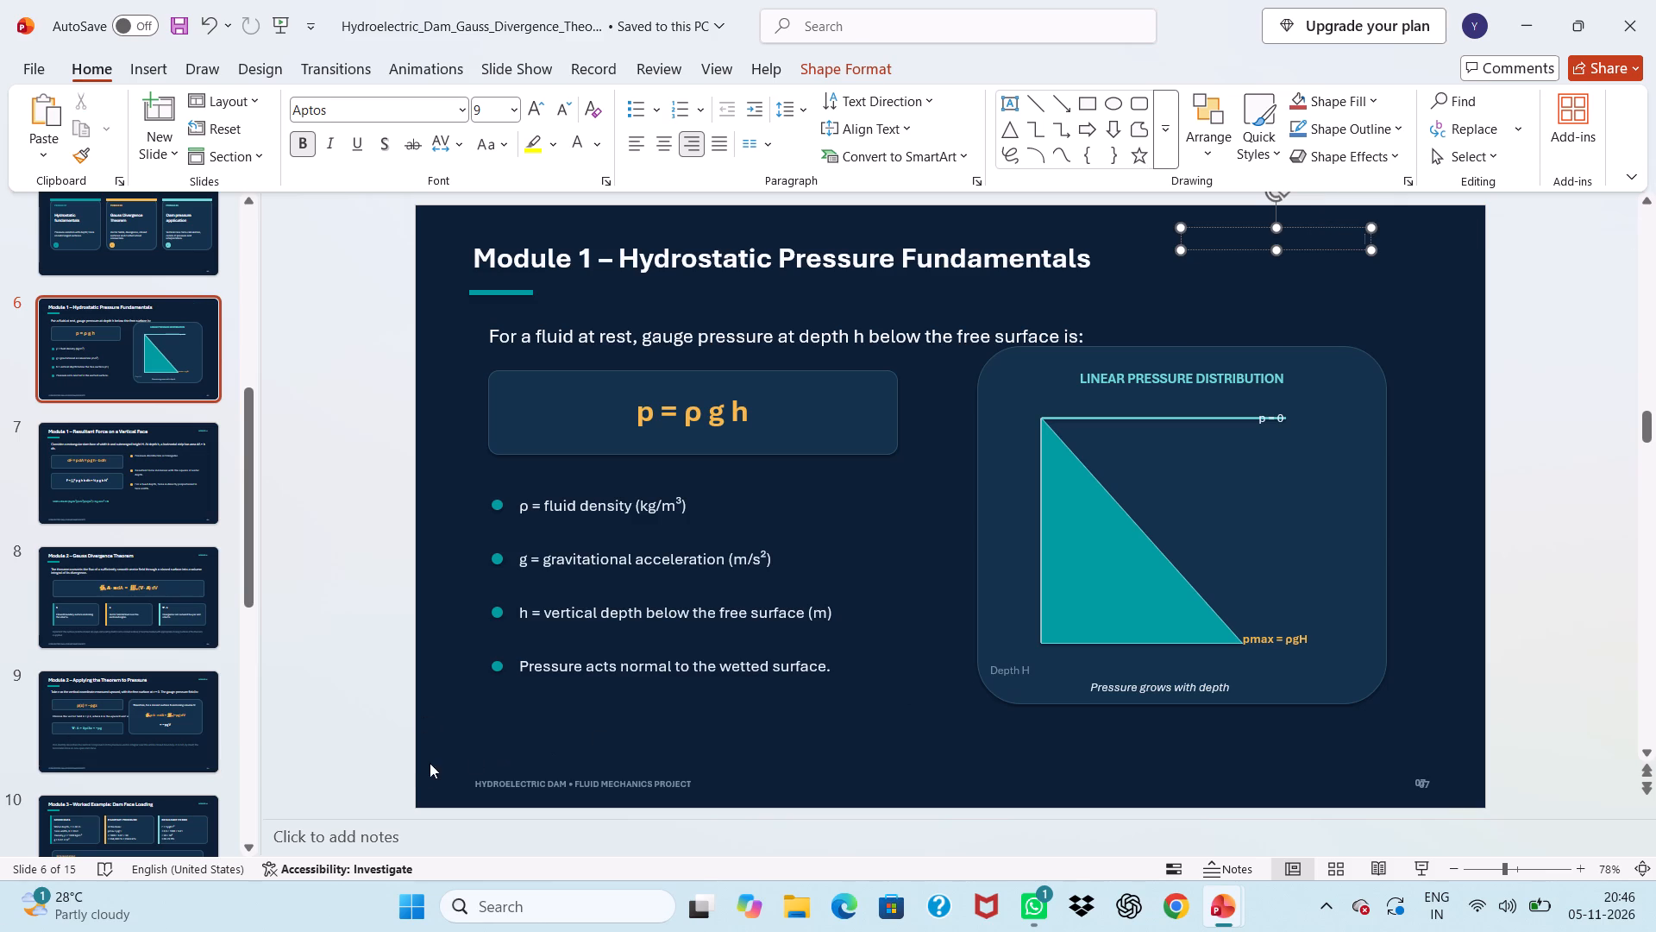
Cut the footer text "HYDROELECTRIC DAM • FLUID MECHANICS PROJECT" from the Hydrostatic Pressure Fundamentals slide.
click(474, 784)
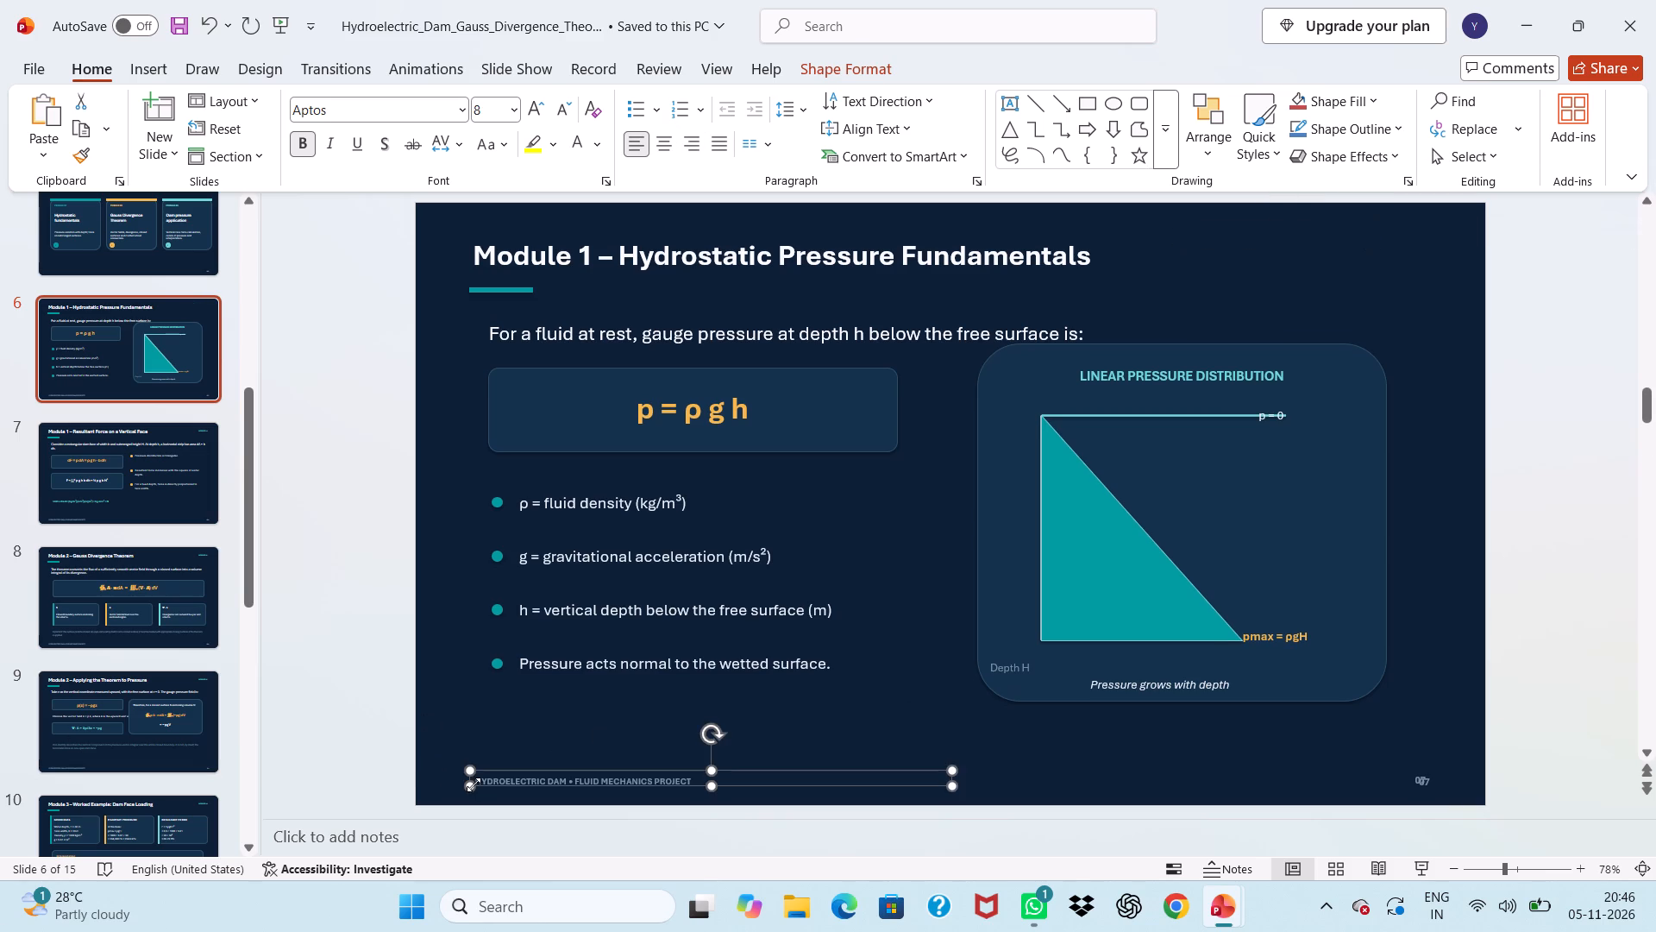
drag(478, 777, 813, 805)
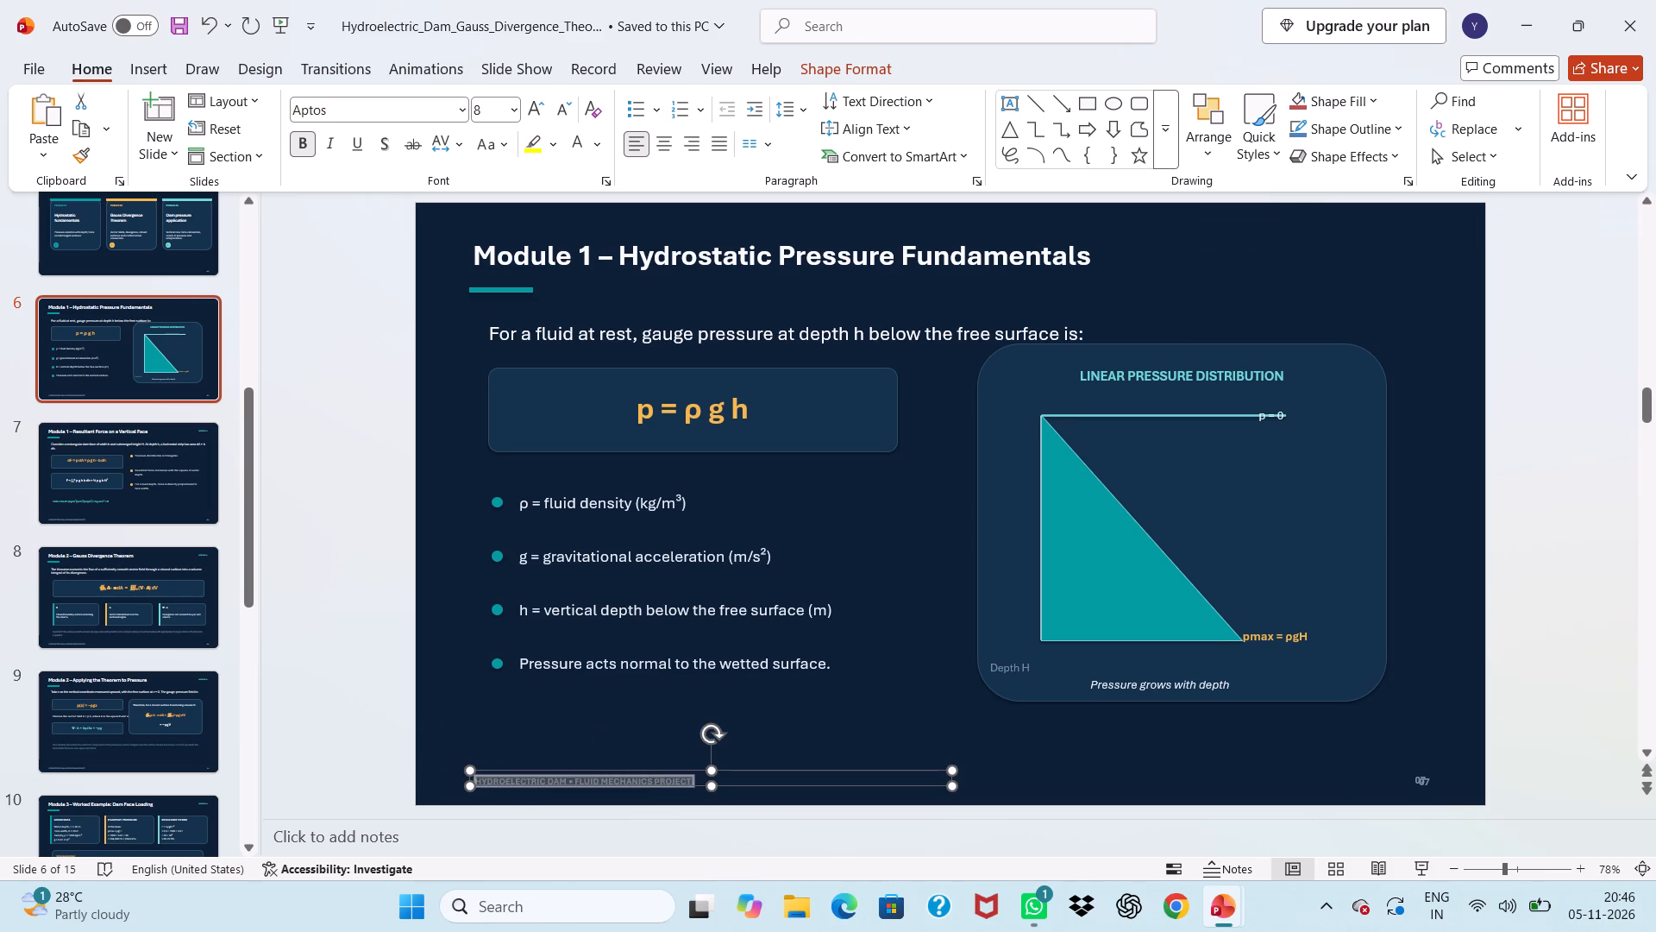
drag(813, 805, 812, 805)
key(ctrl+x)
key(ctrl+x)
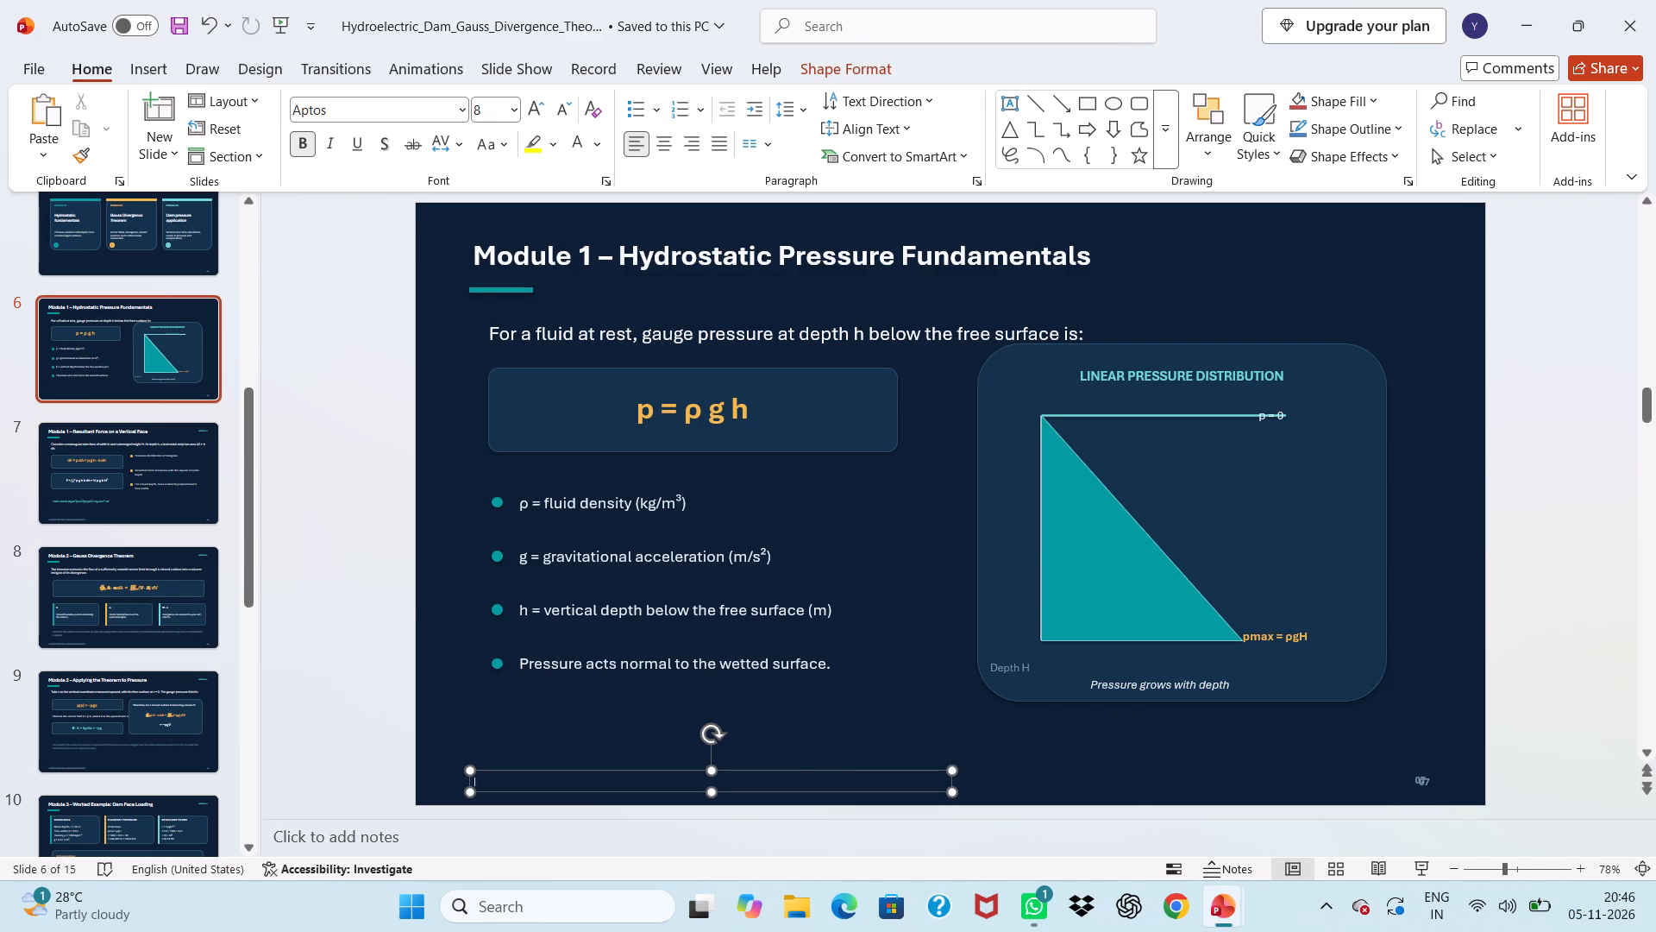
Cut the text of the front one of the overlapping slide numbers in the lower corner of the Hydrostatic Pressure Fundamentals slide.
drag(1417, 782, 1441, 771)
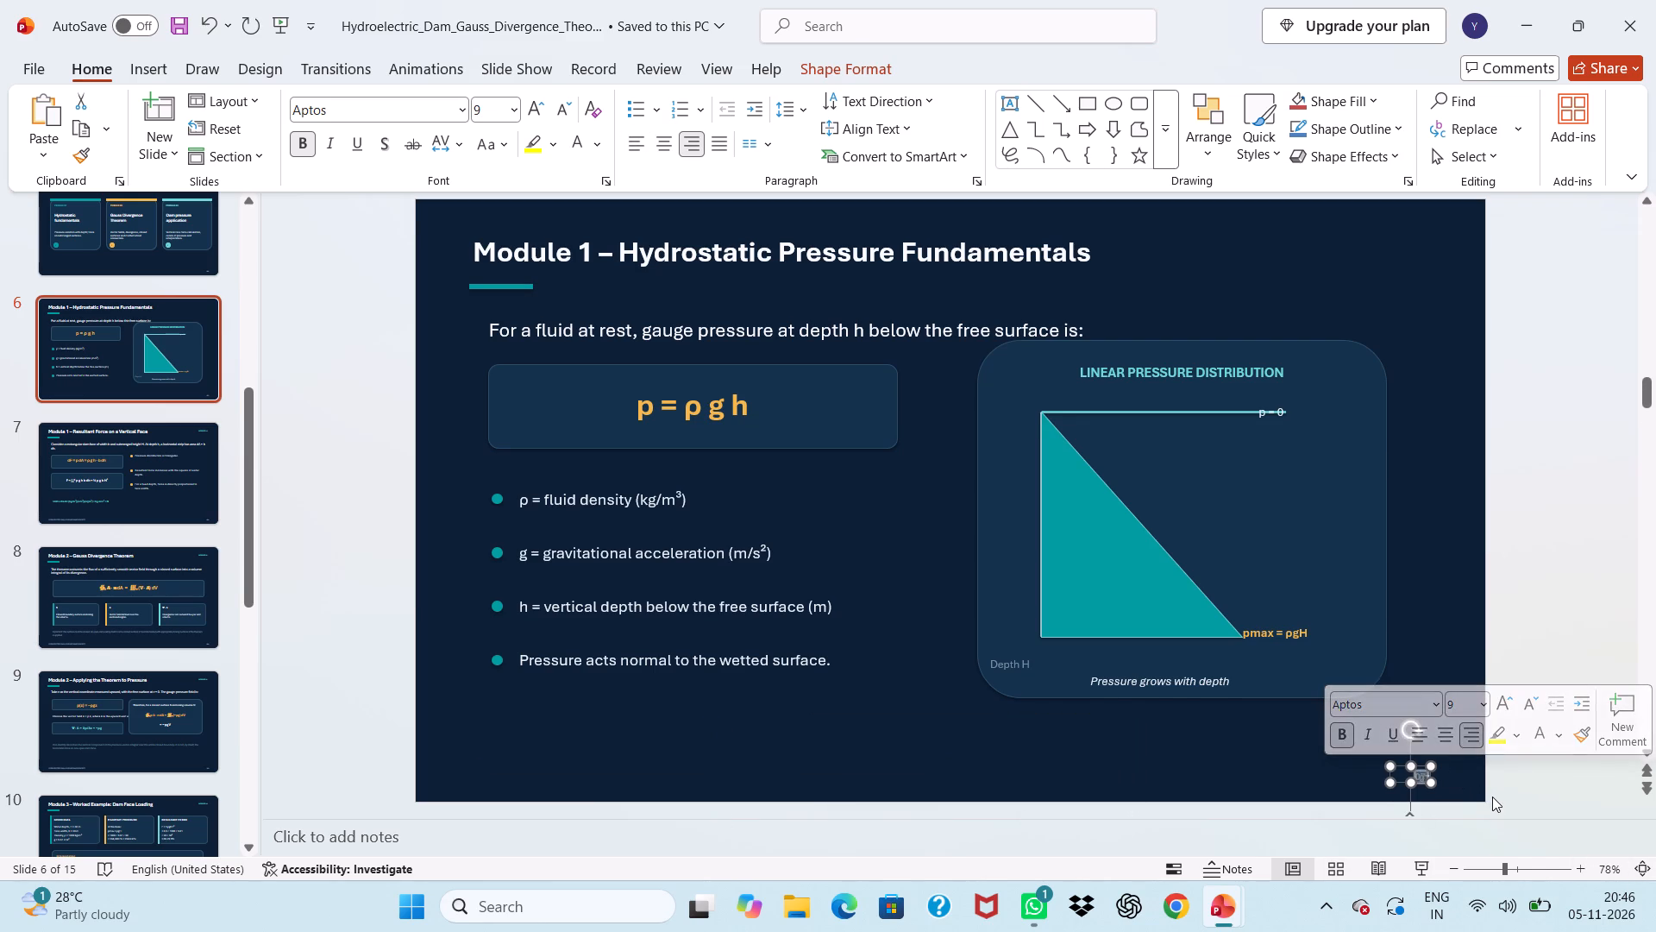
key(ctrl+x)
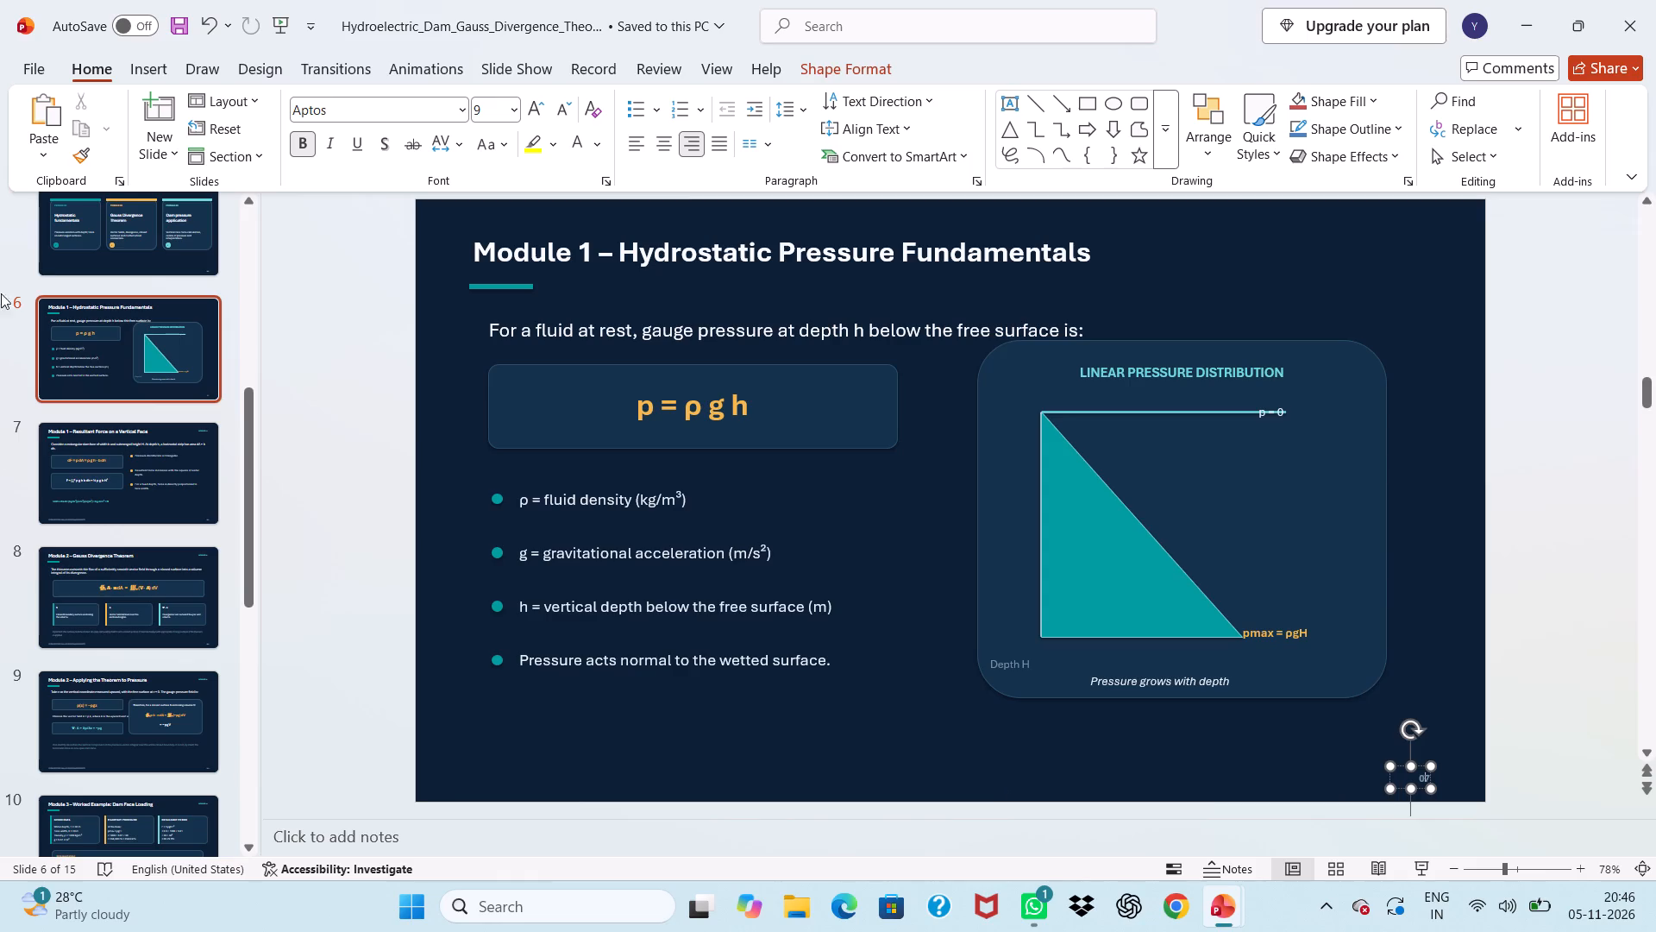
Cut the "MODULE 01" label from the upper corner of the Module 1 – Resultant Force on a Vertical Face slide.
click(129, 507)
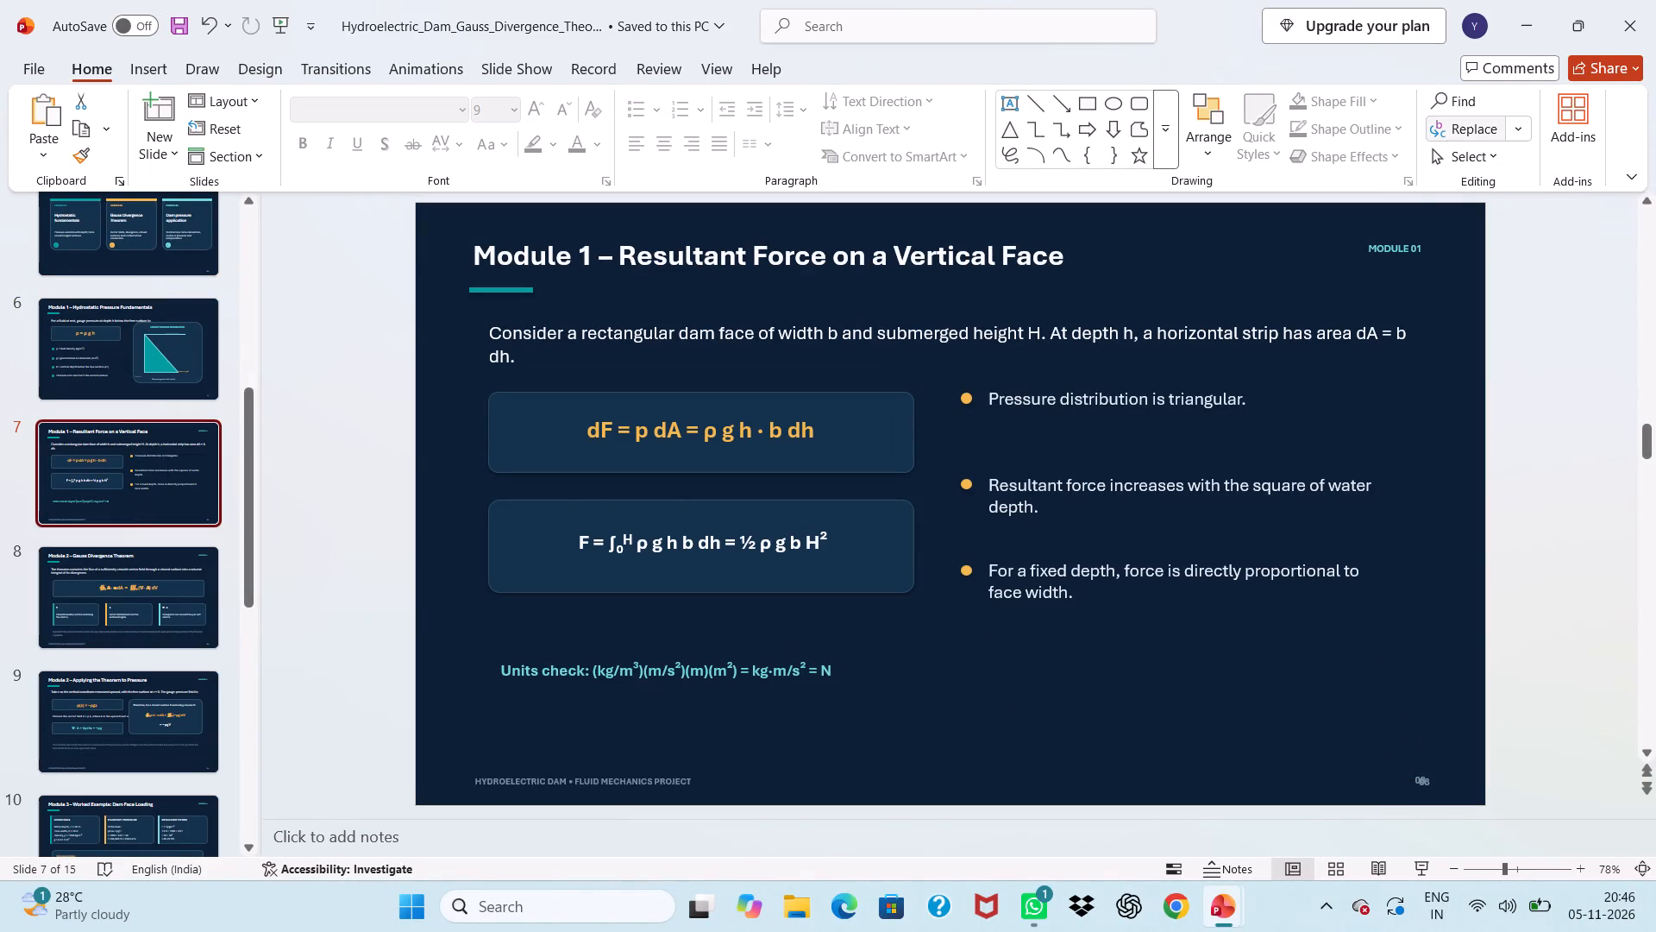
click(1397, 249)
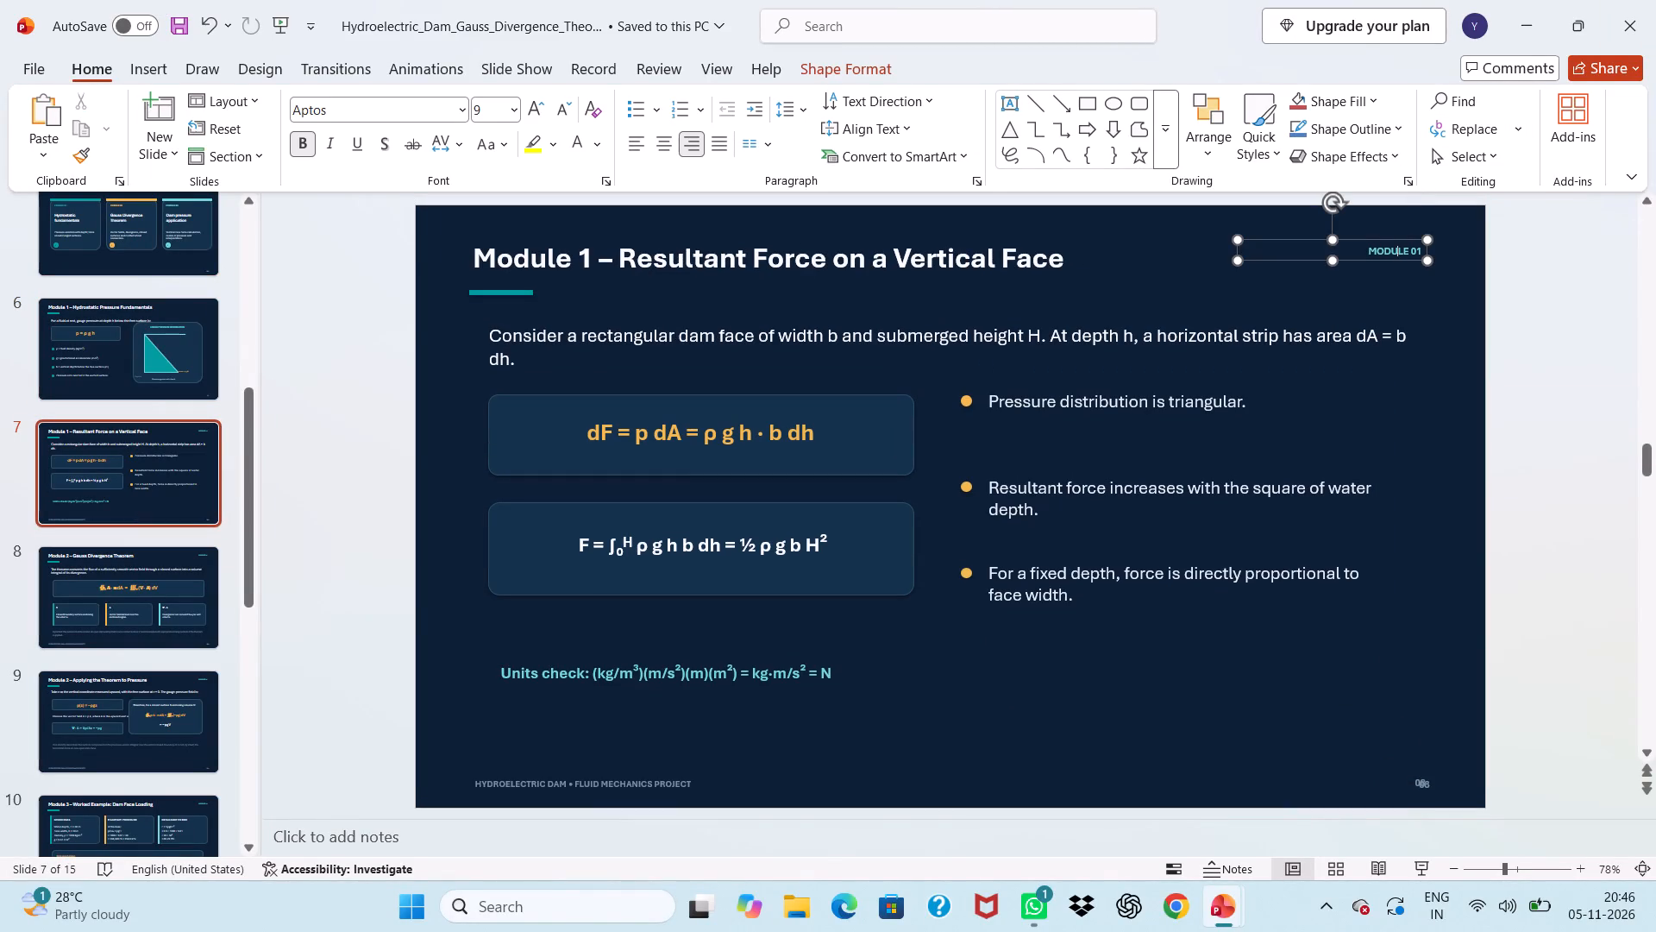
drag(1369, 251, 1446, 247)
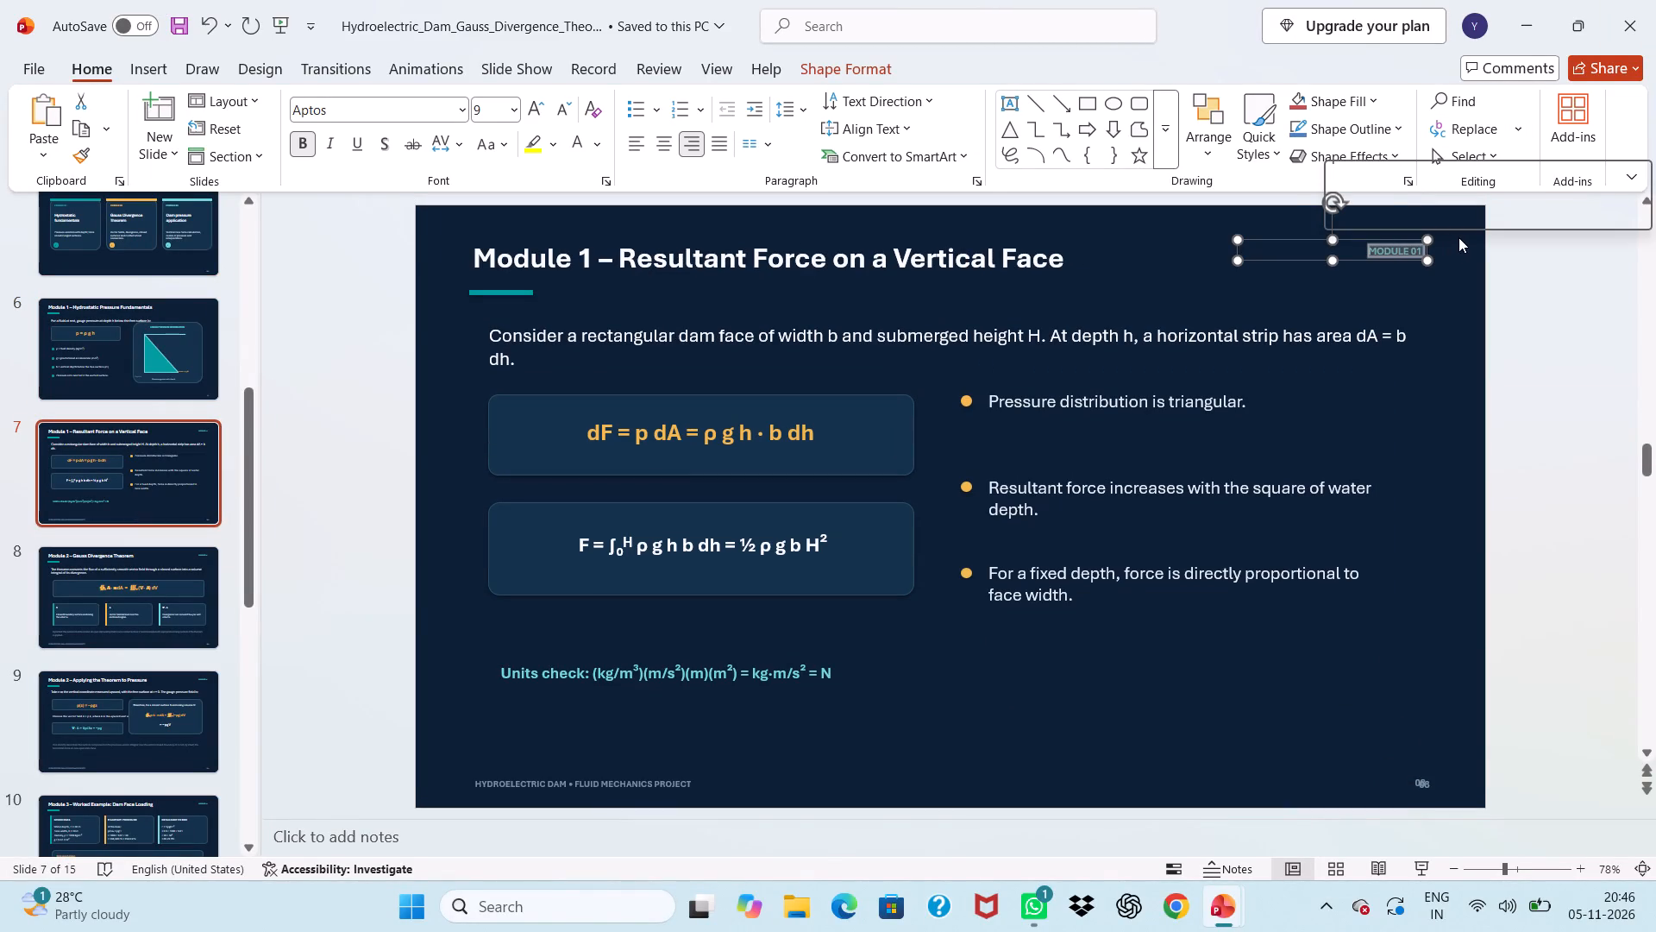
key(ctrl+x)
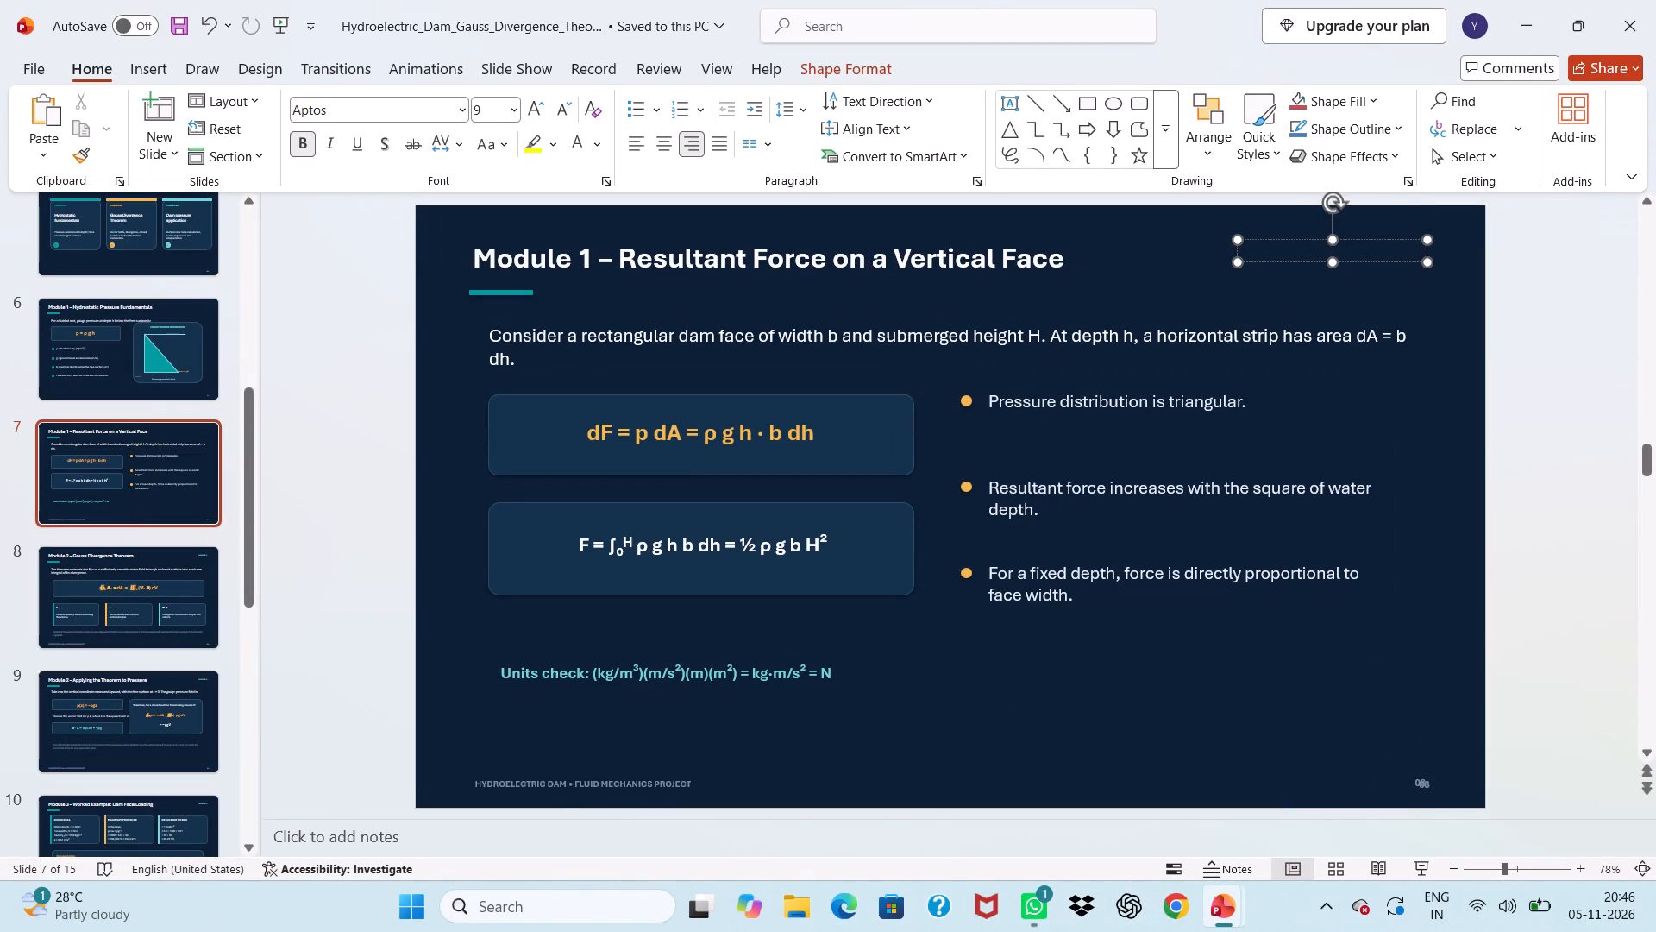
Cut the footer text "HYDROELECTRIC DAM • FLUID MECHANICS PROJECT" from the Resultant Force on a Vertical Face slide.
click(547, 778)
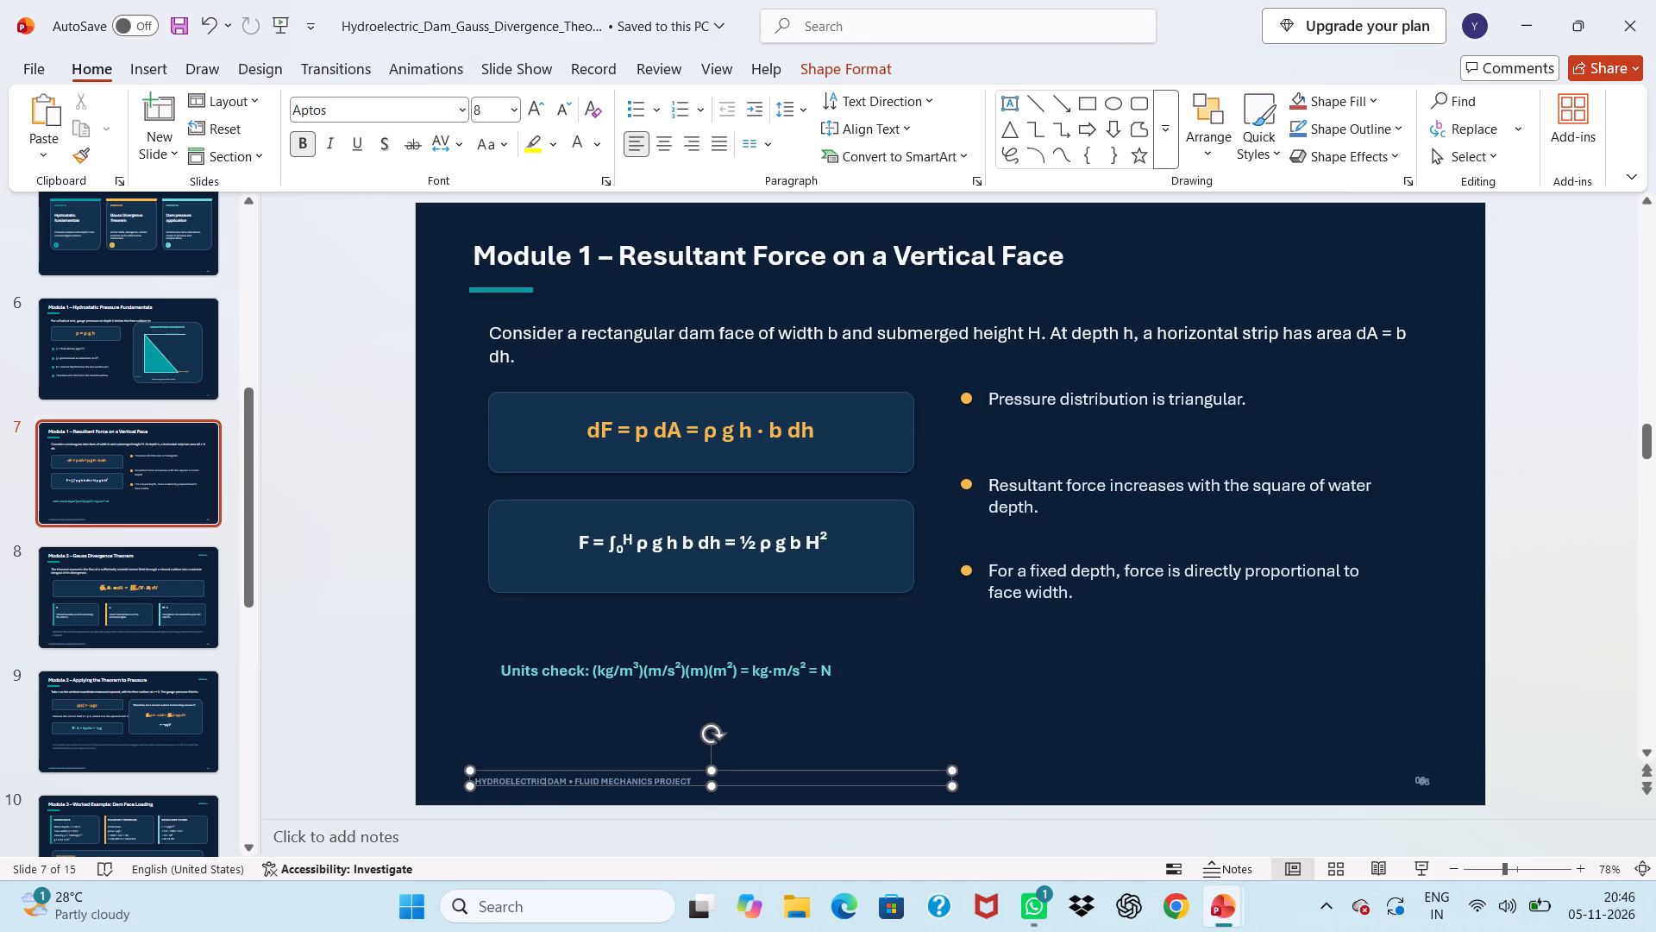
drag(478, 780, 693, 745)
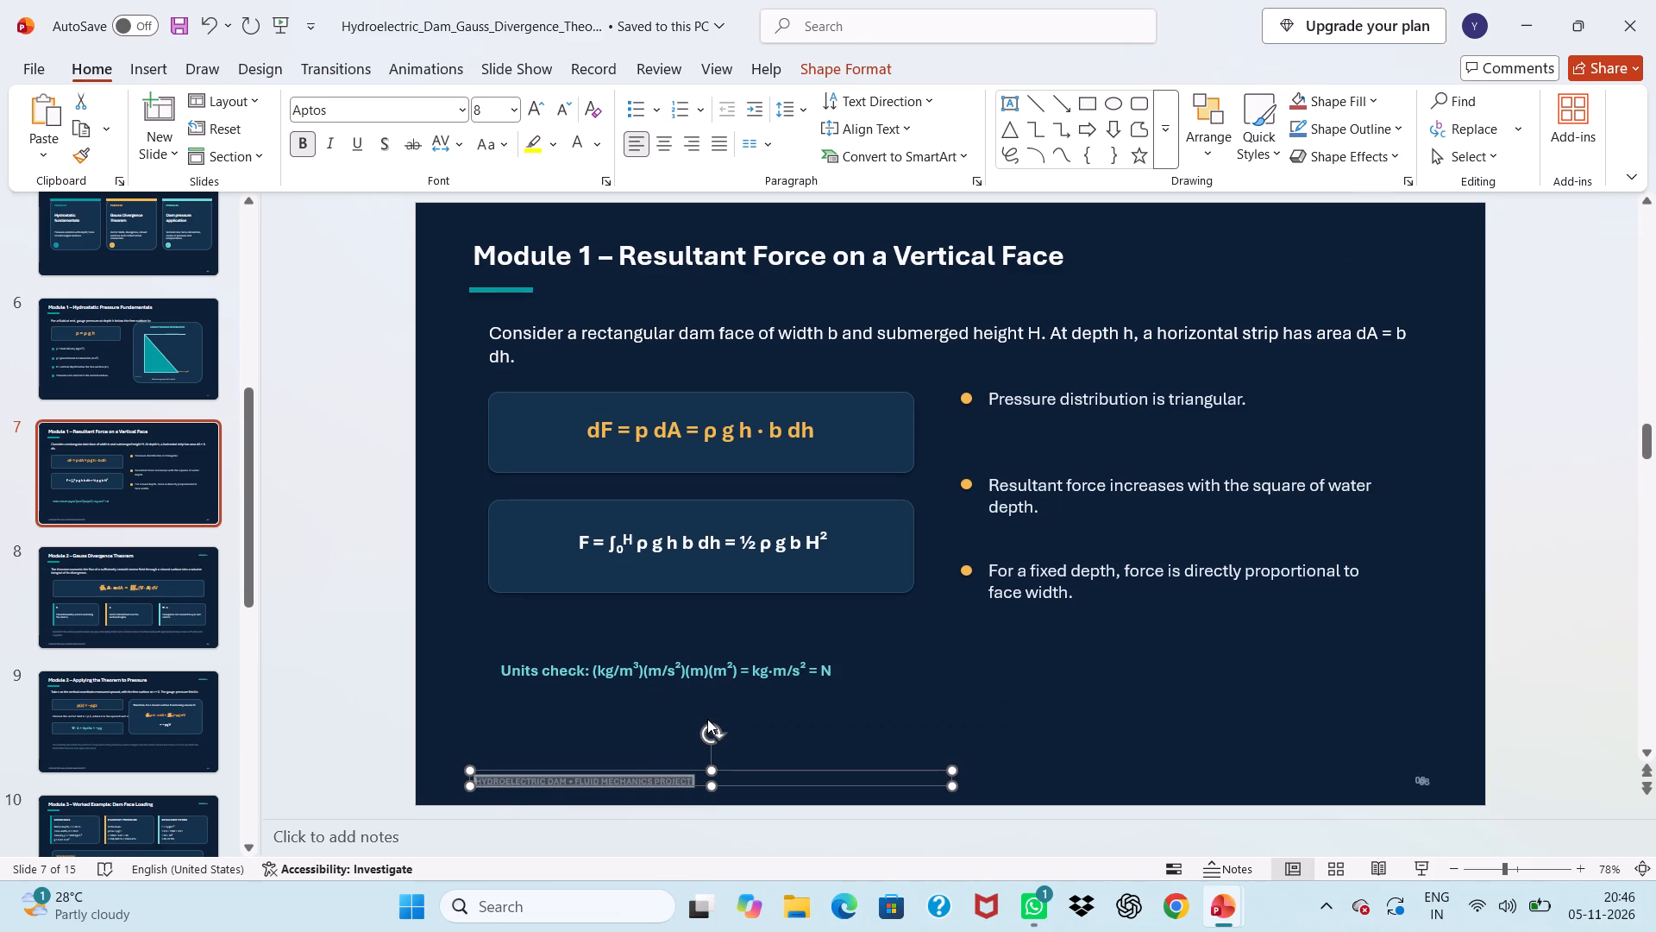
key(ctrl+x)
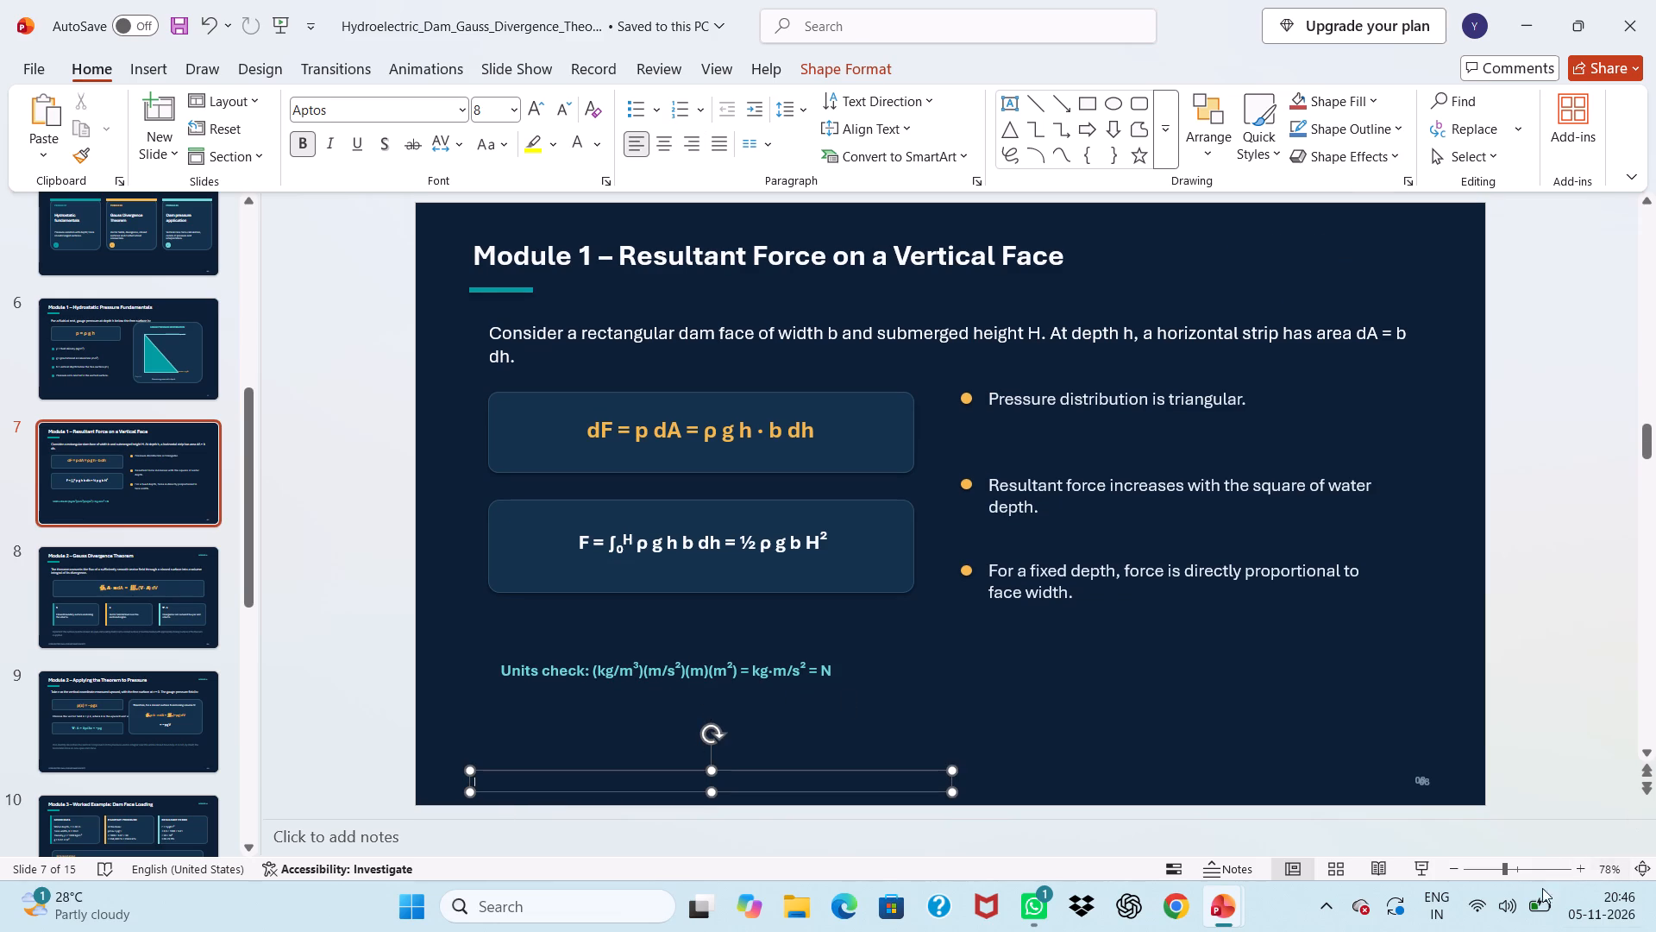
Cut the text of the front one of the overlapping slide numbers in the lower corner of the Resultant Force on a Vertical Face slide.
click(1423, 782)
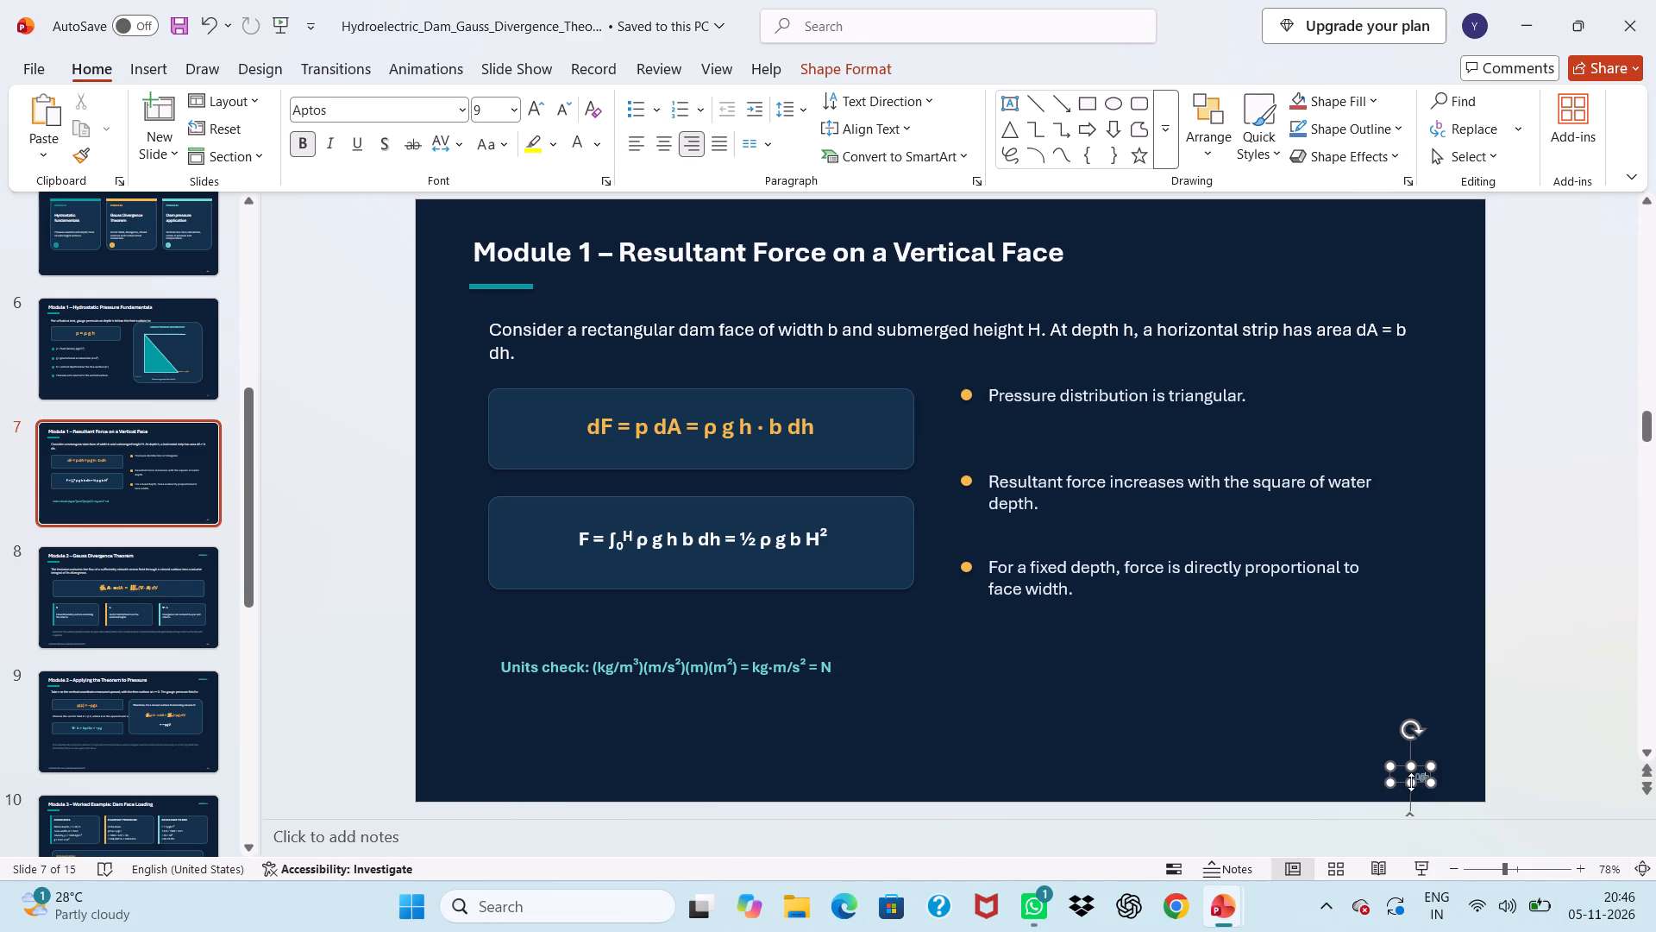
drag(1411, 778, 1453, 780)
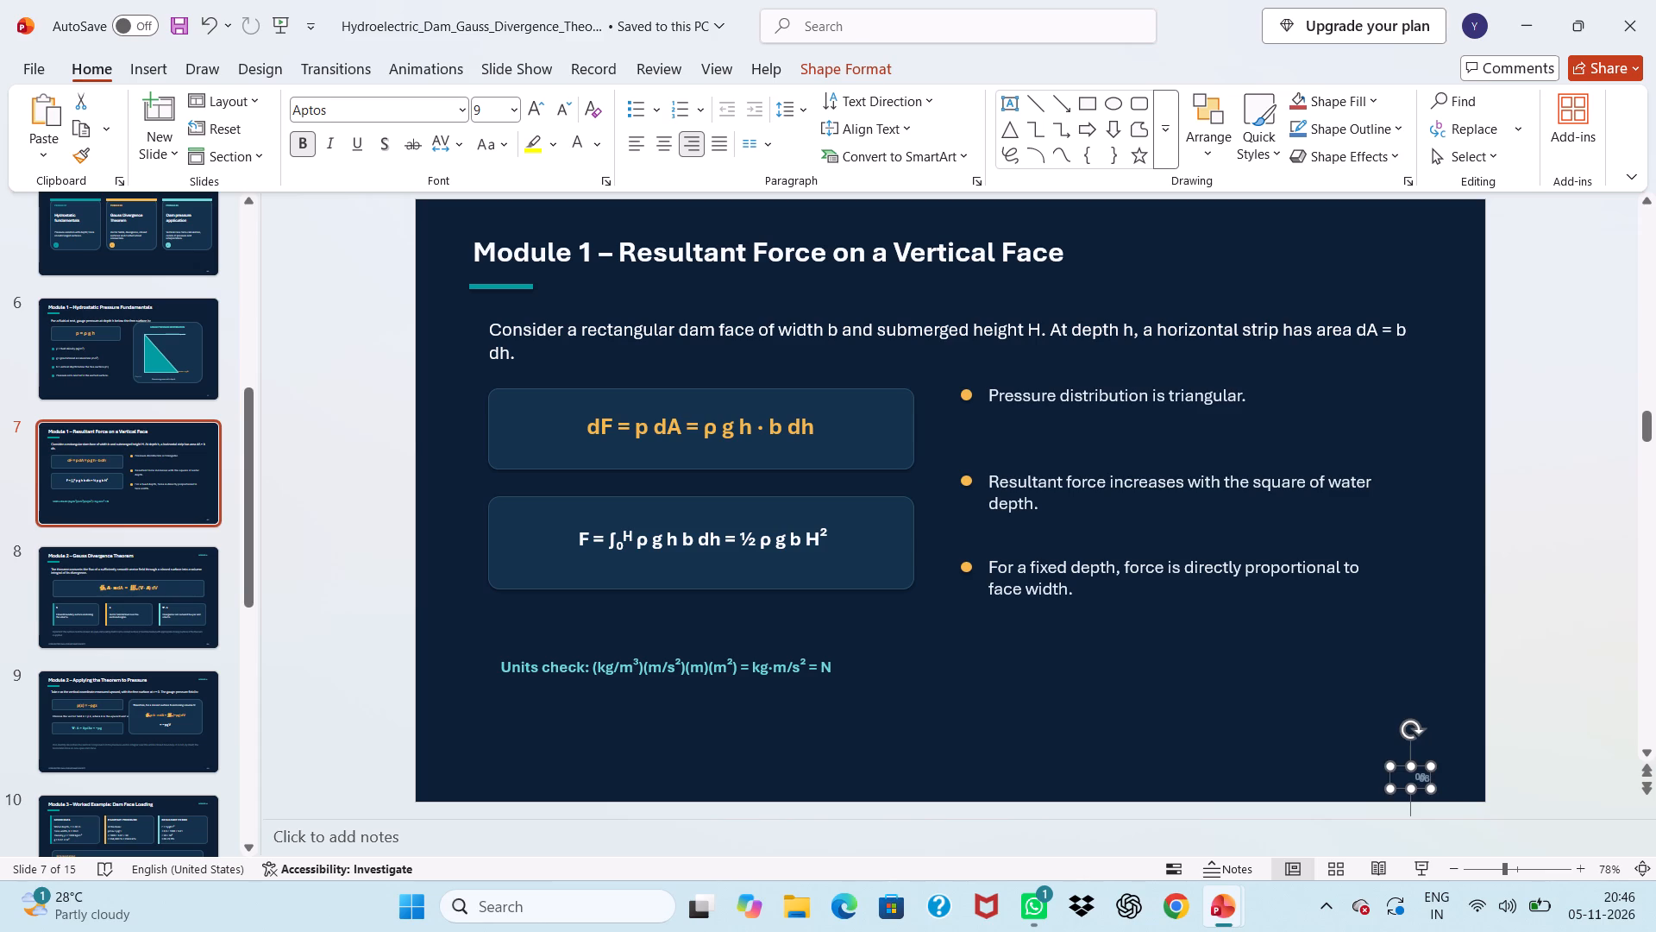
drag(1414, 780, 1449, 764)
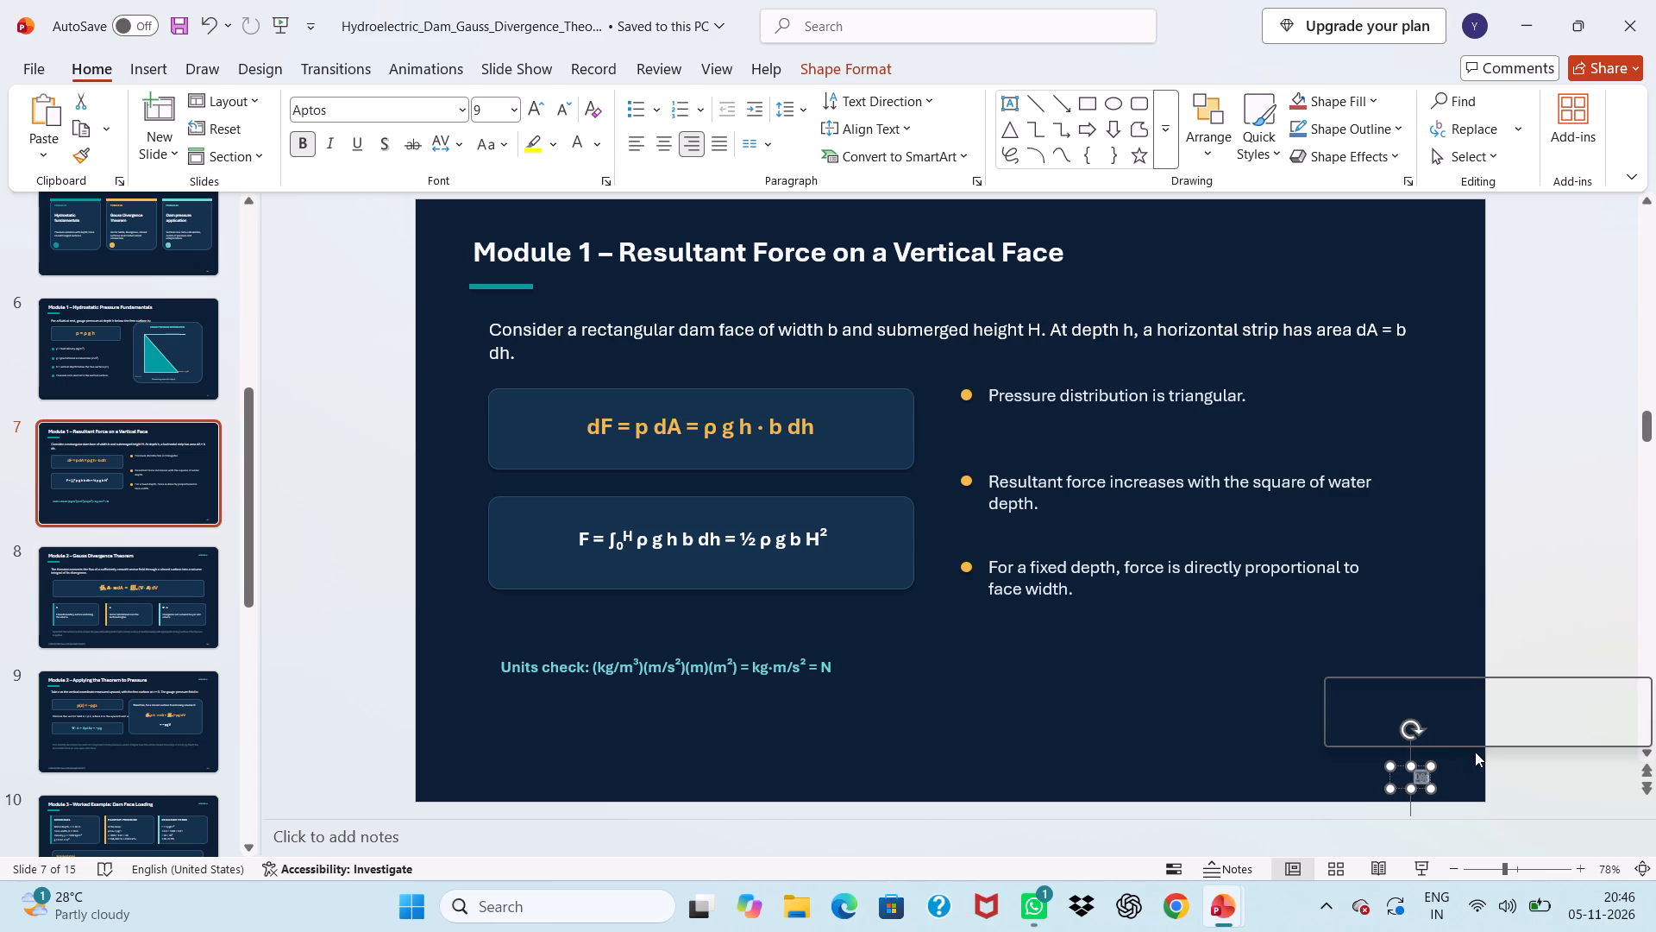
key(ctrl+x)
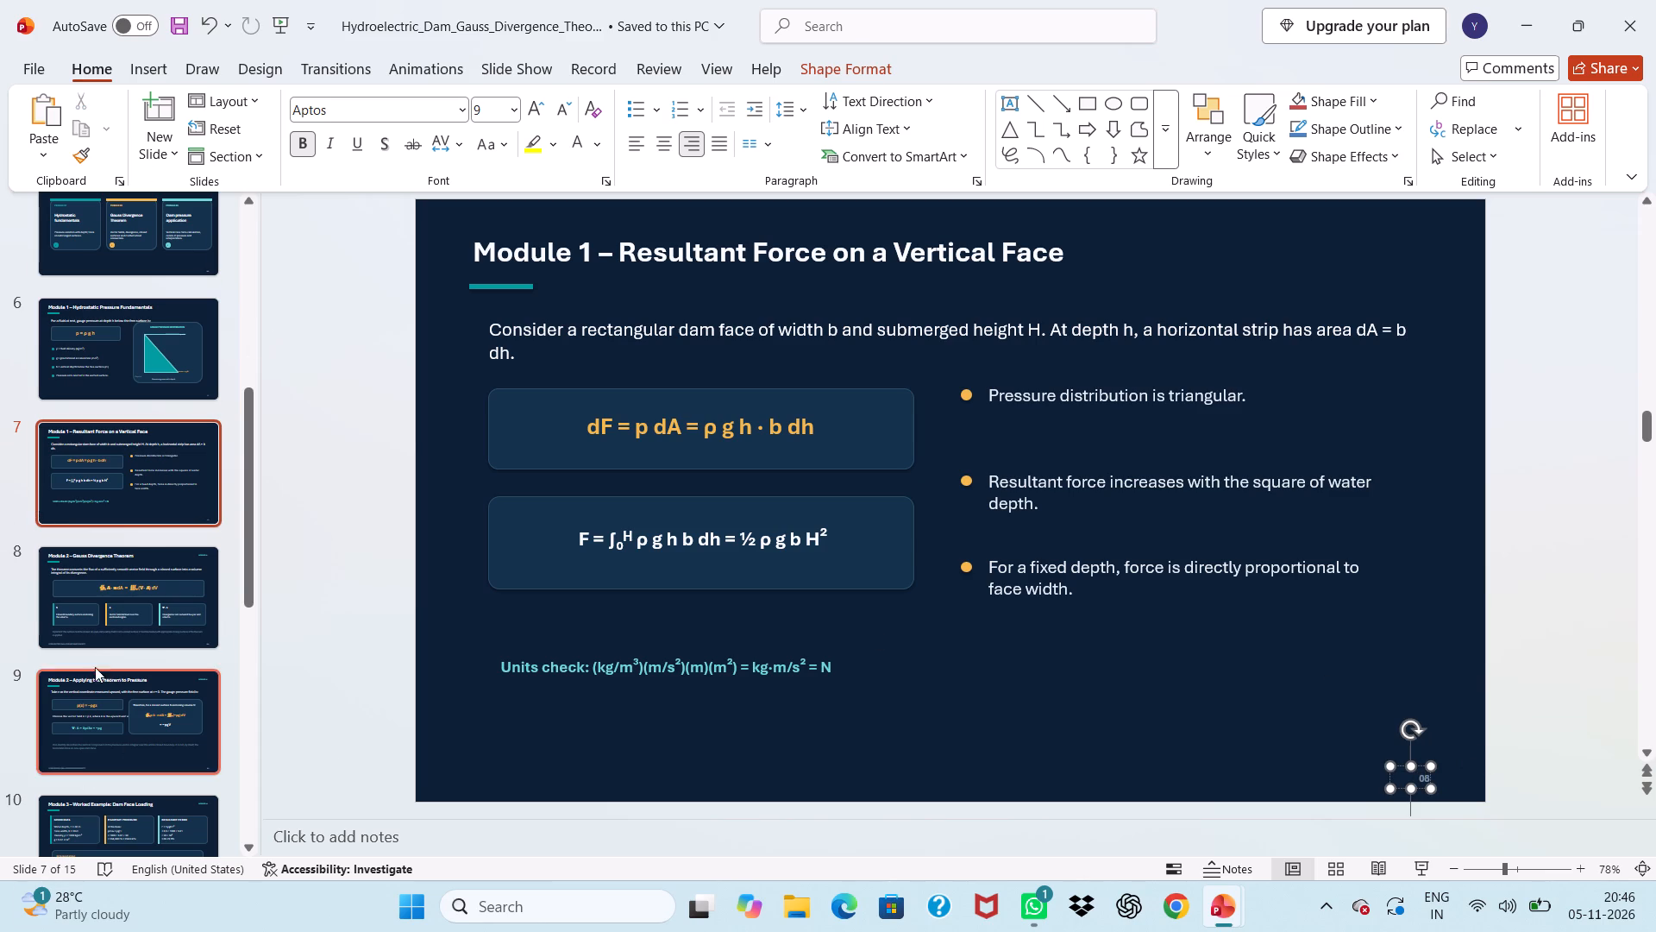
Cut the "MODULE 02" label from the upper corner of the Module 2 – Gauss Divergence Theorem slide.
click(134, 608)
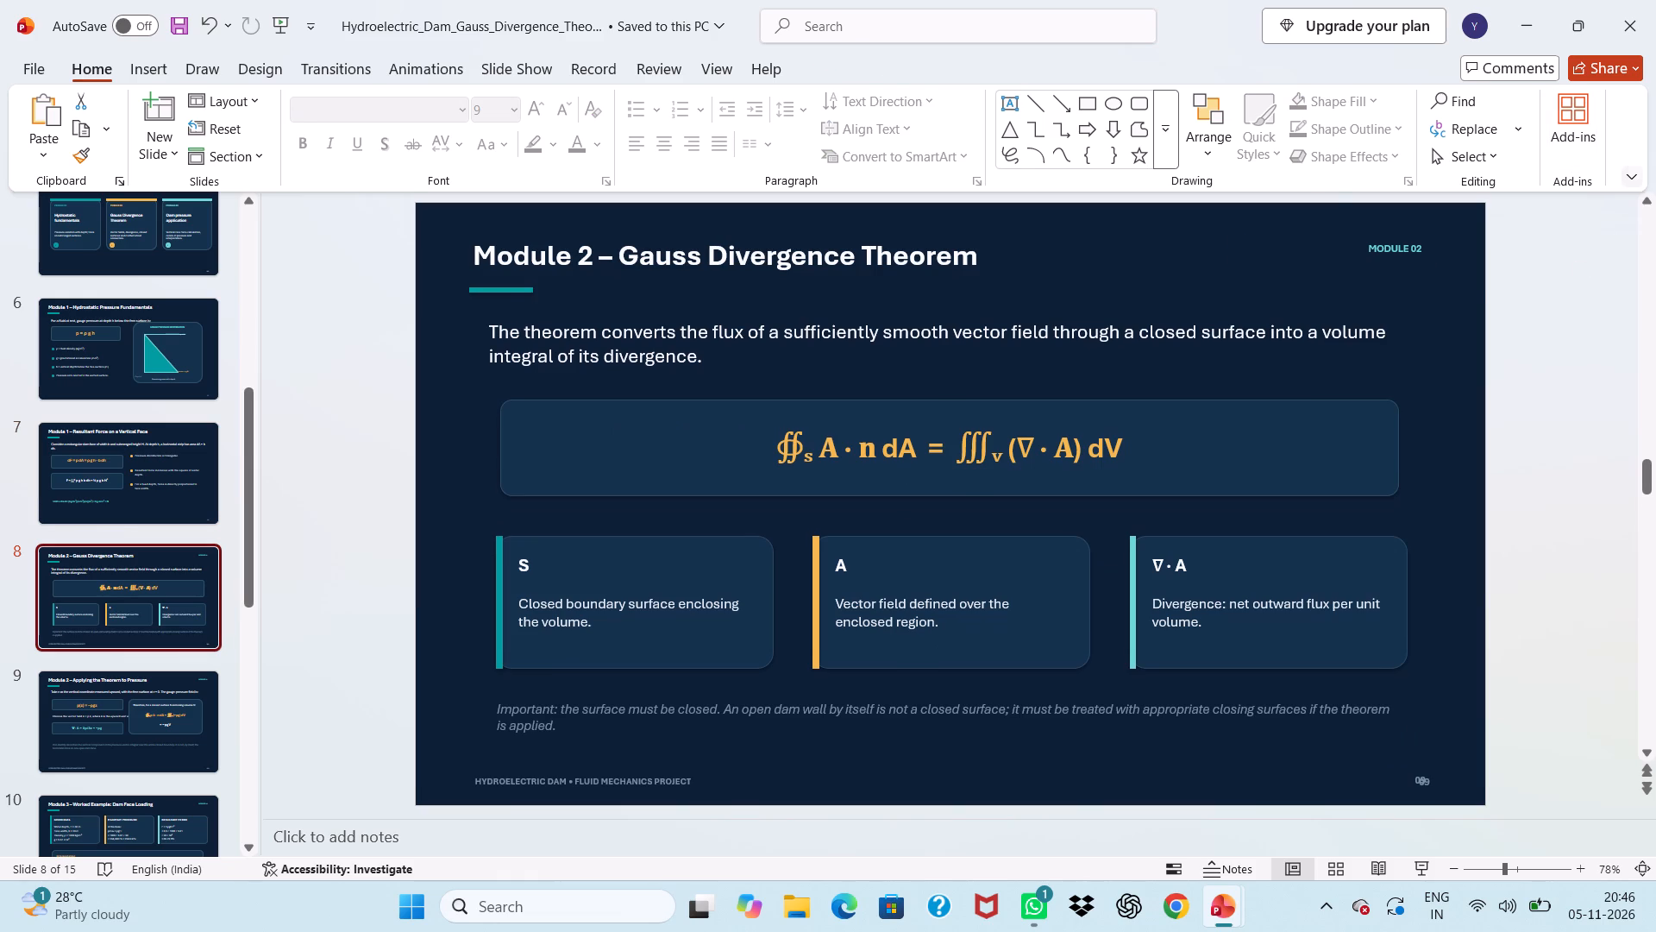
click(1408, 249)
click(1367, 252)
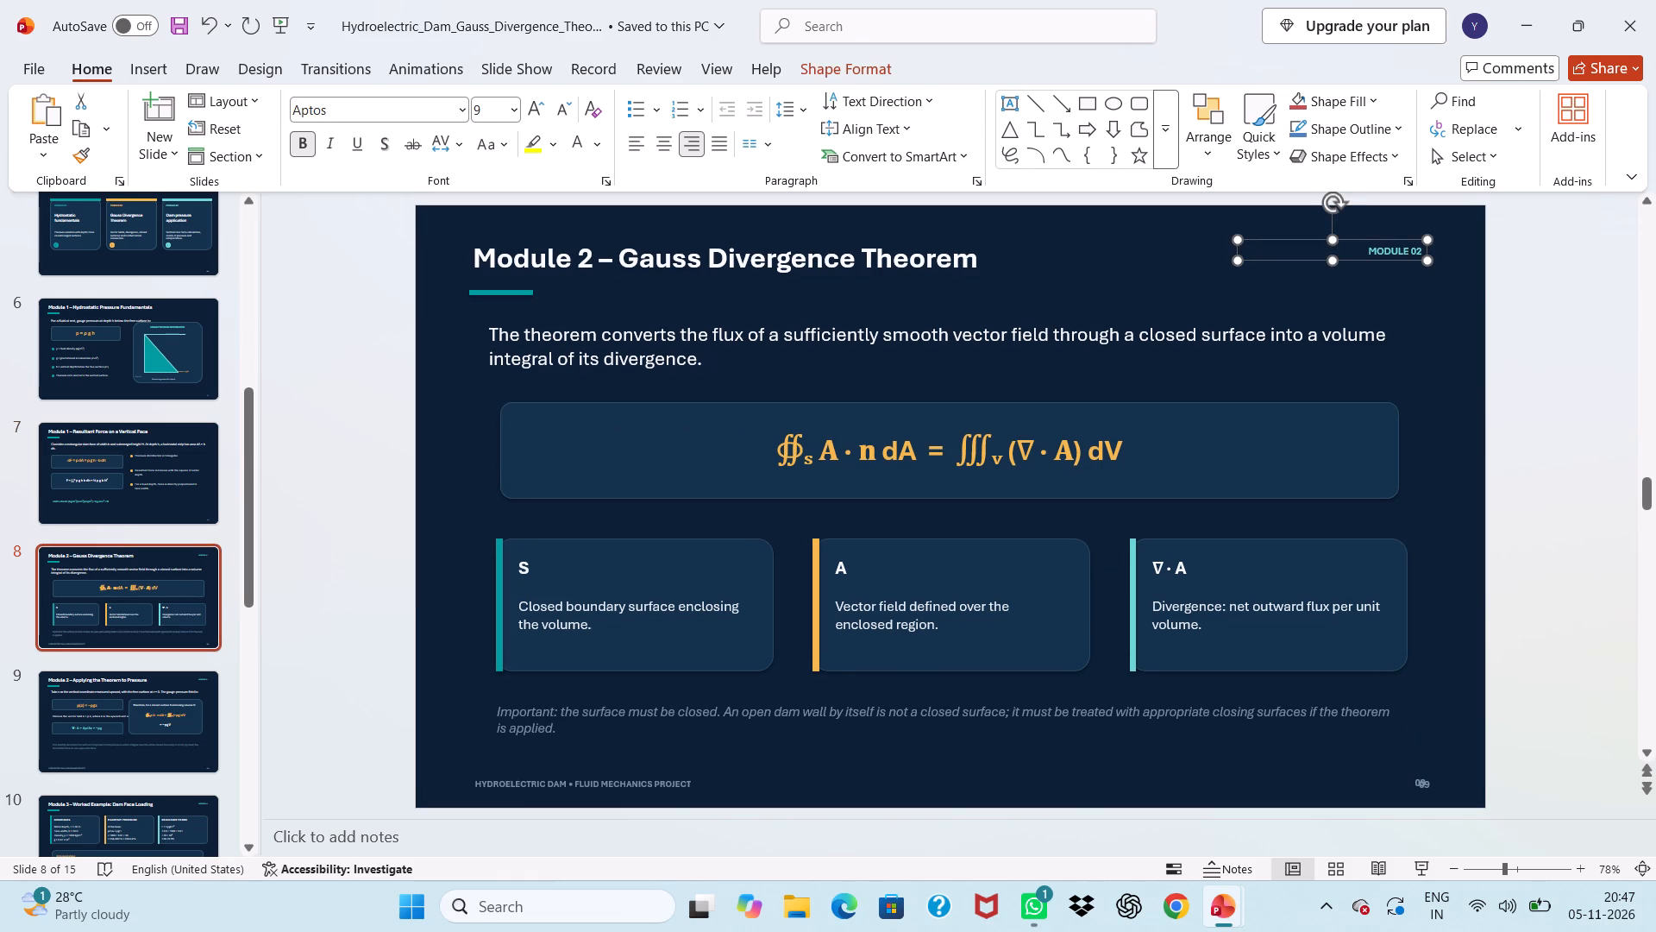
drag(1370, 255, 1449, 247)
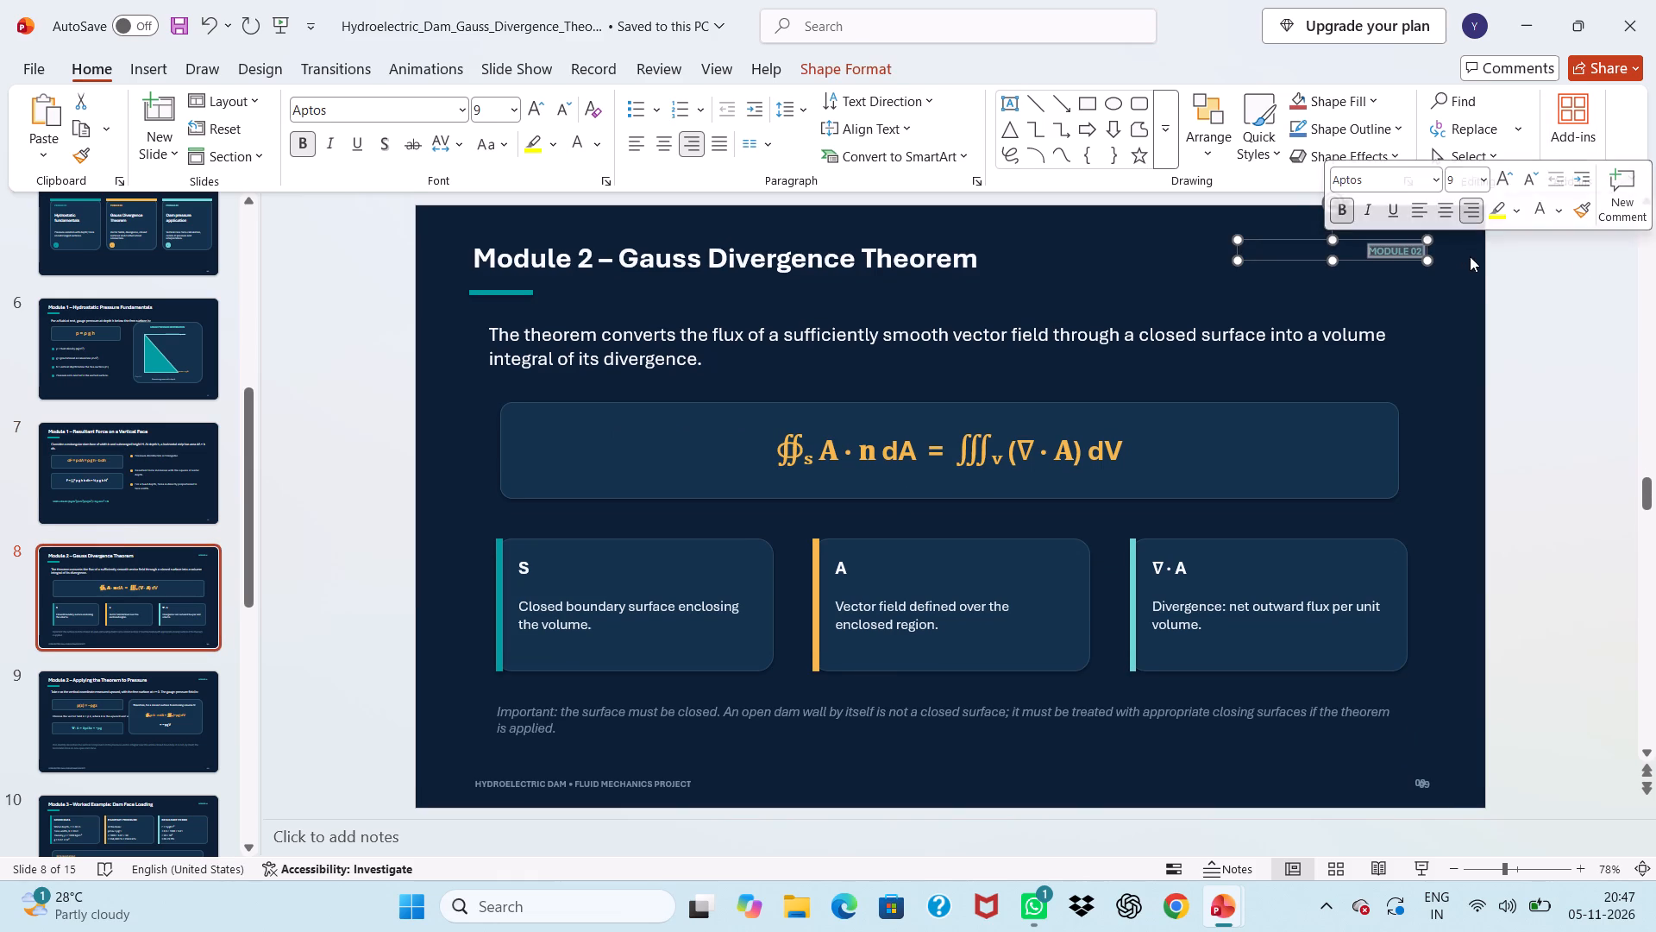
key(ctrl+x)
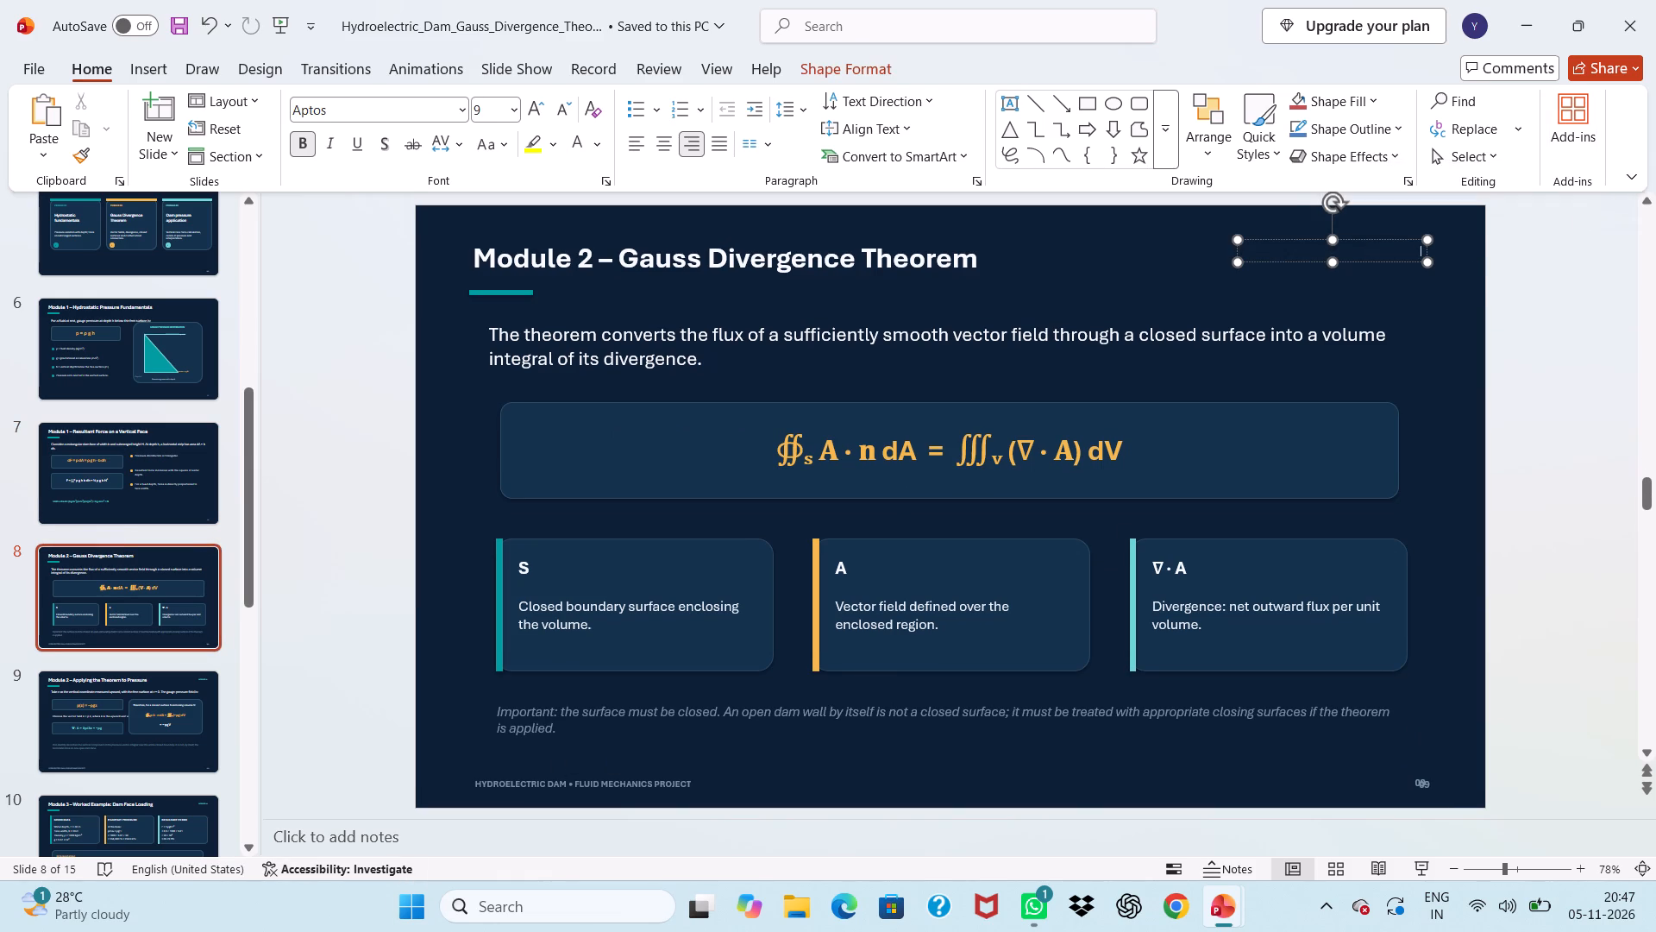
Cut the italic note beginning "Important: the surface must be closed" below the cards on the Gauss Divergence Theorem slide.
click(494, 706)
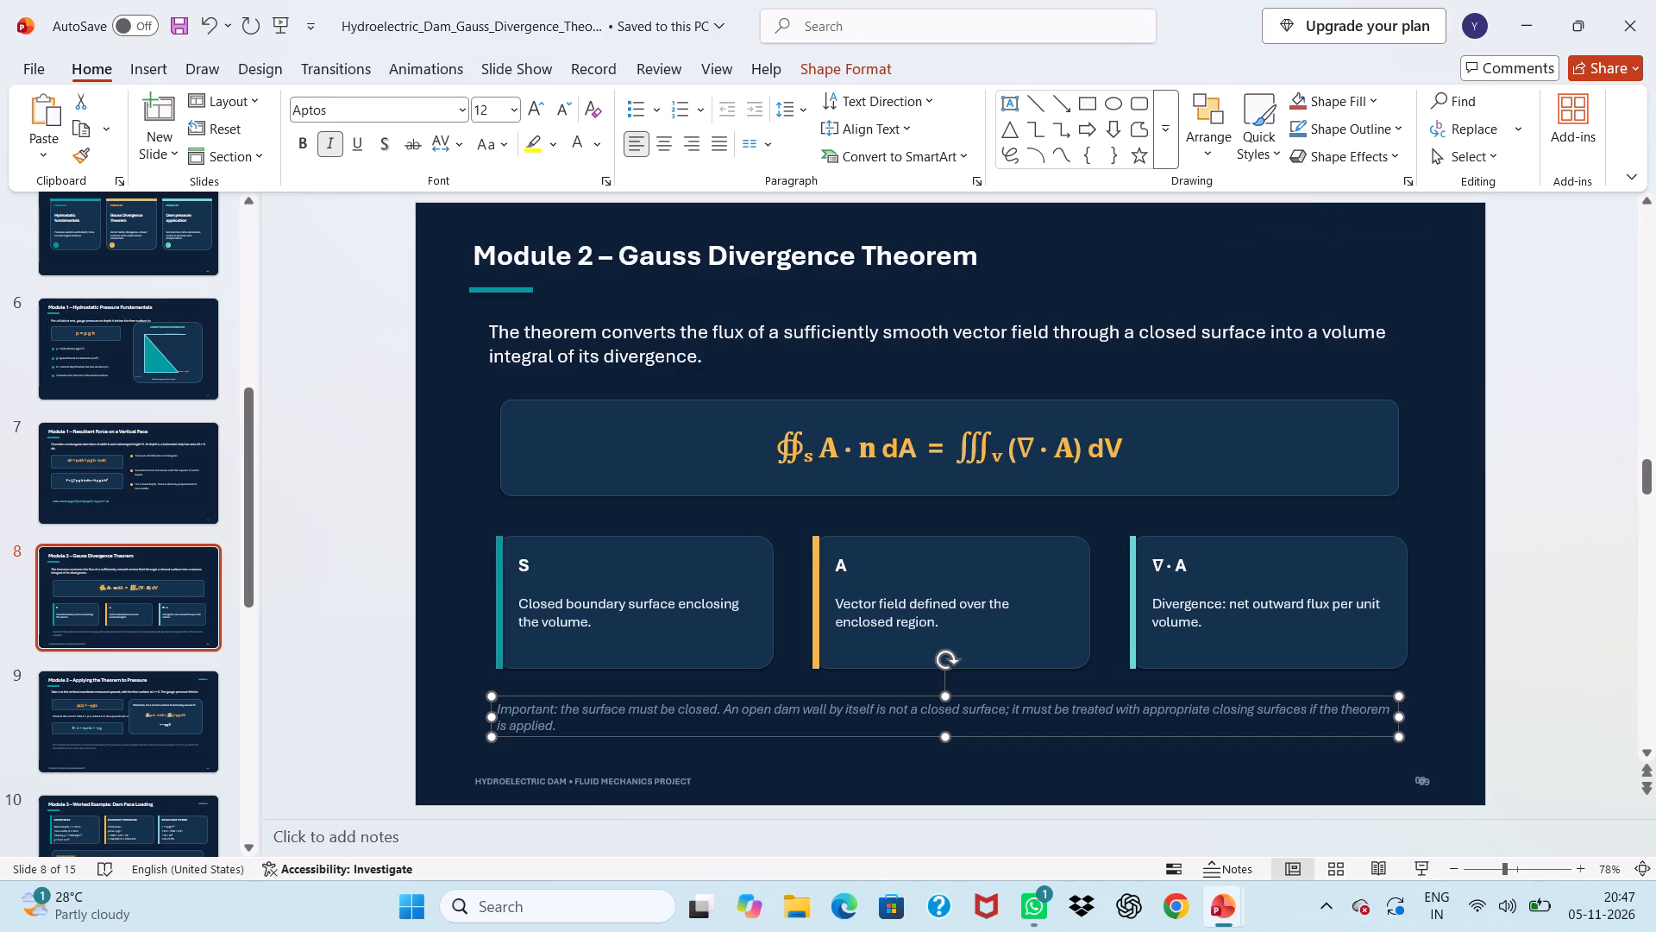
drag(498, 708, 571, 731)
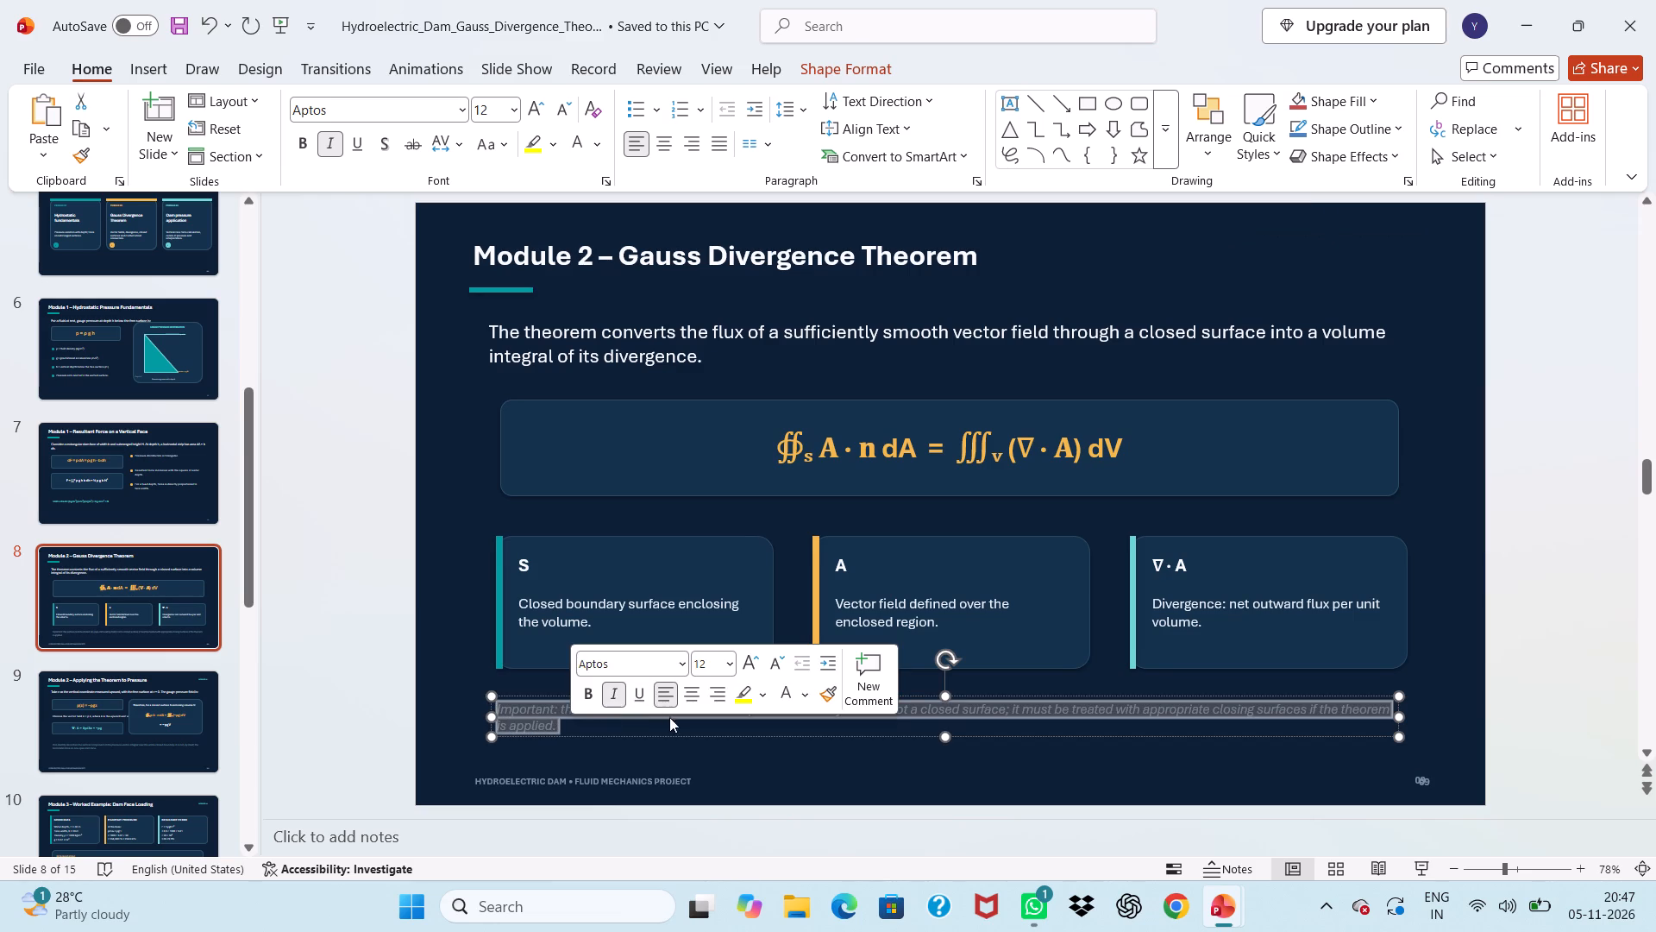
key(ctrl+x)
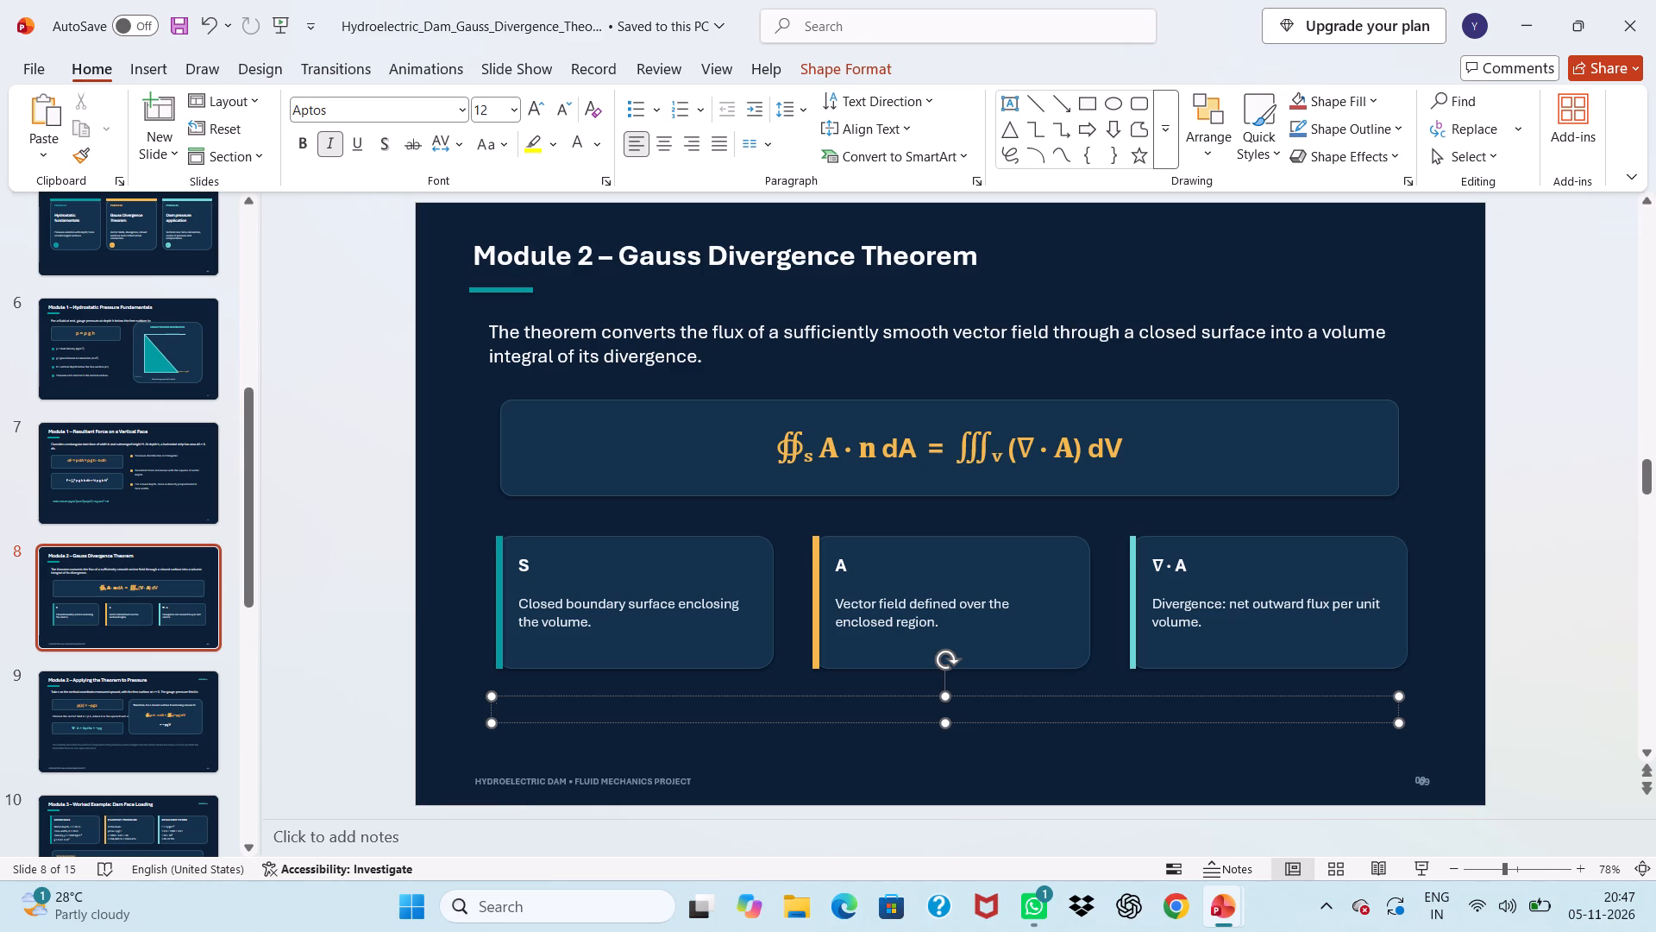
Cut the footer text "HYDROELECTRIC DAM • FLUID MECHANICS PROJECT" from the Gauss Divergence Theorem slide.
drag(475, 782, 879, 860)
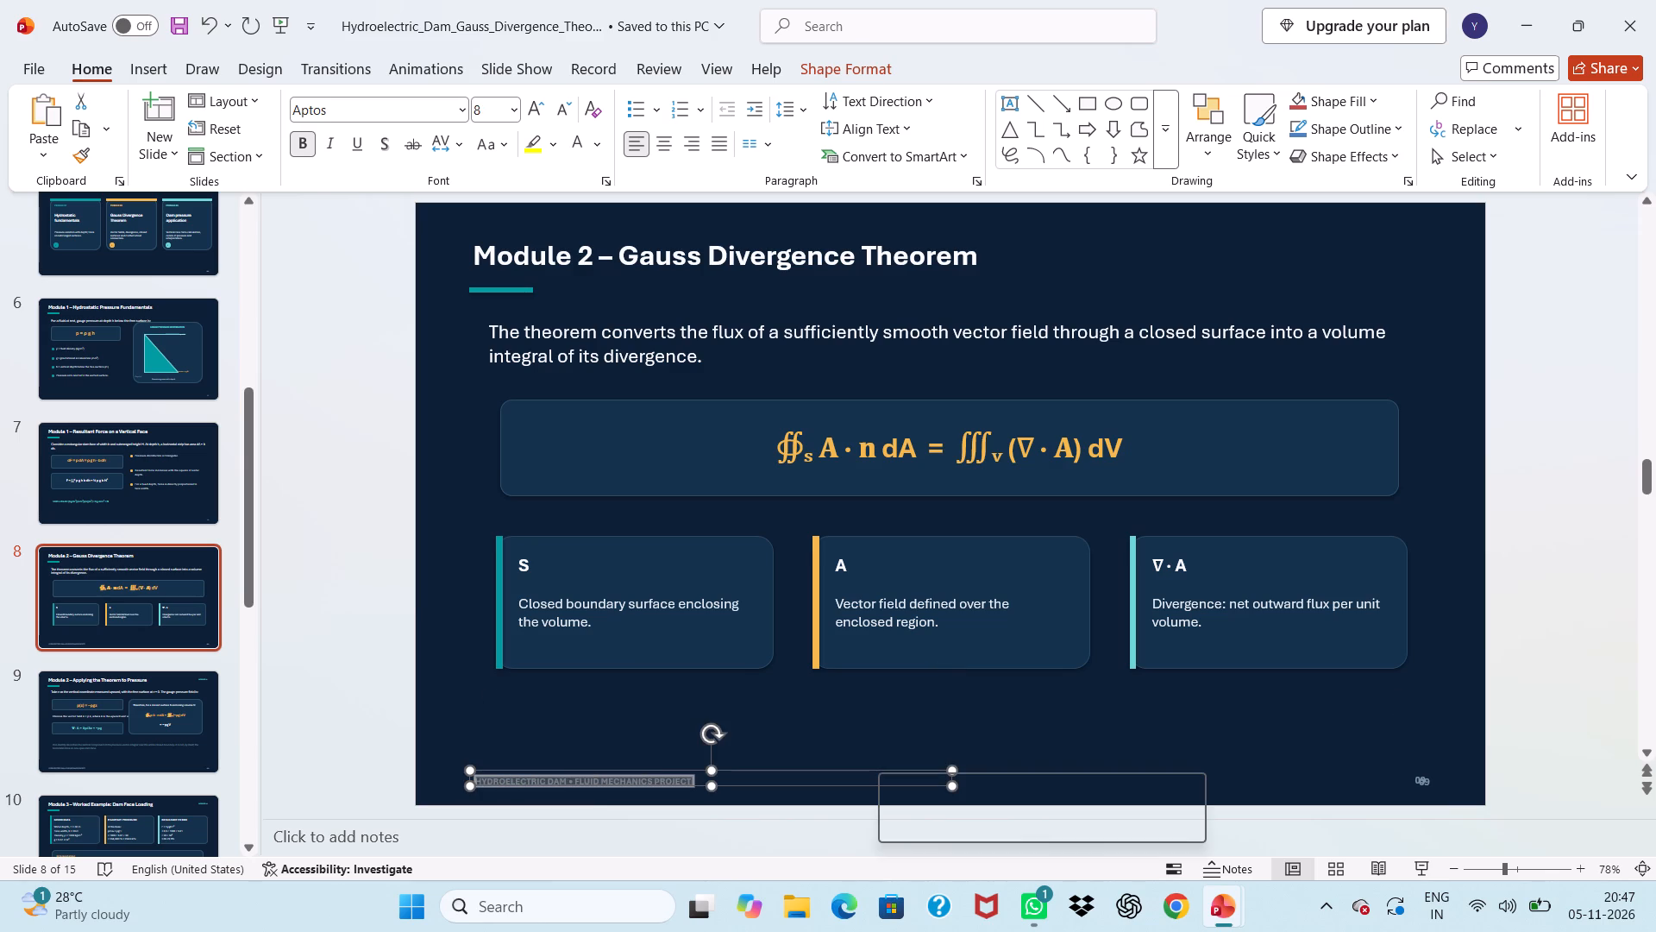
key(ctrl+x)
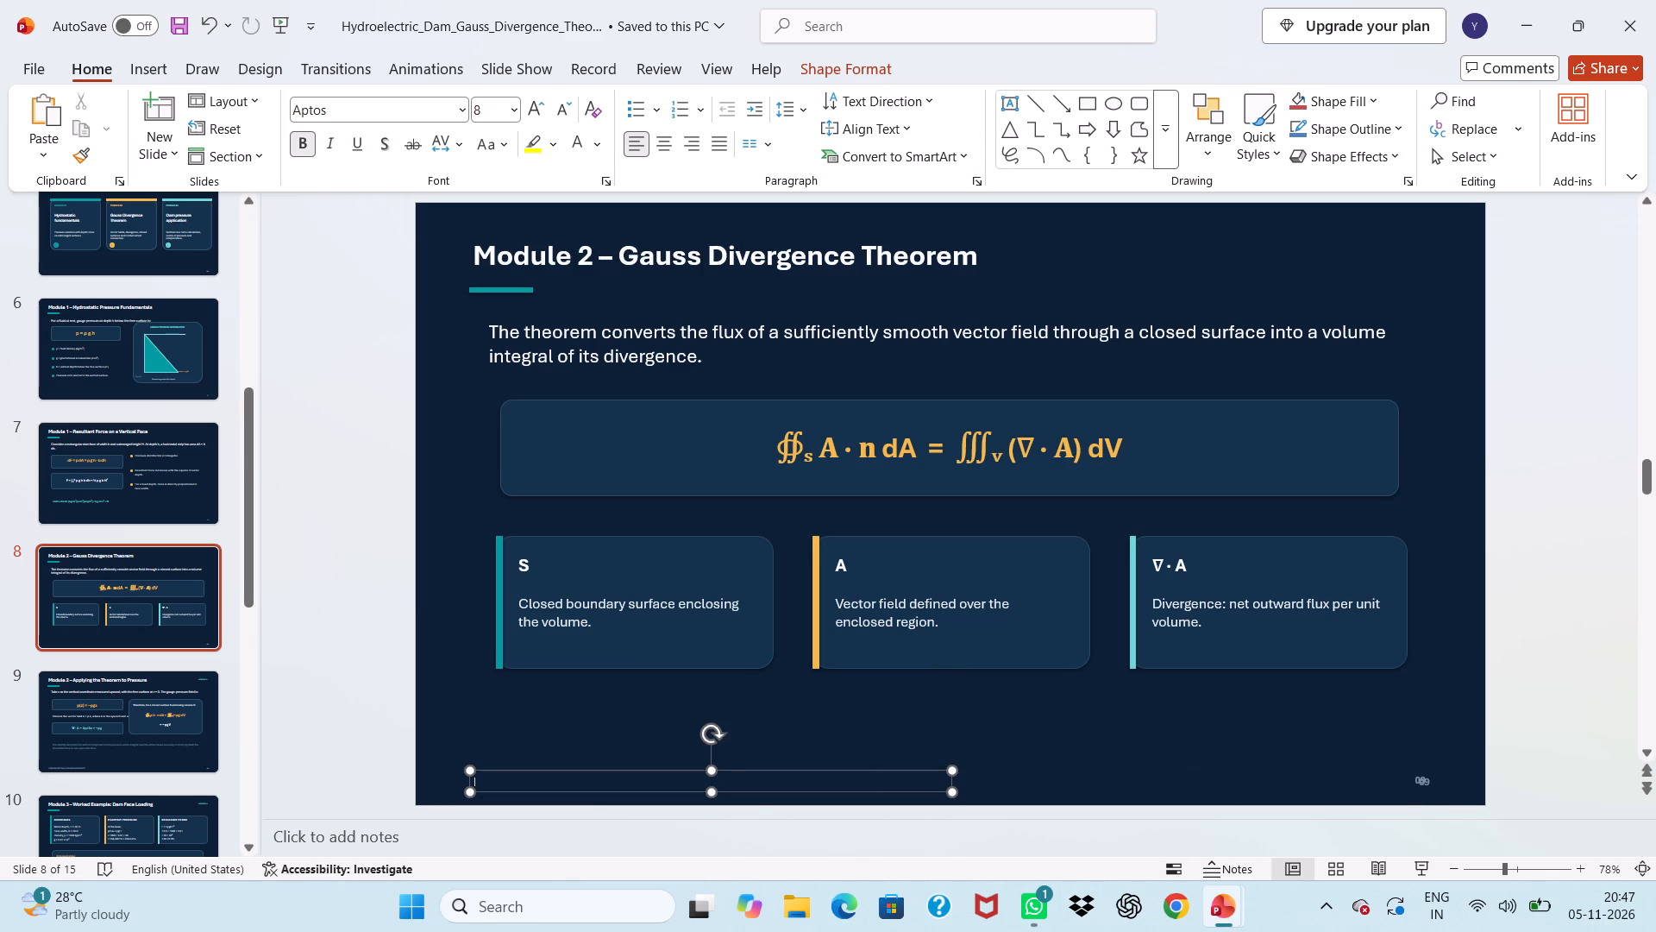
Cut the text of the front one of the overlapping slide numbers in the lower corner of the Gauss Divergence Theorem slide.
drag(1421, 777, 1446, 783)
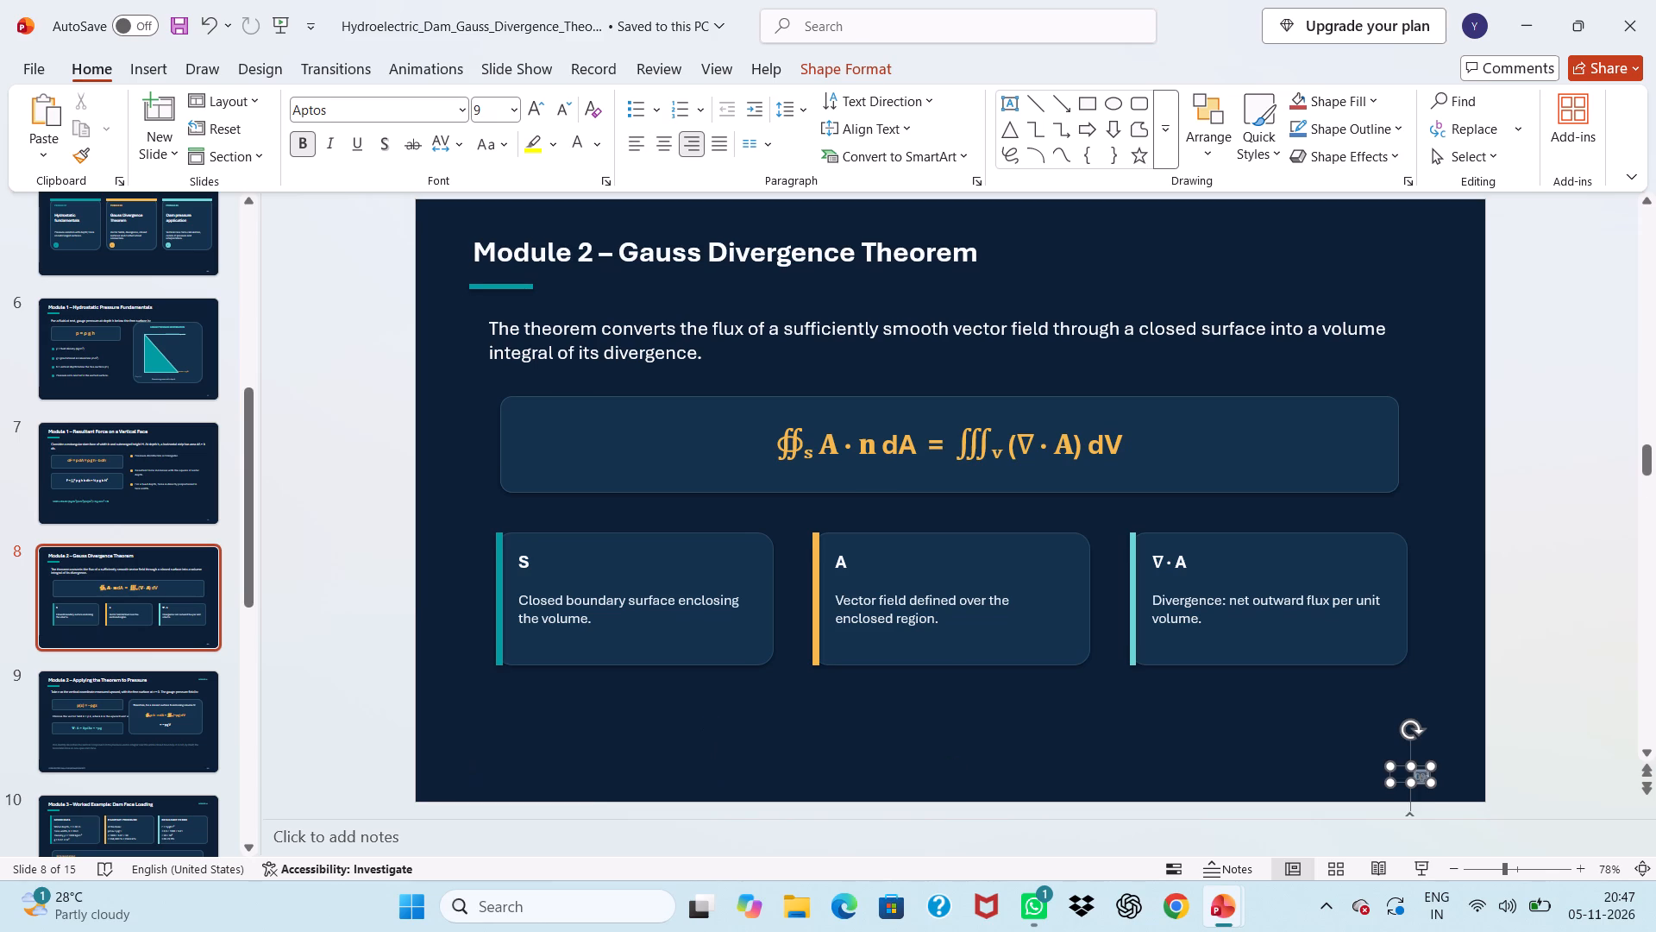
drag(1446, 783, 1449, 785)
key(ctrl+x)
Cut the "MODULE 02" label from the upper corner of the Module 2 – Applying the Theorem to Pressure slide.
scroll(1286, 759, down, 2)
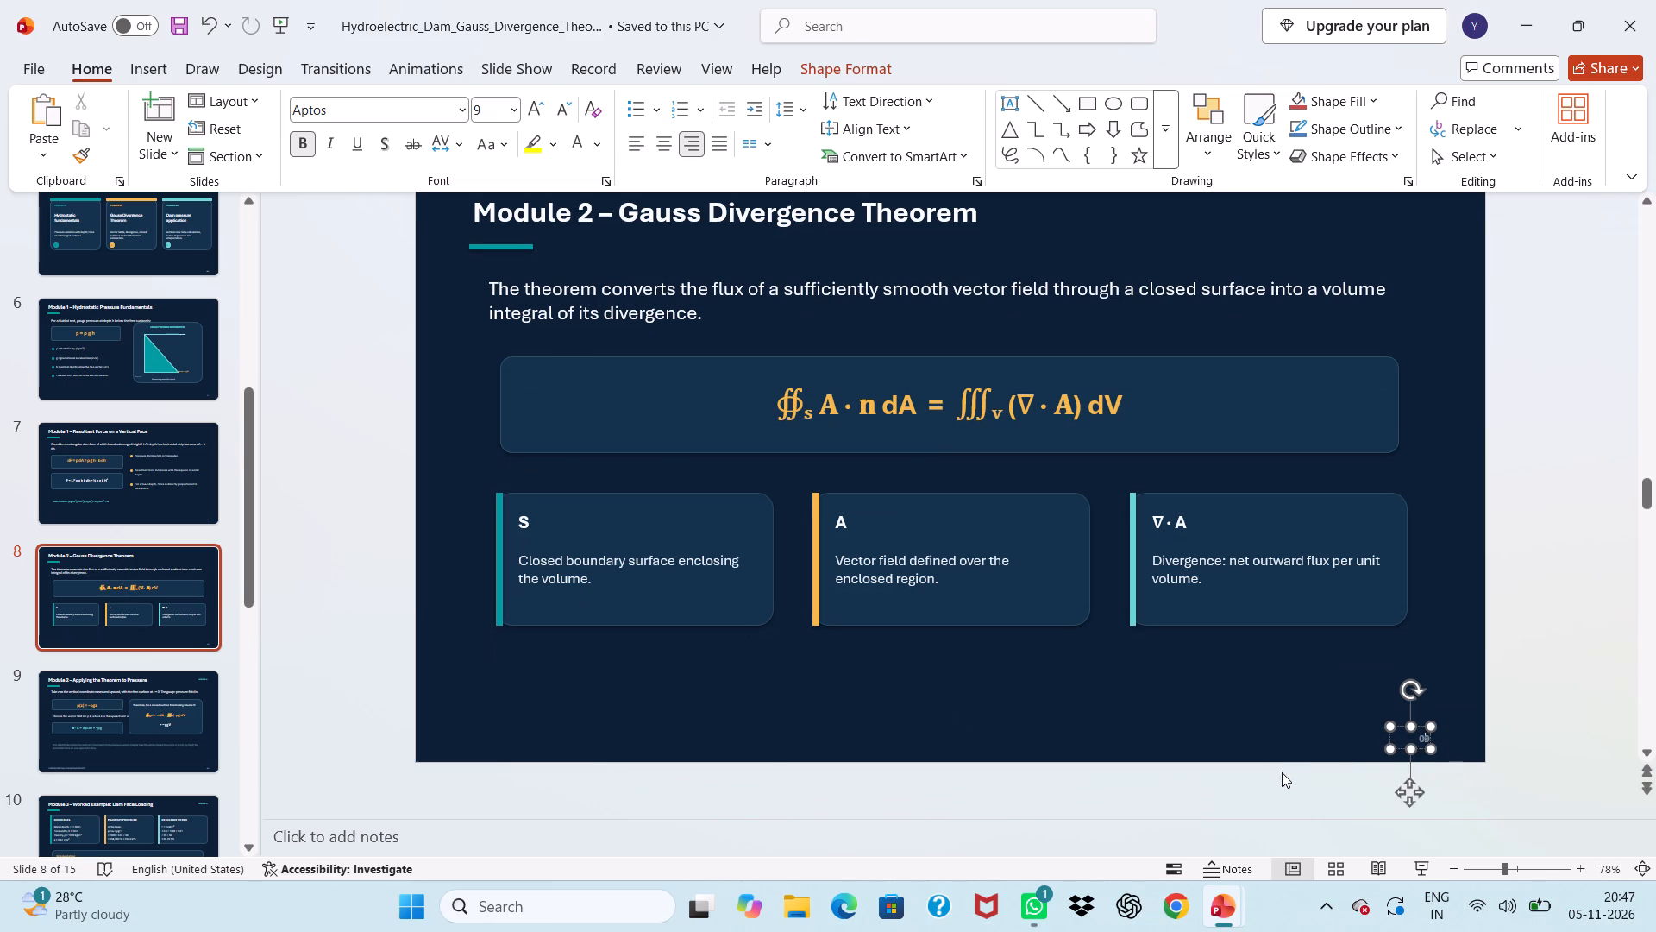
scroll(1282, 777, down, 2)
scroll(1107, 764, up, 2)
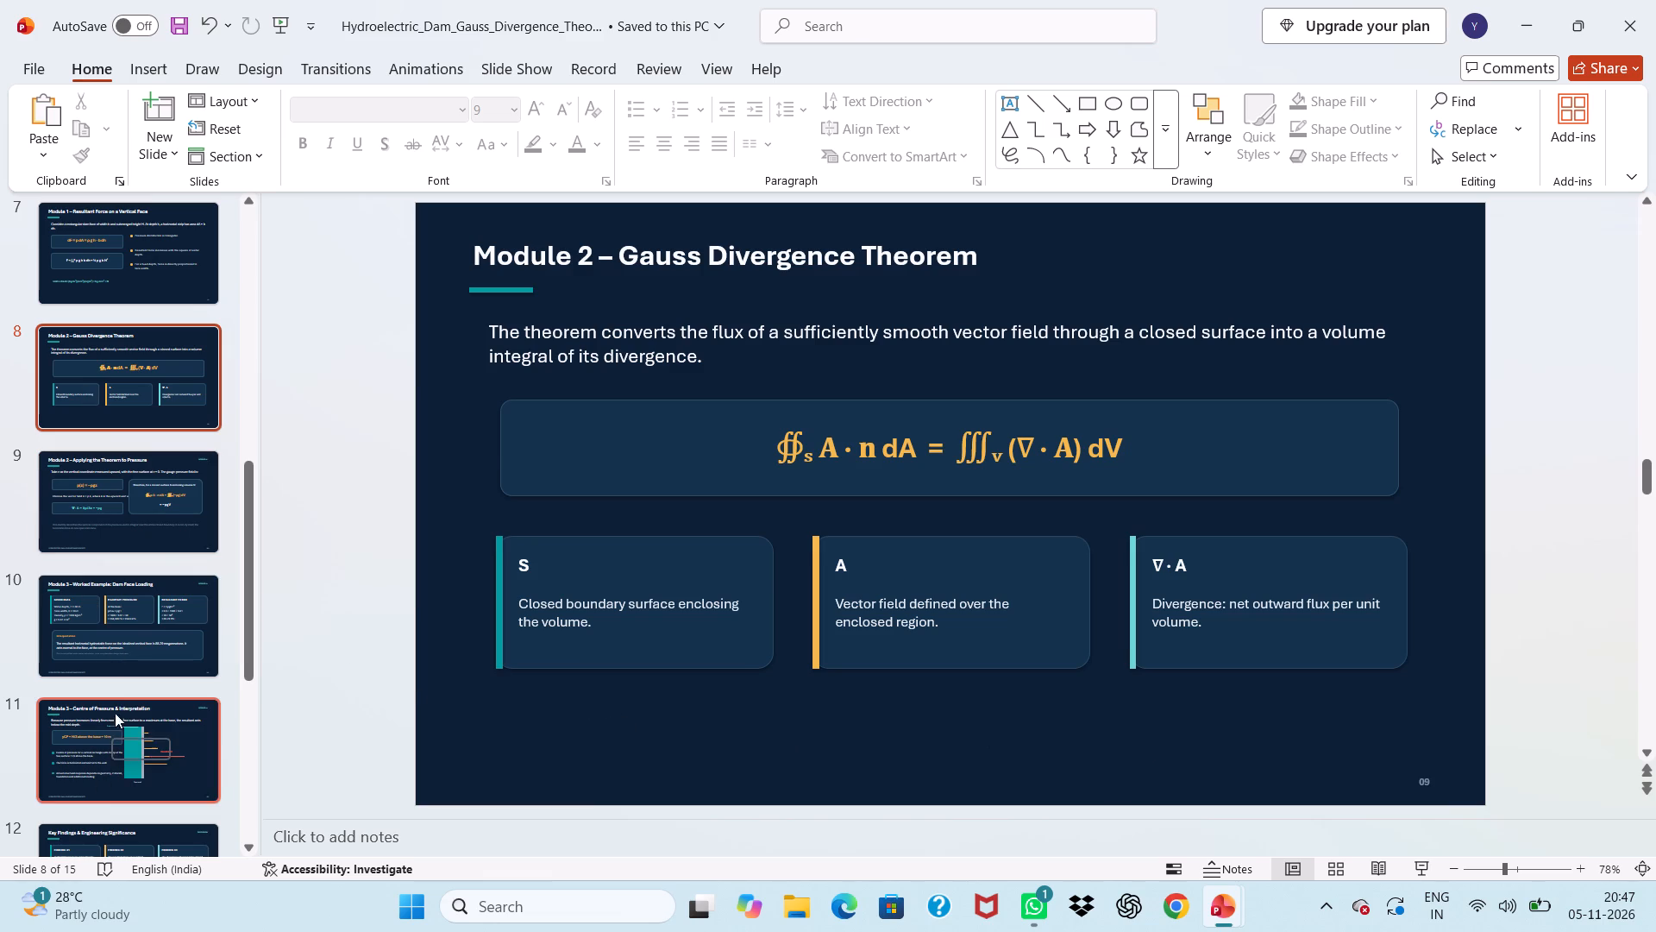
click(163, 498)
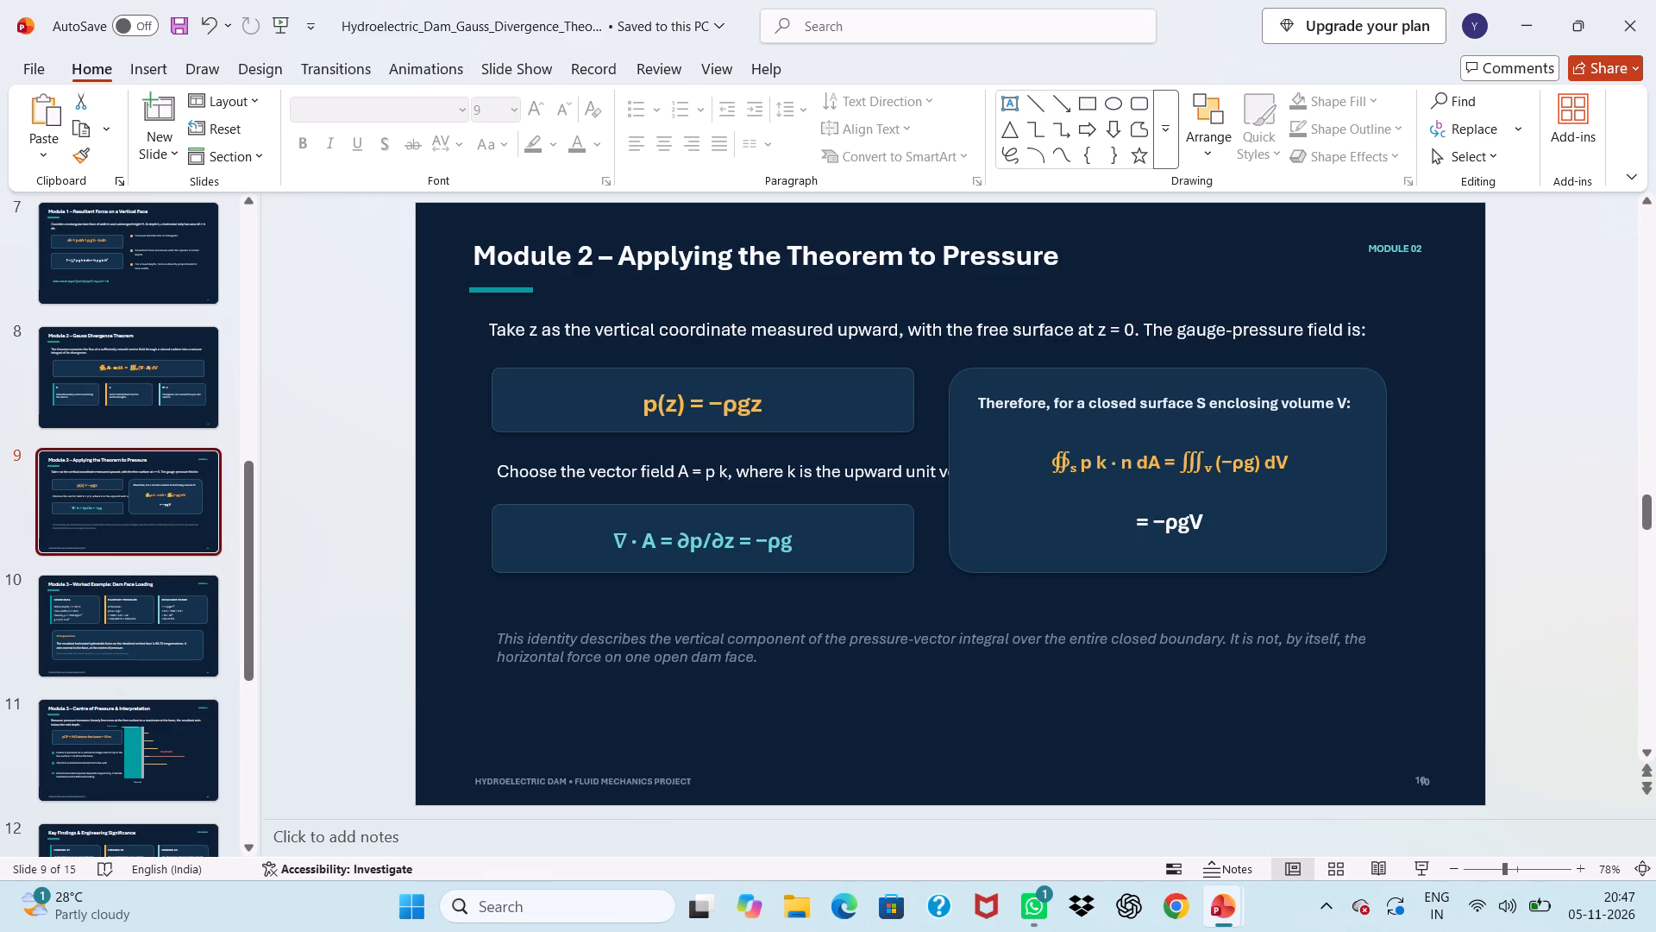
drag(1367, 249, 1421, 247)
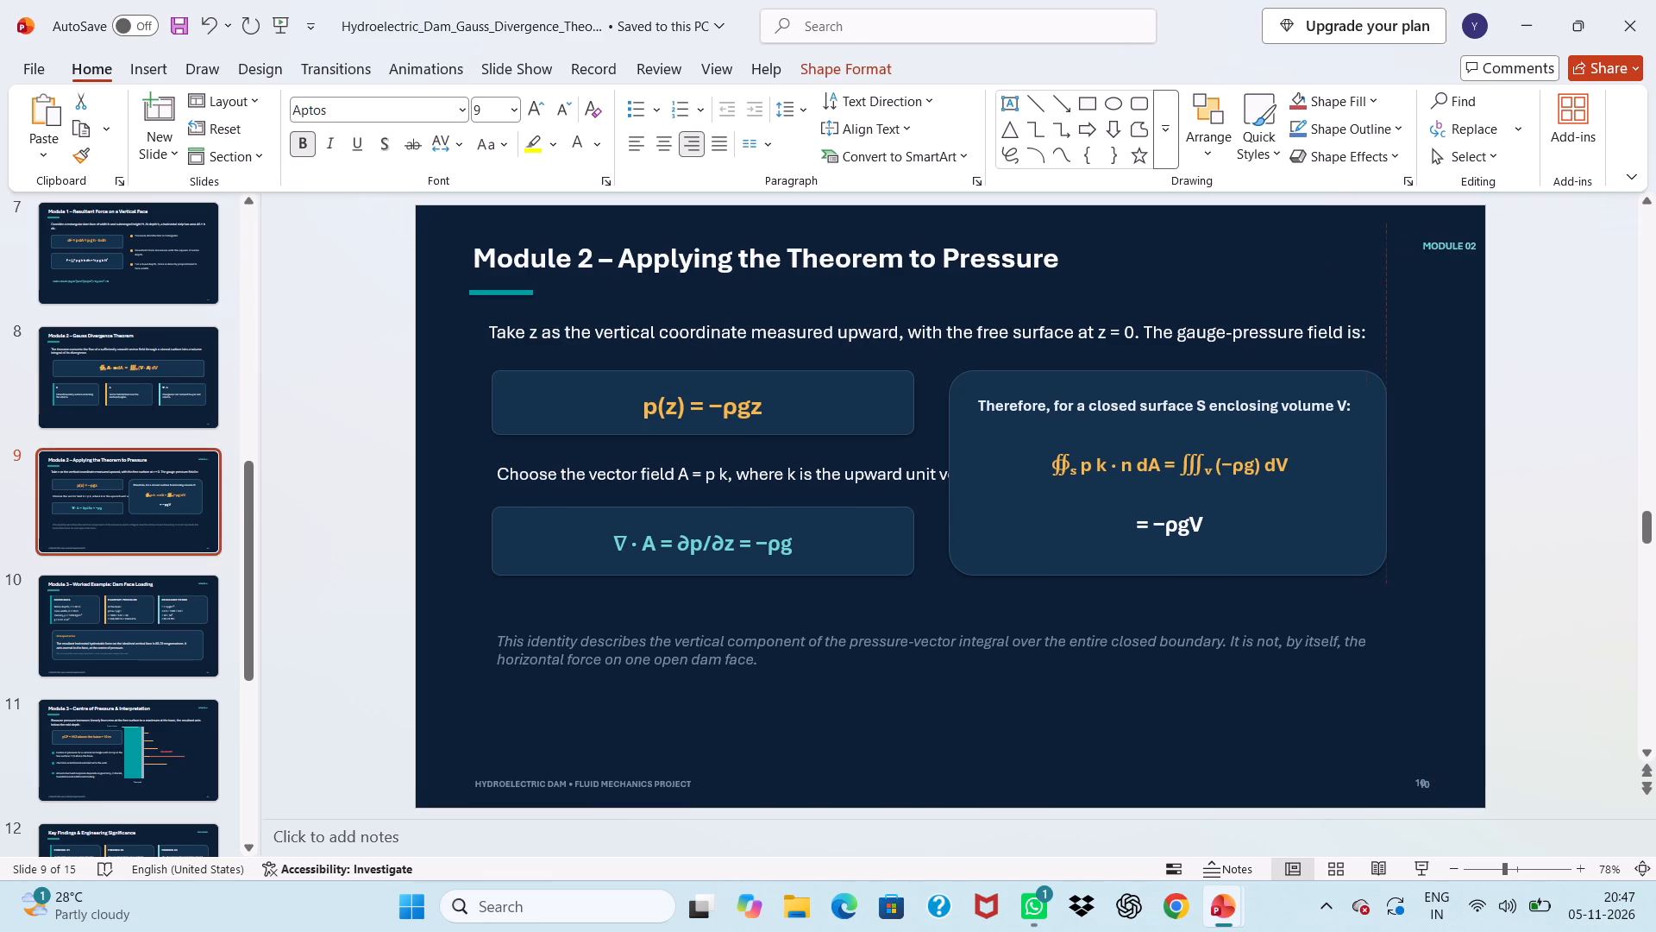
drag(1421, 247, 1290, 262)
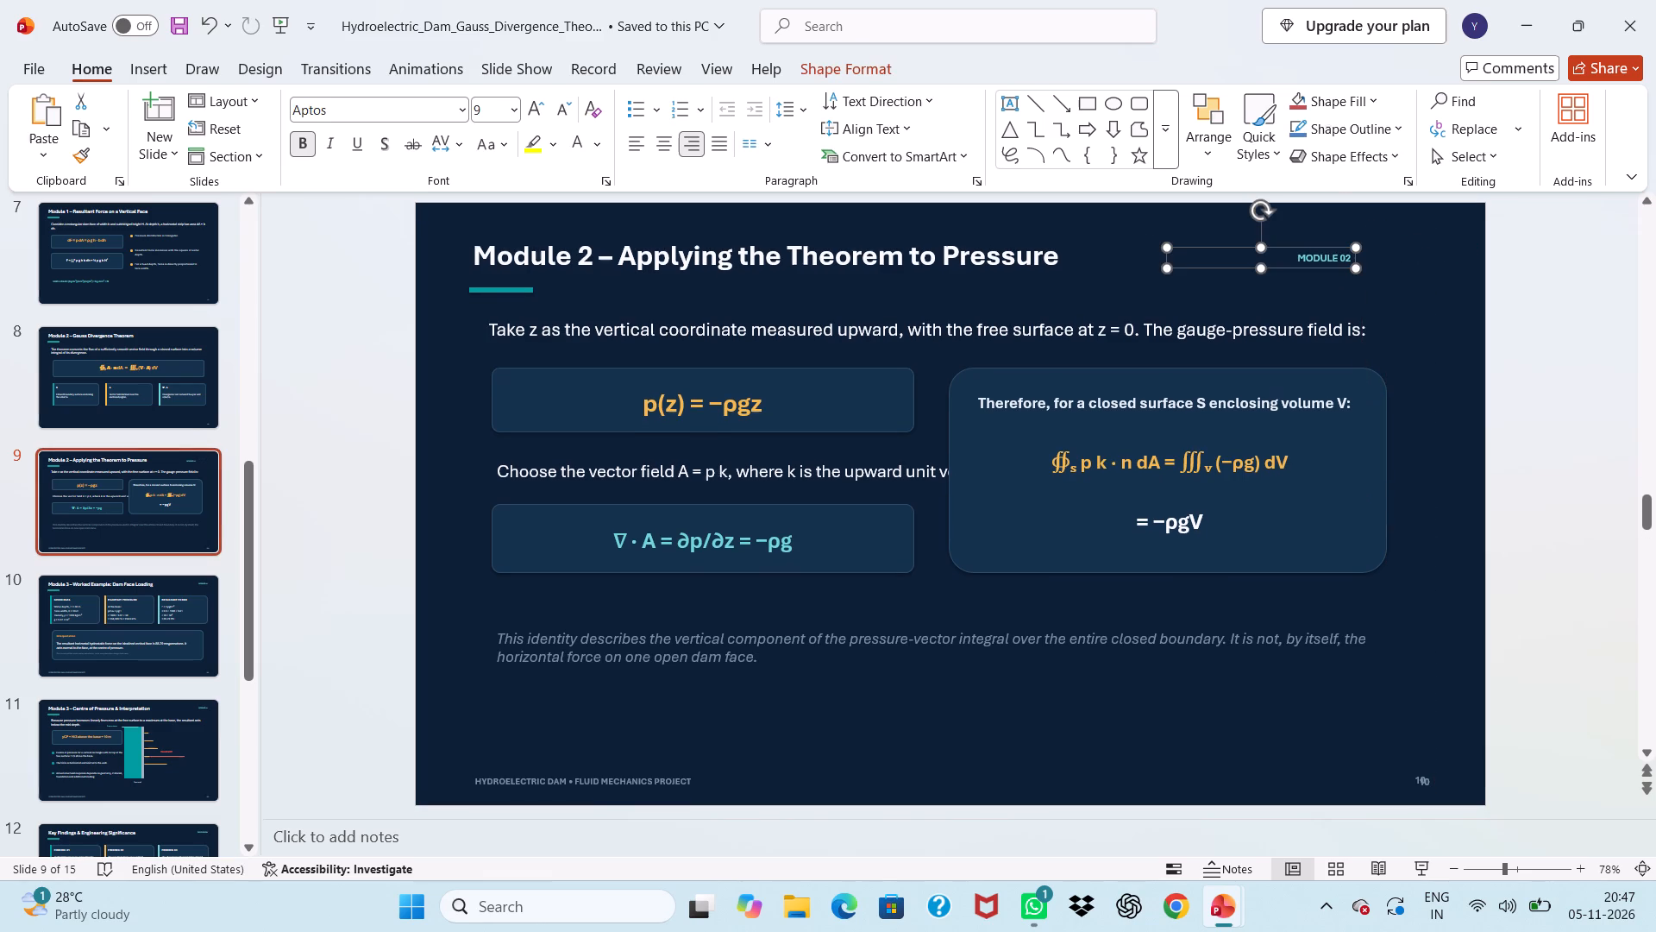
drag(1302, 260, 1405, 254)
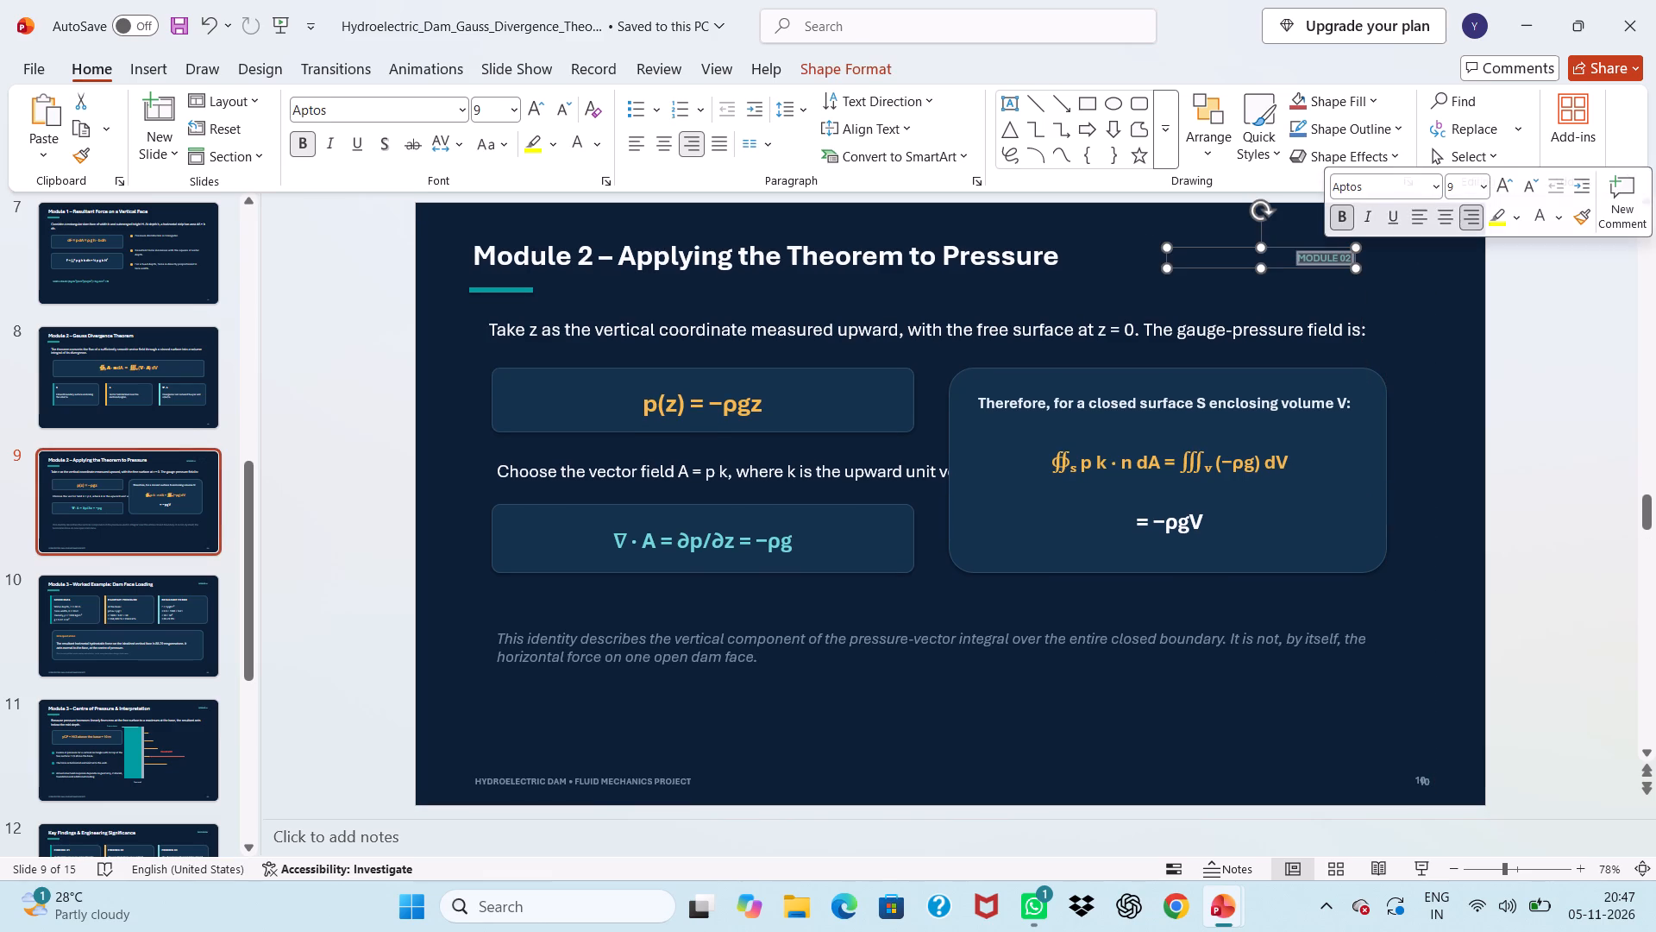
key(ctrl+x)
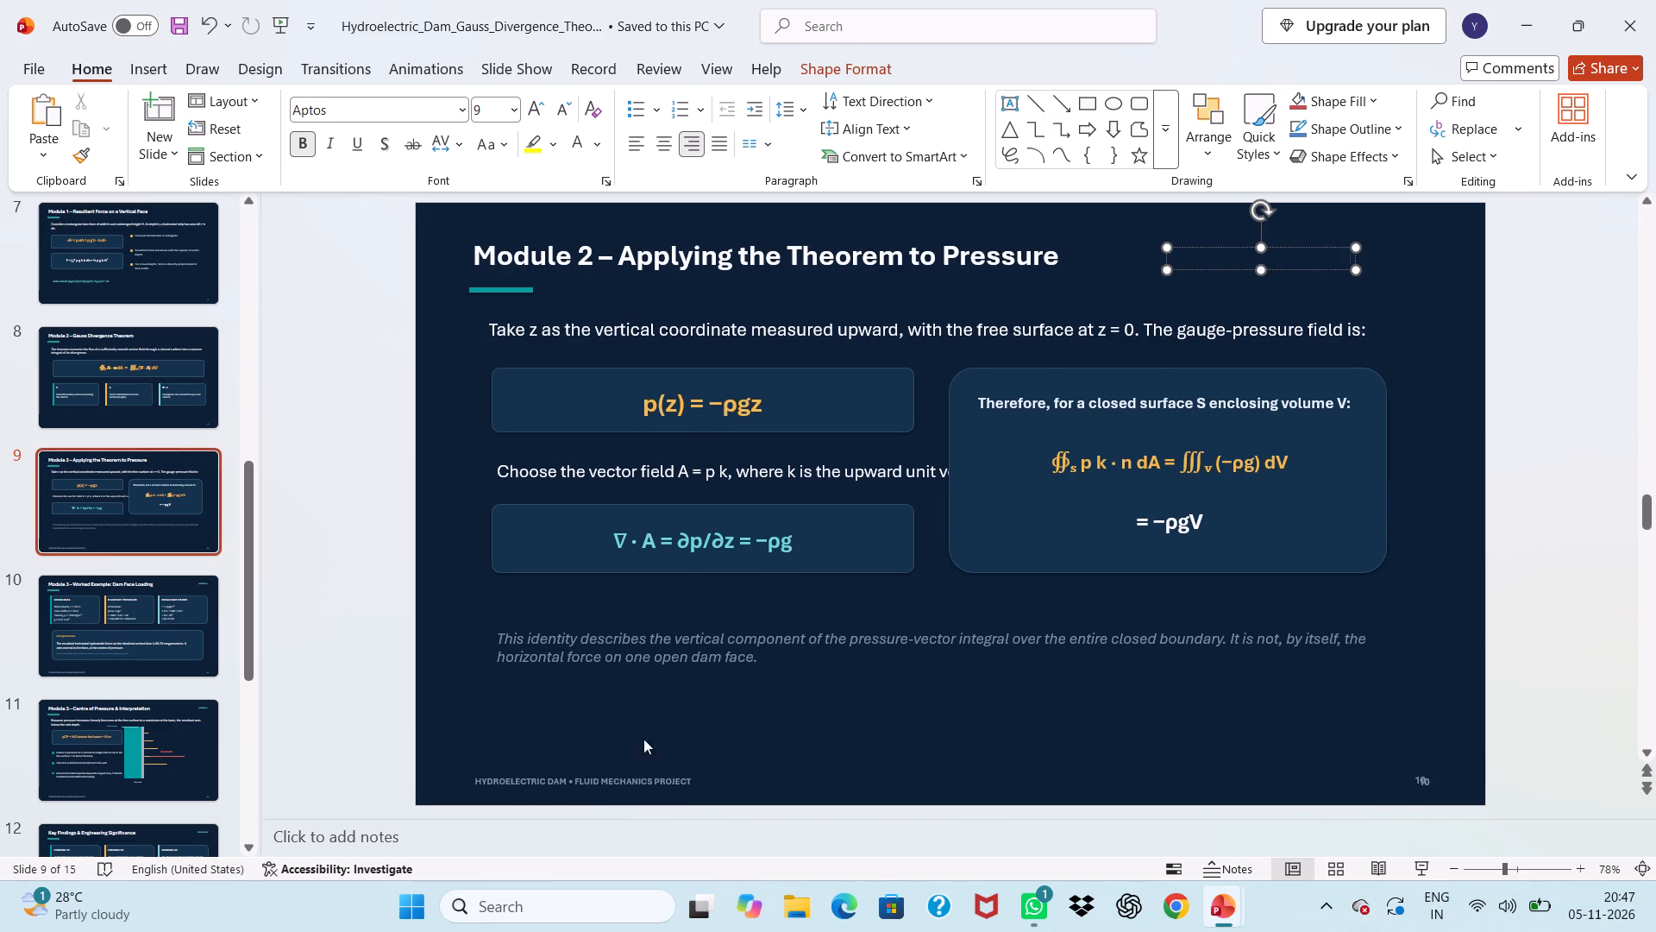
Cut the italic note beginning "This identity describes the vertical component" from the Applying the Theorem to Pressure slide.
click(534, 645)
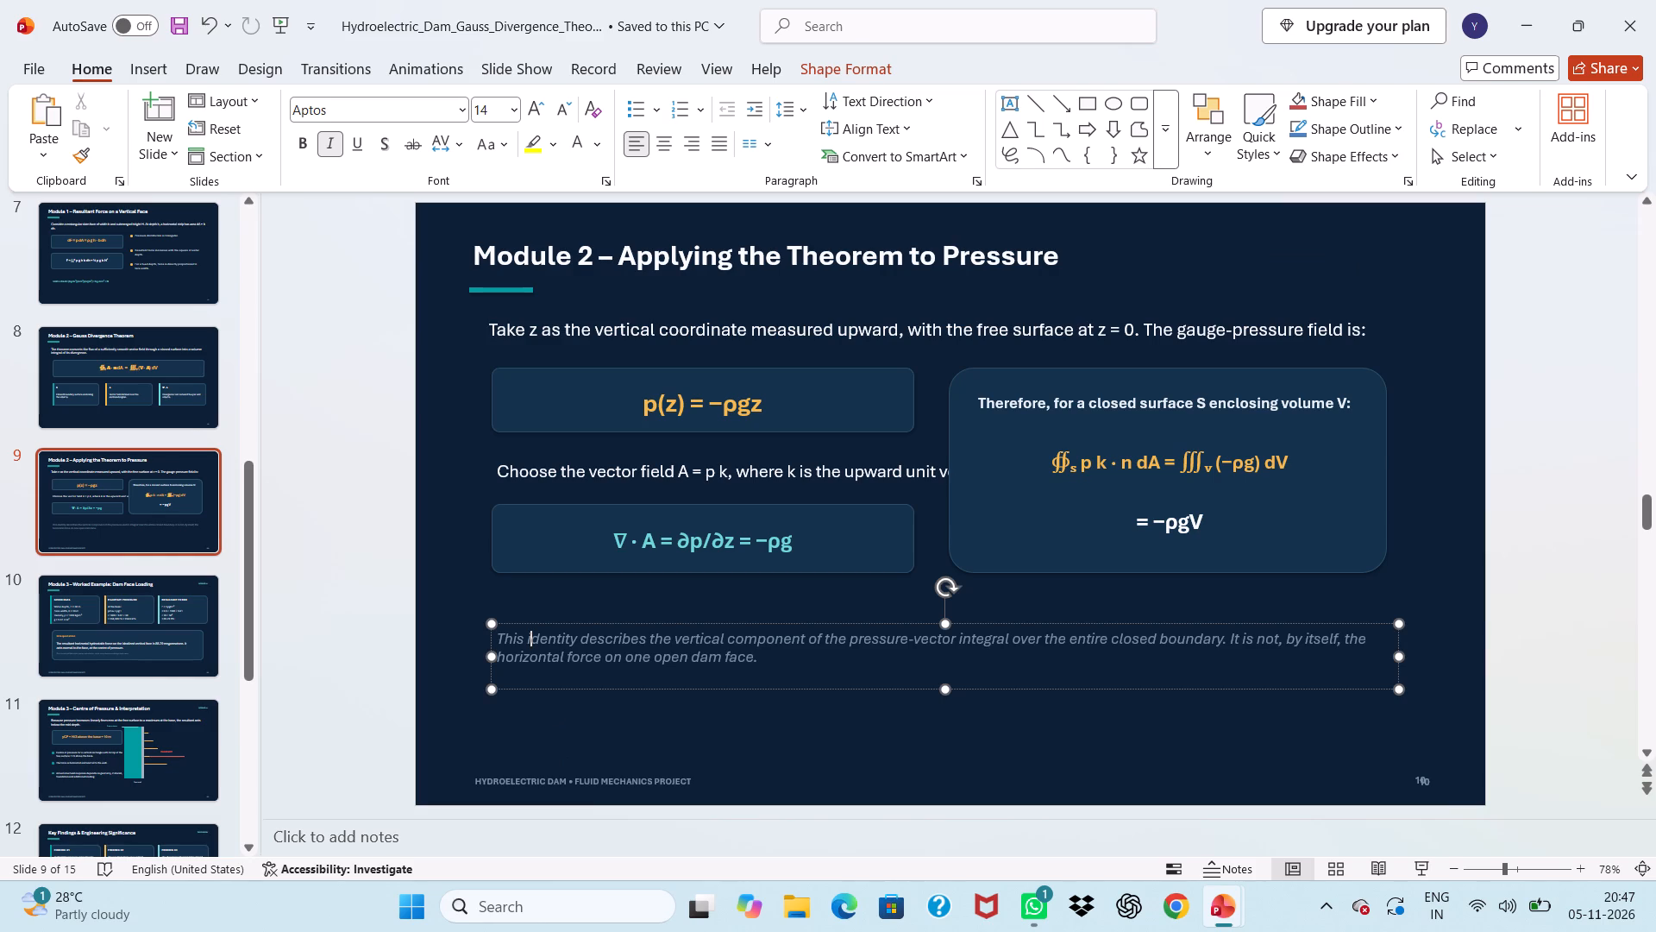
drag(492, 639, 522, 653)
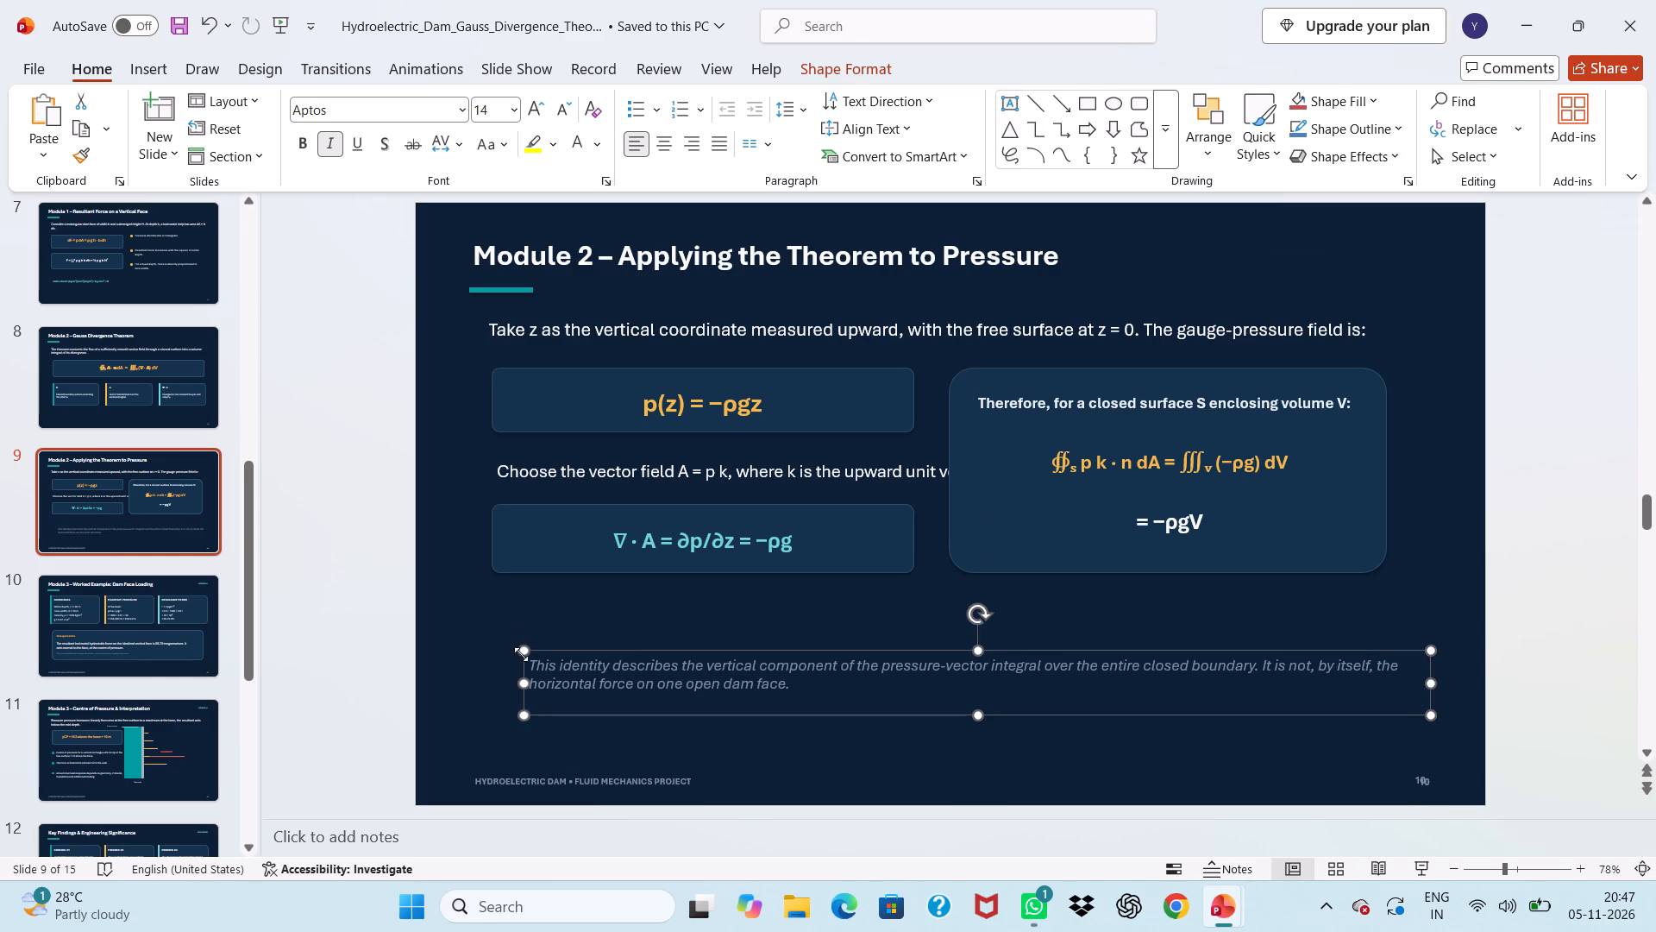
drag(534, 664, 895, 746)
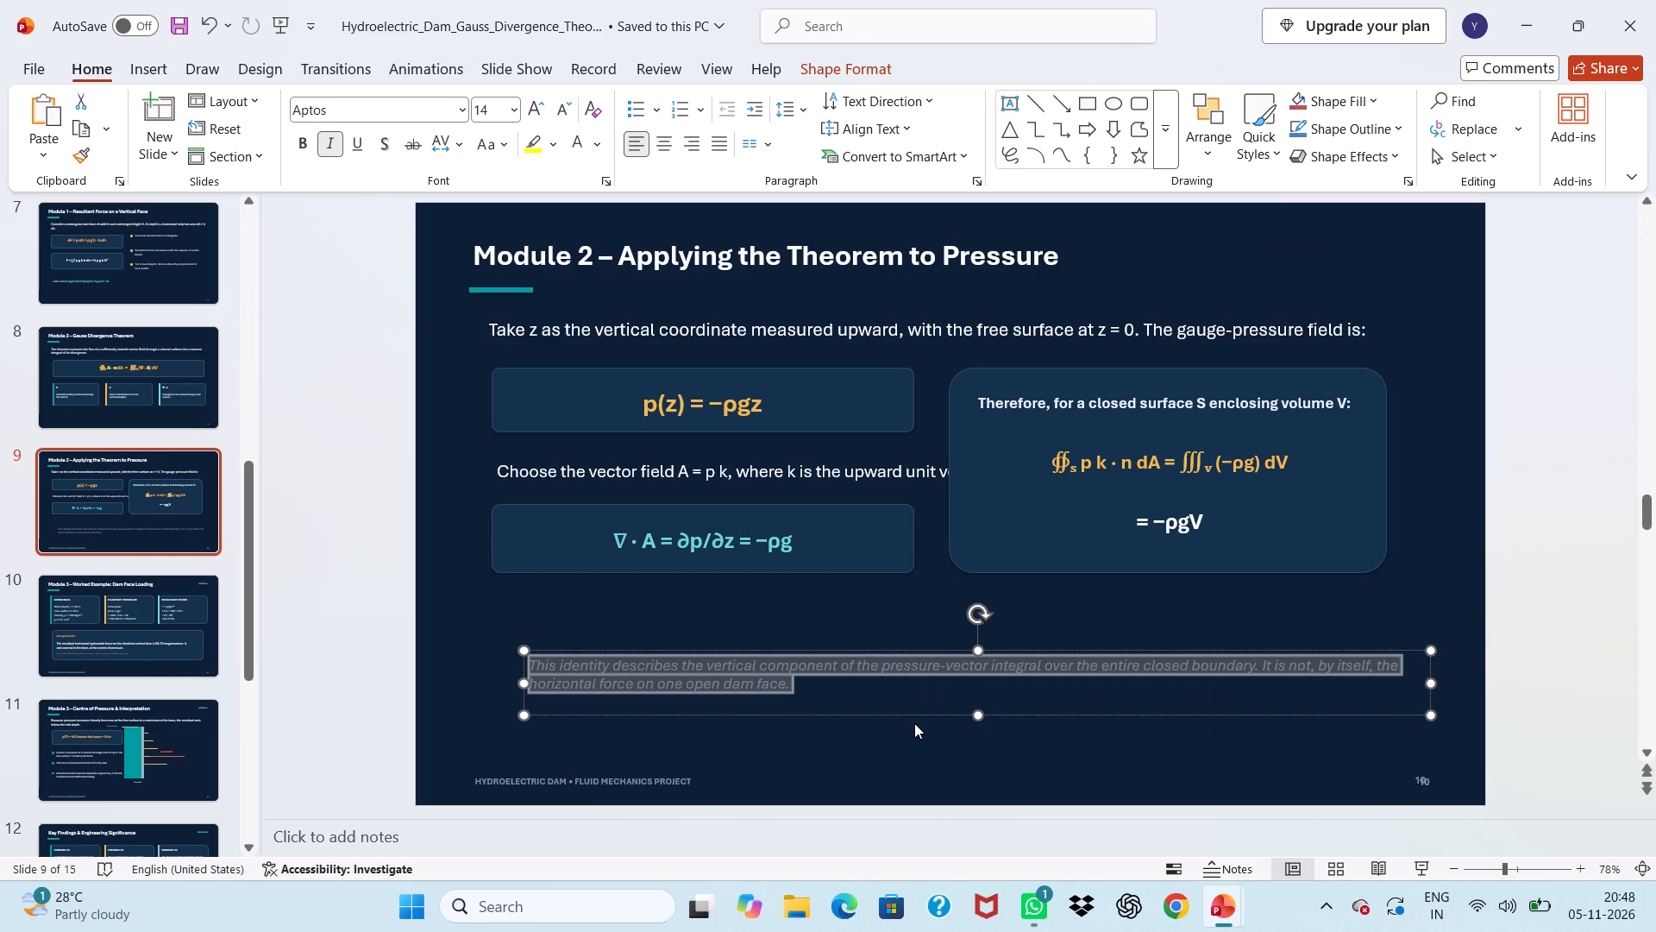
key(ctrl+x)
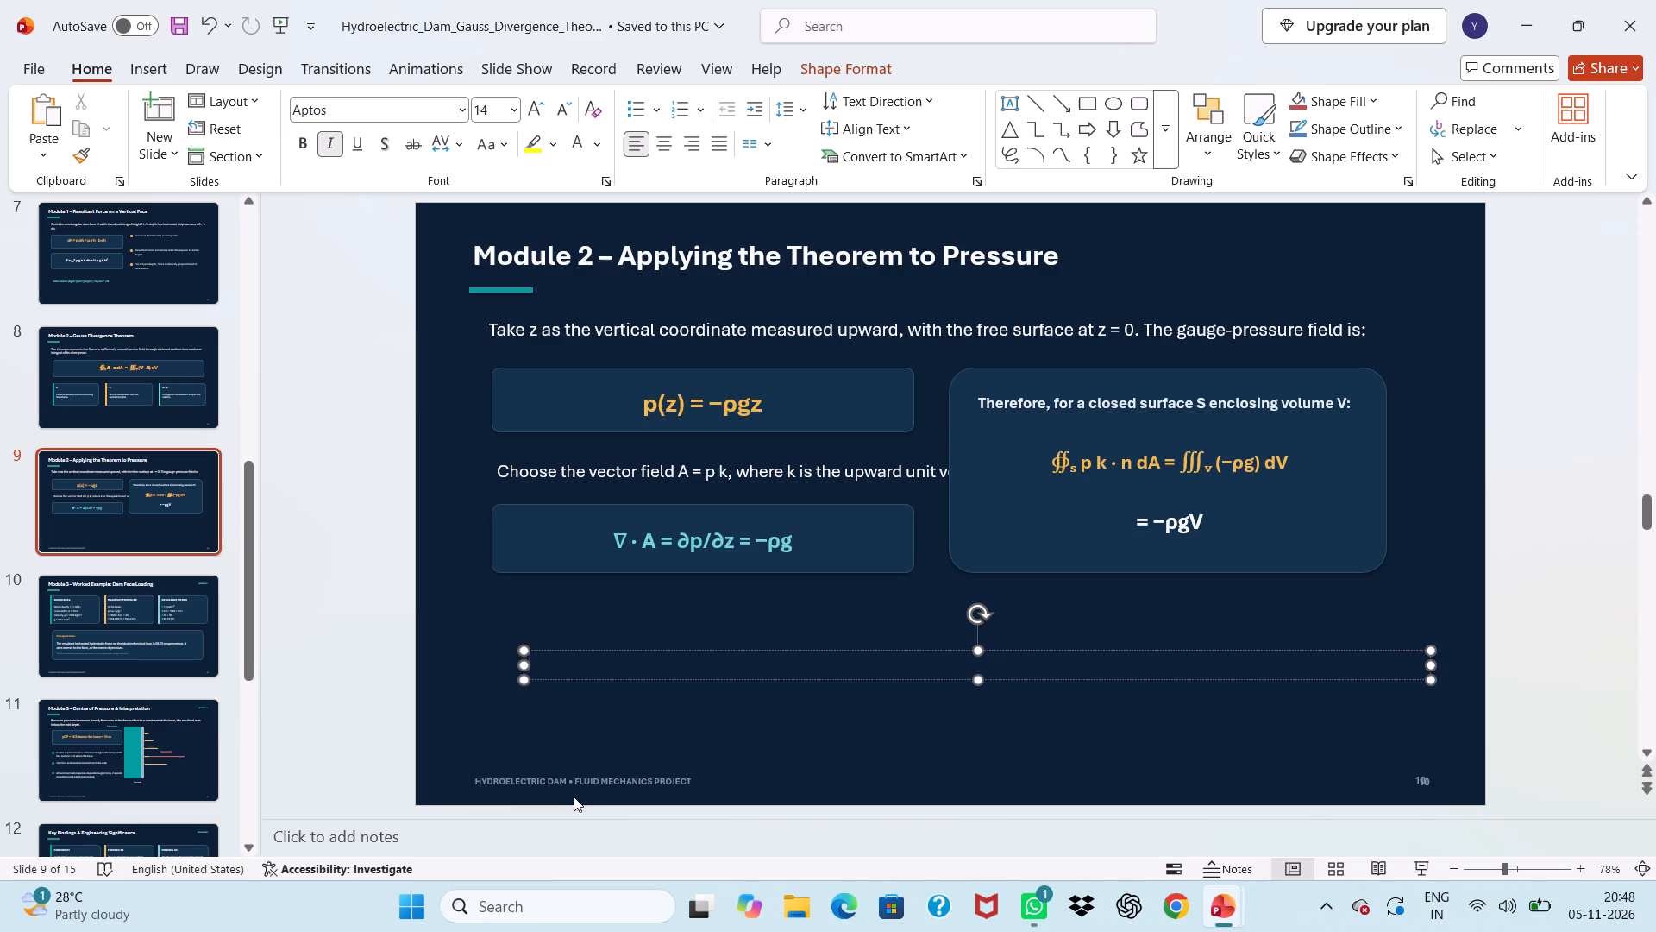
Cut the footer text "HYDROELECTRIC DAM • FLUID MECHANICS PROJECT" from the Applying the Theorem to Pressure slide.
click(574, 776)
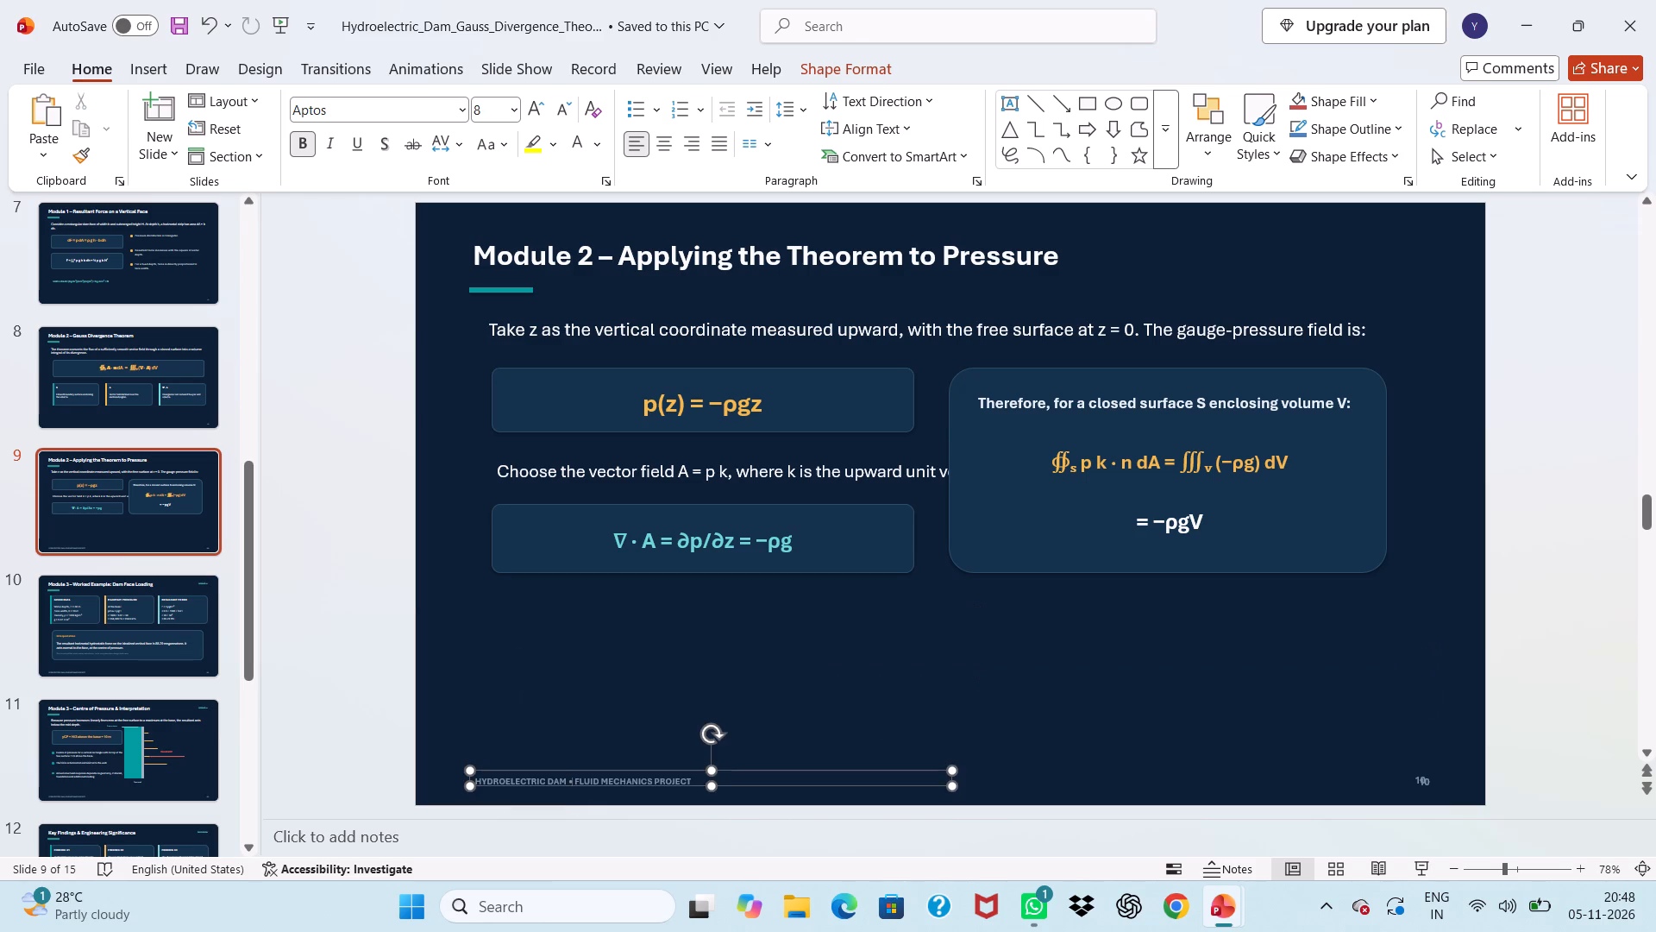
key(ctrl+a)
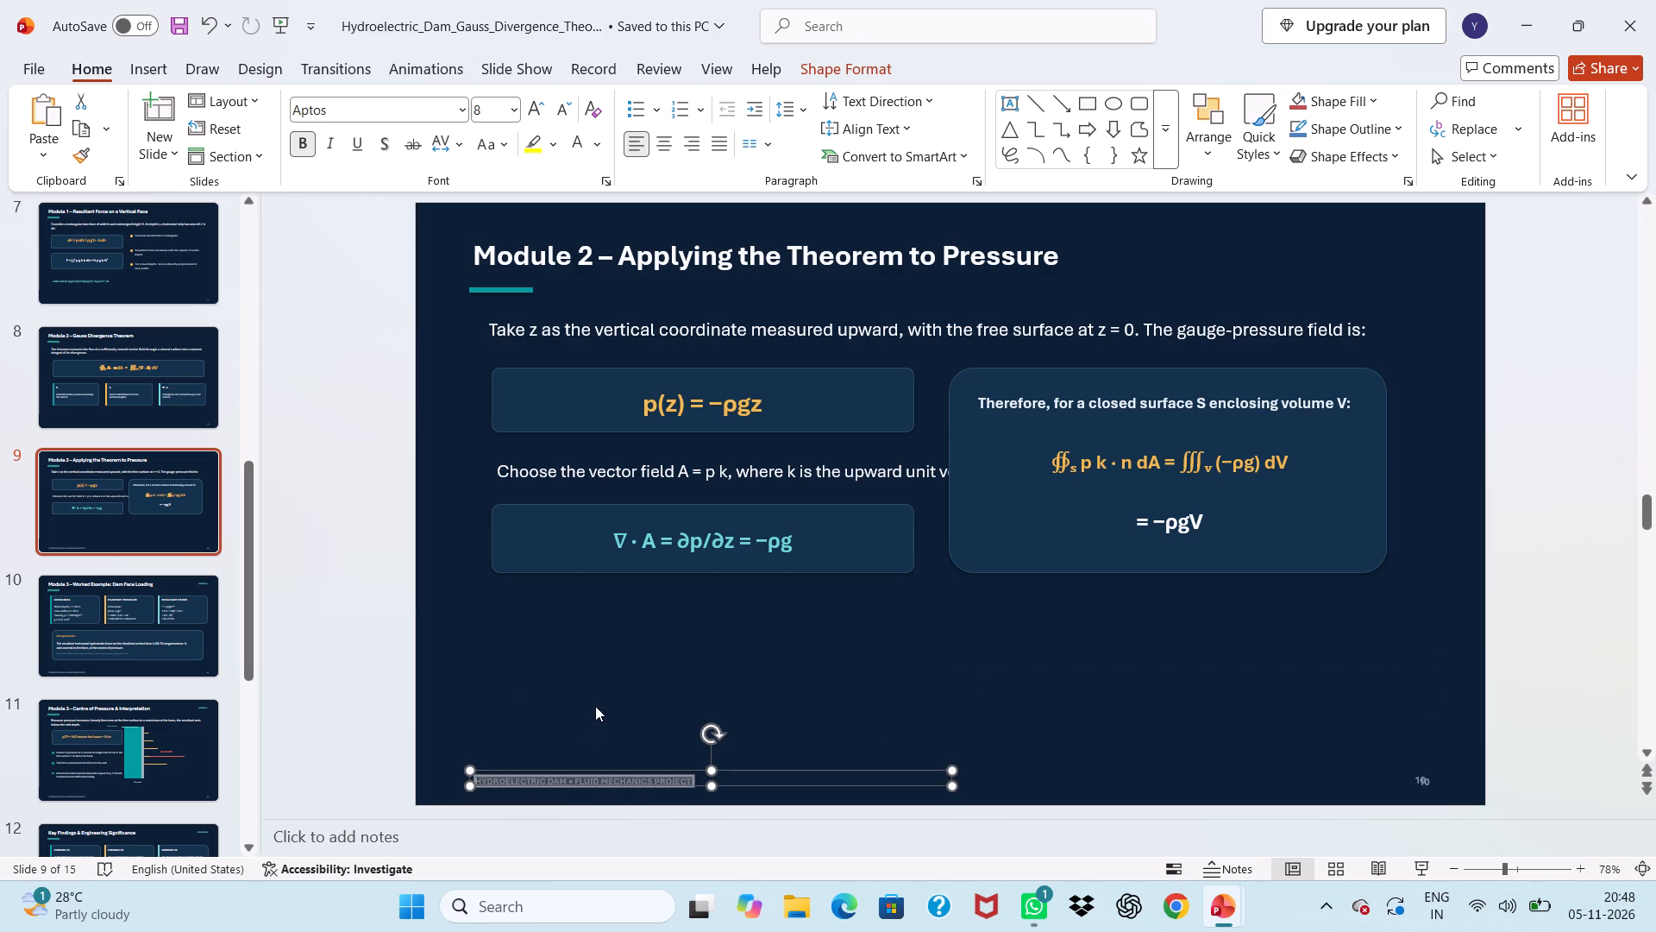
key(ctrl+x)
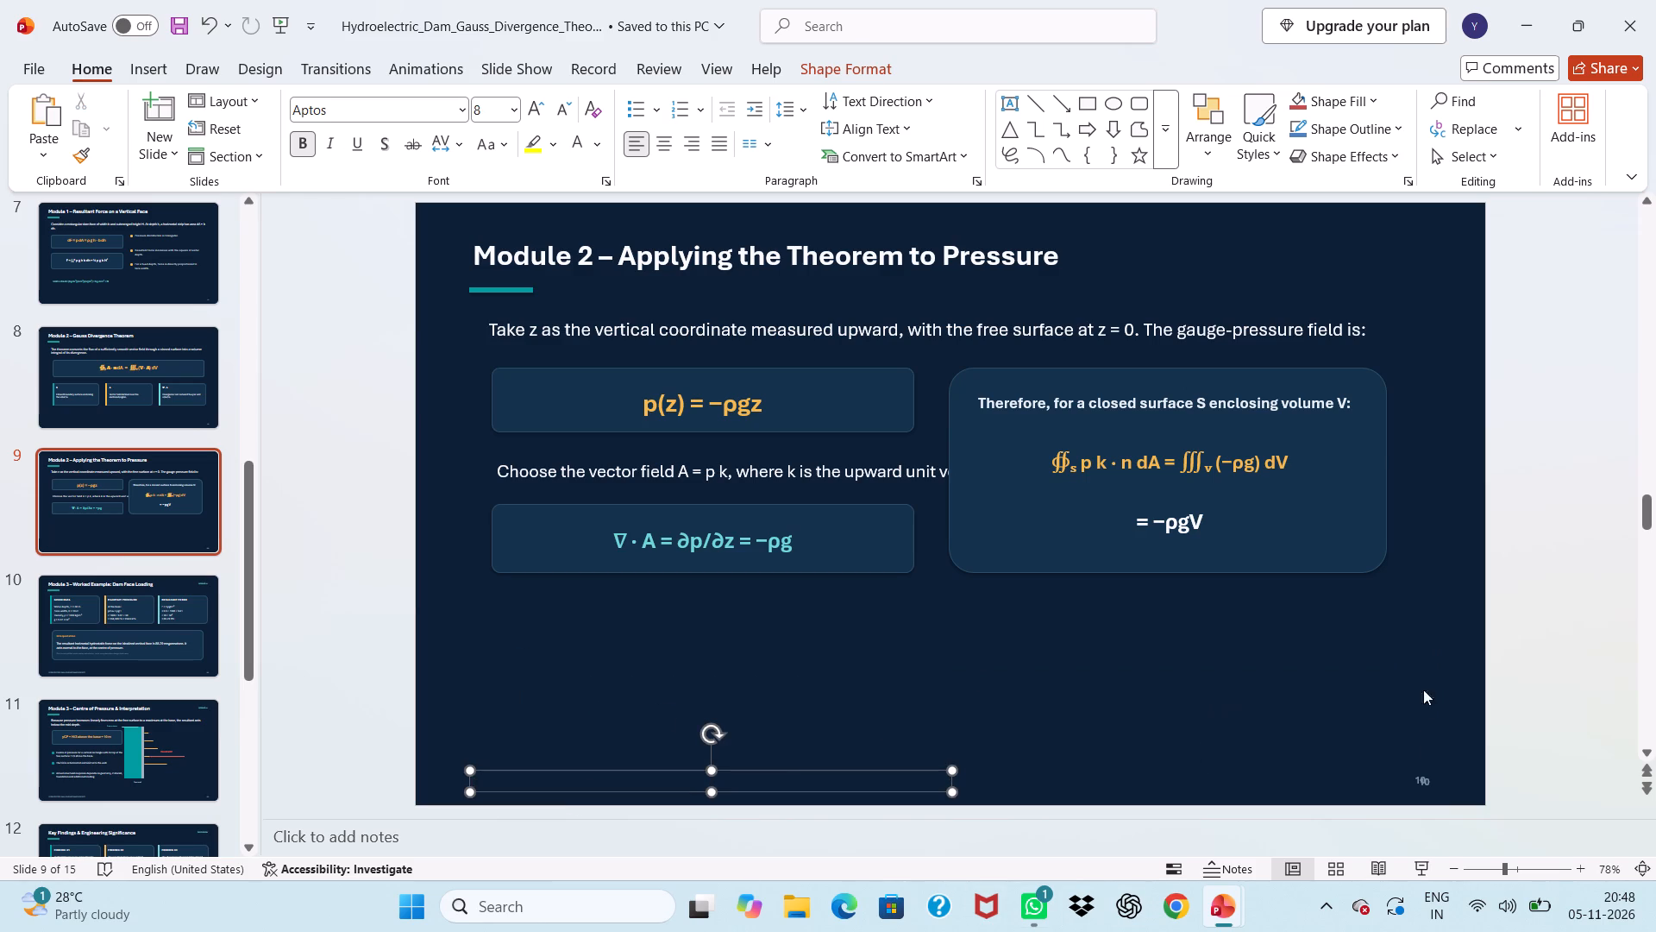
Cut the text of the front one of the overlapping slide numbers on the Applying the Theorem to Pressure slide.
click(1425, 781)
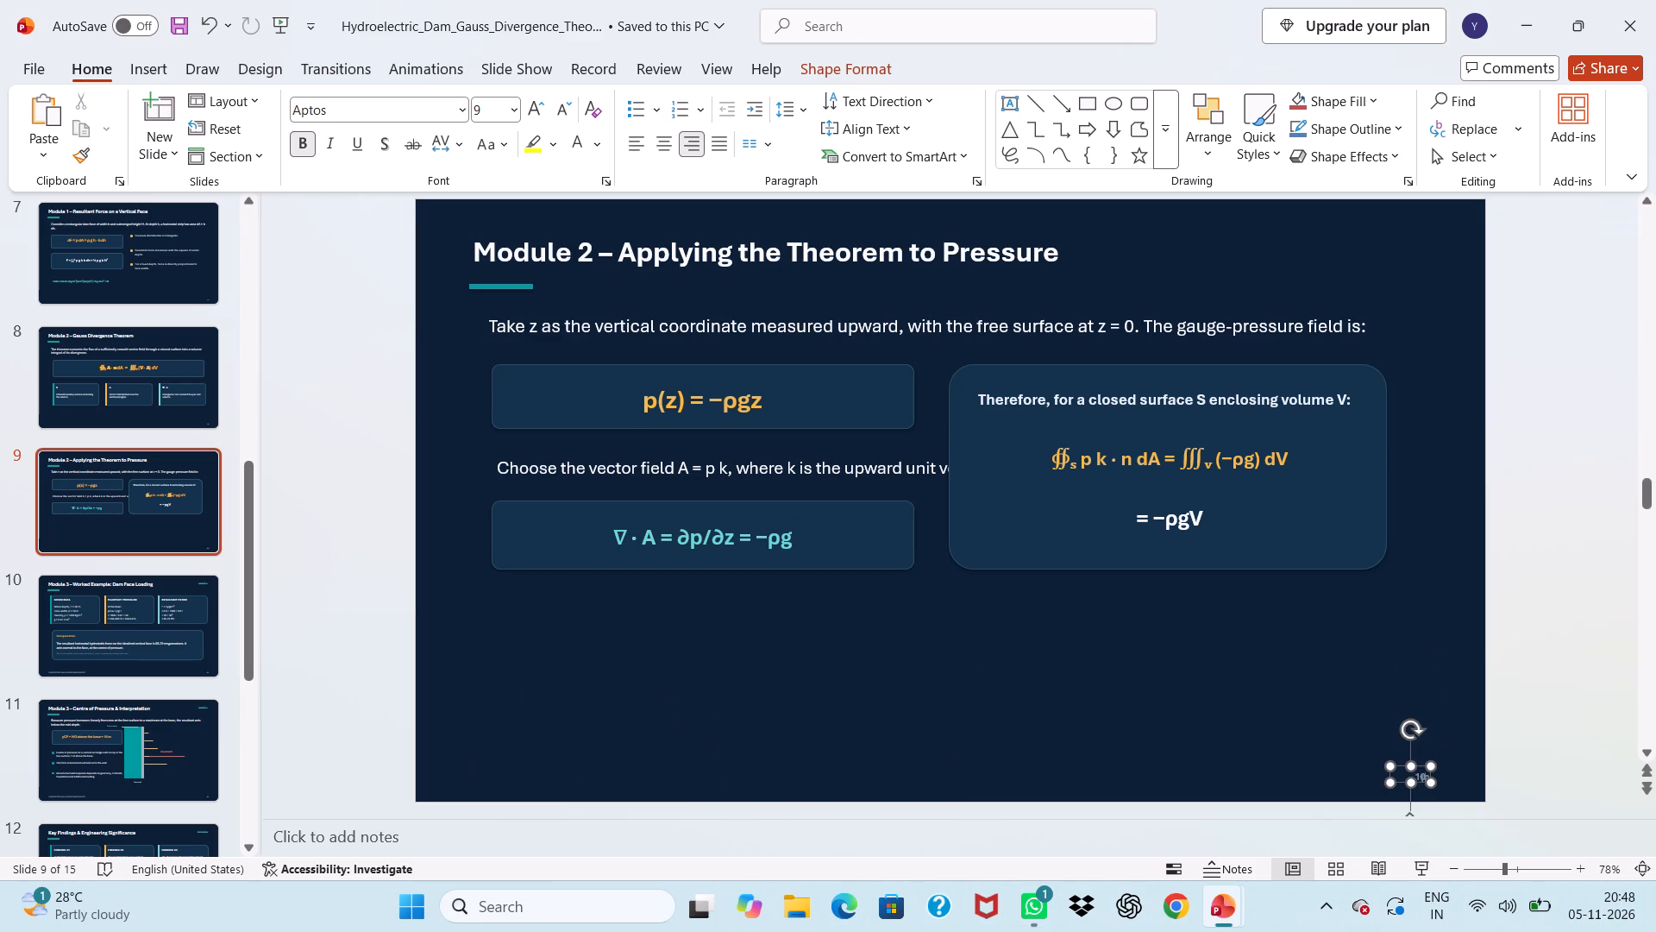
key(ctrl+a)
key(ctrl+x)
key(ctrl+a)
key(ctrl+x)
key(ctrl+a)
key(ctrl+x)
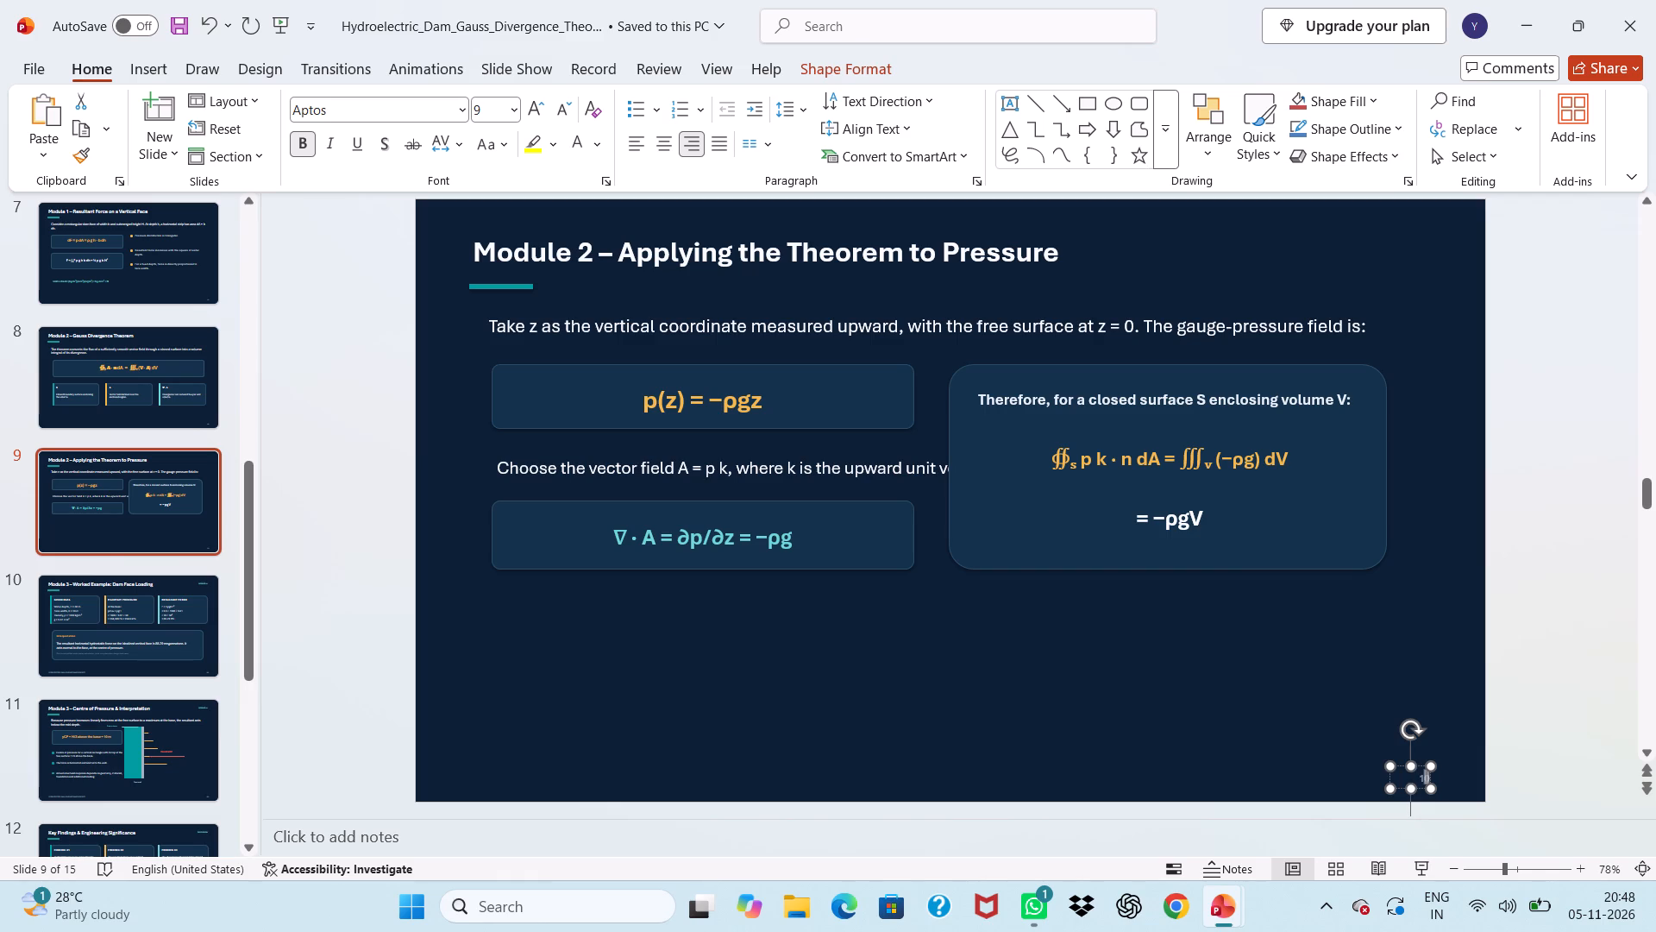
click(1422, 782)
key(ctrl+a)
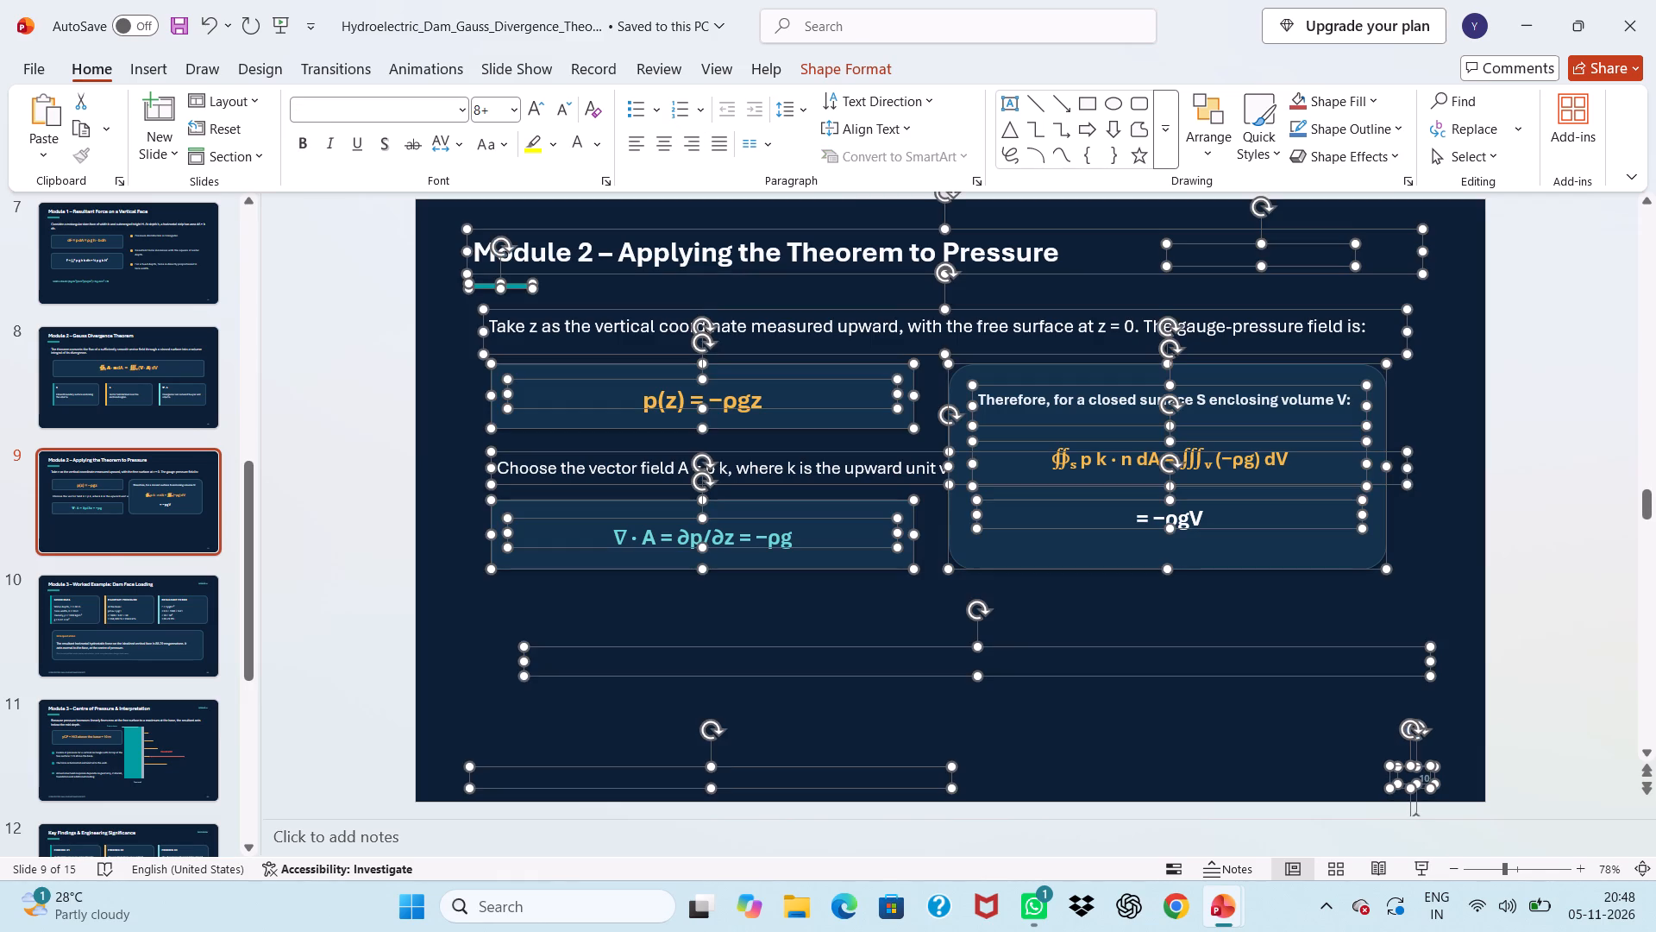
click(1116, 738)
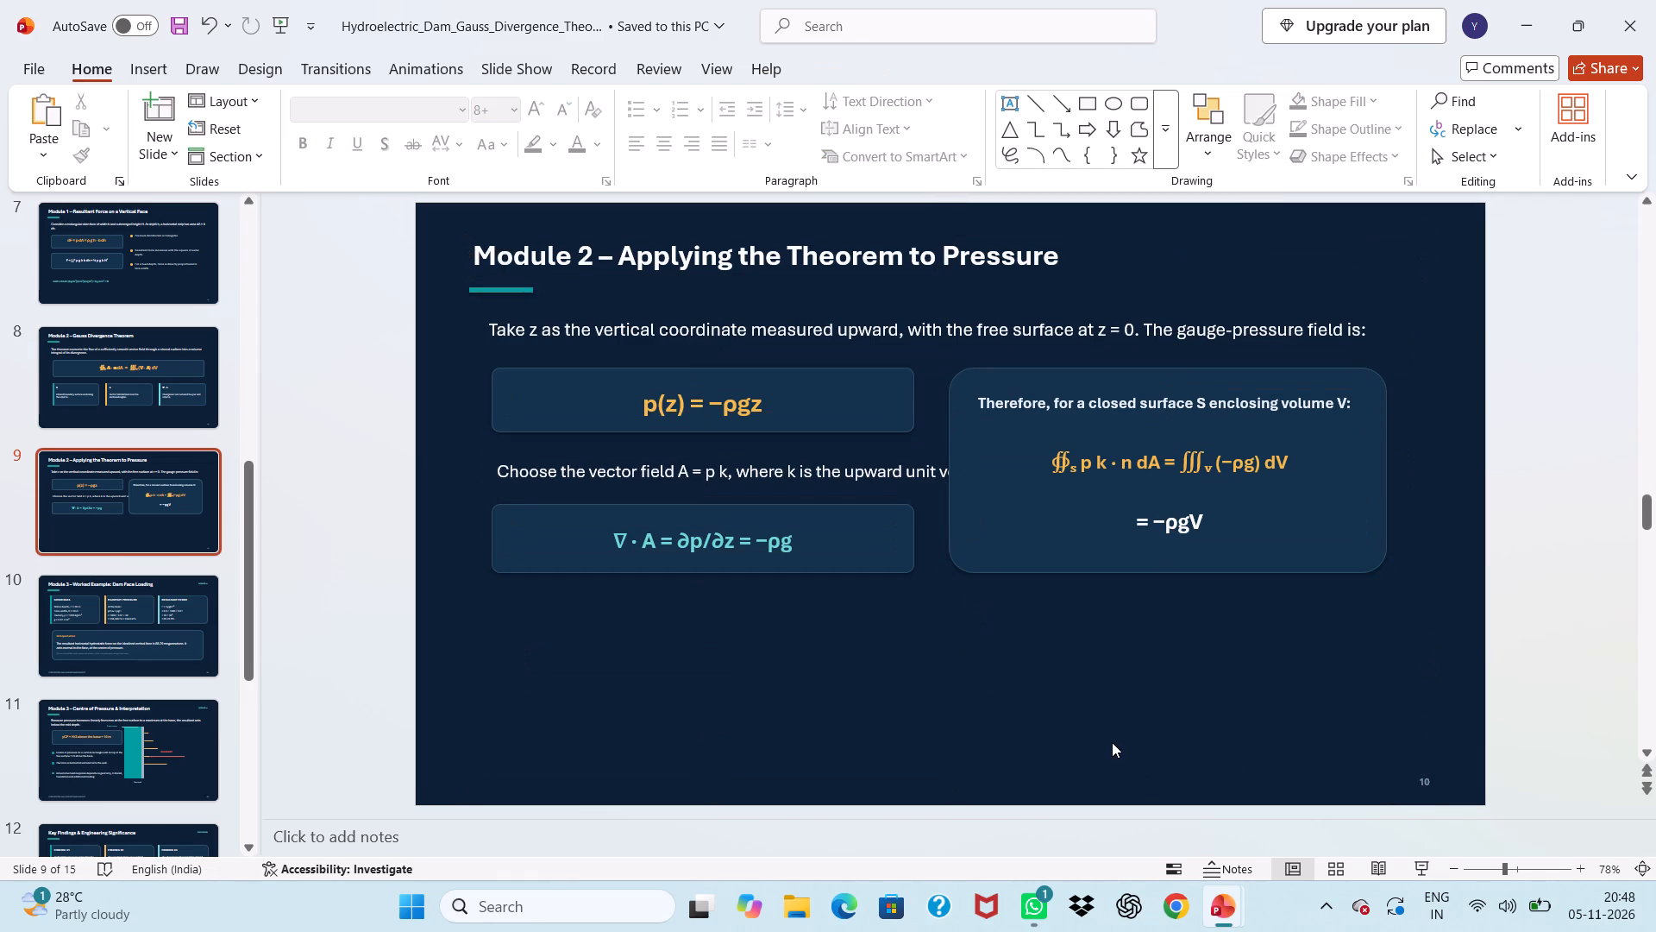
Cut the italic note "This is a simplified static-water calculation…" from the Interpretation box on the Module 3 – Worked Example: Dam Face Loading slide.
scroll(1109, 749, down, 1)
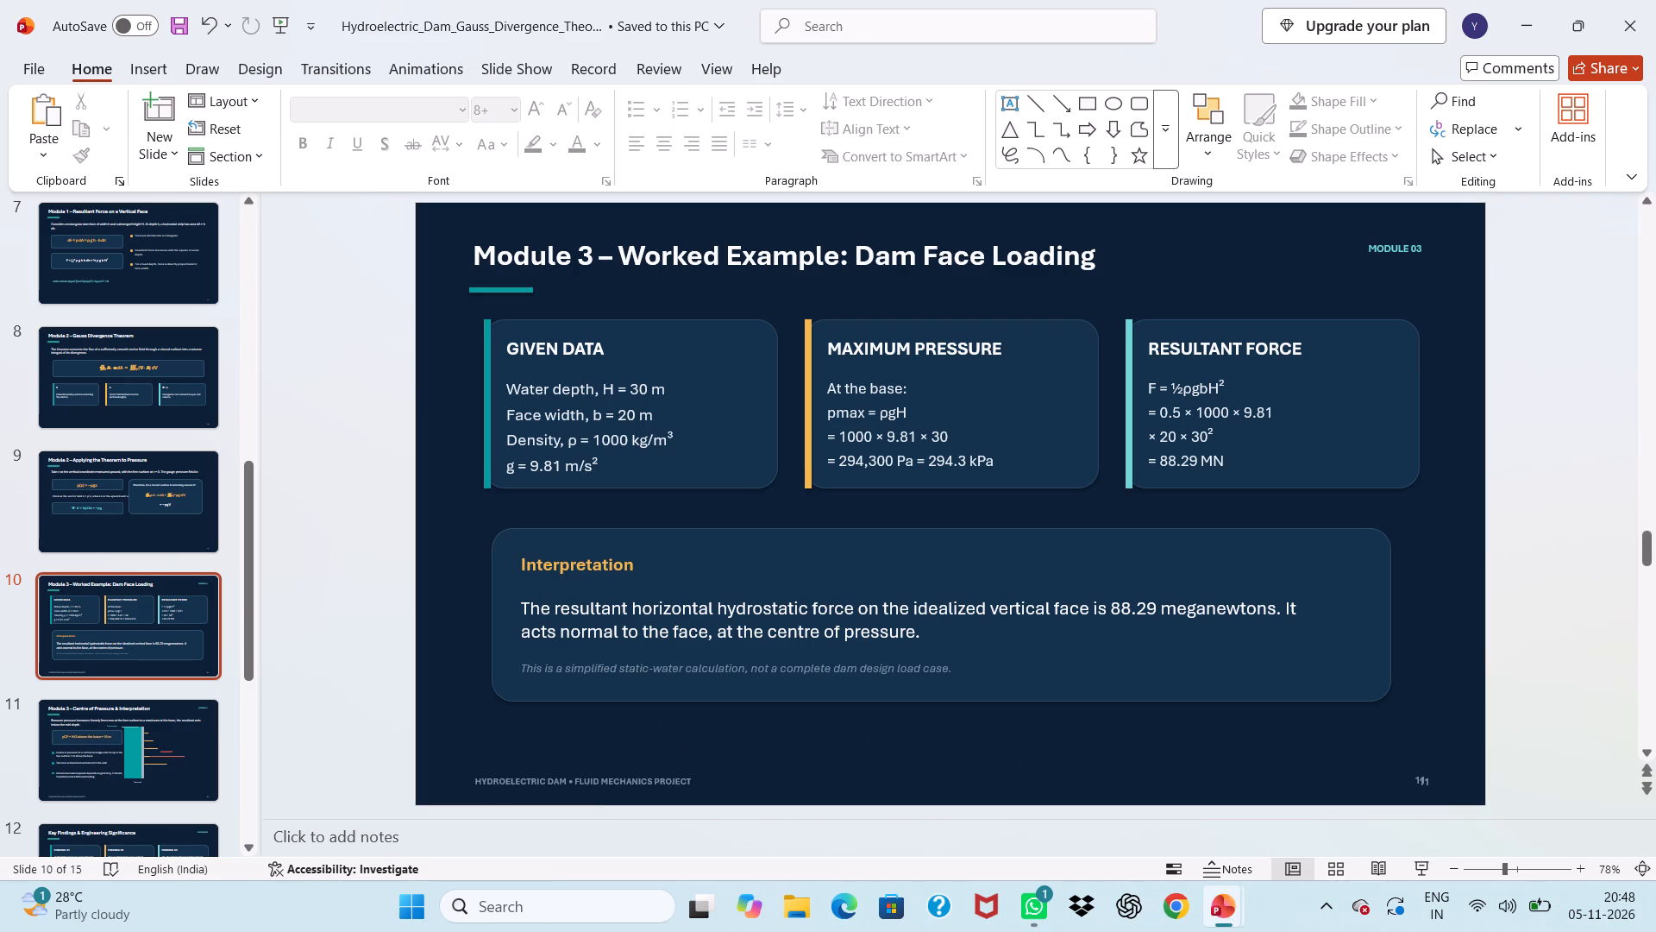
drag(516, 668, 526, 666)
drag(524, 666, 593, 677)
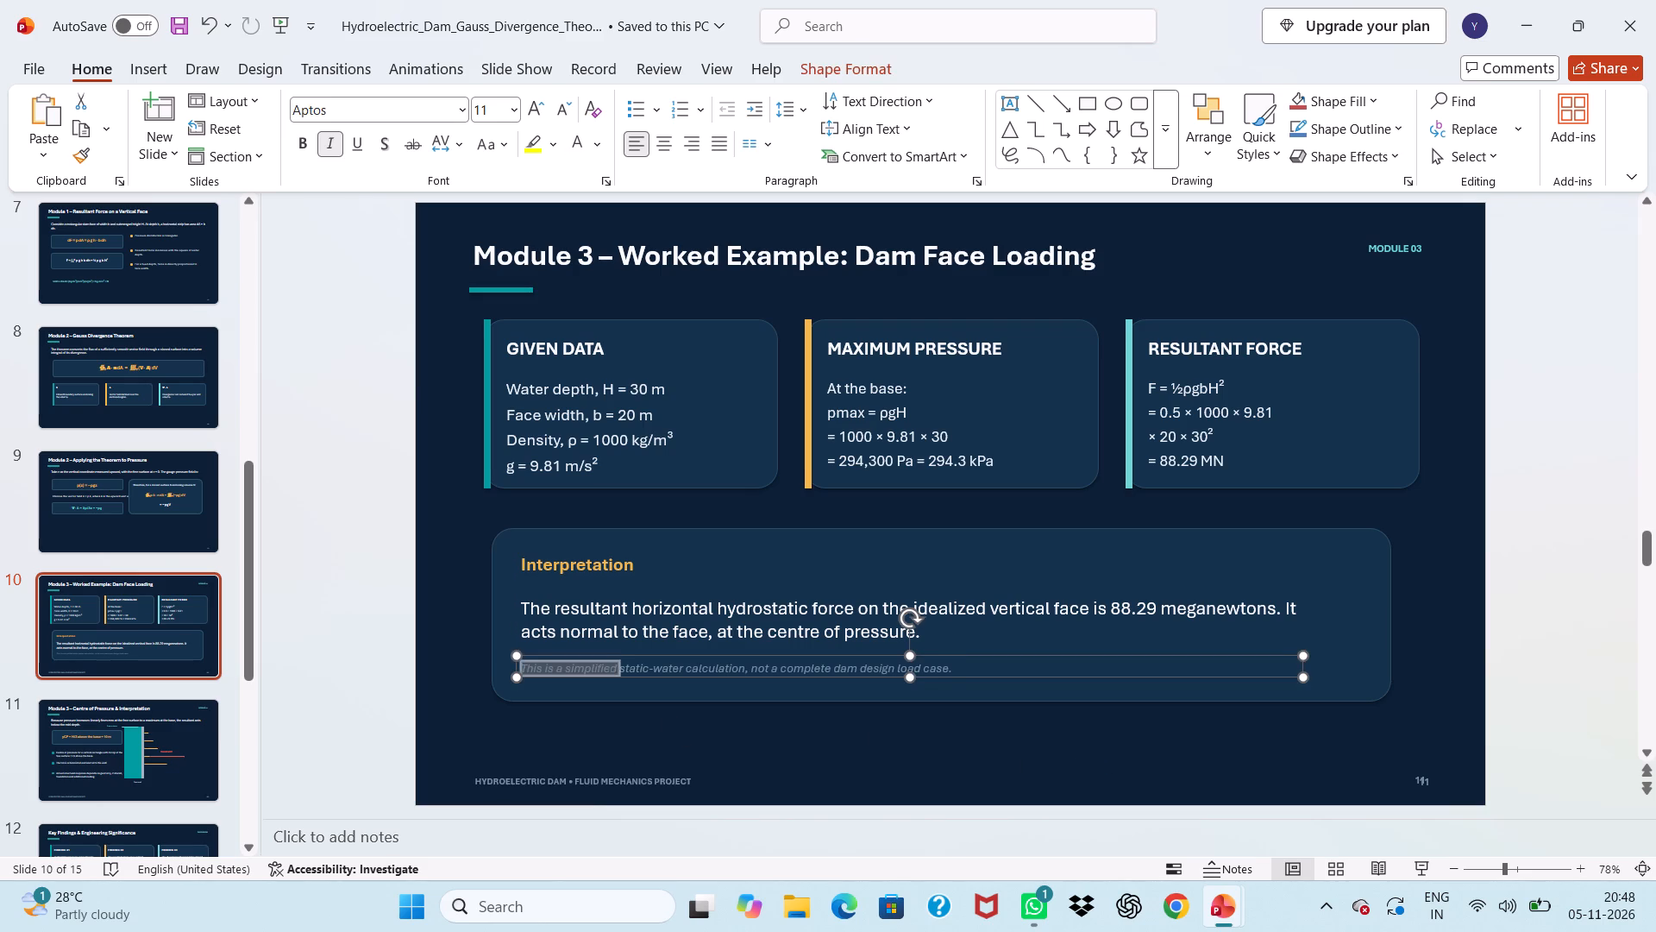
drag(593, 677, 1128, 704)
key(ctrl+x)
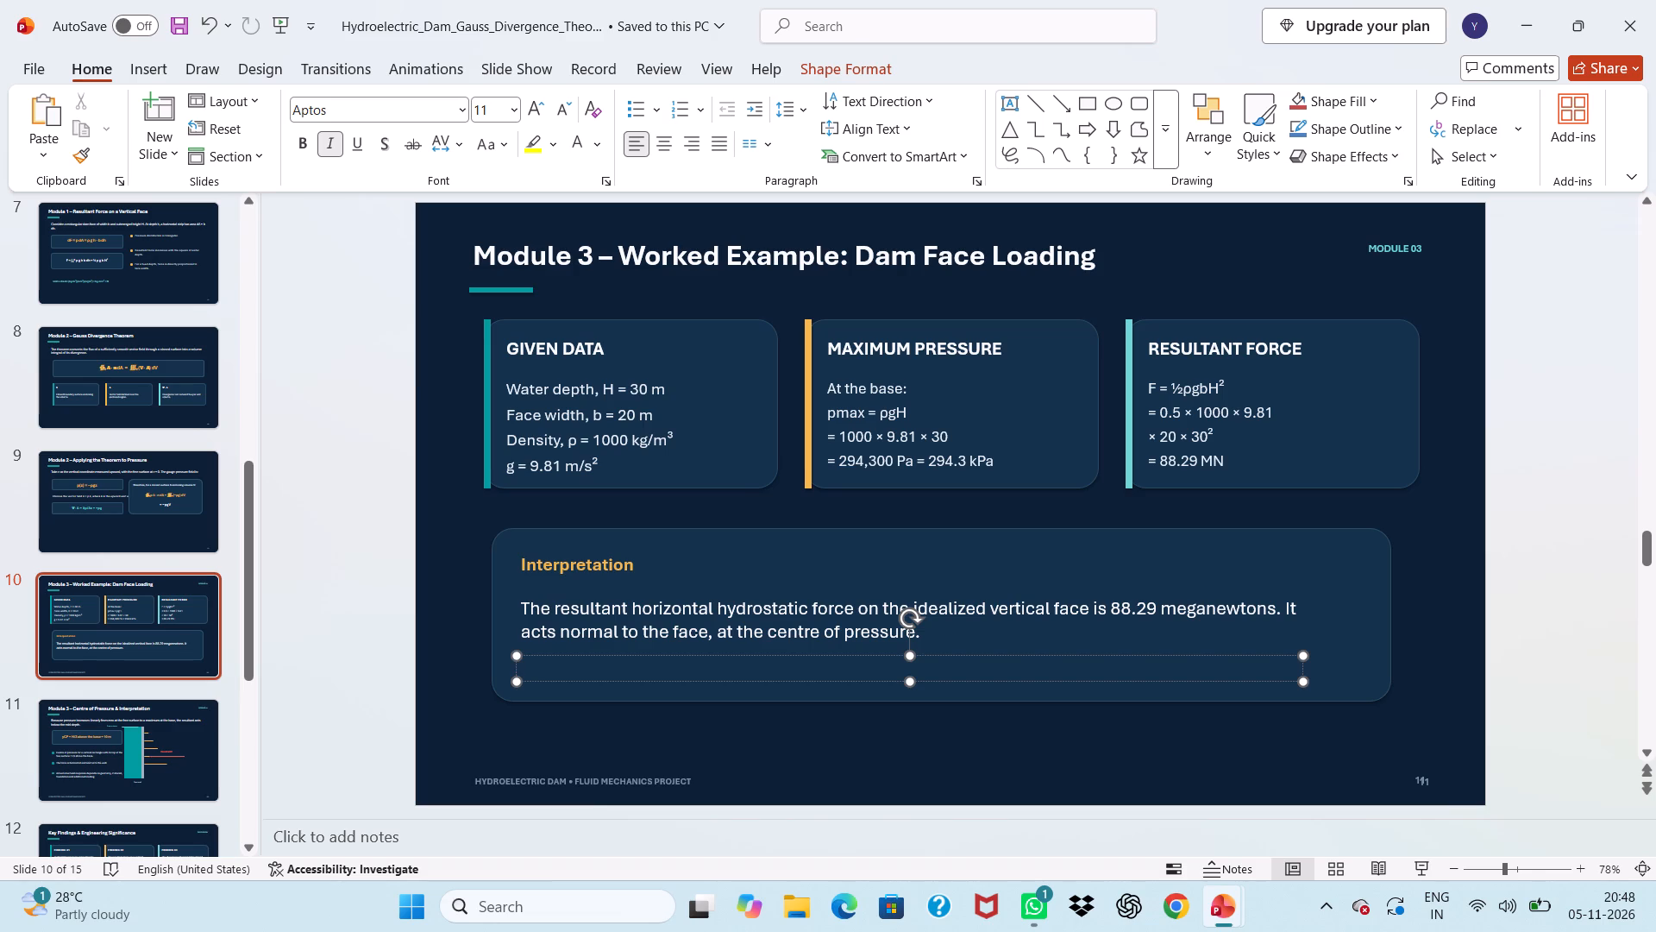
Cut the footer text "HYDROELECTRIC DAM • FLUID MECHANICS PROJECT" from the Worked Example: Dam Face Loading slide.
drag(476, 783, 847, 793)
key(ctrl+x)
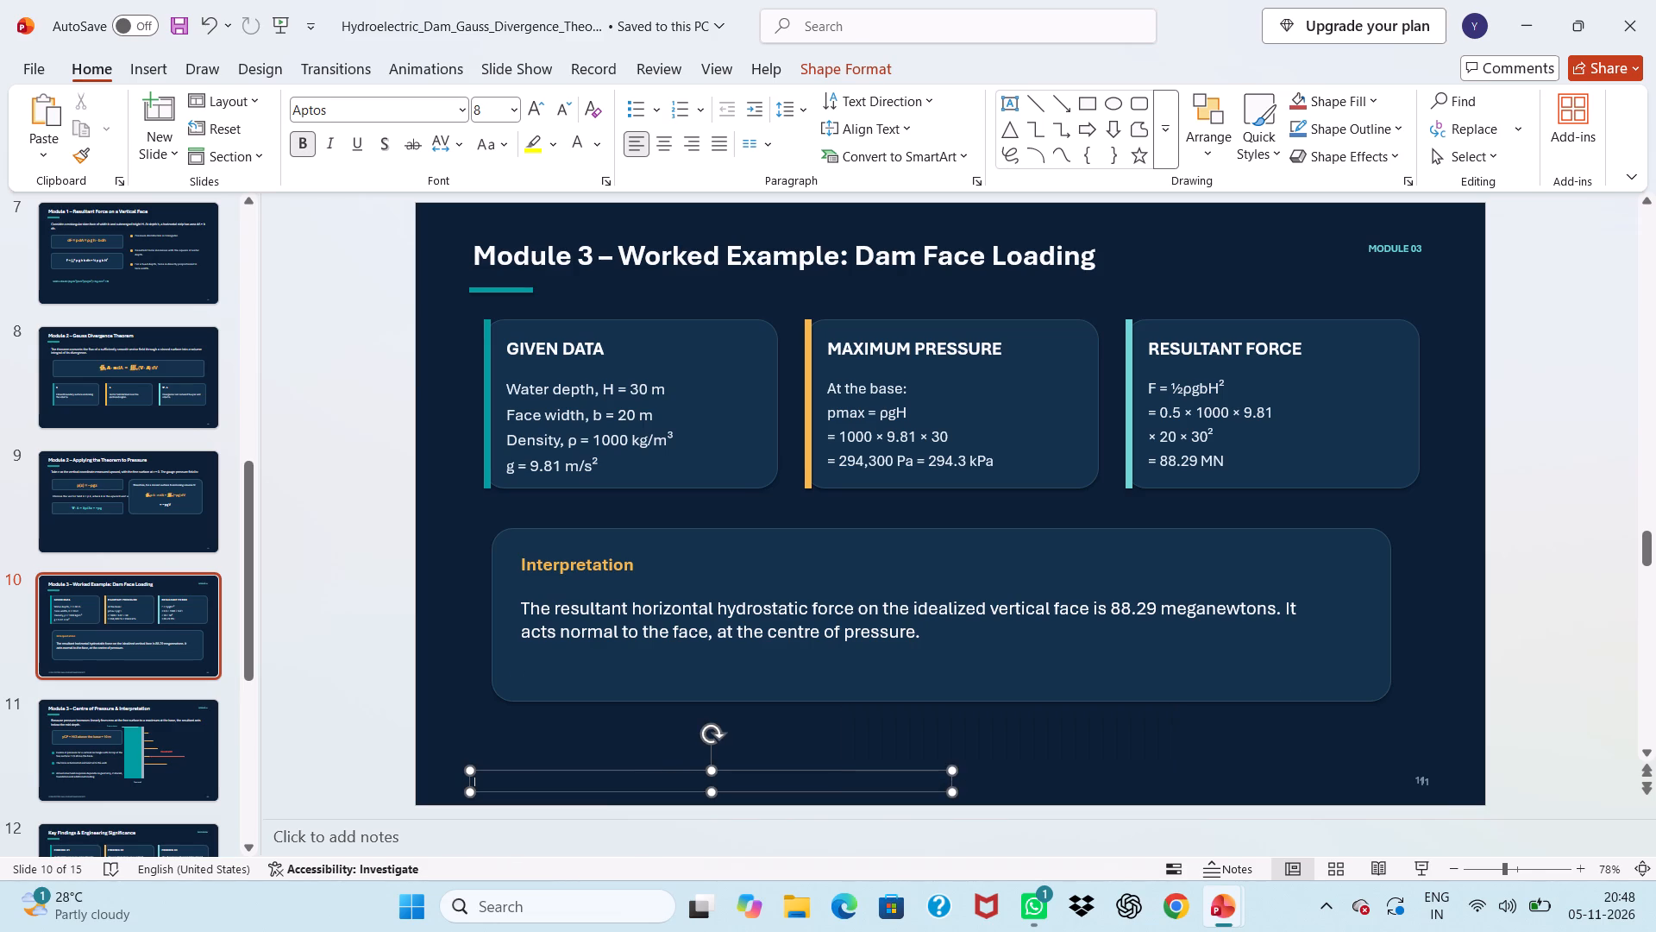
Cut the text of the front one of the overlapping slide numbers on the Worked Example: Dam Face Loading slide.
click(1421, 774)
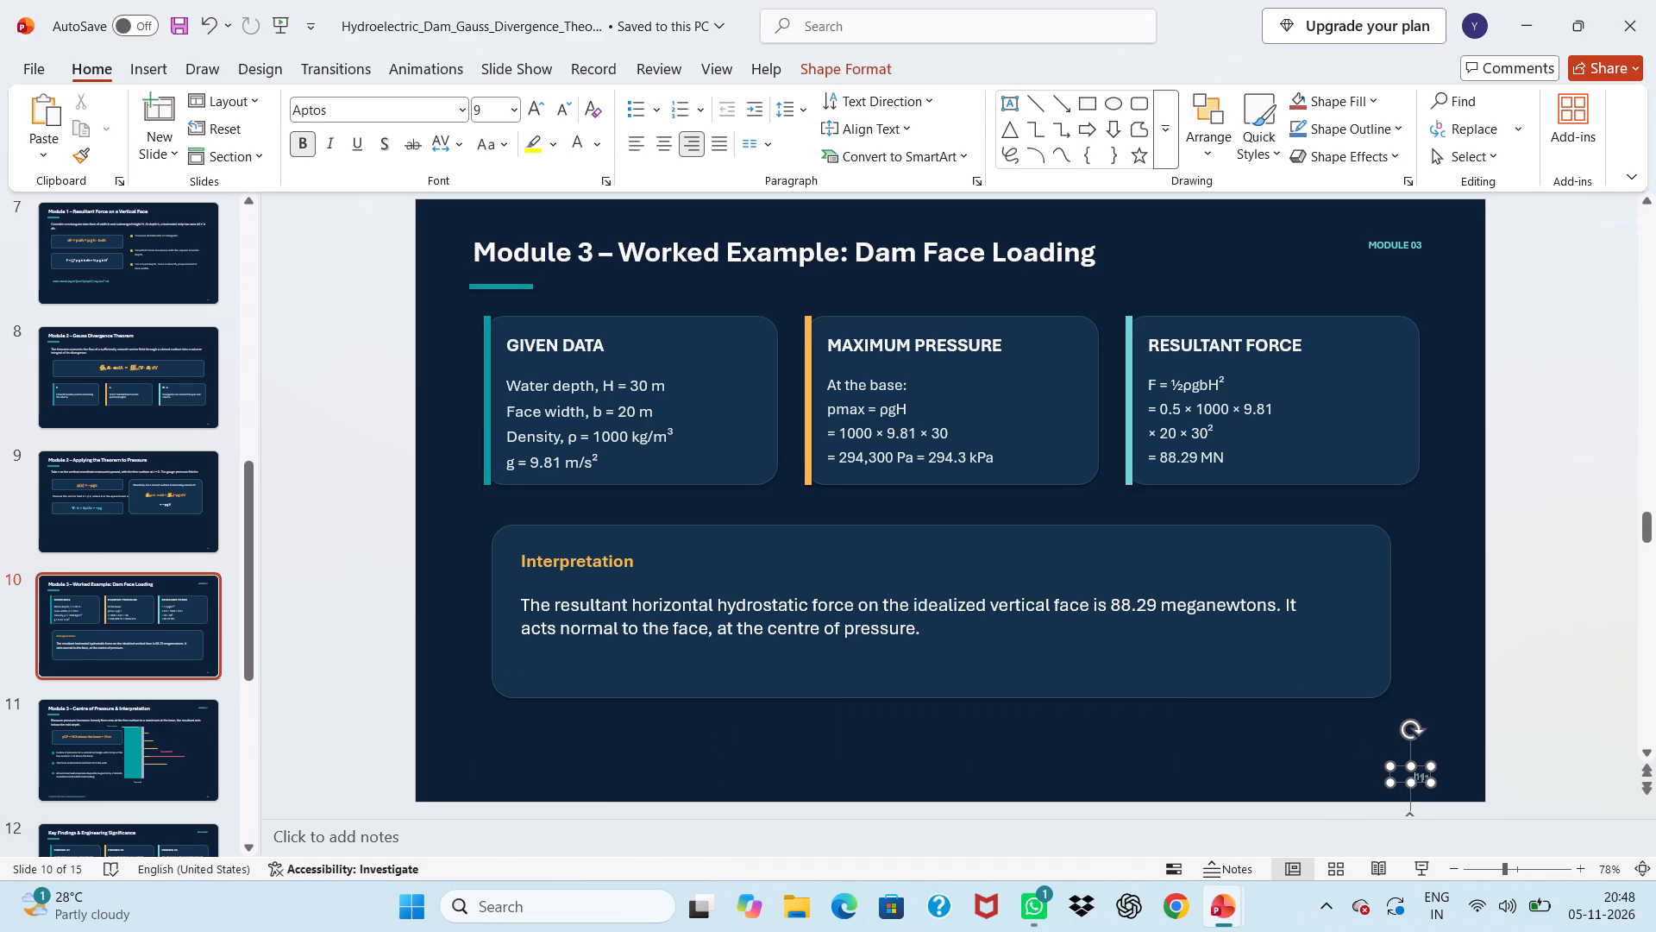
key(ctrl+a)
key(ctrl+x)
Cut the "MODULE 03" label from the upper corner of the Worked Example: Dam Face Loading slide.
click(1379, 240)
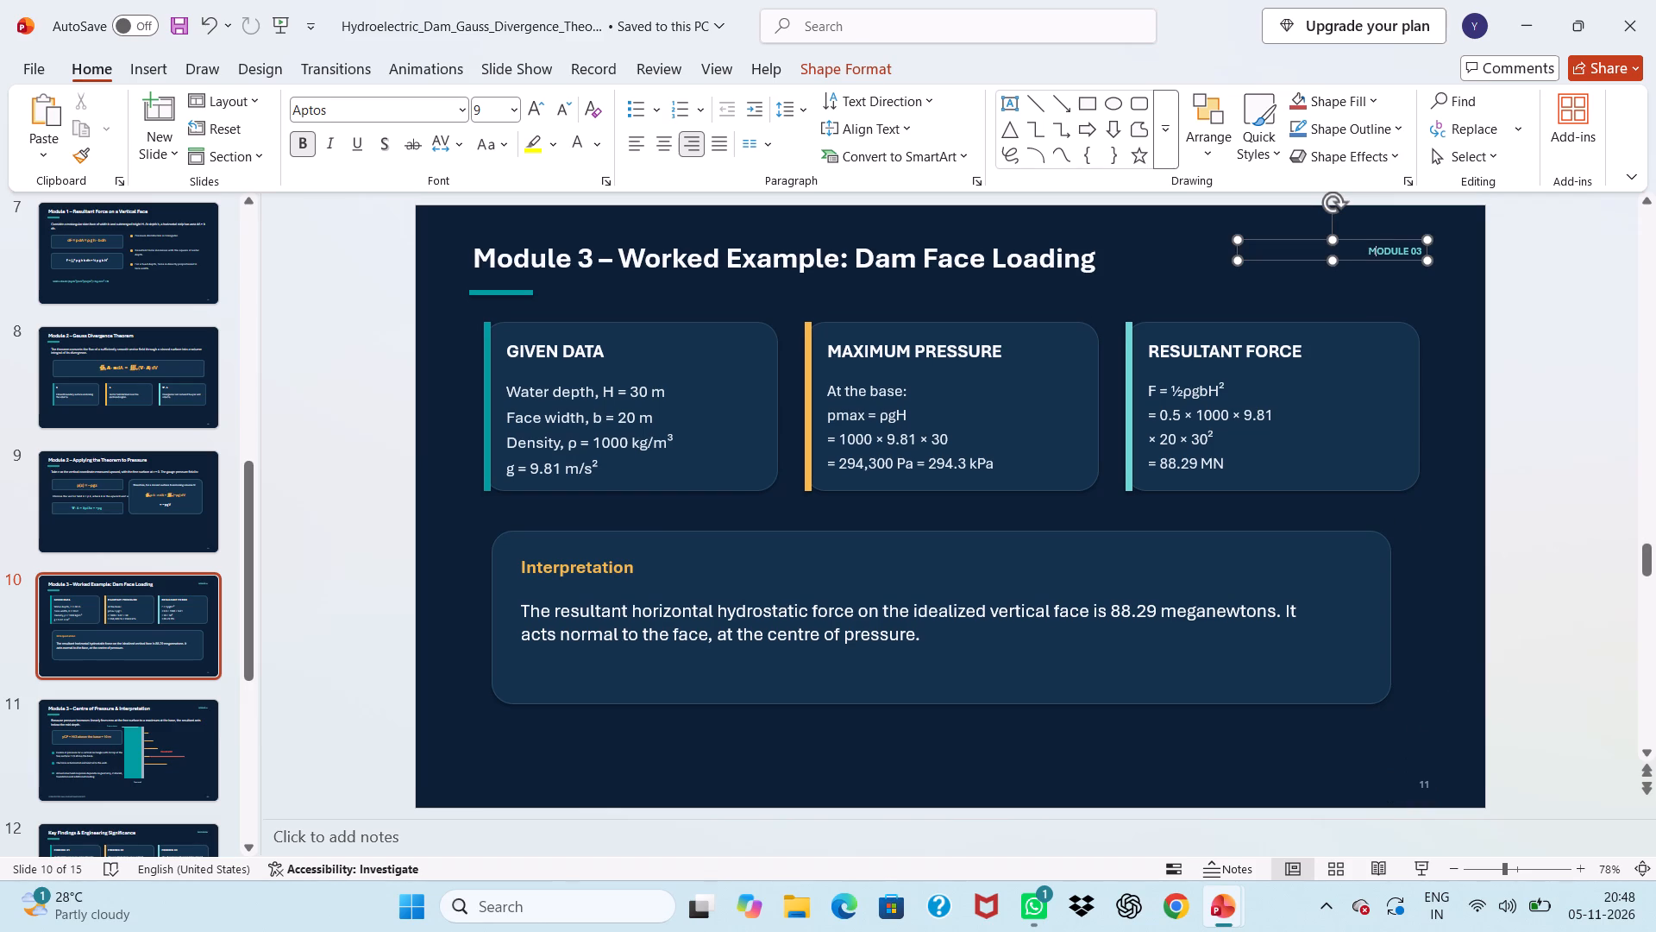
key(ctrl+a)
key(ctrl+x)
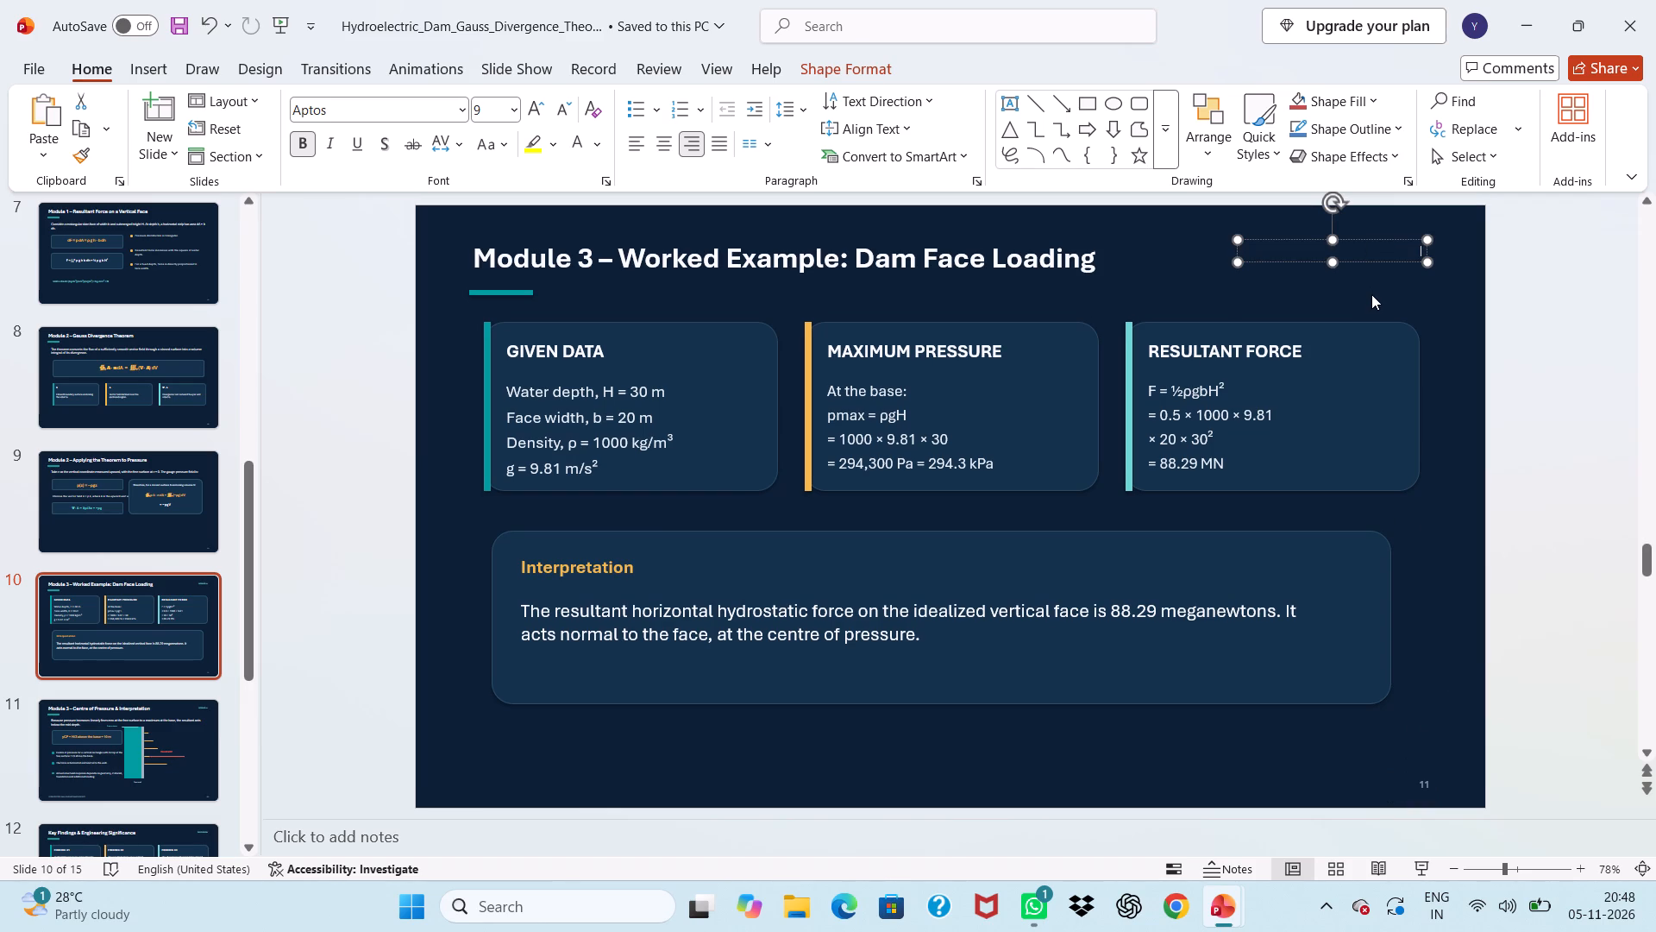
Cut the "MODULE 03" label from the upper corner of the Module 3 – Centre of Pressure & Interpretation slide.
scroll(664, 806, down, 1)
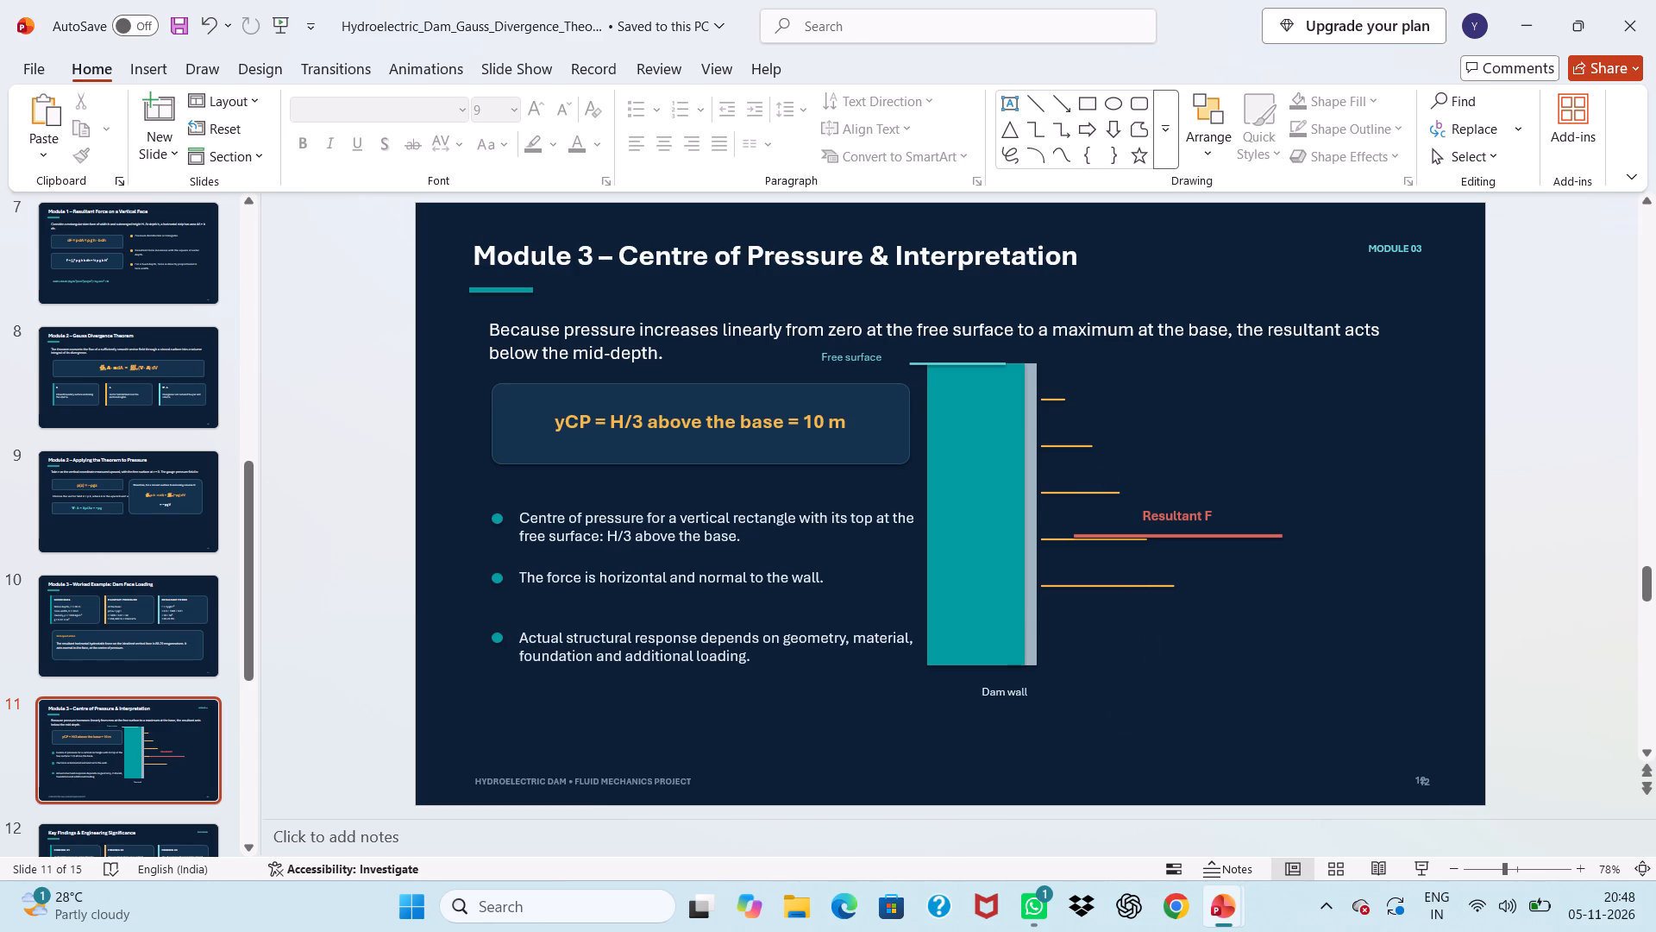
click(1368, 248)
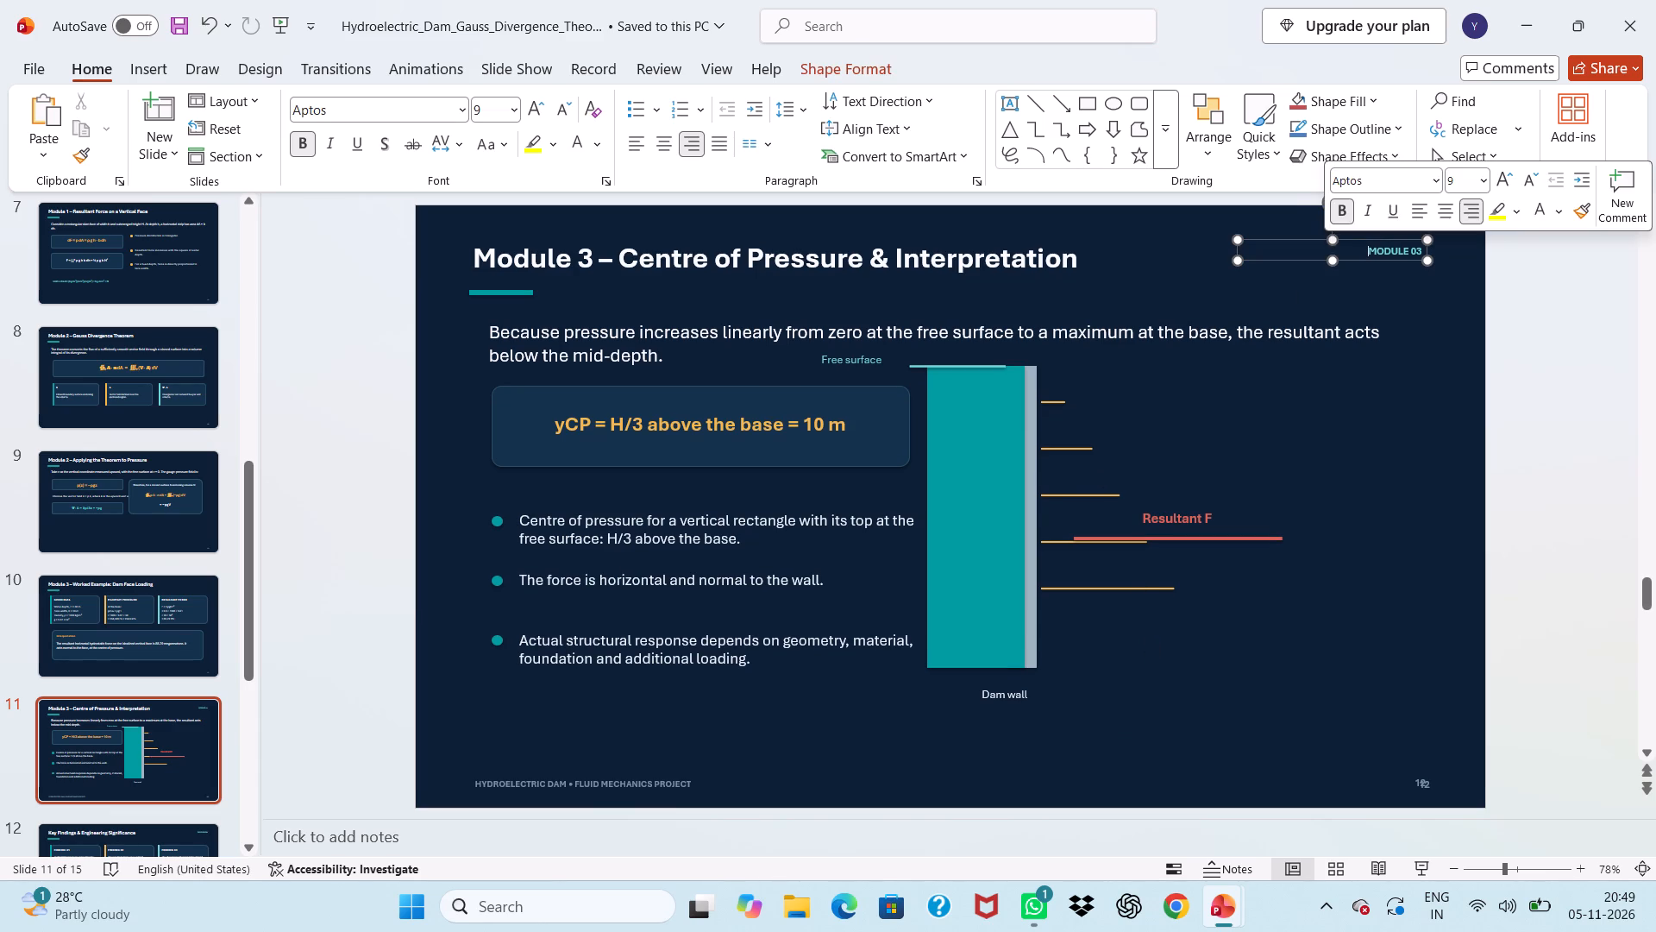
key(ctrl+a)
key(ctrl+x)
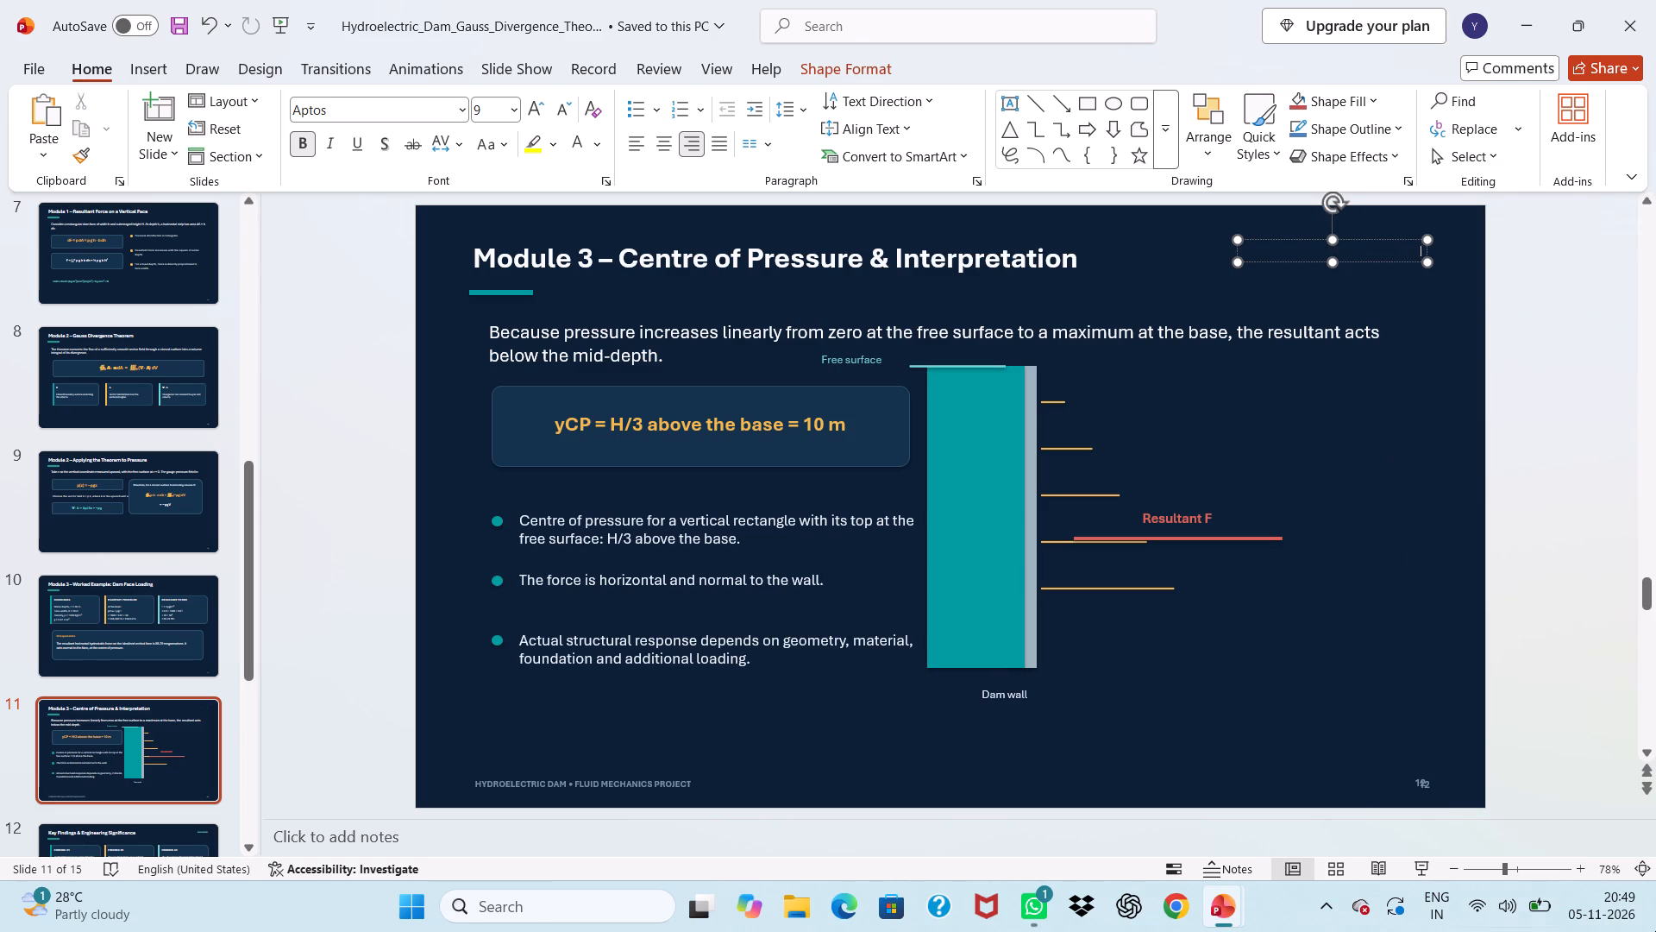
Cut the text of both overlapping slide numbers on the Centre of Pressure & Interpretation slide.
click(1419, 782)
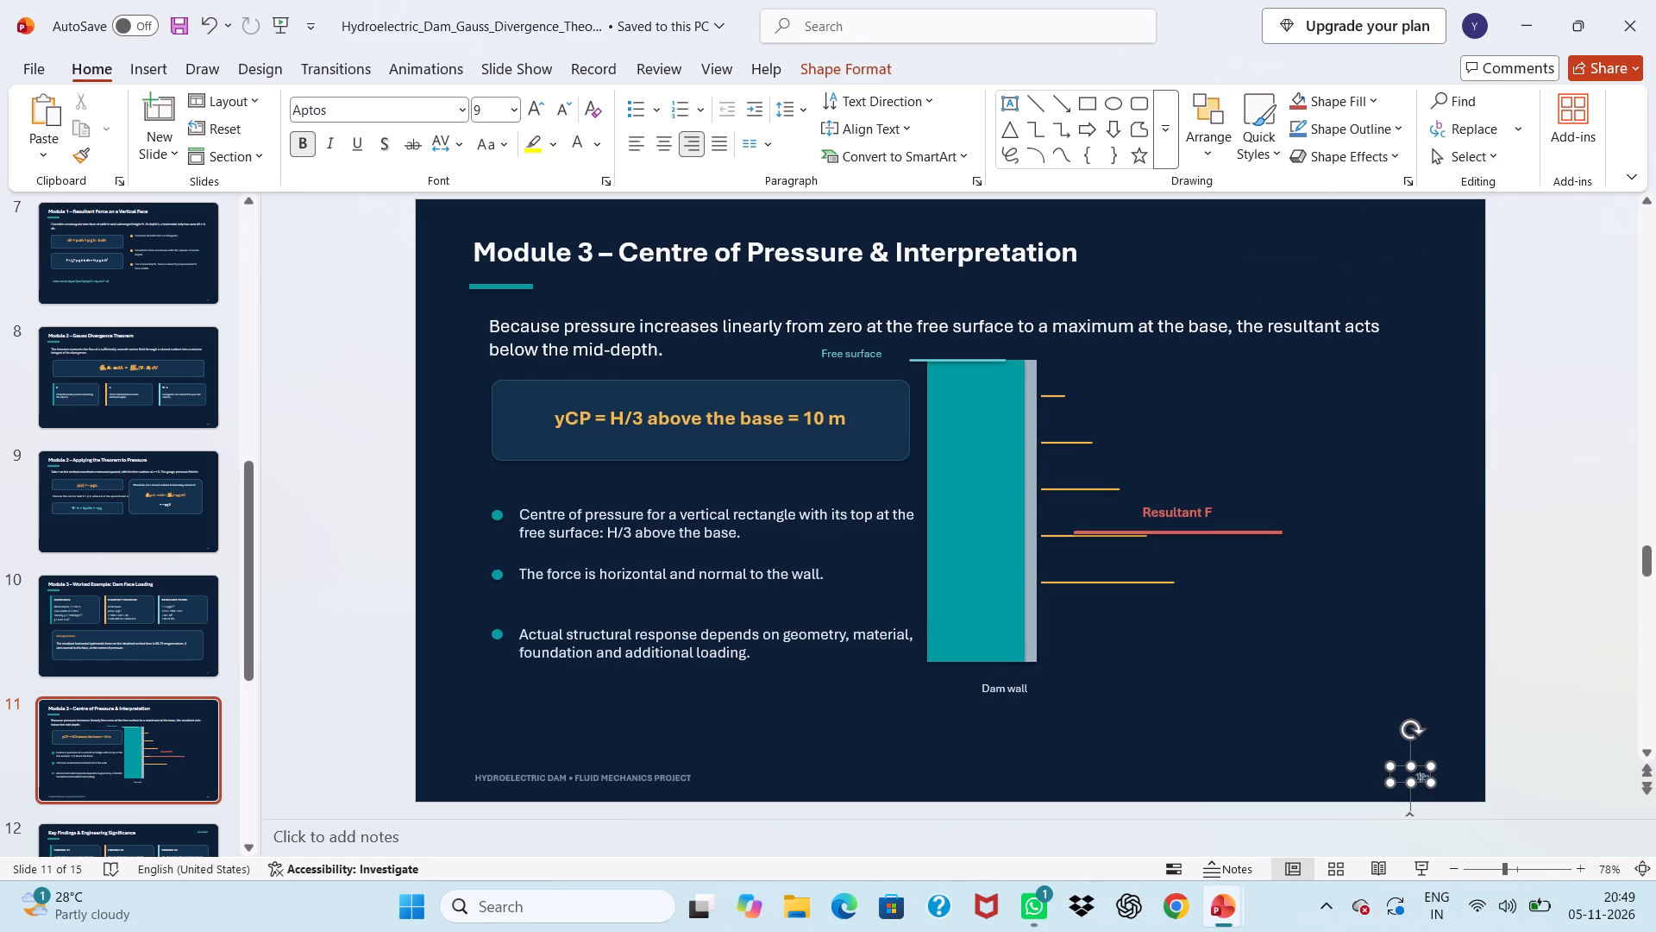
key(ctrl+a)
key(ctrl+x)
drag(1410, 767, 1423, 778)
key(ctrl+a)
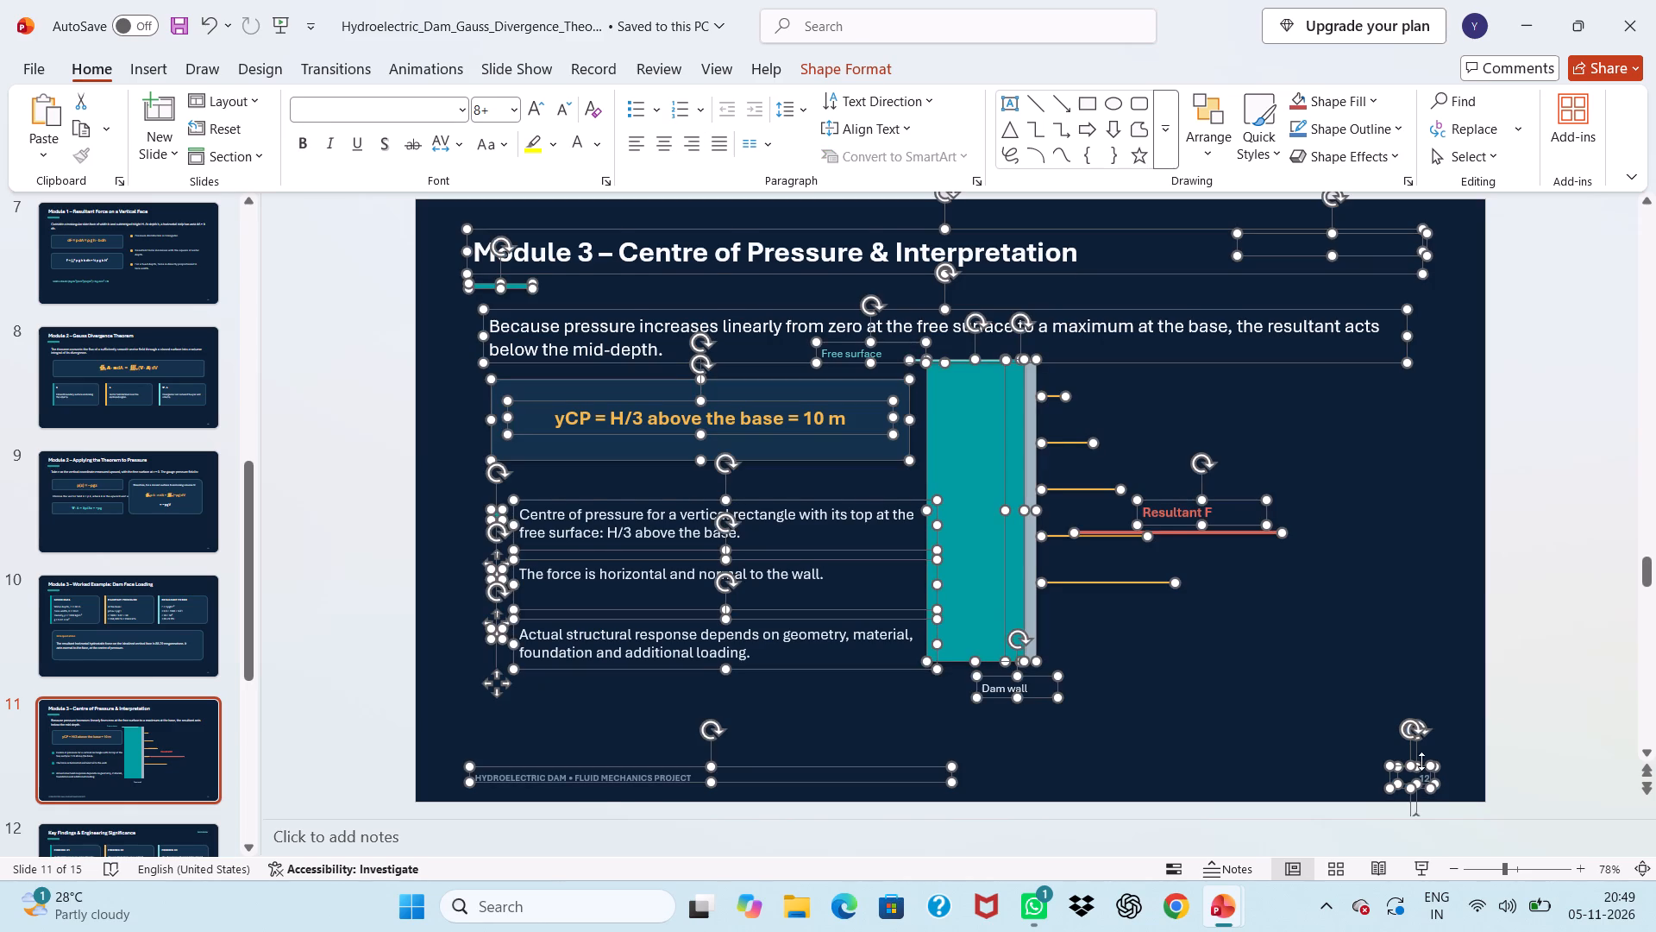
click(1263, 741)
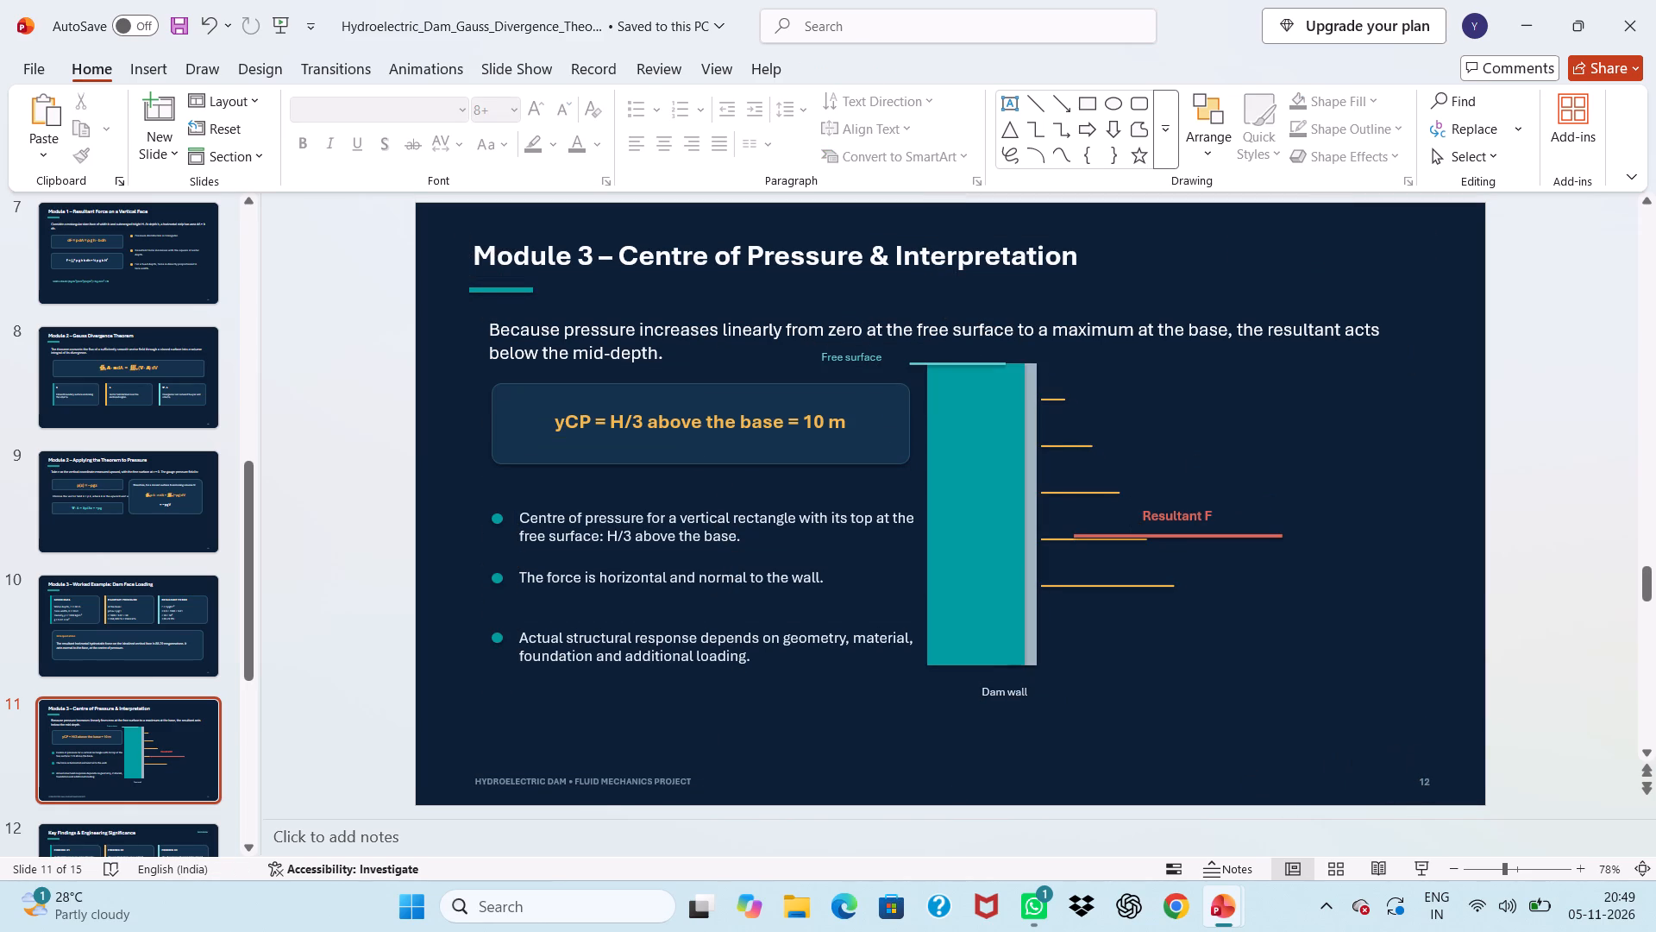
click(1419, 780)
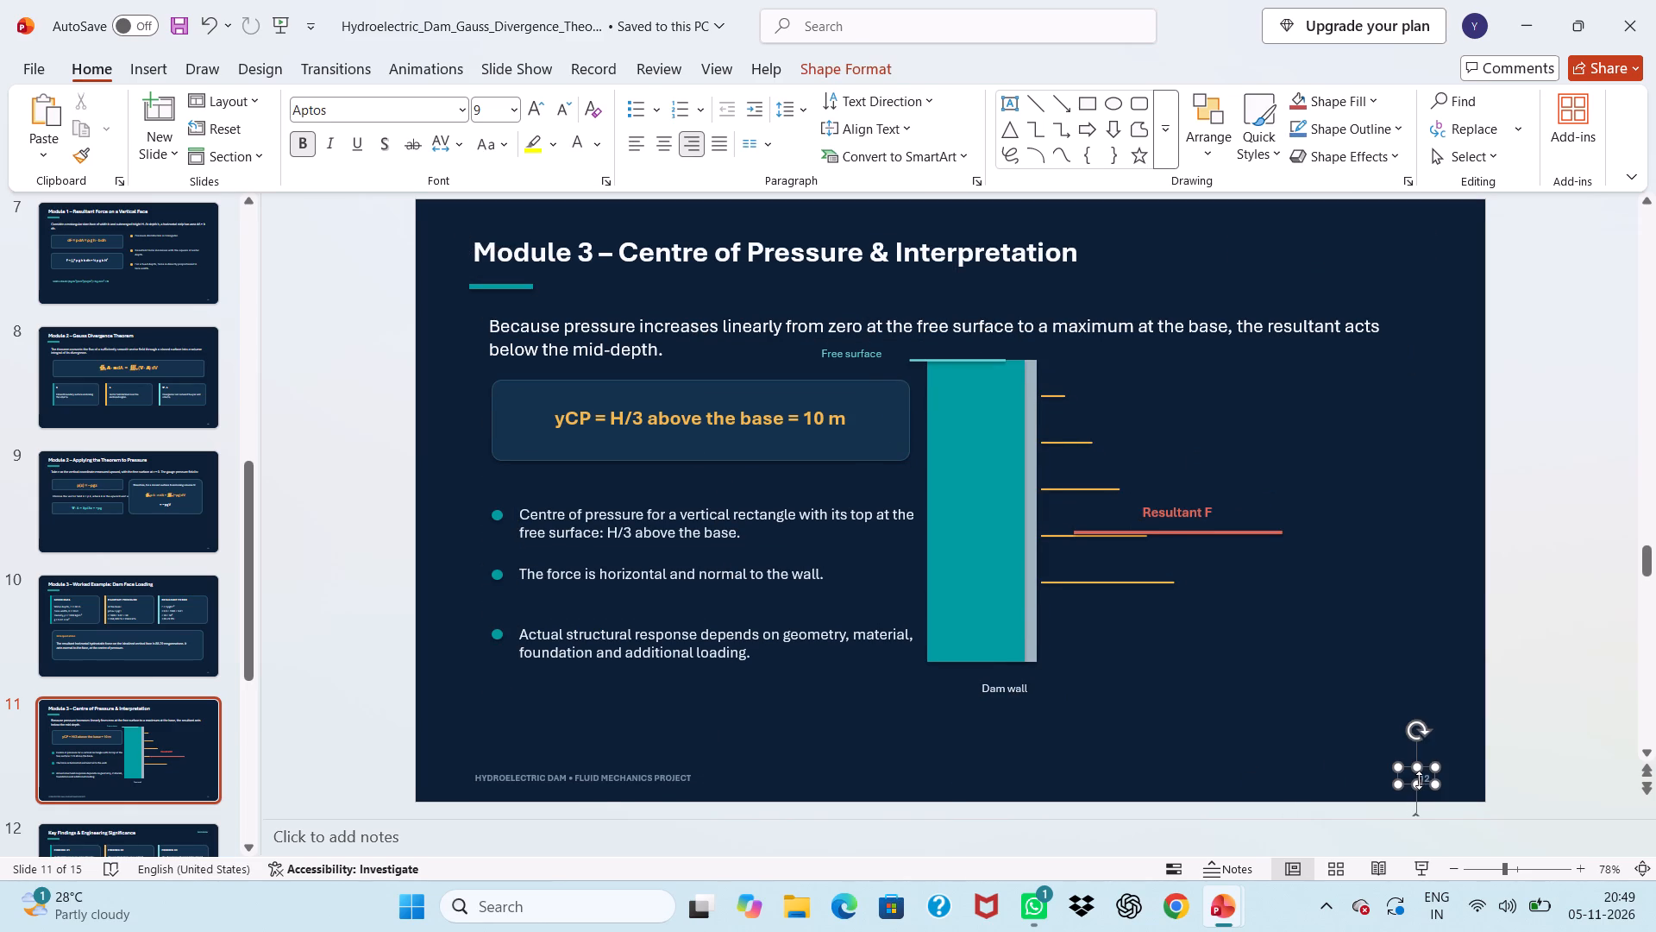
key(ctrl+a)
key(ctrl+x)
Cut the footer text "HYDROELECTRIC DAM • FLUID MECHANICS PROJECT" from the Centre of Pressure & Interpretation slide.
click(555, 780)
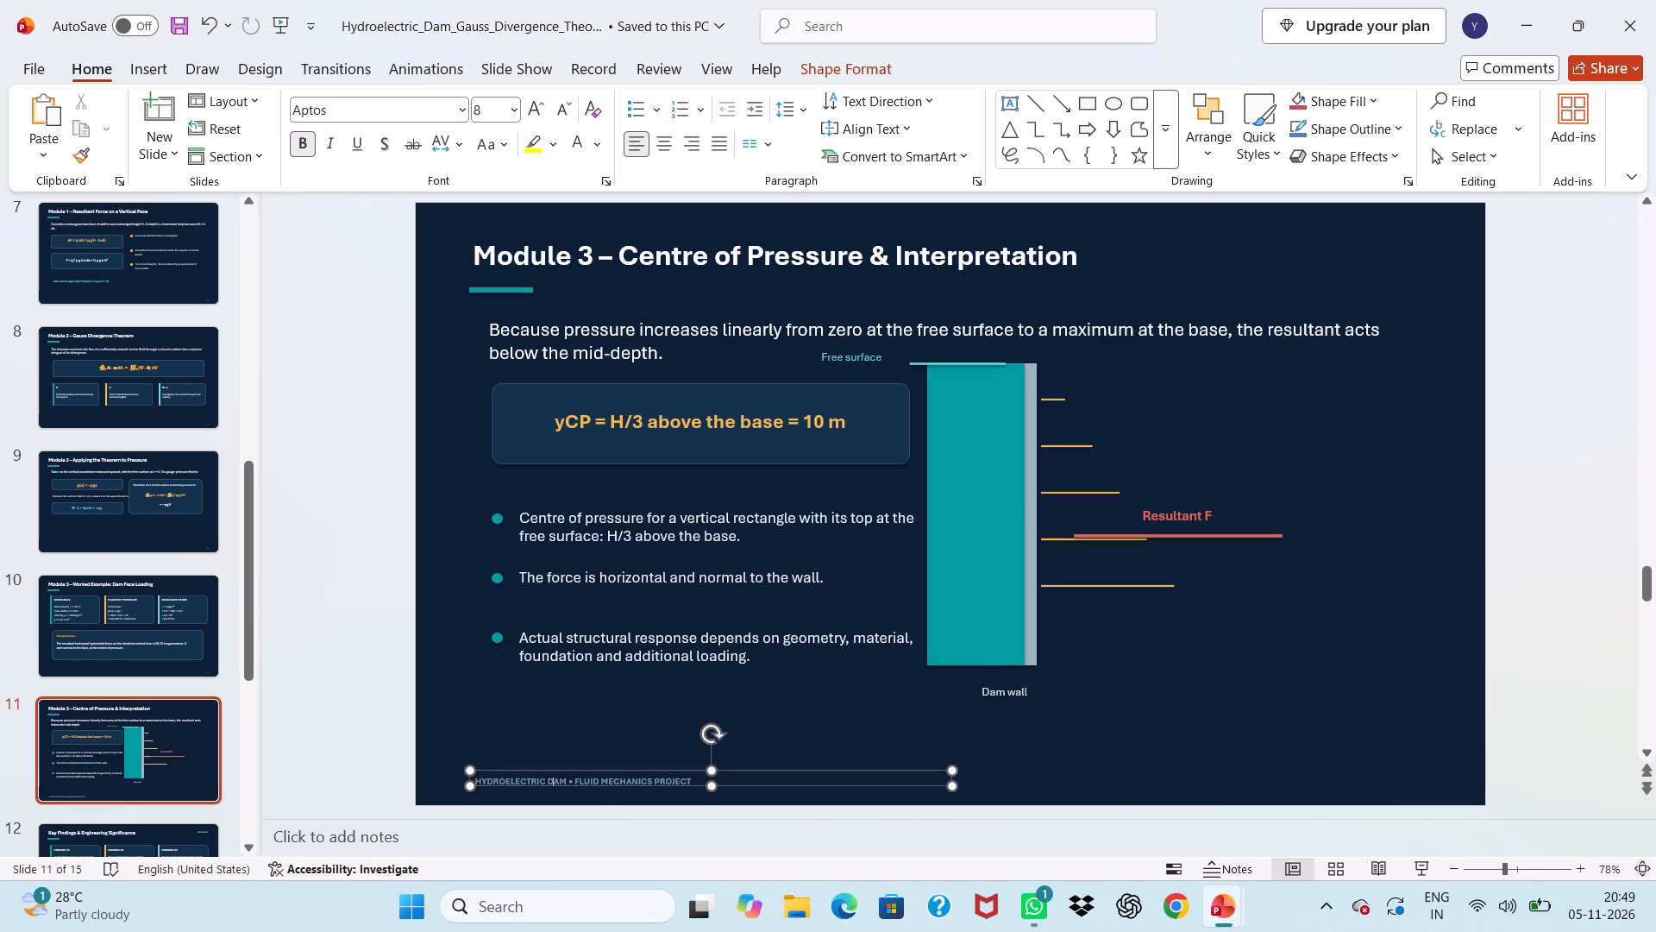
key(ctrl+a)
key(ctrl+x)
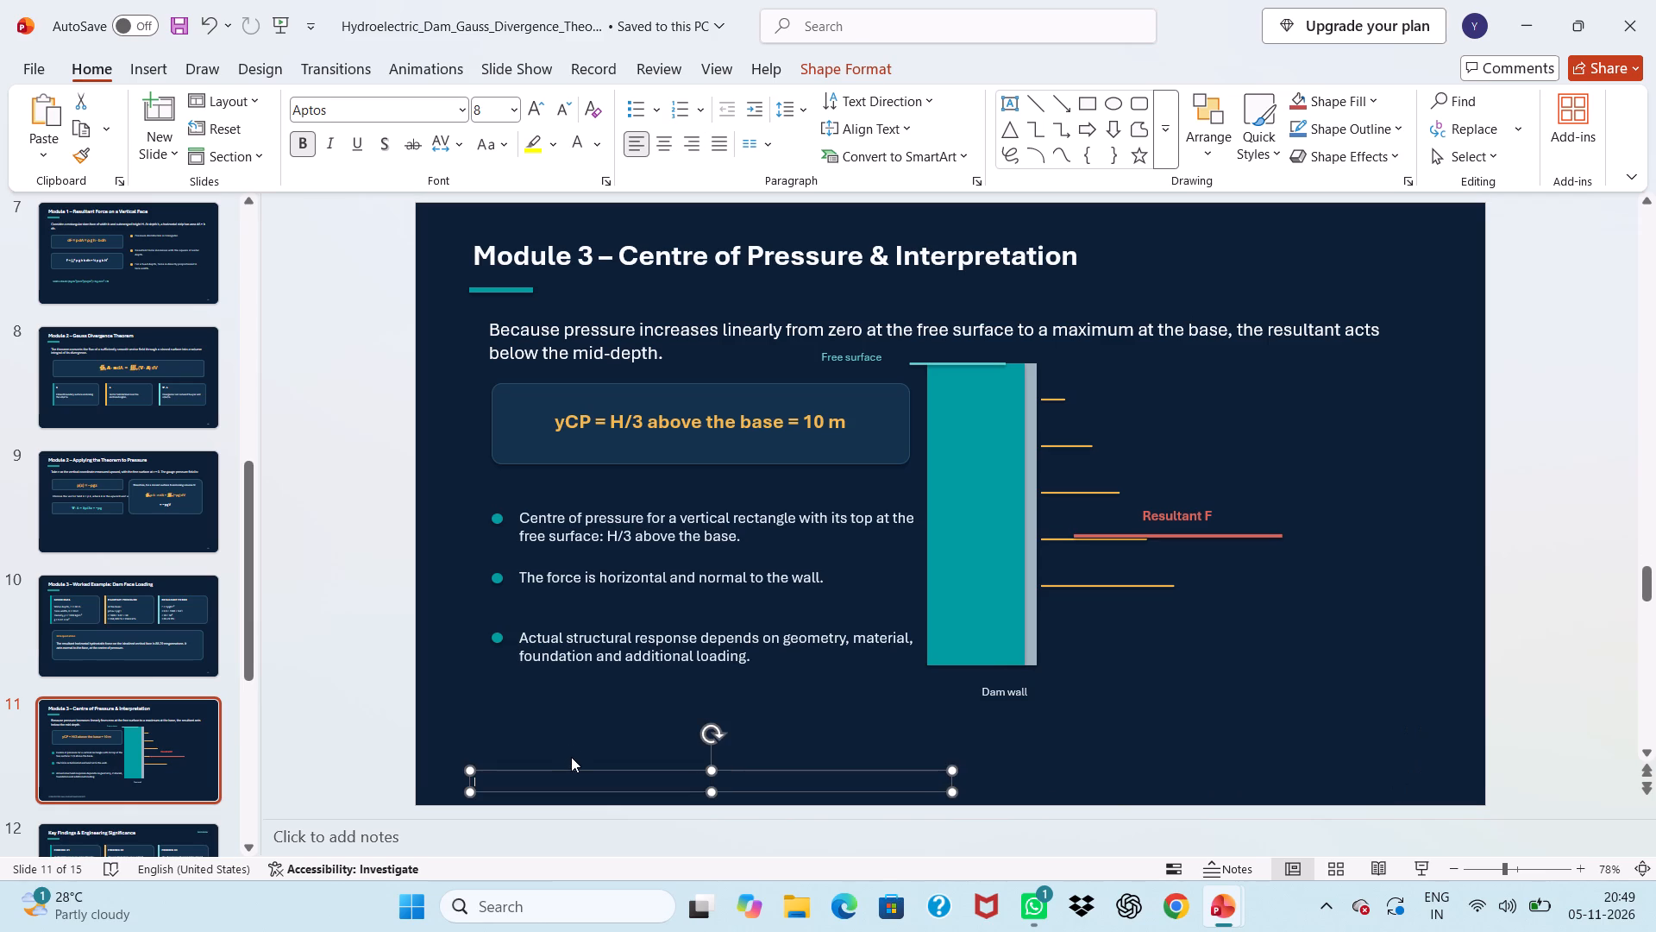
Delete the footer text "HYDROELECTRIC DAM • FLUID MECHANICS PROJECT" from the Key Findings & Engineering Significance slide.
scroll(615, 719, down, 1)
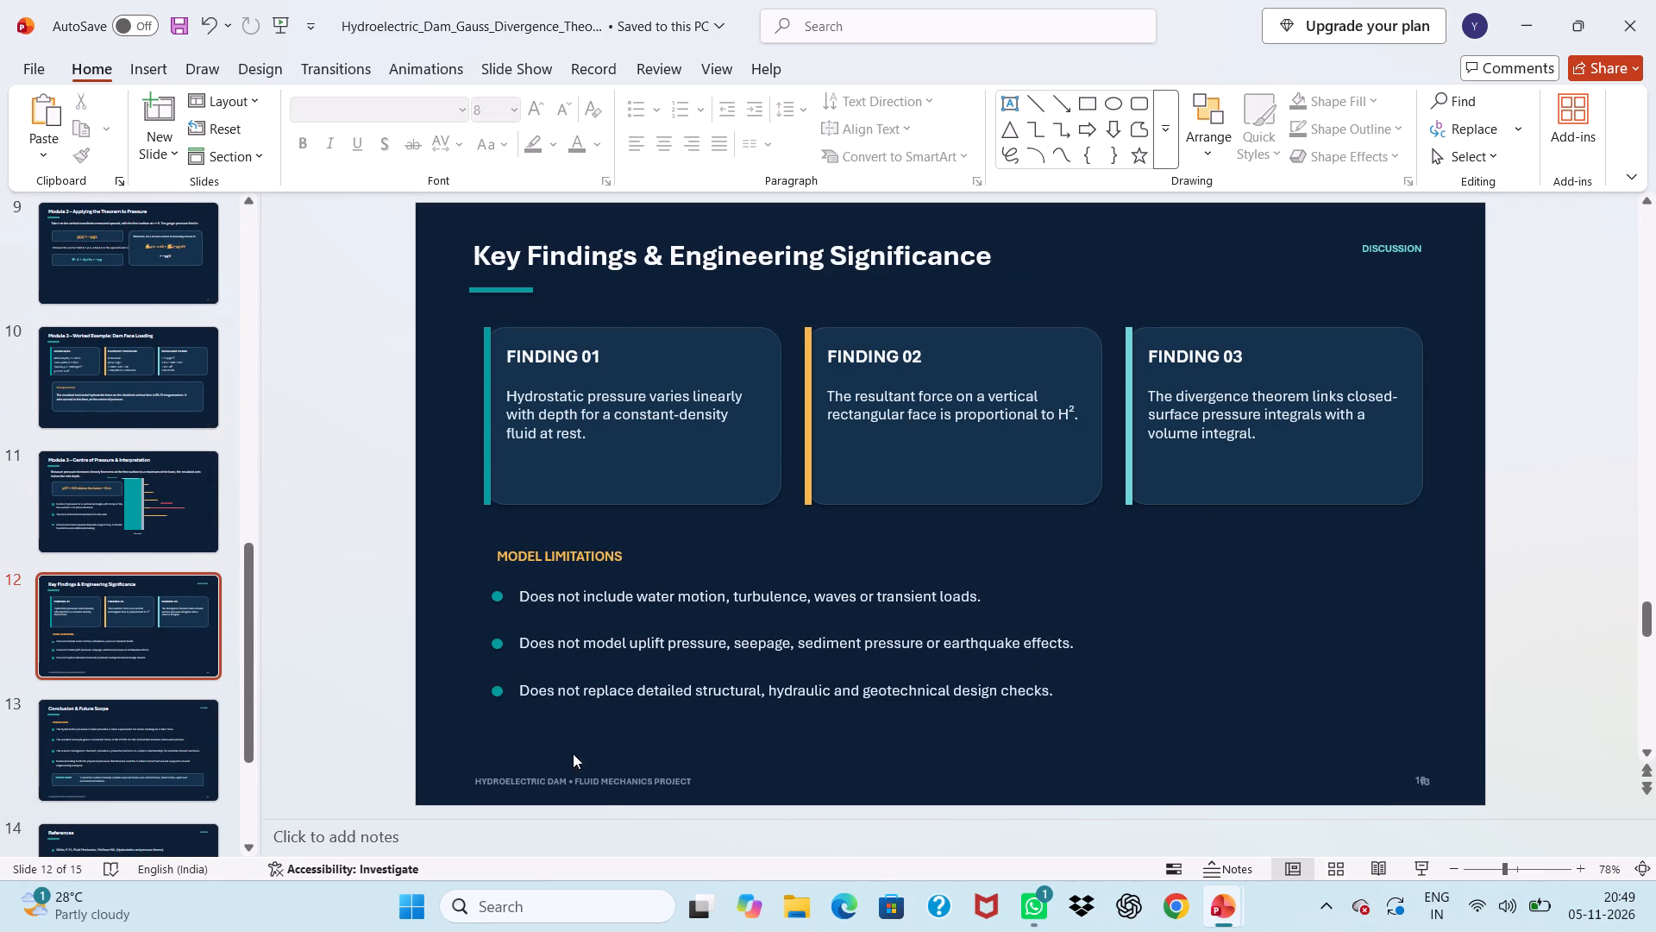
click(568, 780)
key(ctrl+a)
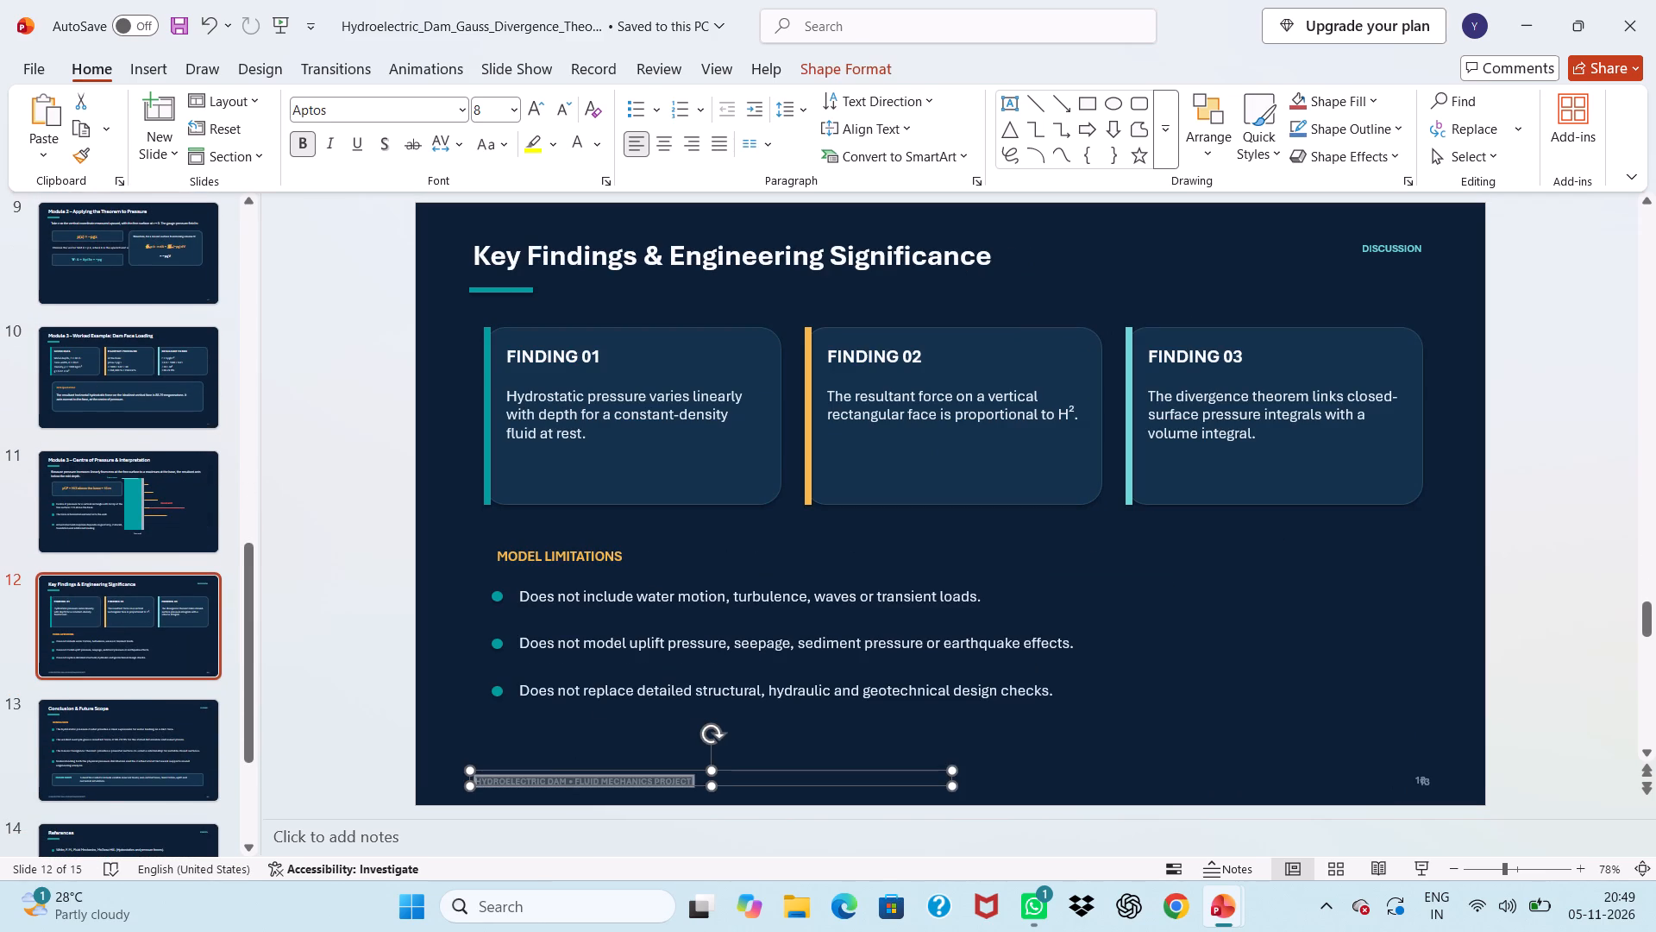
key(BackSpace)
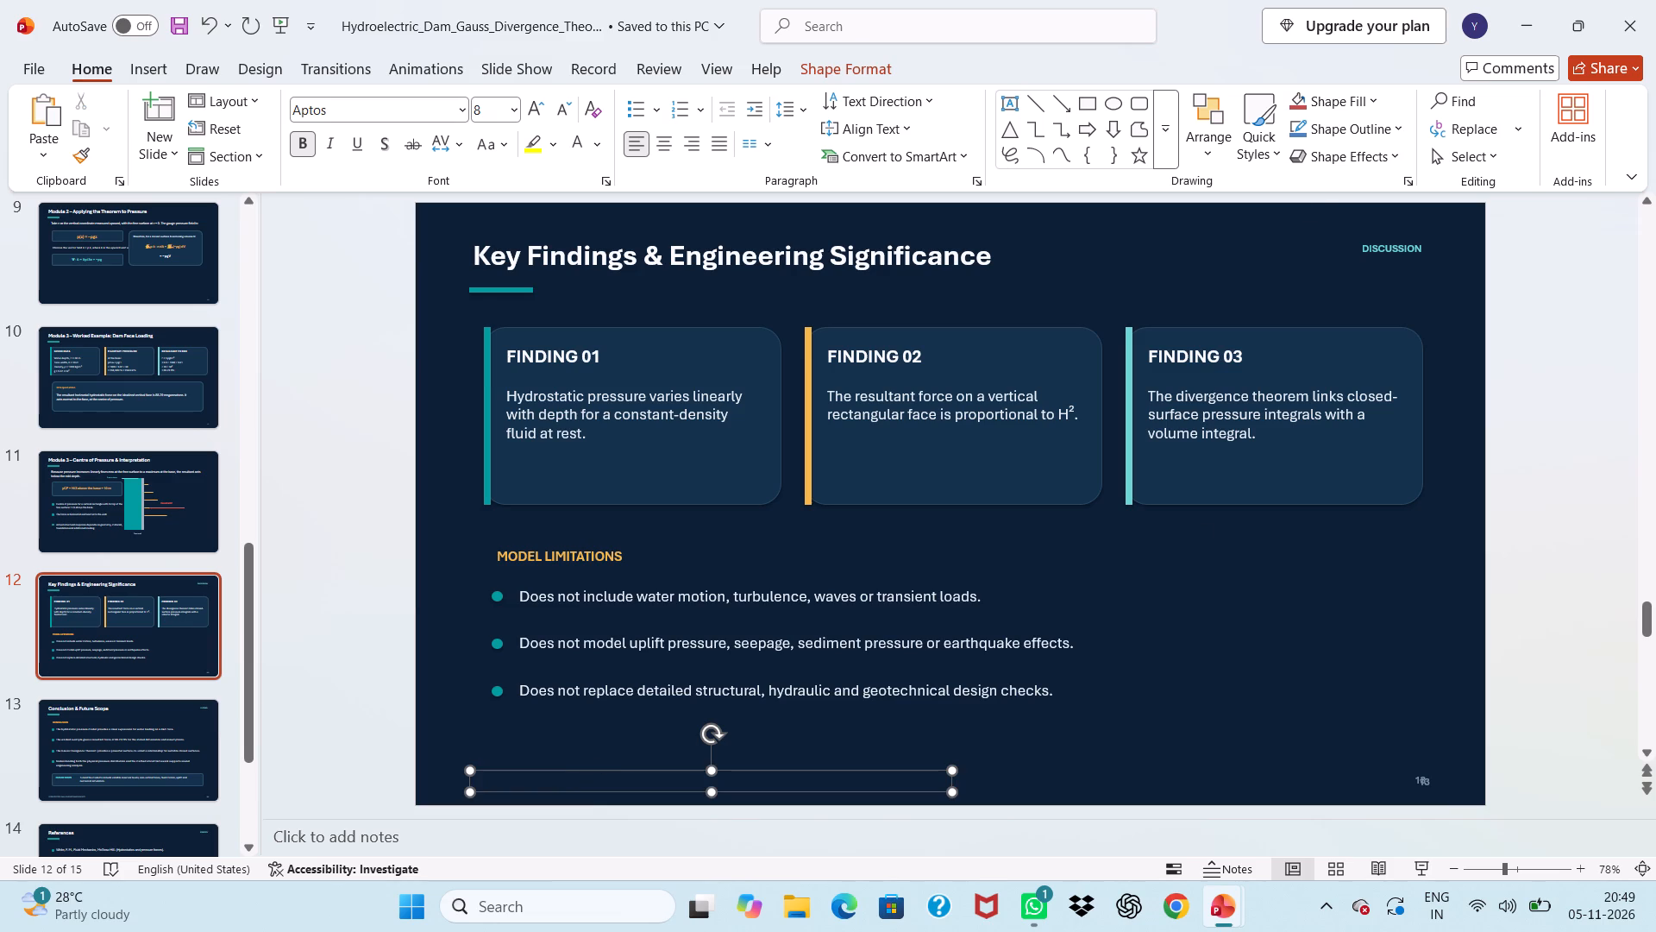
Delete the "DISCUSSION" label from the upper corner of the Key Findings & Engineering Significance slide.
click(1395, 253)
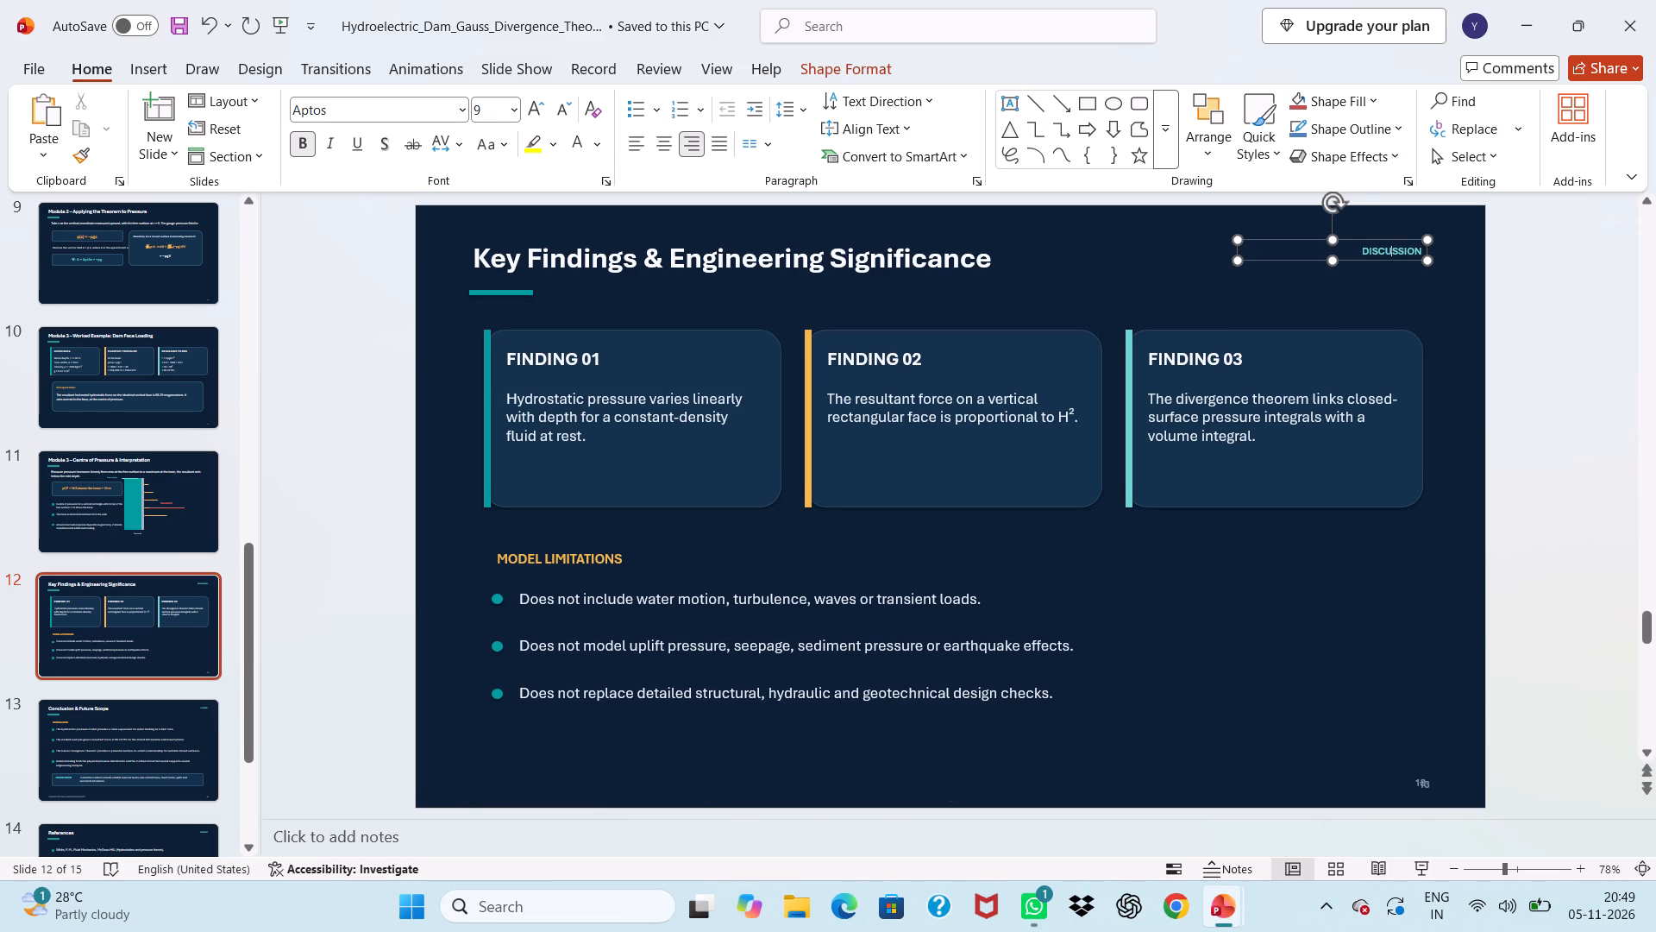
key(ctrl+a)
key(BackSpace)
Delete the text of both overlapping slide numbers on the Key Findings & Engineering Significance slide.
click(1418, 788)
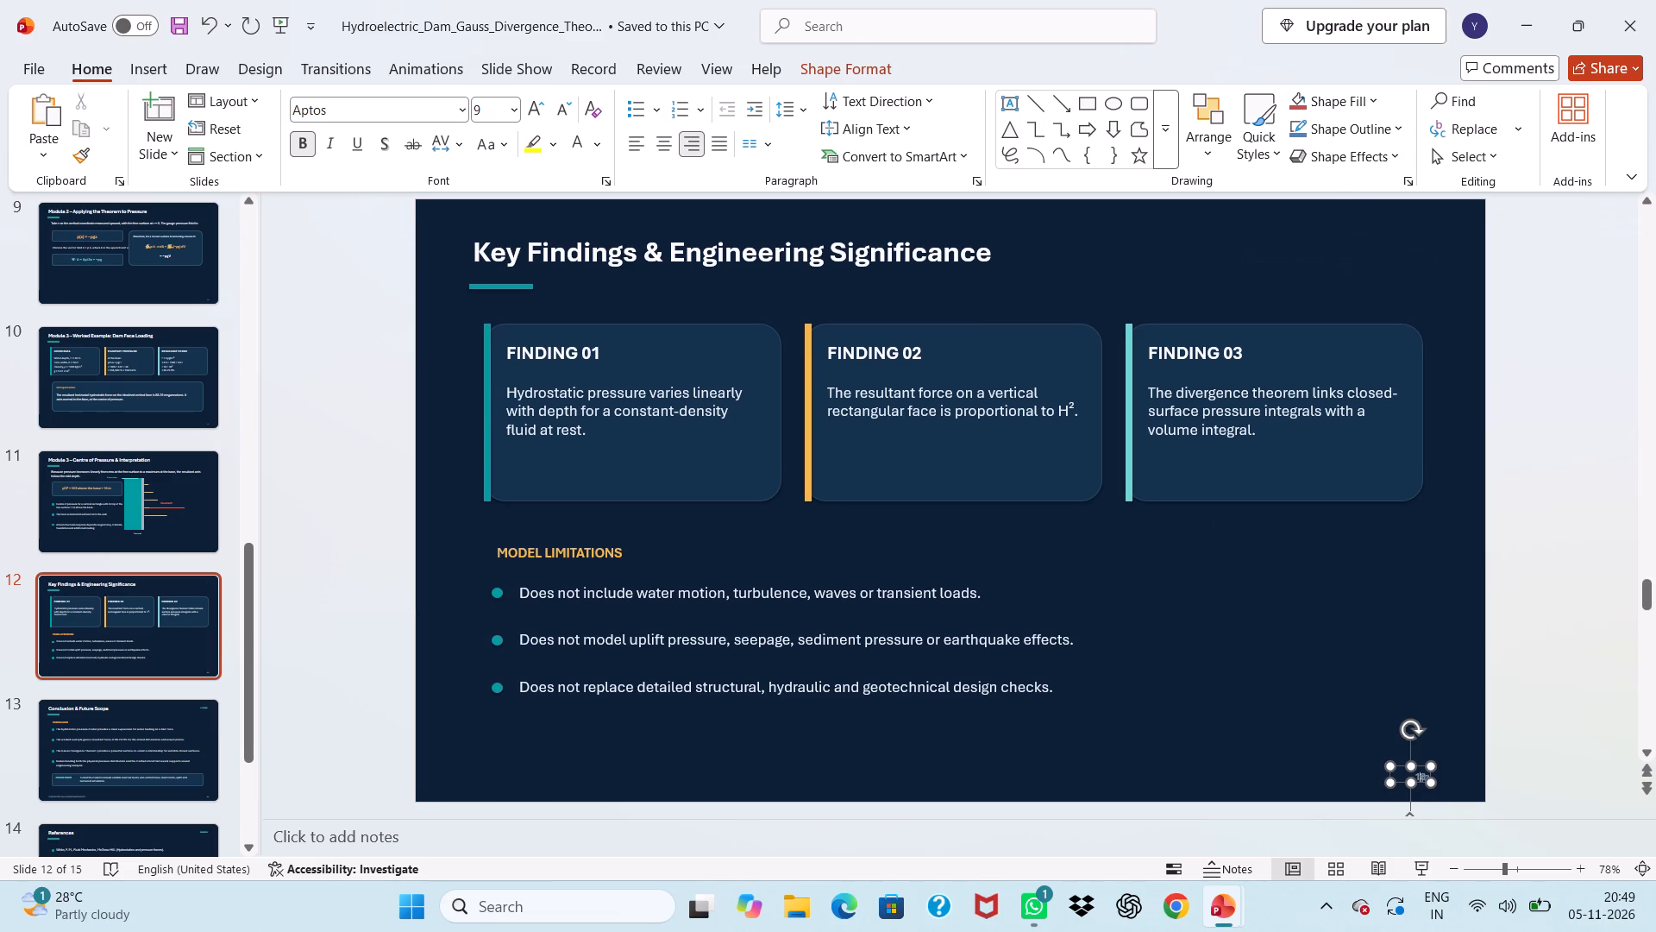
key(ctrl+a)
key(BackSpace)
click(1419, 780)
key(ctrl+a)
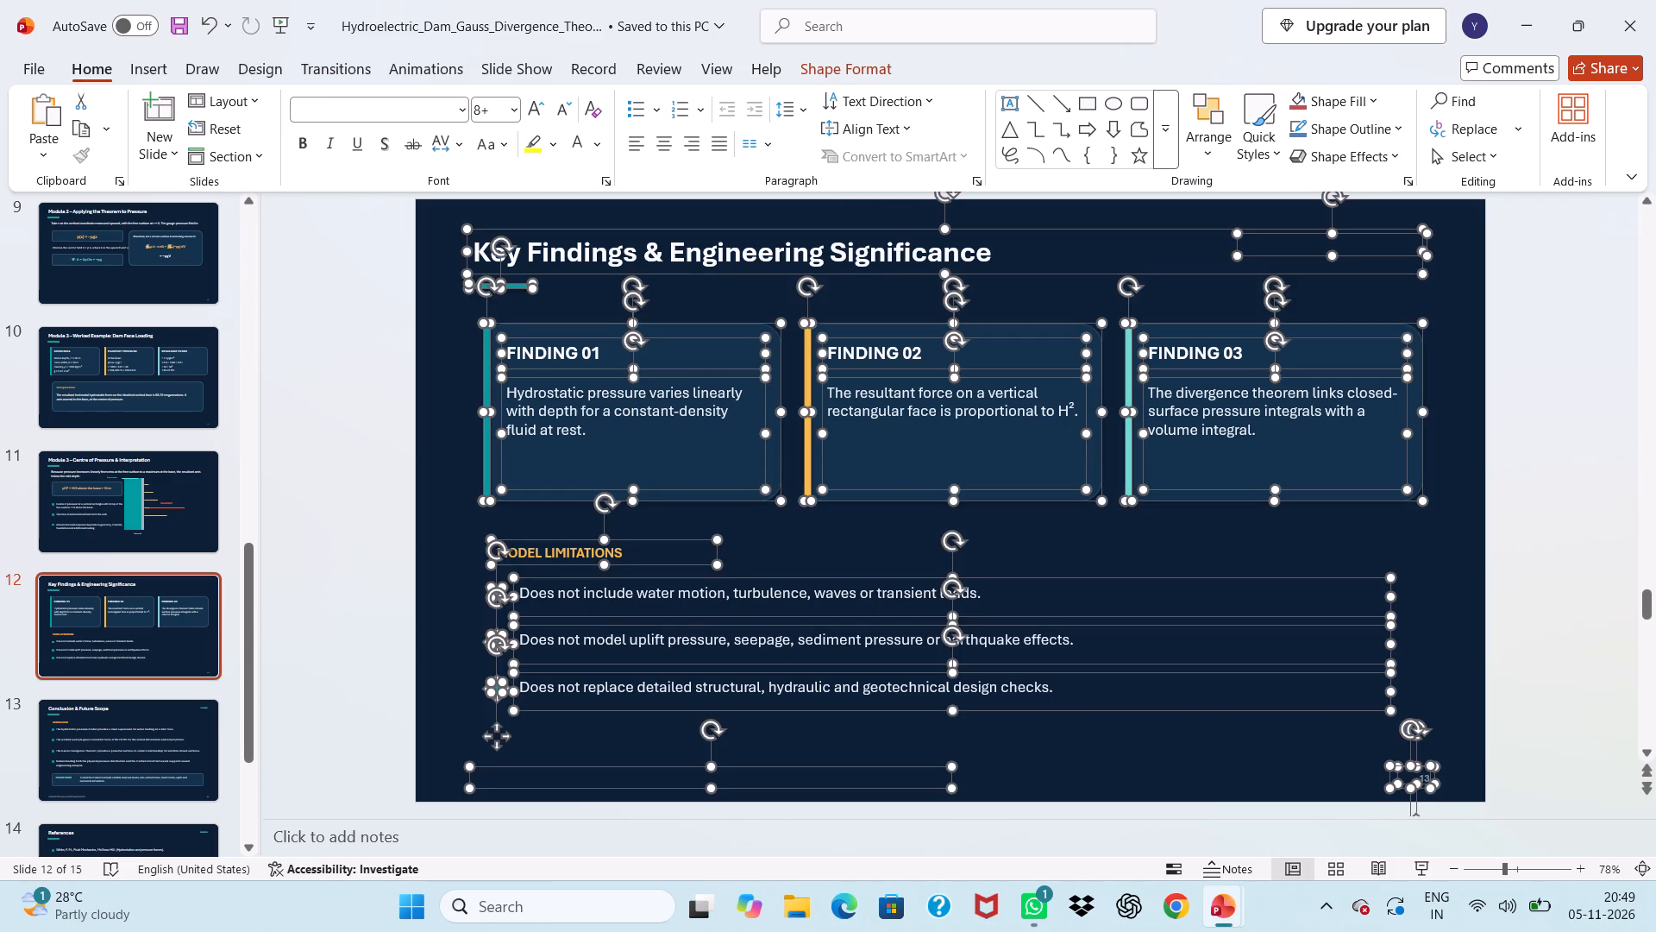
click(1314, 758)
click(1420, 784)
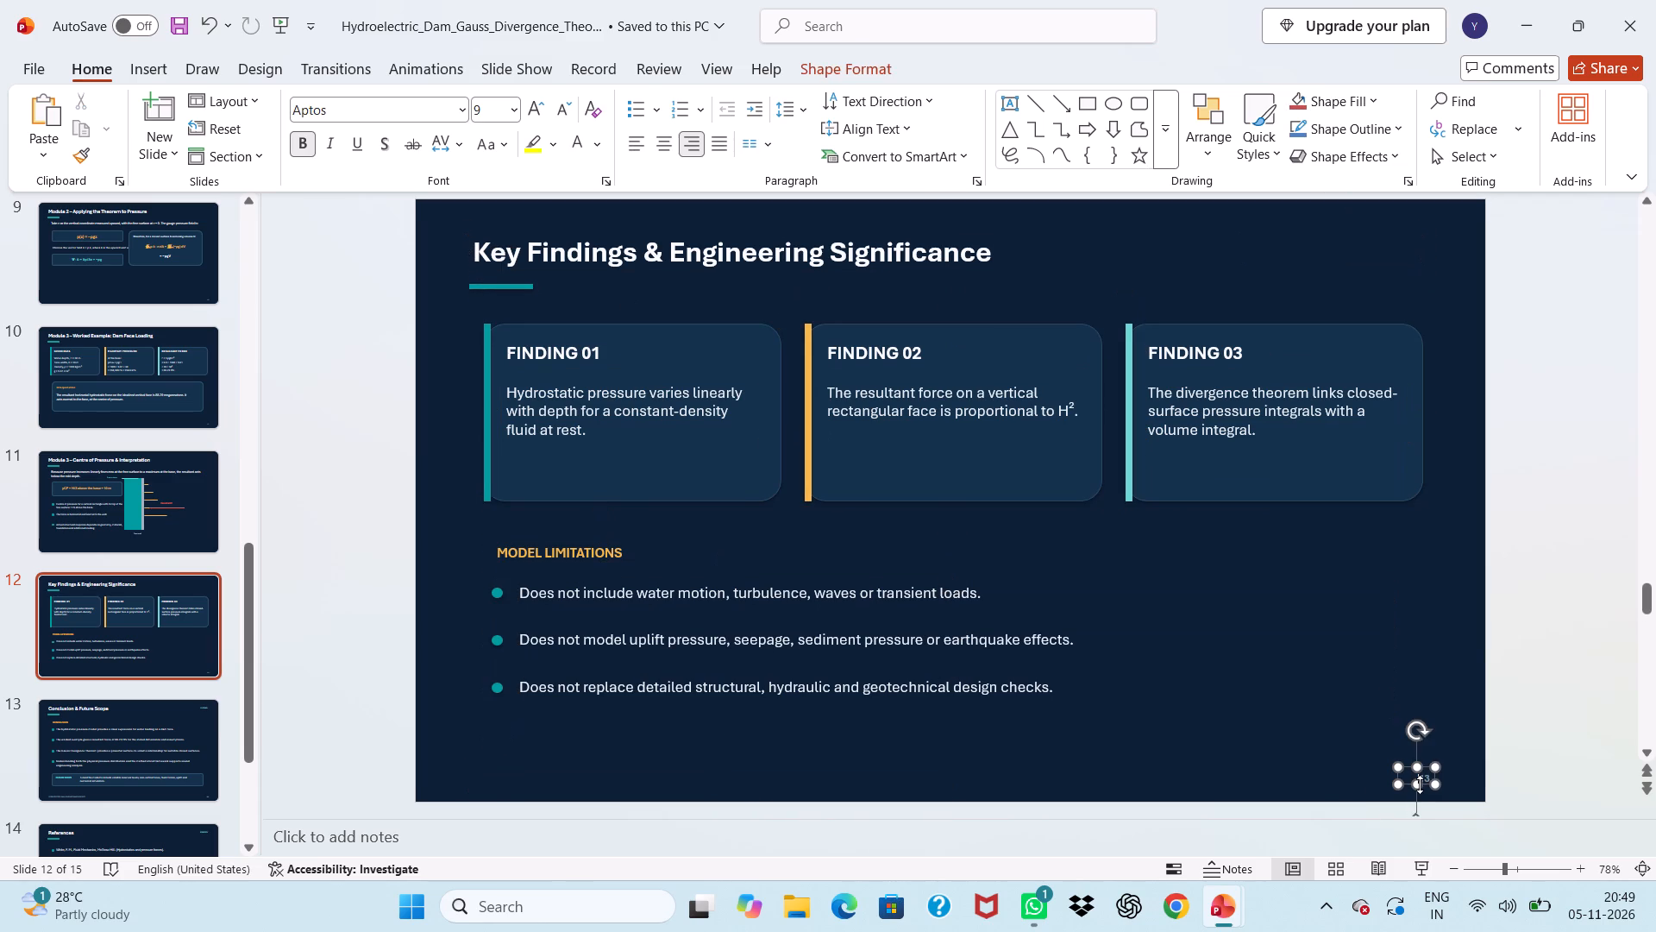
key(ctrl+a)
key(BackSpace)
Delete the footer text "HYDROELECTRIC DAM • FLUID MECHANICS PROJECT" from the Conclusion & Future Scope slide.
scroll(1089, 785, down, 2)
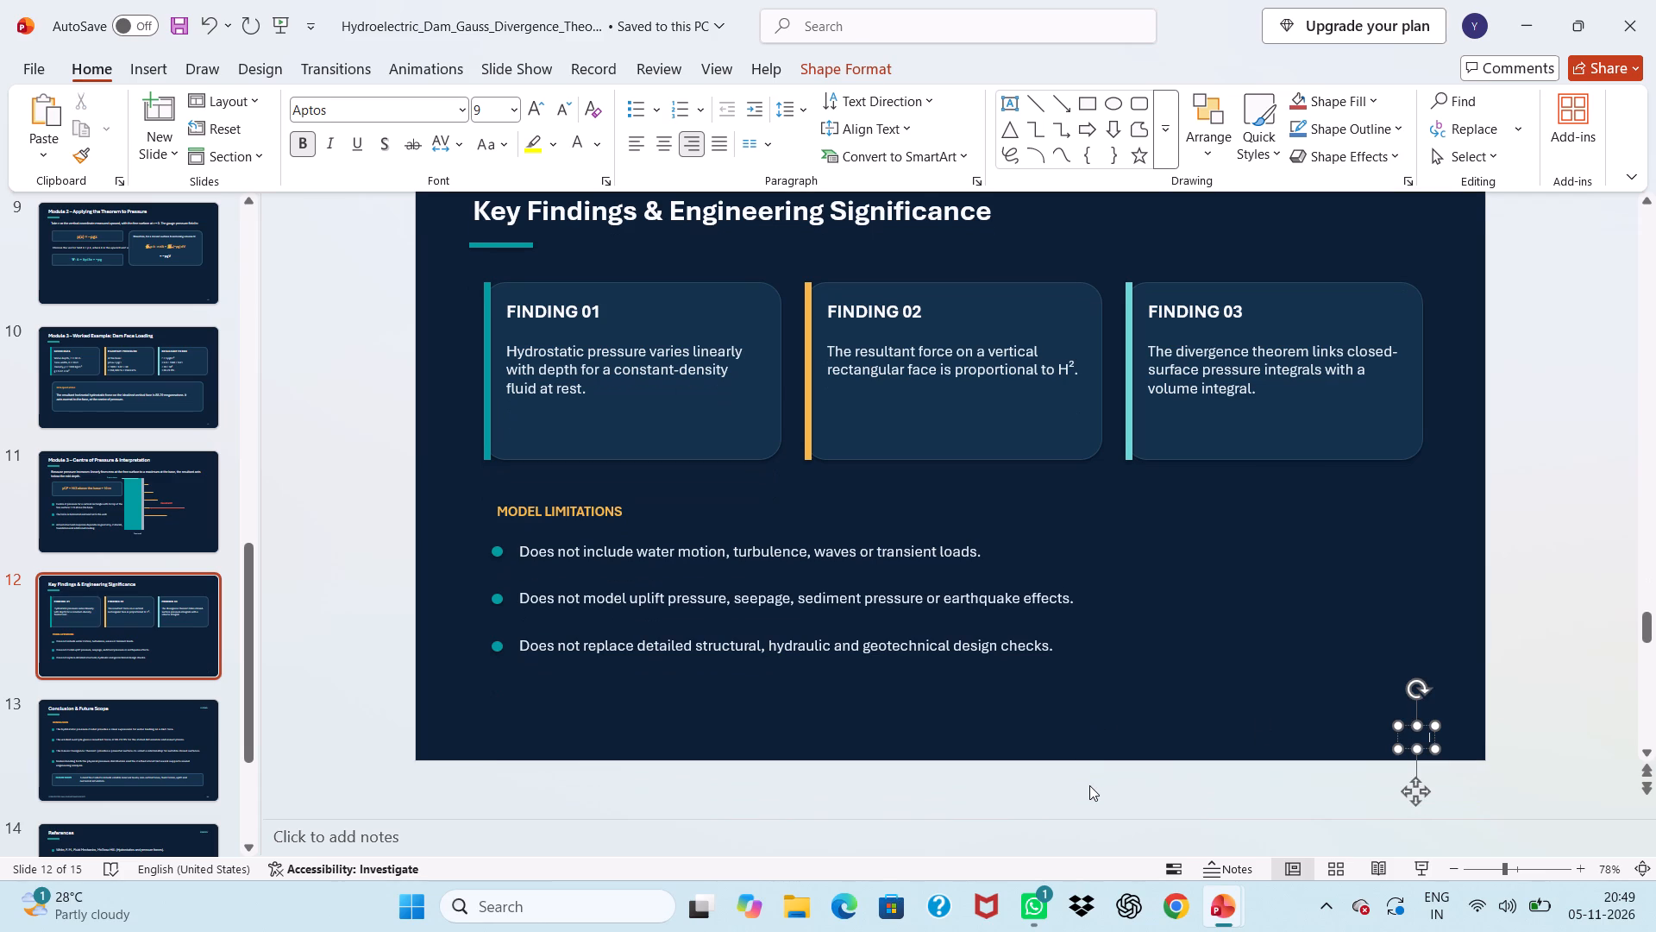
scroll(1089, 785, down, 1)
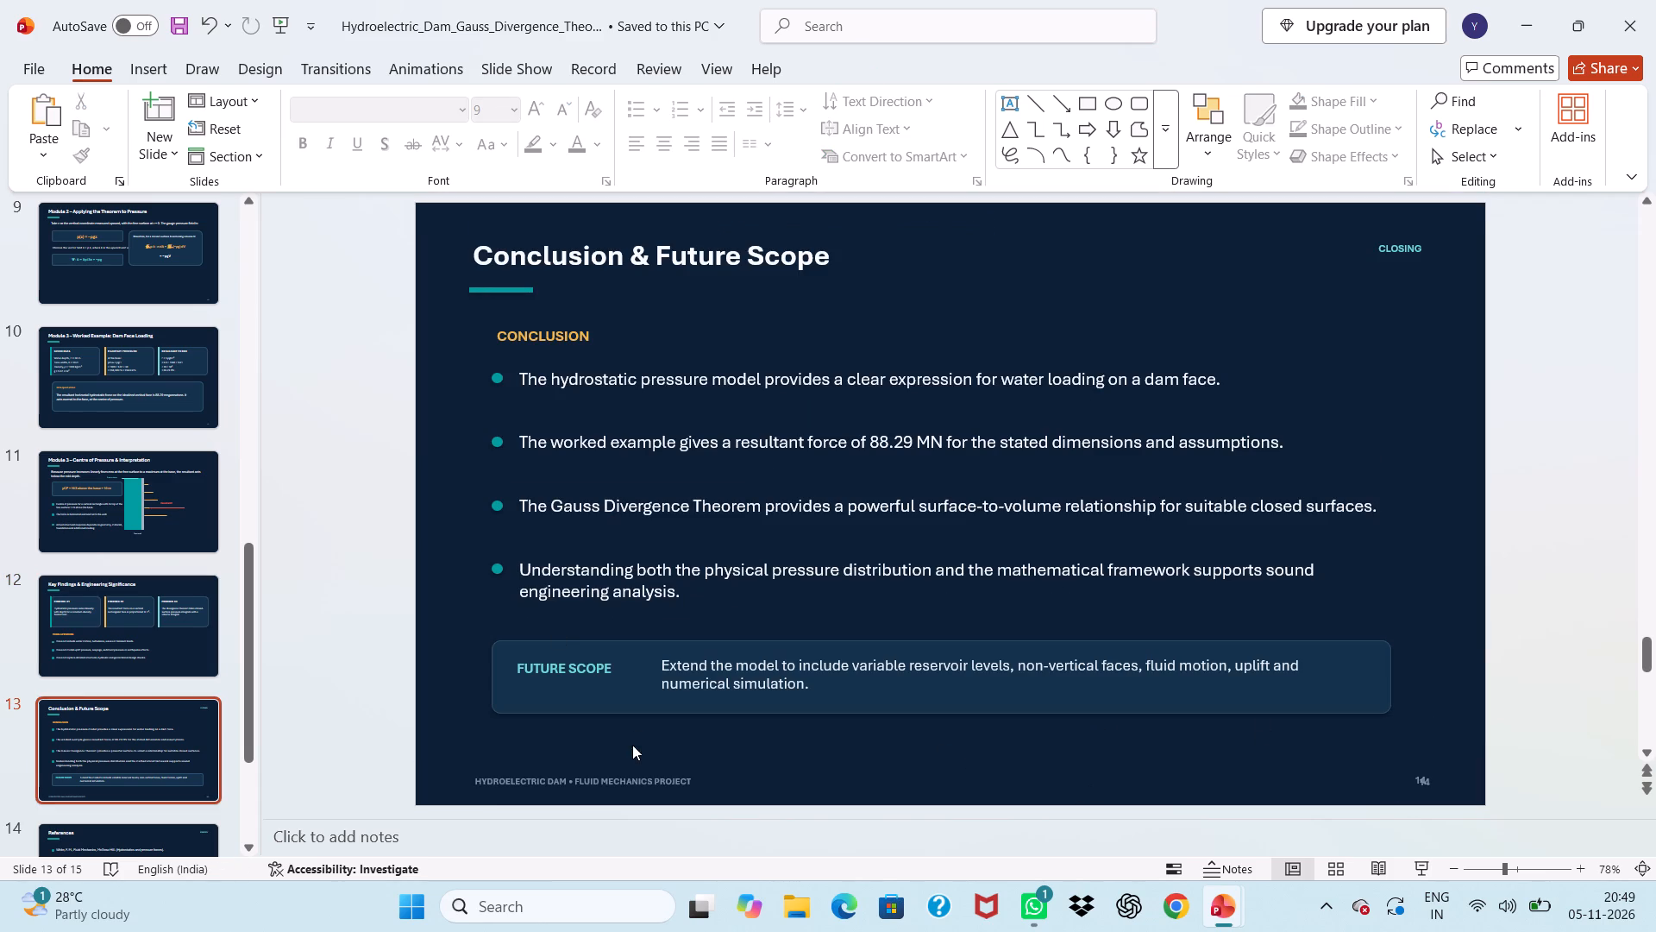
click(671, 781)
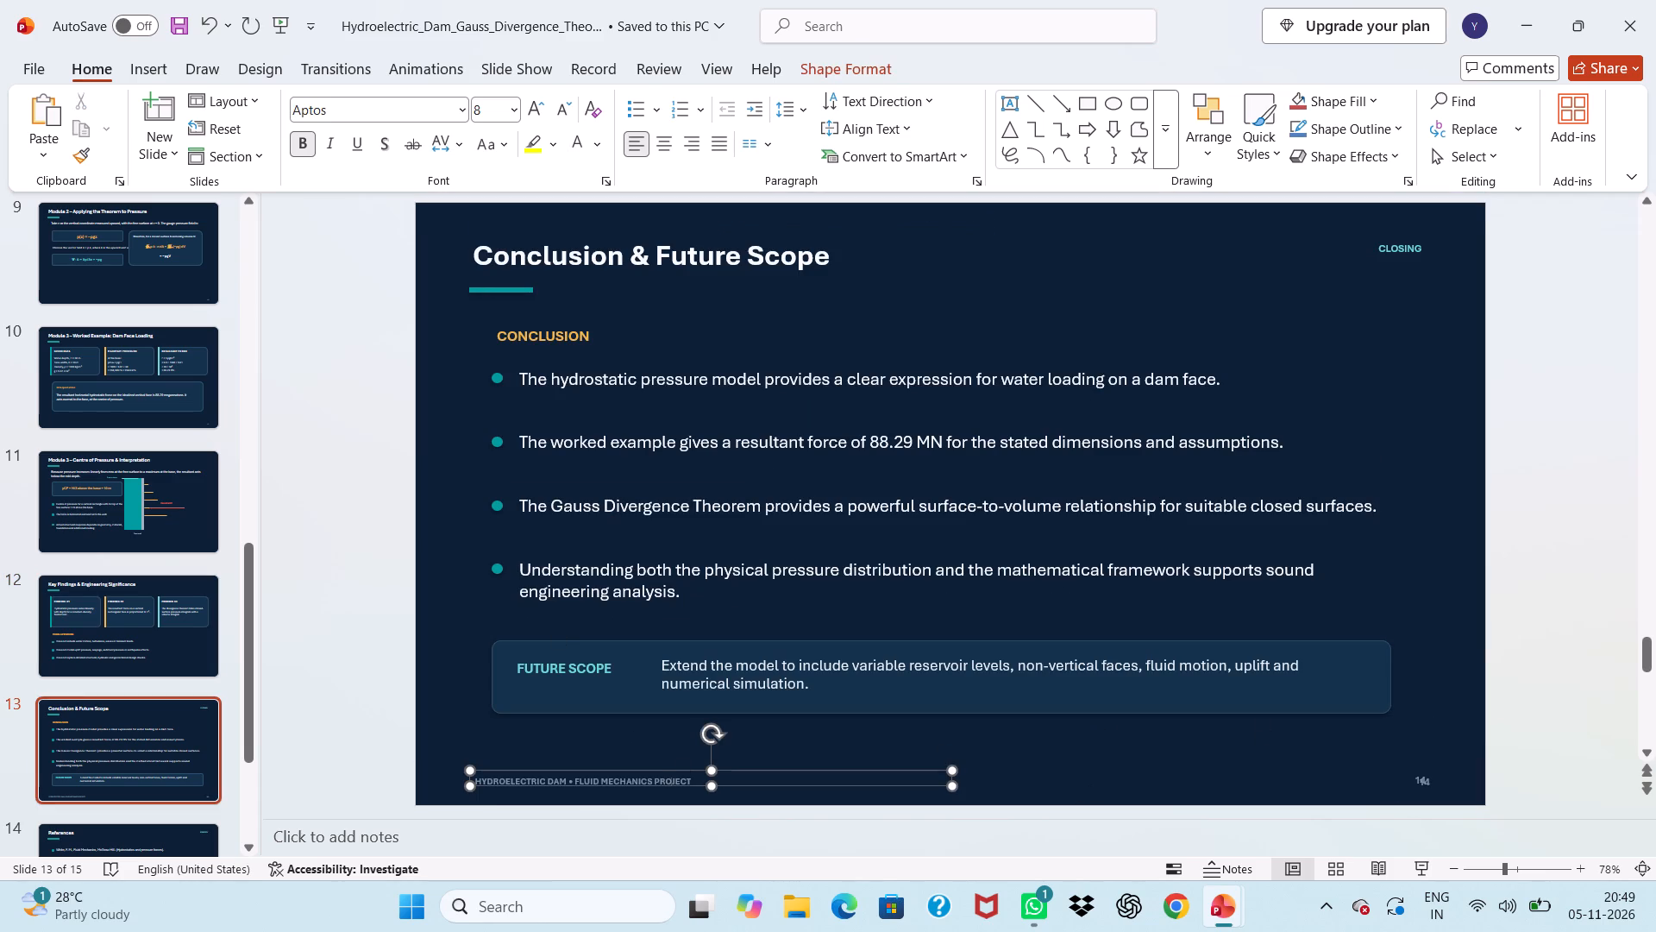
key(ctrl+a)
key(BackSpace)
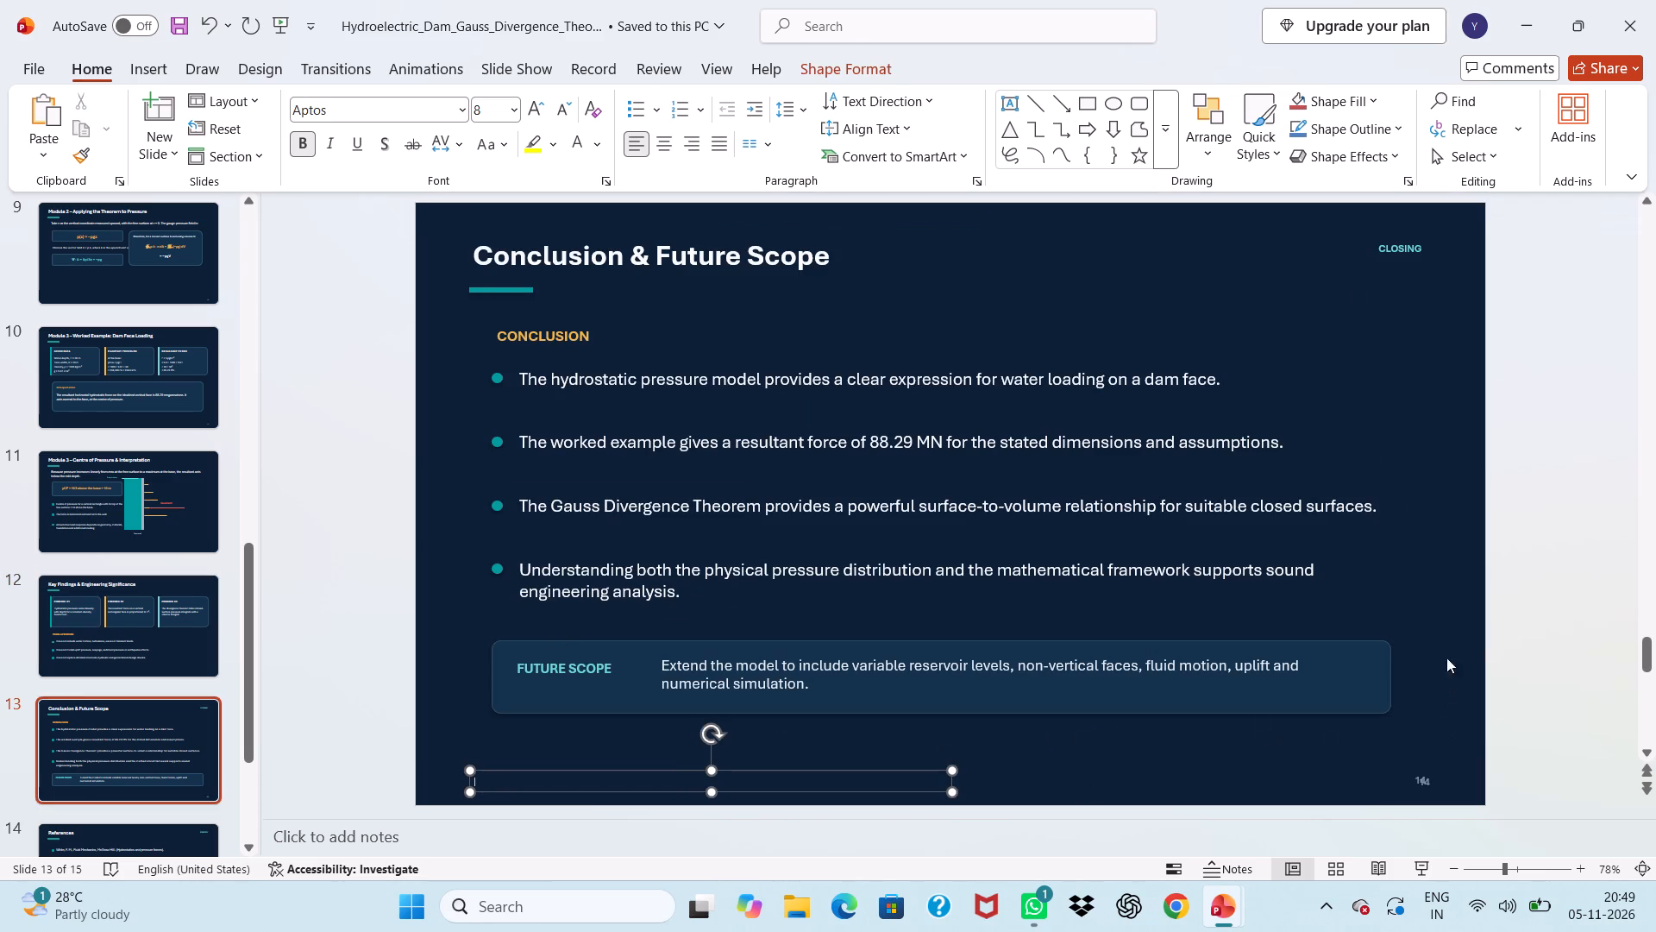
Delete the "CLOSING" label from the upper corner of the Conclusion & Future Scope slide.
click(1393, 249)
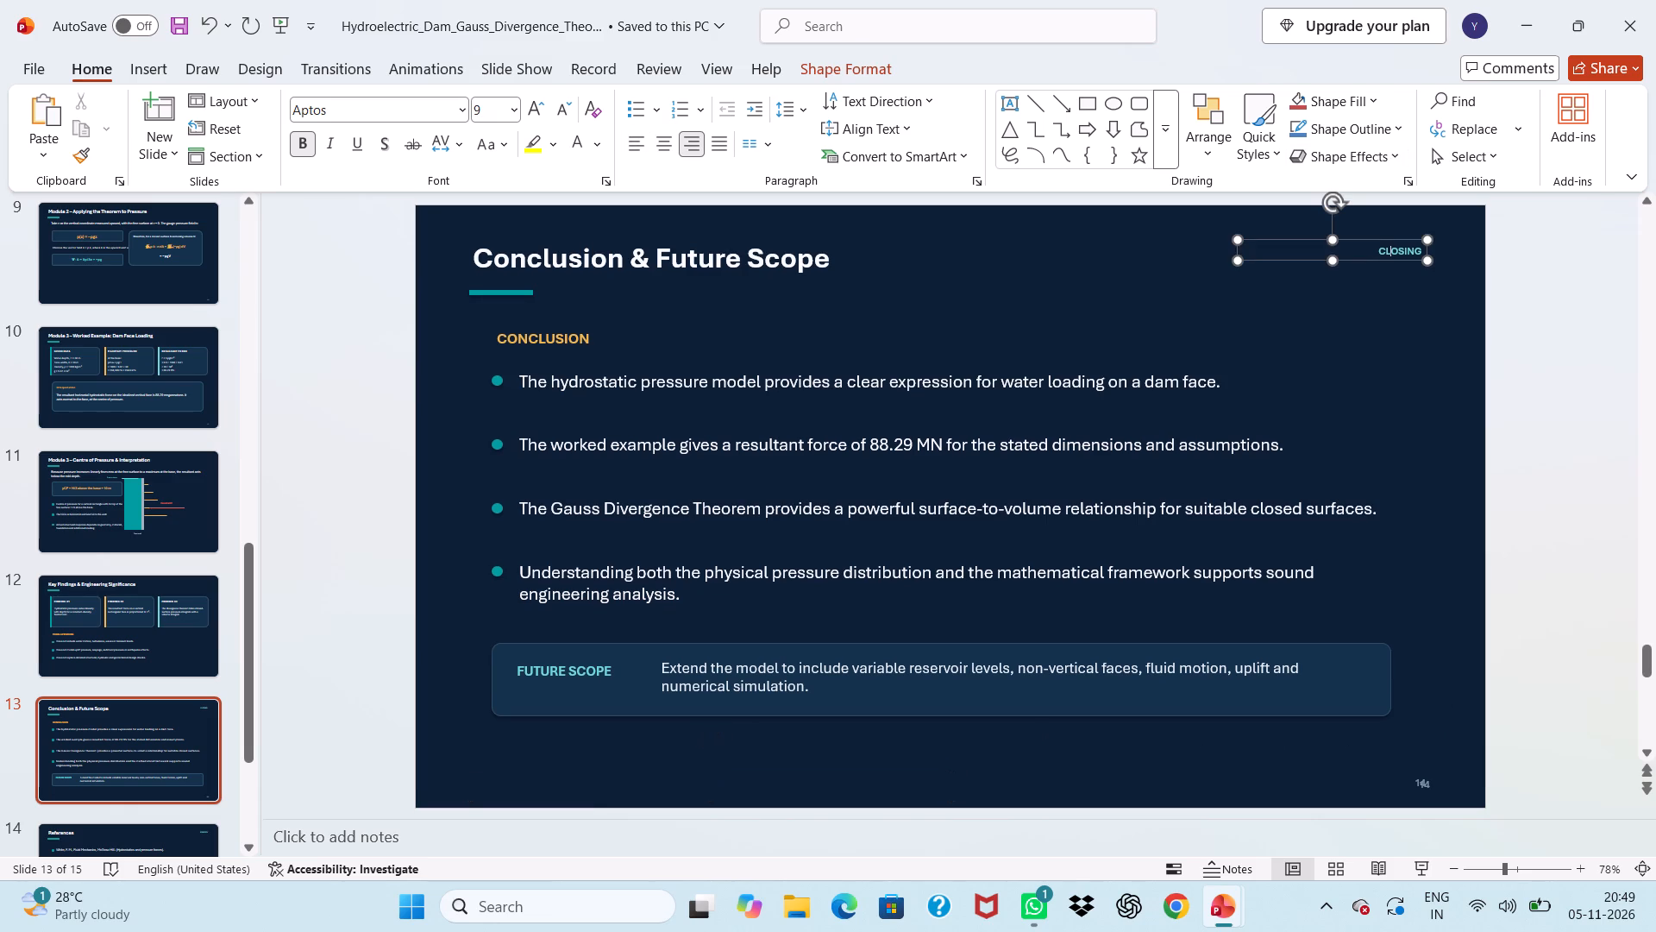
key(ctrl+a)
key(BackSpace)
Delete the text of both overlapping slide numbers on the Conclusion & Future Scope slide.
click(1420, 786)
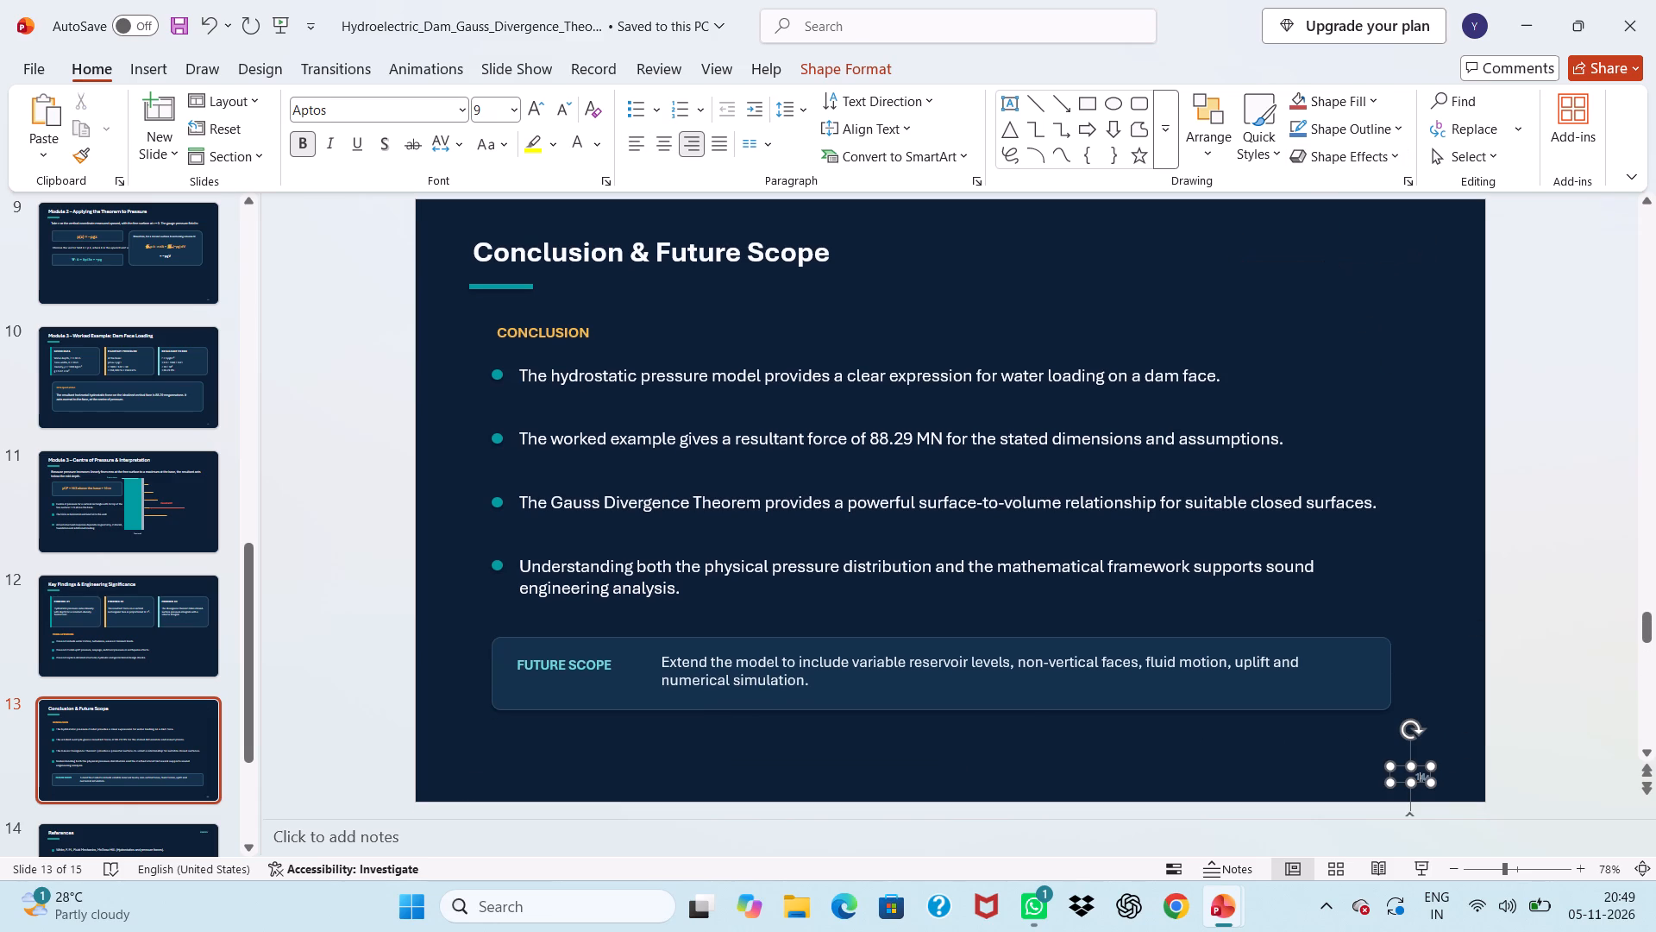
key(ctrl+a)
key(BackSpace)
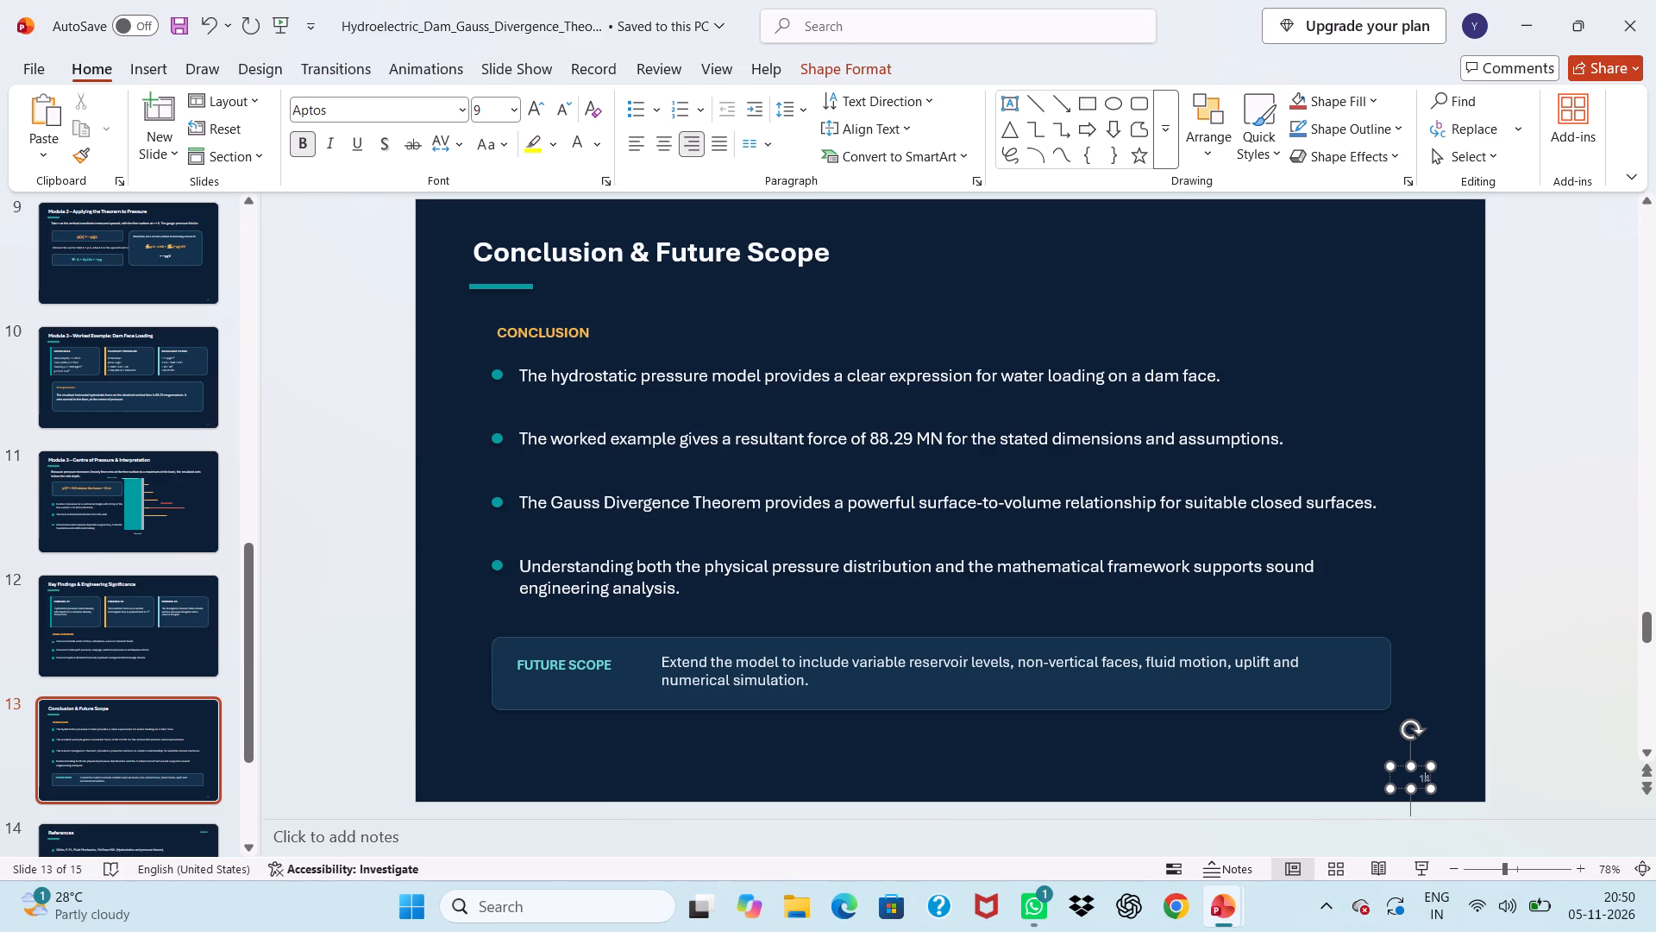
click(1429, 775)
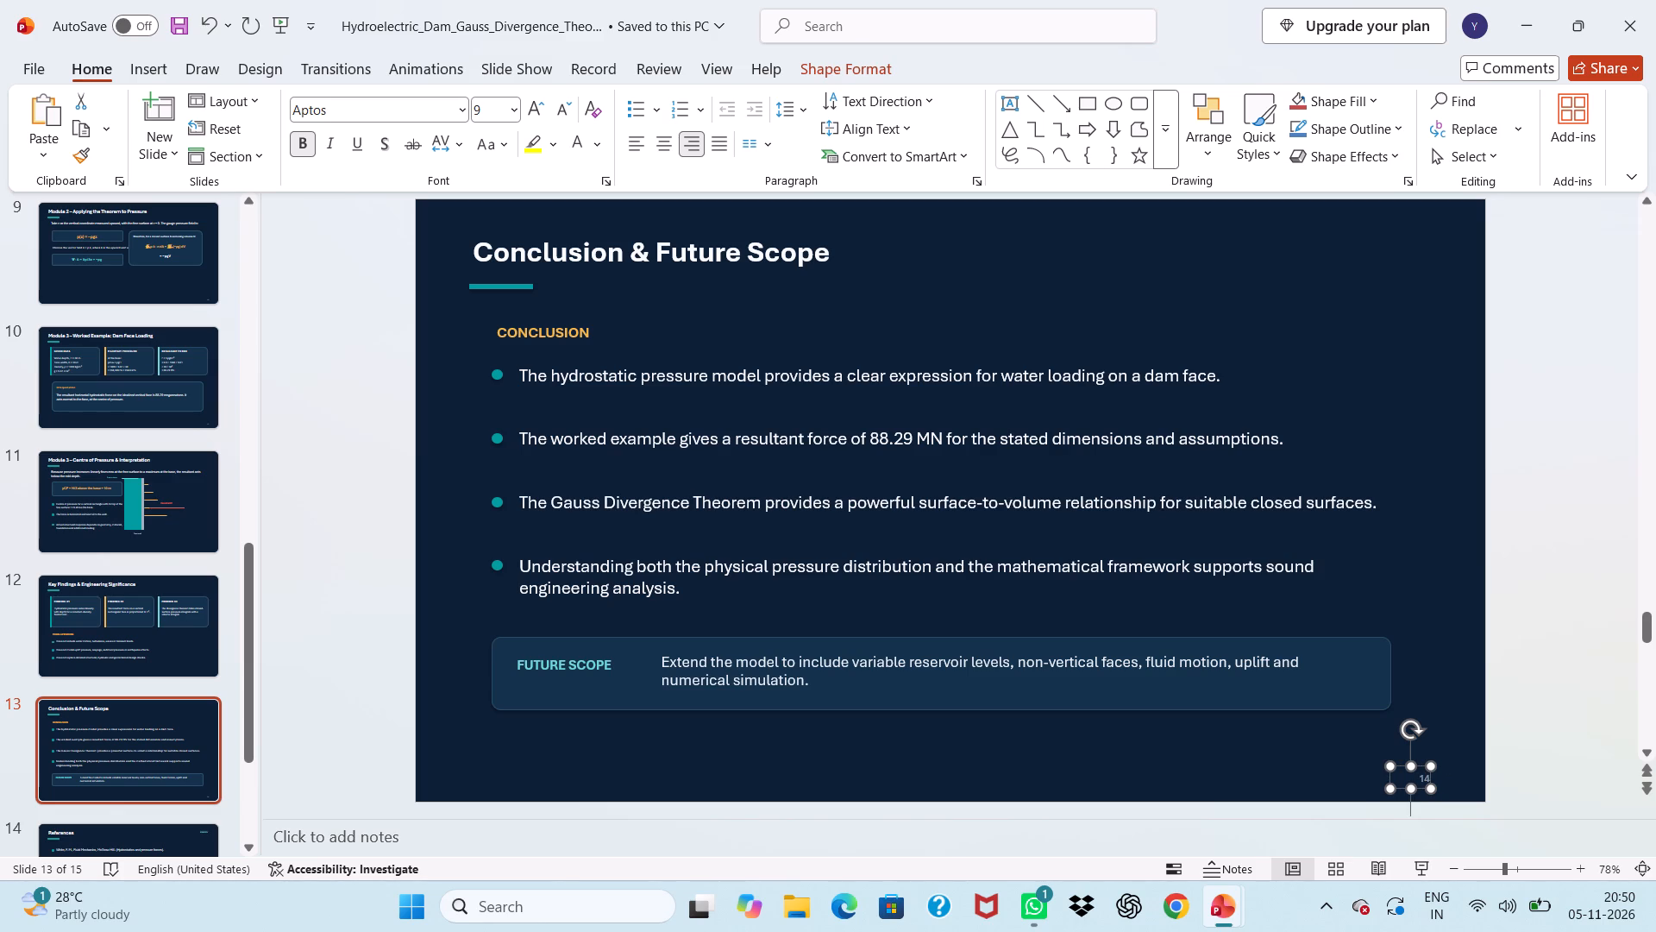
click(1403, 782)
key(ctrl+a)
click(1339, 742)
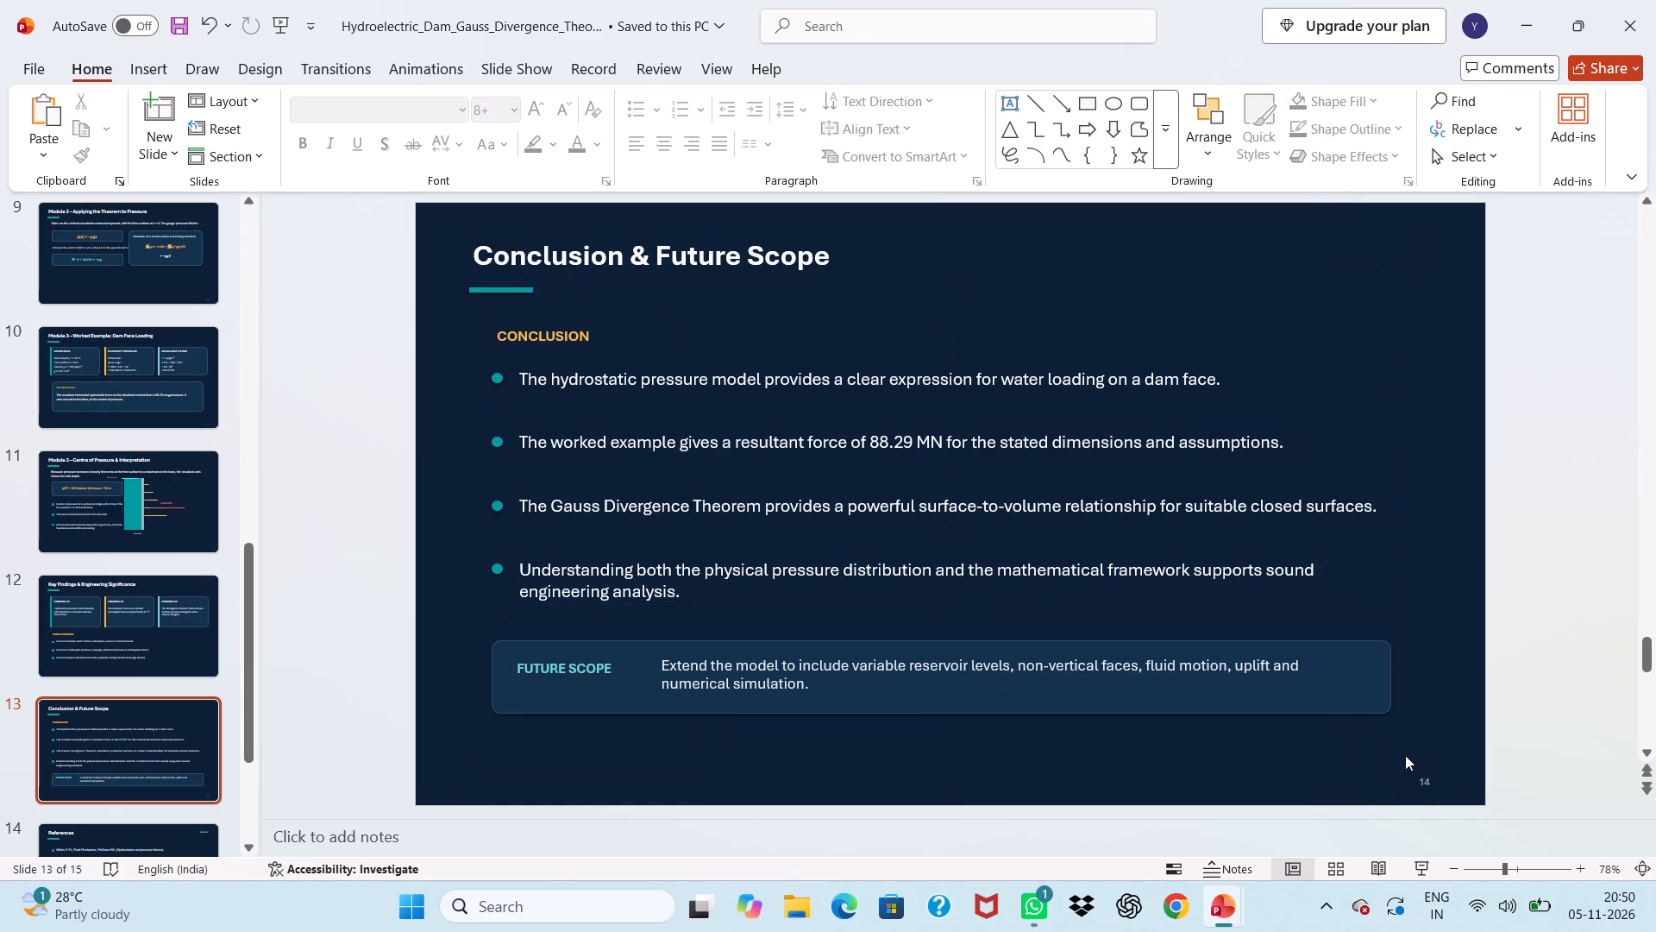
click(1426, 785)
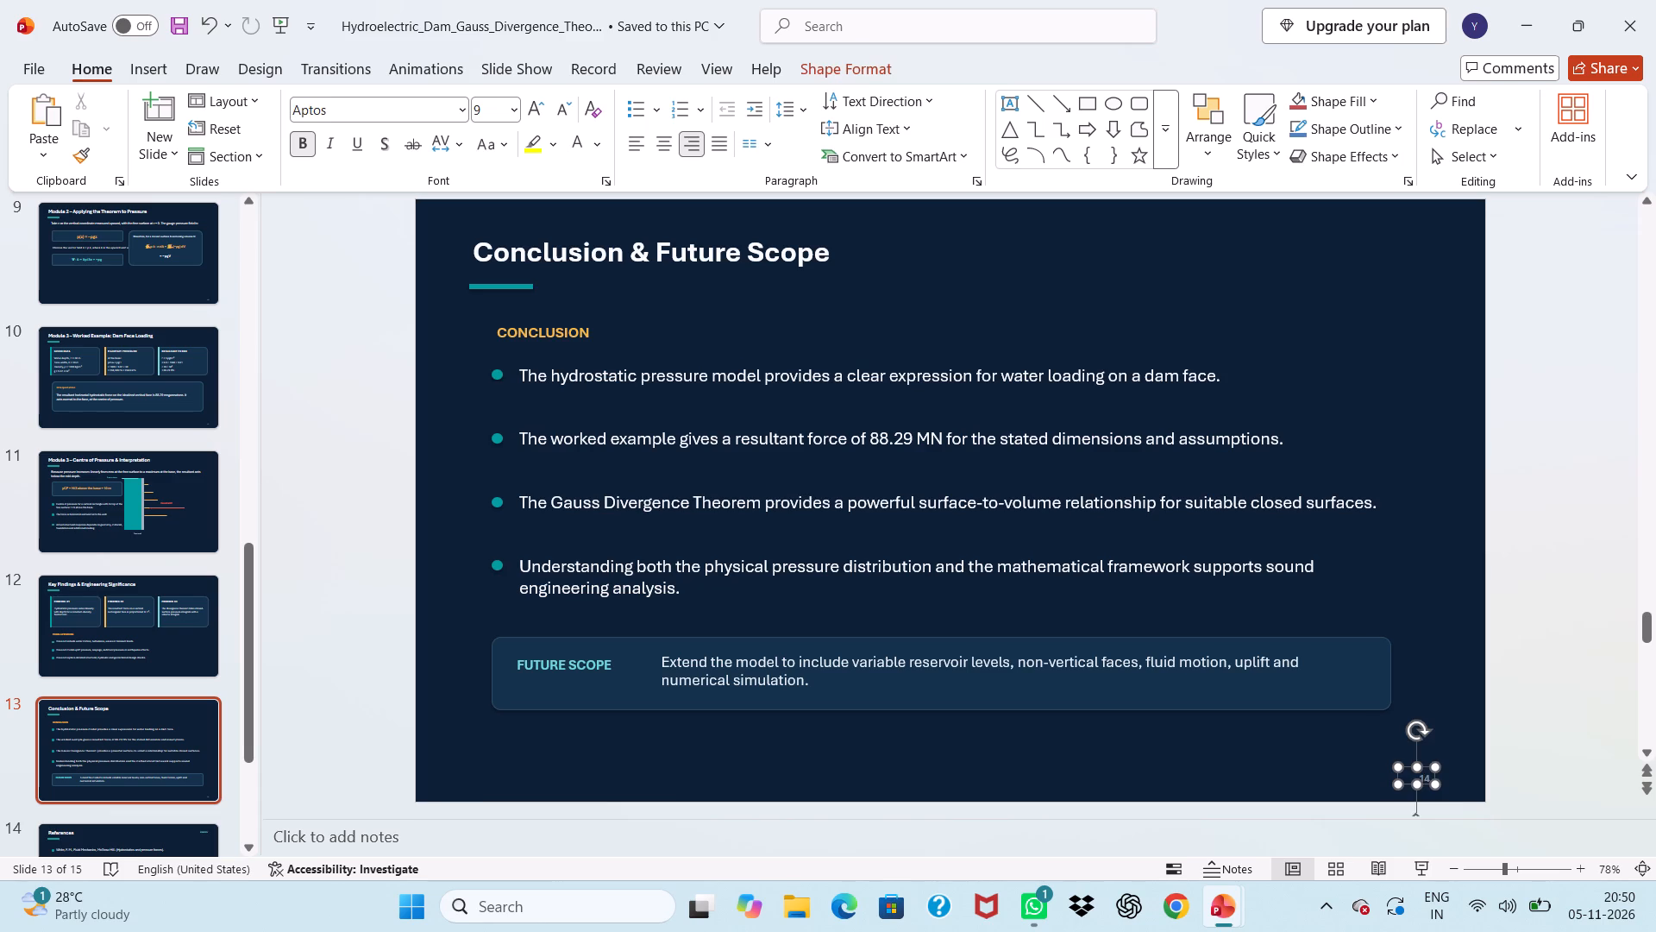
key(ctrl+a)
key(BackSpace)
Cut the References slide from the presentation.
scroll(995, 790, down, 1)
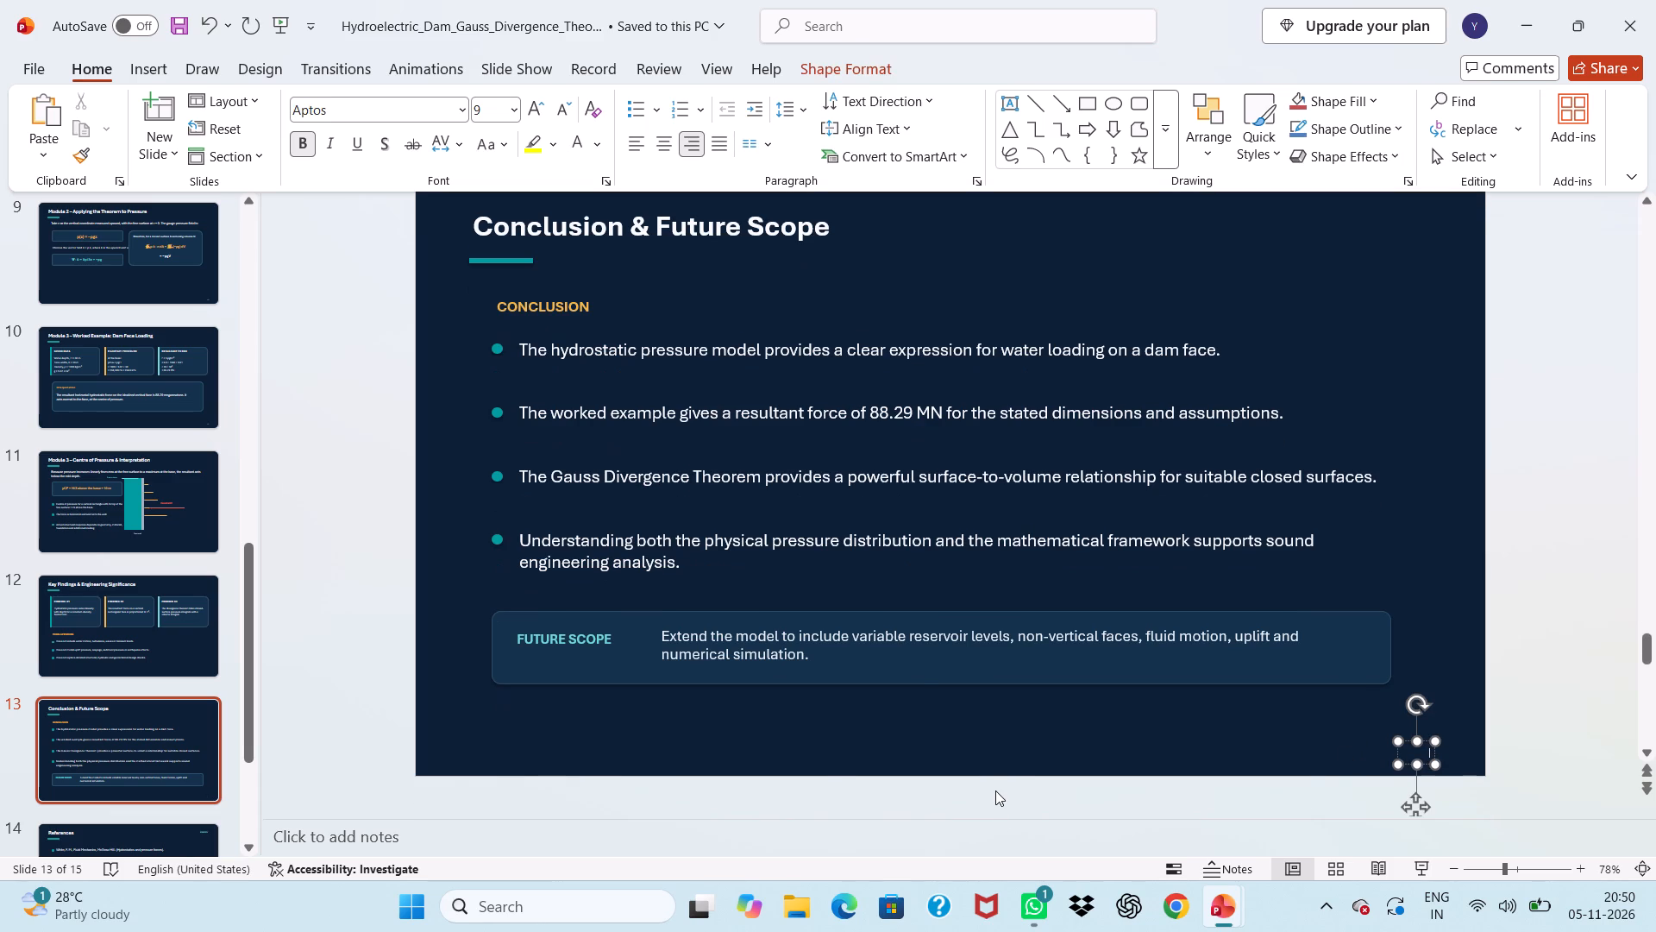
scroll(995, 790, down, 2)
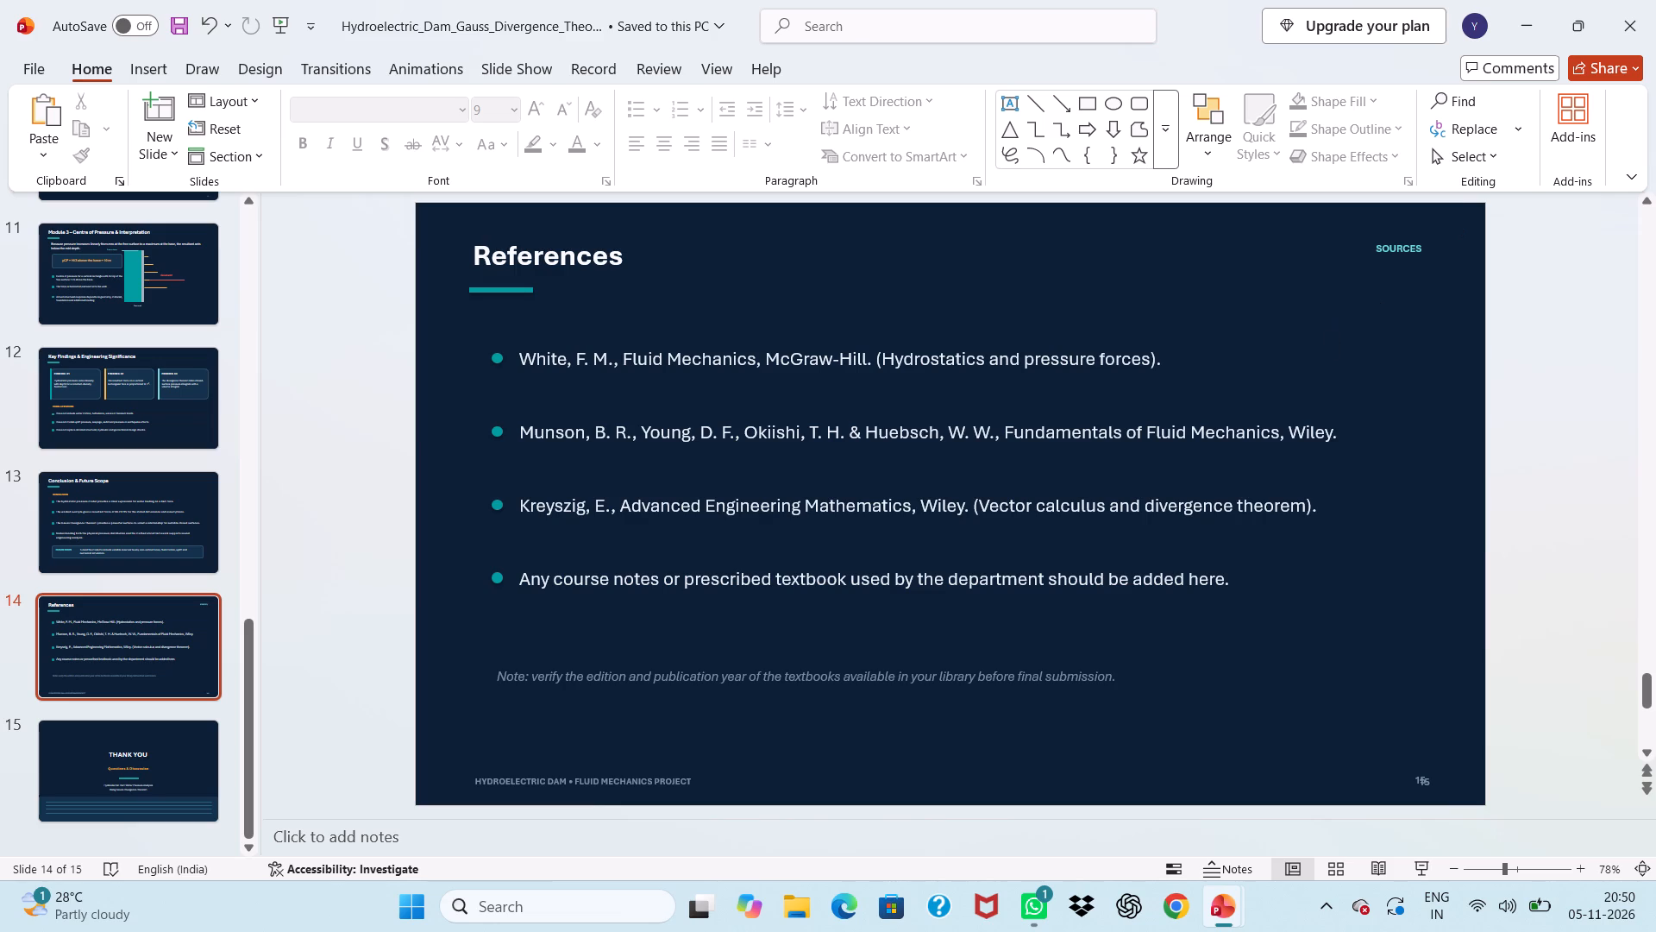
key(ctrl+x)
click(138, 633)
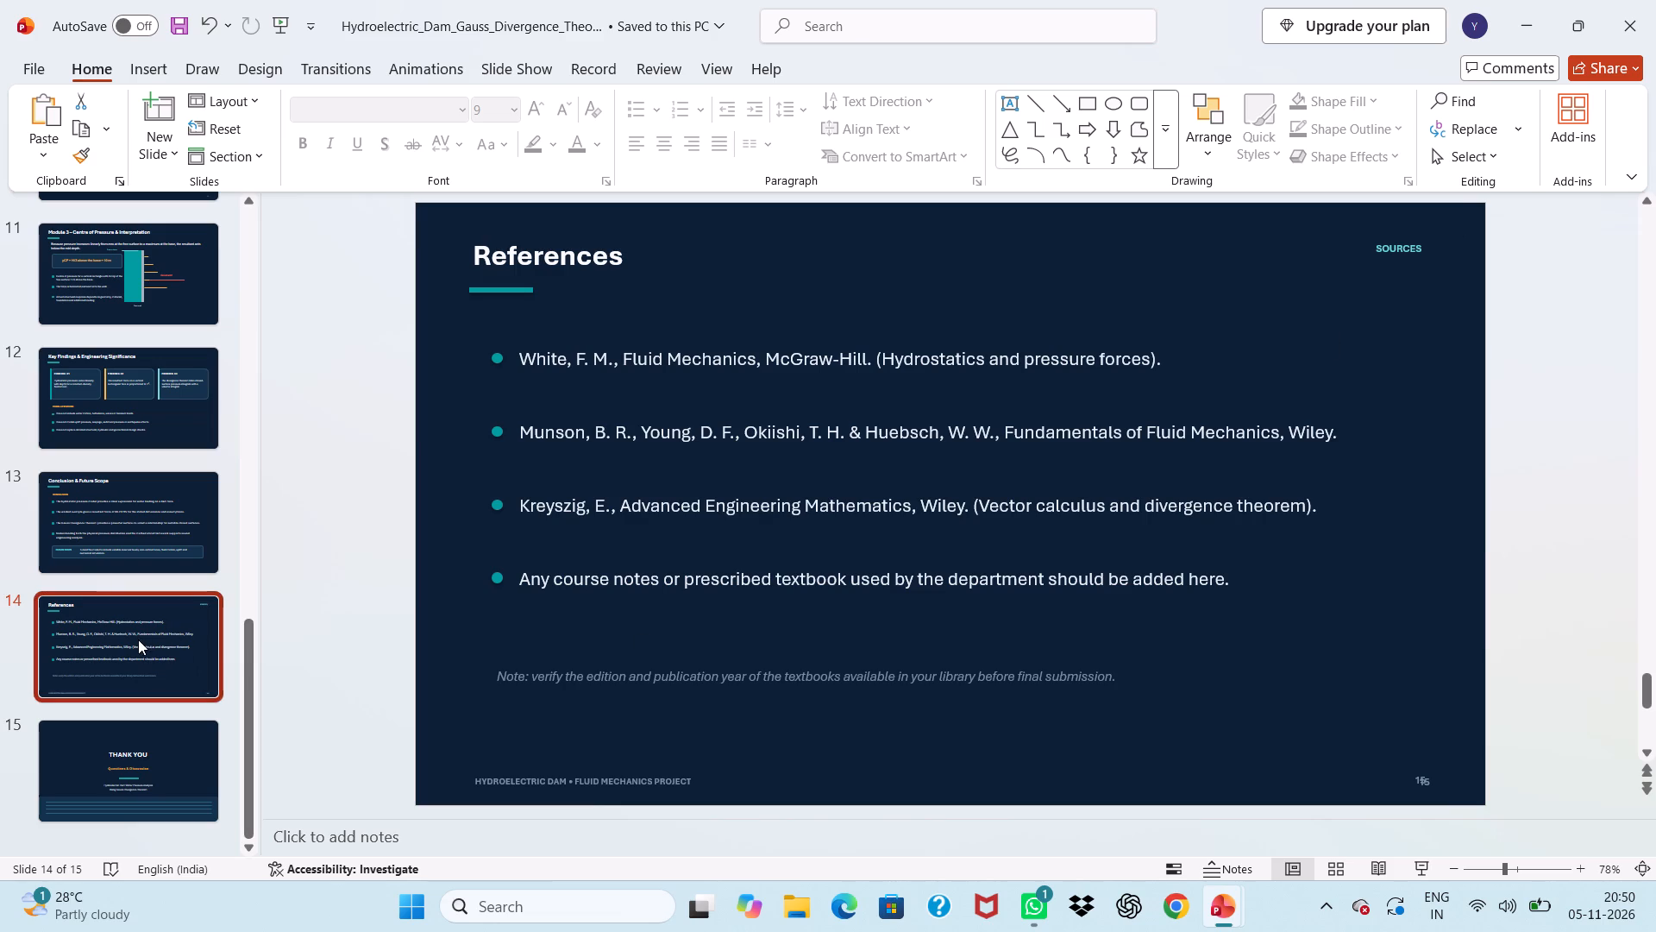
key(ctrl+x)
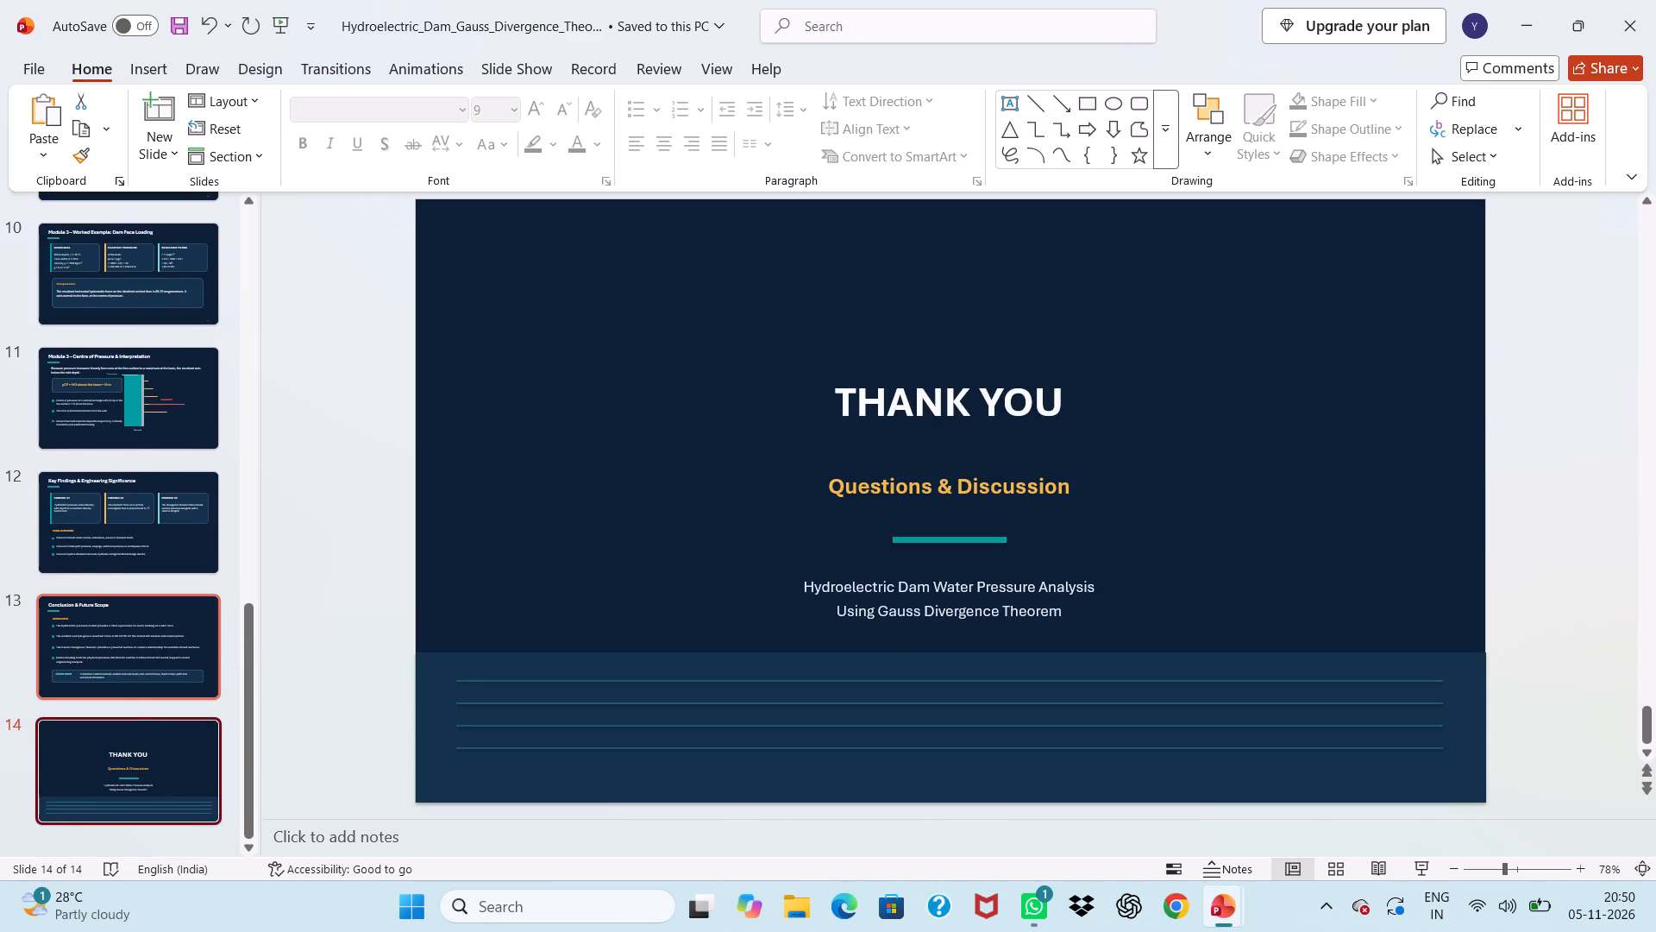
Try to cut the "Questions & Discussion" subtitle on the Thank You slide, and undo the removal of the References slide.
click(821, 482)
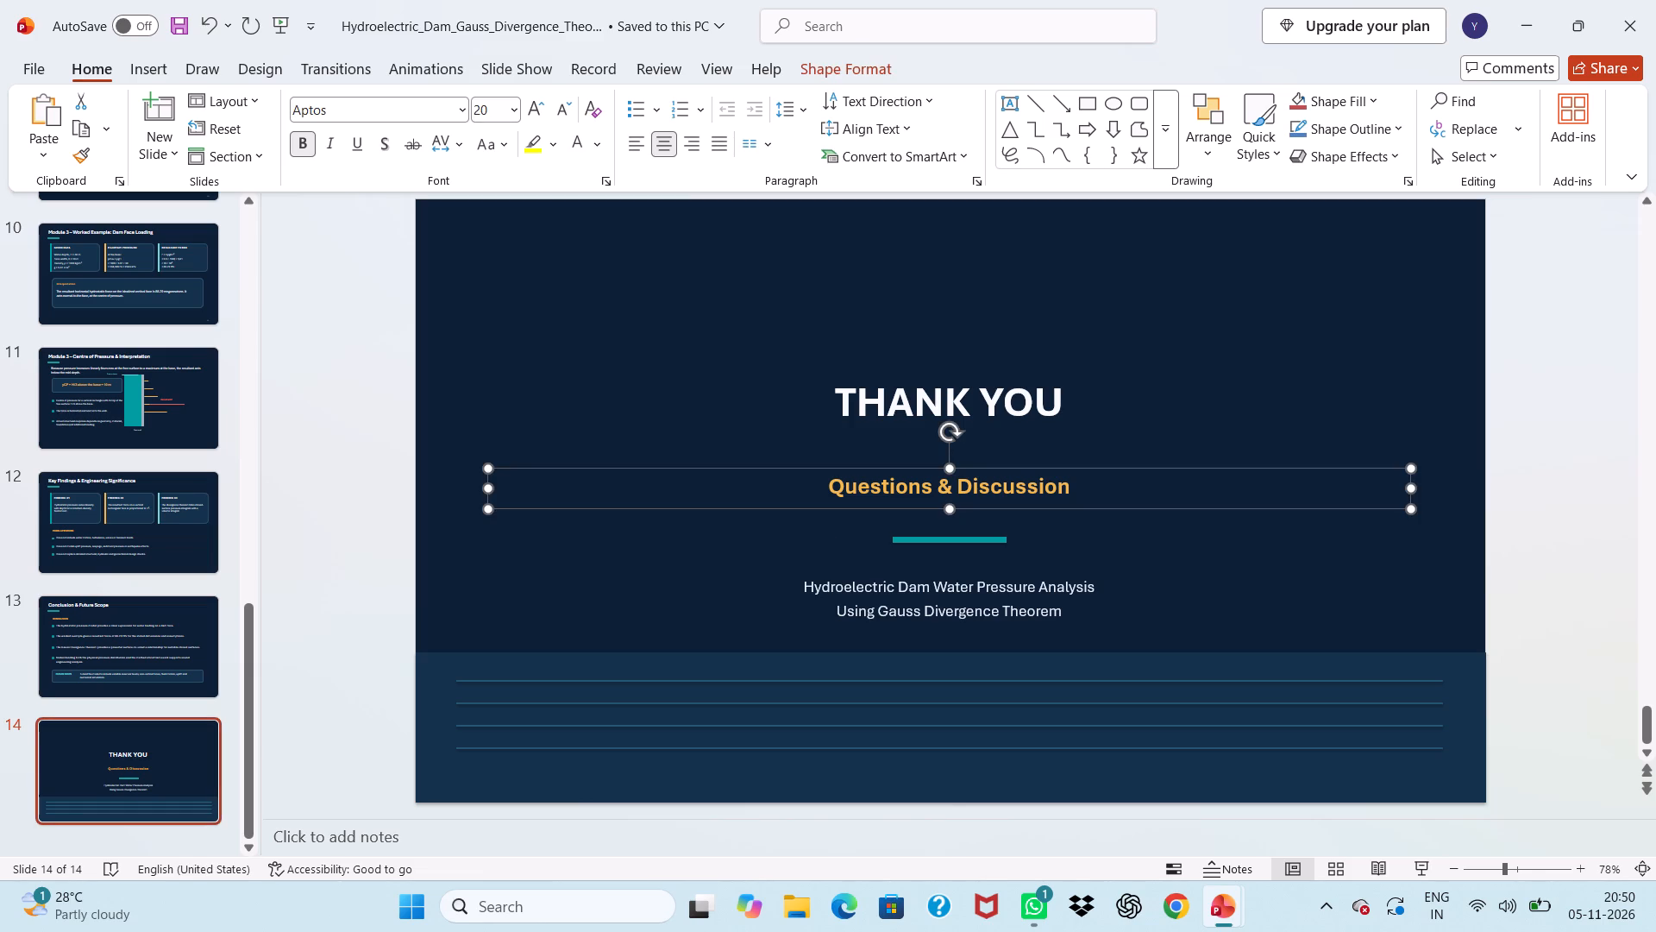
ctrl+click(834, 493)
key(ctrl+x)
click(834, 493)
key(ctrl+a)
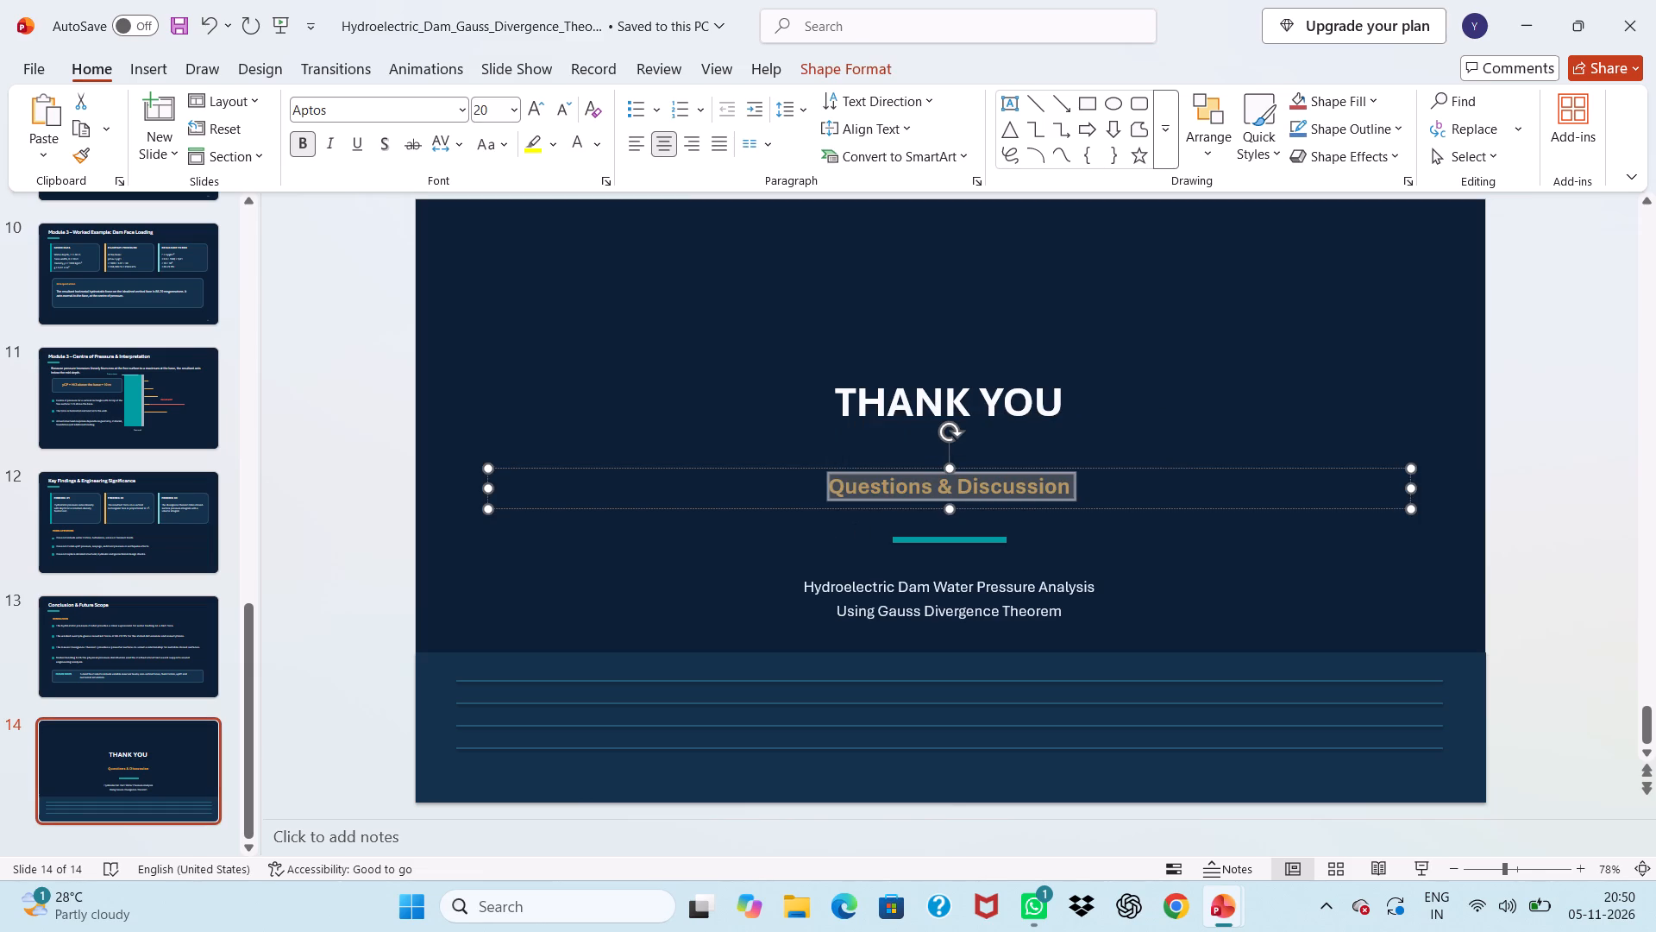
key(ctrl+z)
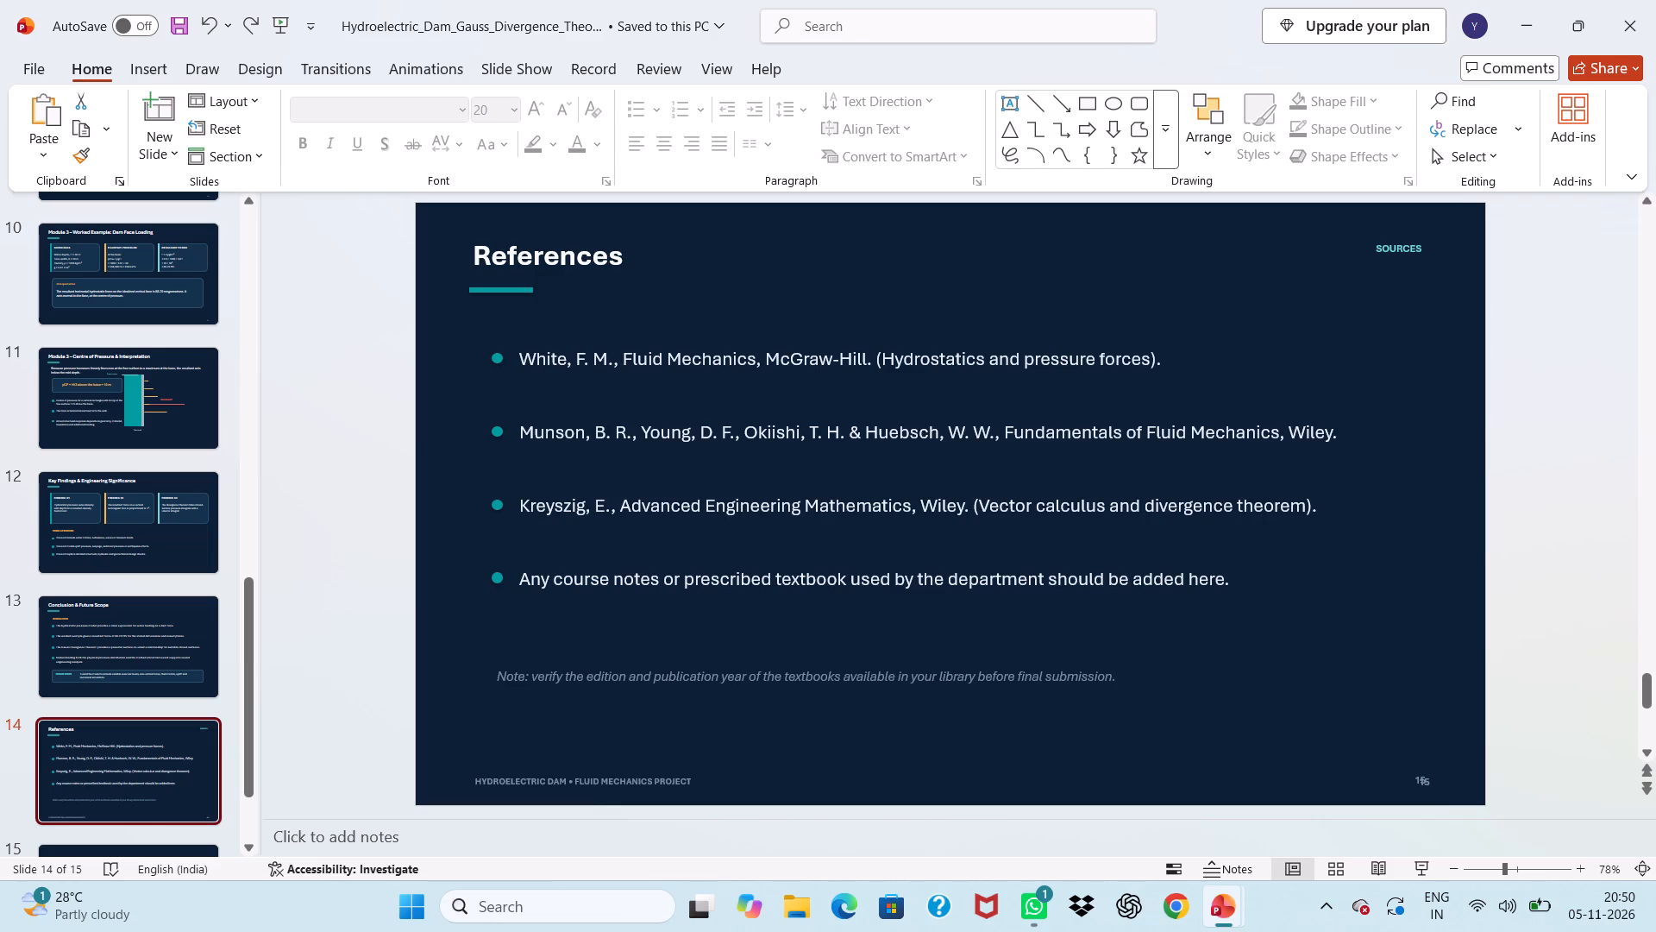
Cut the References slide out of the presentation.
scroll(157, 781, down, 3)
key(ctrl+x)
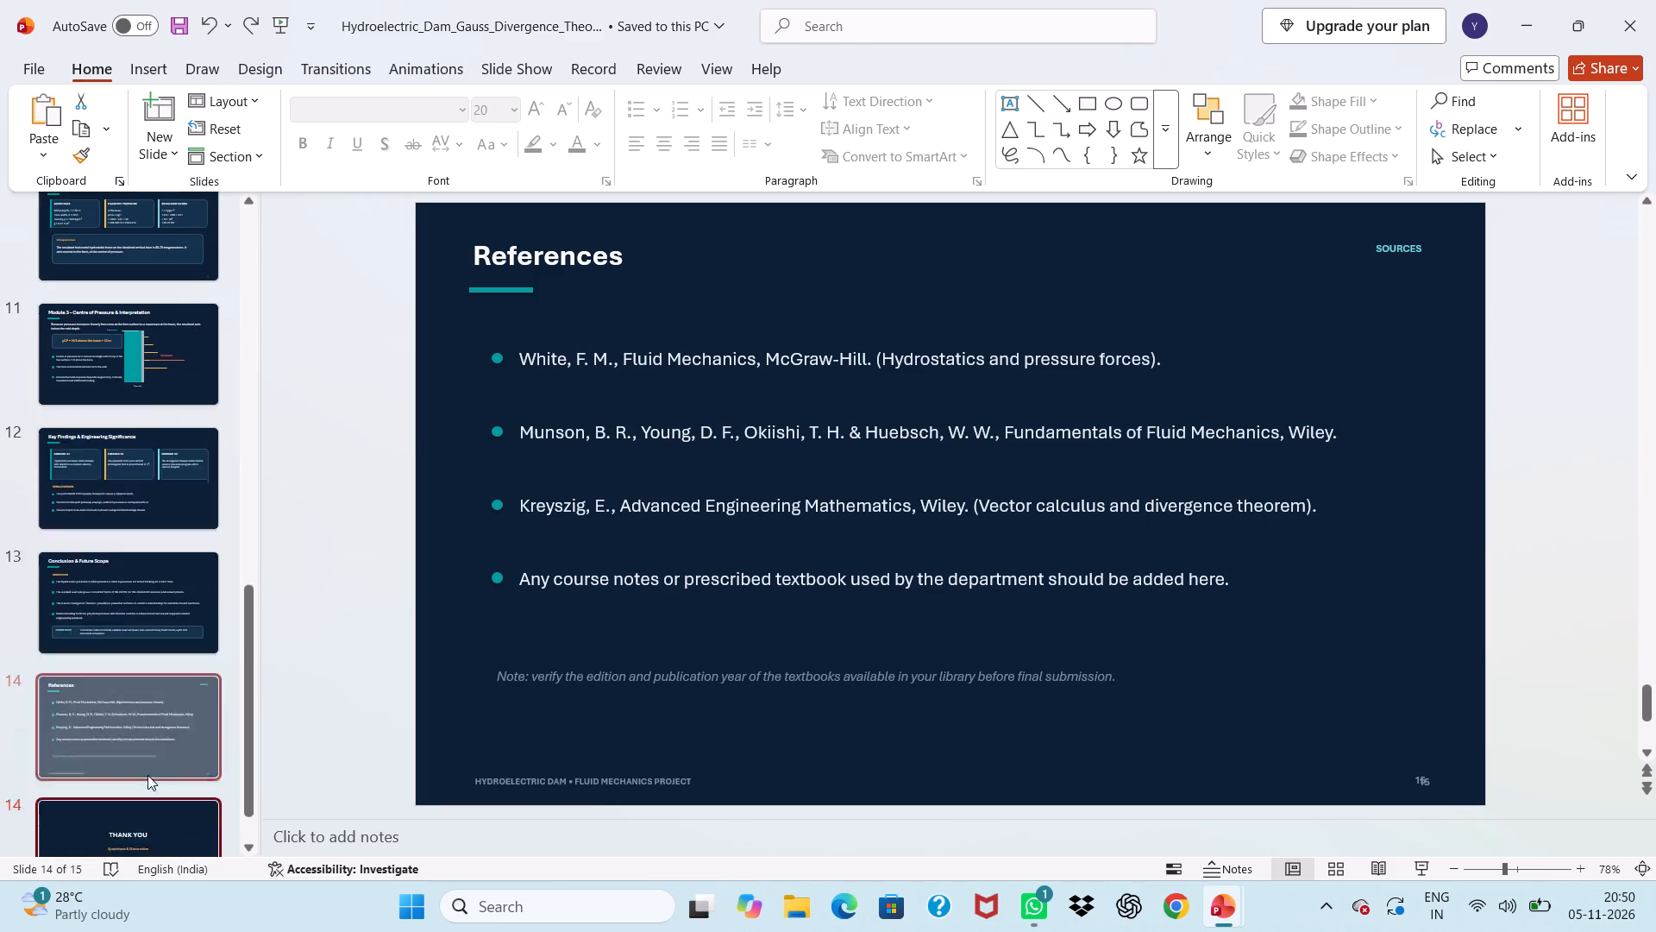
ctrl+click(147, 775)
Remove the "Questions & Discussion" subtitle text from the Thank You slide.
scroll(184, 637, down, 5)
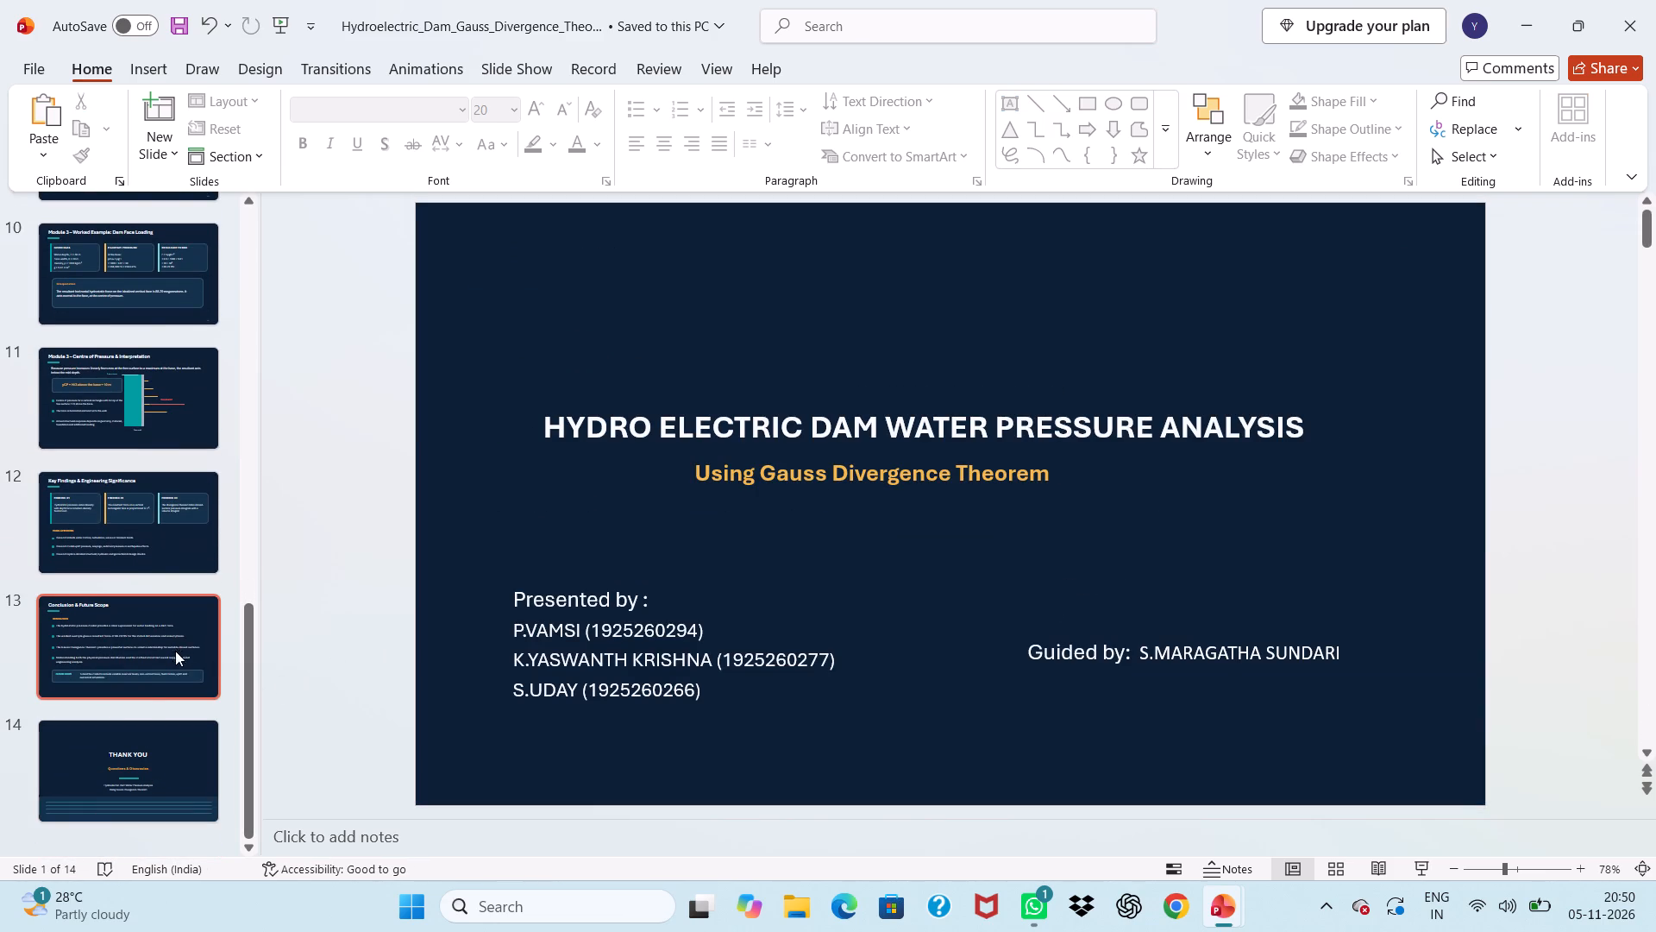
click(144, 774)
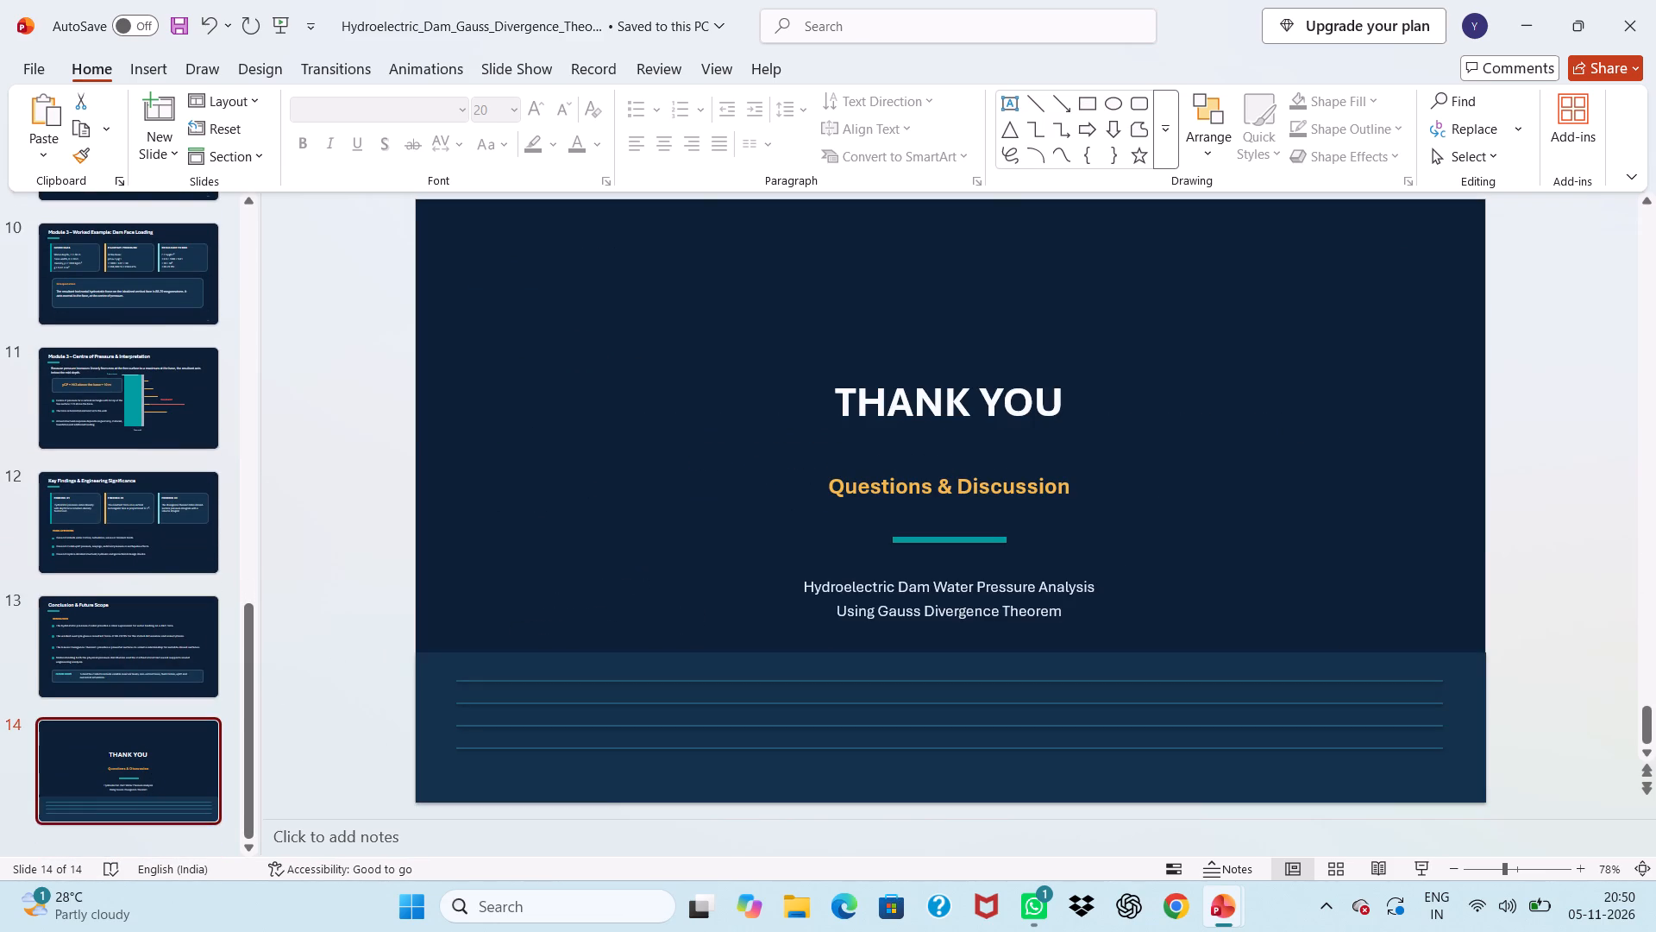
click(966, 479)
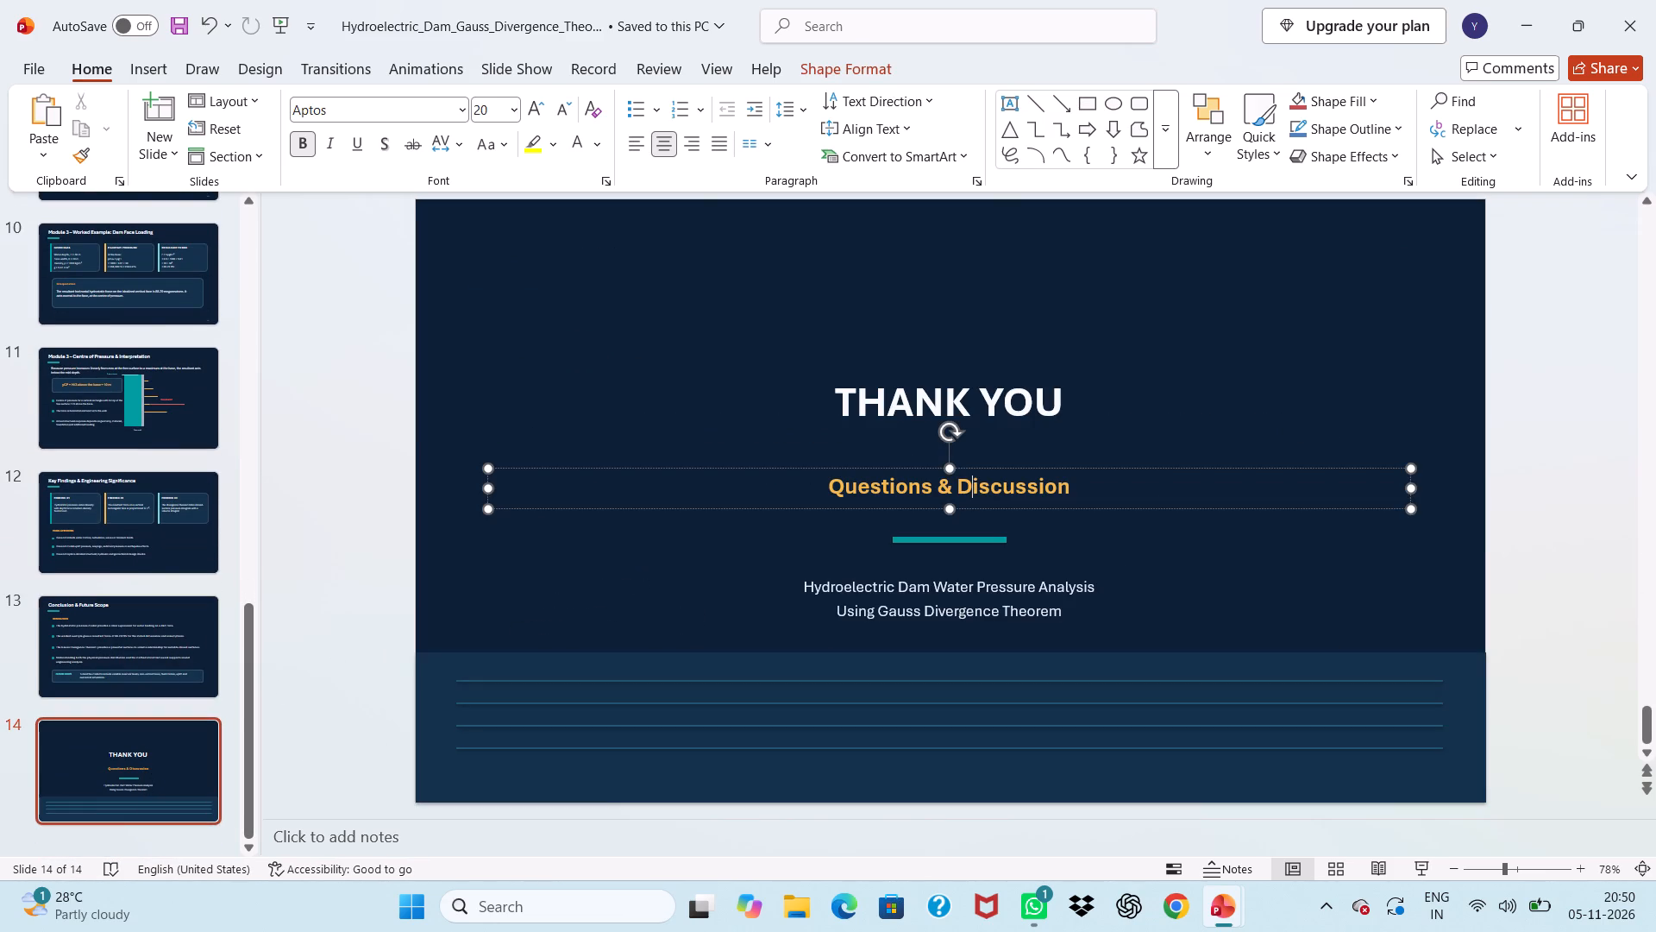
key(ctrl+a)
key(ctrl+BackSpace)
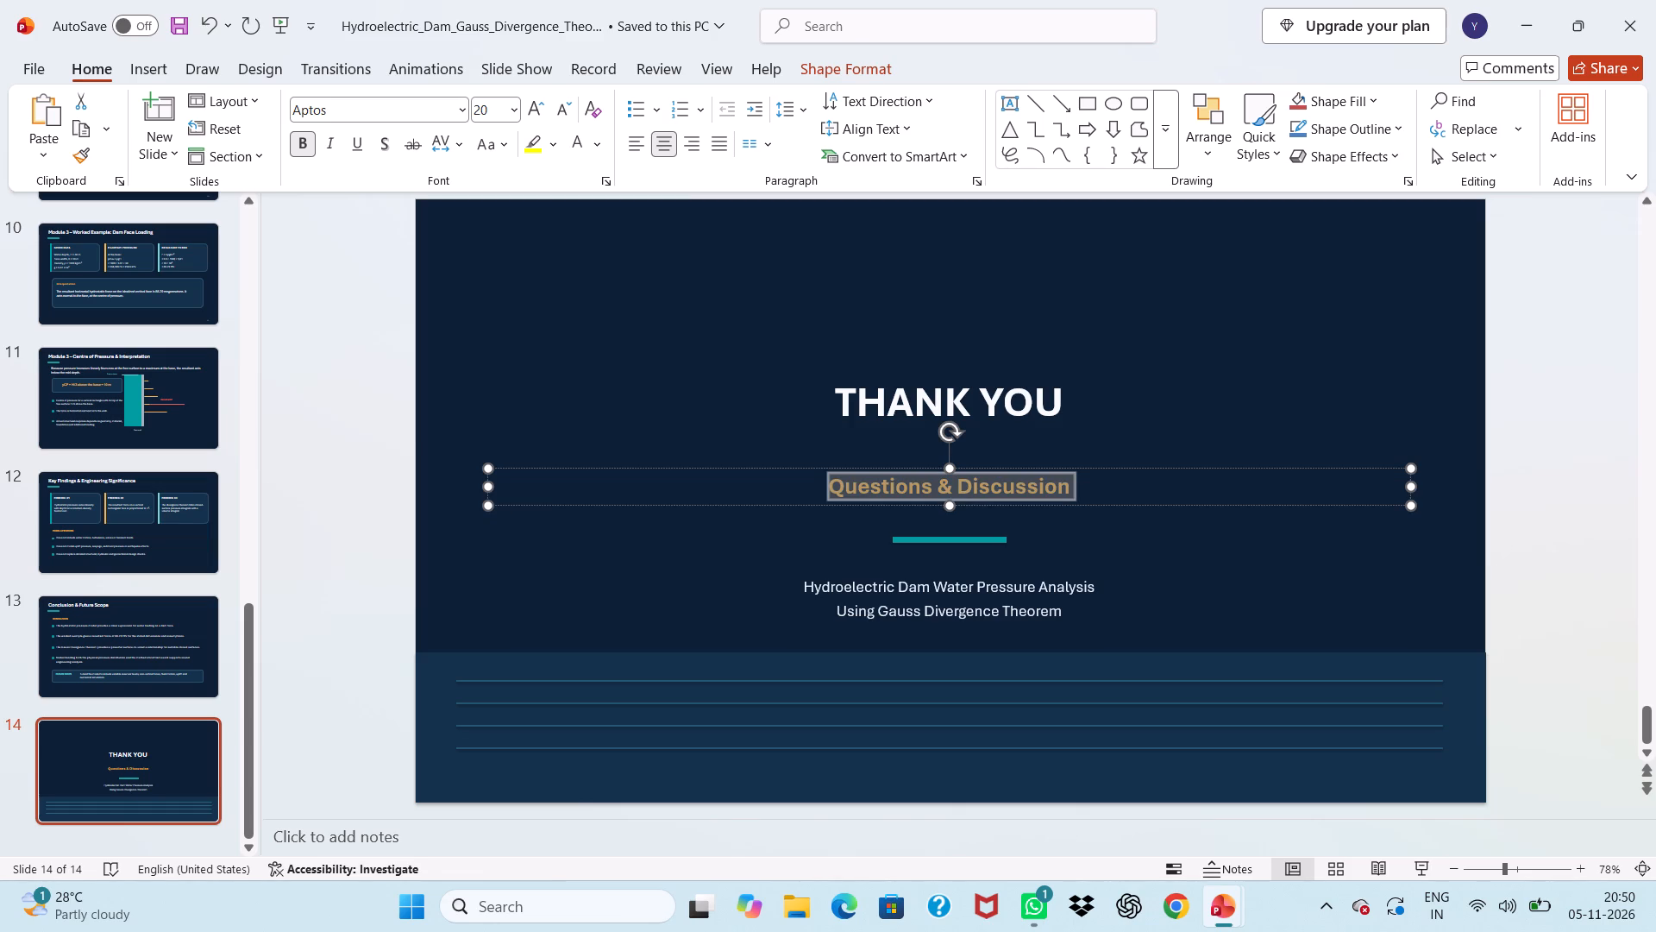
key(ctrl+x)
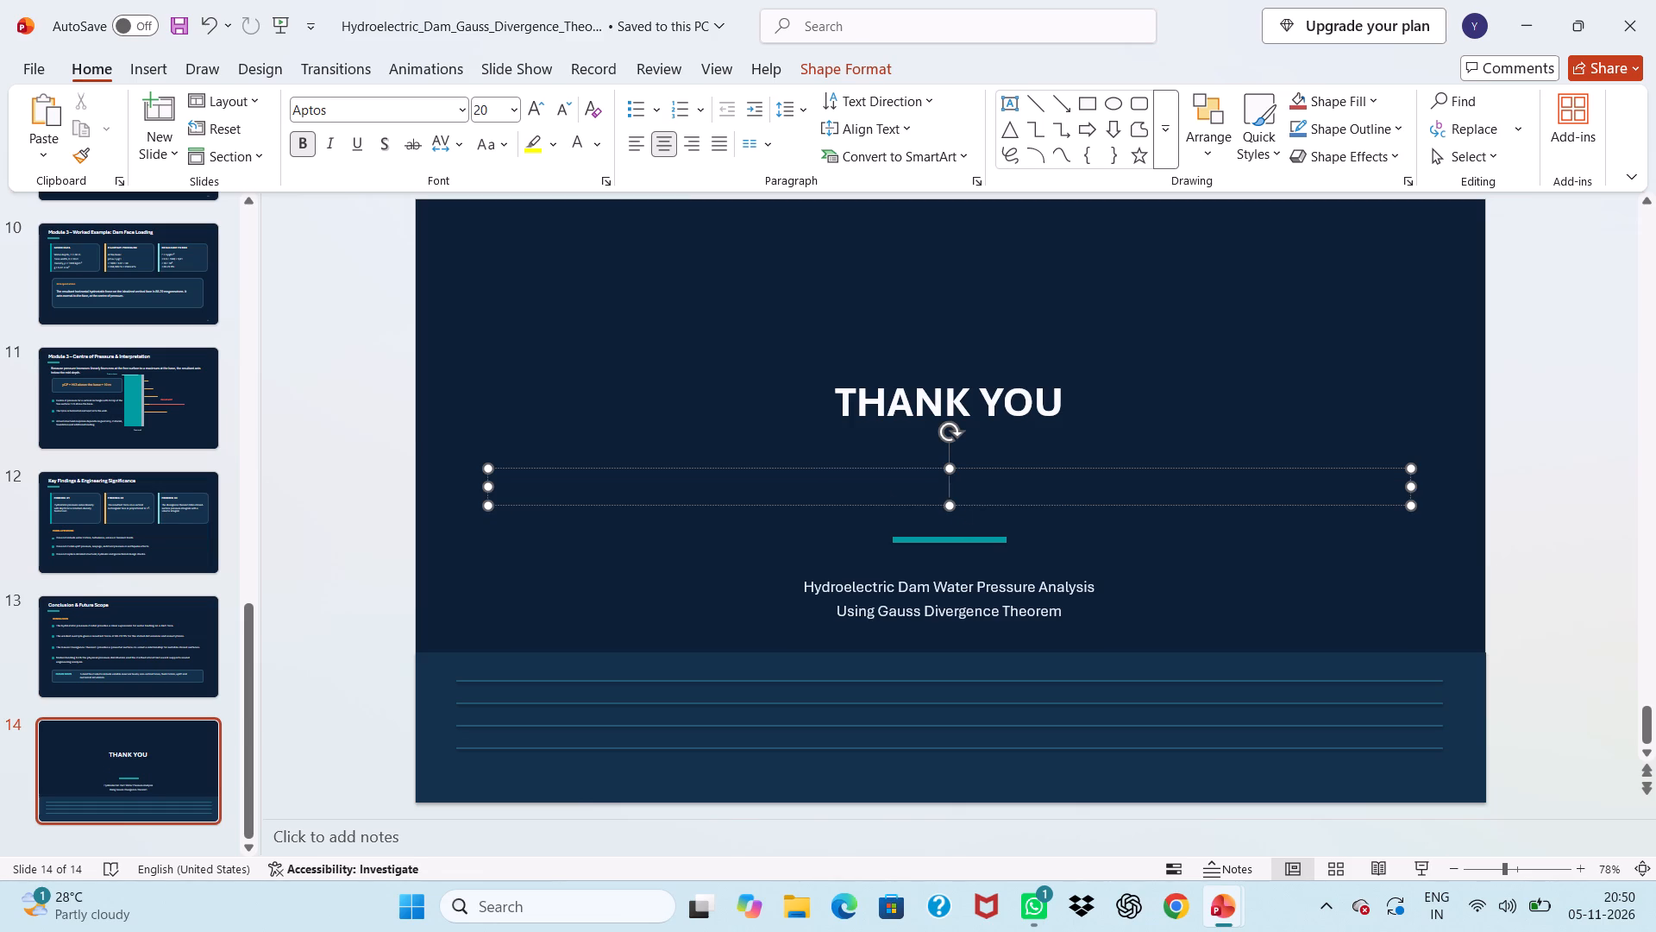
Delete the short teal accent bar beneath the heading on the Thank You slide.
click(938, 537)
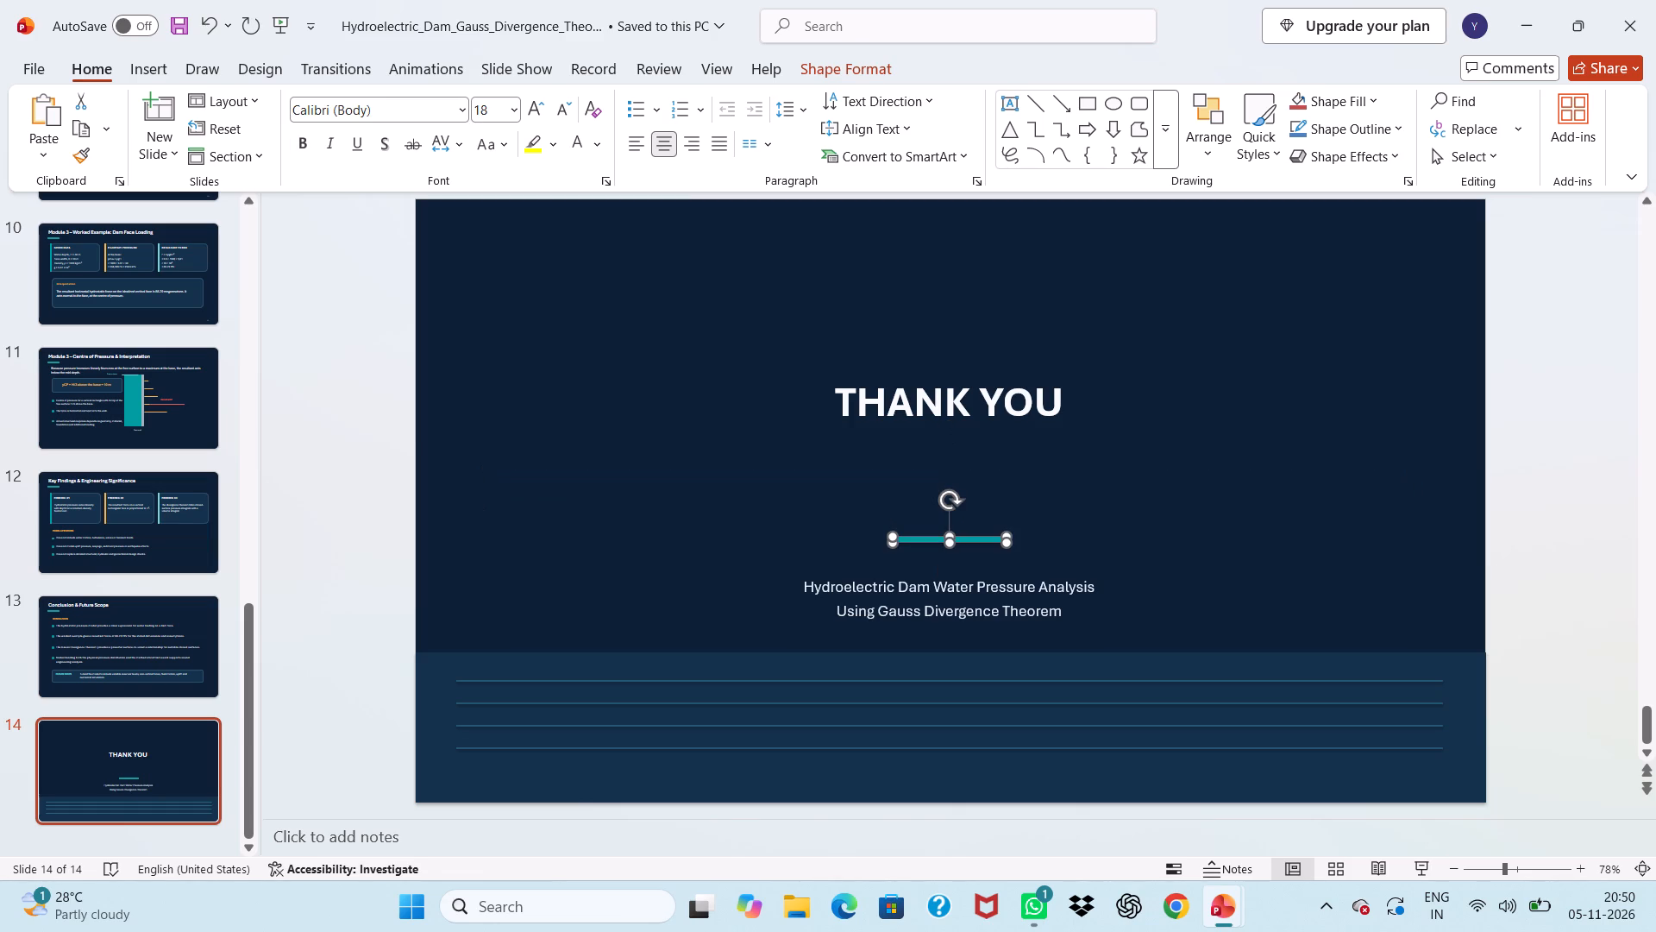
key(BackSpace)
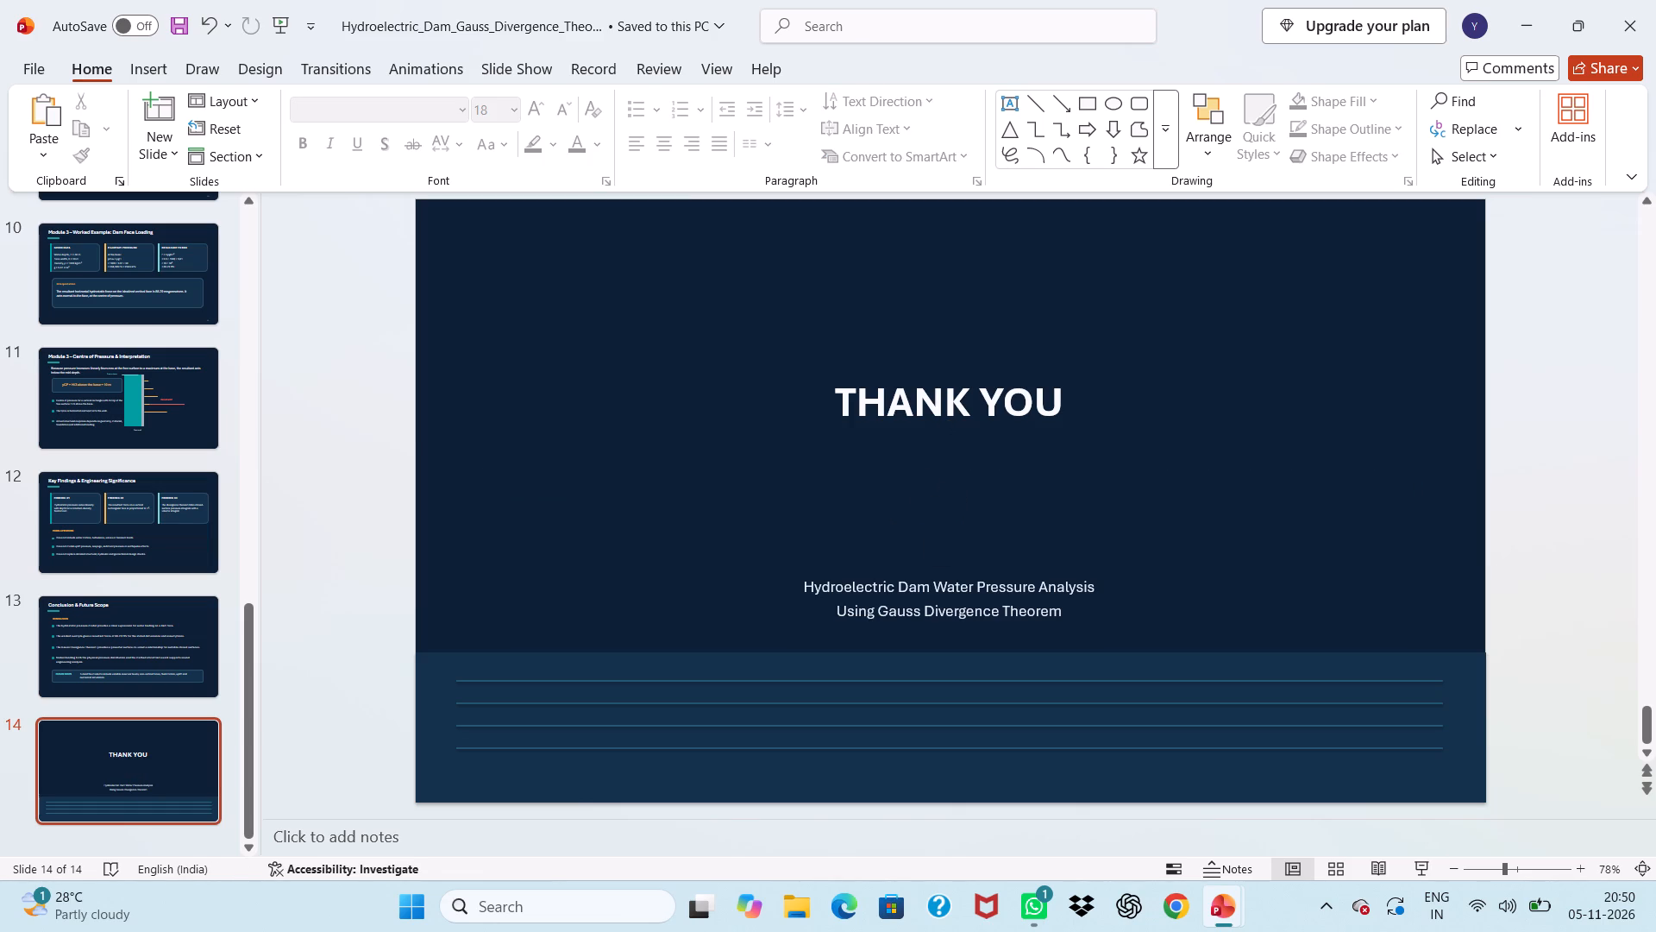
Delete the text "Hydroelectric Dam Water Pressure Analysis Using Gauss Divergence Theorem" from the Thank You slide.
click(905, 609)
key(BackSpace)
key(BackSpace)
key(BackSpace)
key(BackSpace)
key(BackSpace)
key(BackSpace)
key(BackSpace)
key(BackSpace)
key(BackSpace)
key(BackSpace)
key(BackSpace)
key(BackSpace)
key(BackSpace)
key(BackSpace)
key(BackSpace)
key(BackSpace)
key(BackSpace)
key(BackSpace)
key(BackSpace)
key(BackSpace)
key(BackSpace)
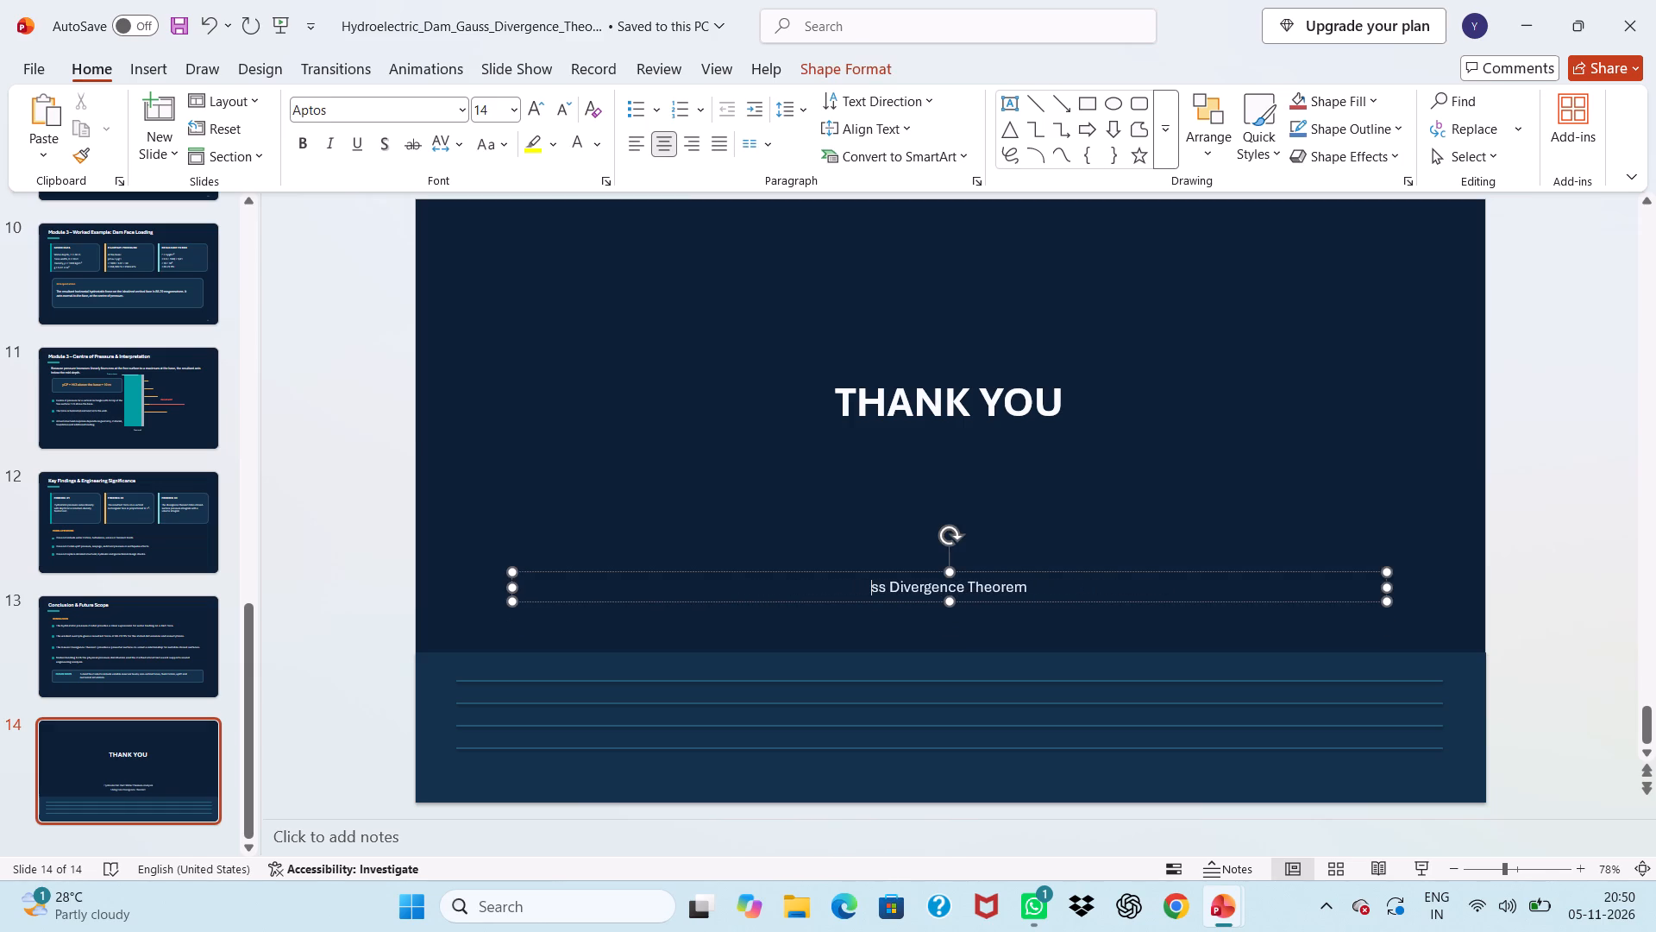
key(ctrl+Right)
key(ctrl+Right)
key(ctrl+Right)
key(ctrl+Right)
key(ctrl+Right)
key(ctrl+Right)
key(ctrl+Right)
key(ctrl+Right)
key(ctrl+Right)
key(ctrl+Right)
key(ctrl+Right)
key(ctrl+Right)
key(ctrl+Right)
key(ctrl+Right)
key(ctrl+Right)
key(ctrl+Right)
key(ctrl+Right)
key(ctrl+Right)
key(ctrl+Right)
ctrl+click(923, 602)
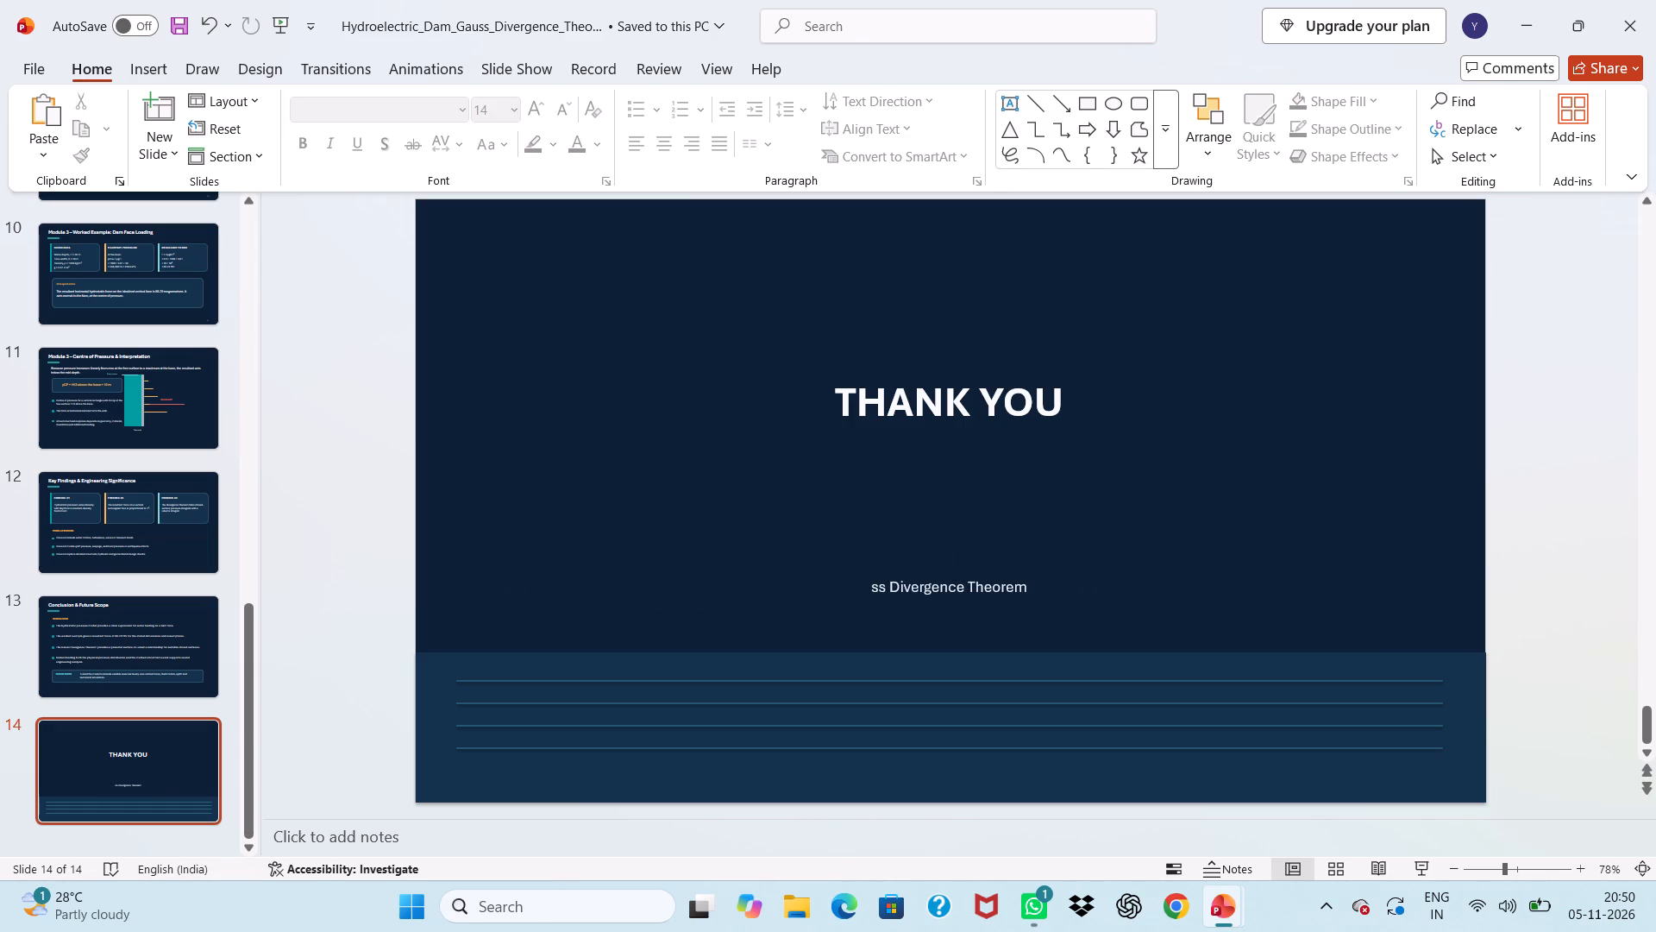
click(1030, 585)
key(ctrl+a)
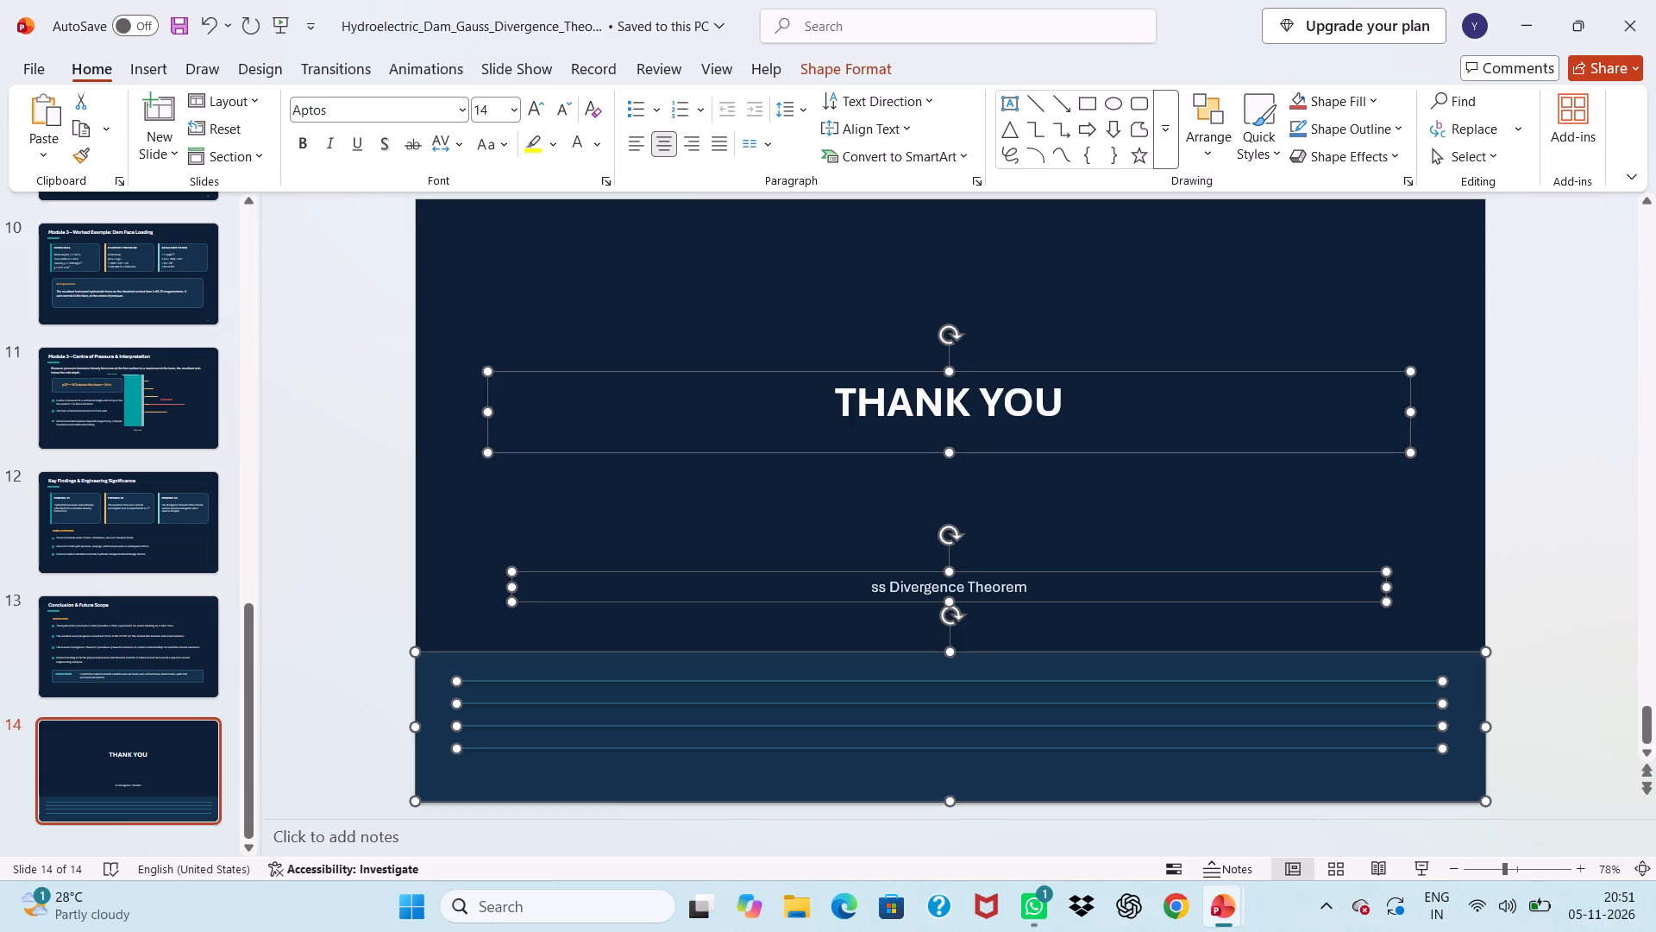
click(1019, 586)
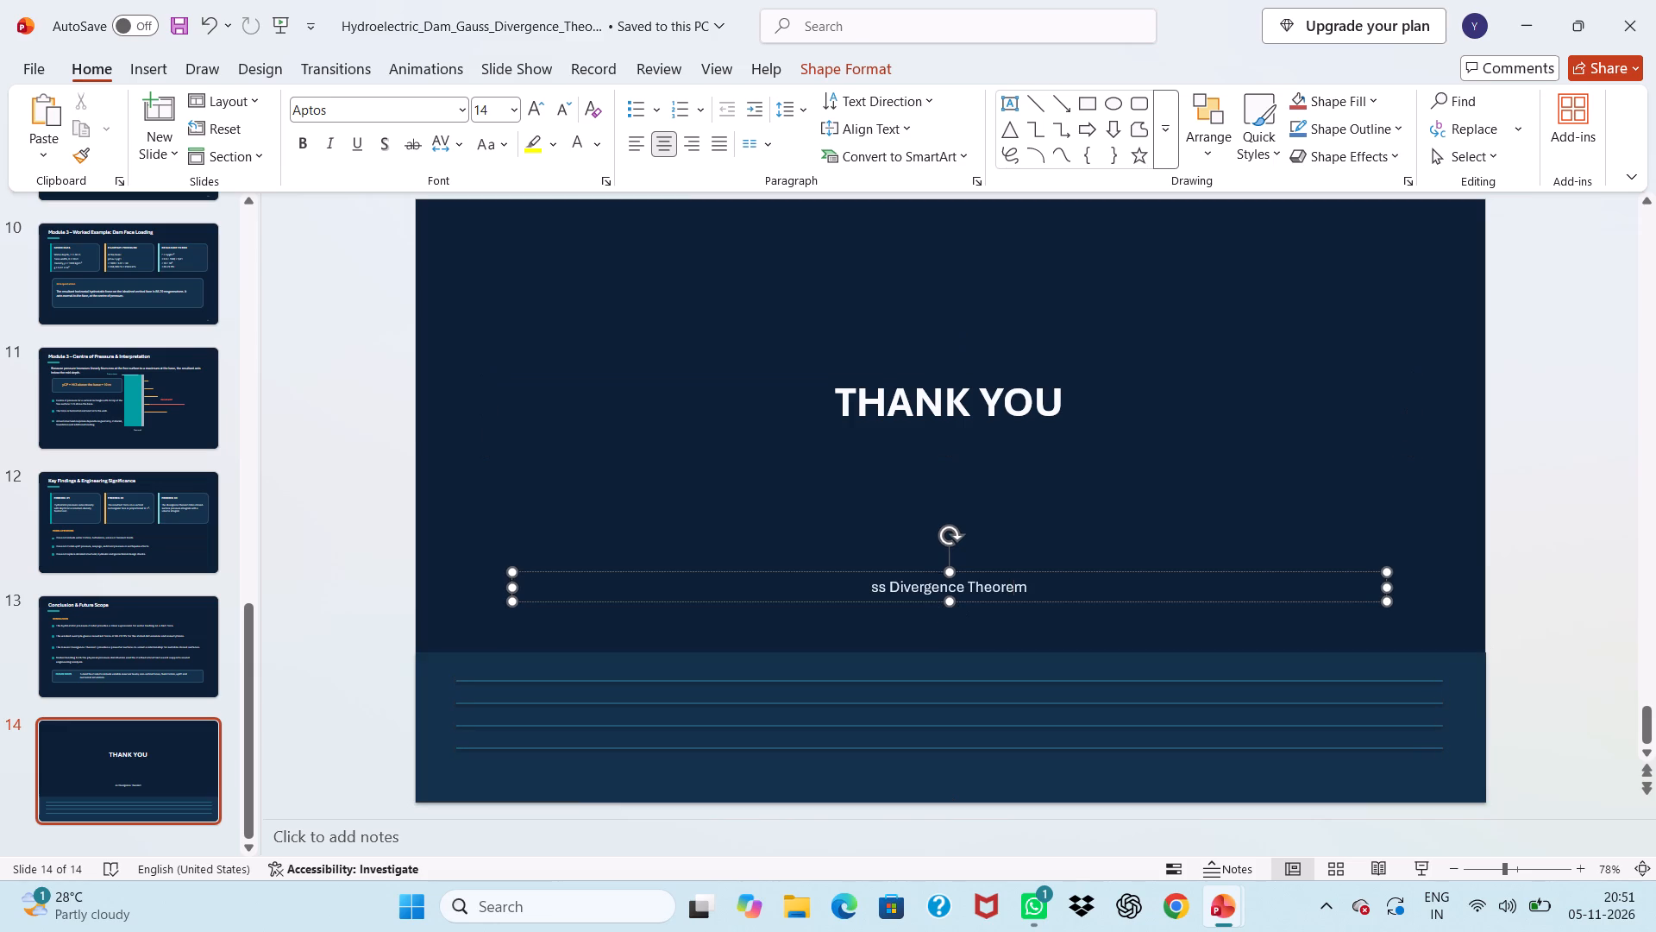
key(ctrl+a)
click(1019, 586)
key(BackSpace)
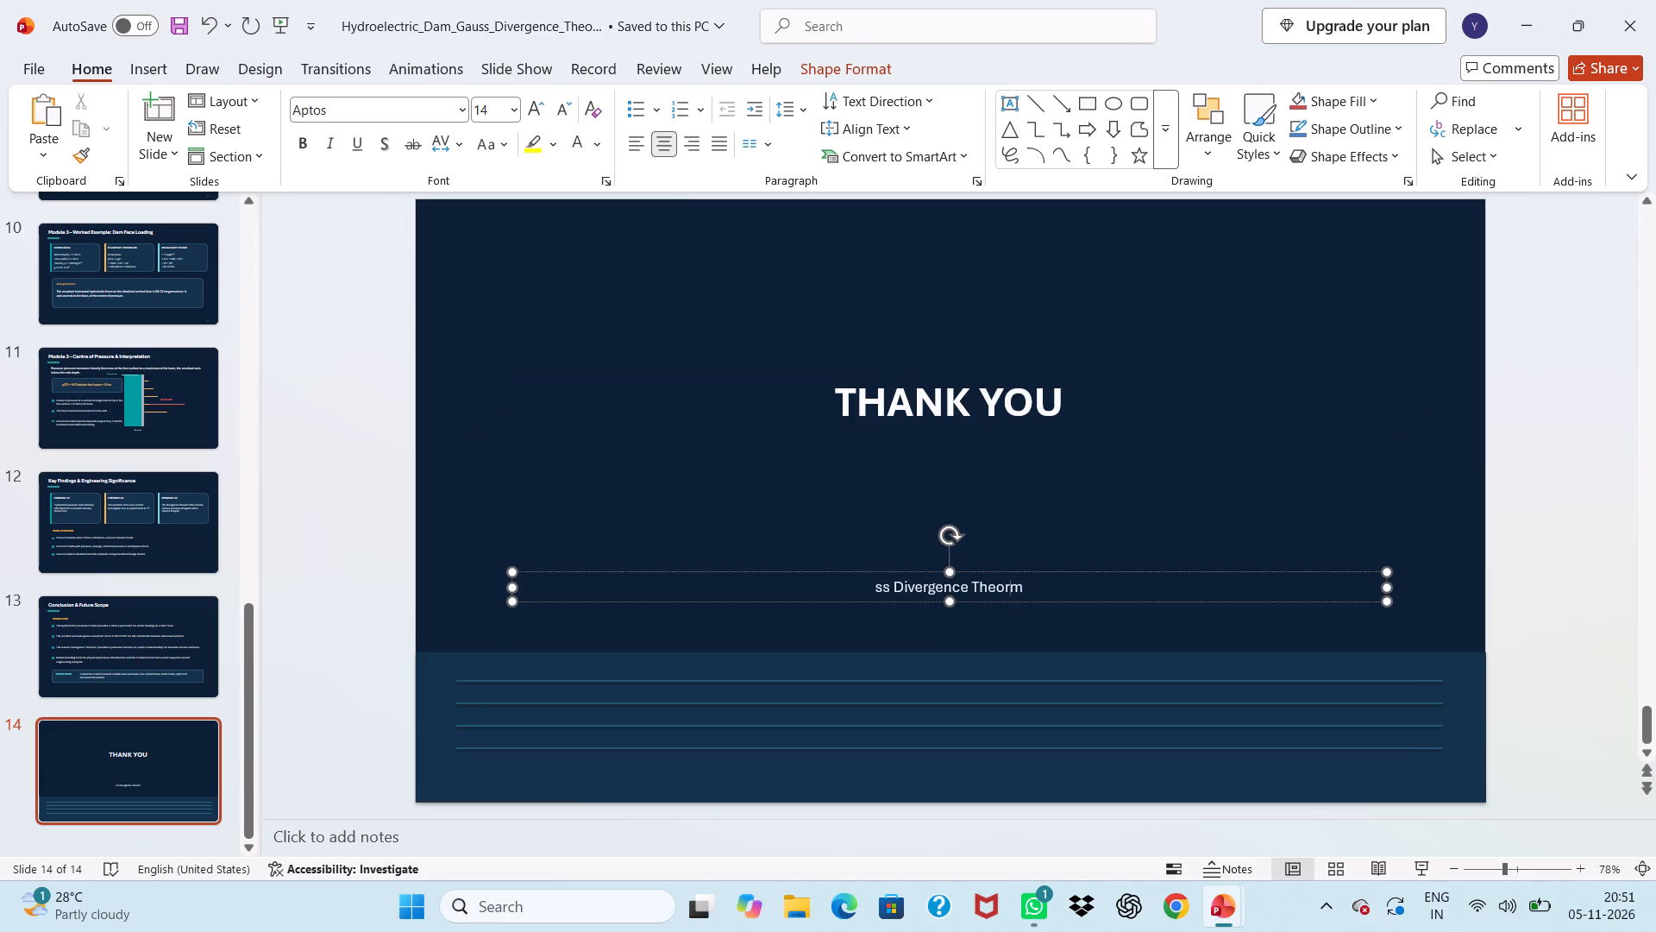
key(ctrl+a)
key(BackSpace)
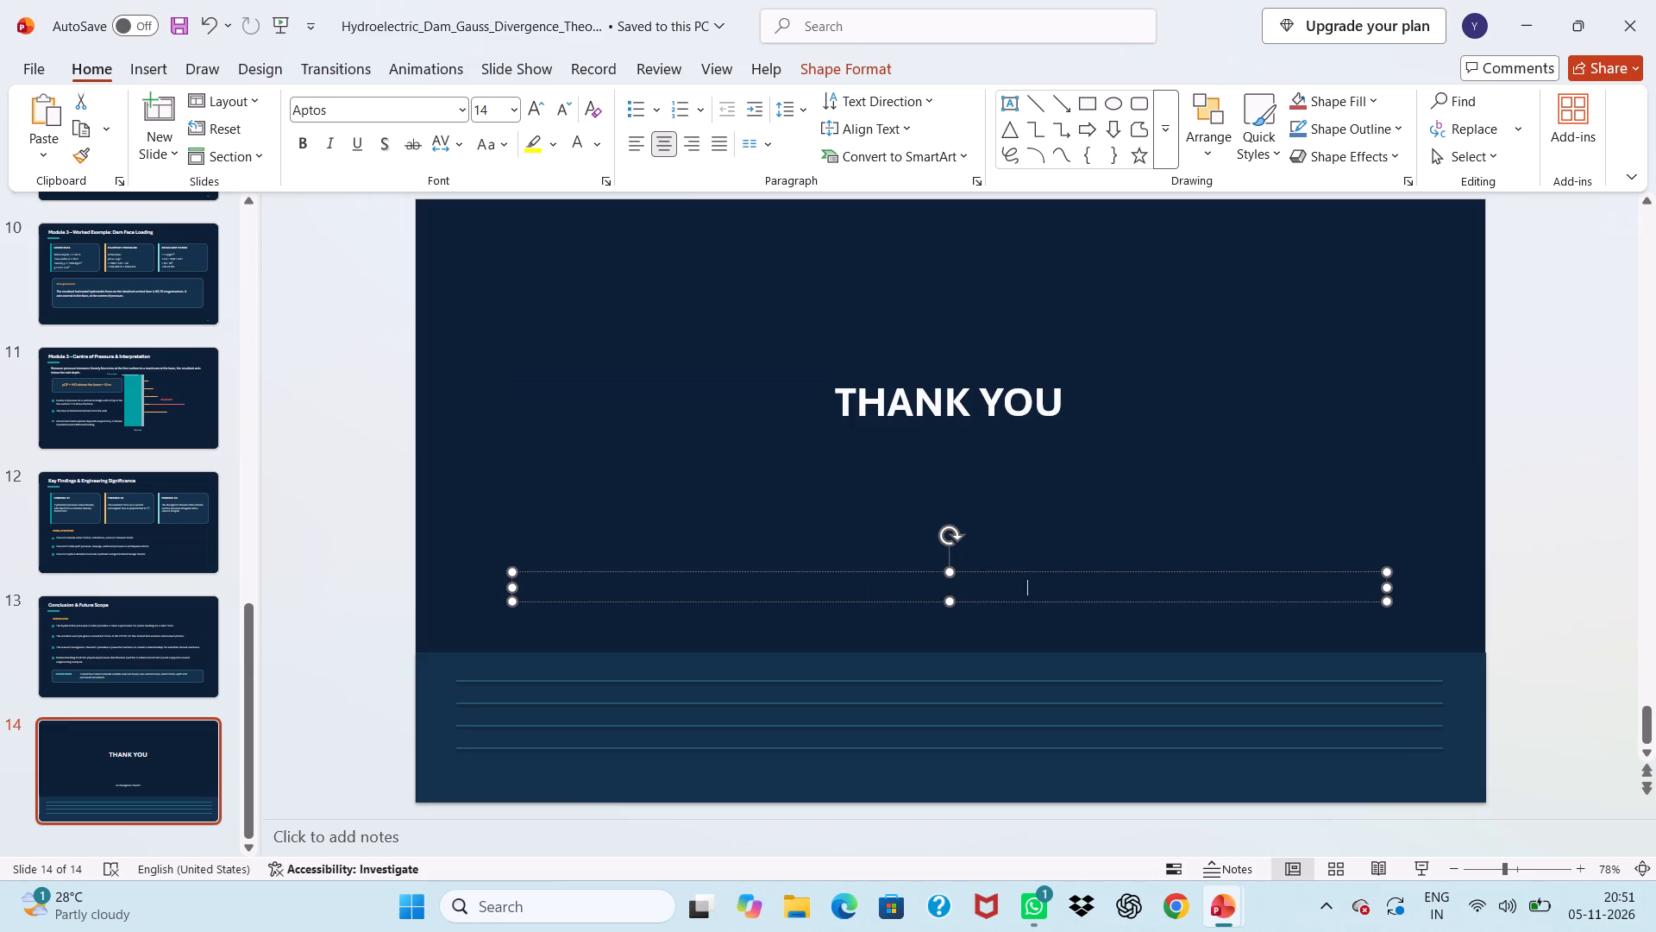
Remove the lighter blue band and its four thin horizontal lines from the lower part of the Thank You slide.
click(818, 679)
key(BackSpace)
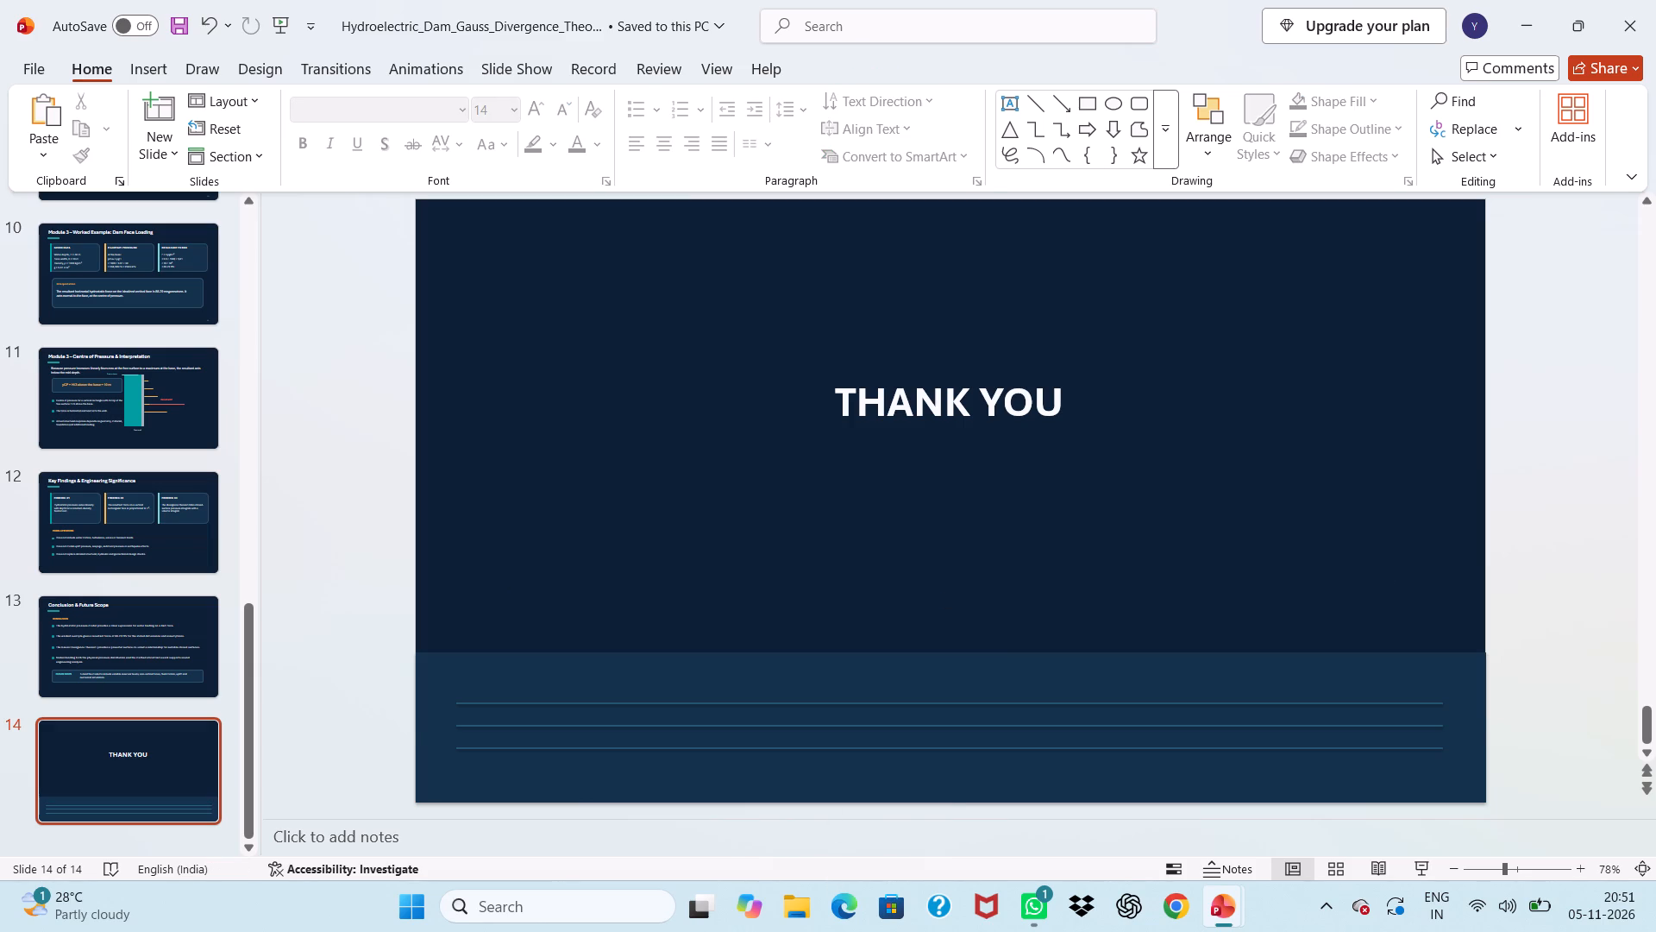
click(832, 759)
click(837, 739)
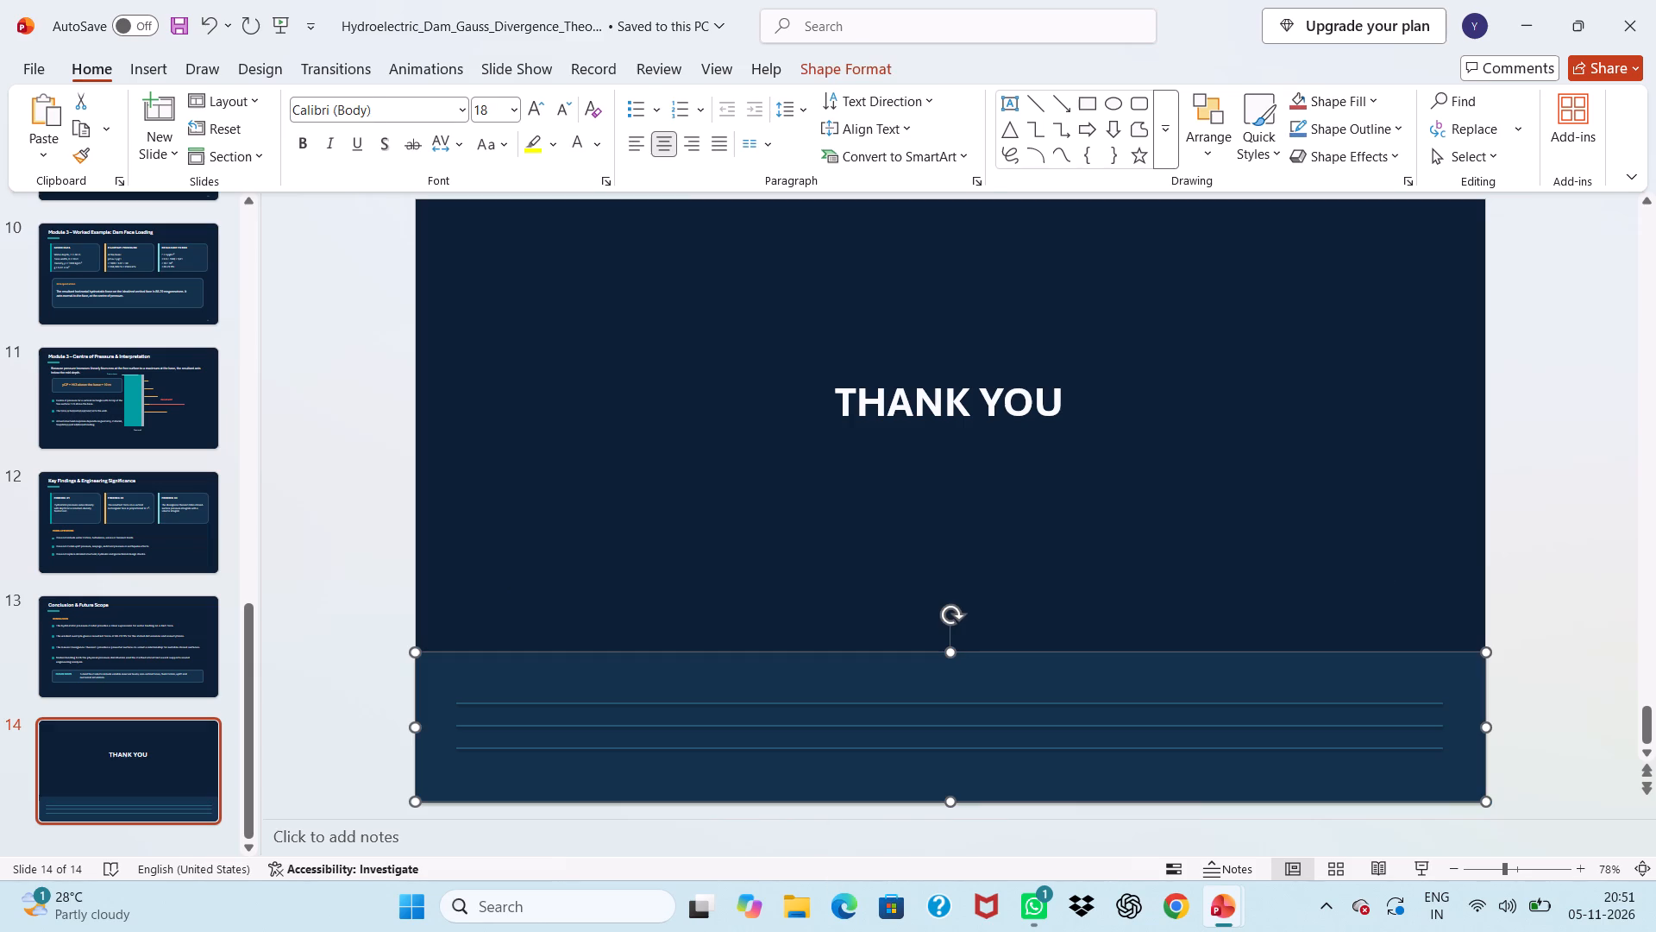
key(ctrl+x)
ctrl+click(837, 746)
key(ctrl+BackSpace)
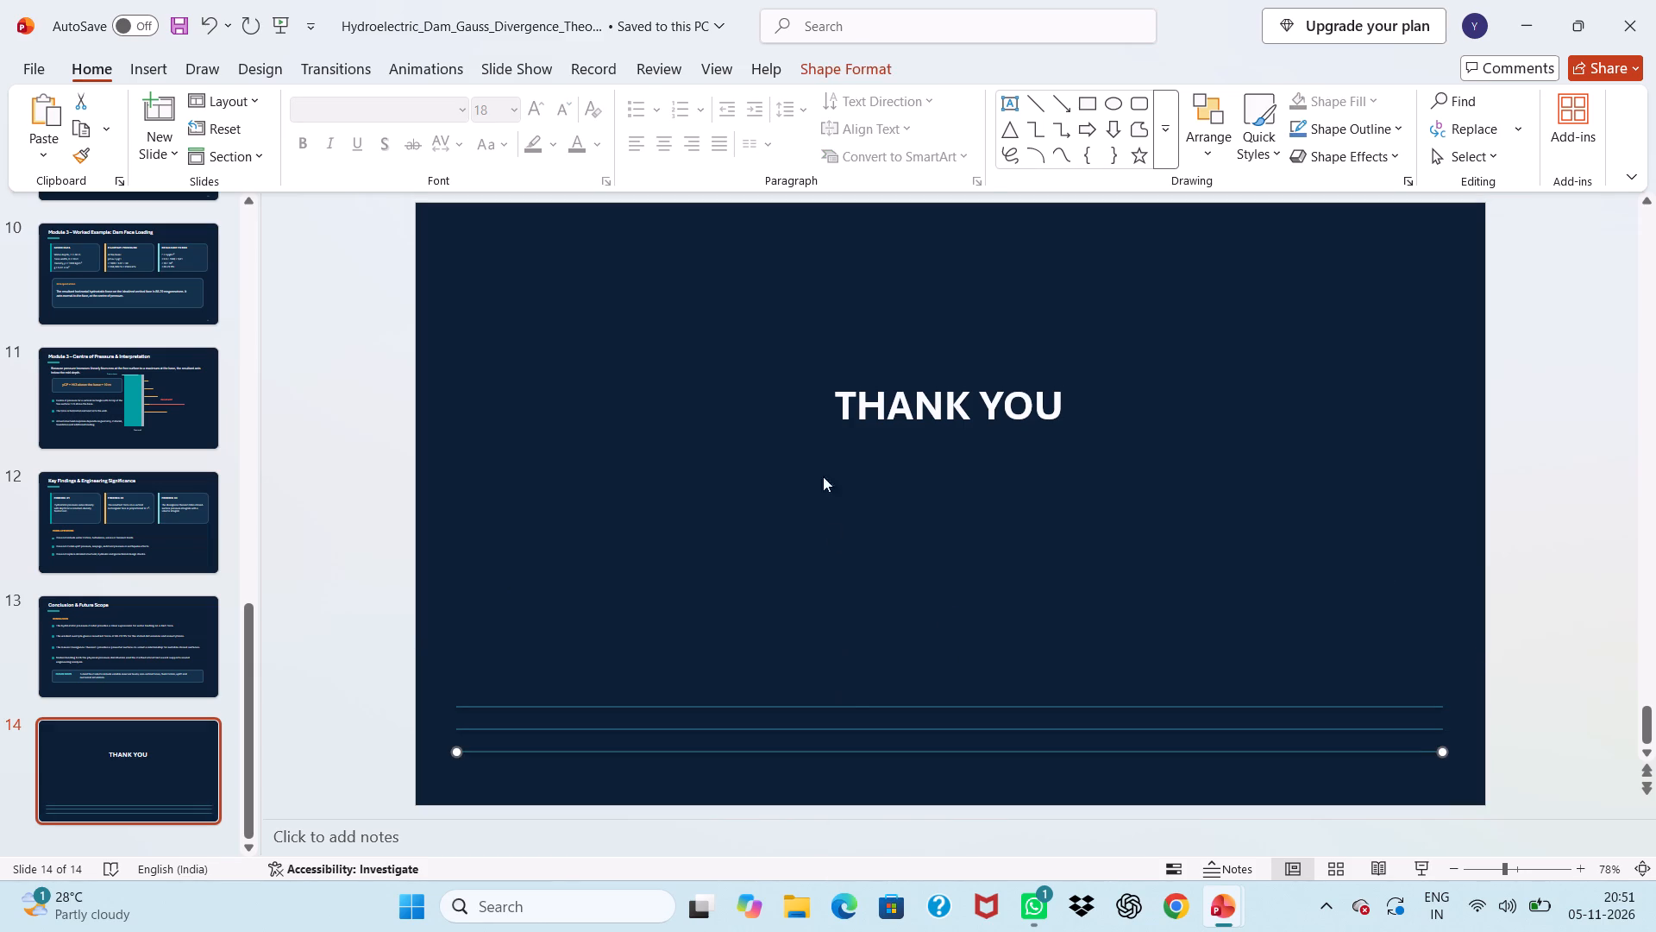
key(BackSpace)
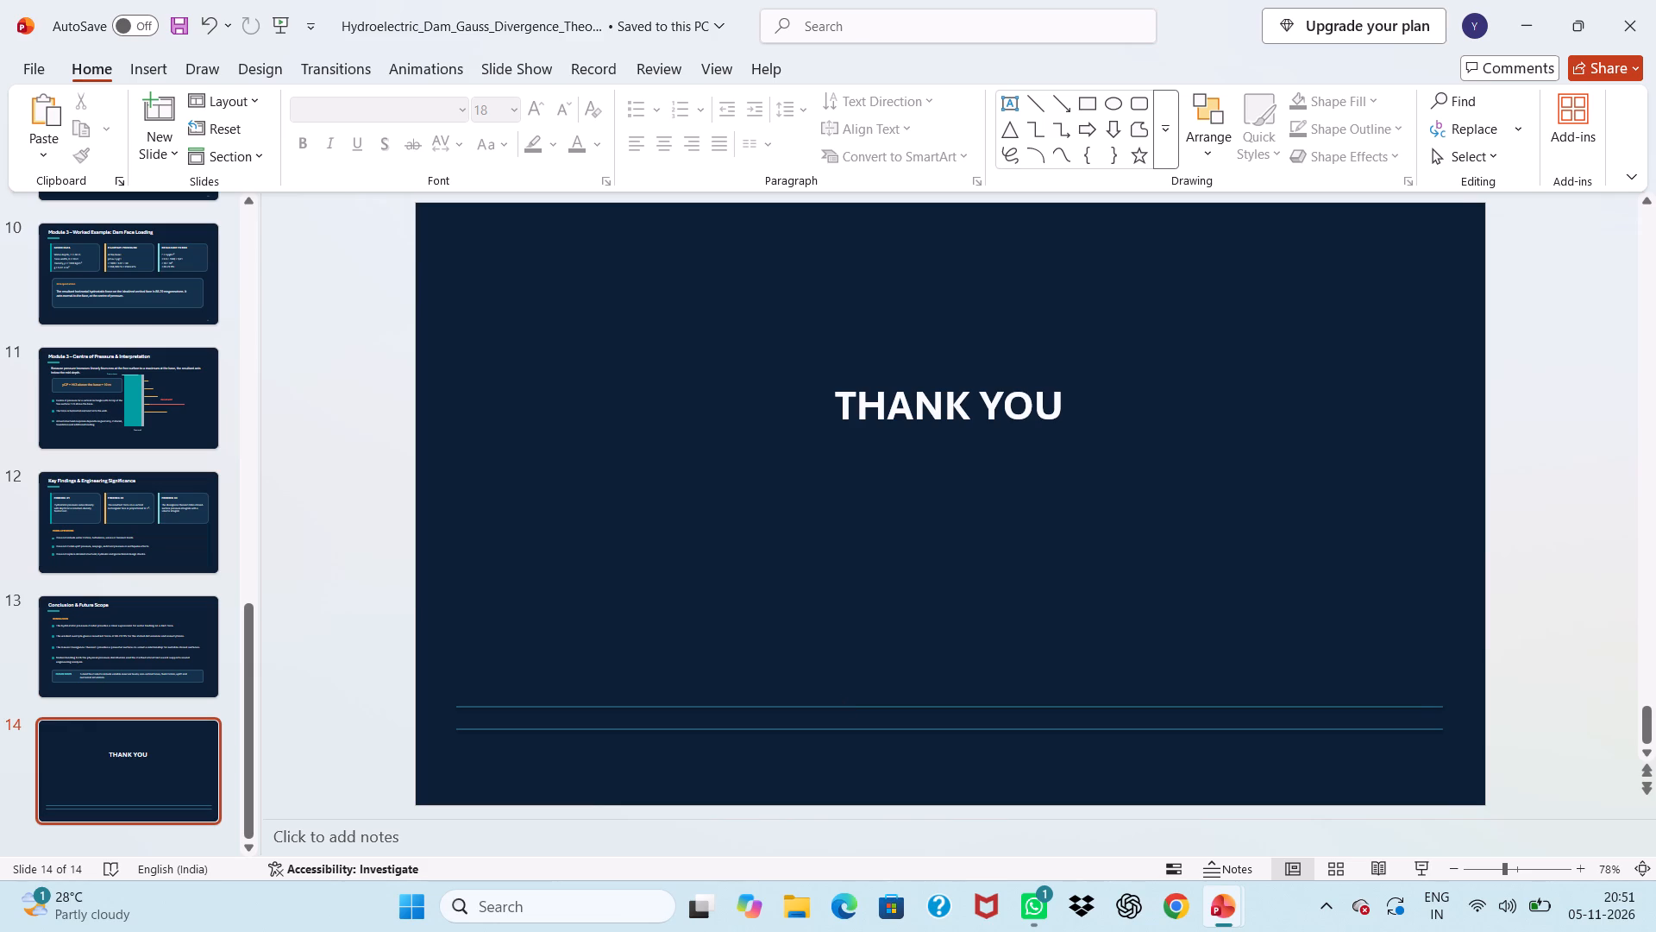
click(842, 708)
key(BackSpace)
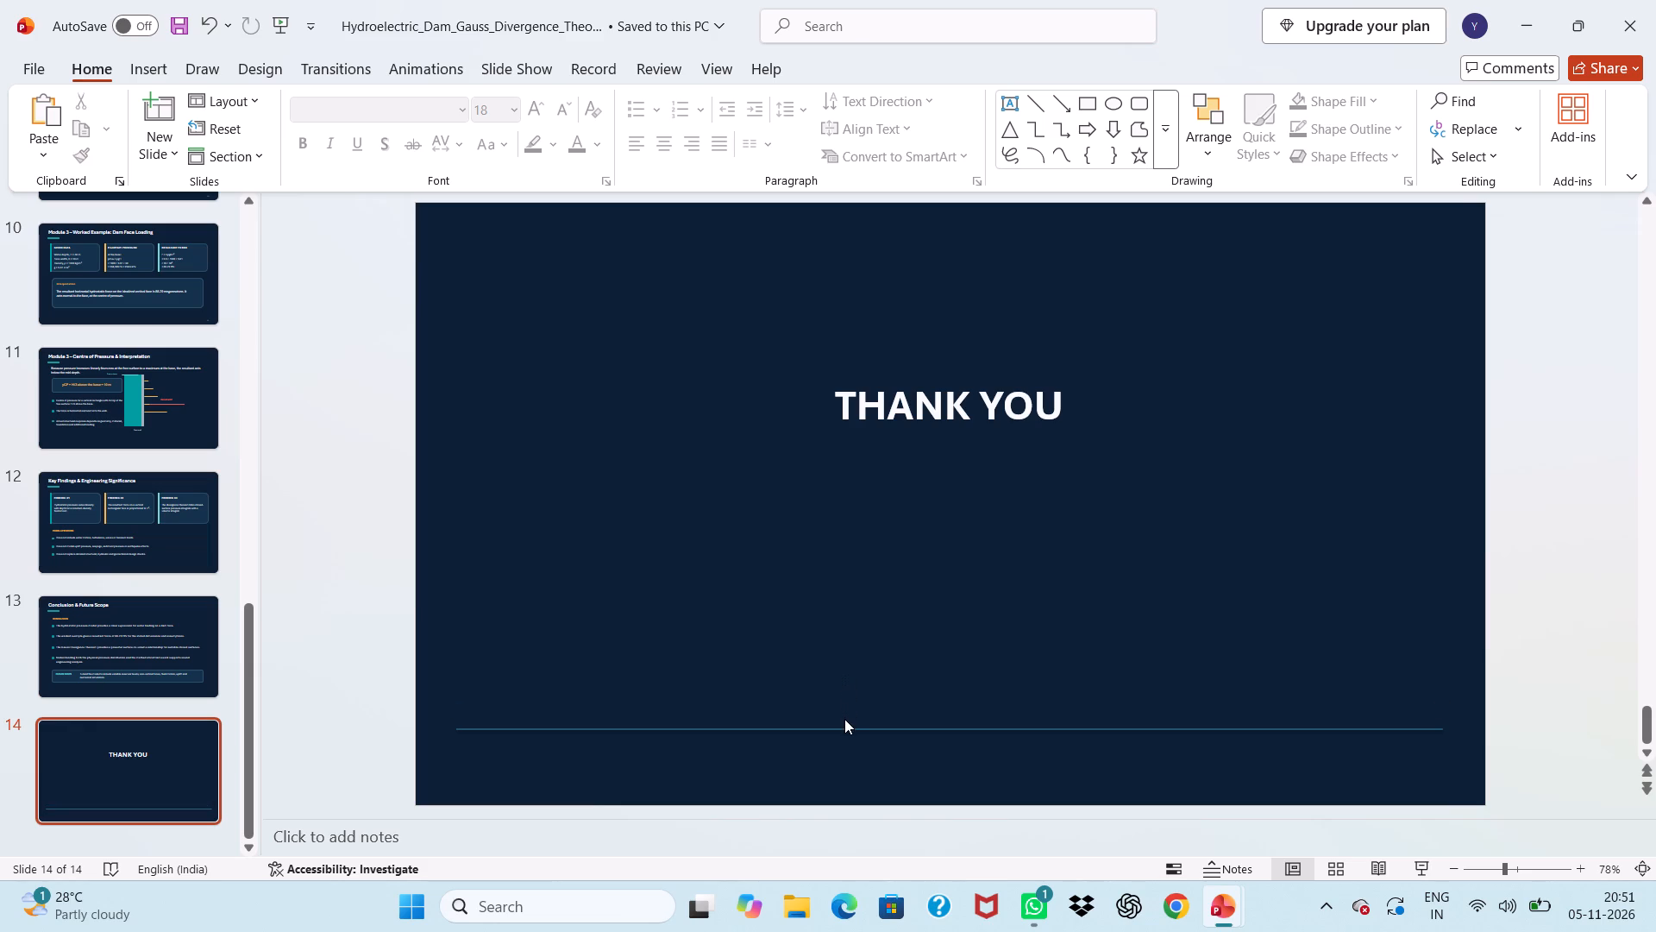
click(844, 719)
click(844, 730)
key(BackSpace)
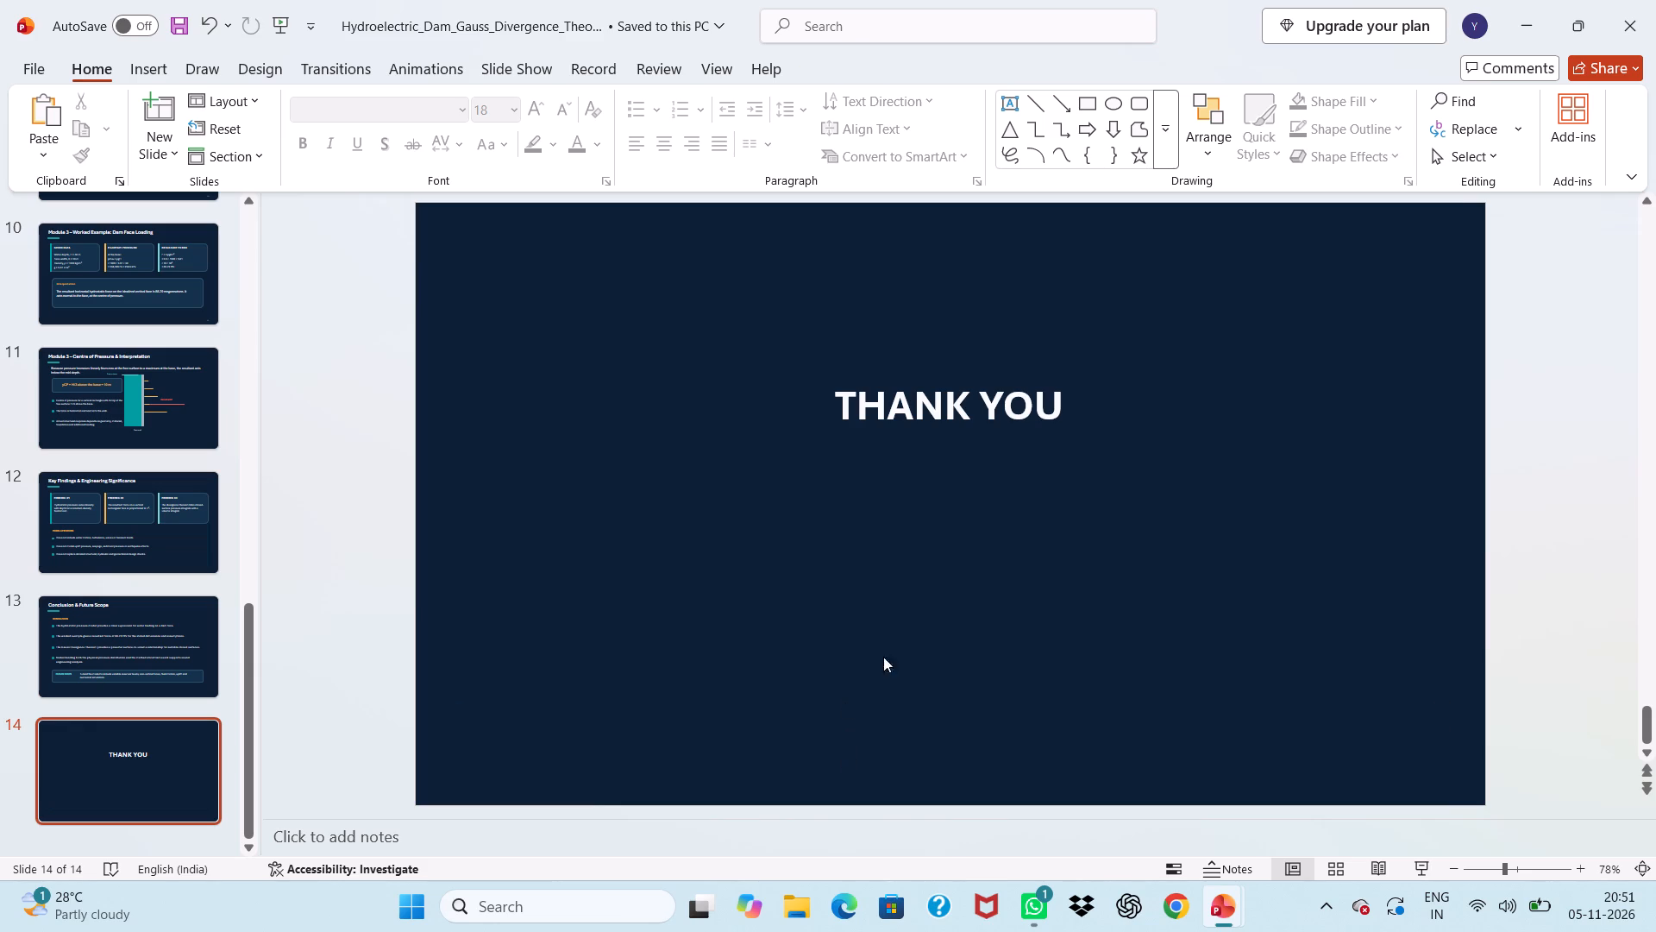
Move the "THANK YOU" text box down to about the vertical middle of the slide.
click(934, 401)
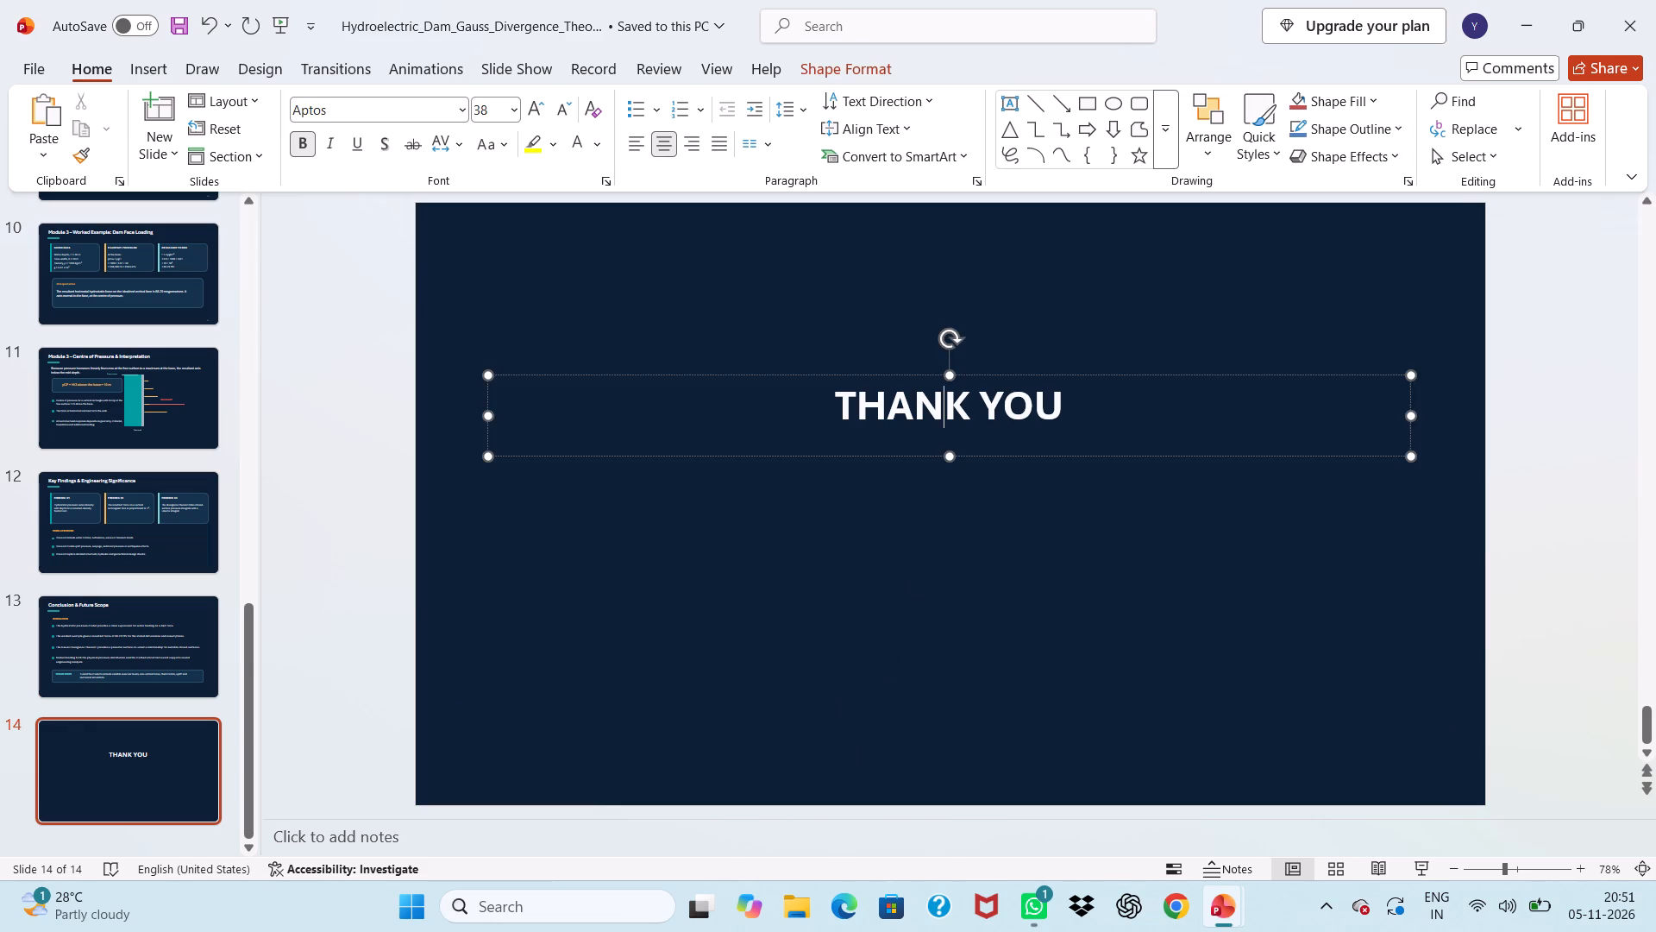
drag(906, 375, 895, 460)
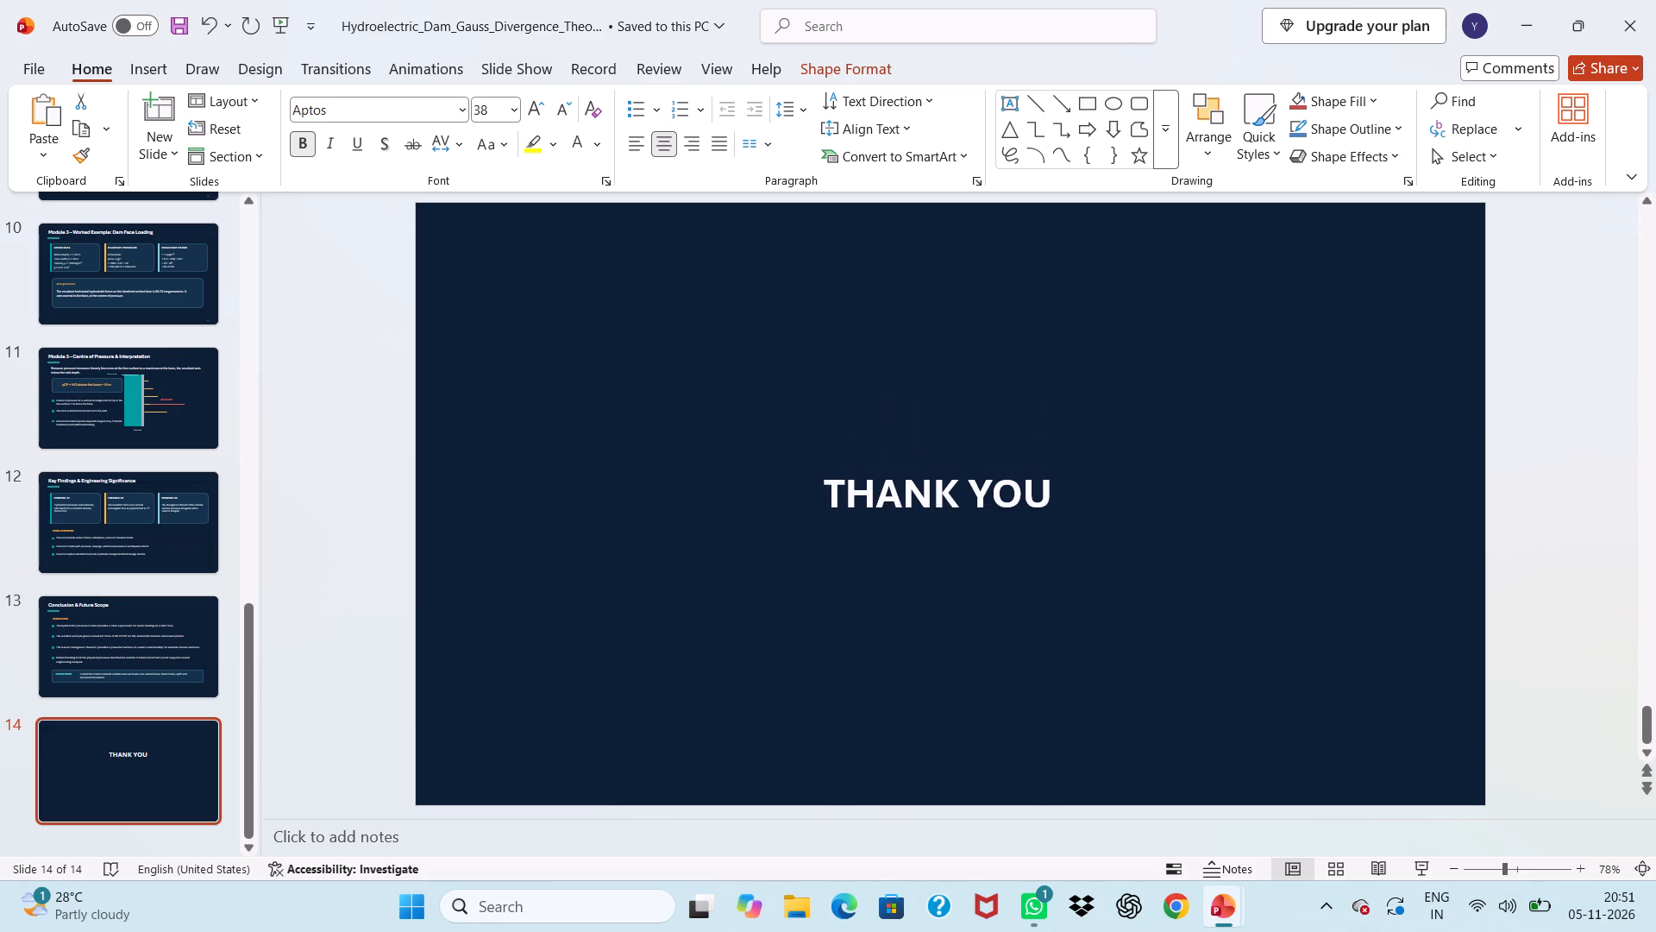
drag(895, 460, 877, 458)
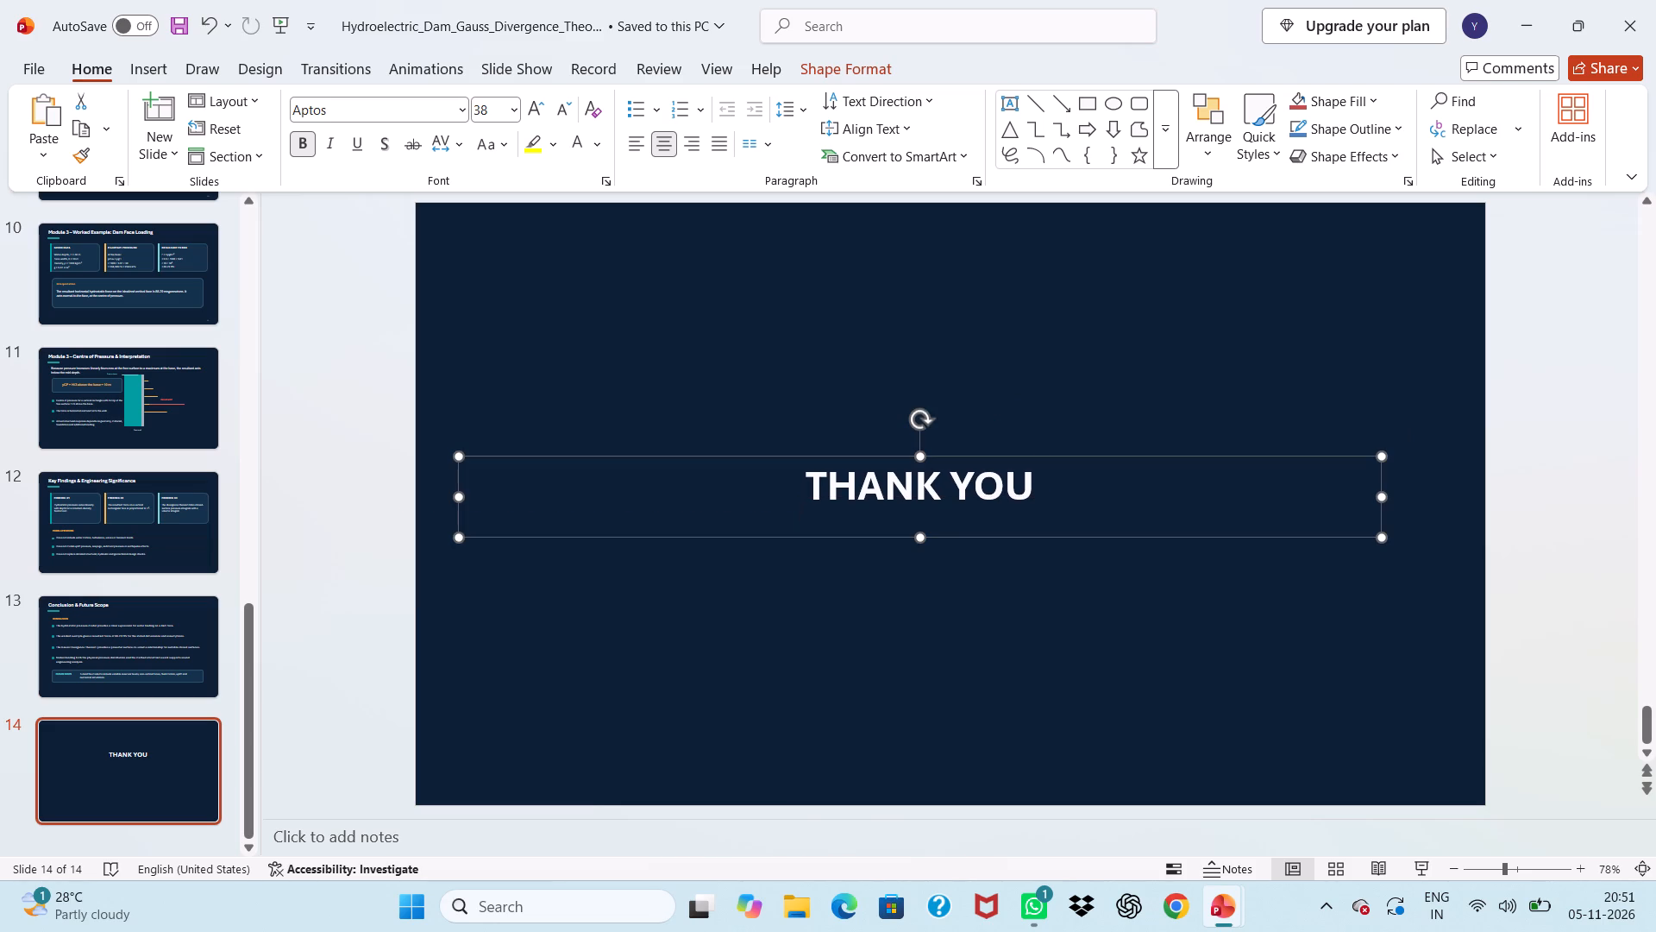
Select the whole "THANK YOU" heading text on the last slide.
click(1037, 482)
click(1049, 485)
click(1021, 487)
drag(1021, 487, 1019, 487)
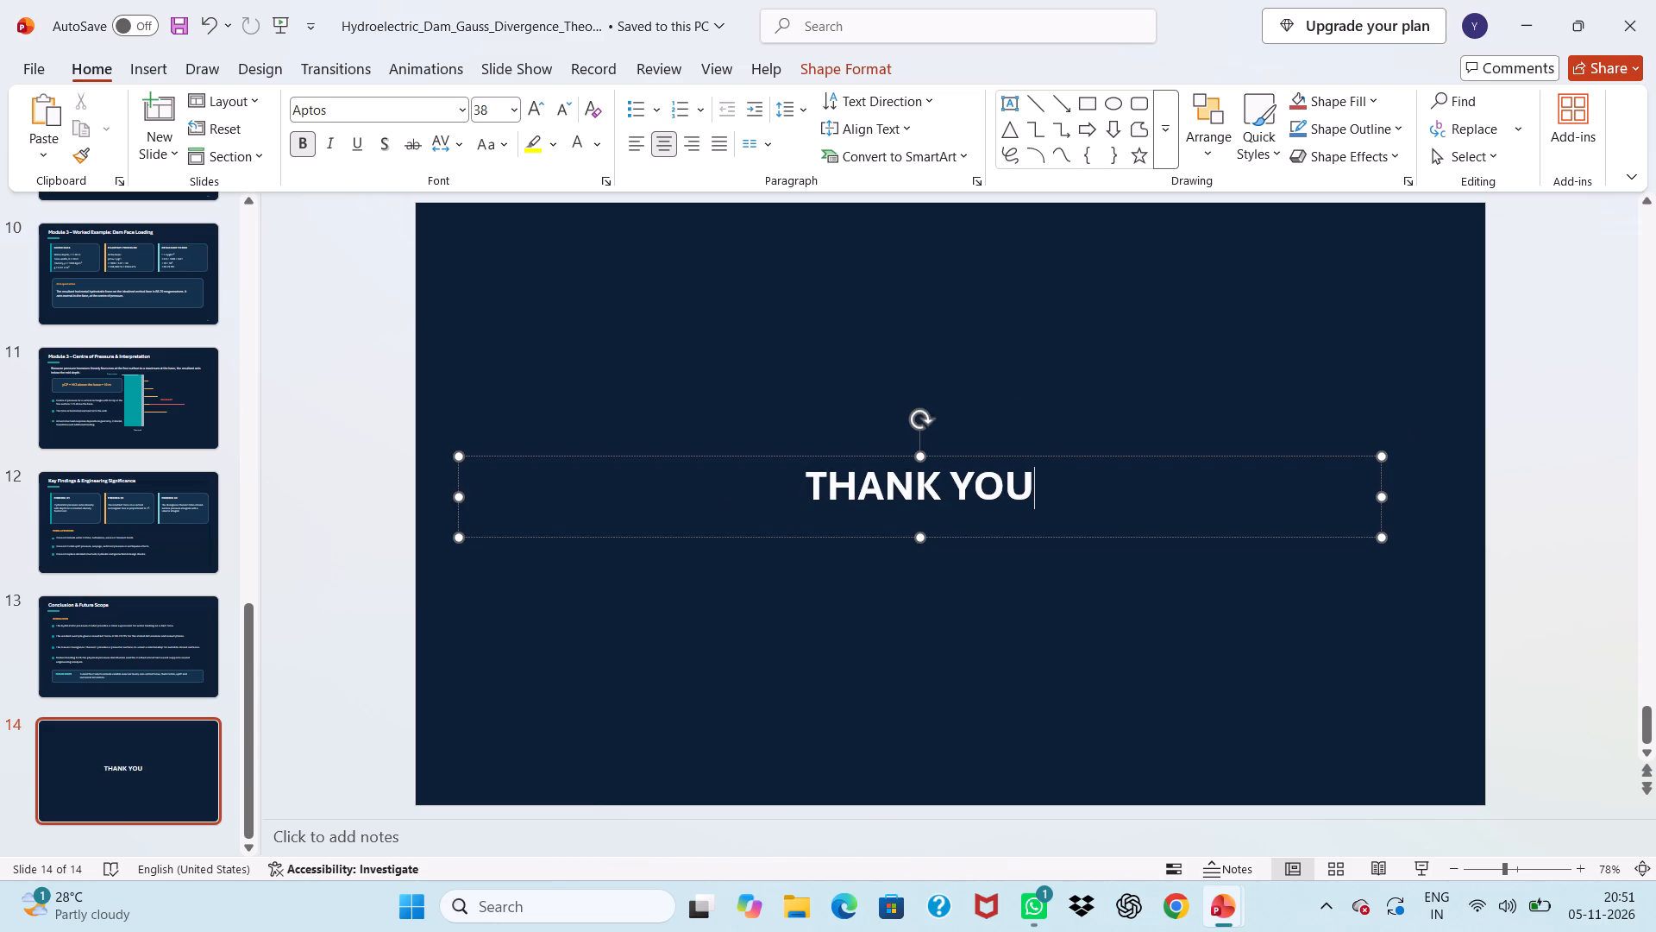
drag(1019, 487, 852, 505)
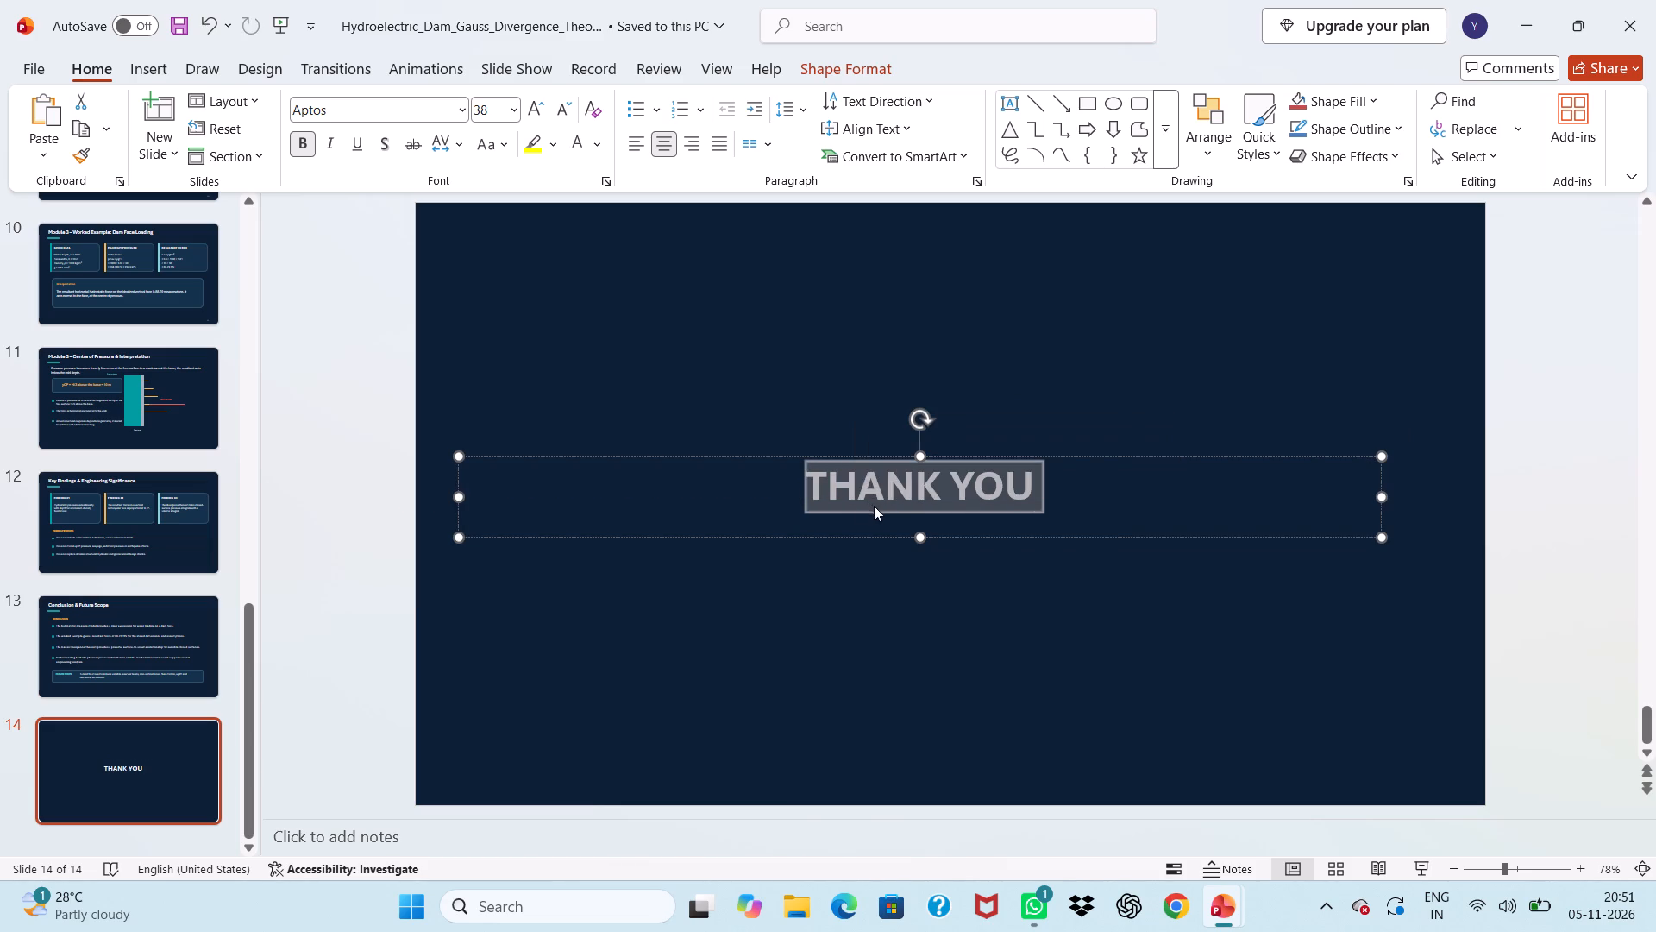
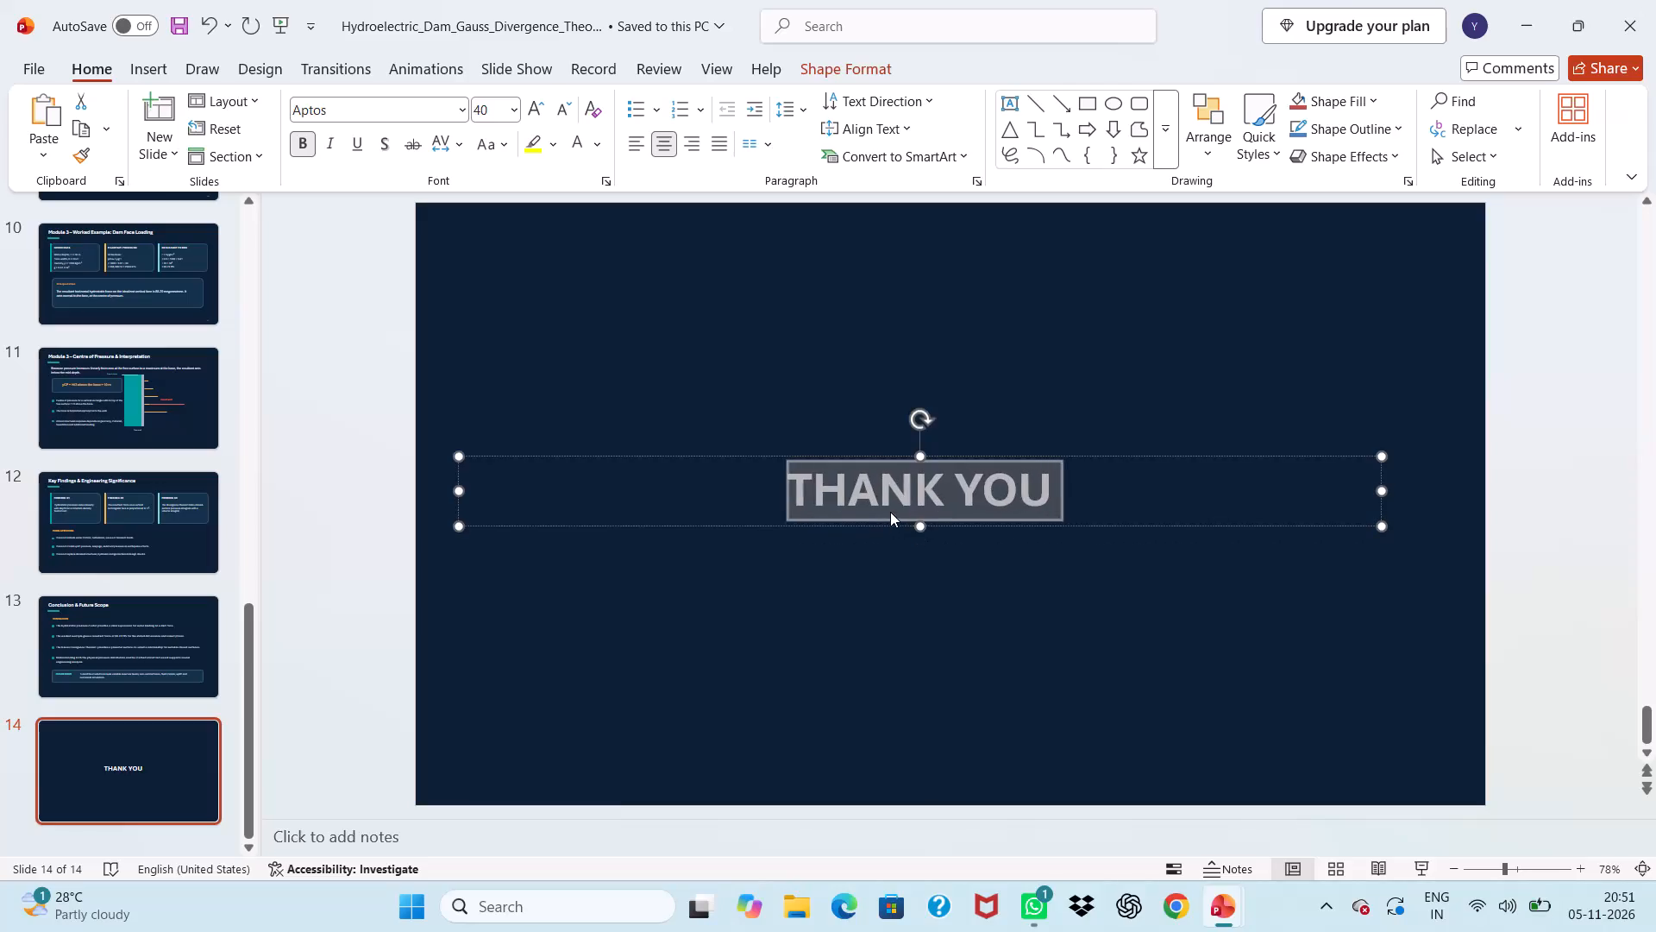
Enlarge the "THANK YOU" heading on the last slide to 72 pt.
key(ctrl+shift+period)
key(ctrl+shift+period)
key(ctrl+shift+period)
key(ctrl+shift+period)
key(ctrl+shift+period)
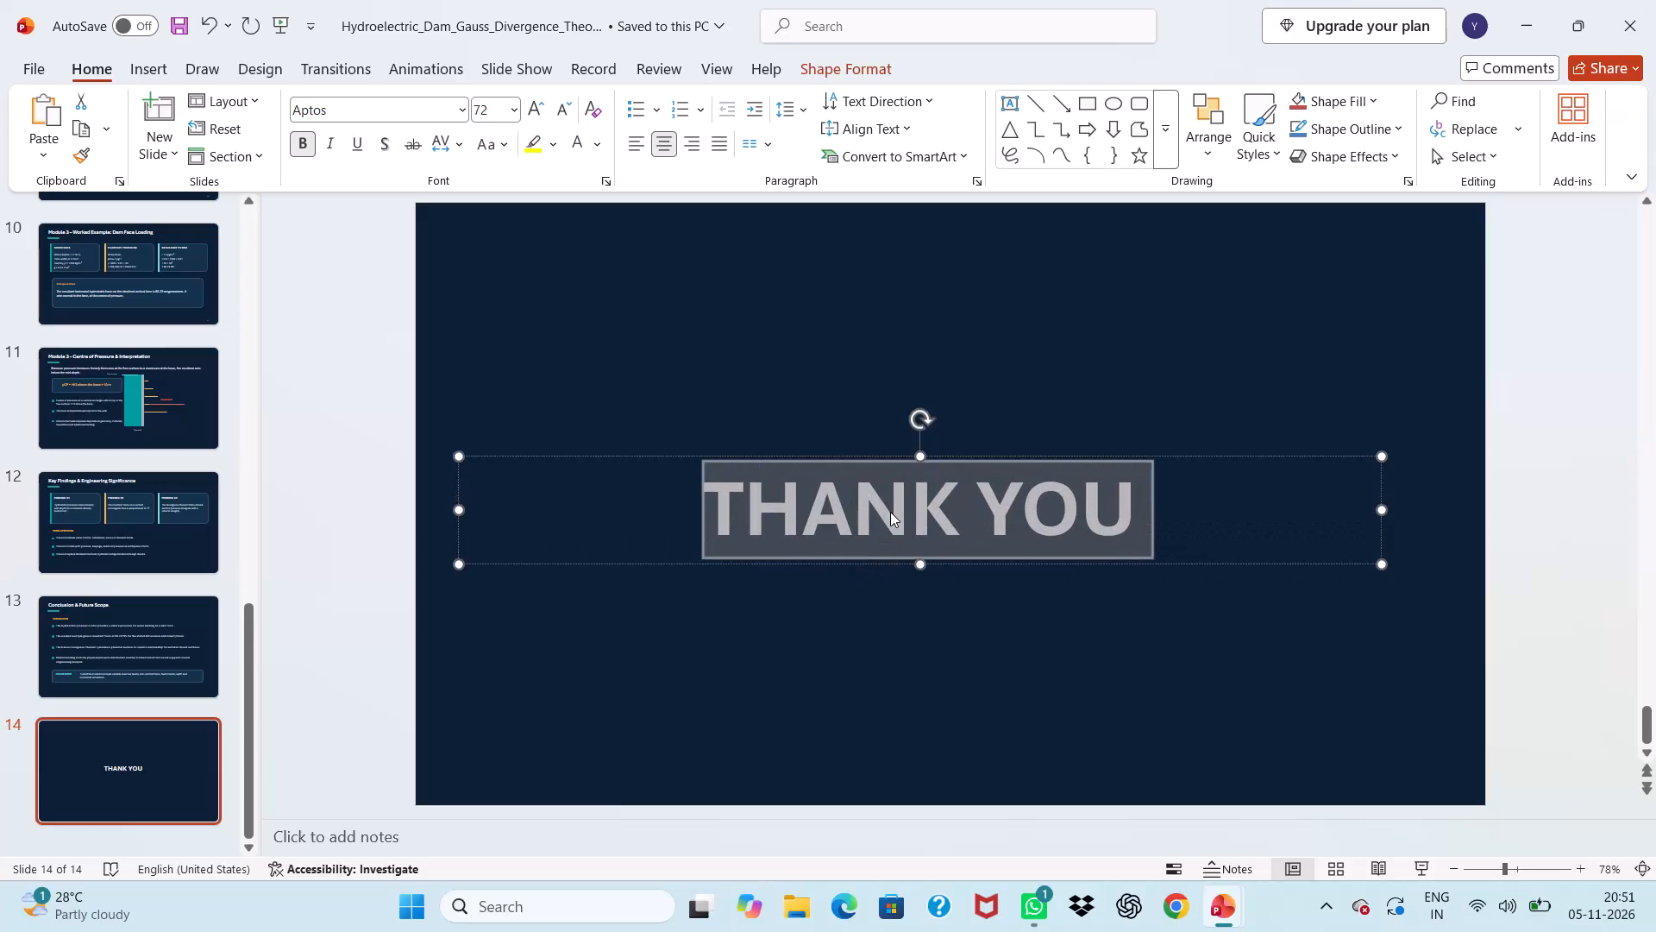
click(1112, 361)
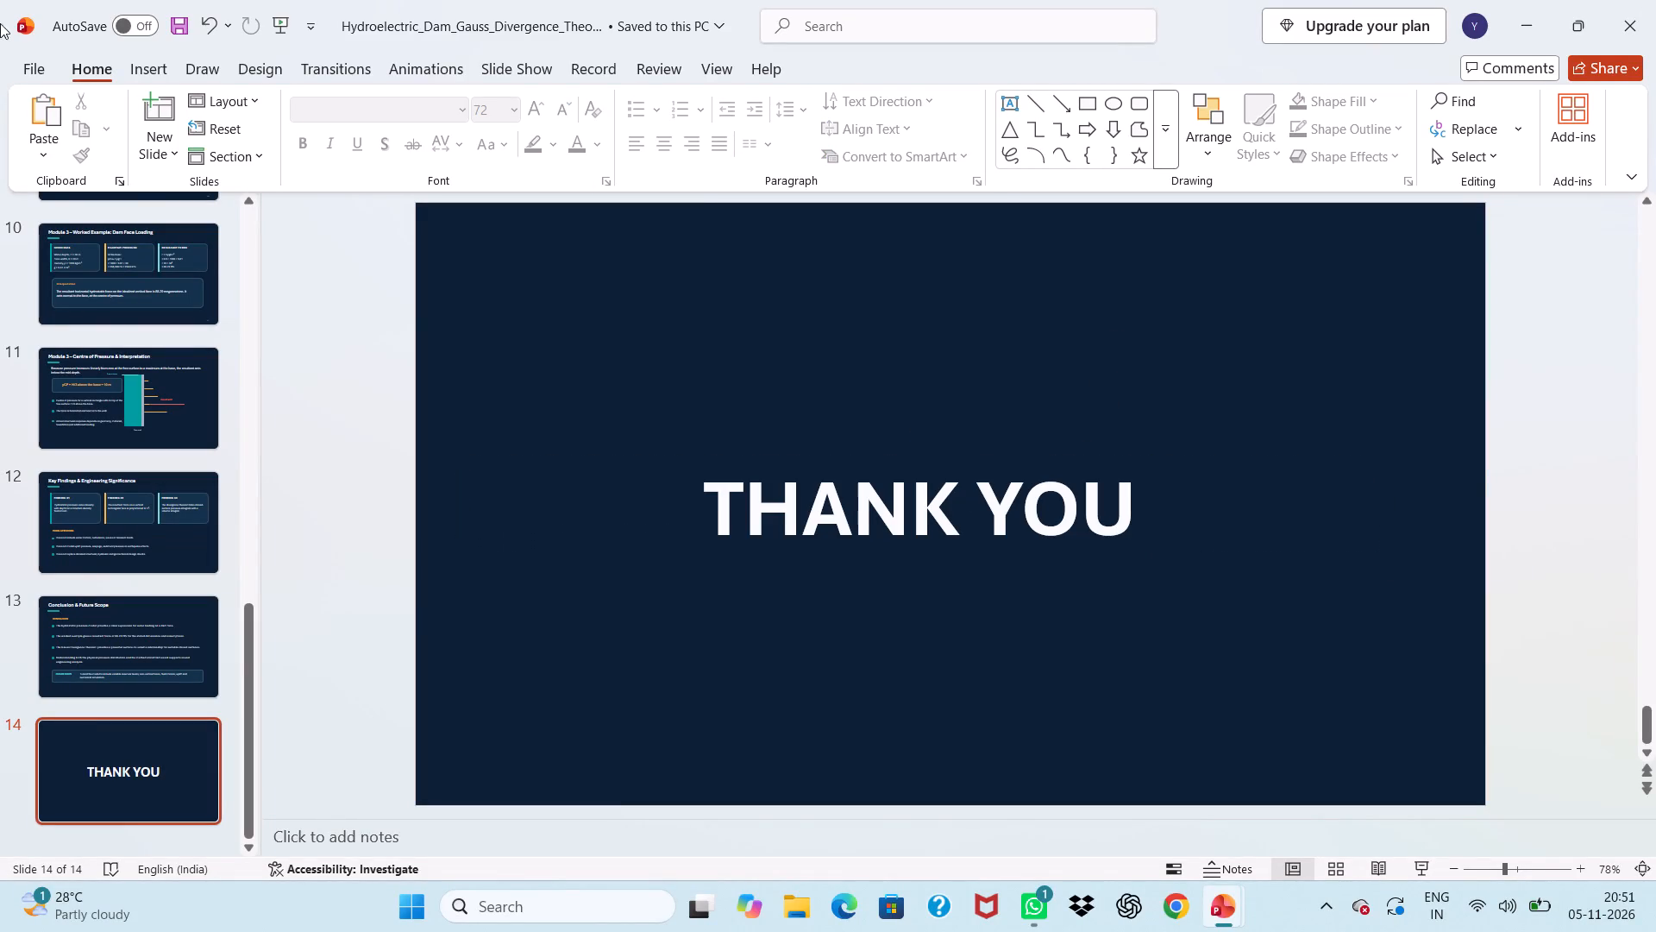
Apply the white design theme with green, pink, purple, blue and orange accent colours to the presentation.
click(154, 72)
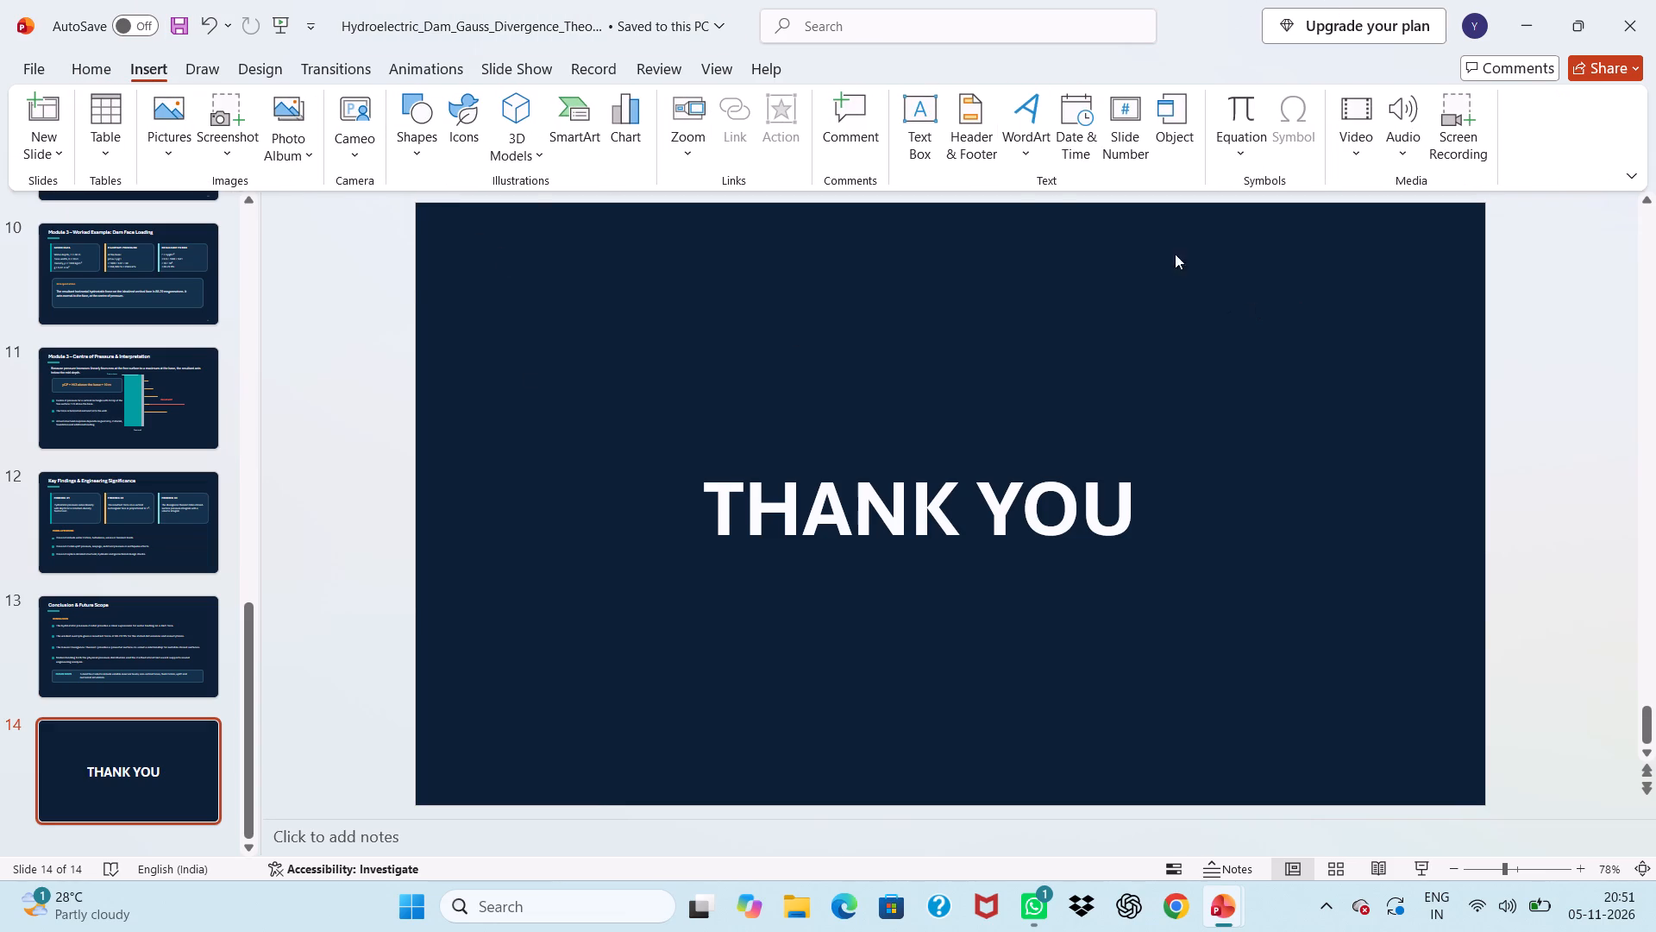
click(259, 61)
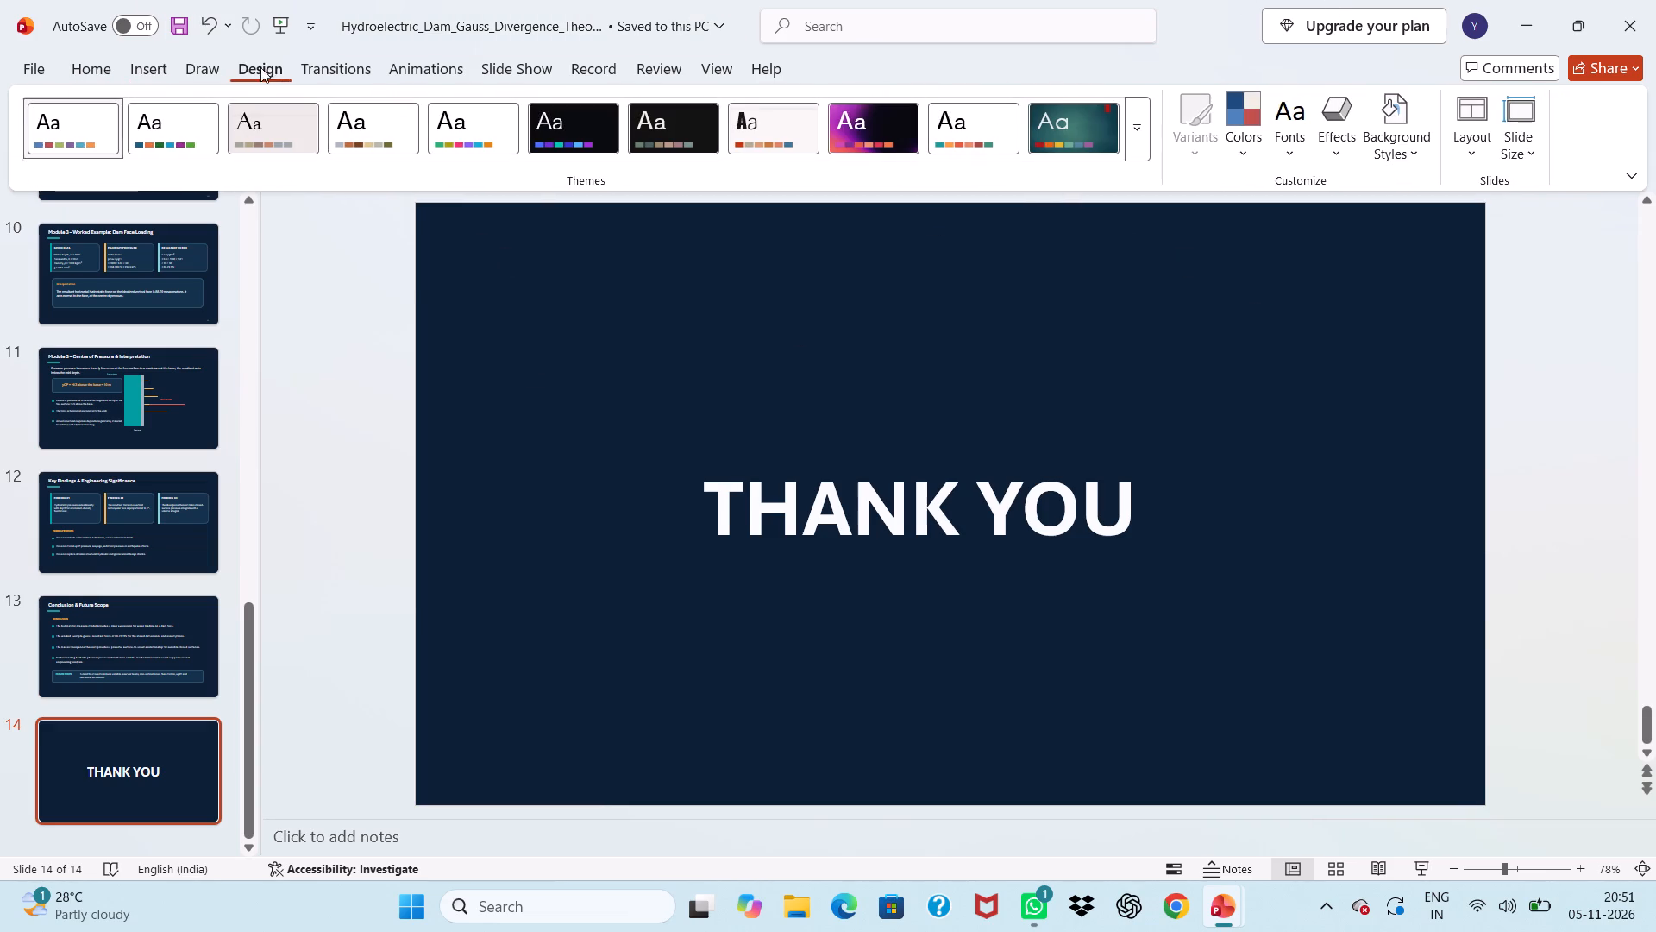
click(493, 118)
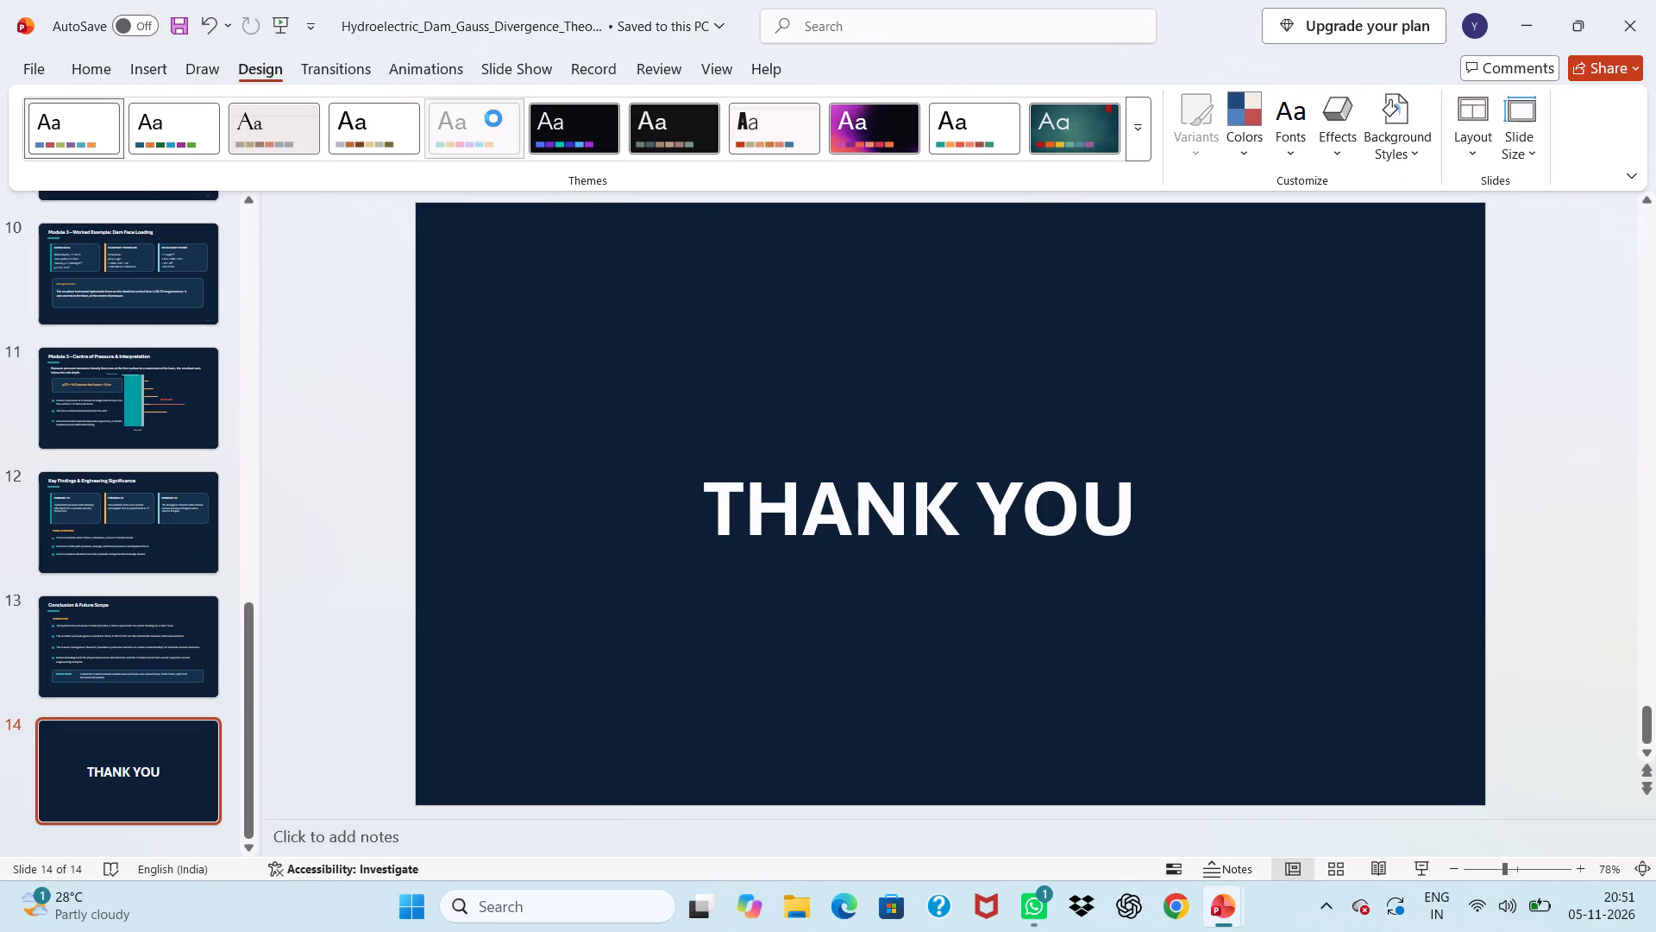
click(477, 136)
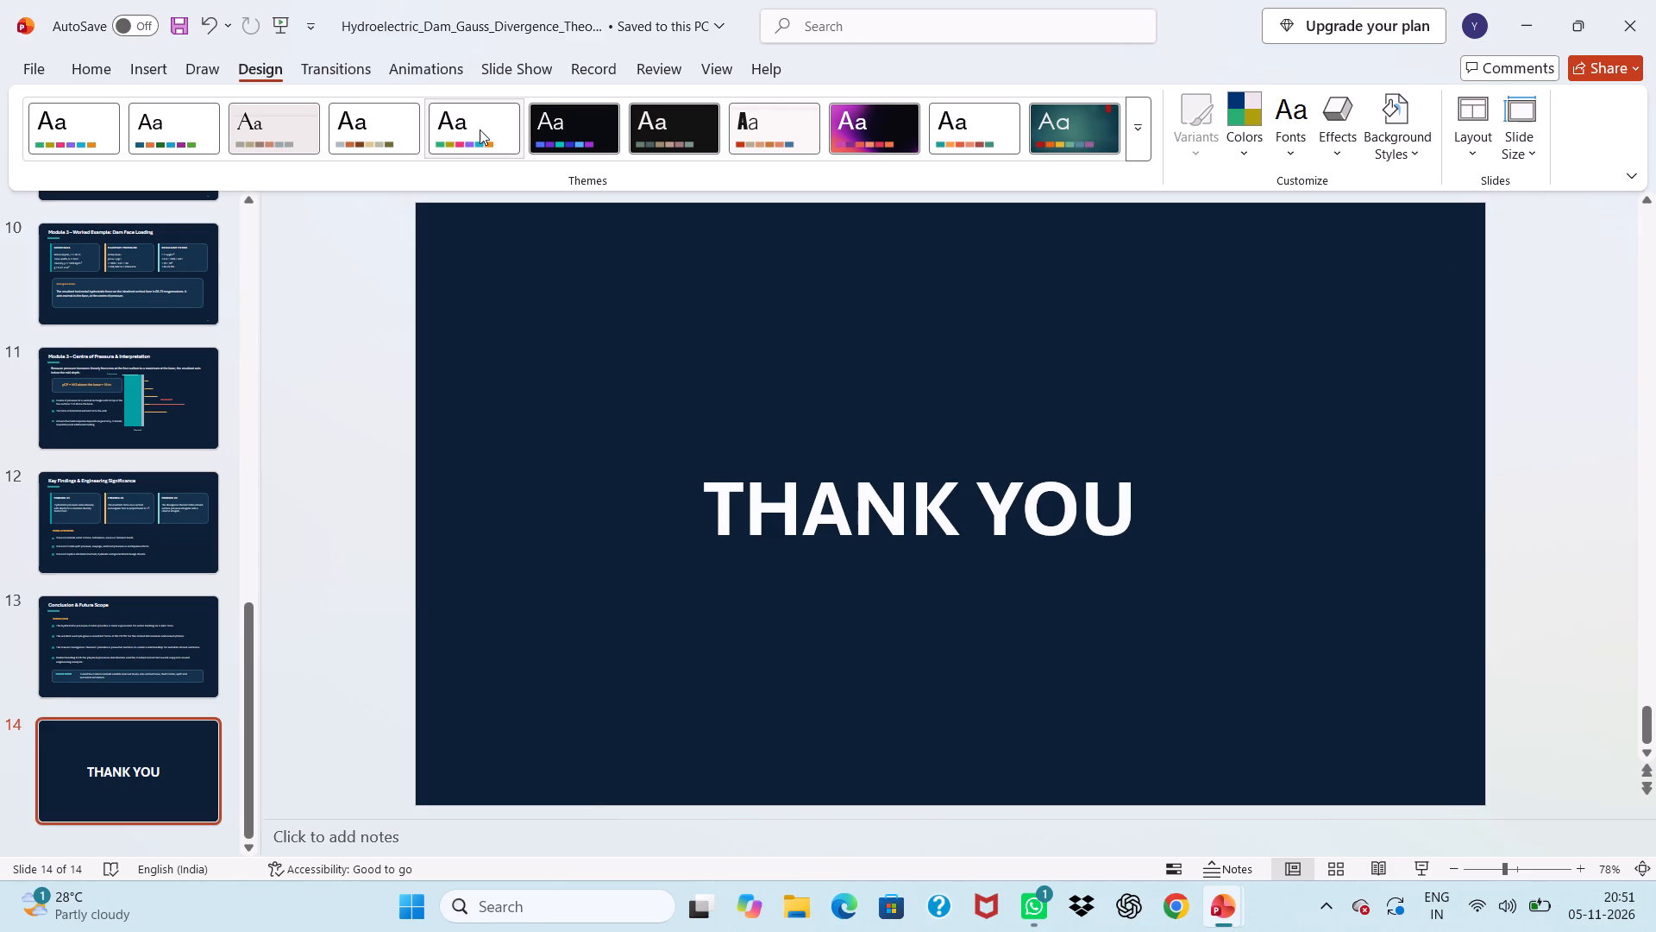
click(496, 119)
From the title slide, apply the dark grey-to-black gradient background style to the whole presentation.
scroll(230, 343, down, 4)
scroll(138, 346, down, 5)
scroll(127, 340, up, 14)
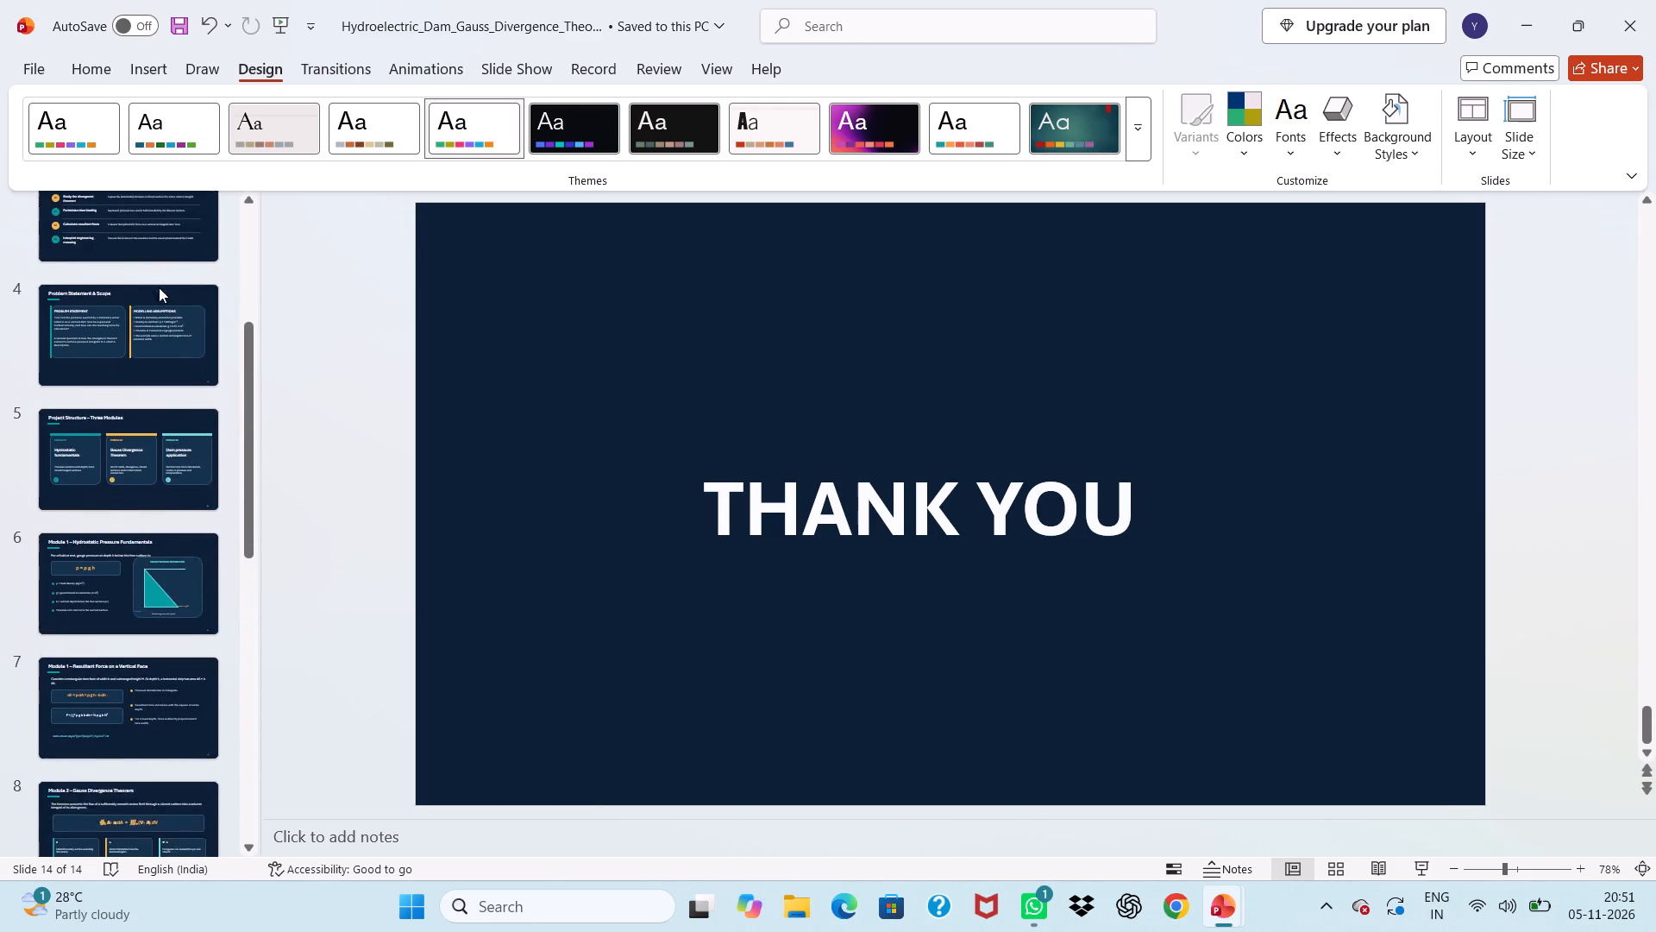
scroll(161, 281, up, 9)
click(170, 257)
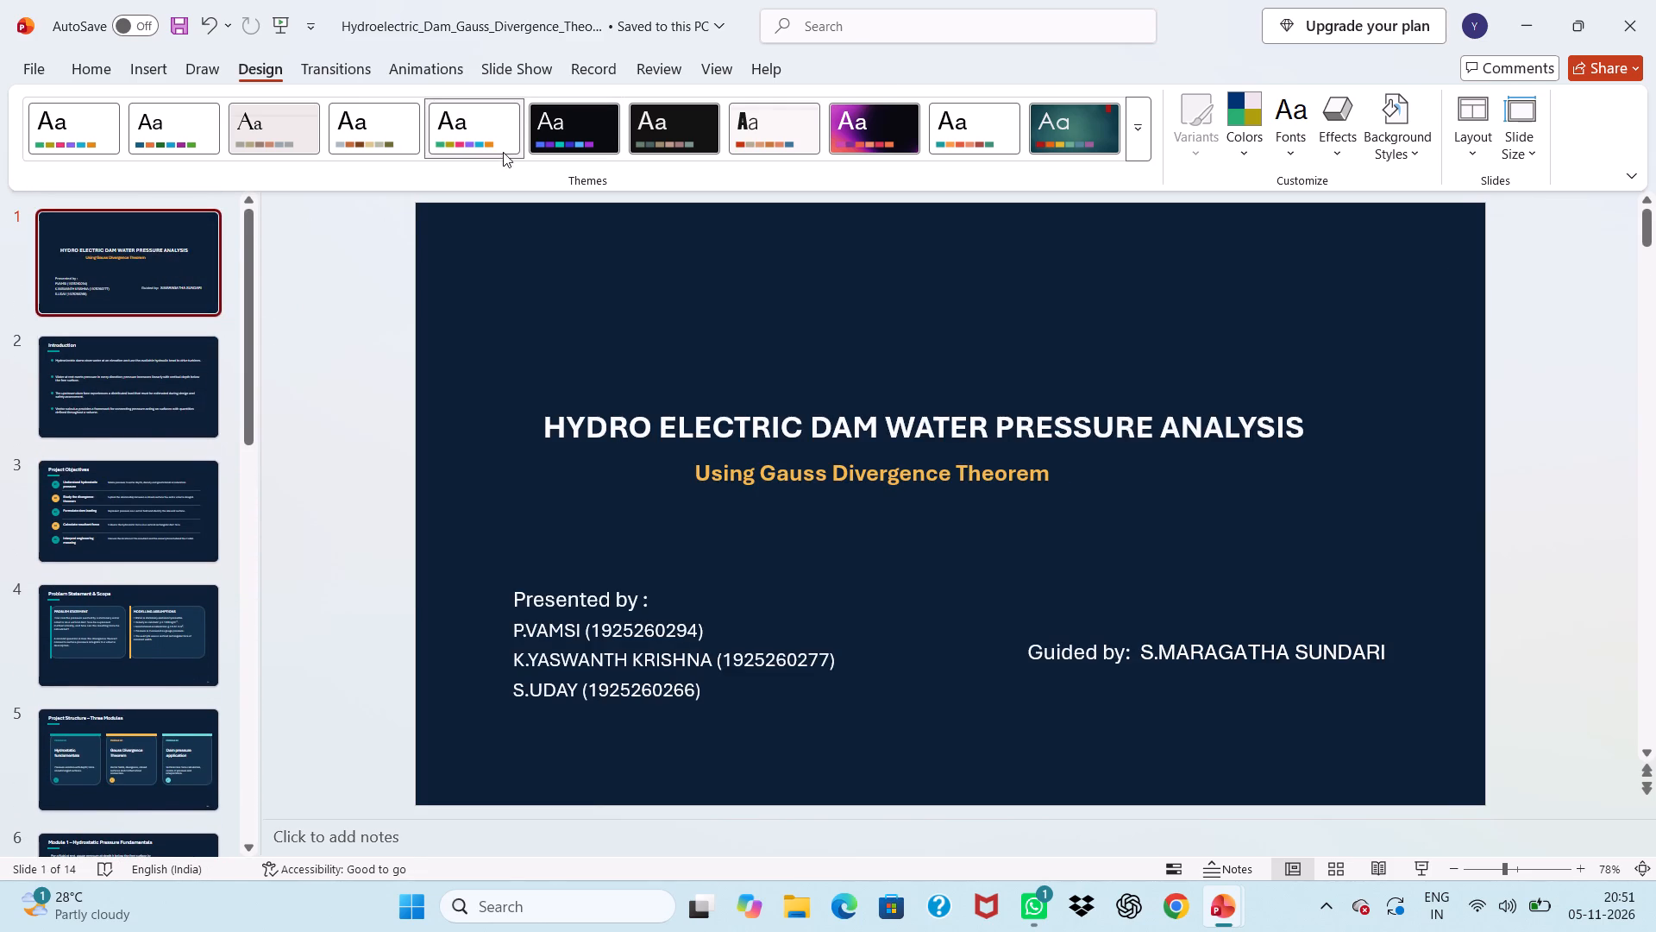
drag(1408, 123, 1399, 133)
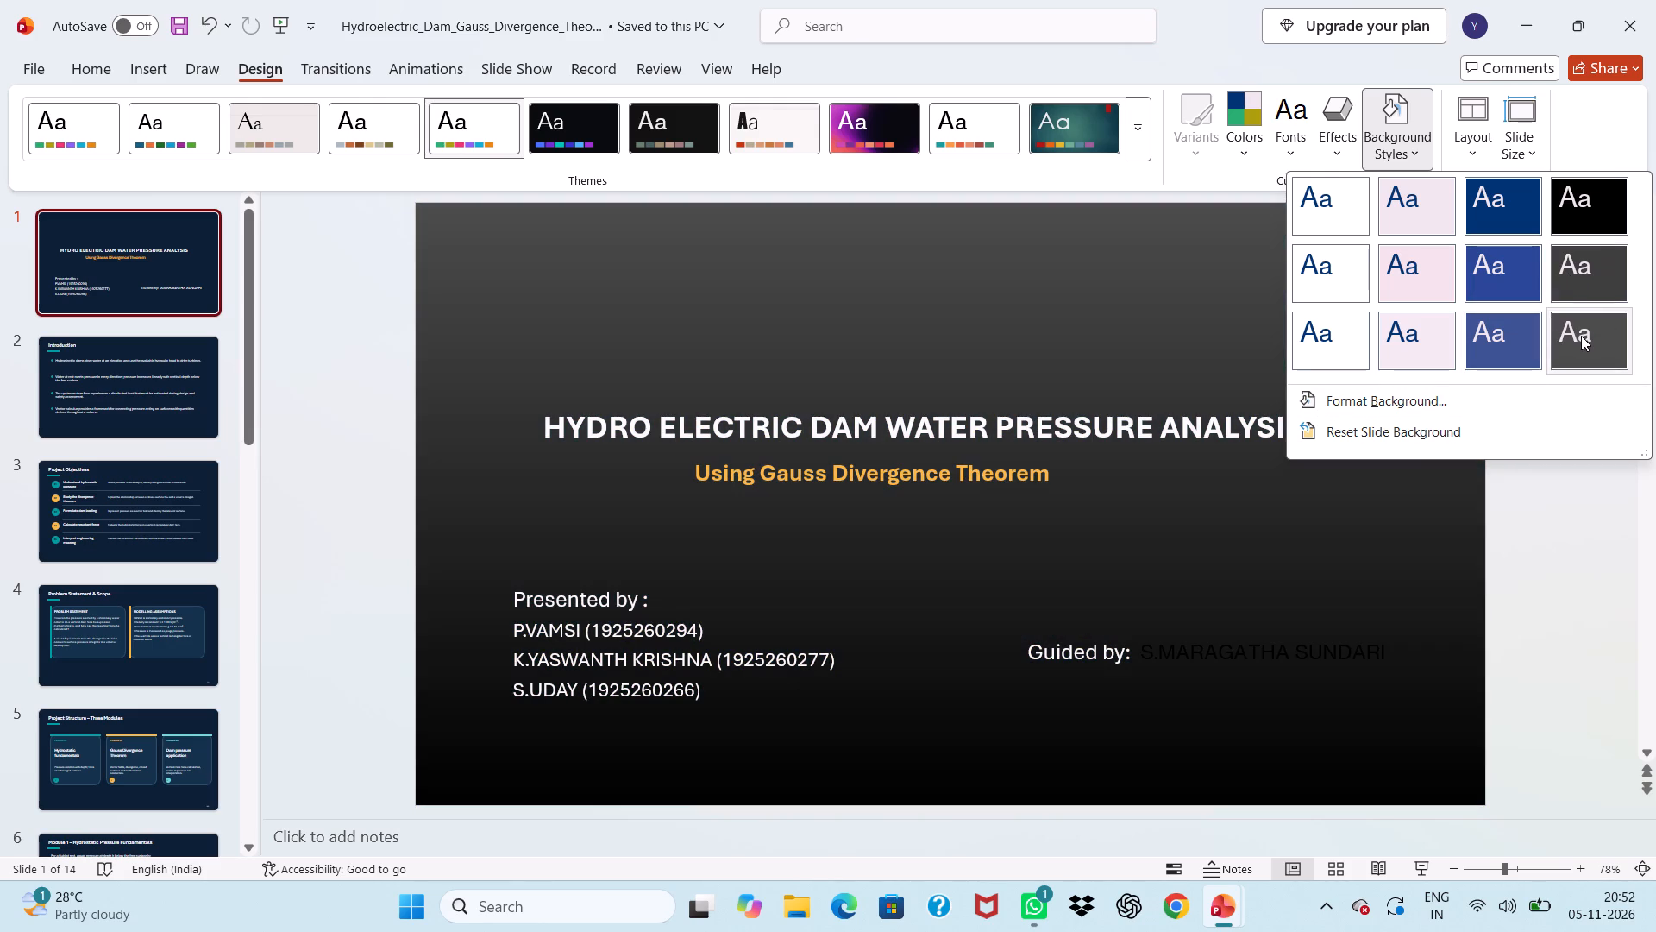
click(1585, 343)
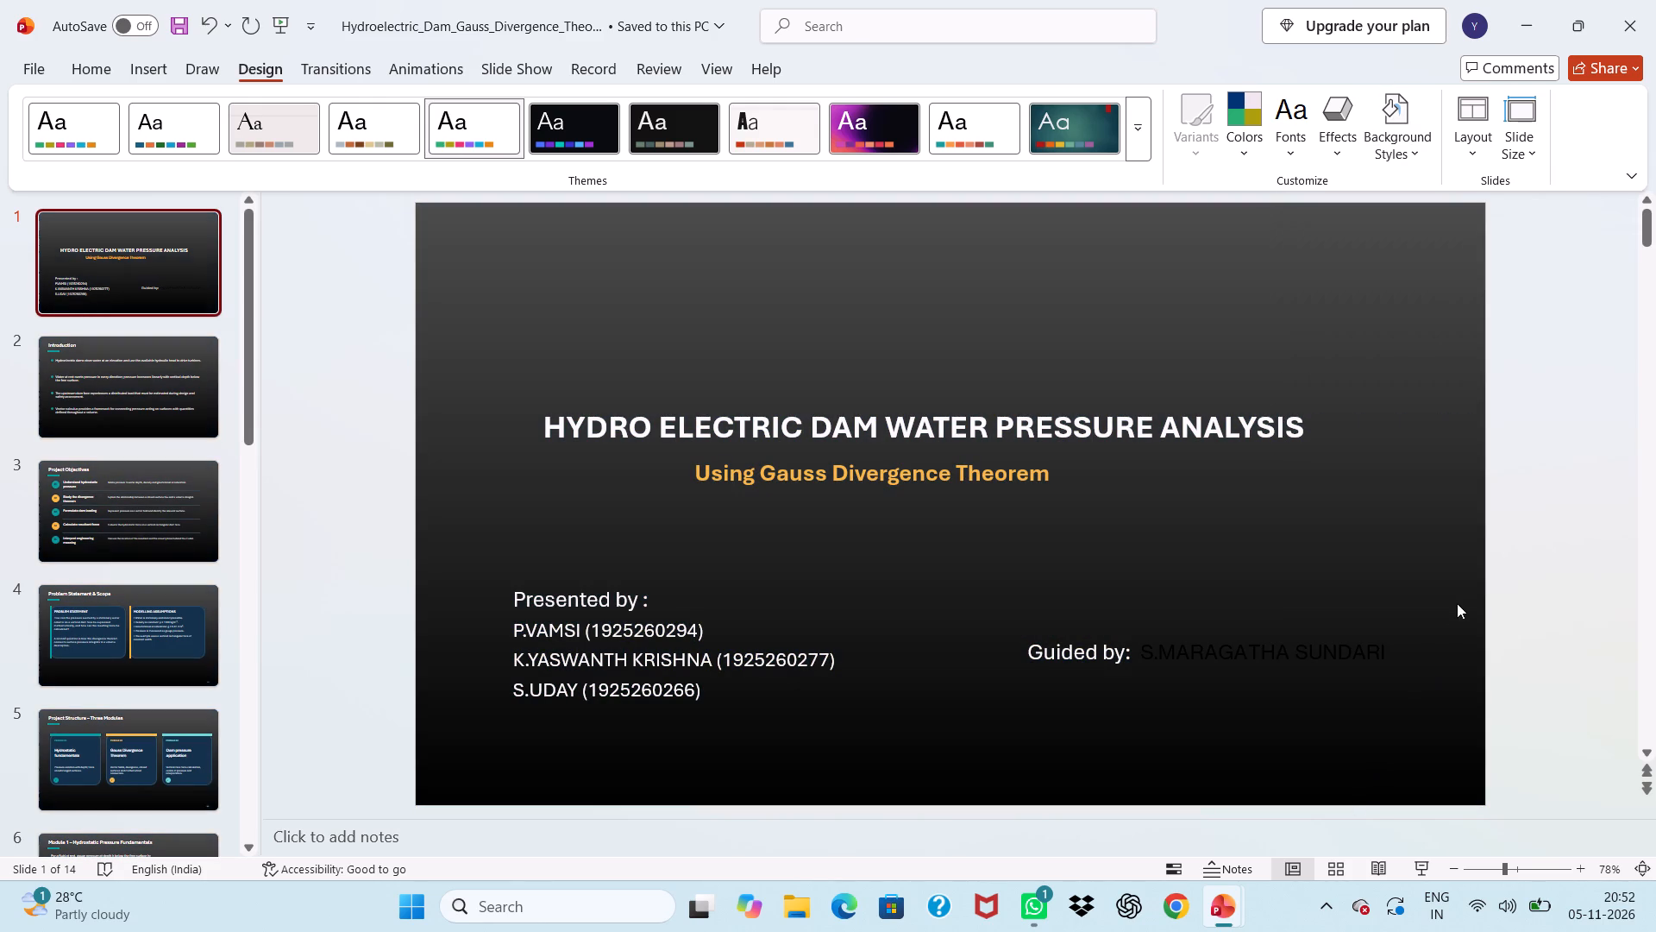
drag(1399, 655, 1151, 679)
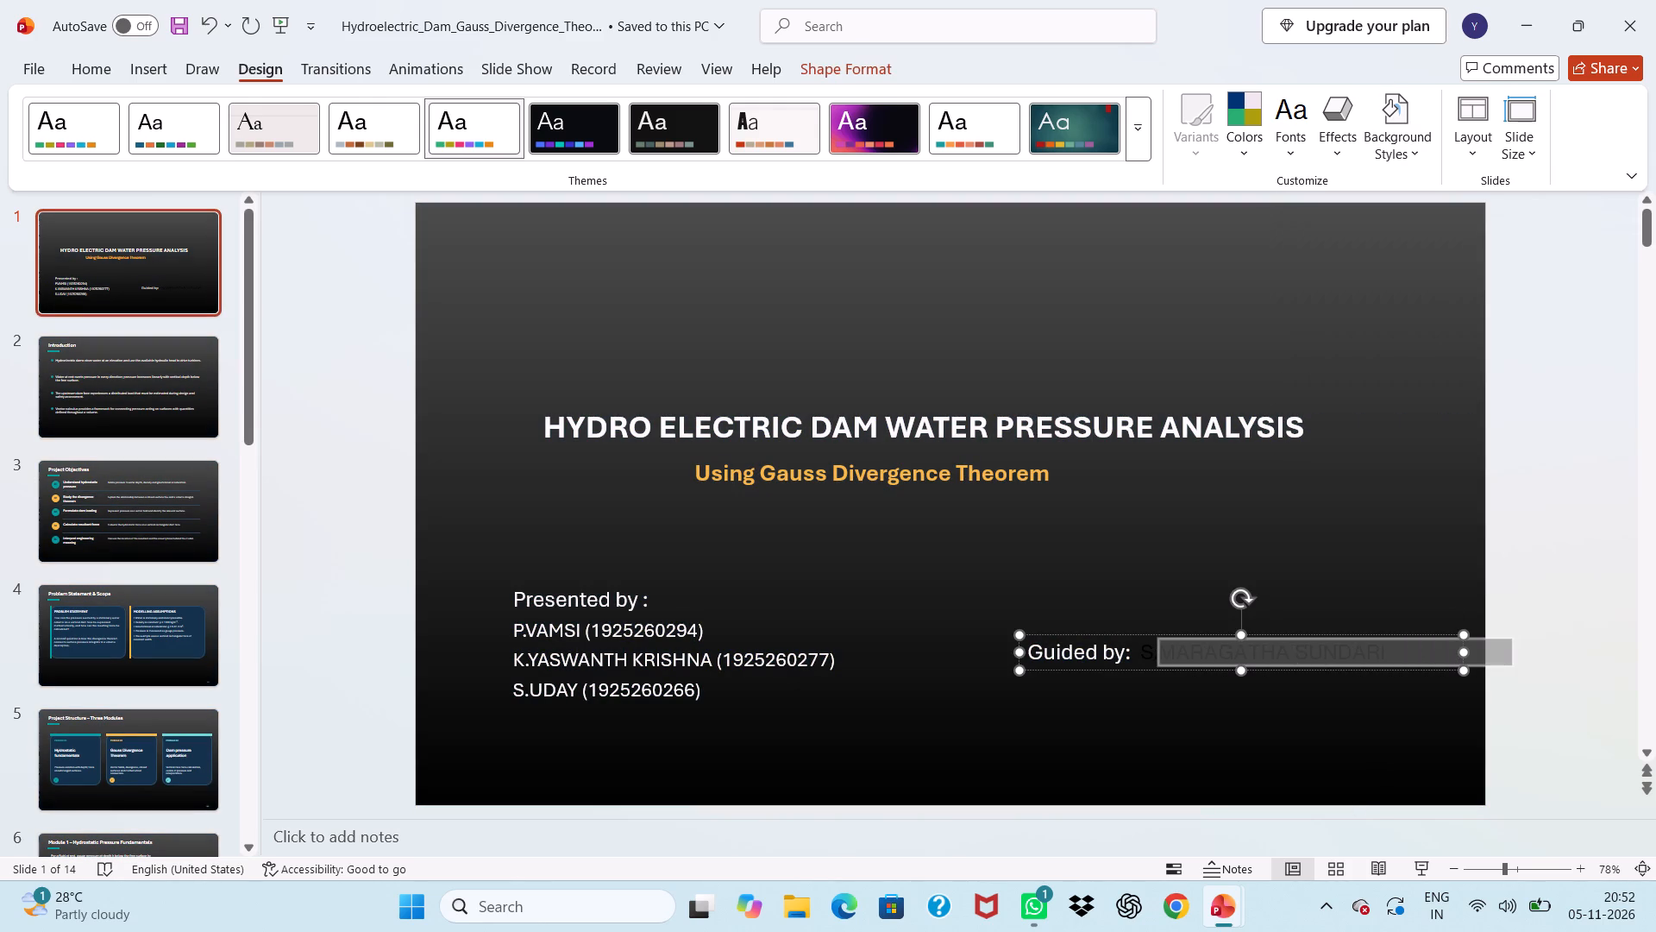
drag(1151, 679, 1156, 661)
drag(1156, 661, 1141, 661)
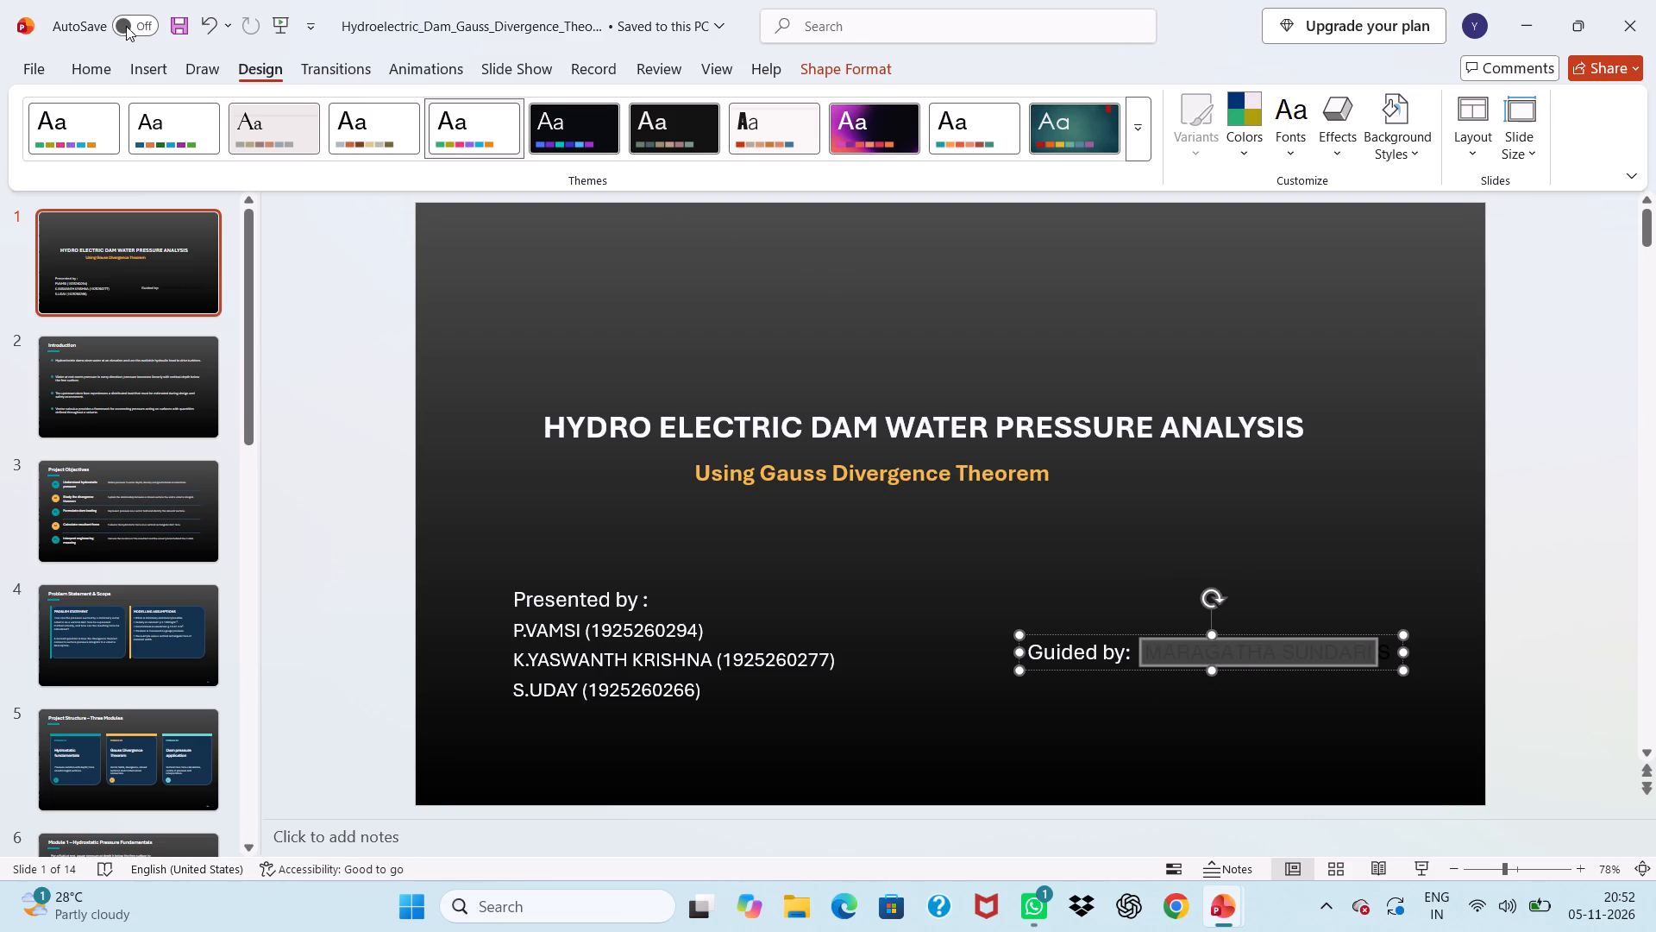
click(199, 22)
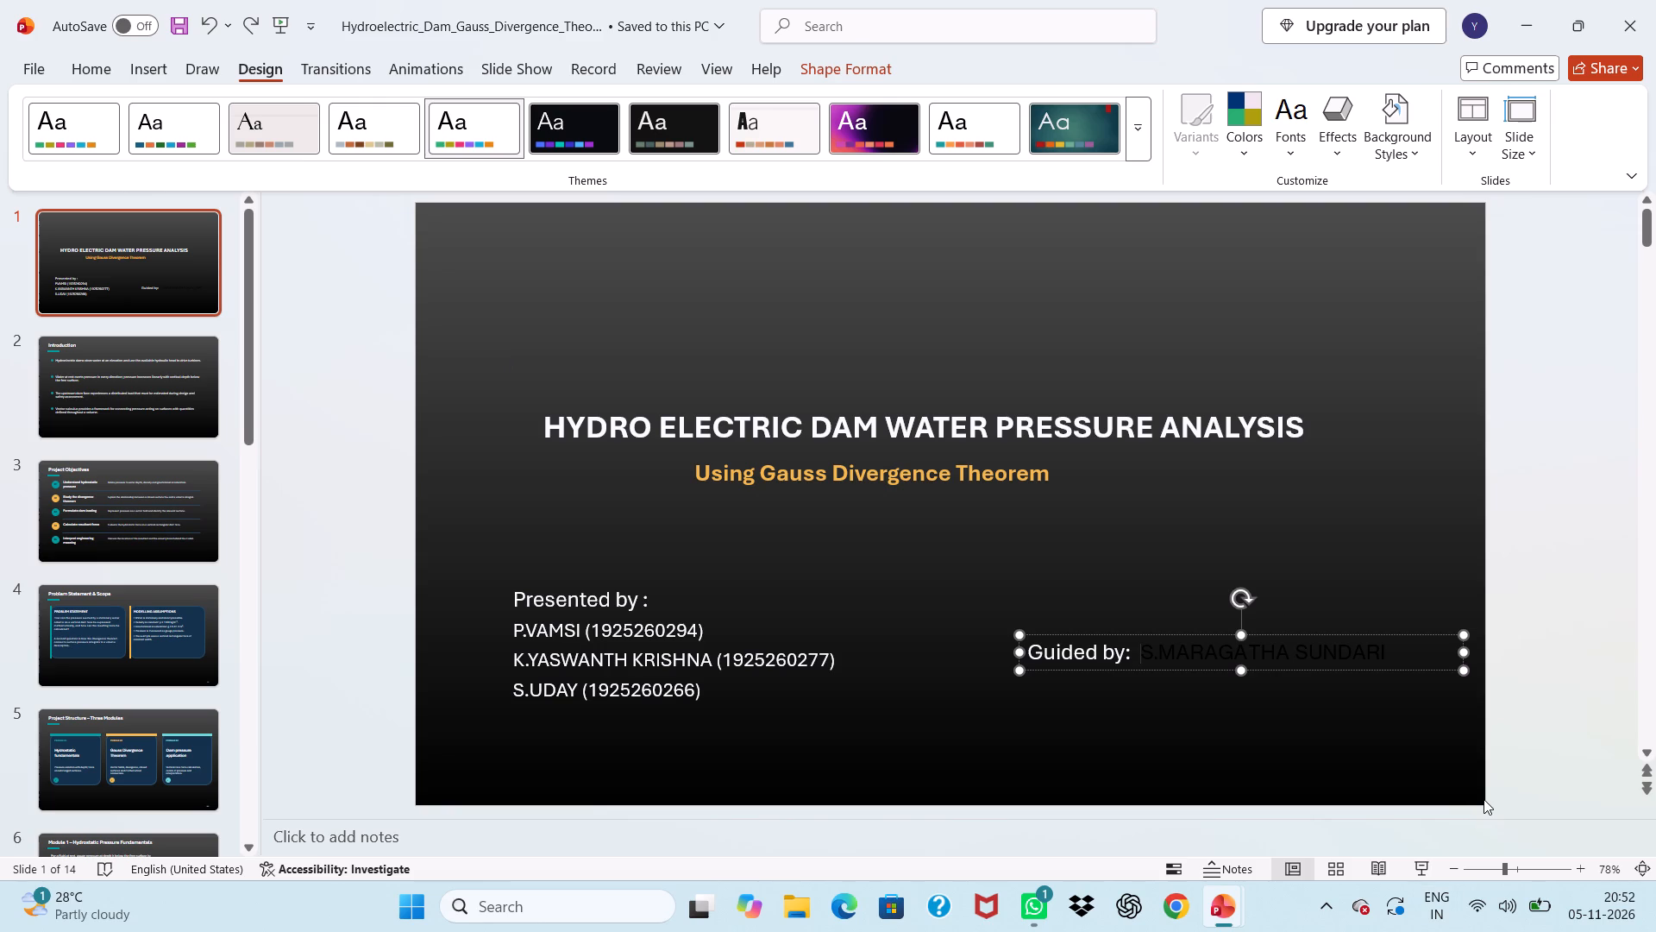
Set the font colour of the guide's name after "Guided by:" on the title slide to white.
key(shift+Right)
key(shift+Right)
key(shift+Right)
key(shift+Right)
key(shift+Right)
key(shift+Right)
key(shift+Right)
key(shift+Right)
key(shift+Right)
key(shift+Right)
key(shift+Right)
key(shift+Right)
key(shift+Right)
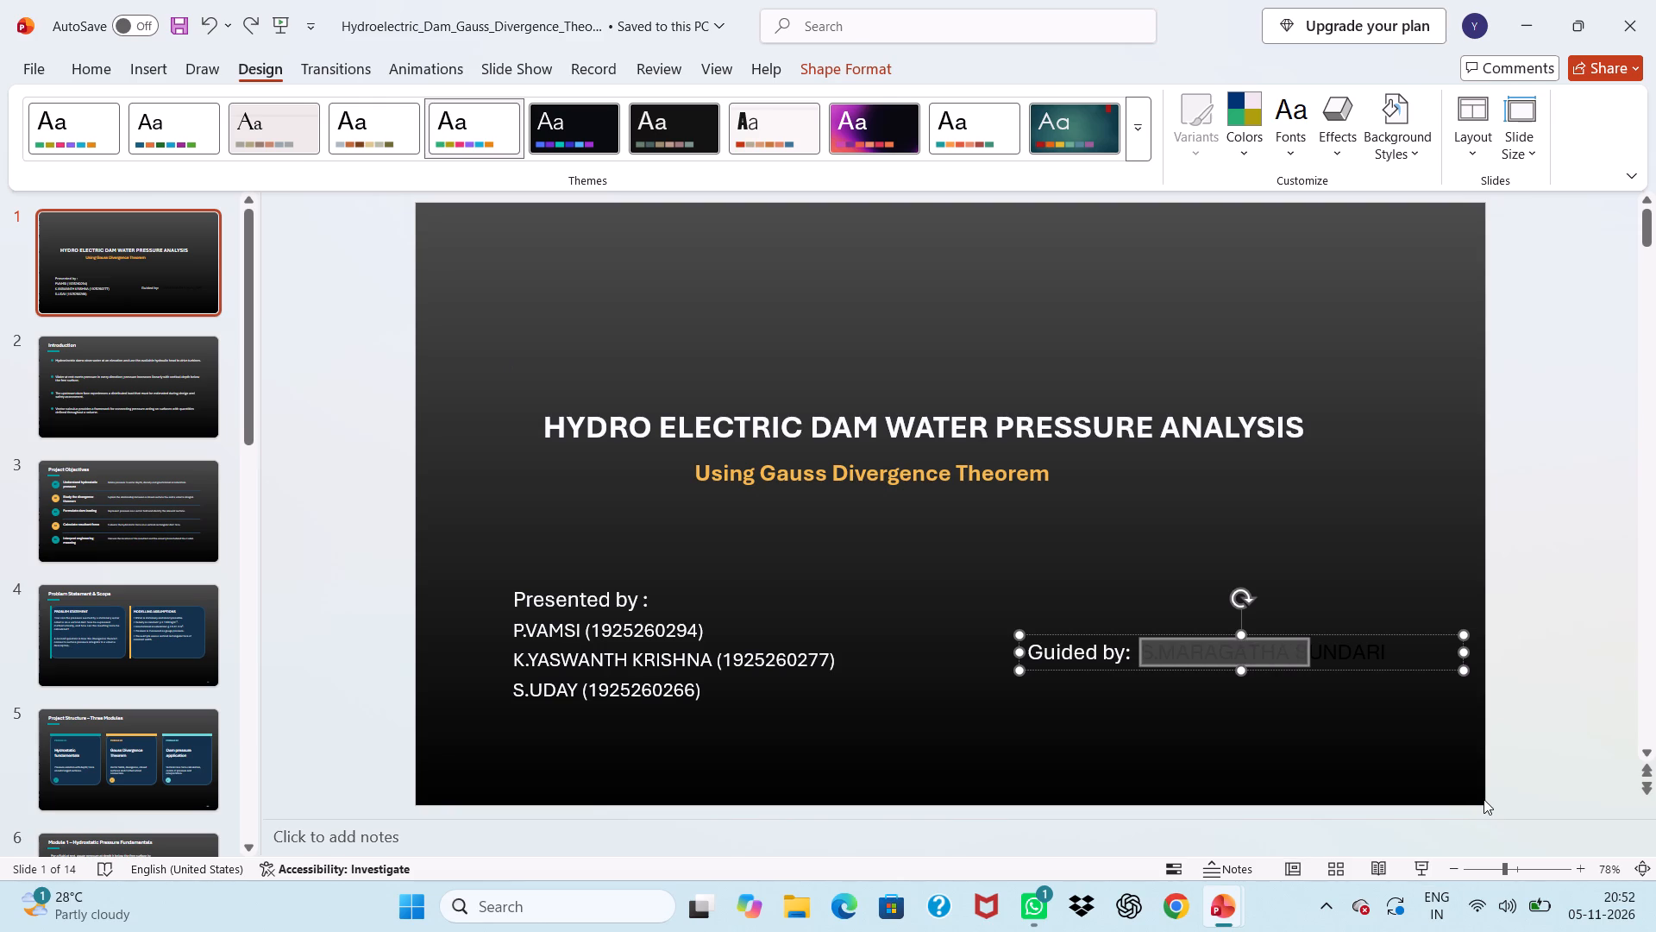
key(shift+Right)
key(shift+Right)
key(shift+Right)
key(shift+Right)
key(shift+Right)
key(shift+Right)
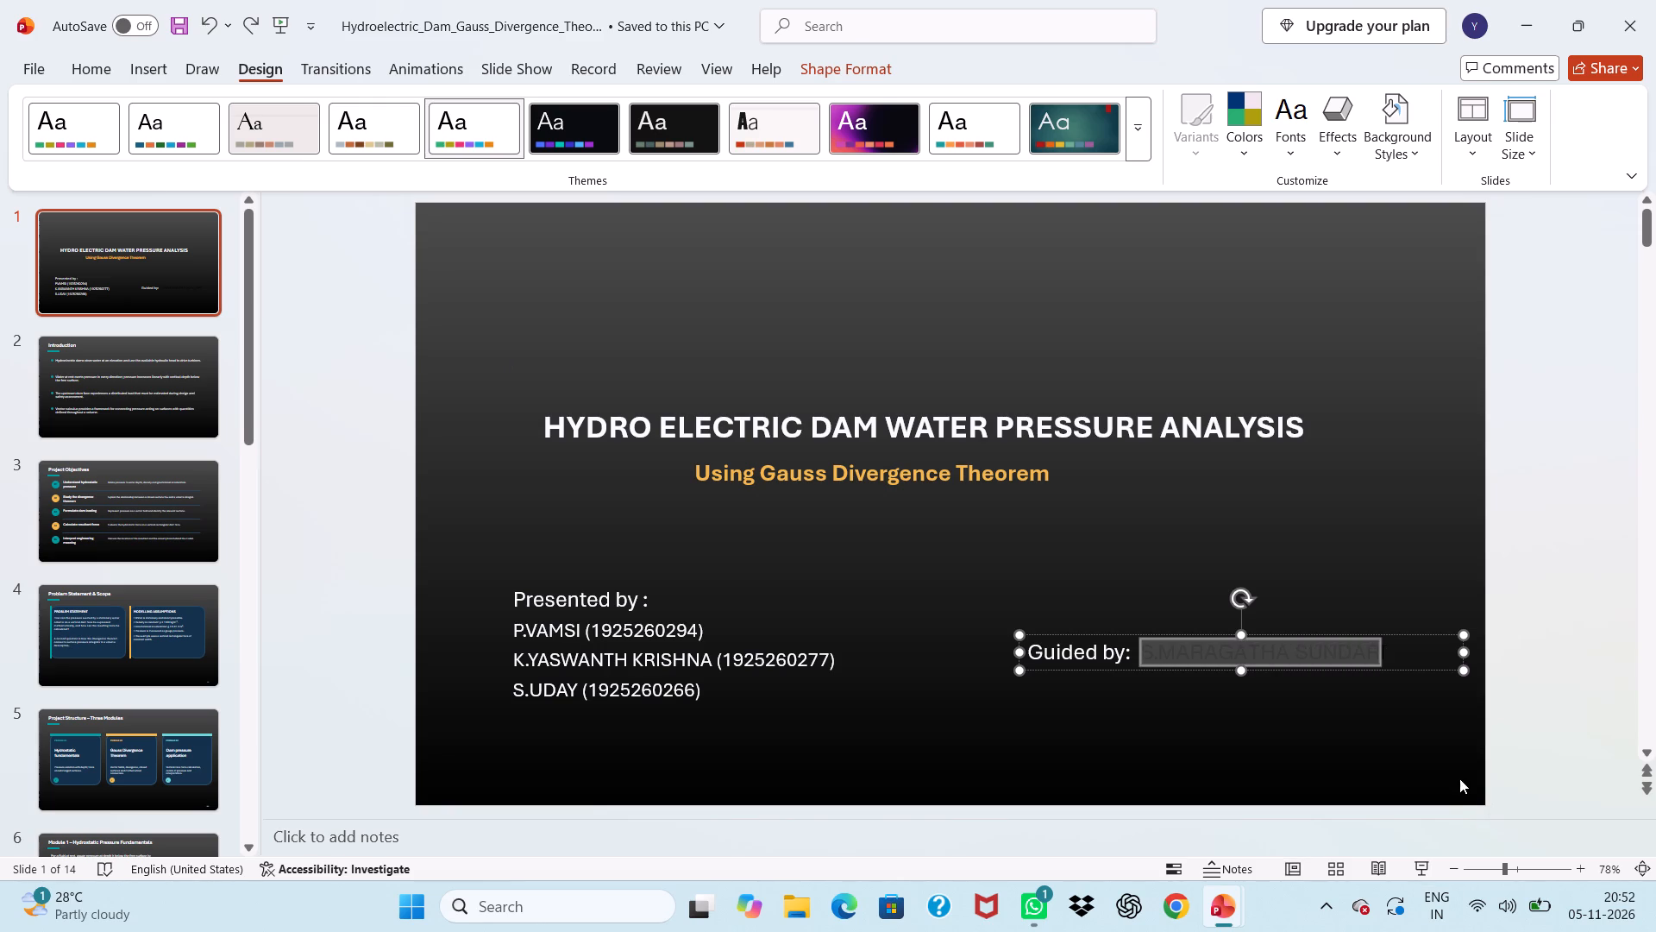
click(160, 66)
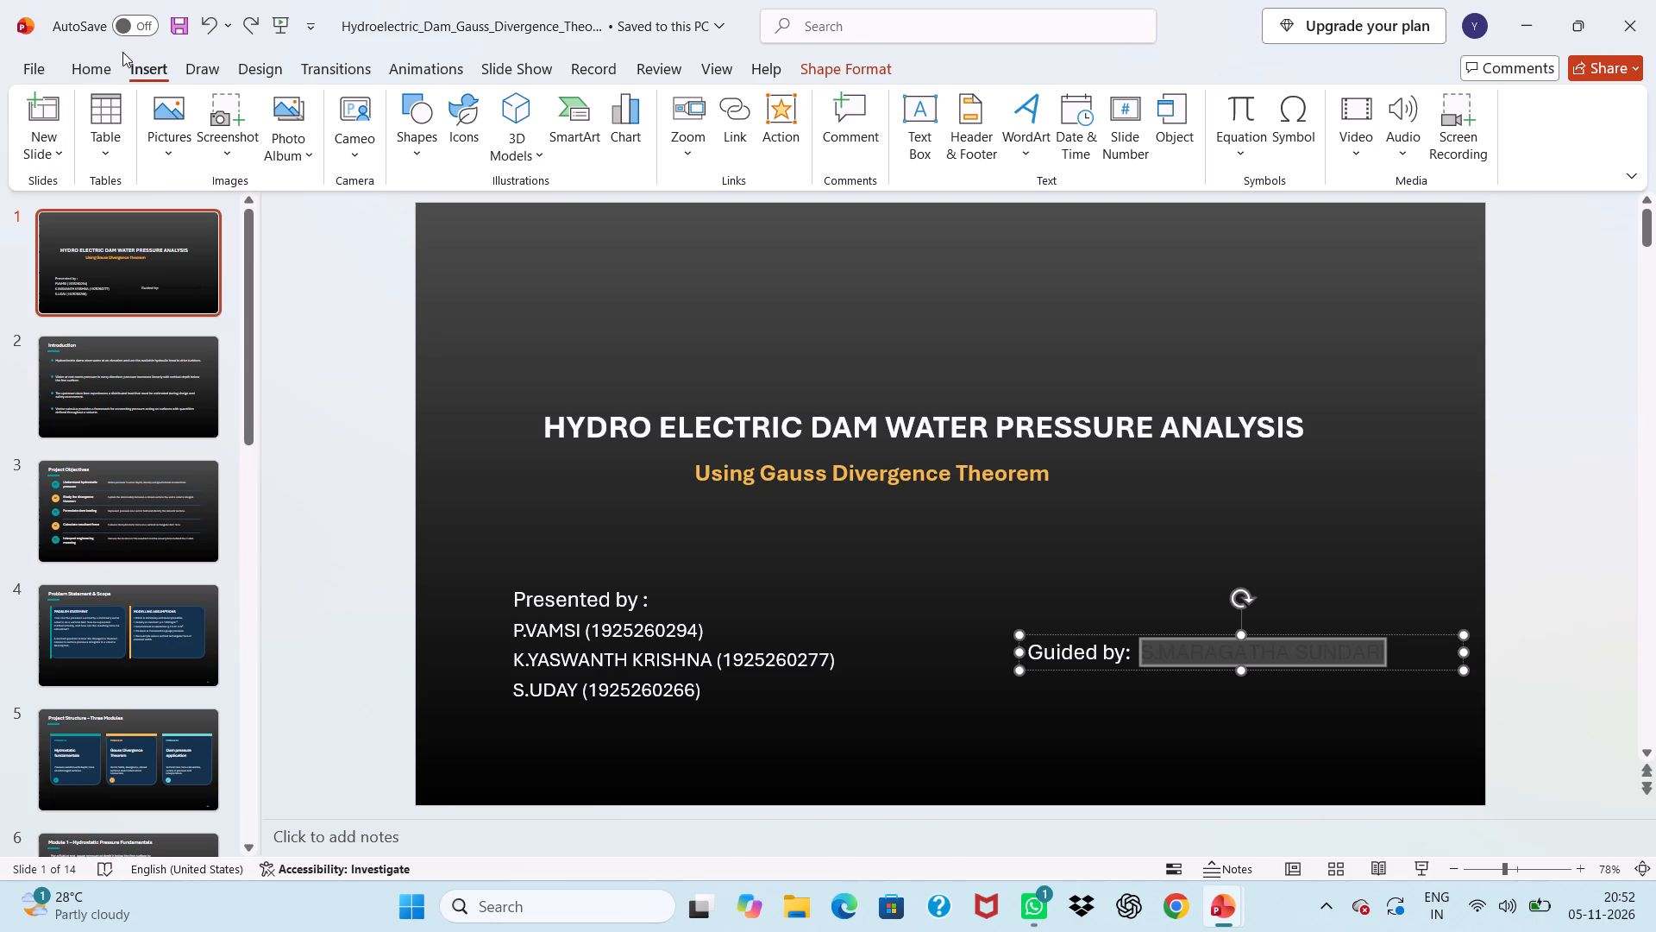
click(103, 66)
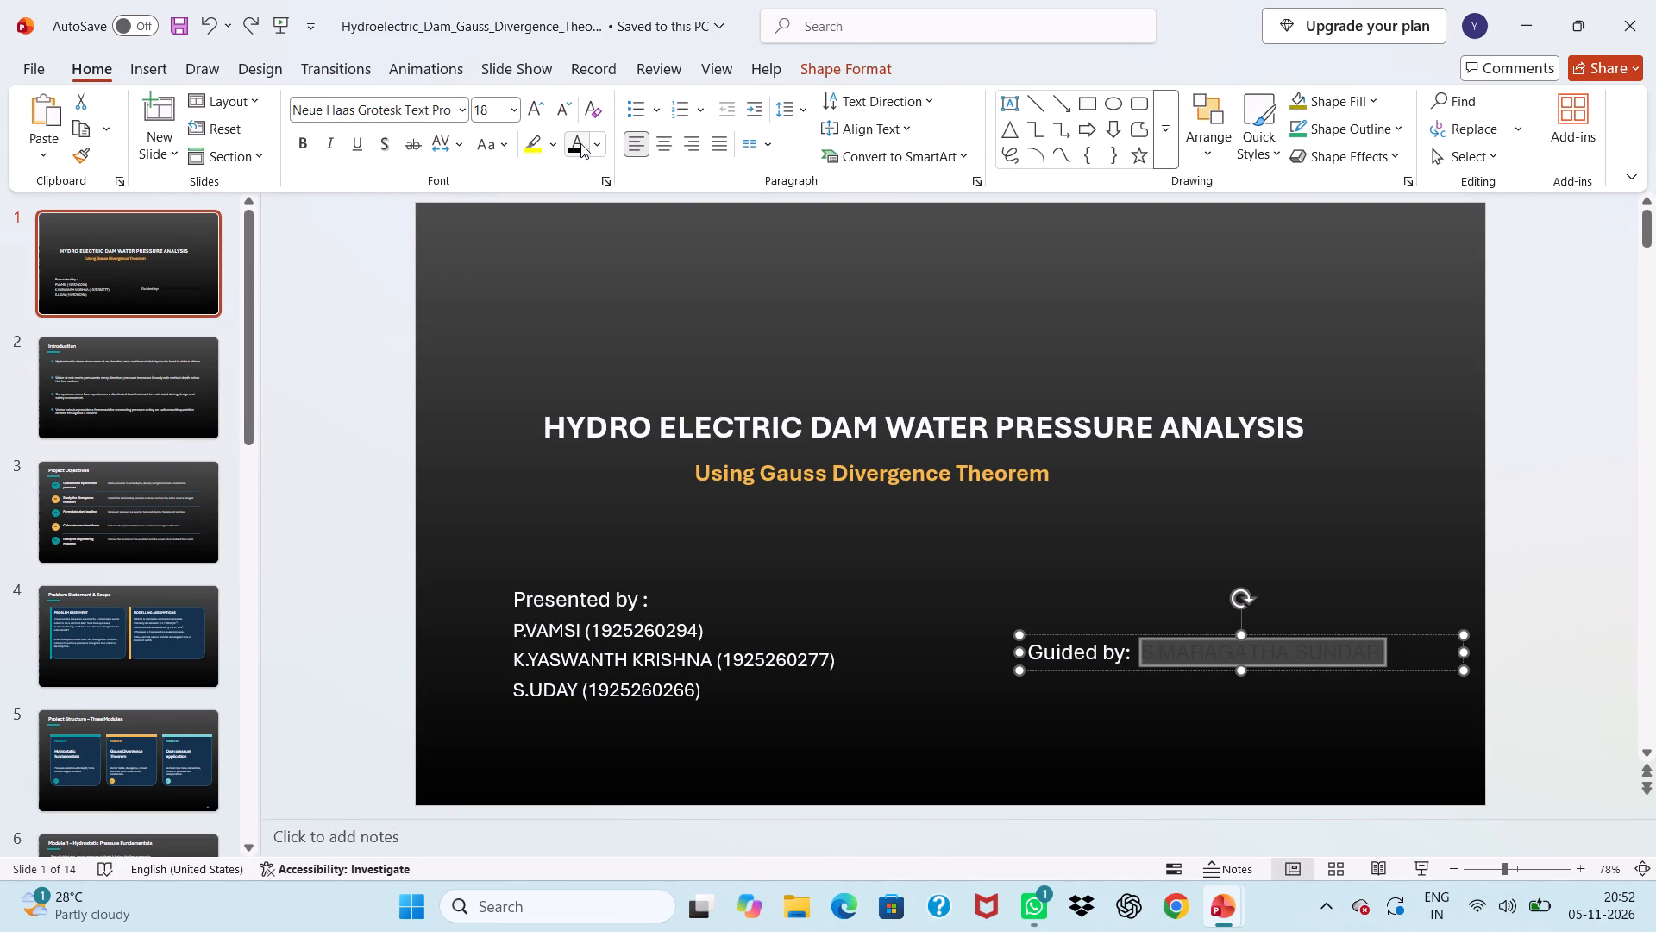
click(574, 141)
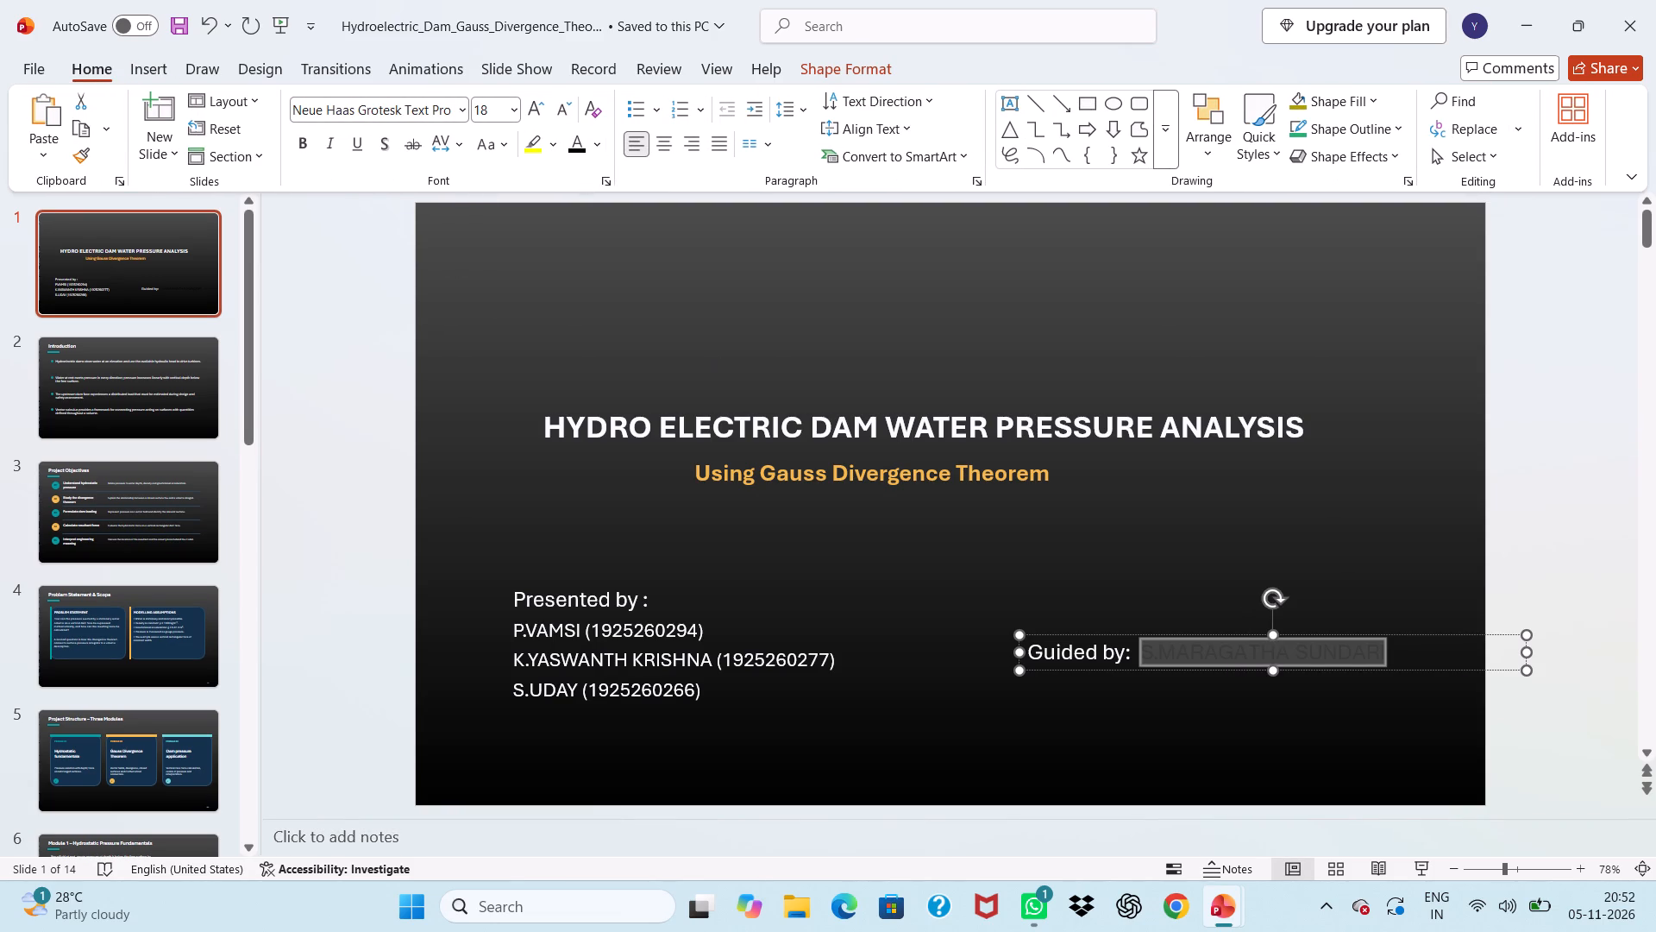
click(597, 142)
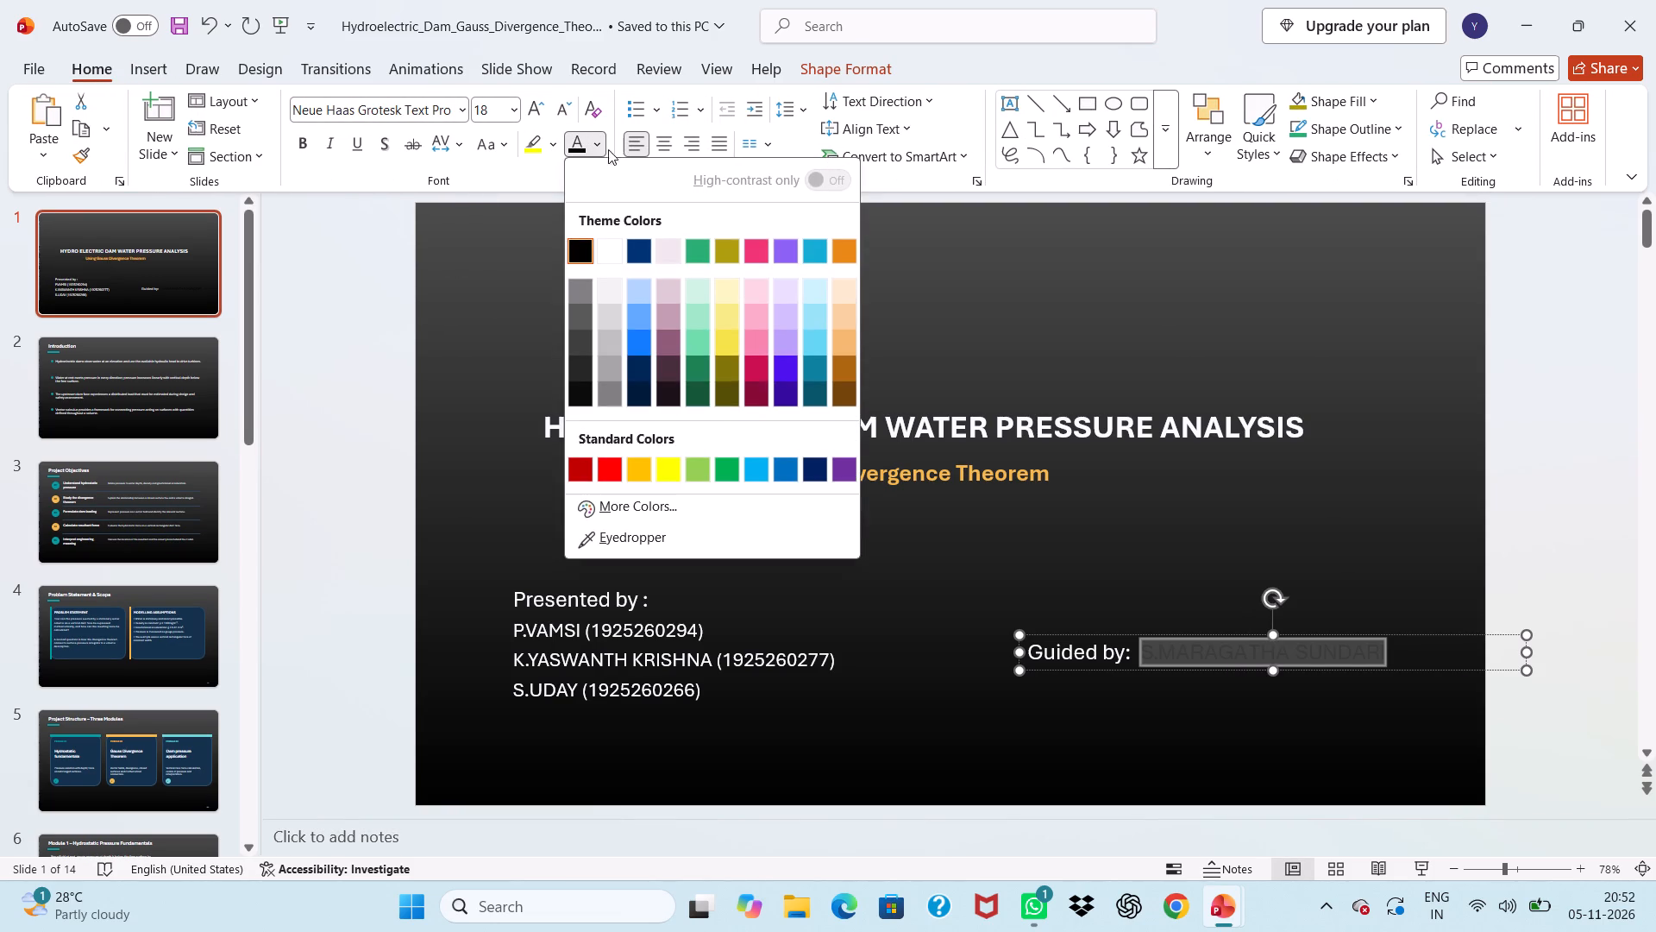
click(612, 256)
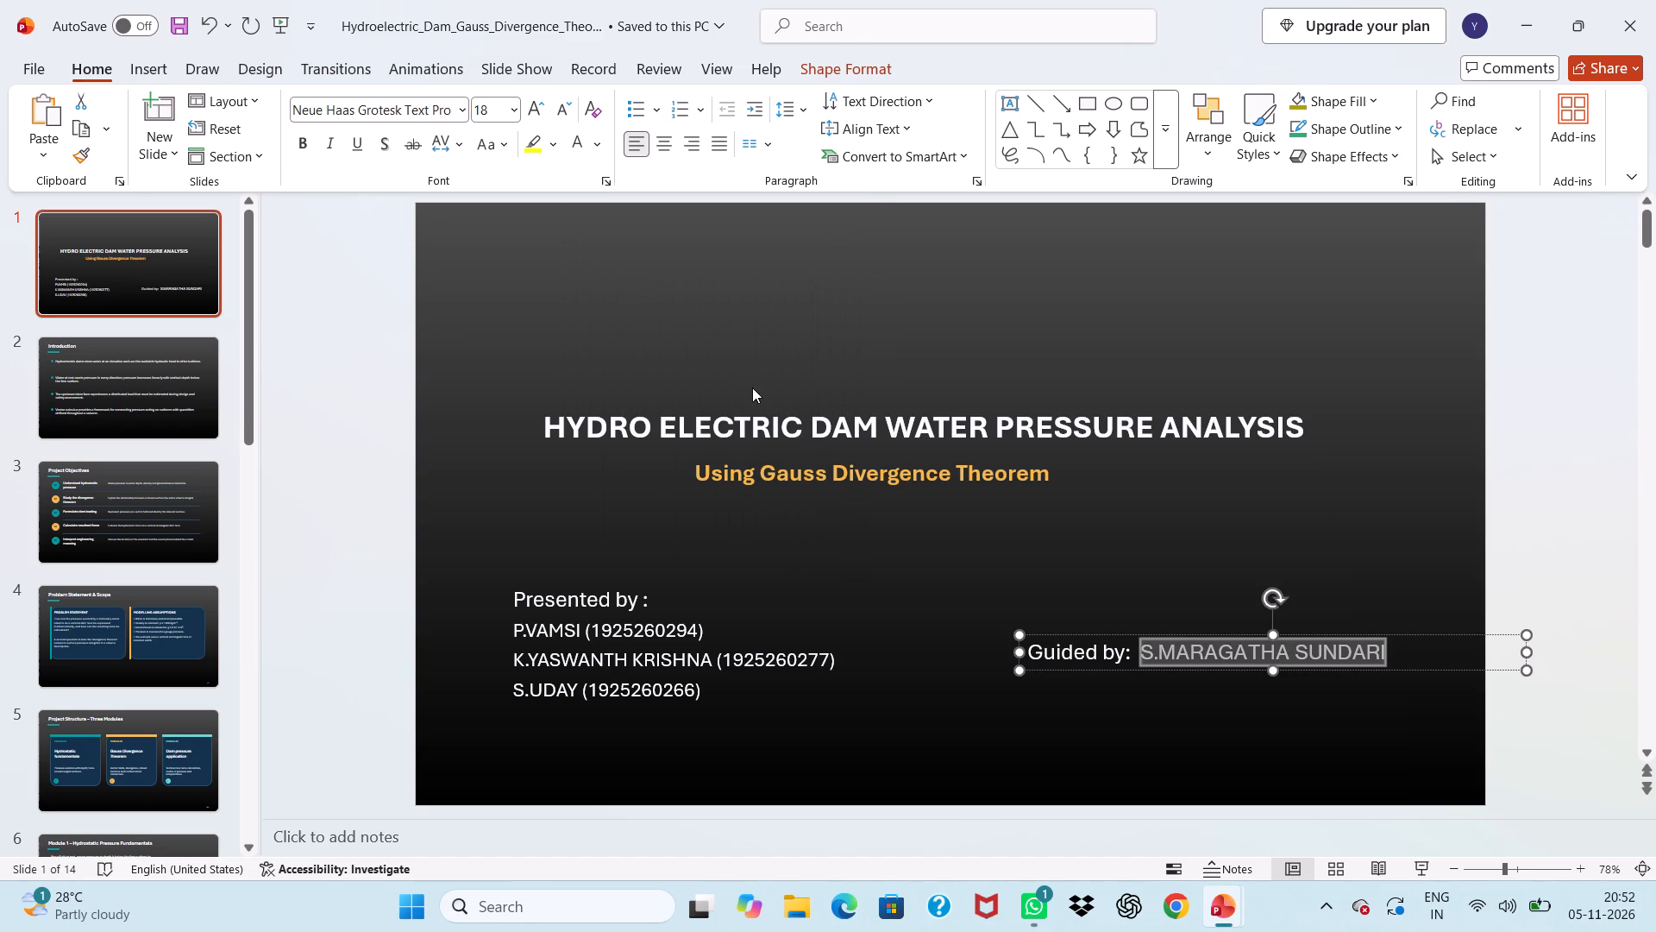
click(757, 350)
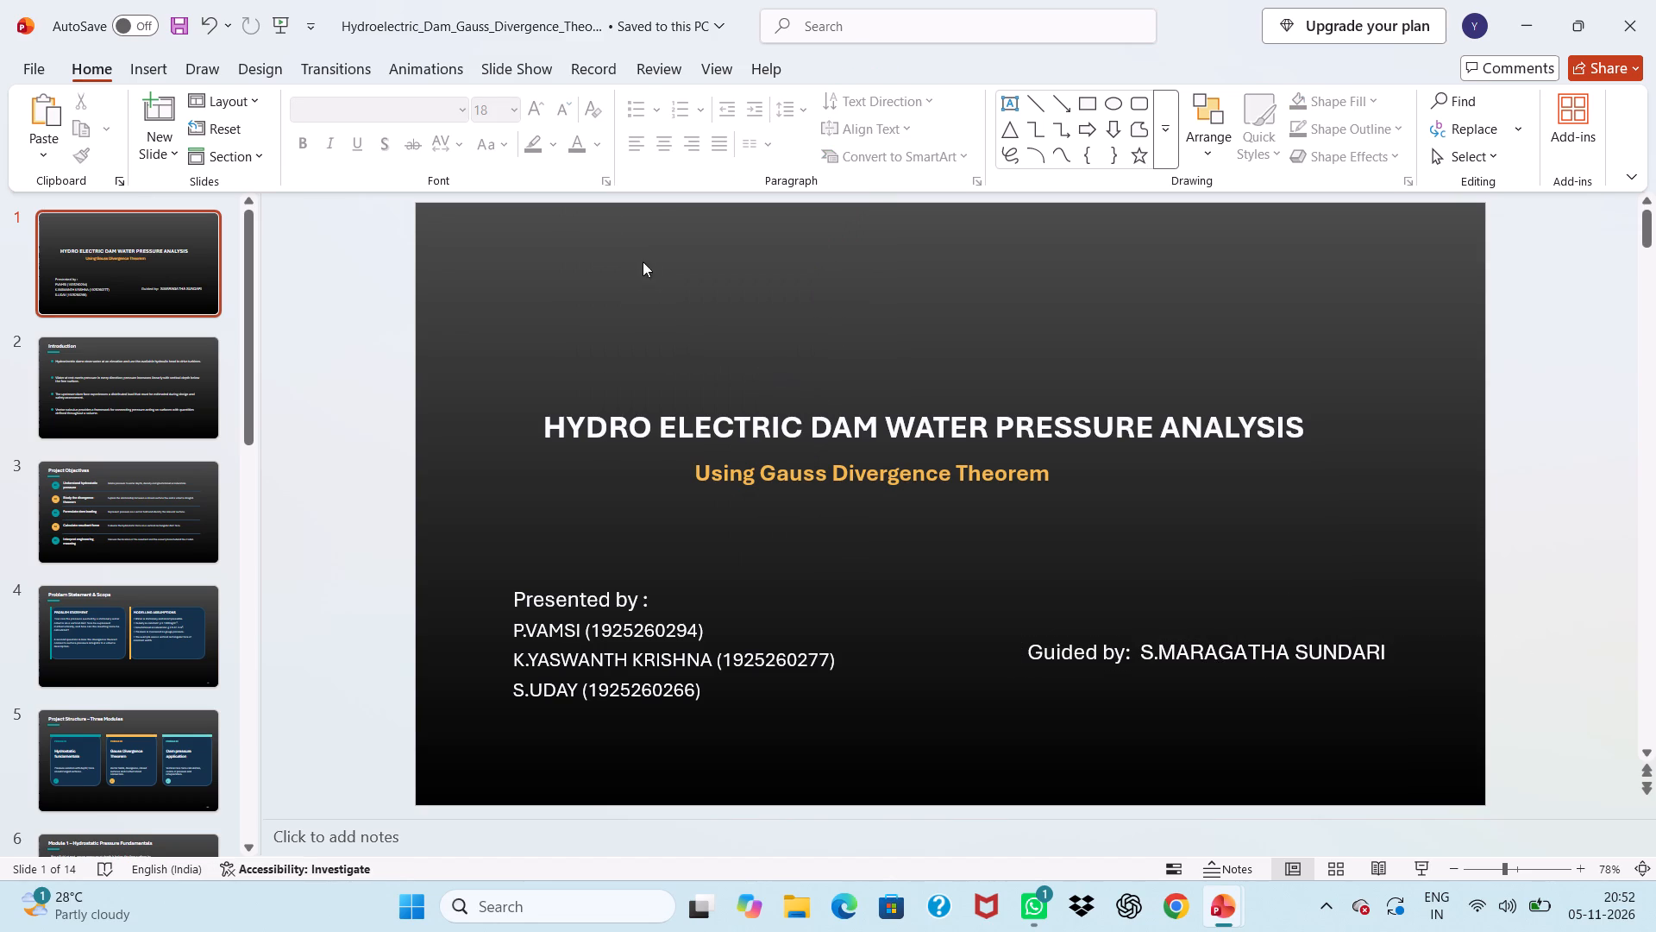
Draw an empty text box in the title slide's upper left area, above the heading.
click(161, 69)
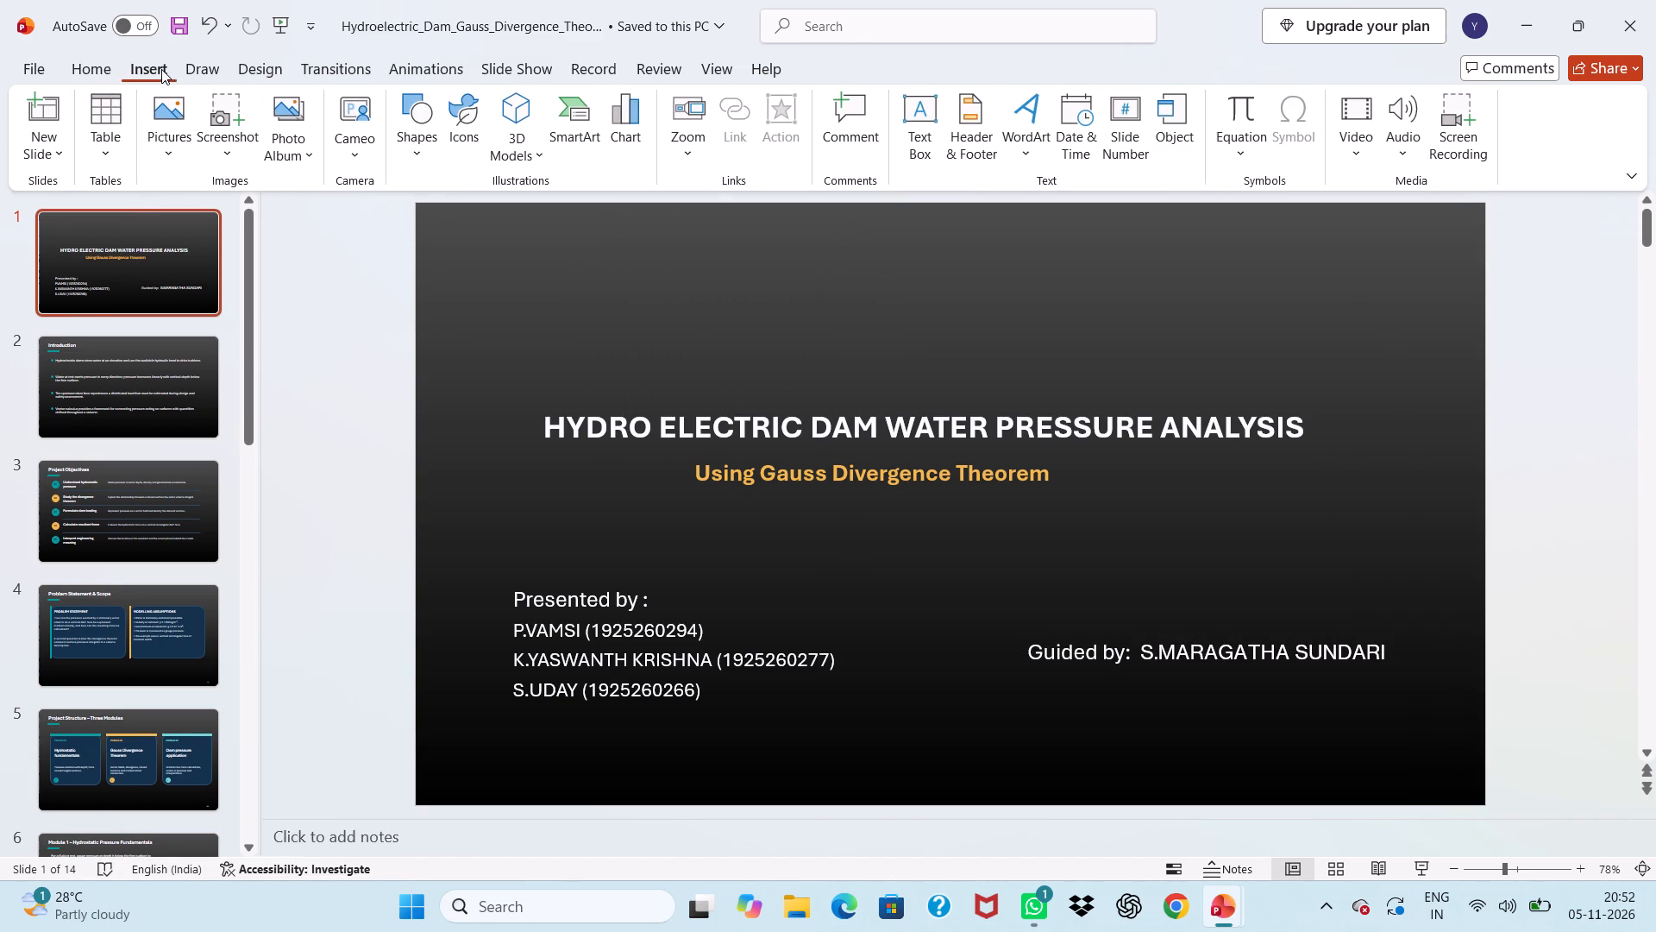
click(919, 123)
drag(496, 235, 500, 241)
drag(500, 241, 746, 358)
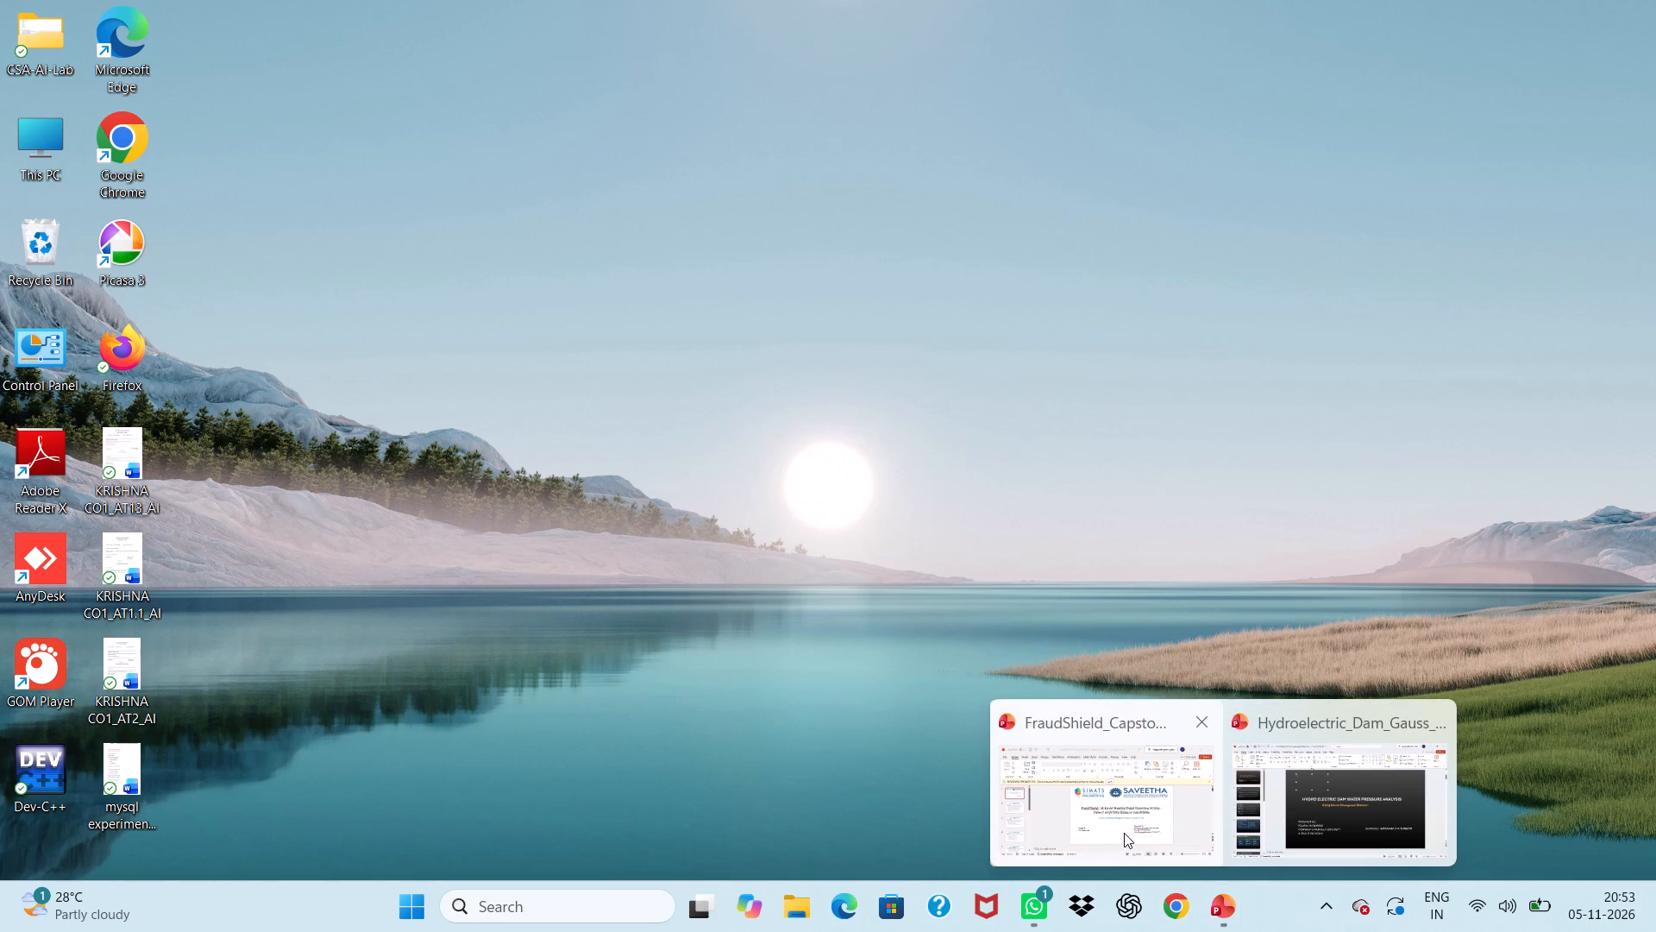
Switch to the FraudShield Capstone Review presentation and copy the SIMATS Engineering and Saveetha logo banner from its title slide.
click(1124, 832)
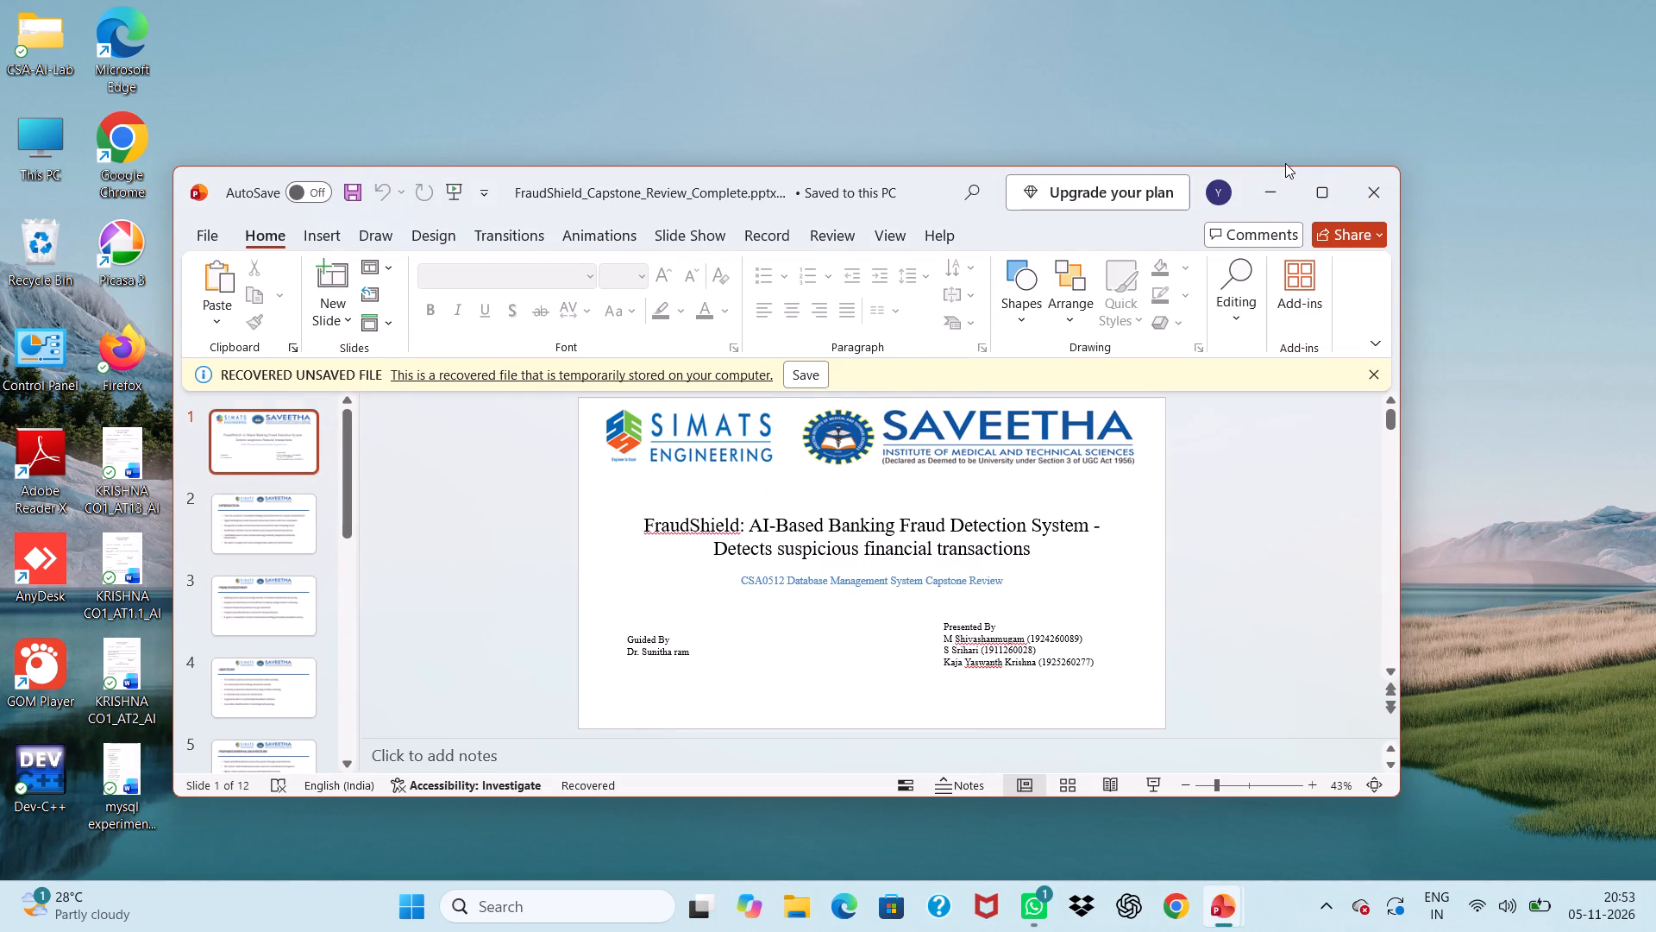
click(1319, 178)
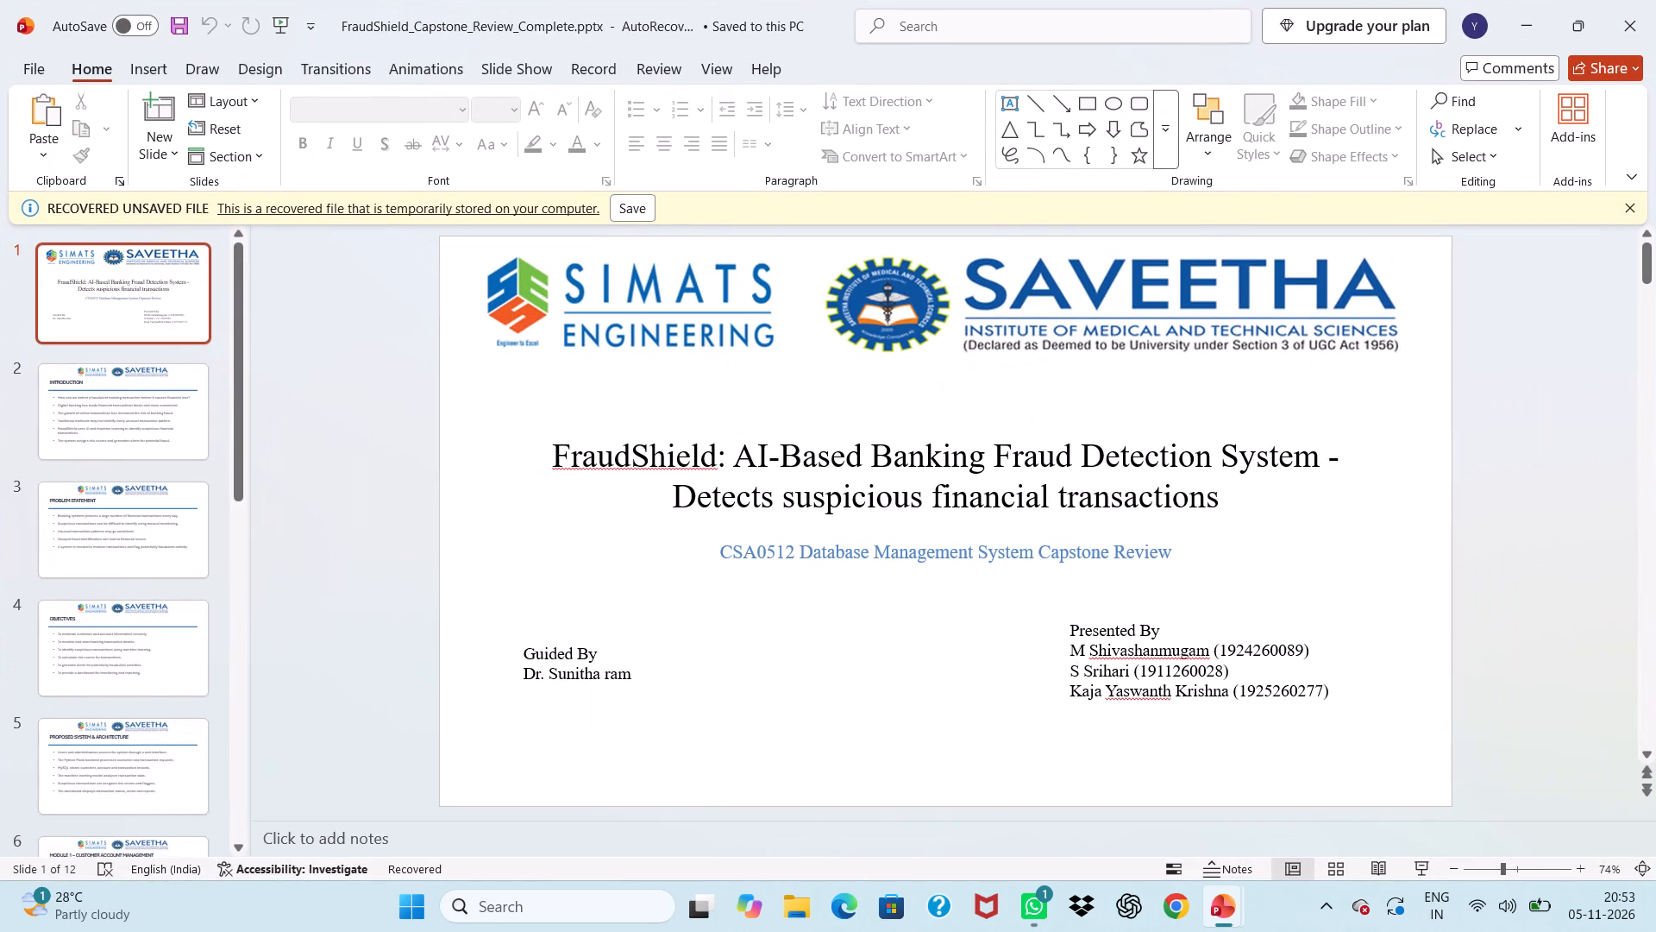
click(681, 305)
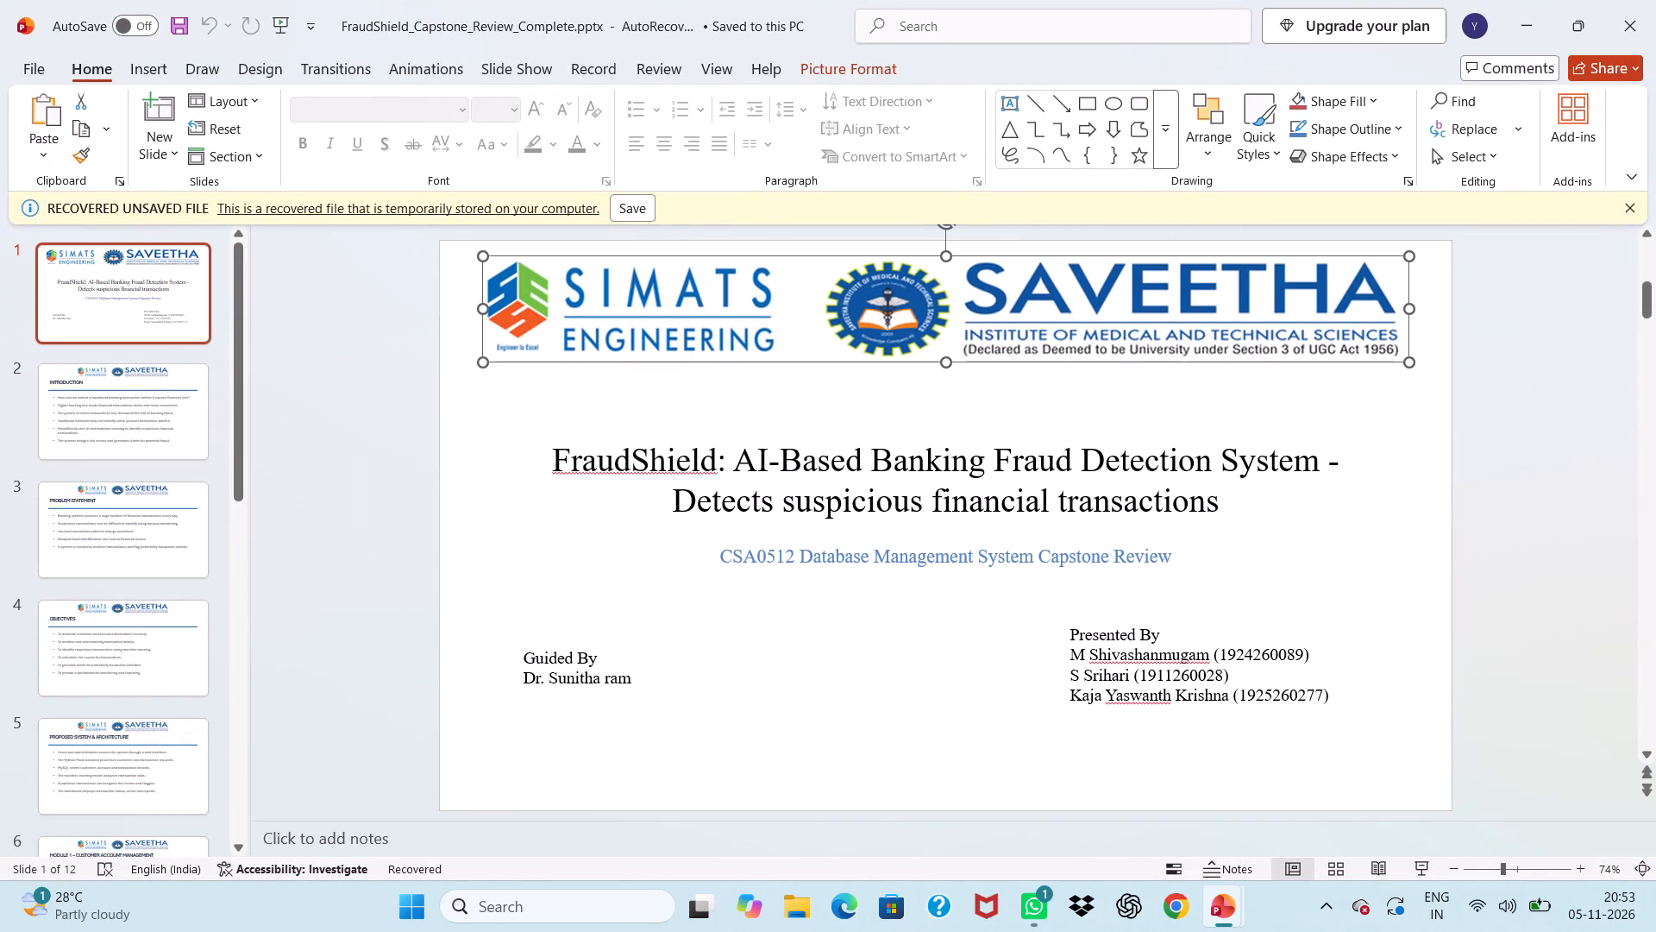
key(ctrl+c)
key(ctrl+c)
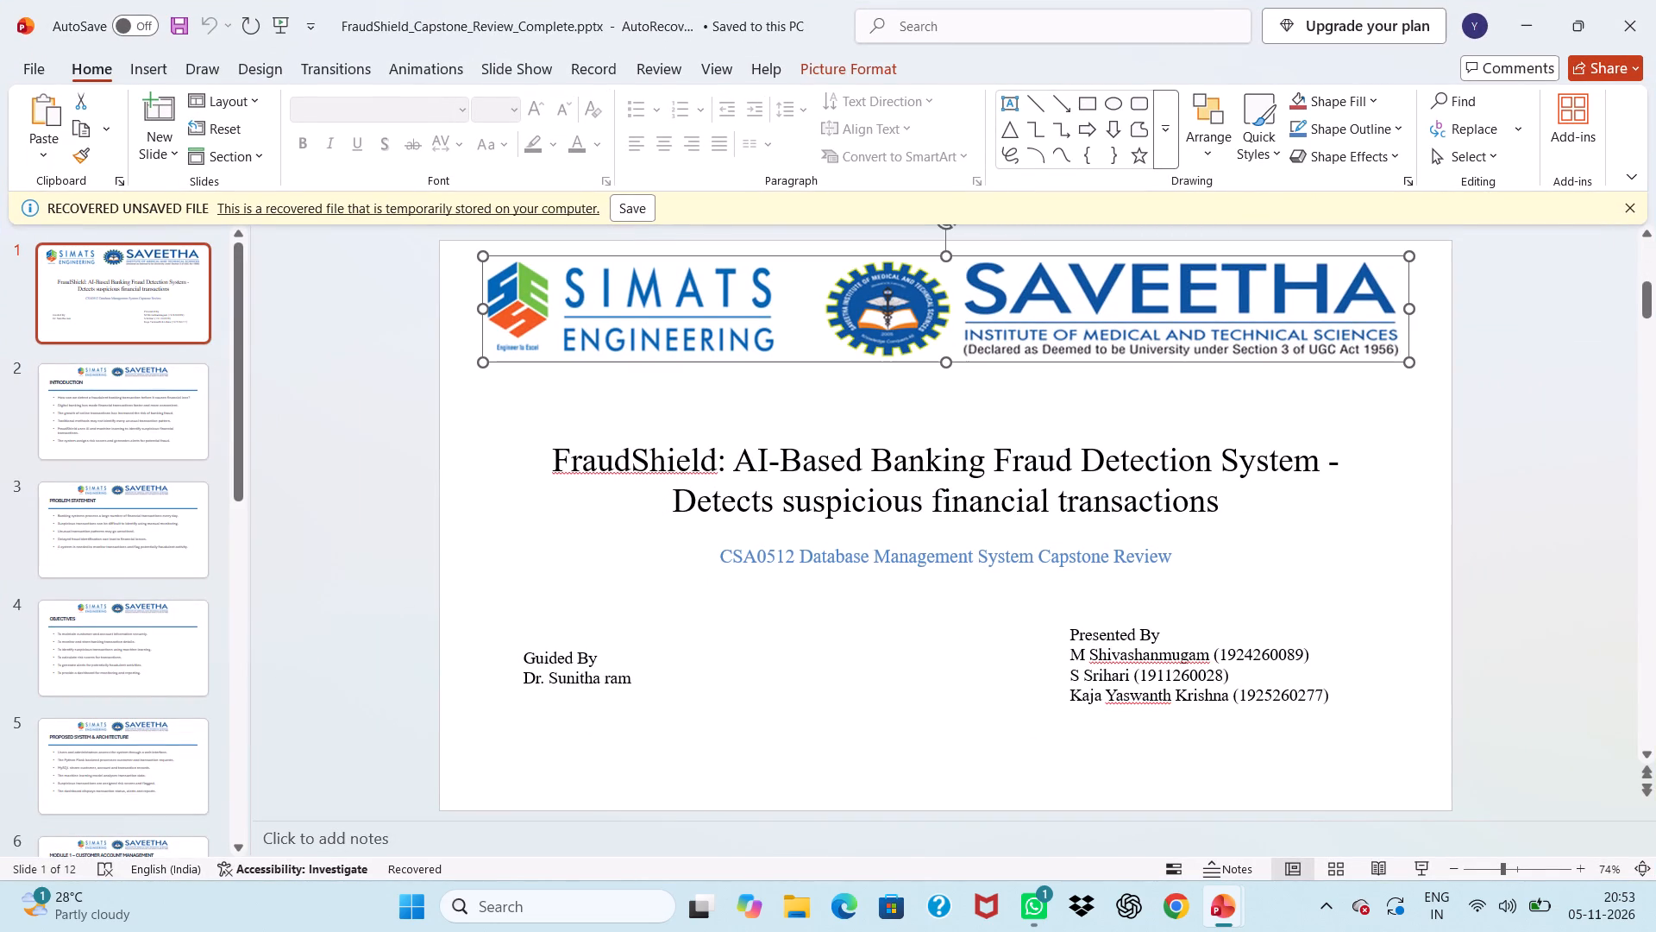
click(715, 293)
key(ctrl+c)
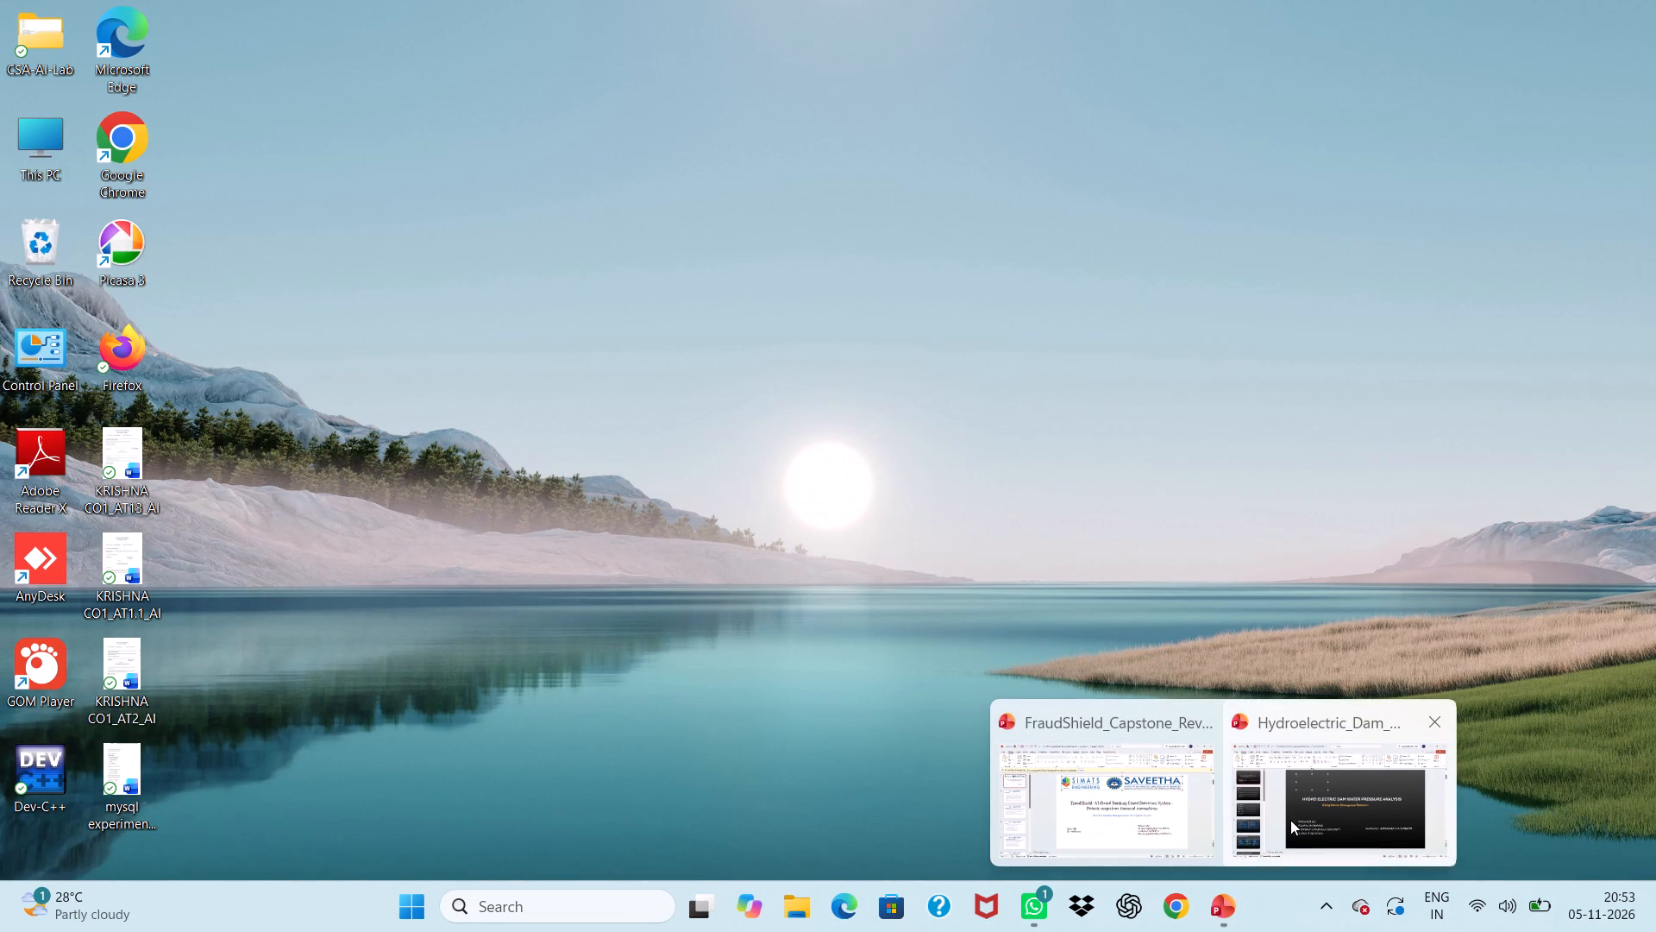
Return to the Hydroelectric Dam presentation and paste the logo banner across the top of its title slide.
click(1302, 814)
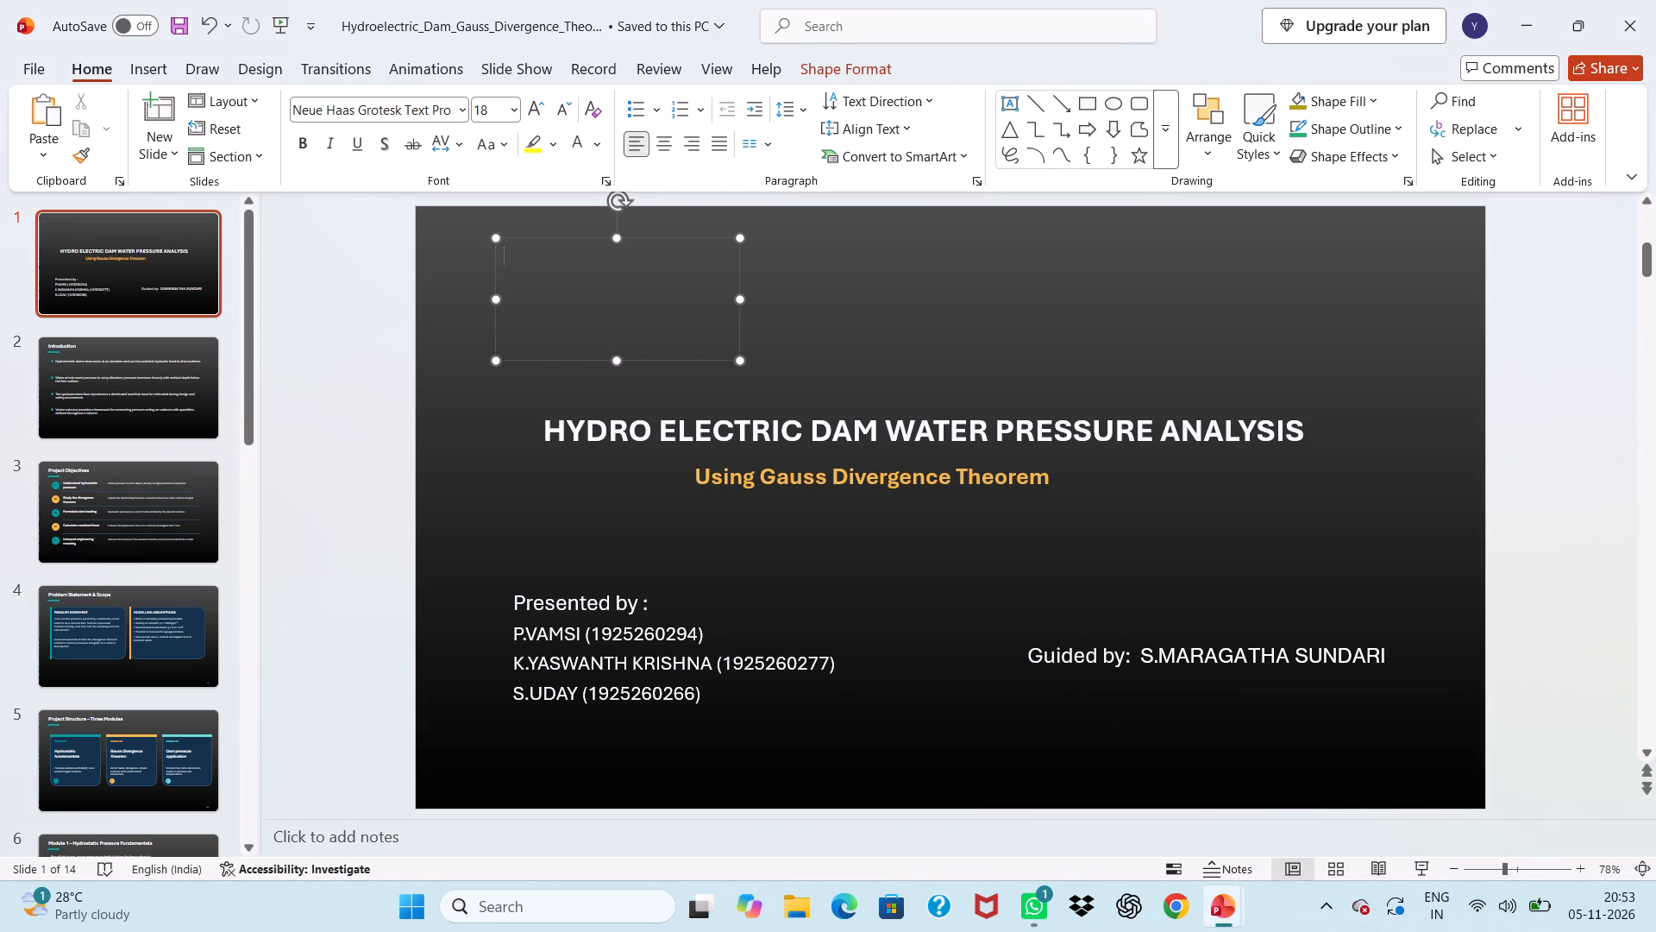
click(682, 332)
key(ctrl+v)
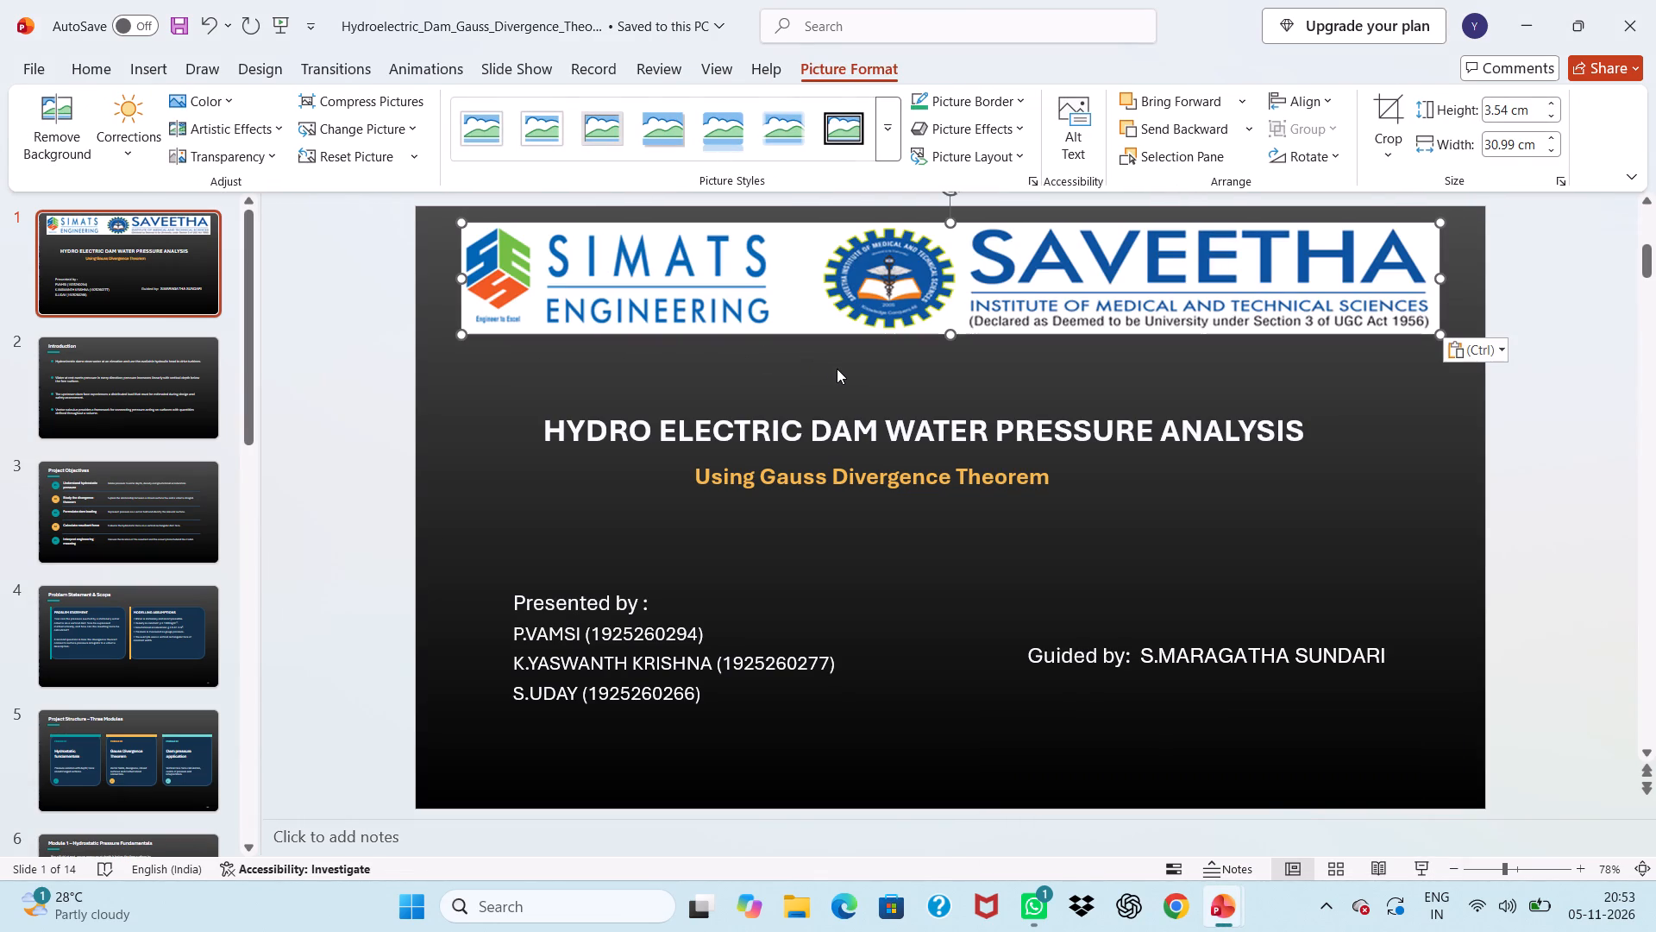
click(901, 373)
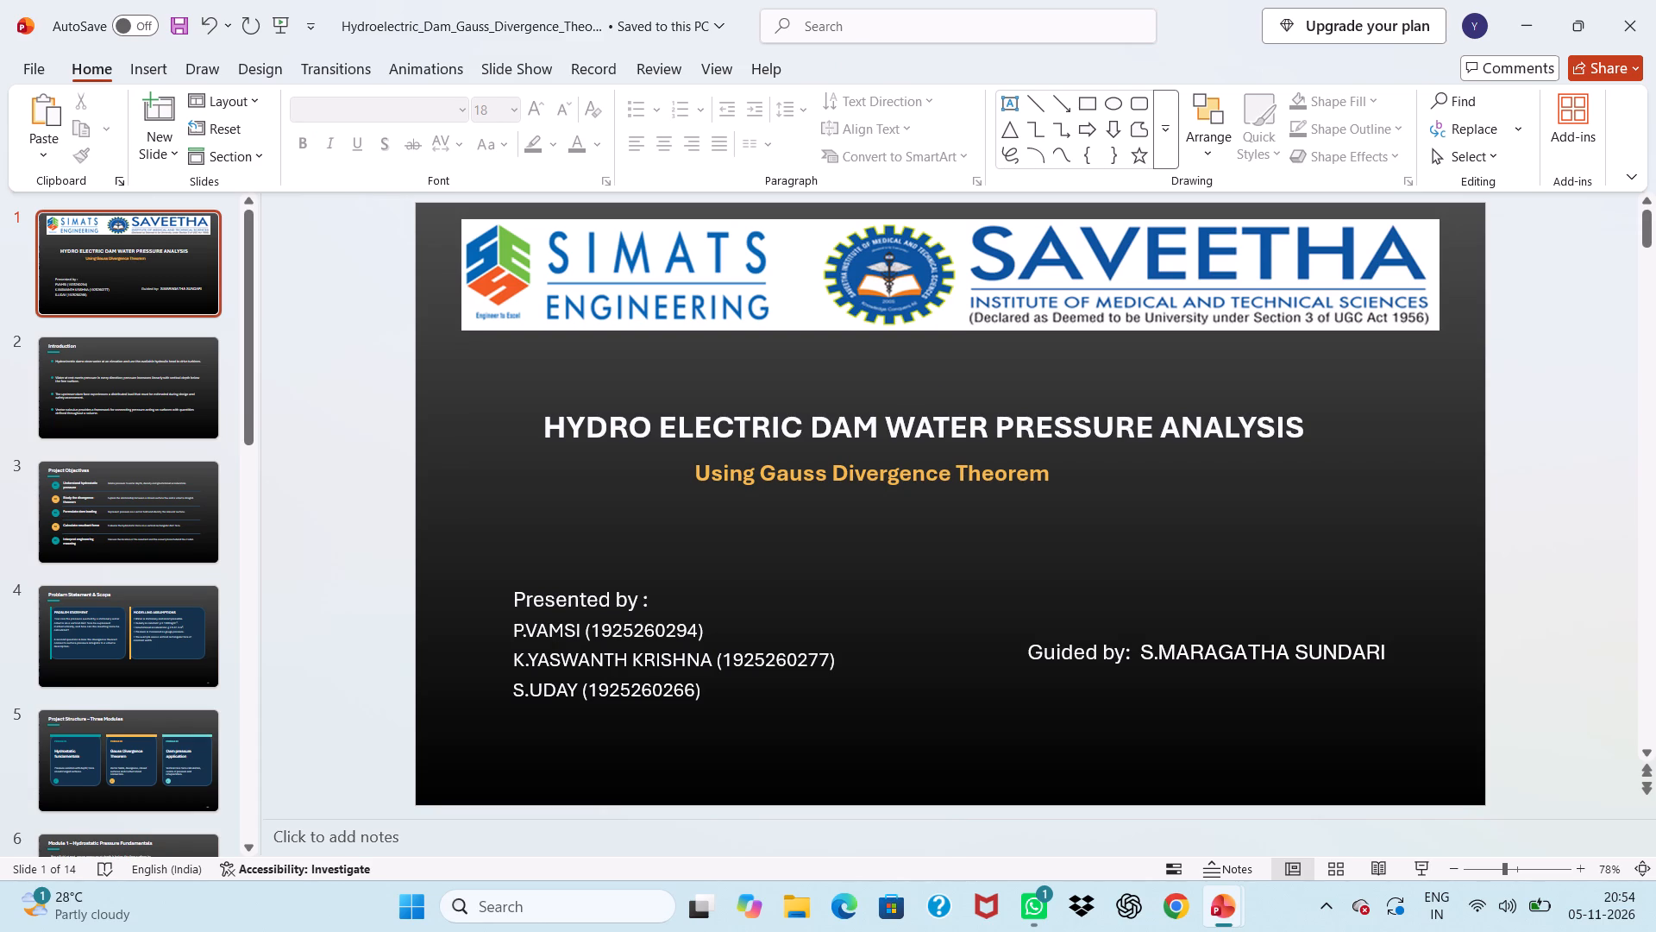
scroll(920, 431, up, 3)
Insert a space before the colon in "Guided by :" on the title slide and narrow its text box to fit within the slide.
click(1130, 657)
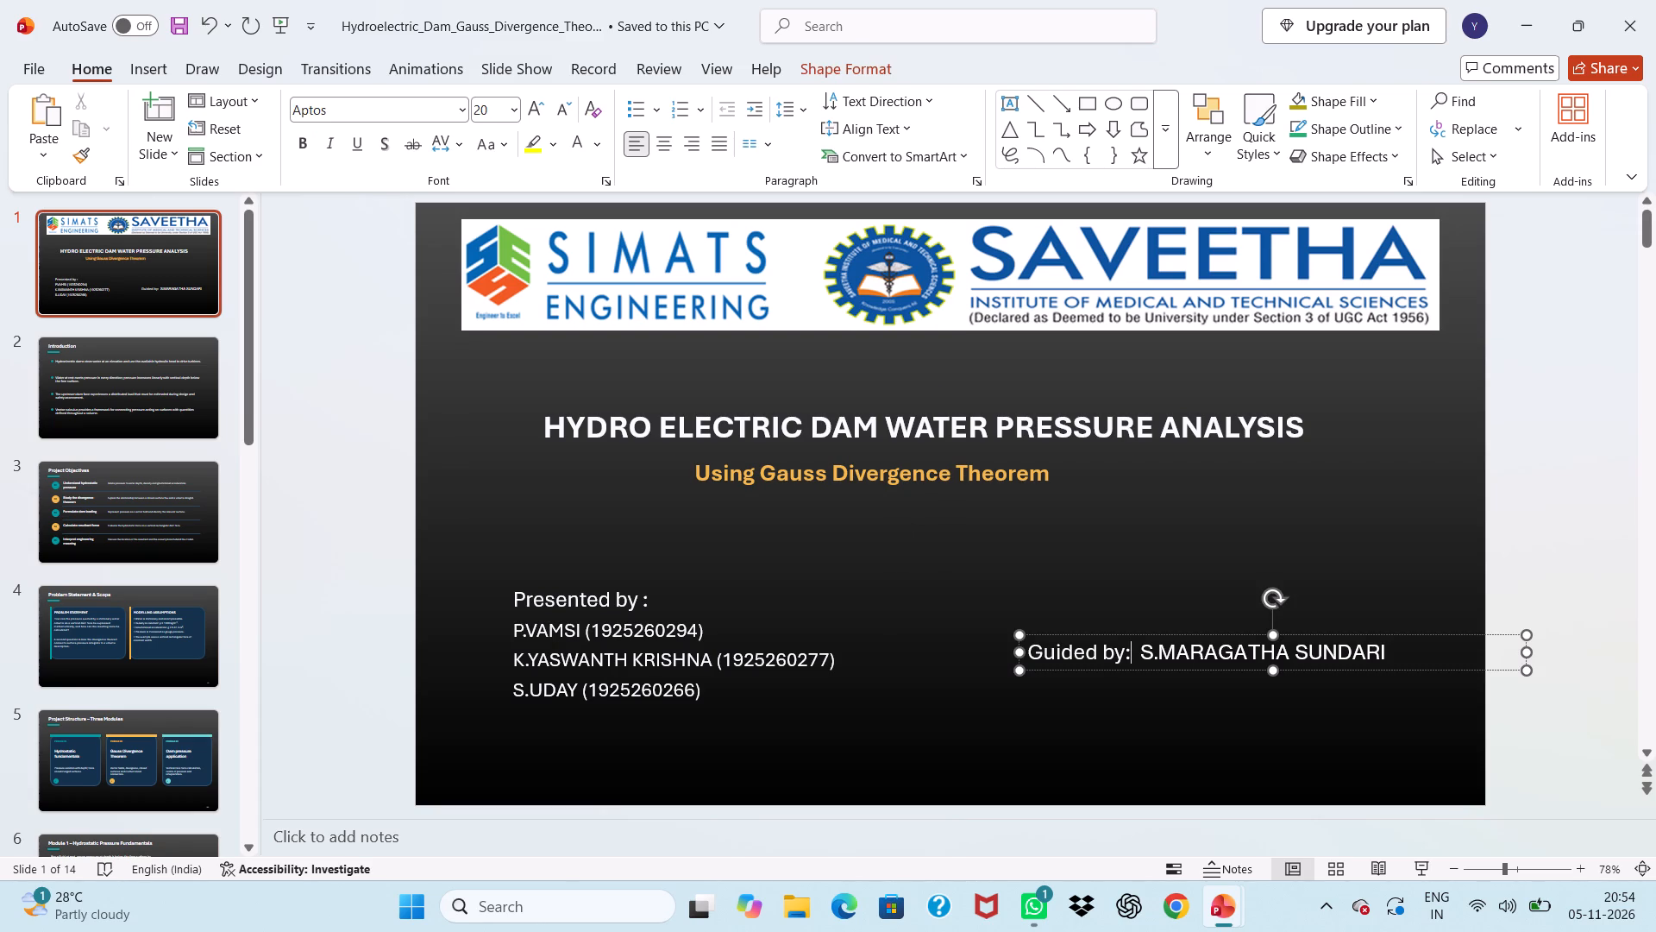
key(Return)
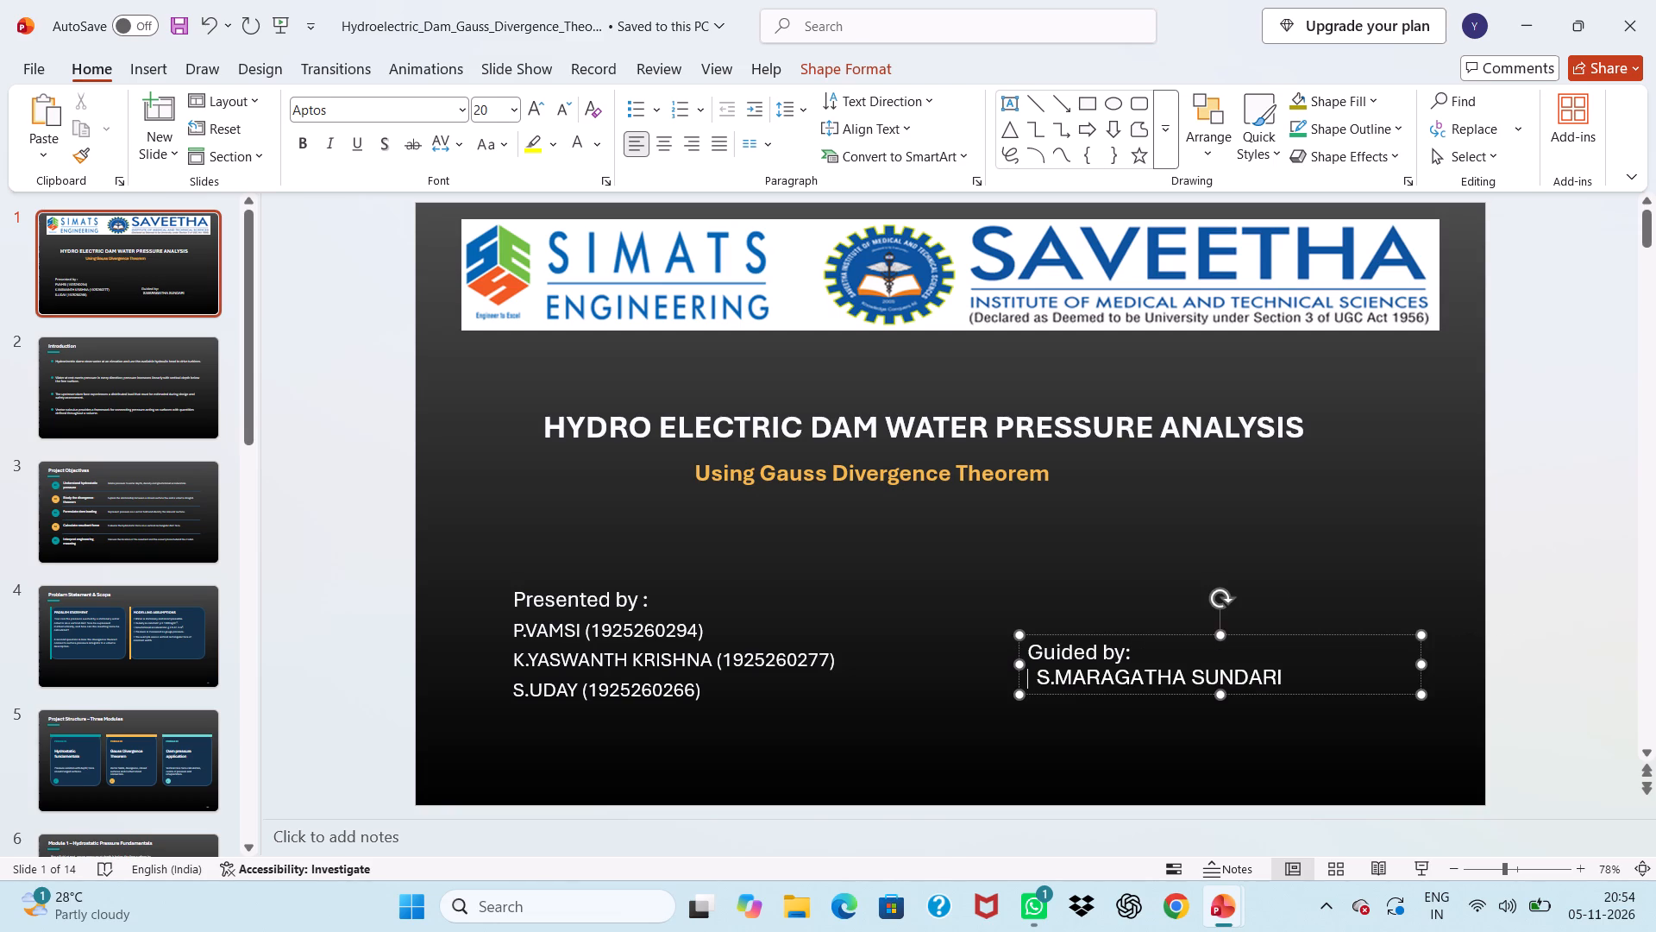
key(BackSpace)
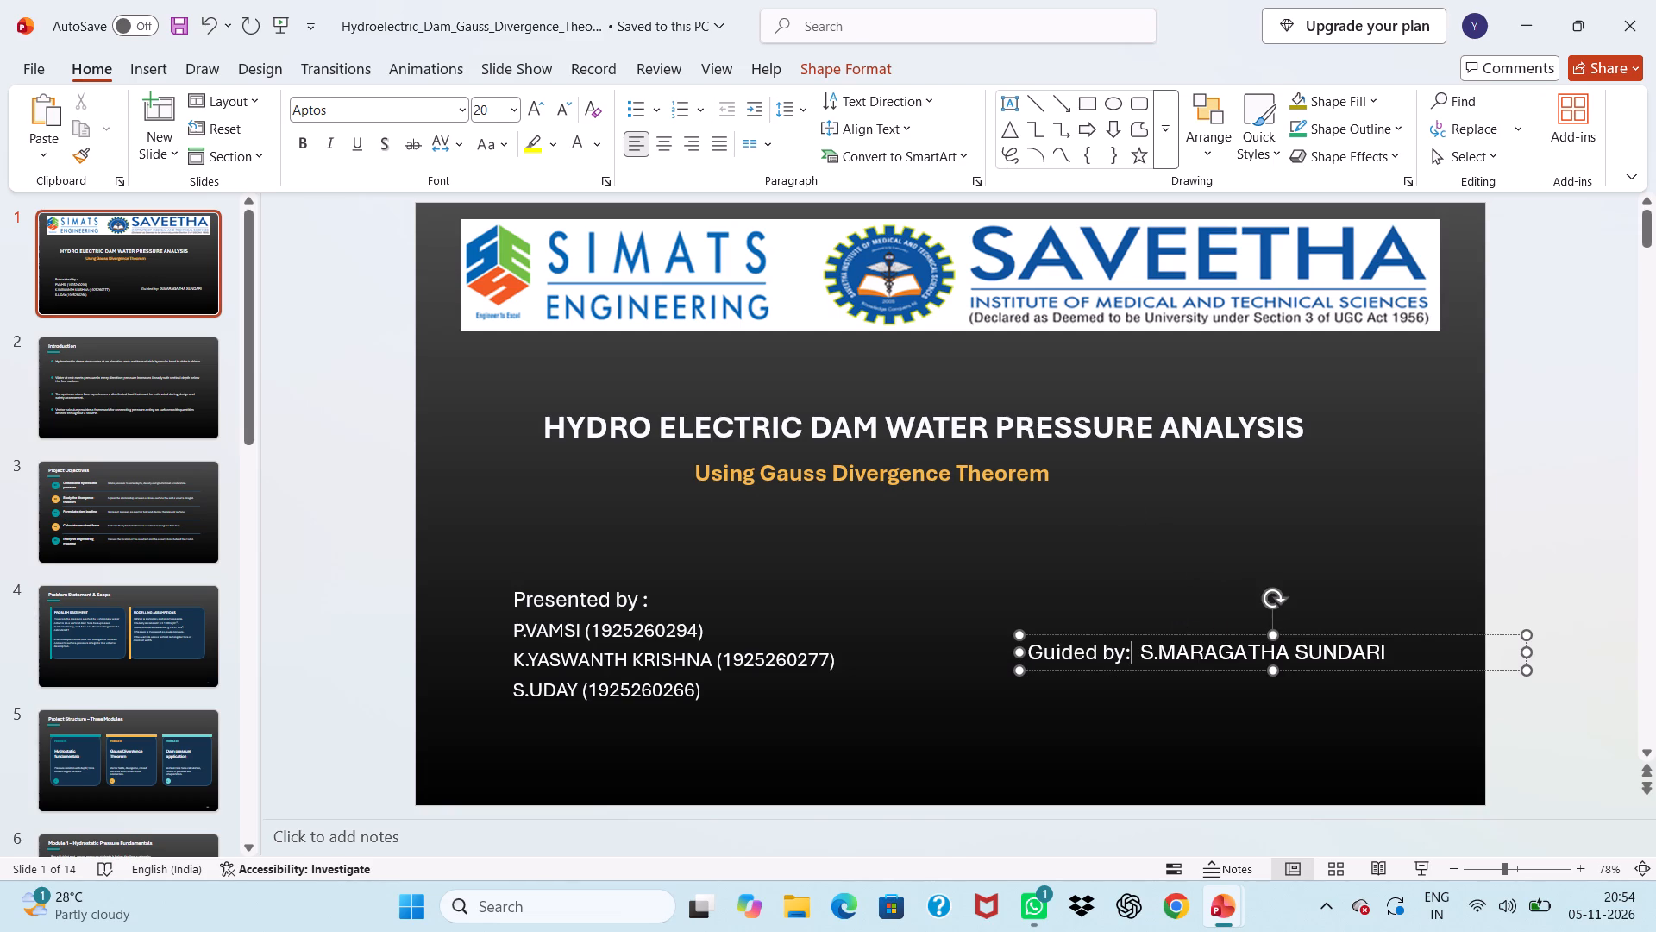
key(Left)
key(space)
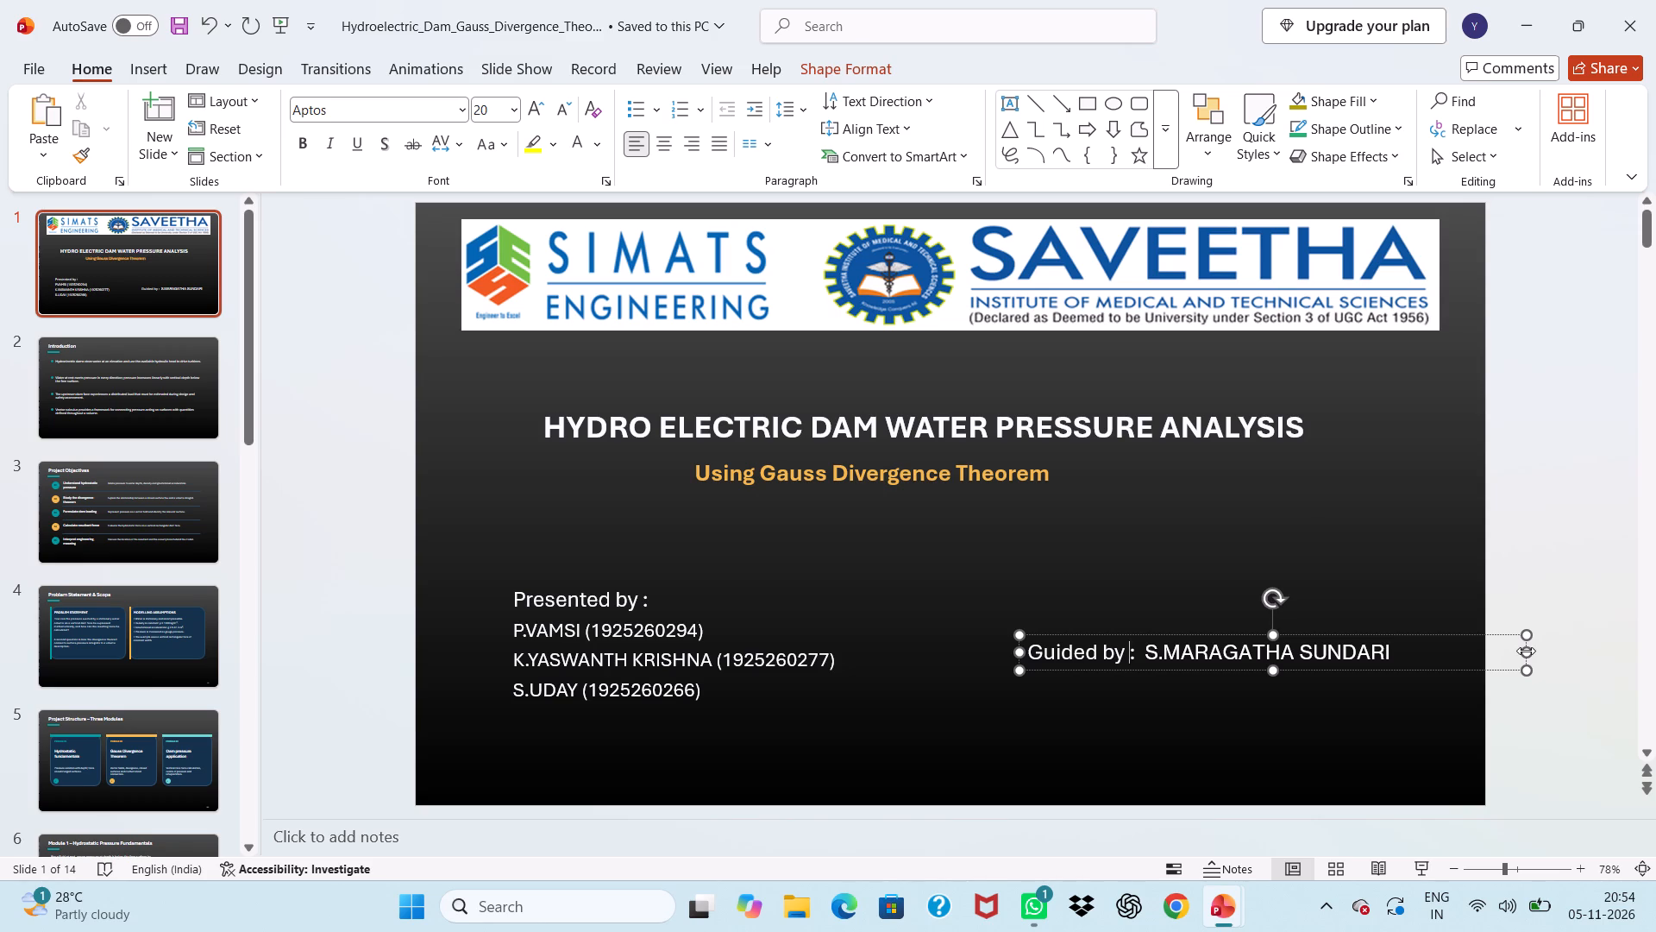
drag(1526, 651, 1438, 653)
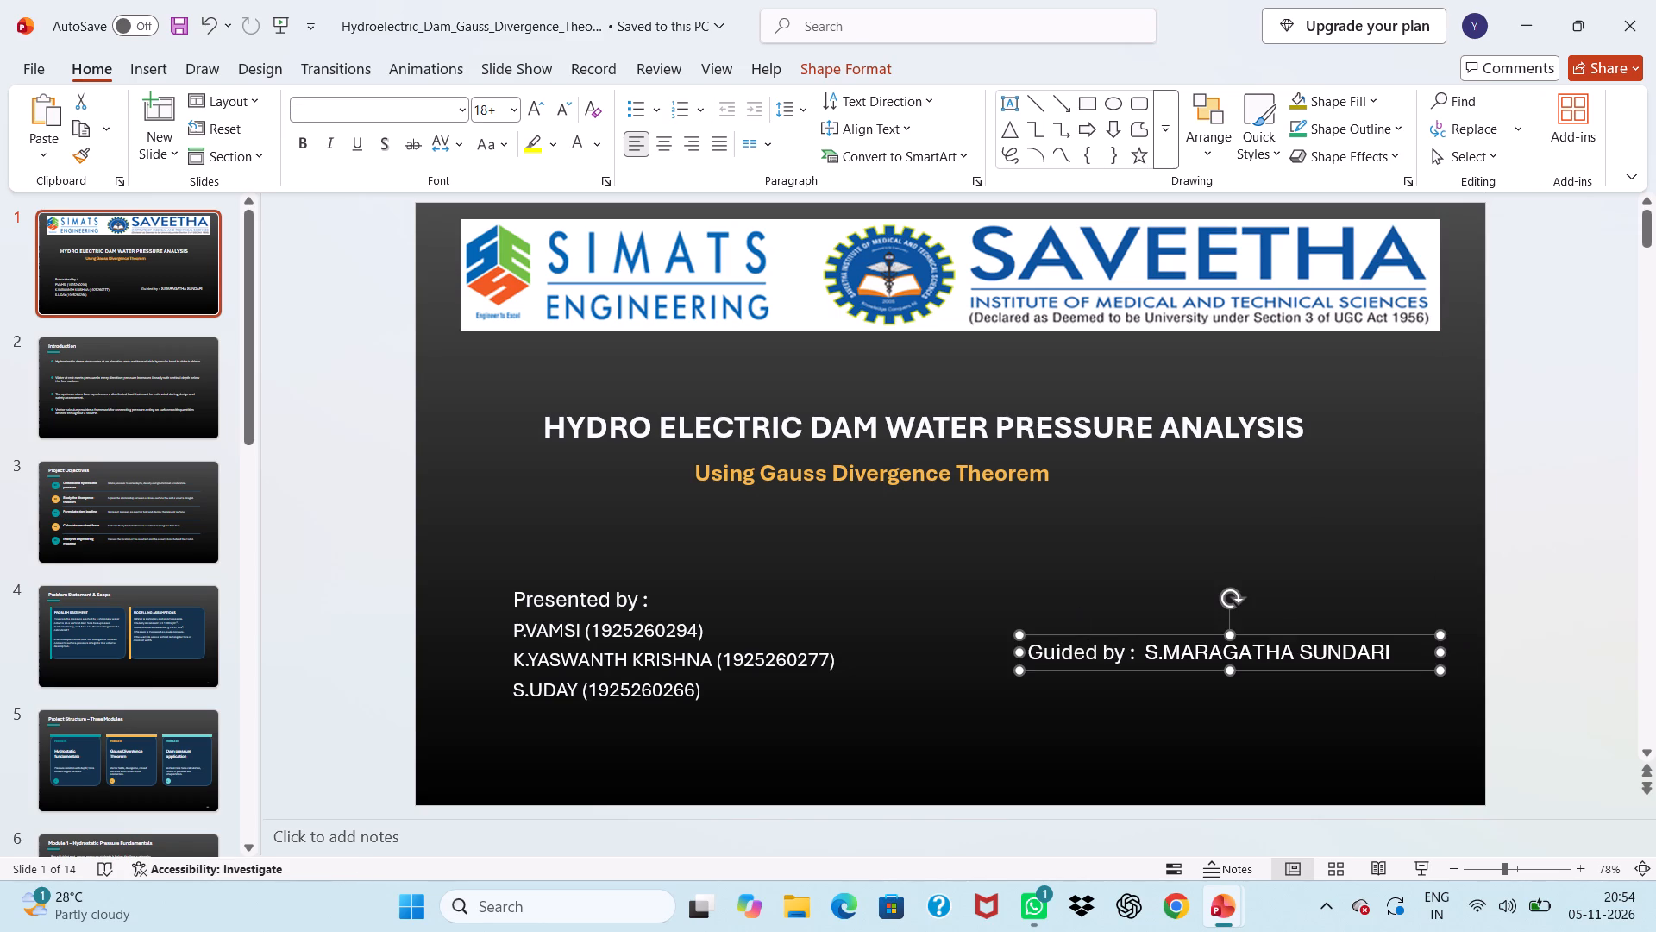
Delete the page number 07 from the Module 1 – Hydrostatic Pressure Fundamentals slide.
scroll(889, 591, down, 1)
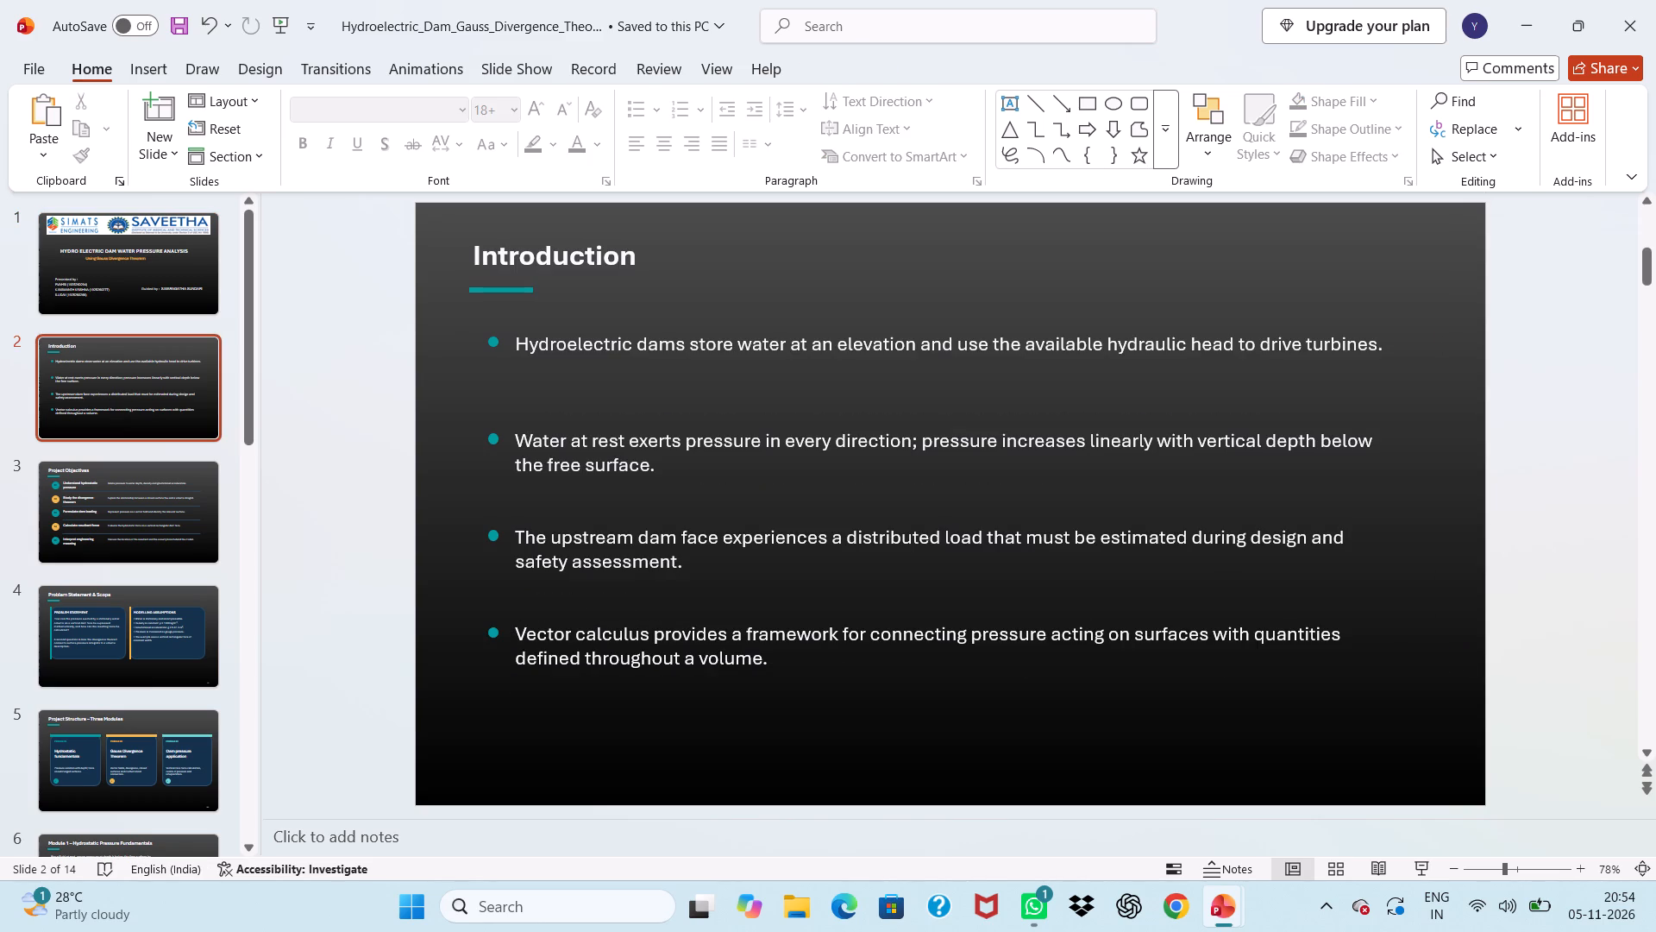
scroll(889, 591, down, 1)
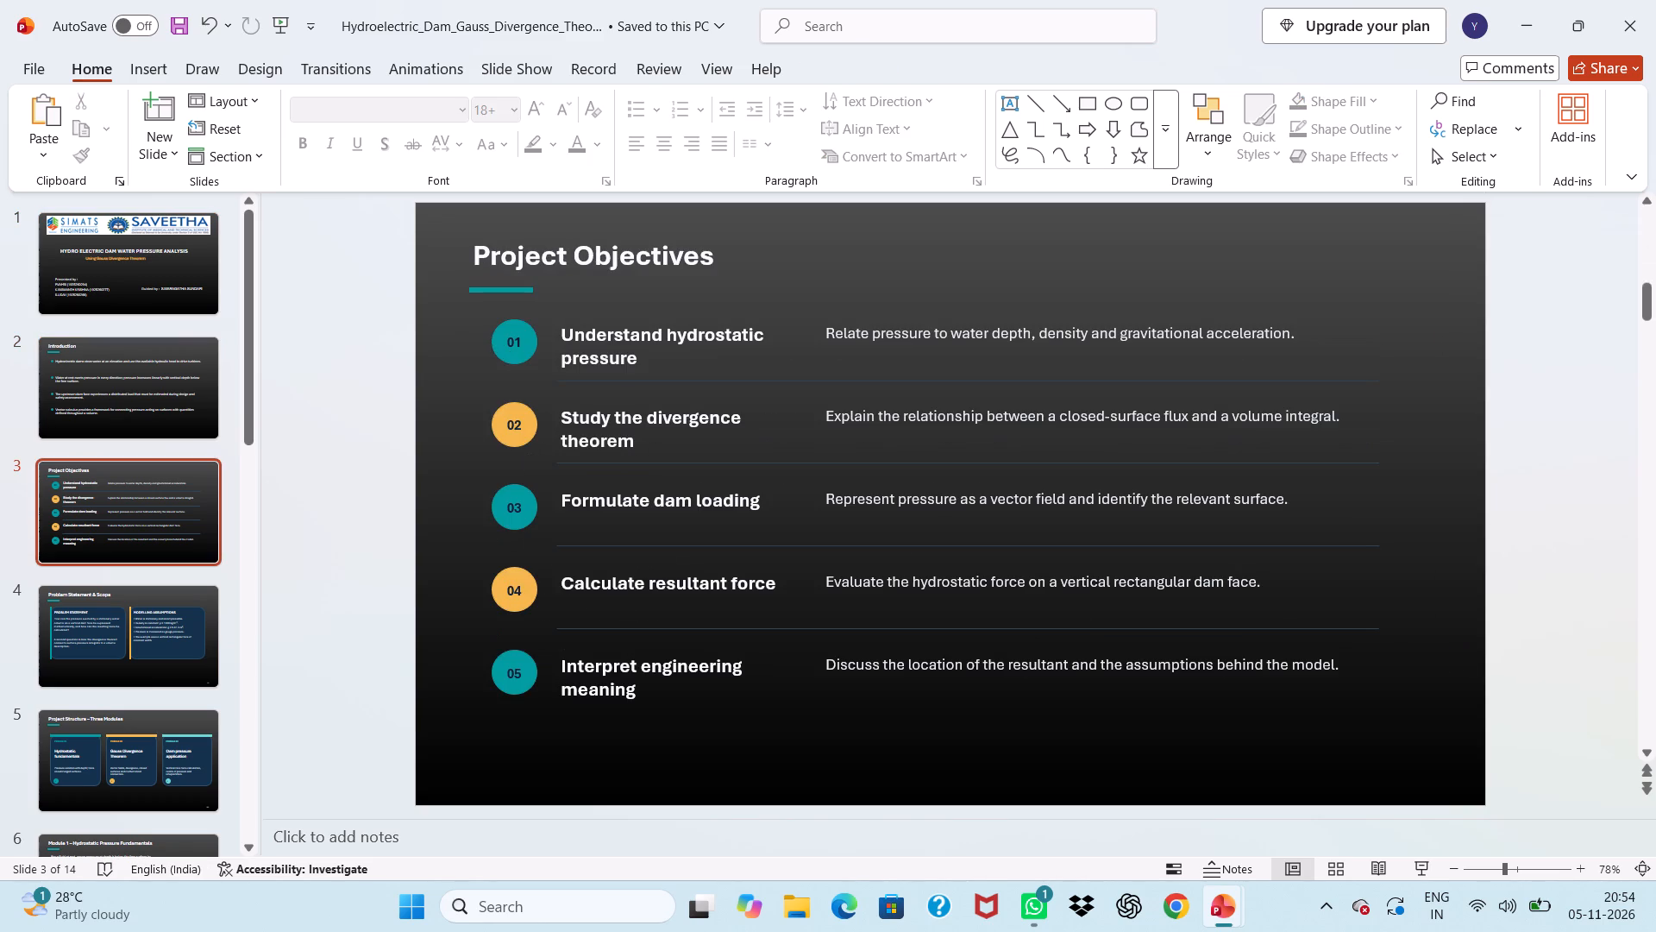
scroll(889, 591, down, 1)
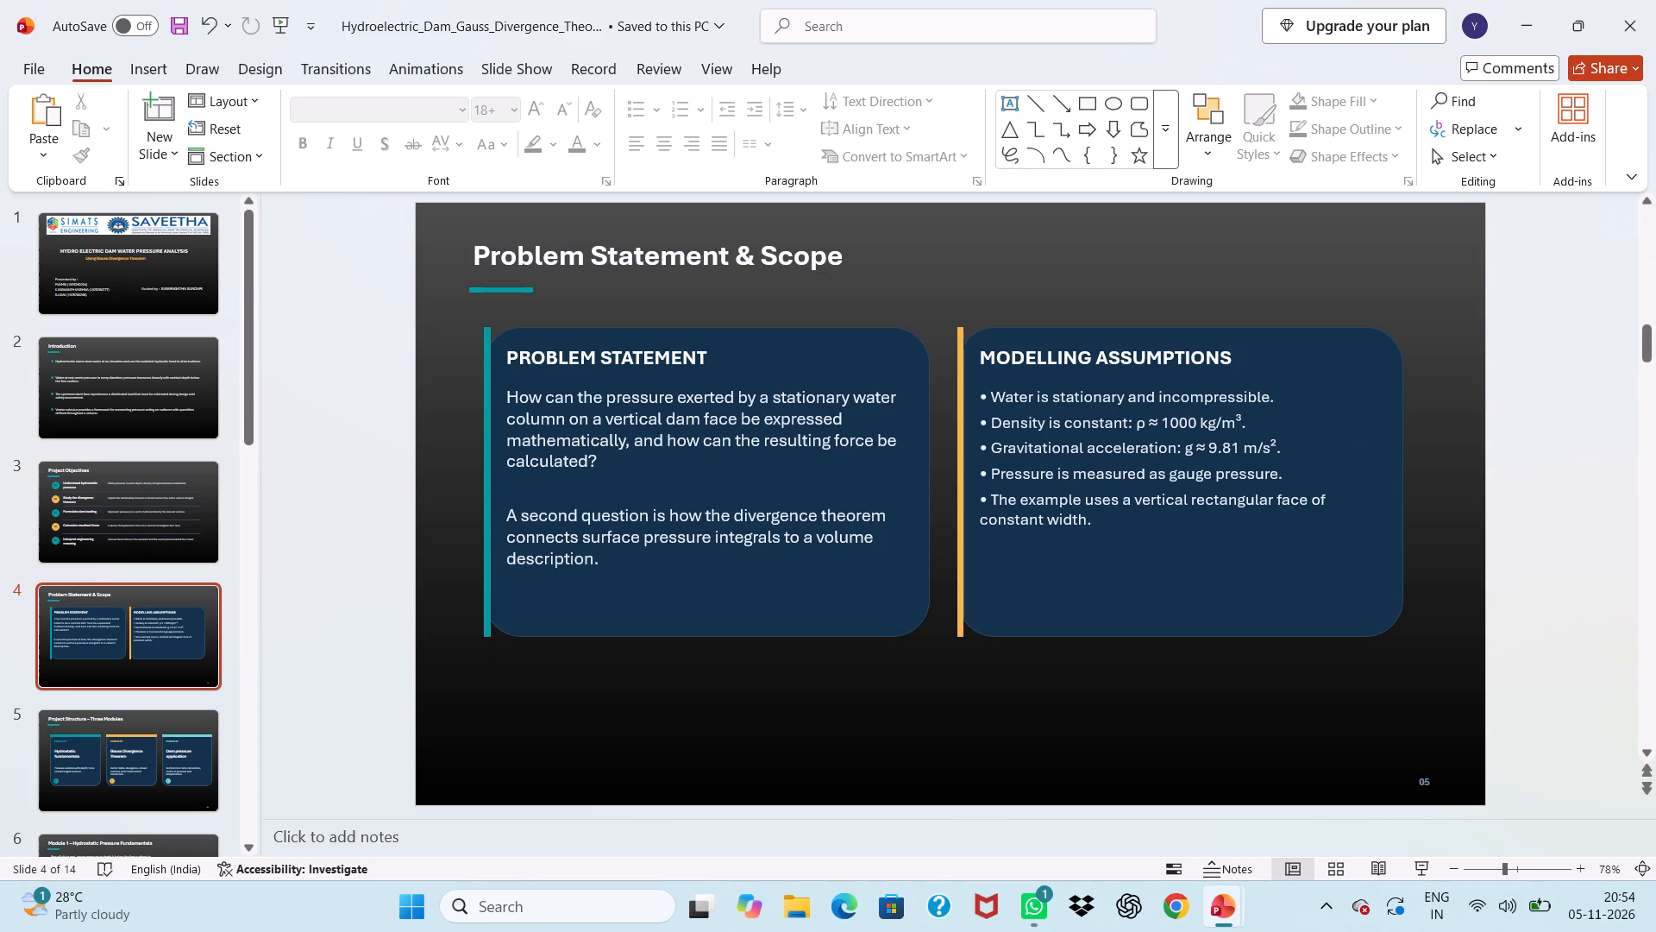
scroll(889, 591, down, 1)
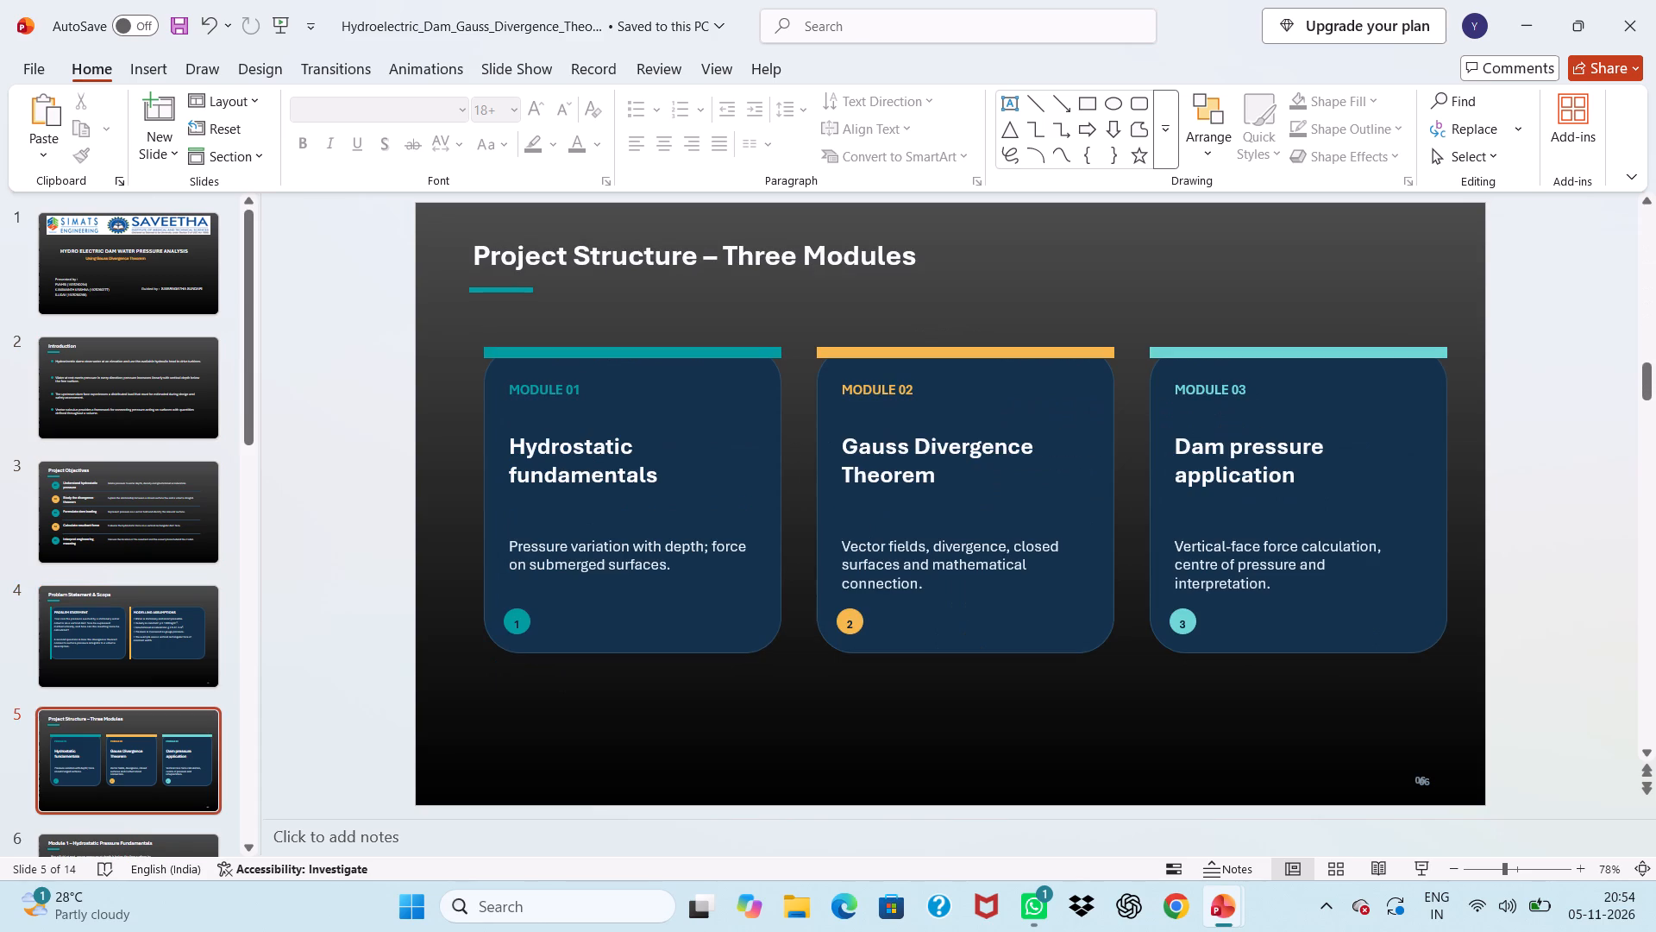
scroll(889, 591, down, 1)
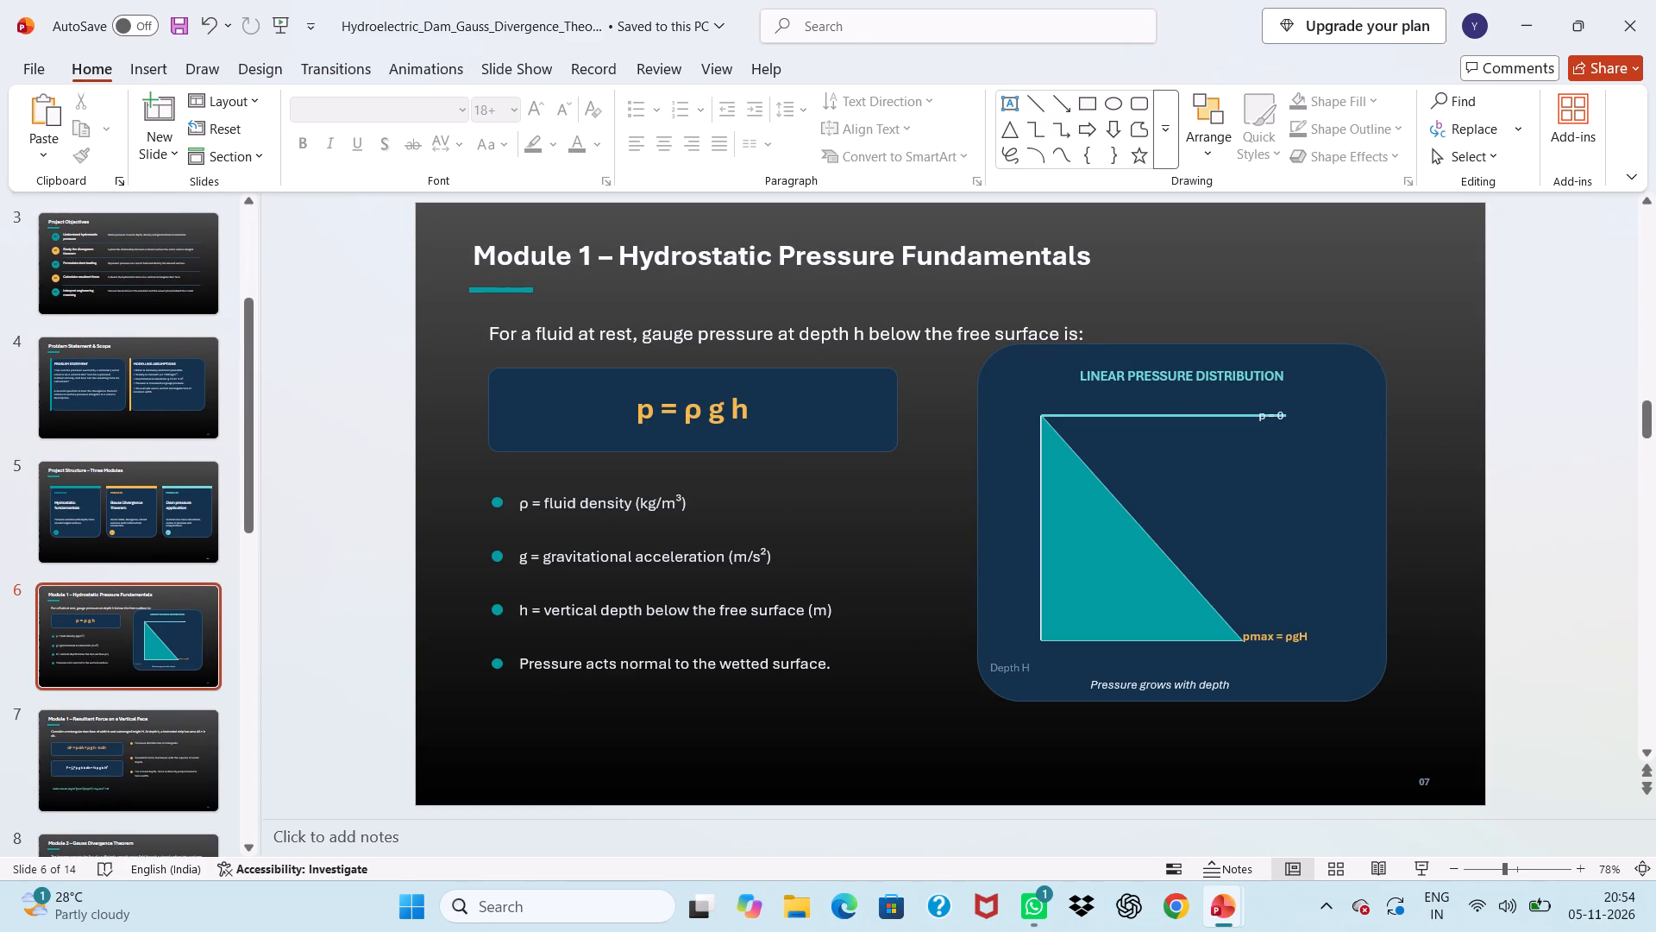
click(1434, 778)
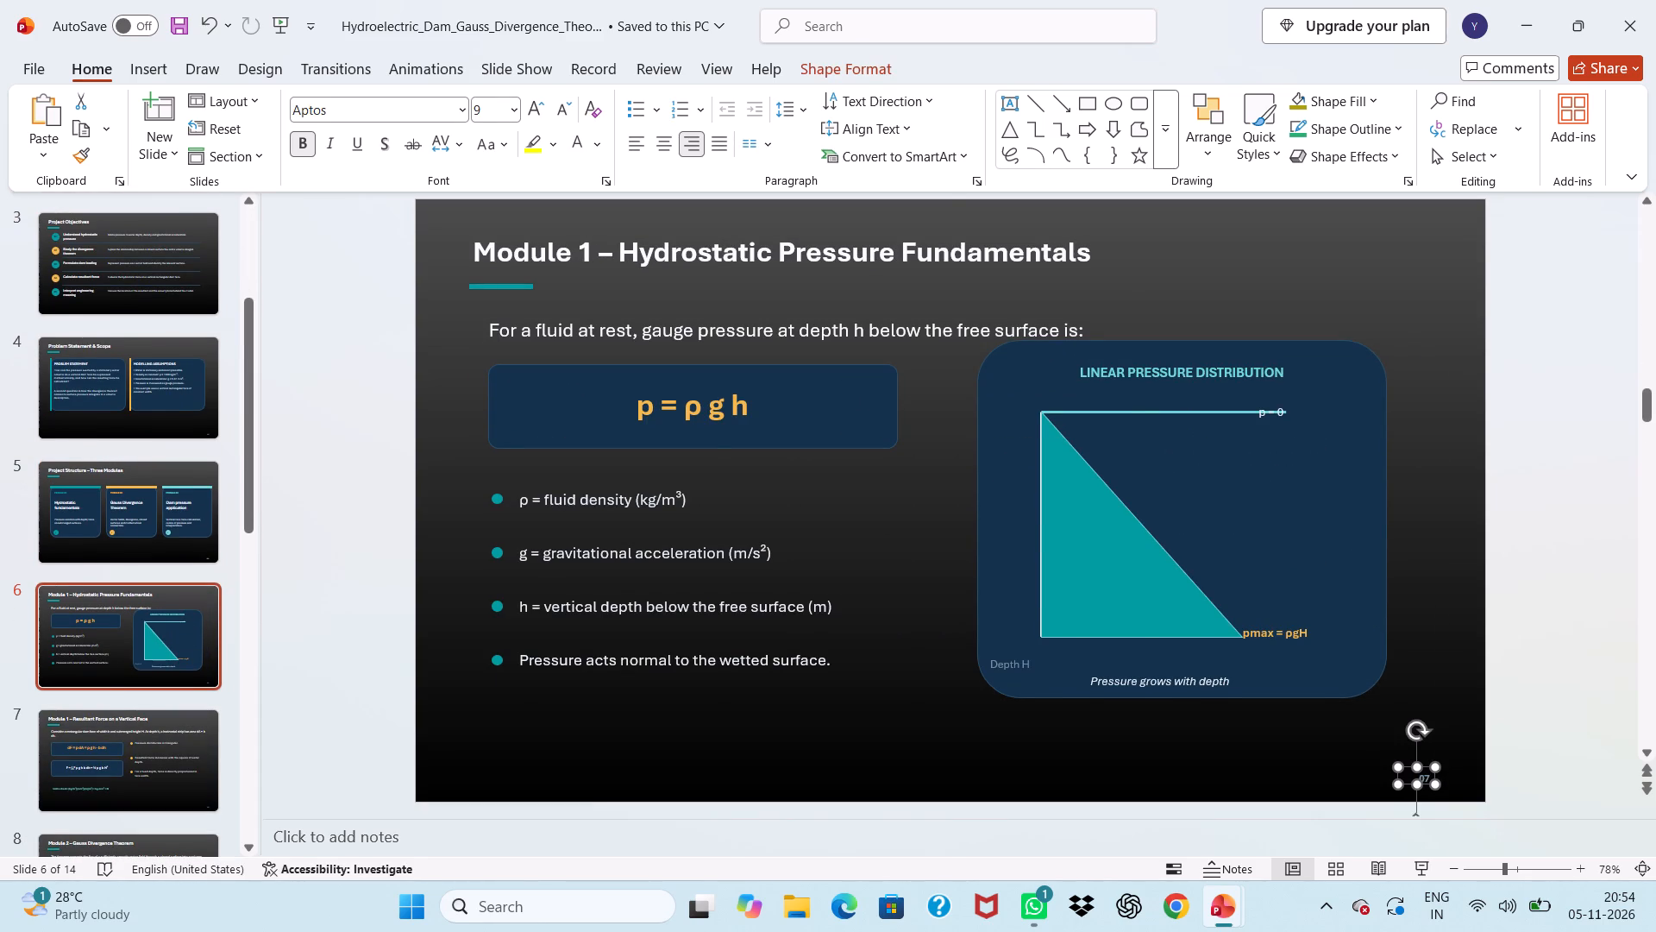
key(ctrl+a)
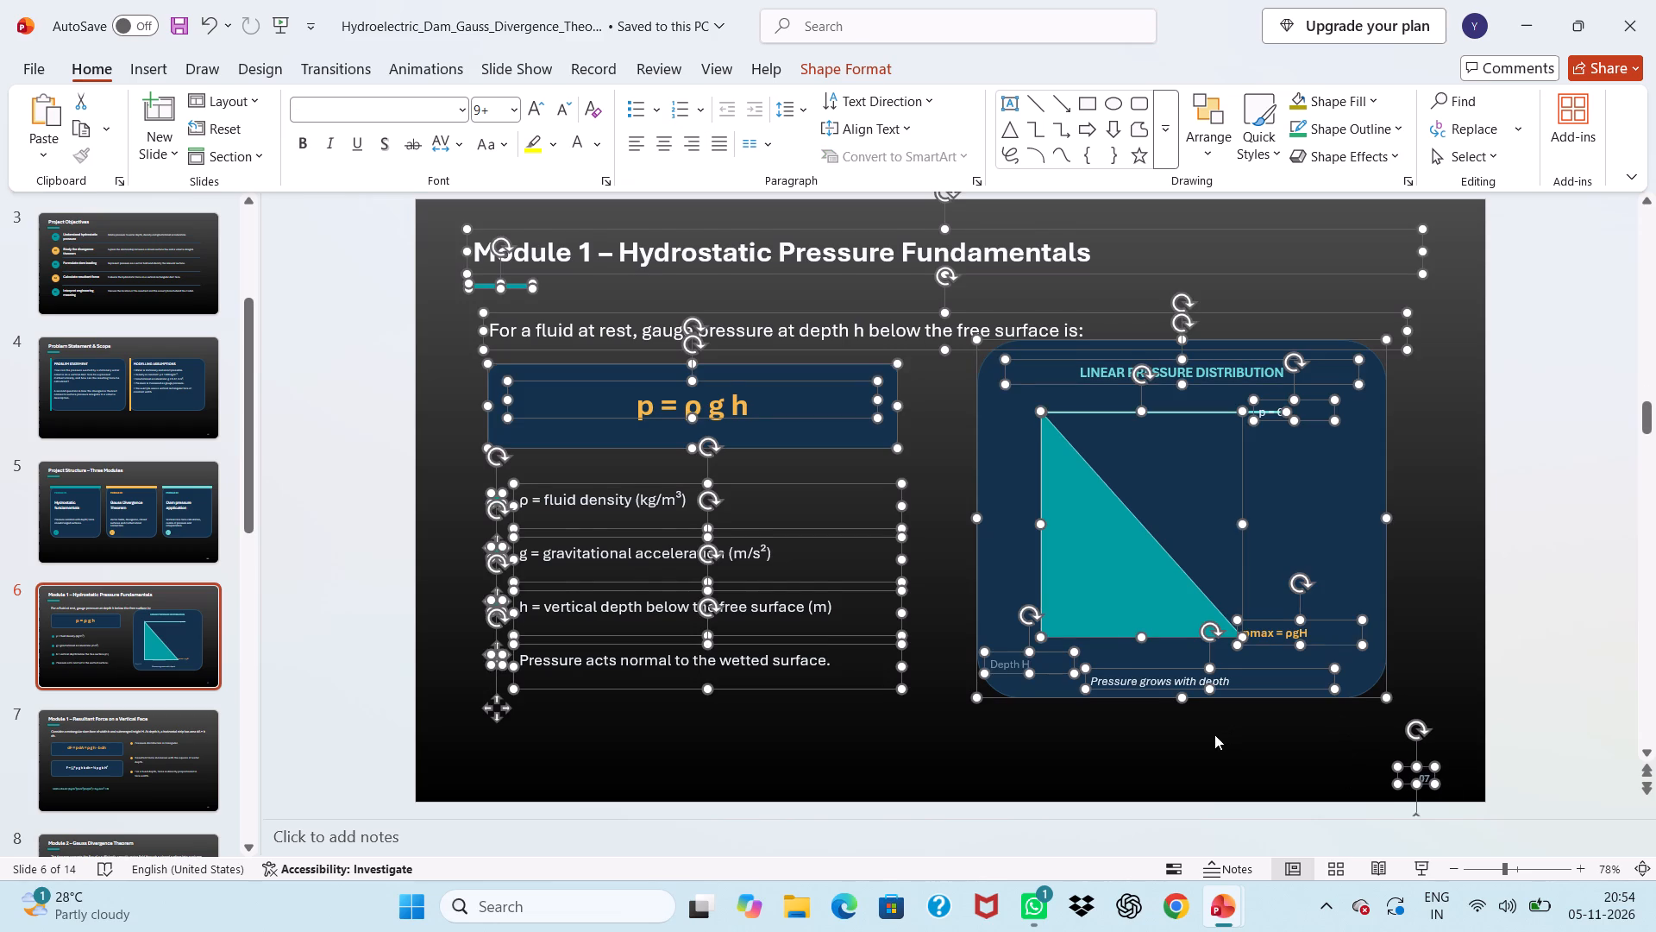
click(1214, 734)
click(1427, 783)
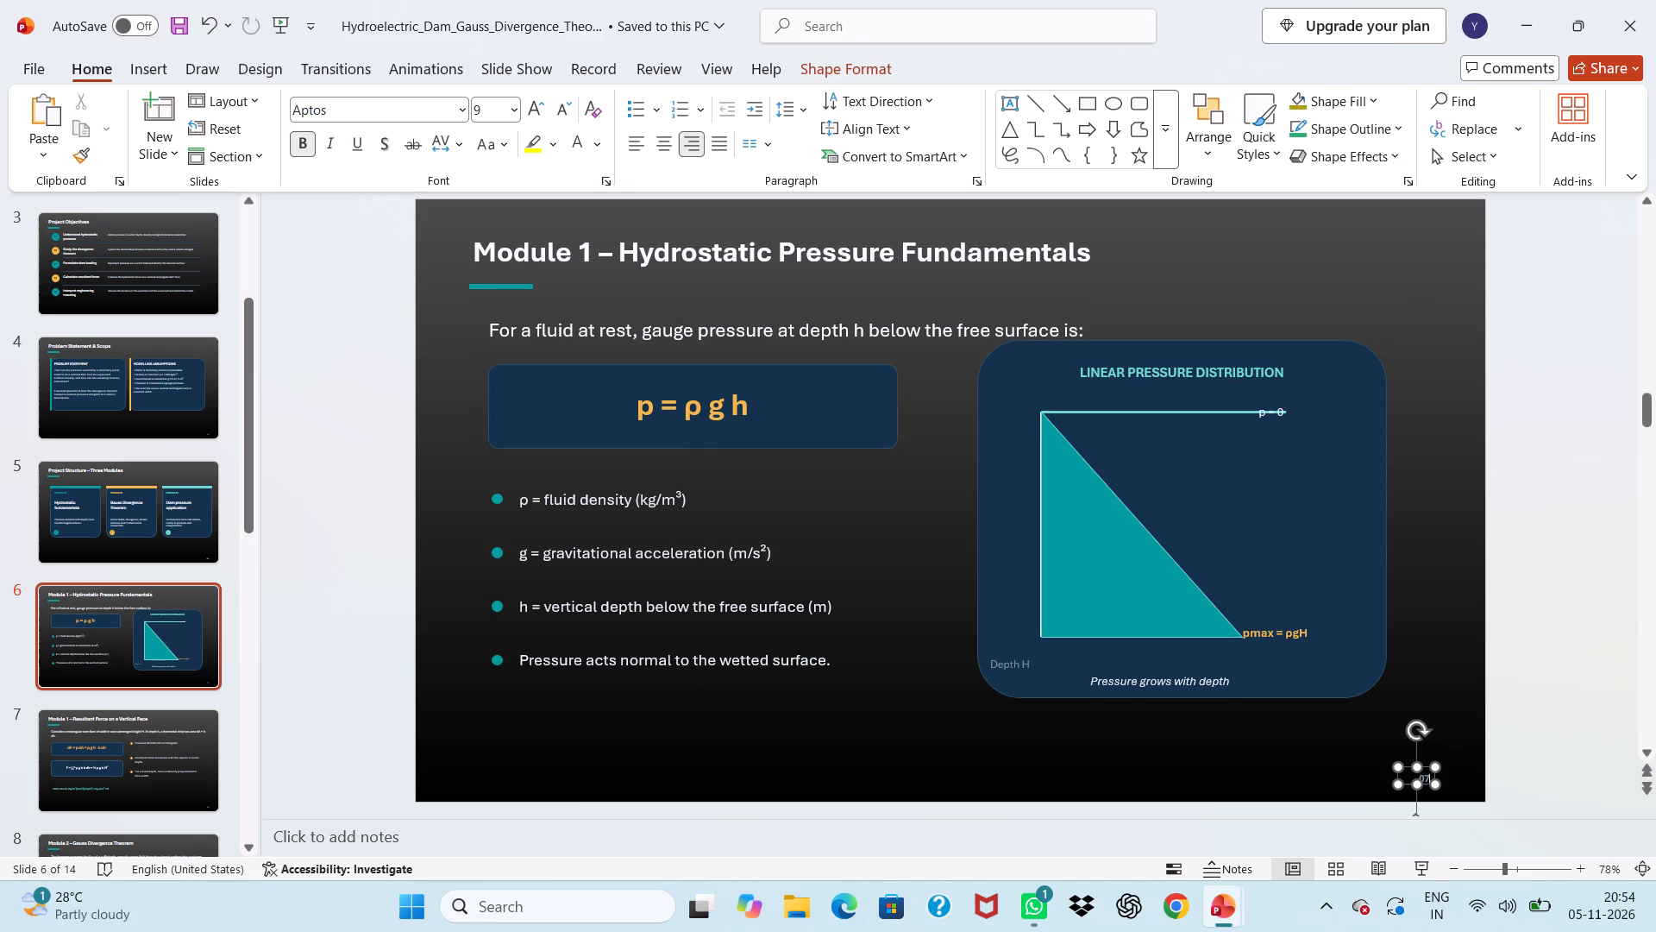
key(ctrl+a)
key(BackSpace)
click(1317, 757)
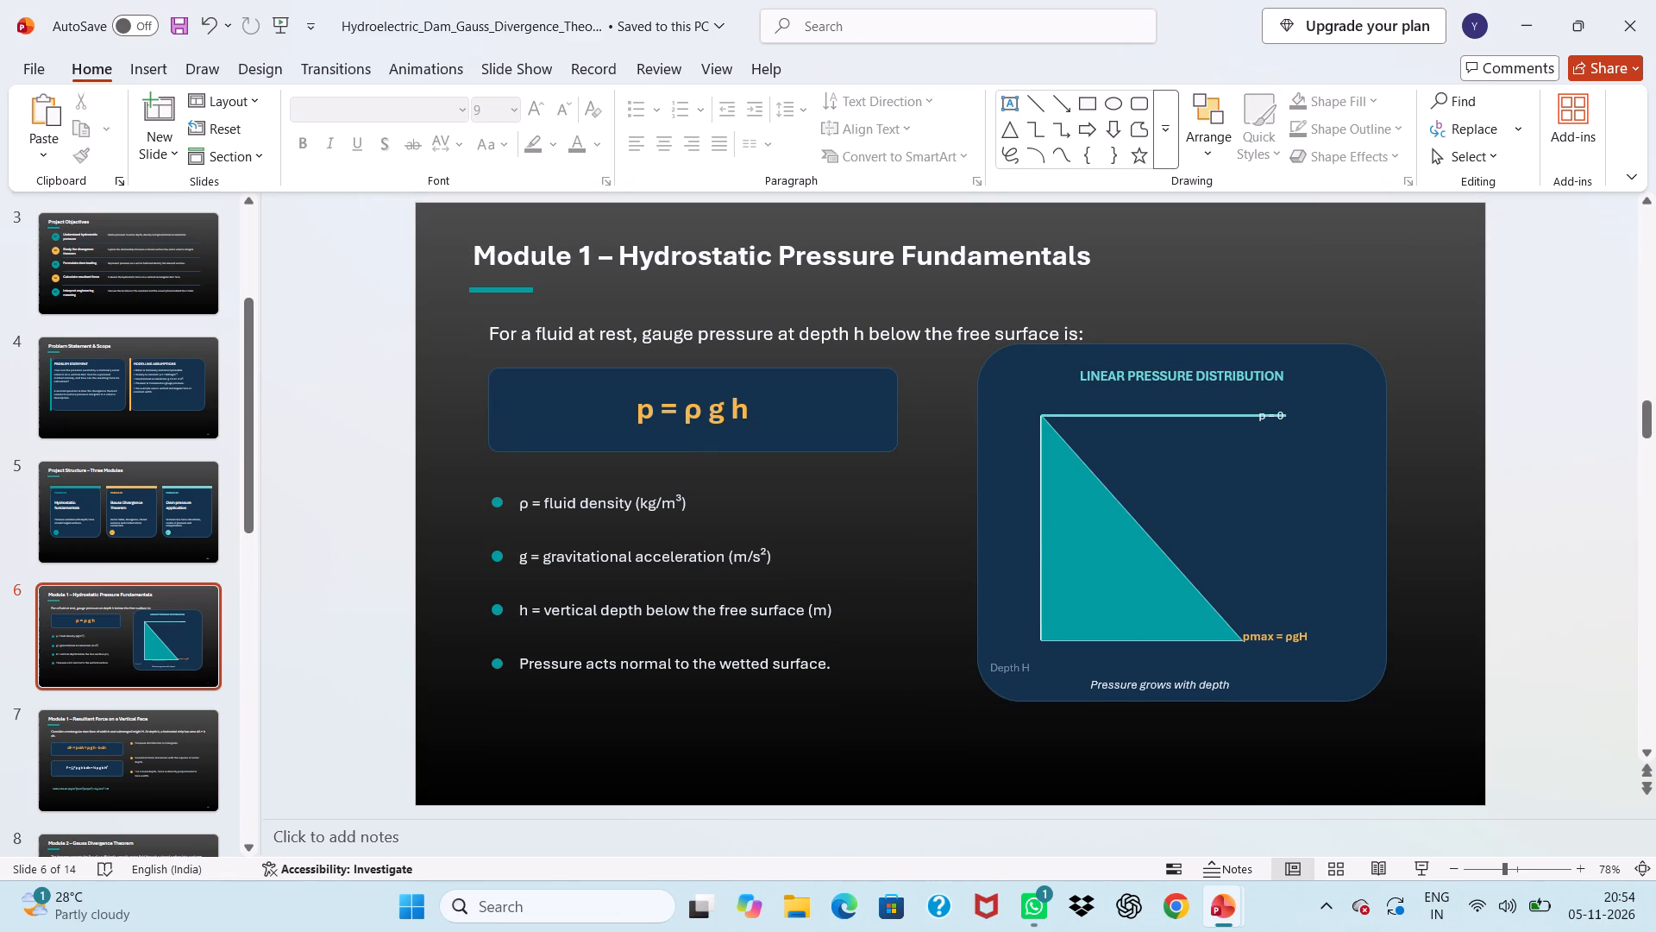
Delete both overlapping page numbers from the lower corner of the Project Structure – Three Modules slide.
scroll(1372, 658, up, 1)
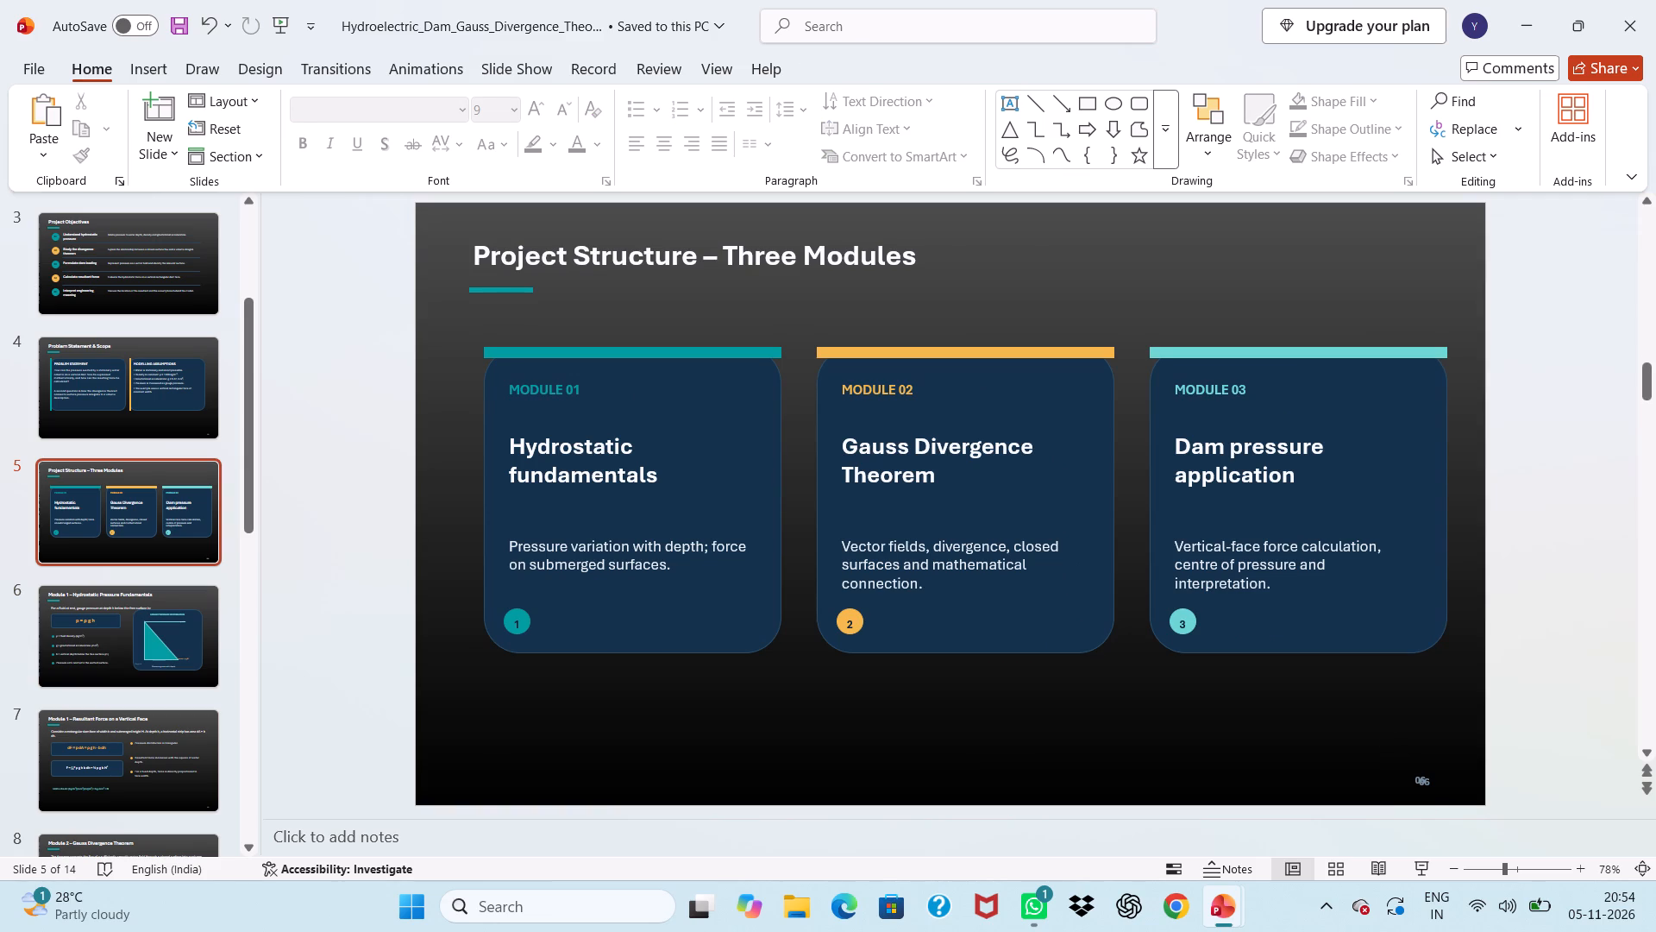
click(1421, 785)
key(ctrl+a)
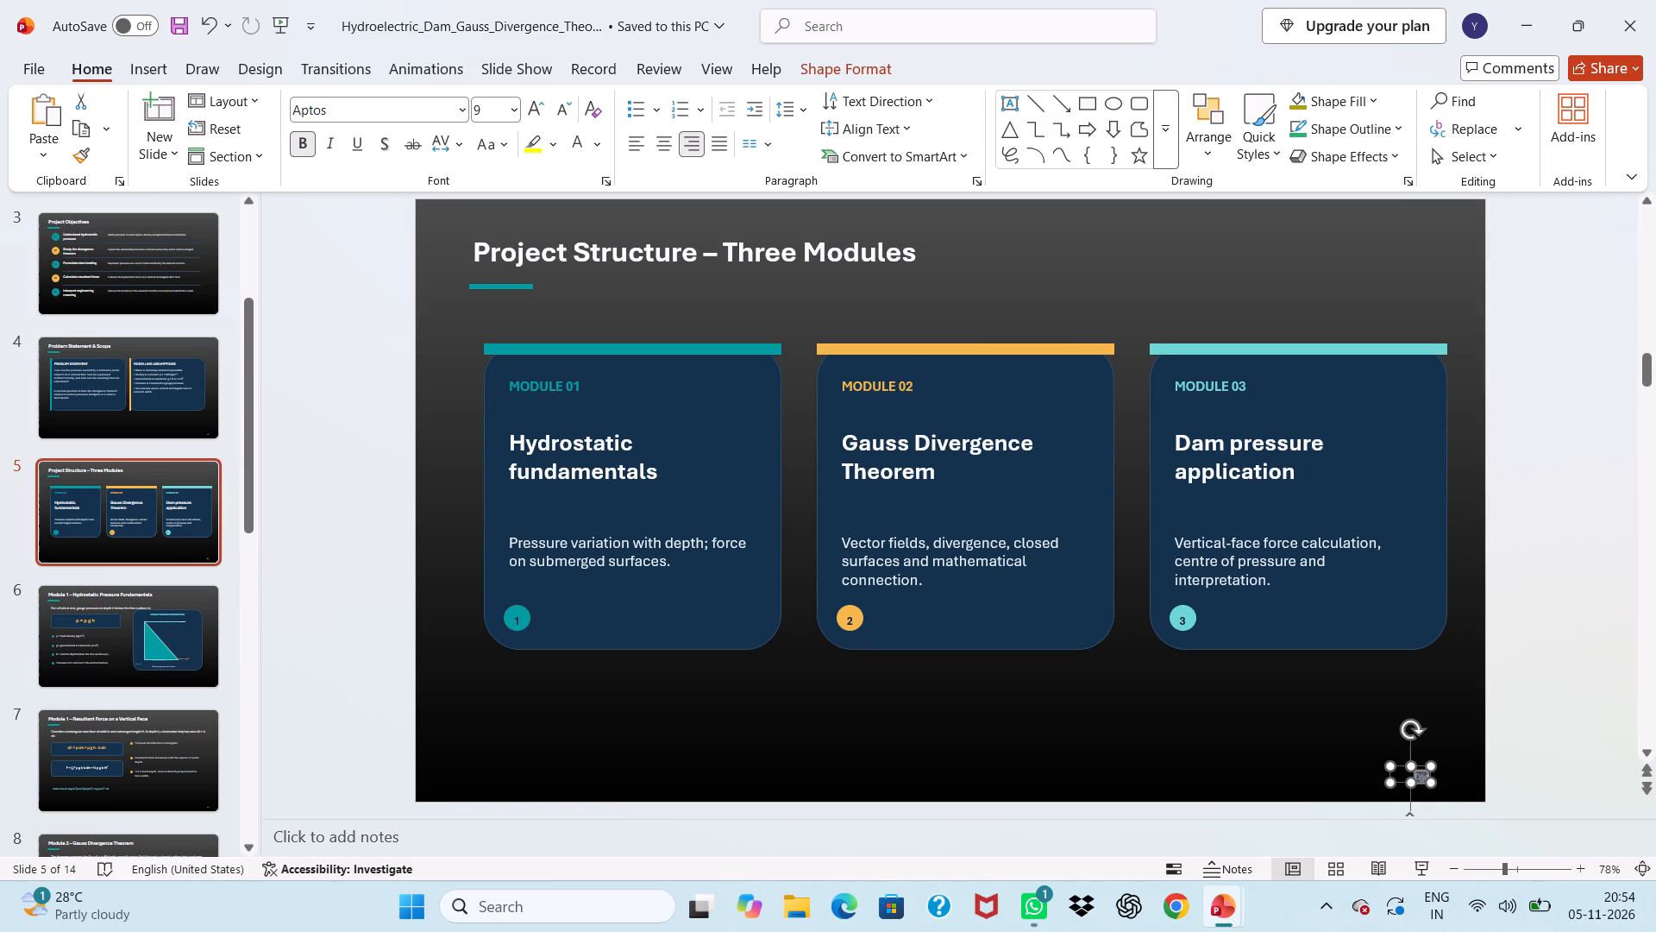
key(BackSpace)
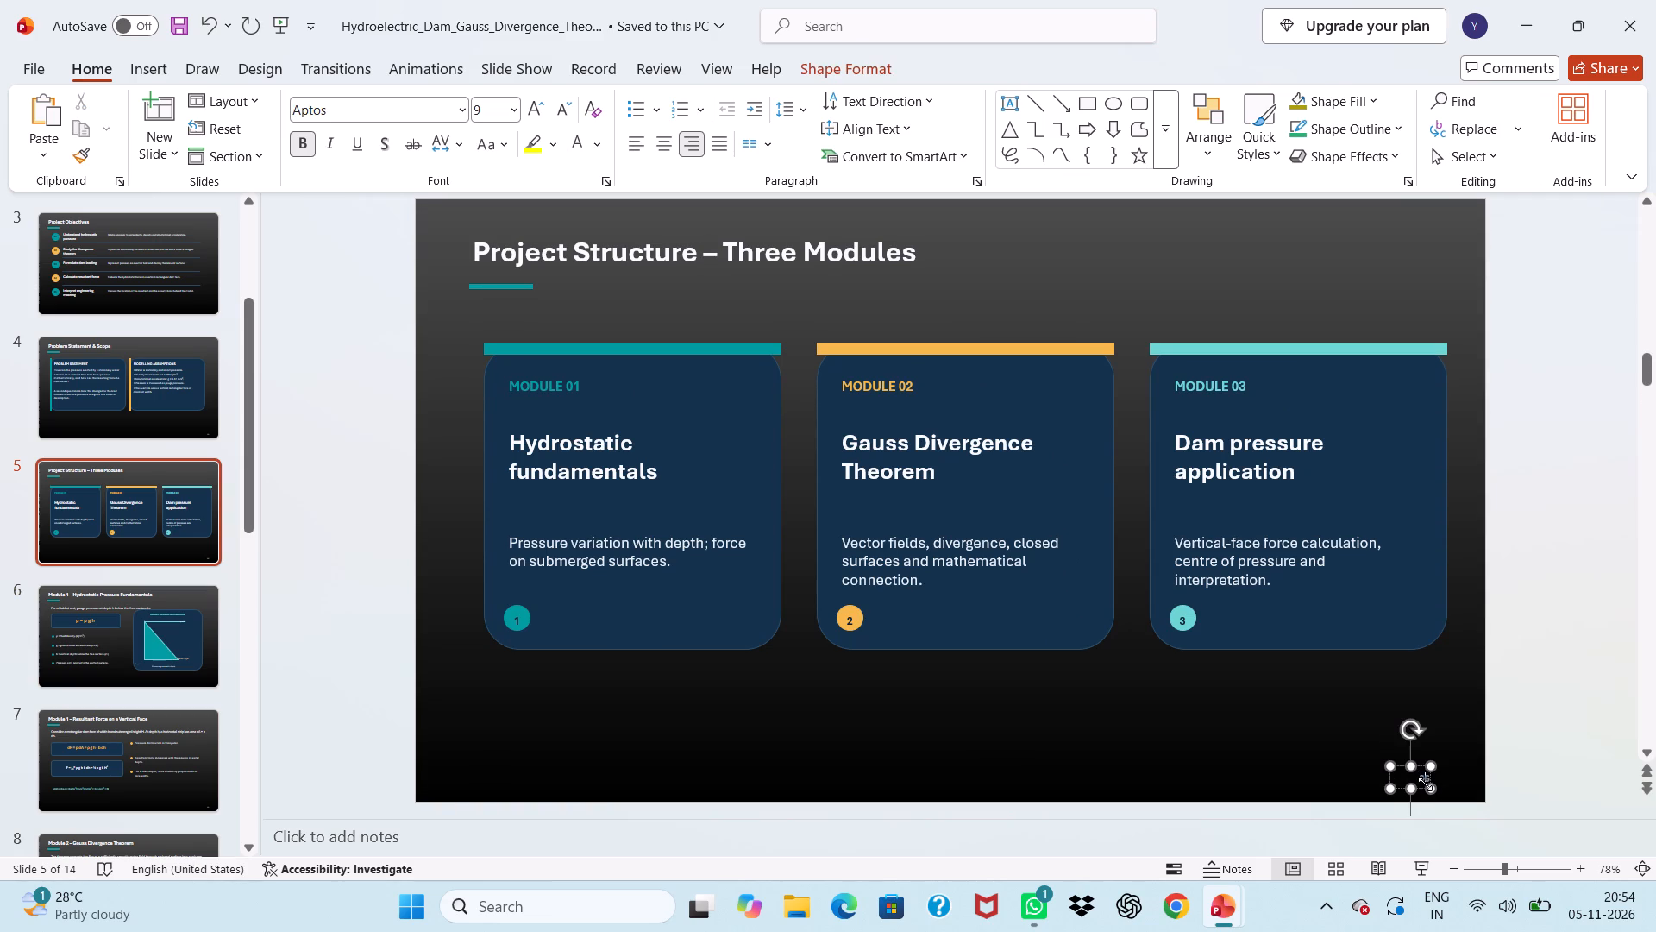
click(1425, 784)
key(ctrl+a)
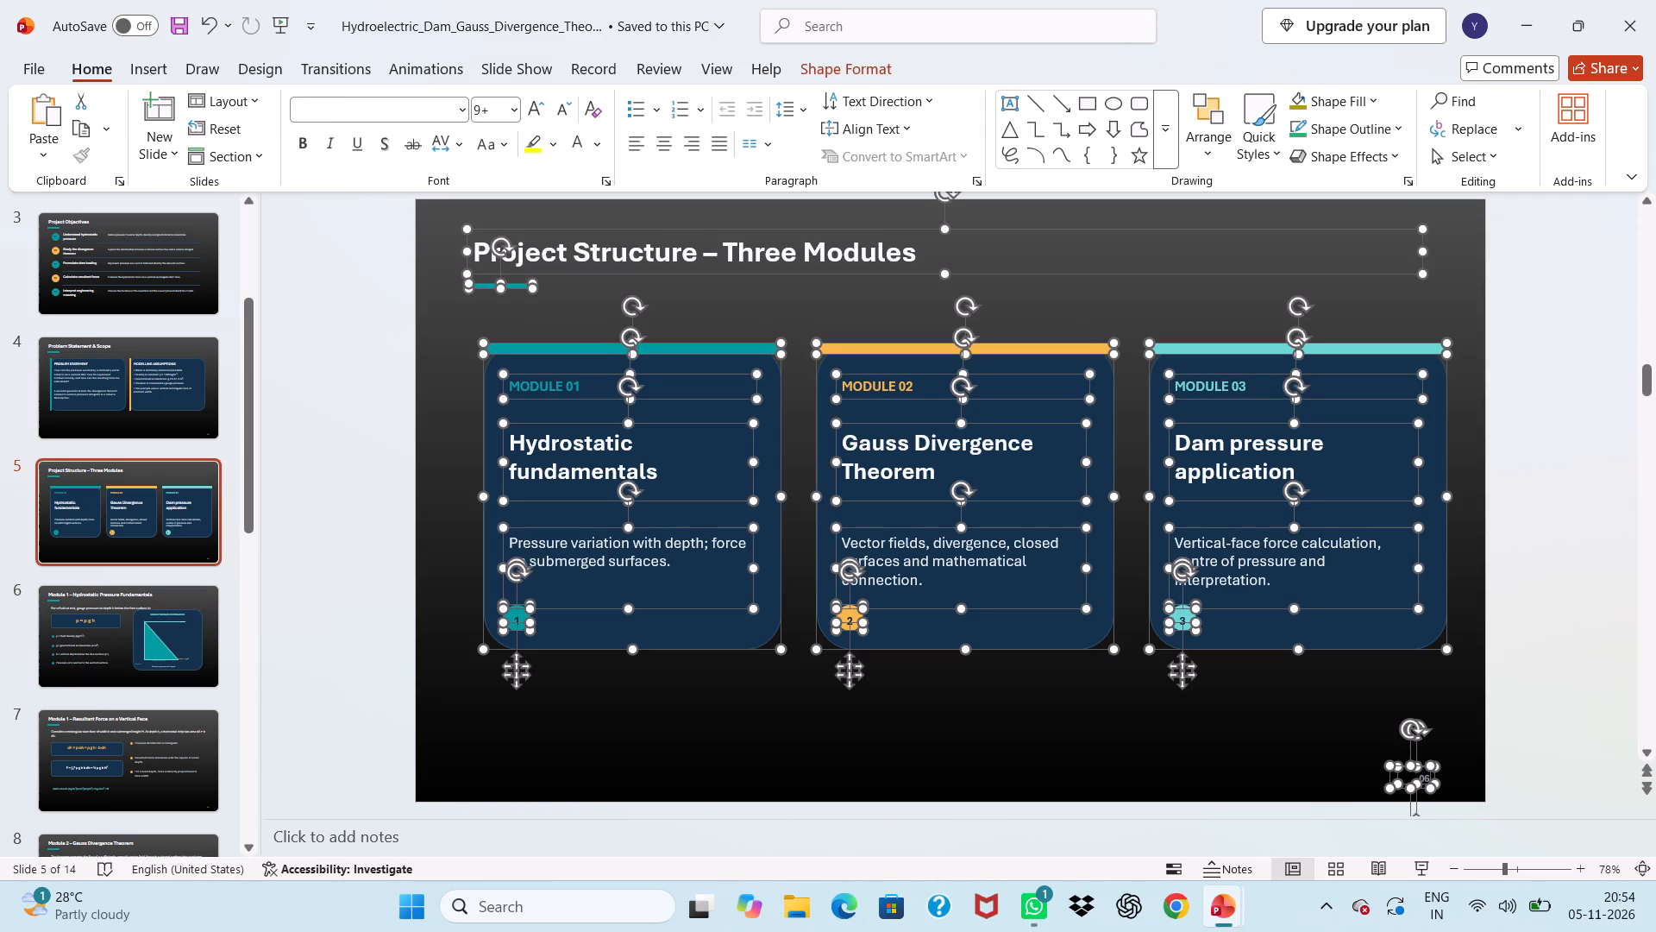
click(1334, 766)
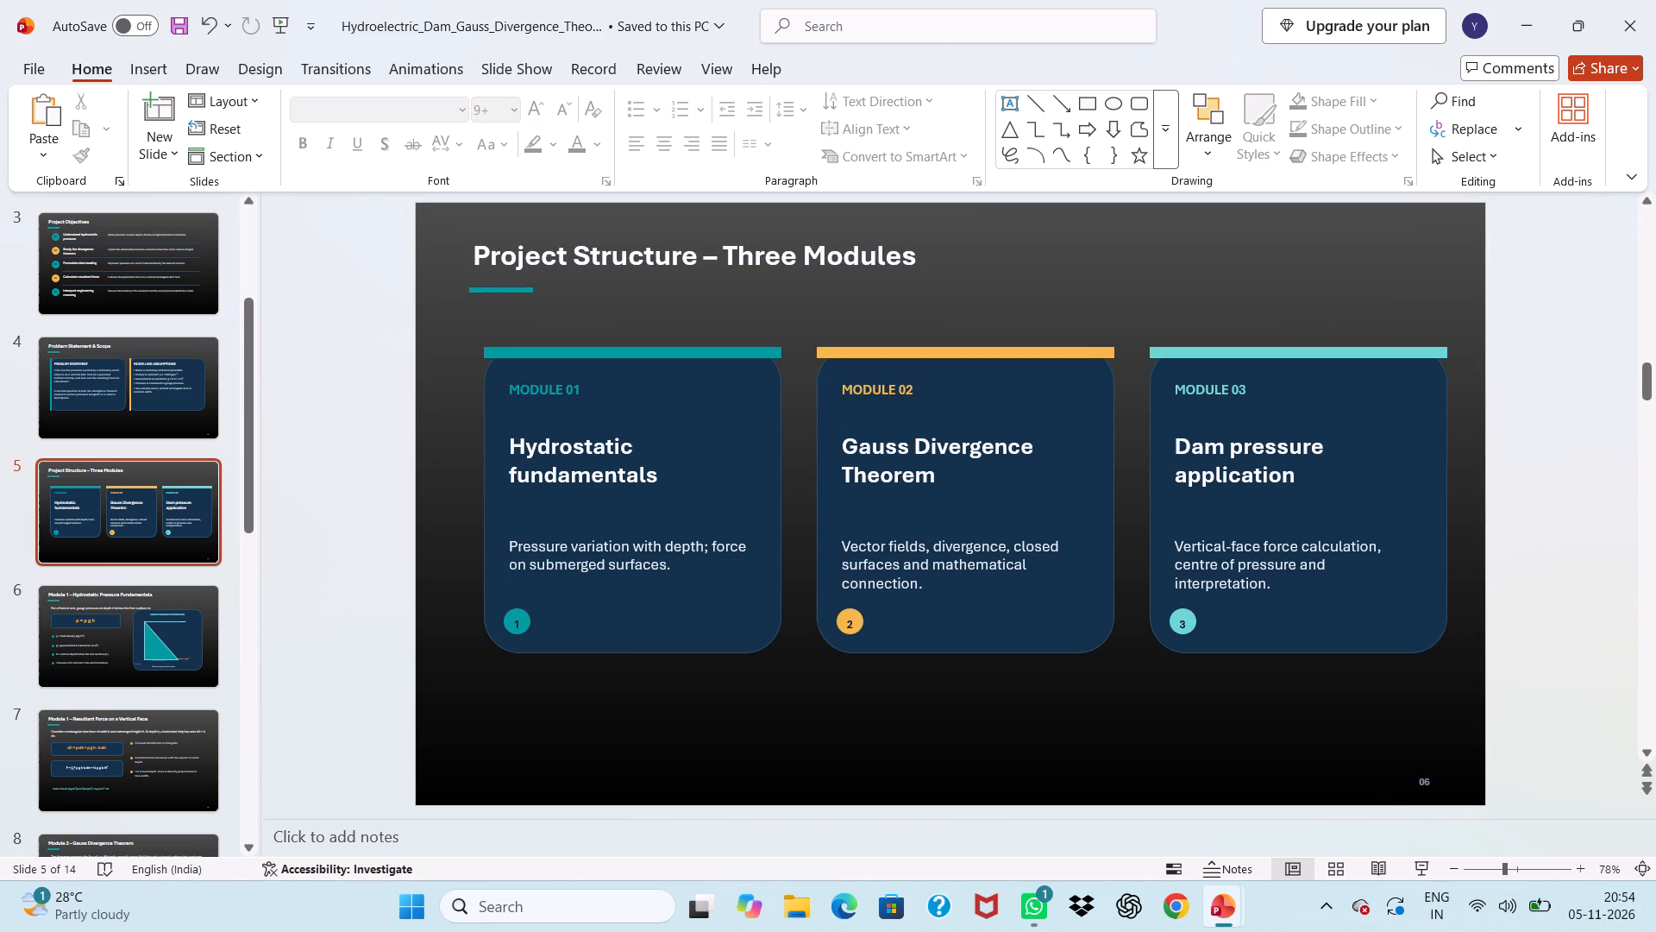
click(1423, 785)
key(ctrl+a)
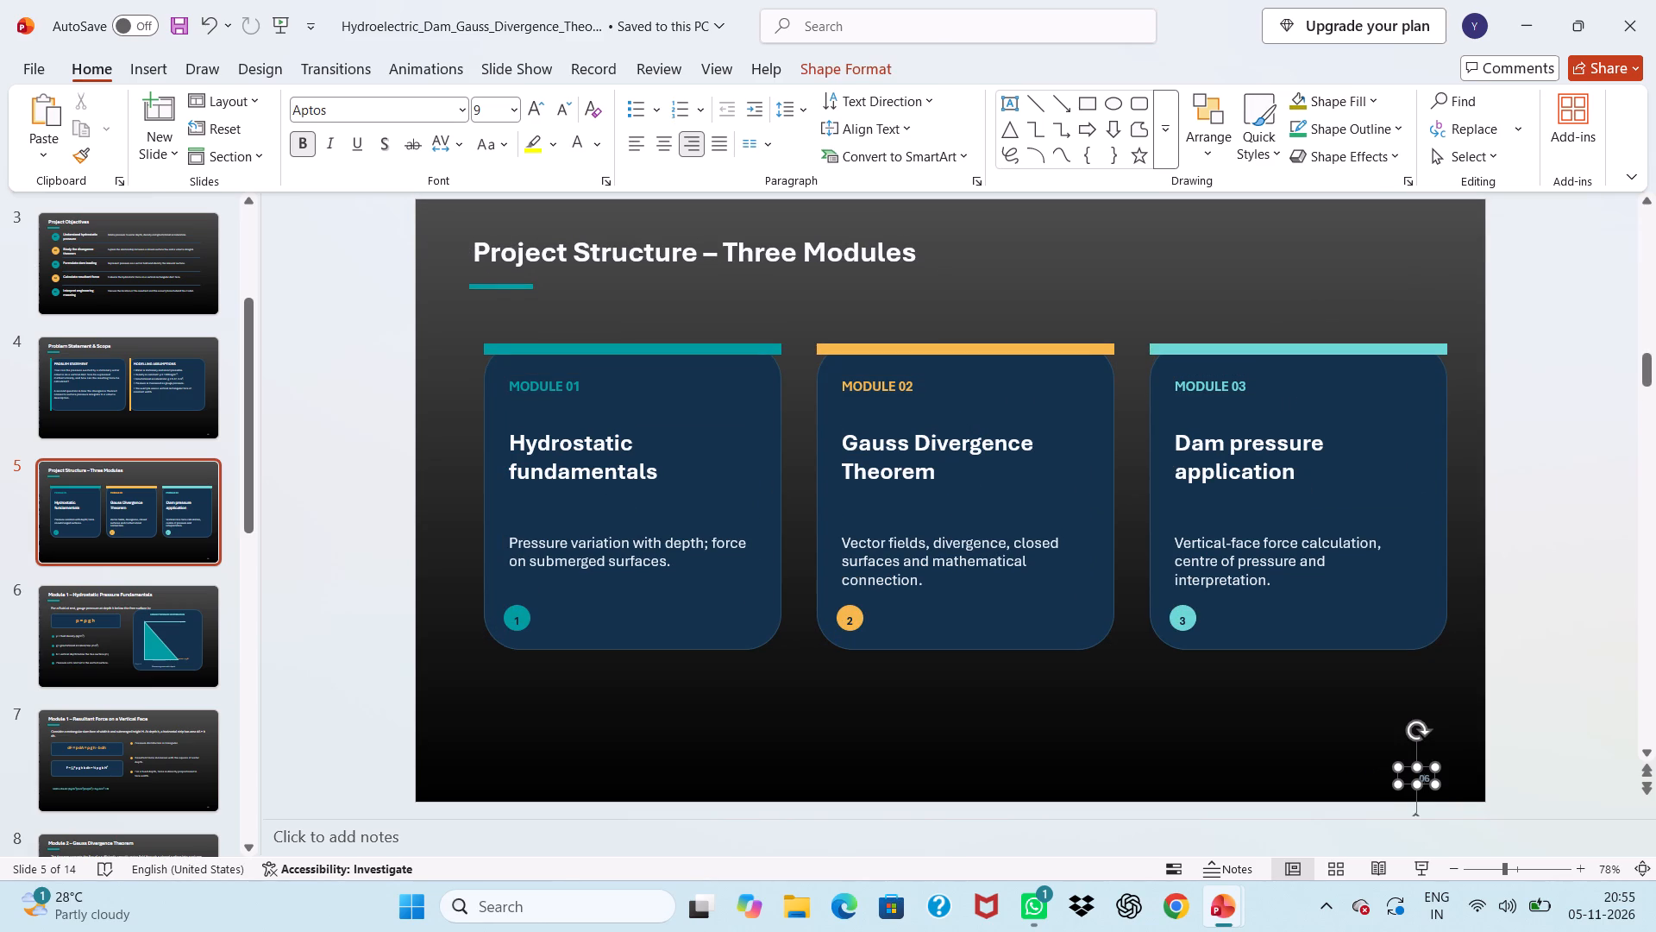
key(BackSpace)
scroll(1343, 681, down, 2)
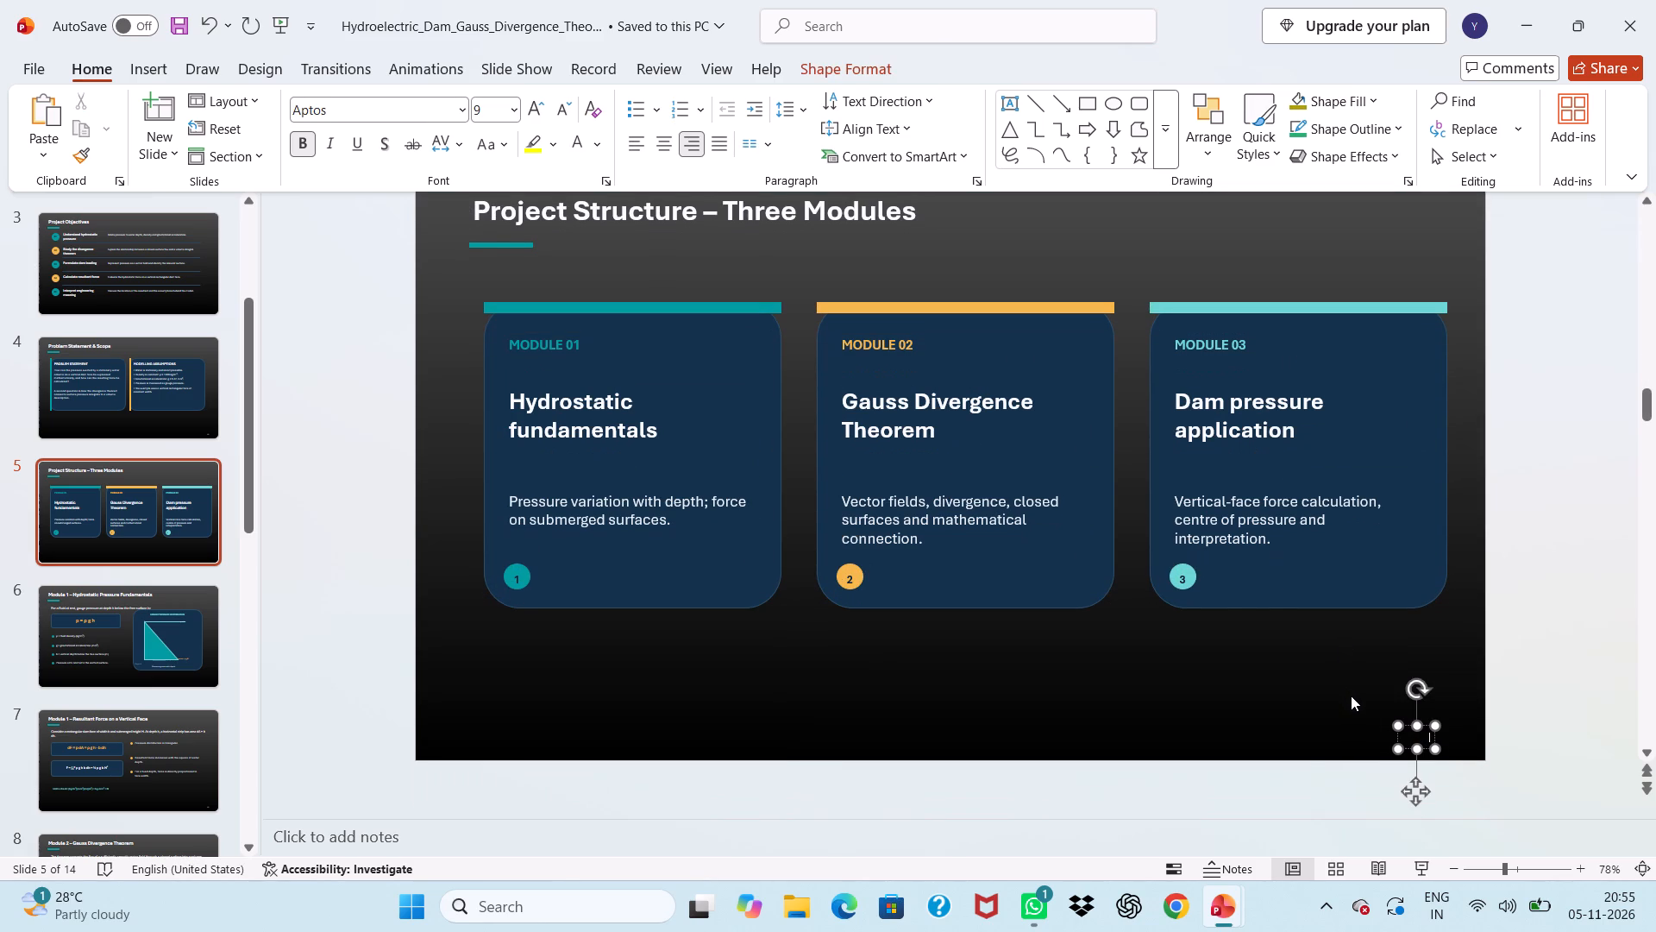
click(1351, 696)
Delete the page number 05 from the Problem Statement & Scope slide.
scroll(1350, 687, down, 2)
scroll(1358, 694, up, 2)
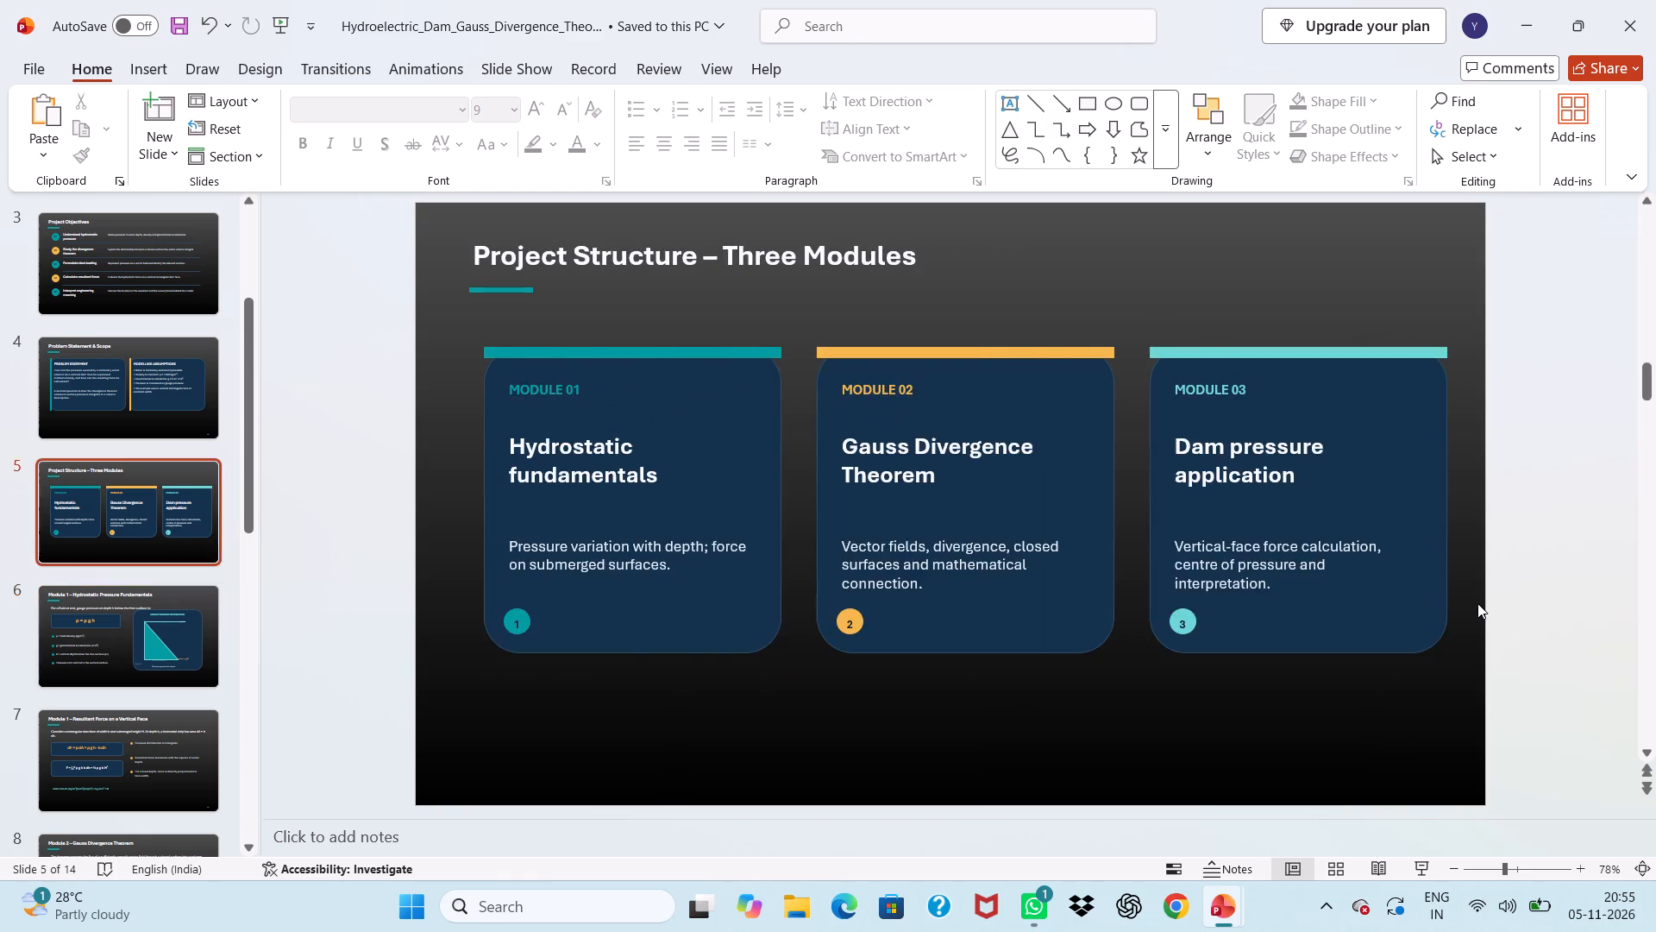
scroll(1477, 603, up, 4)
scroll(1438, 666, up, 4)
scroll(1353, 613, down, 1)
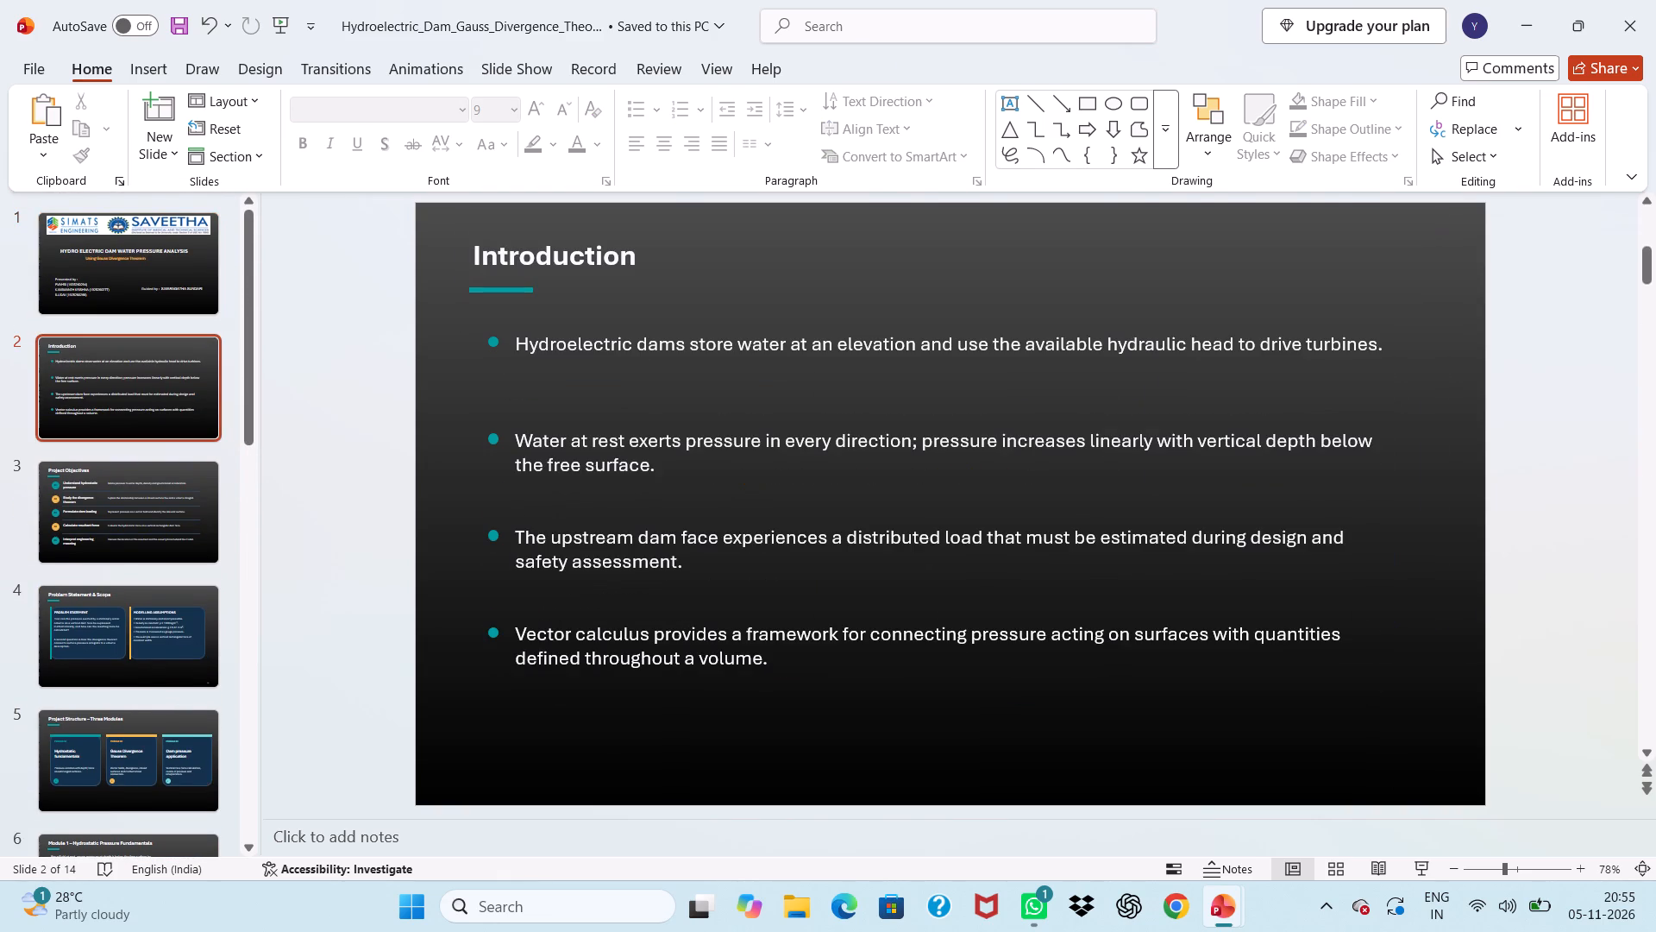
scroll(1345, 620, down, 2)
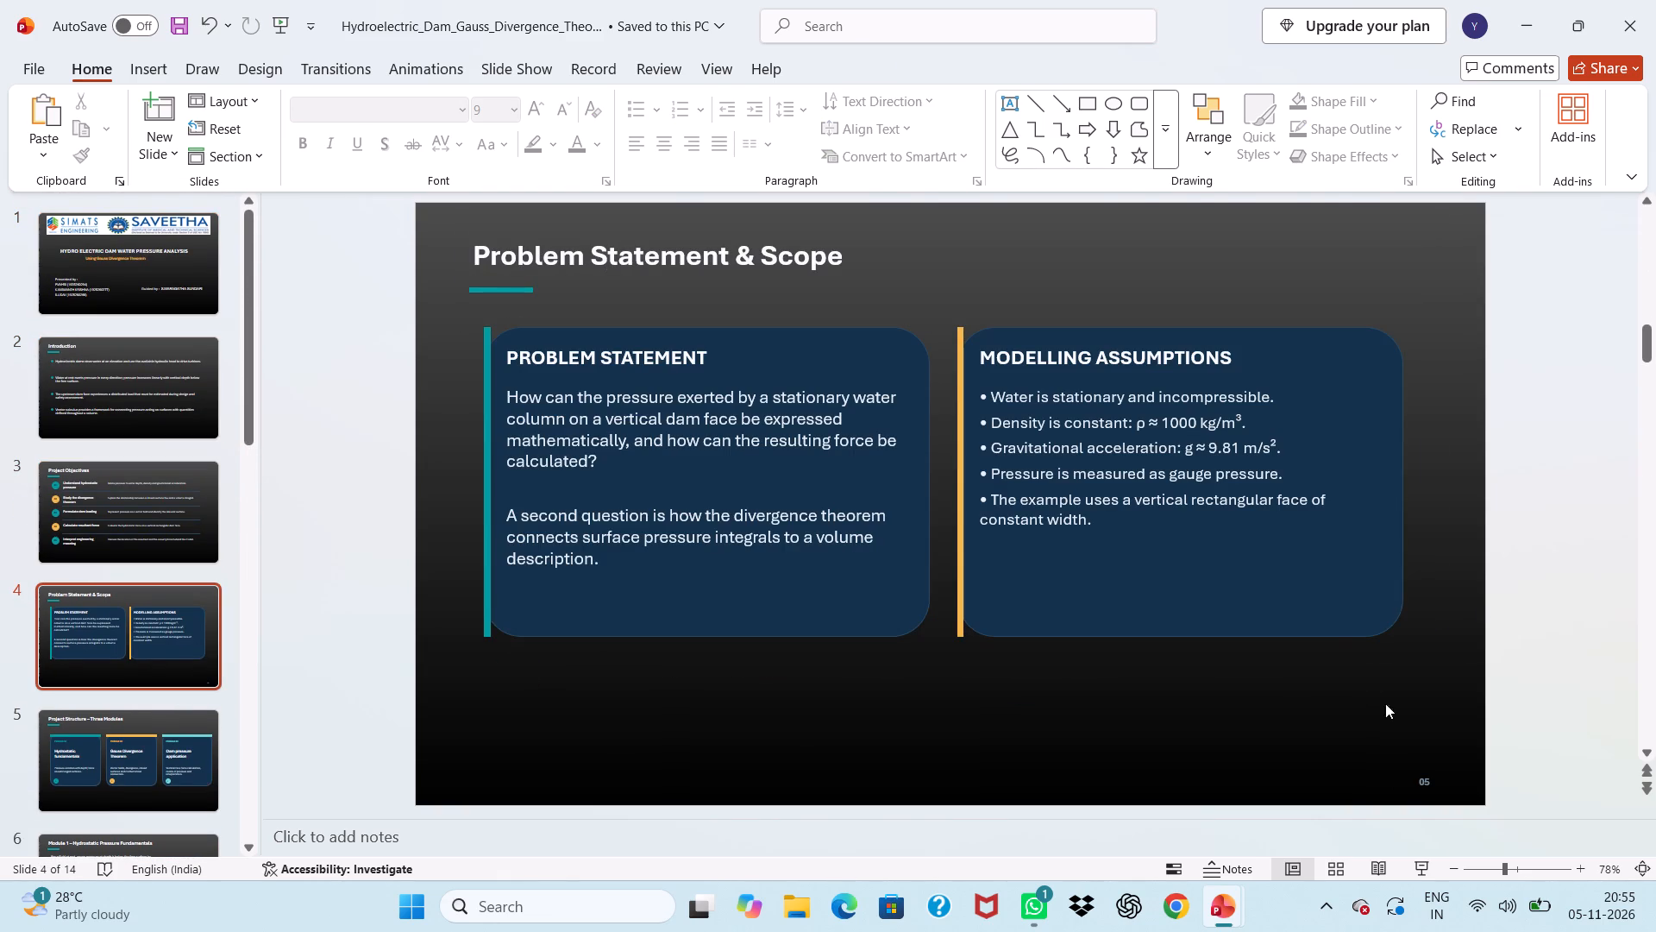
click(1428, 776)
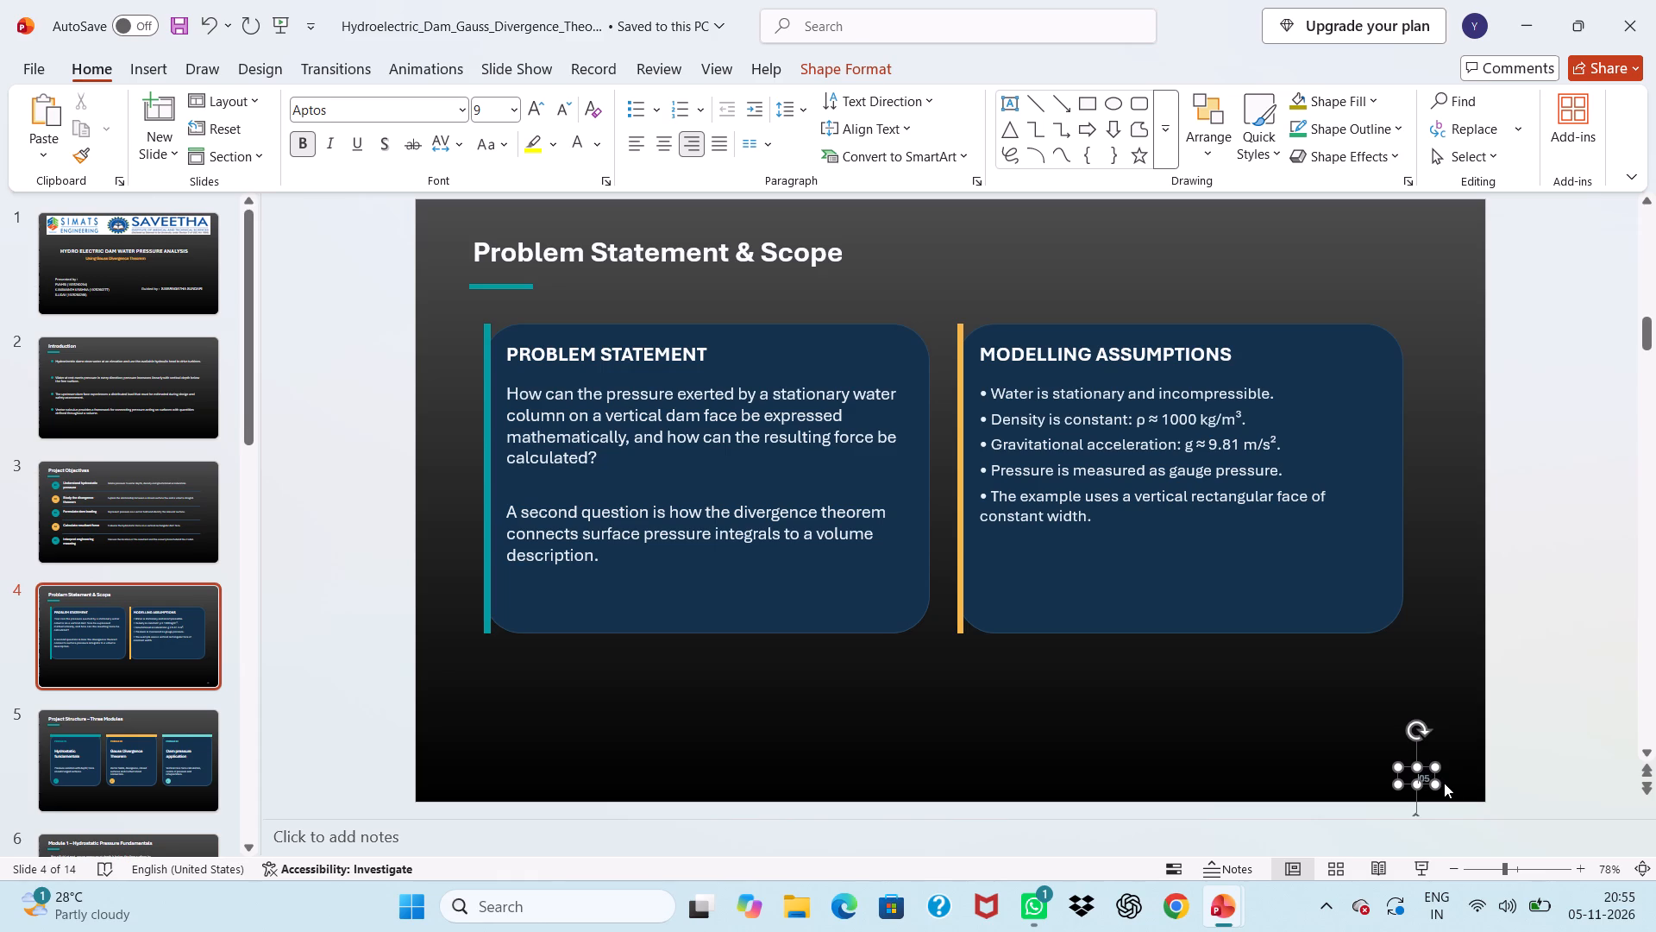
key(ctrl+a)
key(BackSpace)
Delete the page number 08 from the Module 1 – Resultant Force on a Vertical Face slide.
scroll(1278, 748, down, 2)
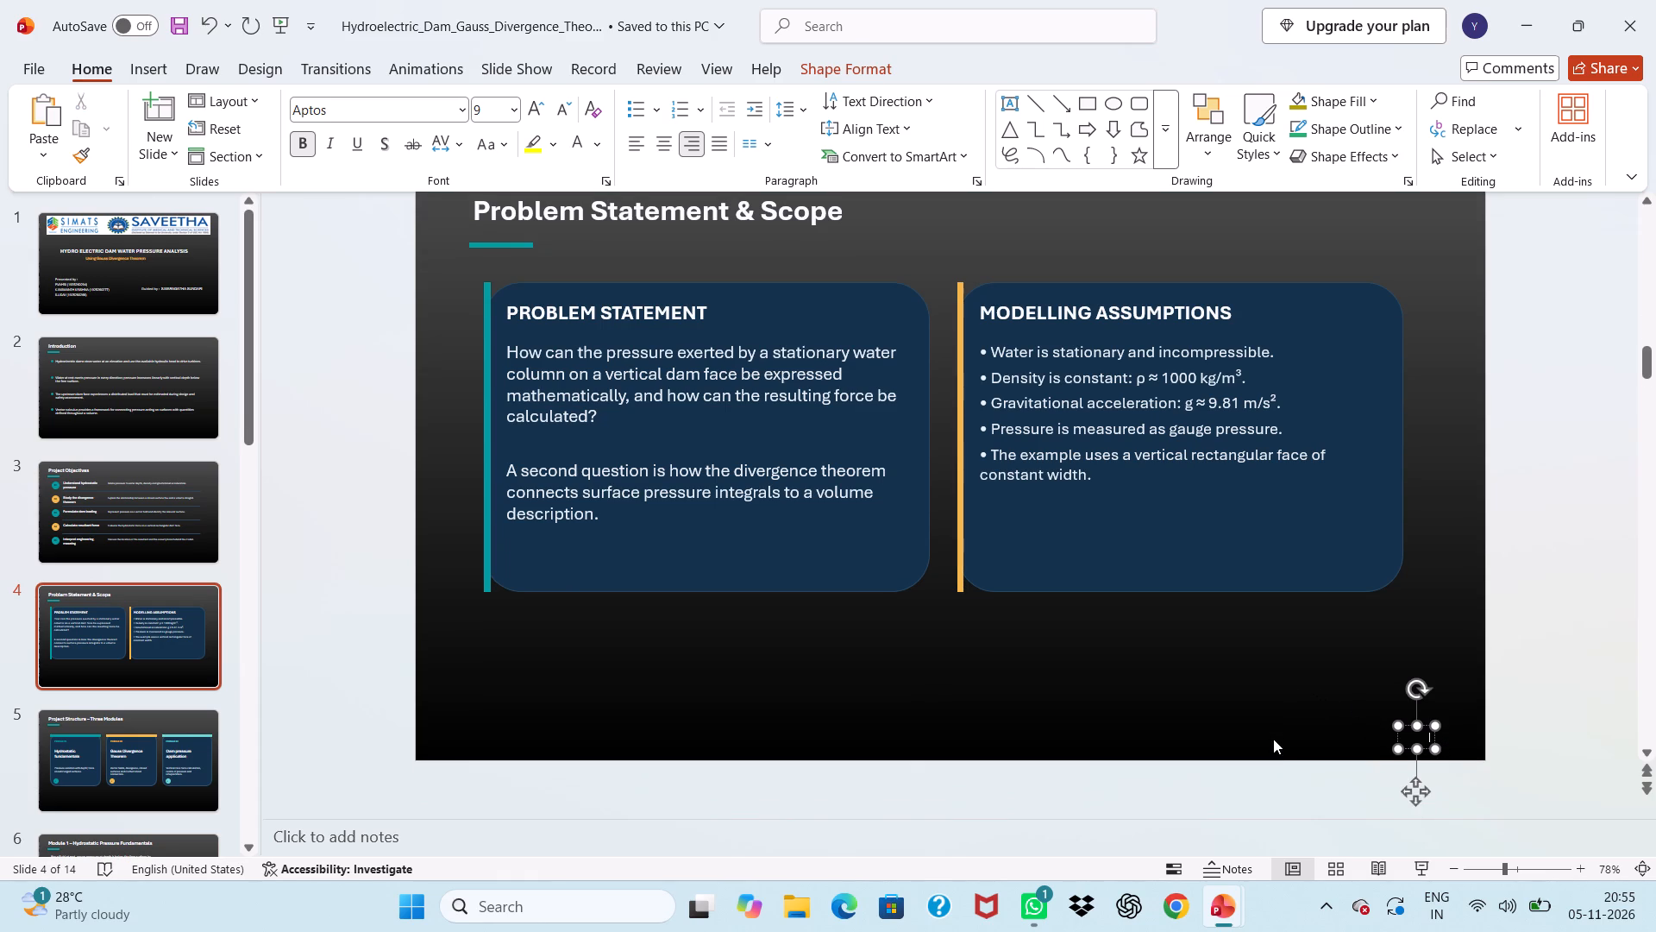
scroll(1273, 739, down, 2)
scroll(1273, 739, up, 1)
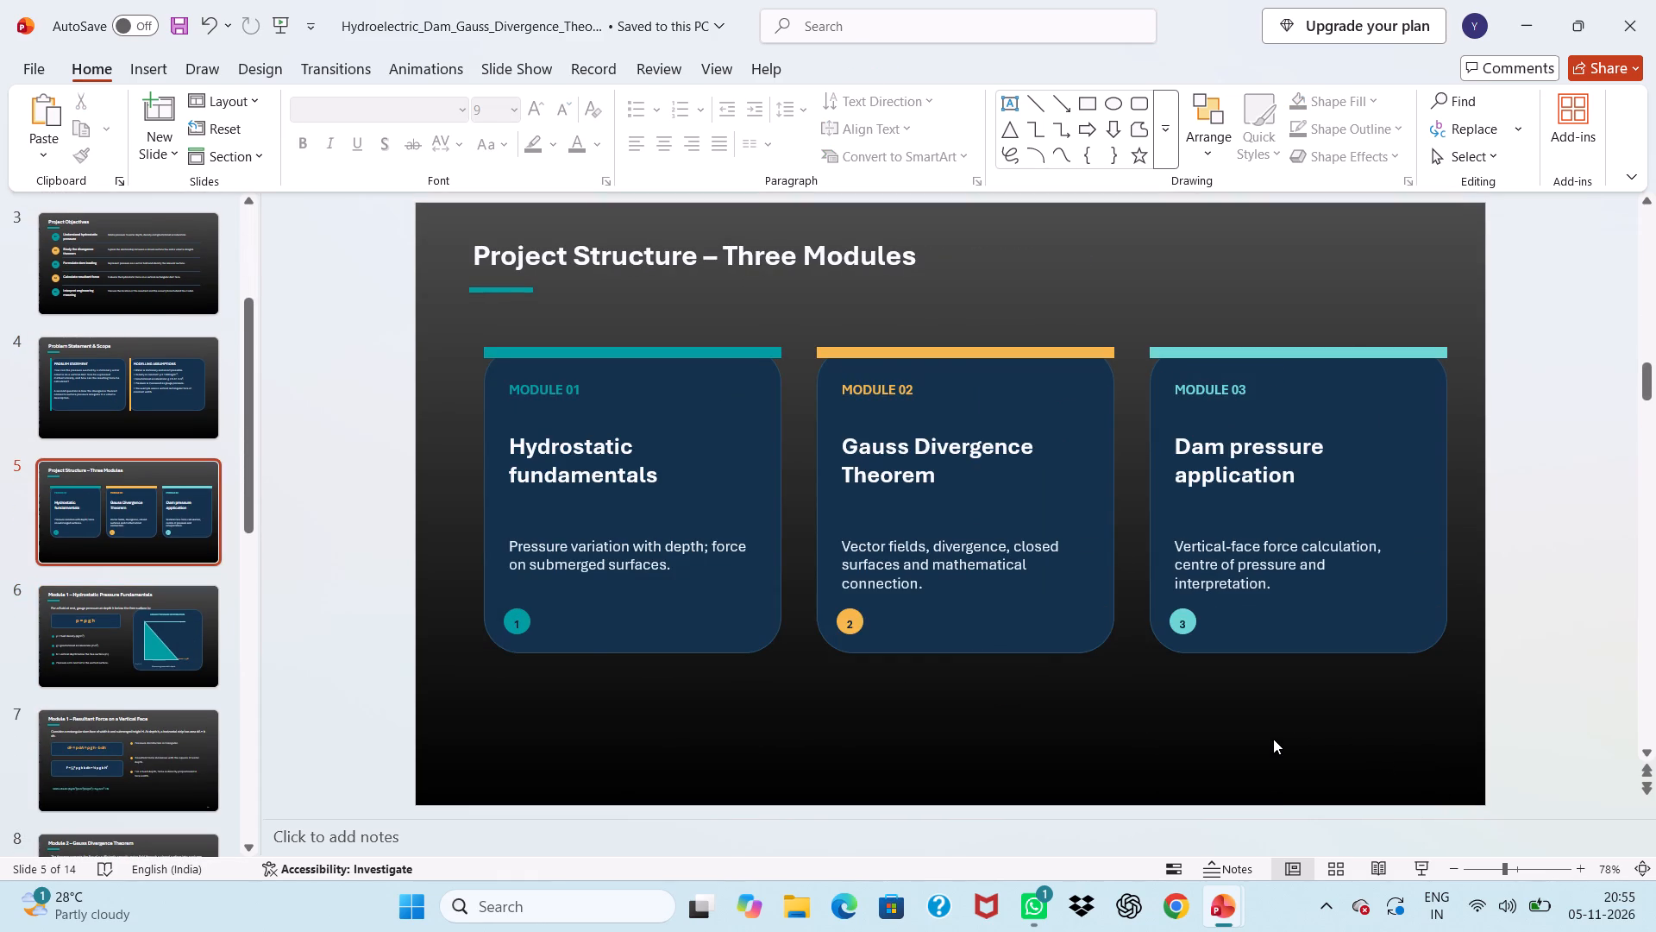
scroll(1273, 739, down, 2)
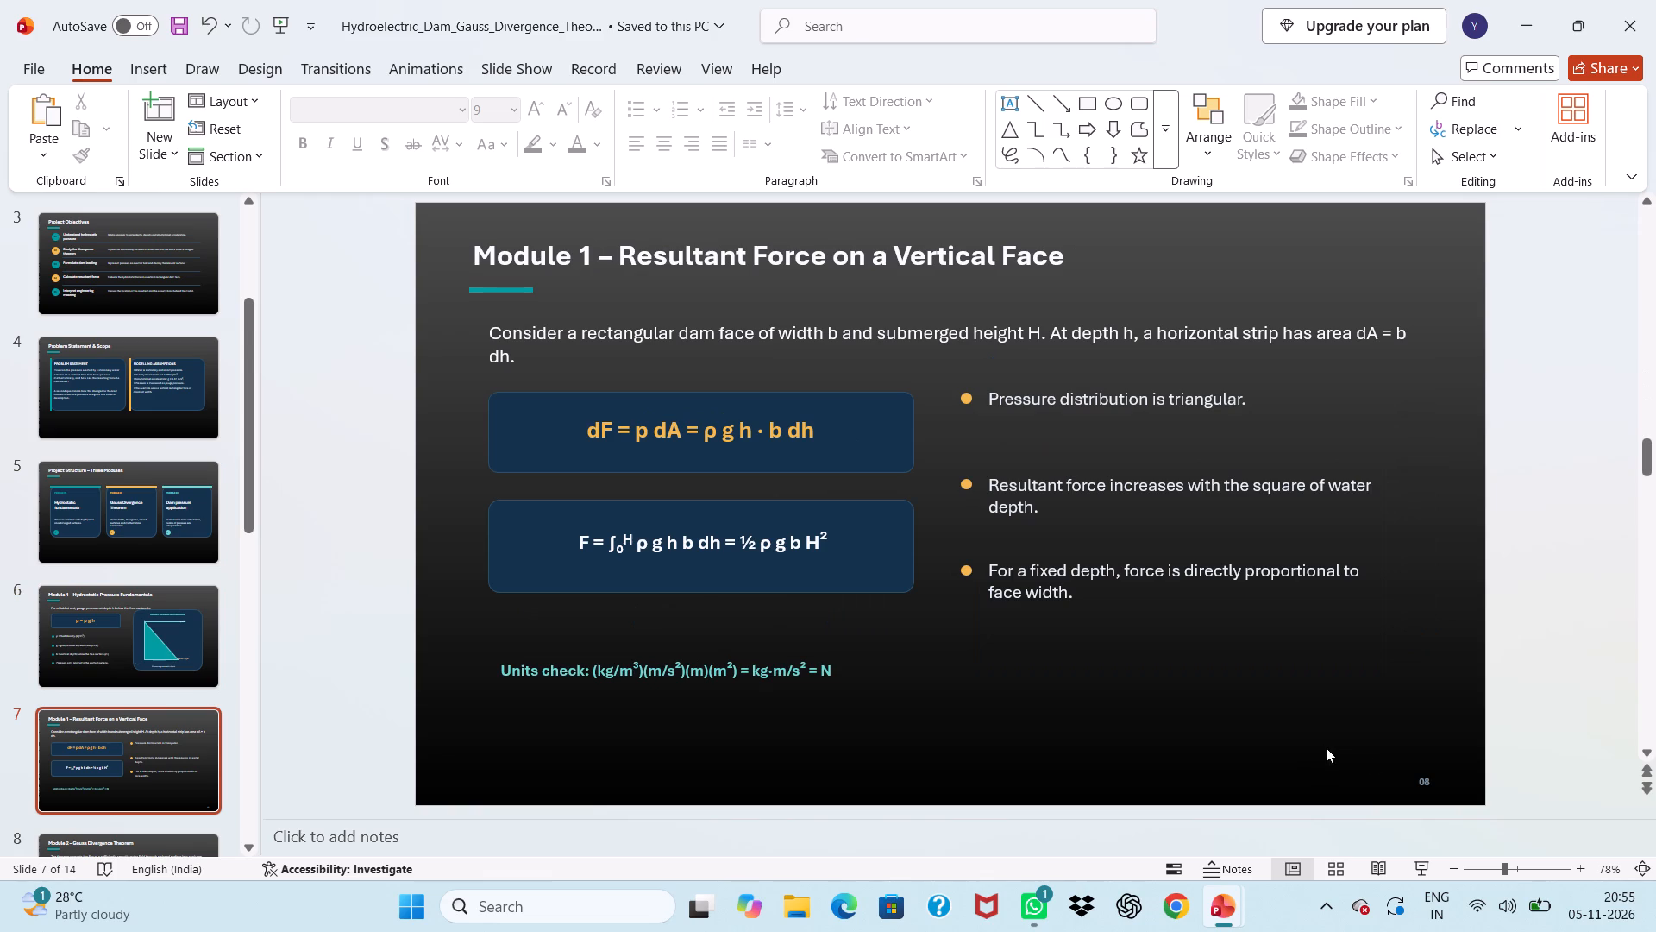
click(1427, 781)
key(ctrl+a)
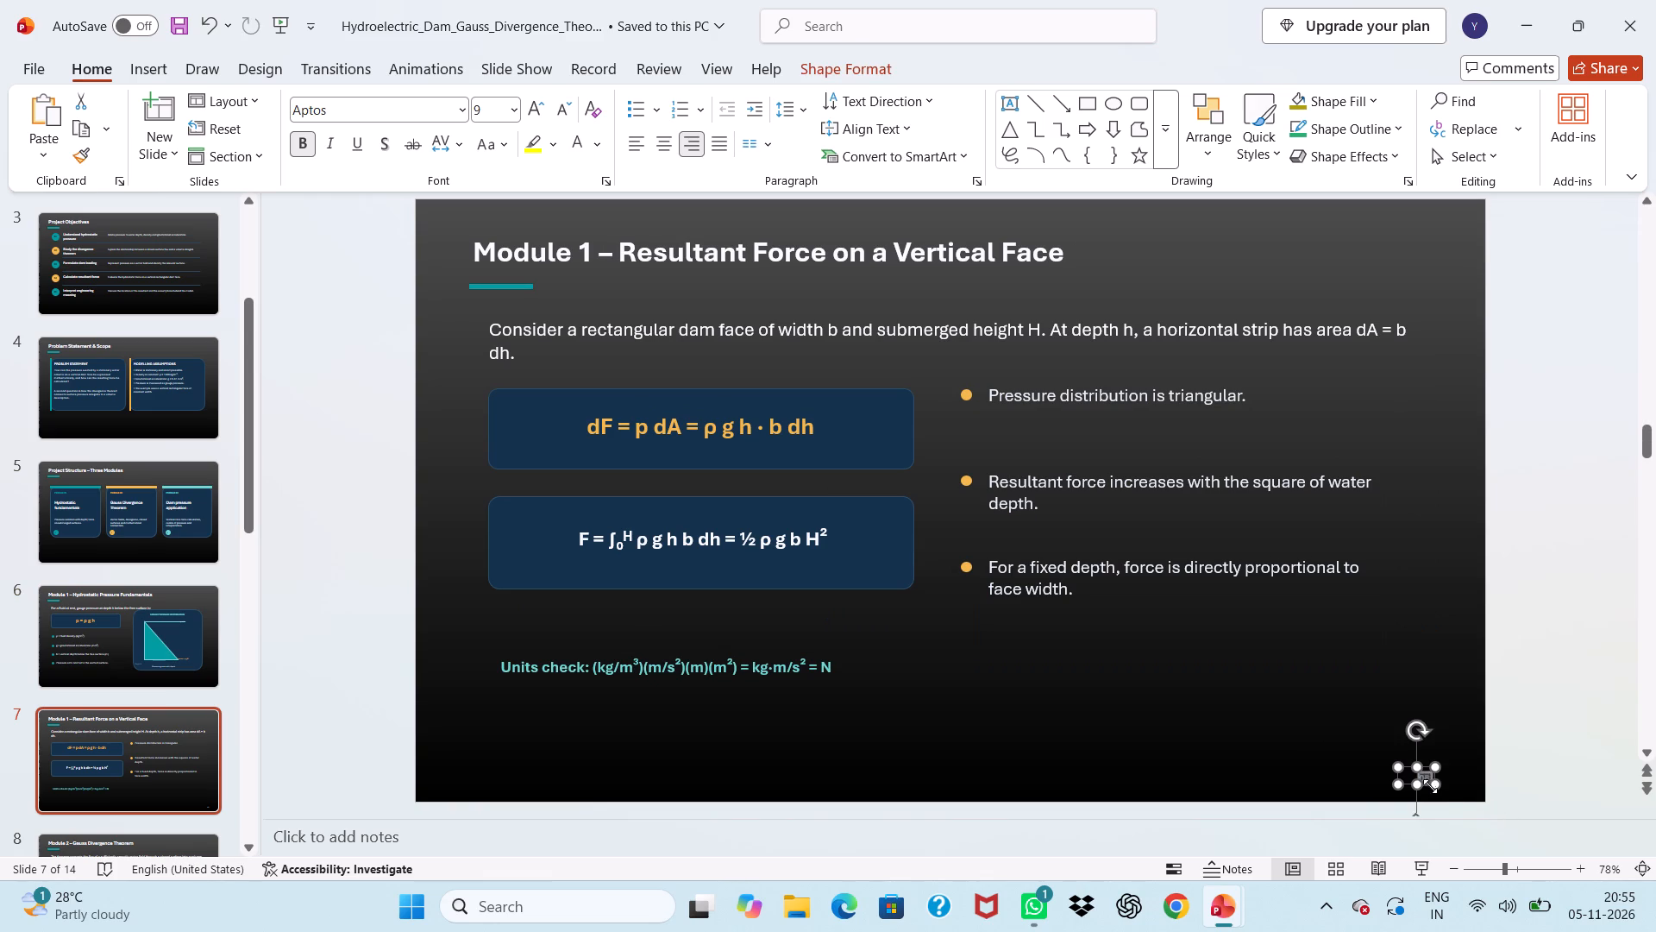
key(BackSpace)
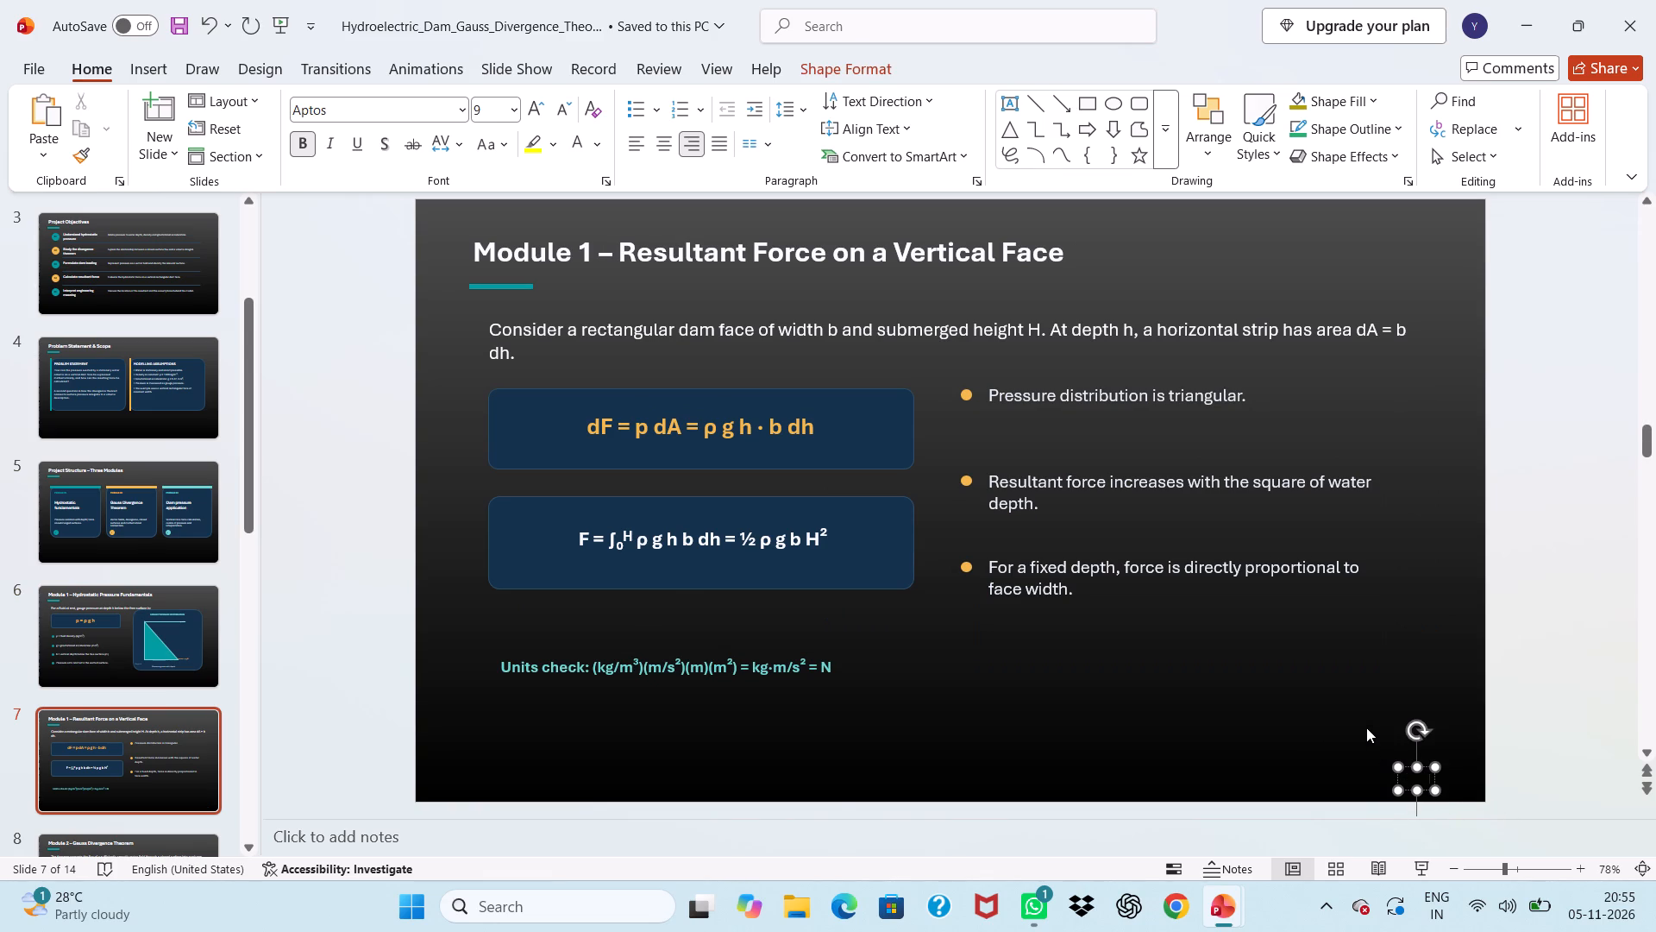
Delete the page number 09 from the Module 2 – Gauss Divergence Theorem slide.
scroll(1366, 727, down, 3)
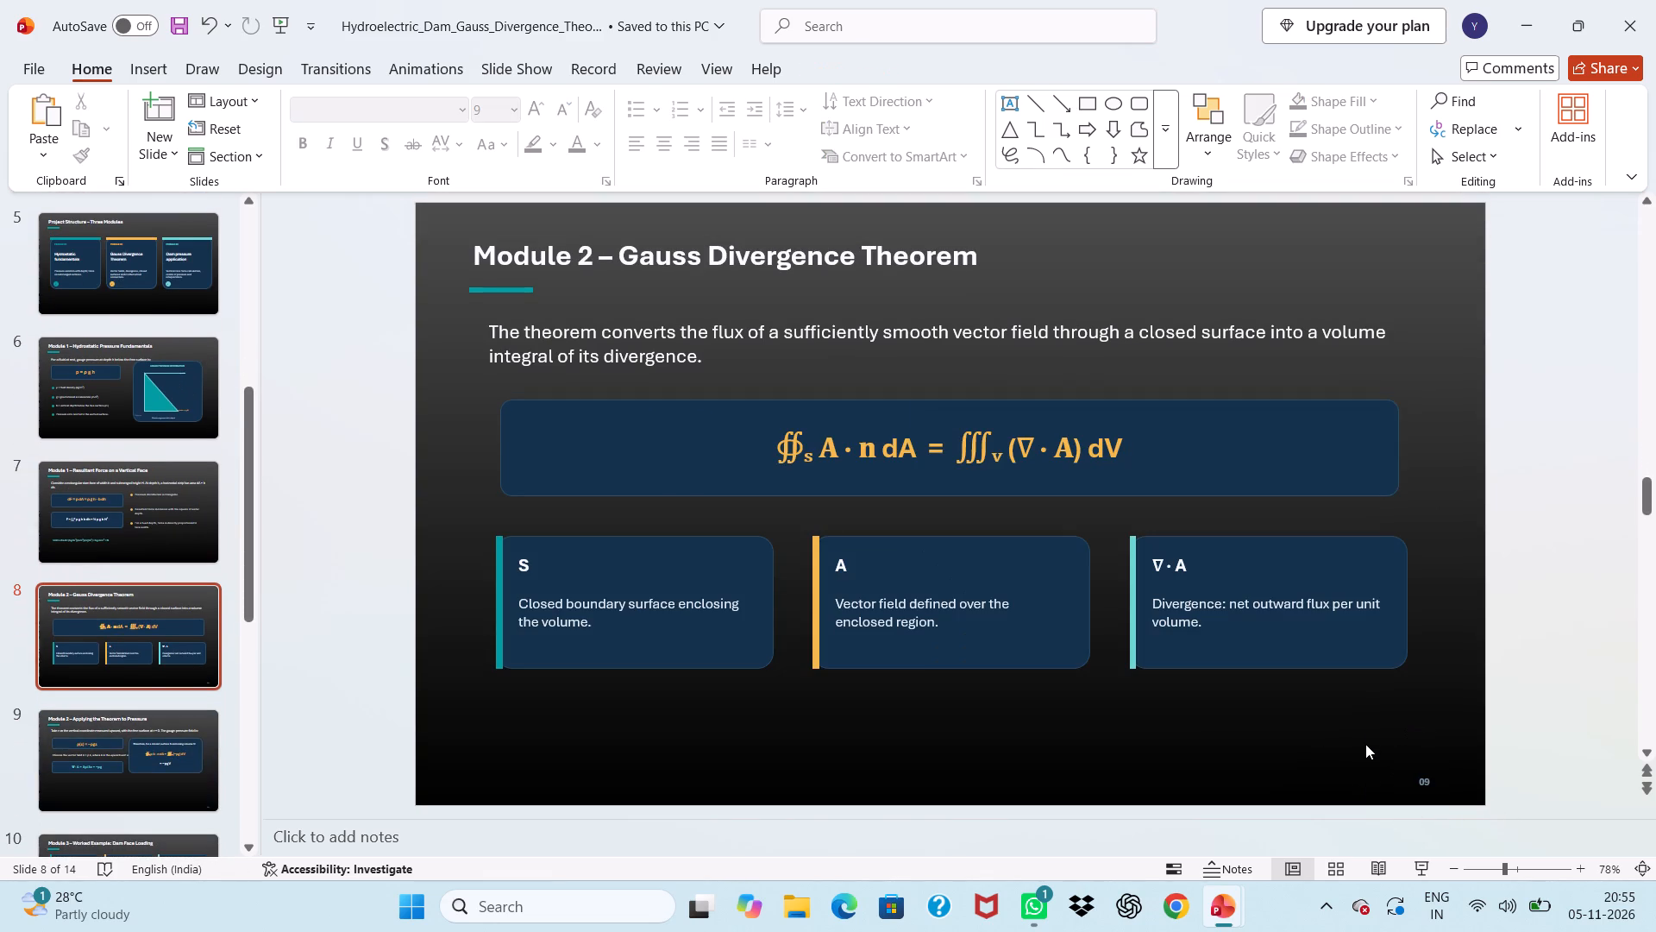
click(1427, 777)
key(ctrl+a)
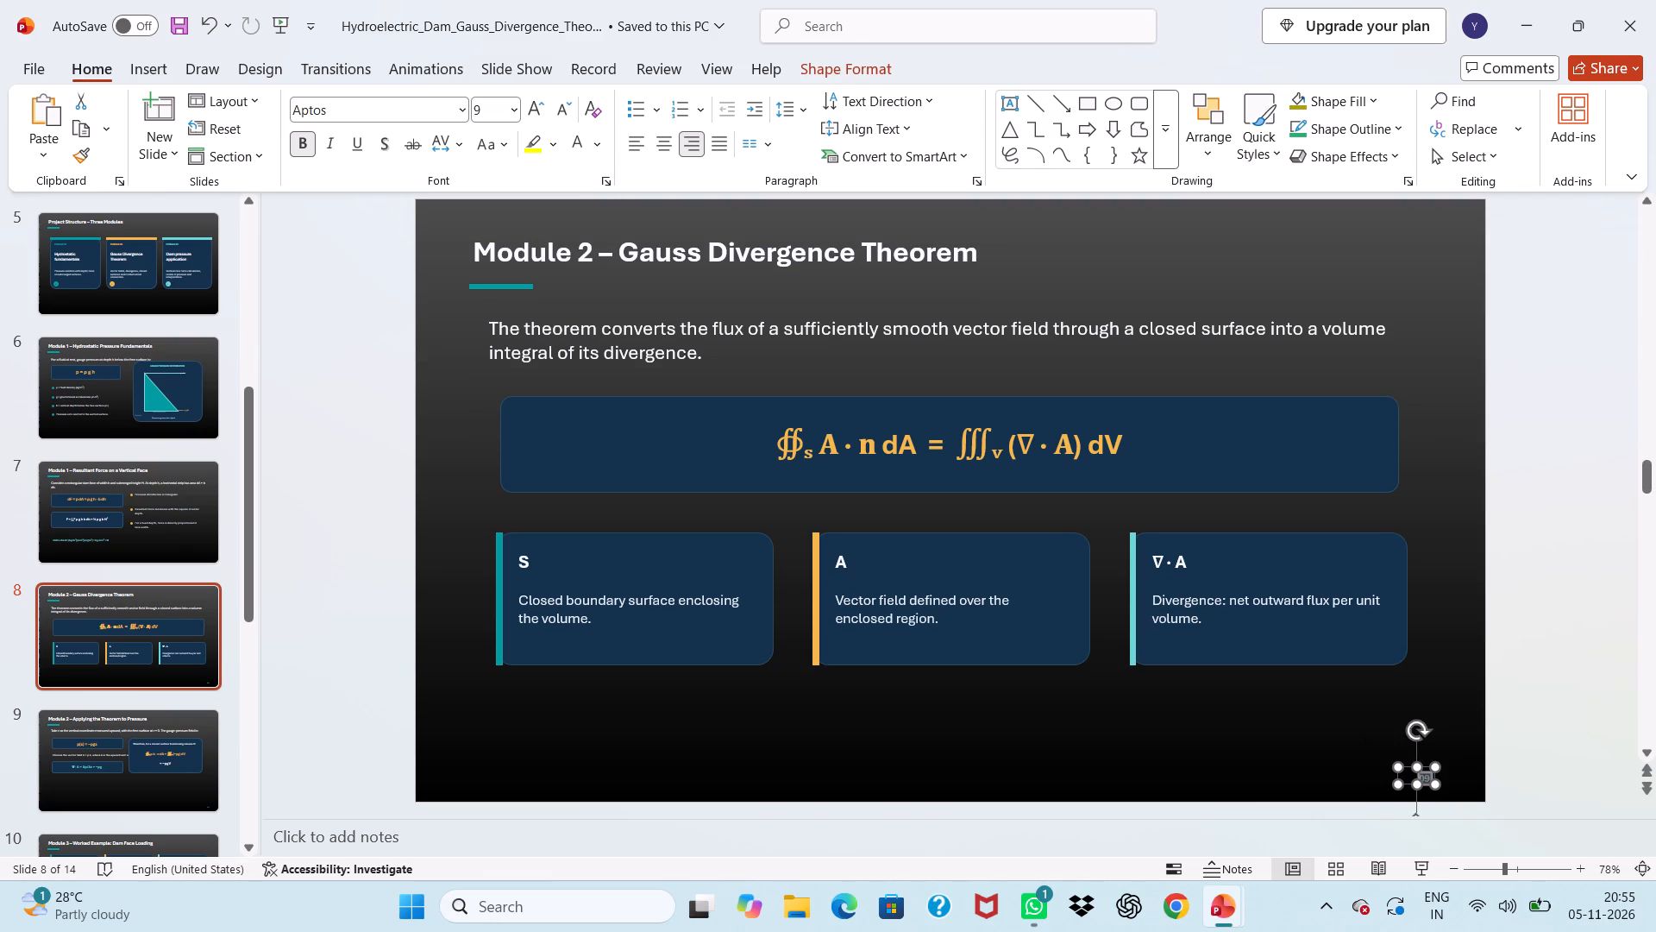
key(BackSpace)
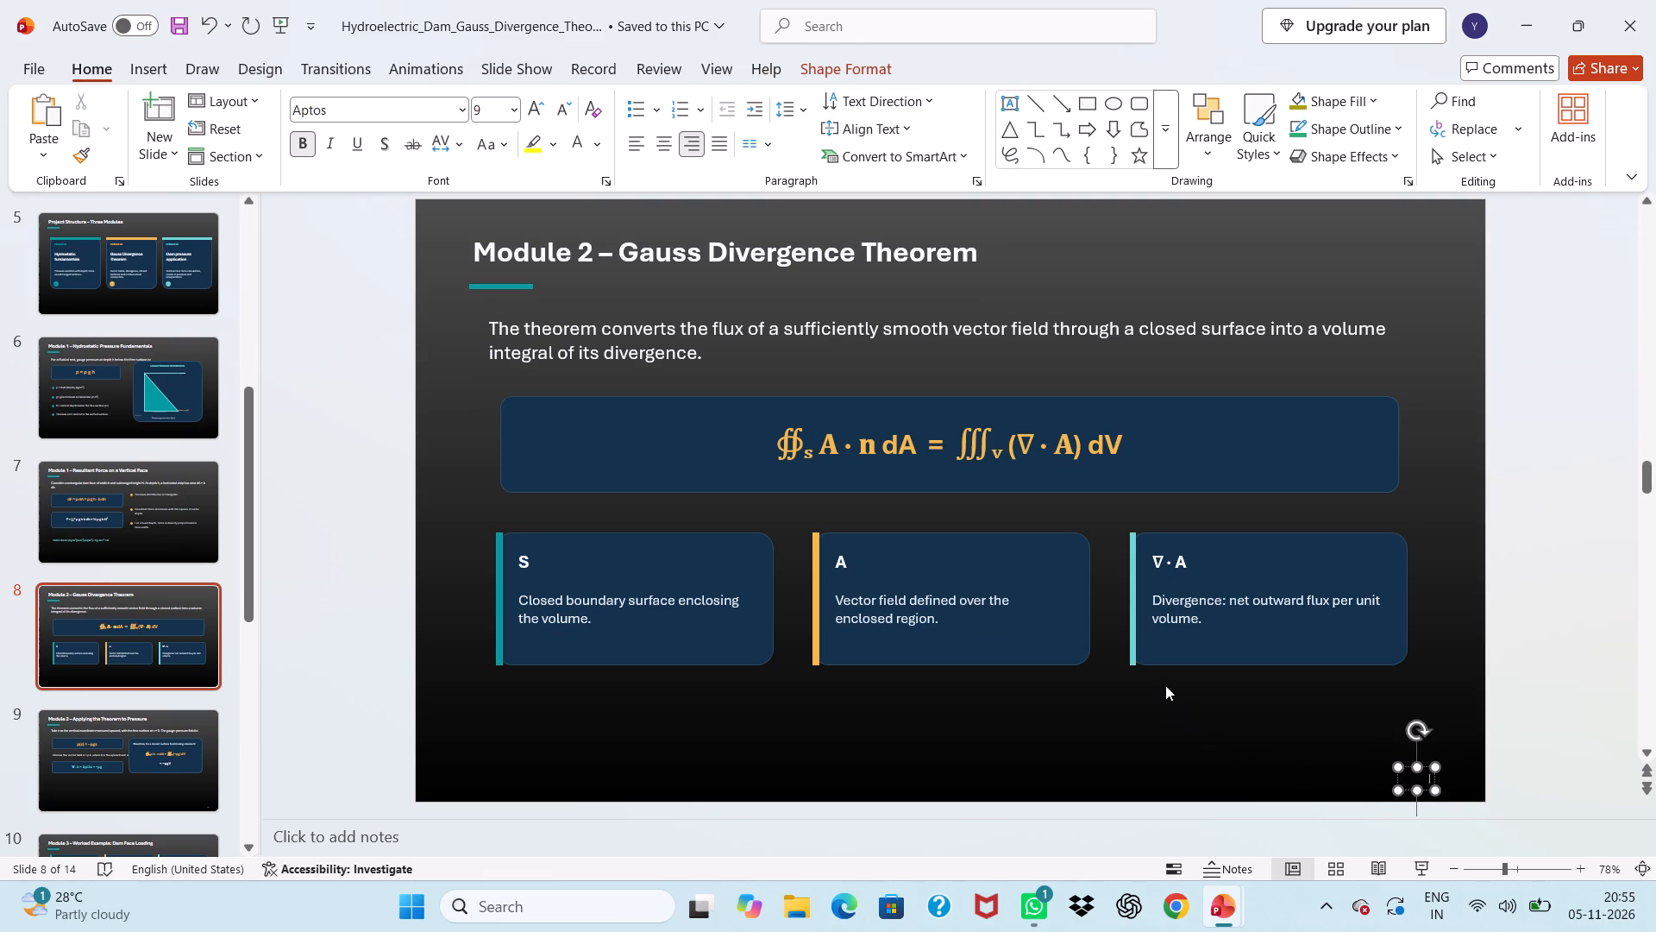
Delete the page number 10 from the Module 2 – Applying the Theorem to Pressure slide.
scroll(1165, 685, down, 3)
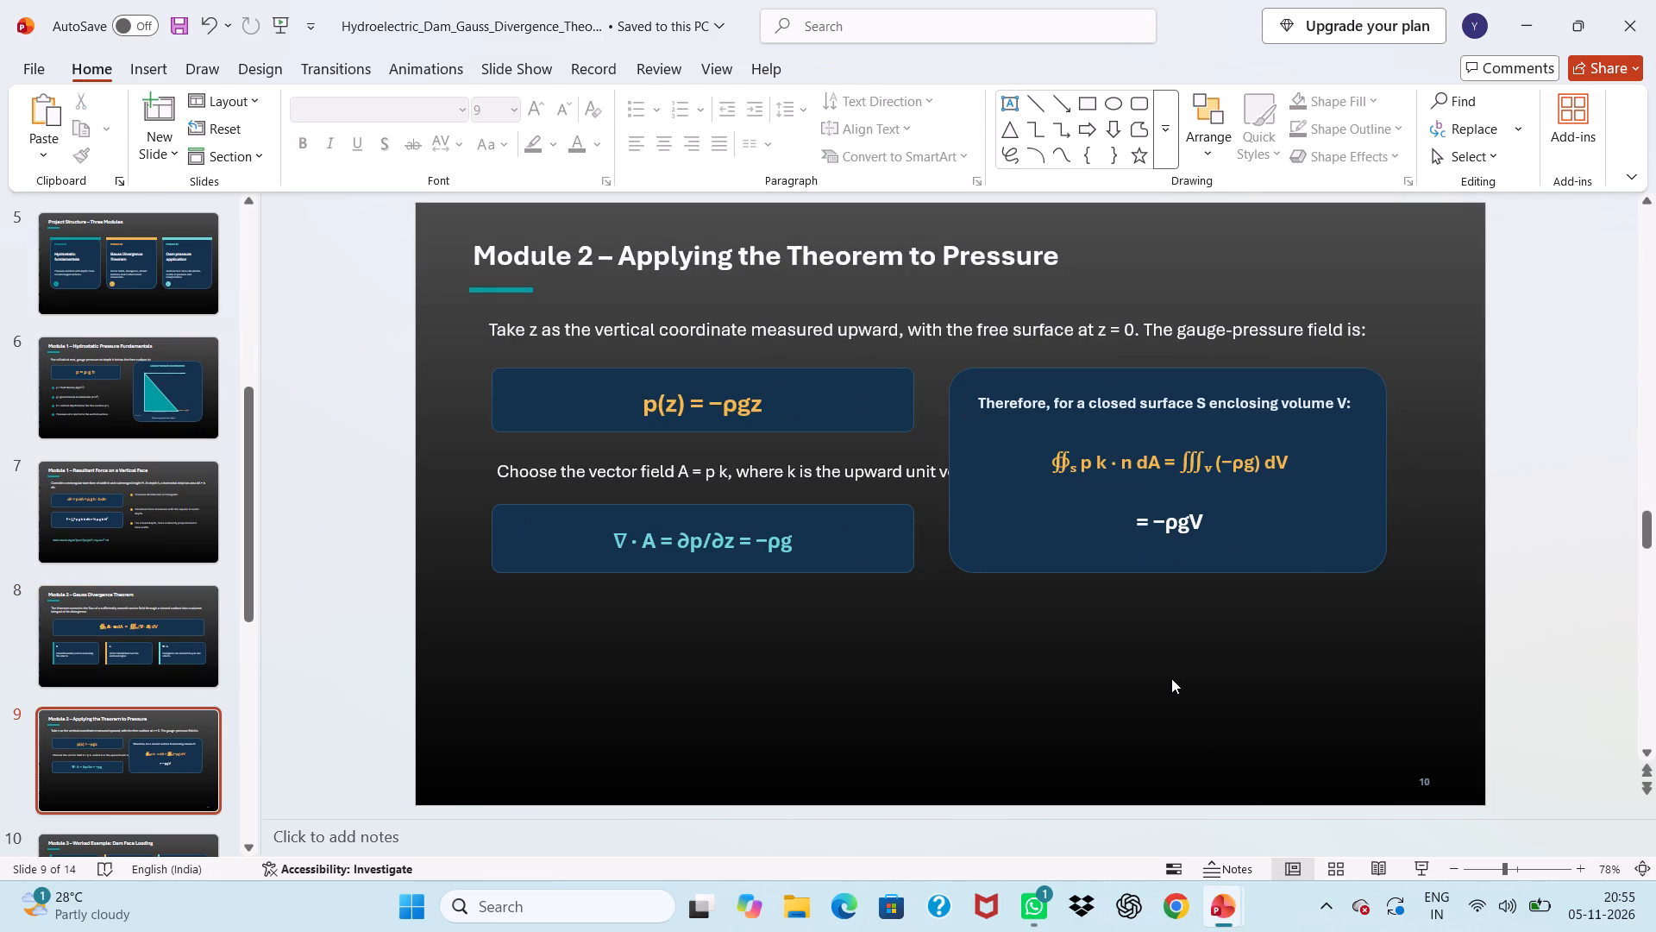
click(1428, 781)
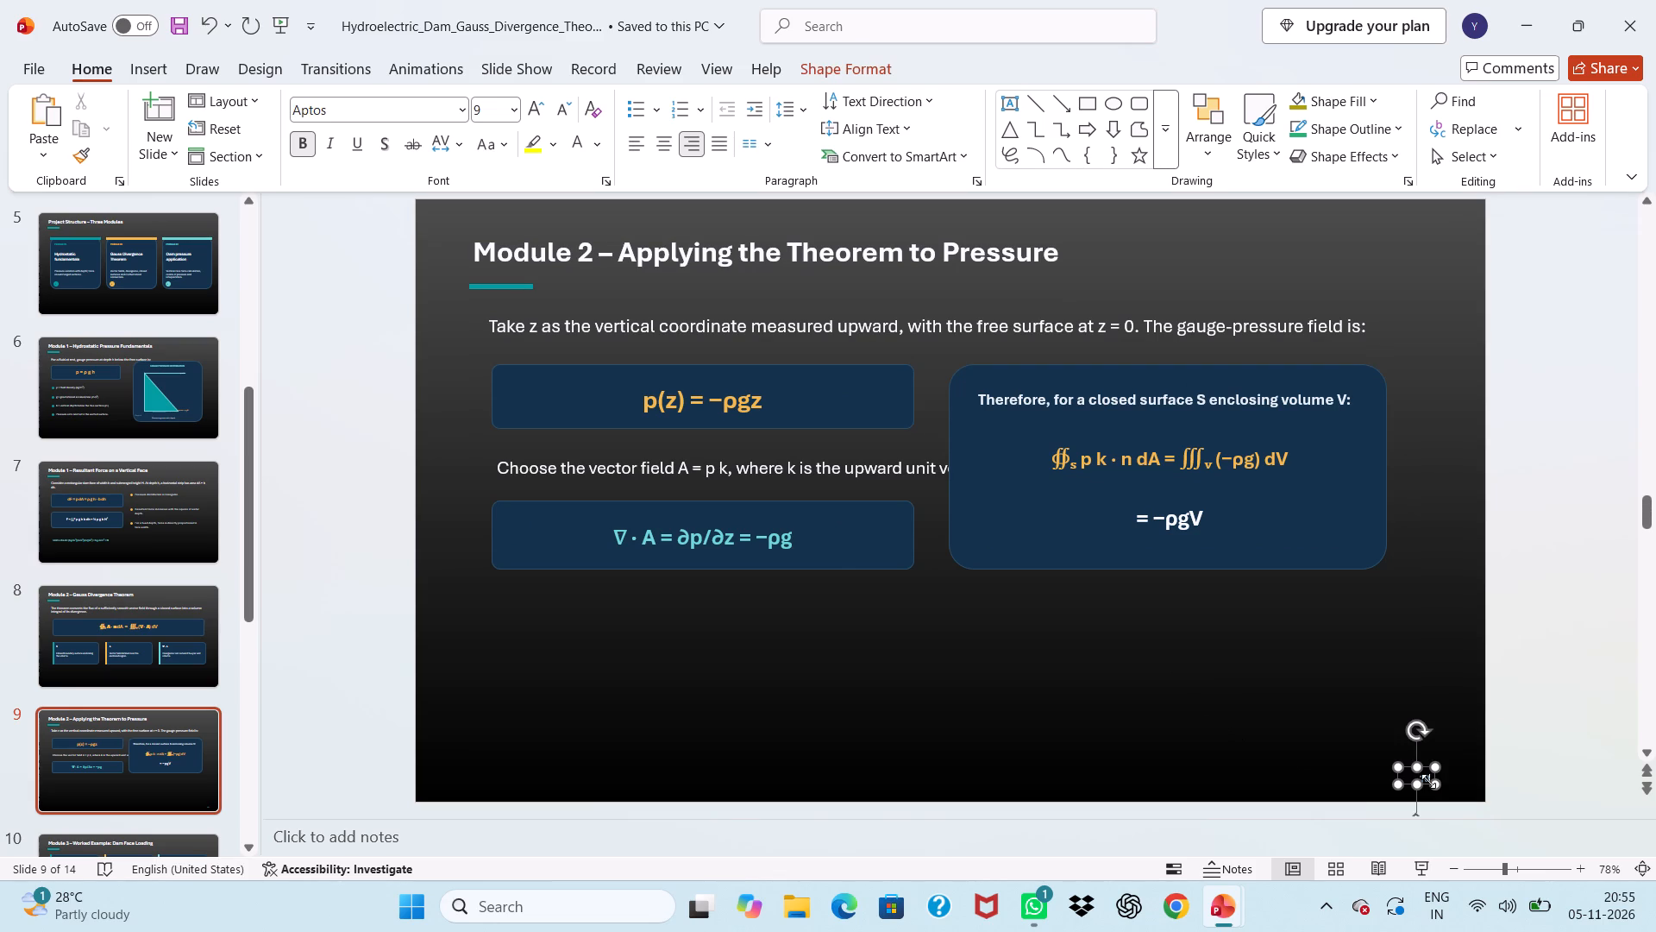
key(ctrl+a)
key(BackSpace)
Delete the page number 11 from the Module 3 – Worked Example: Dam Face Loading slide.
scroll(1201, 634, down, 1)
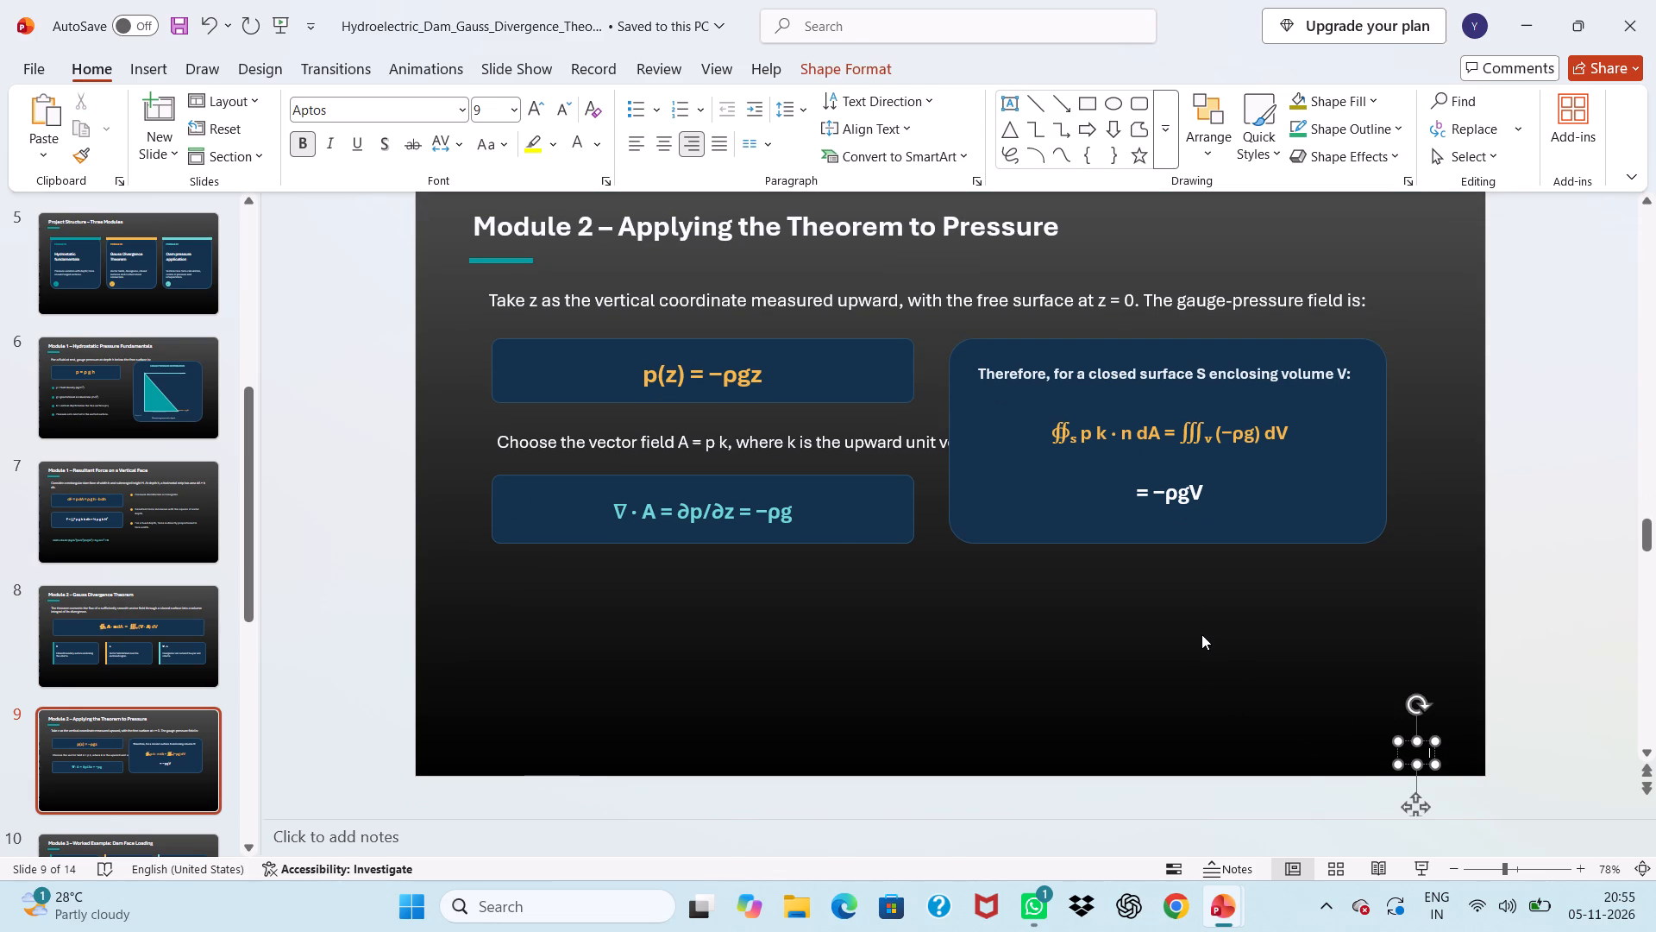
scroll(1201, 634, down, 2)
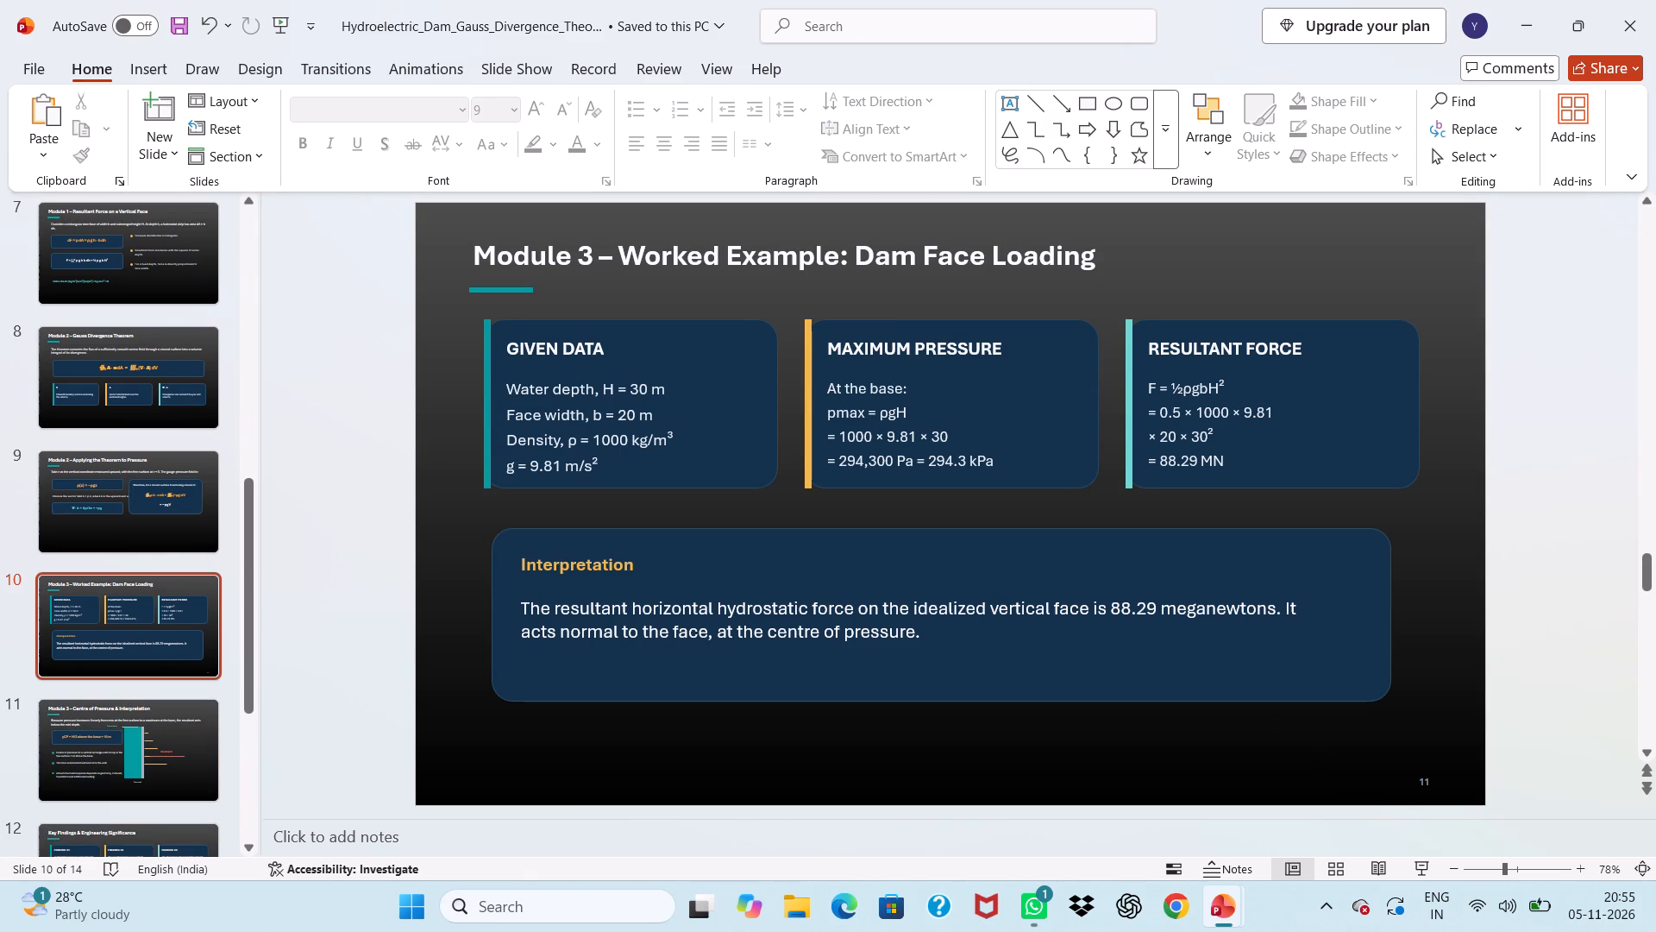
click(1427, 778)
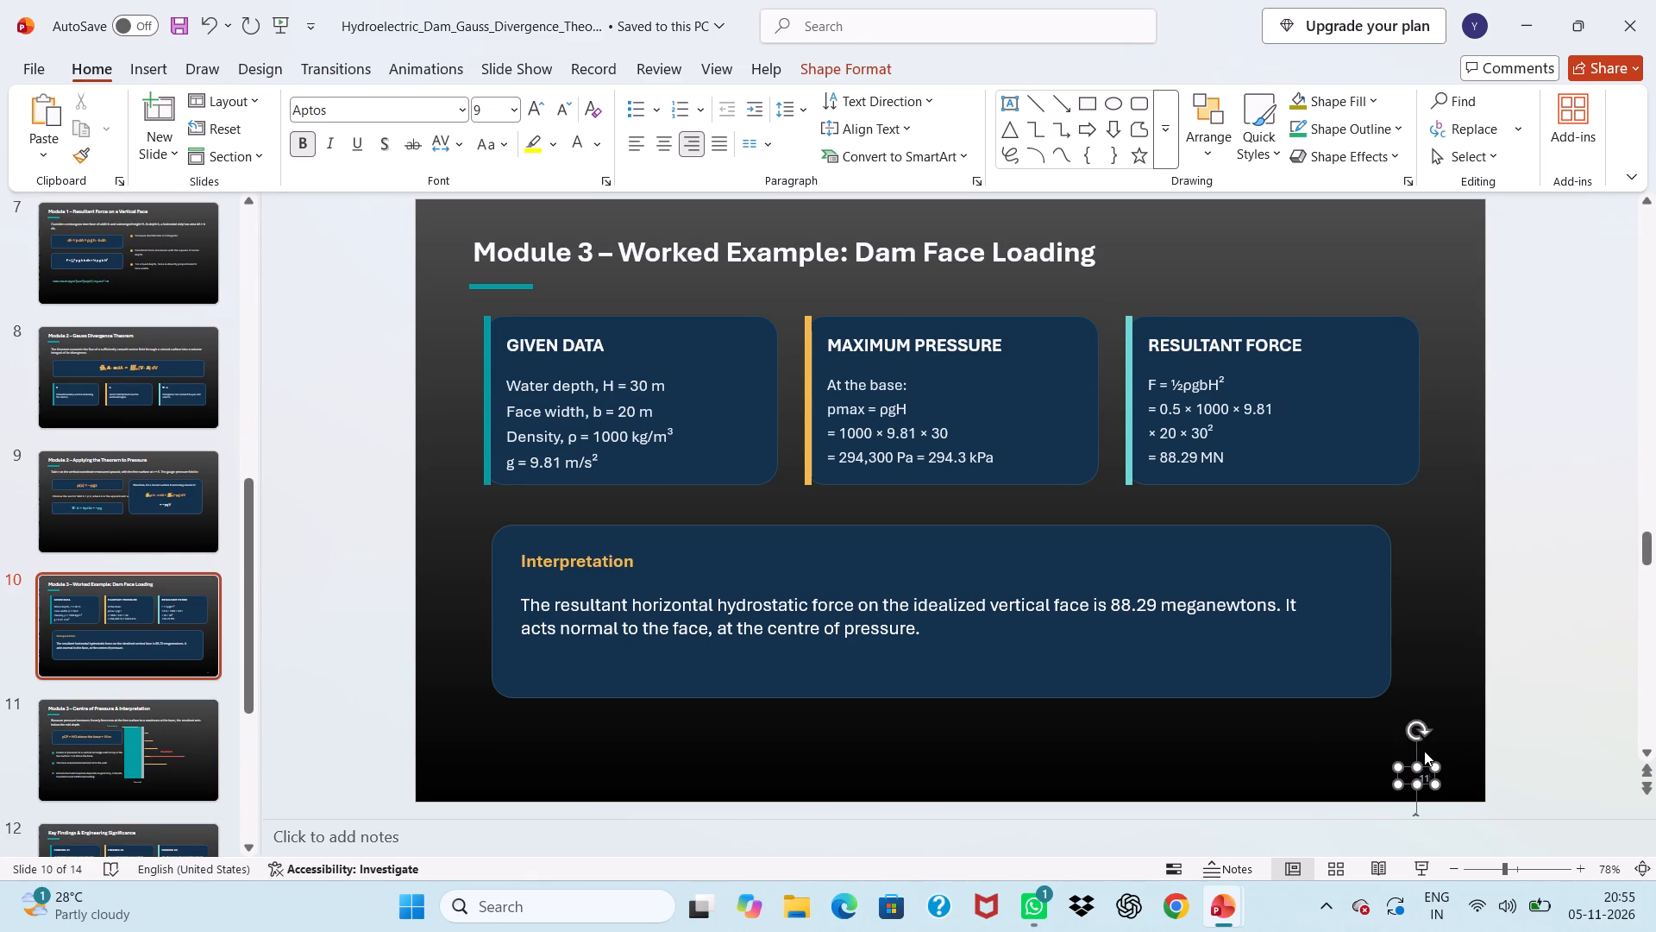
key(ctrl+a)
key(BackSpace)
Check the remaining slides, from Module 3 – Centre of Pressure & Interpretation through THANK YOU, for leftover page numbers.
scroll(1191, 671, down, 3)
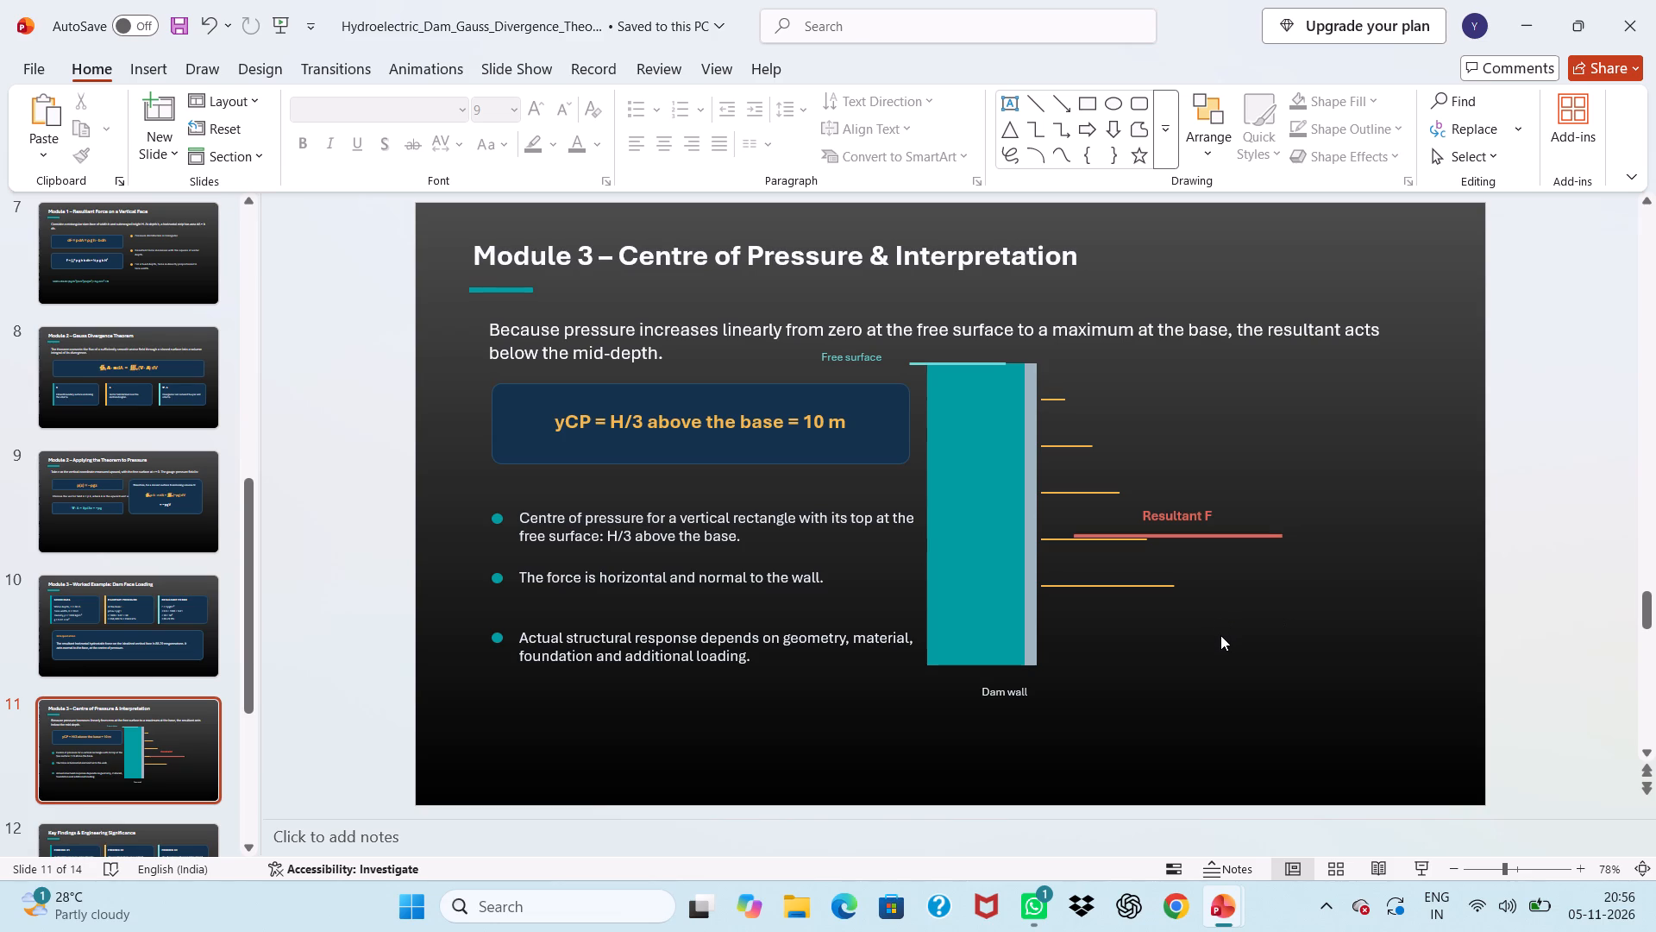
scroll(1225, 645, down, 2)
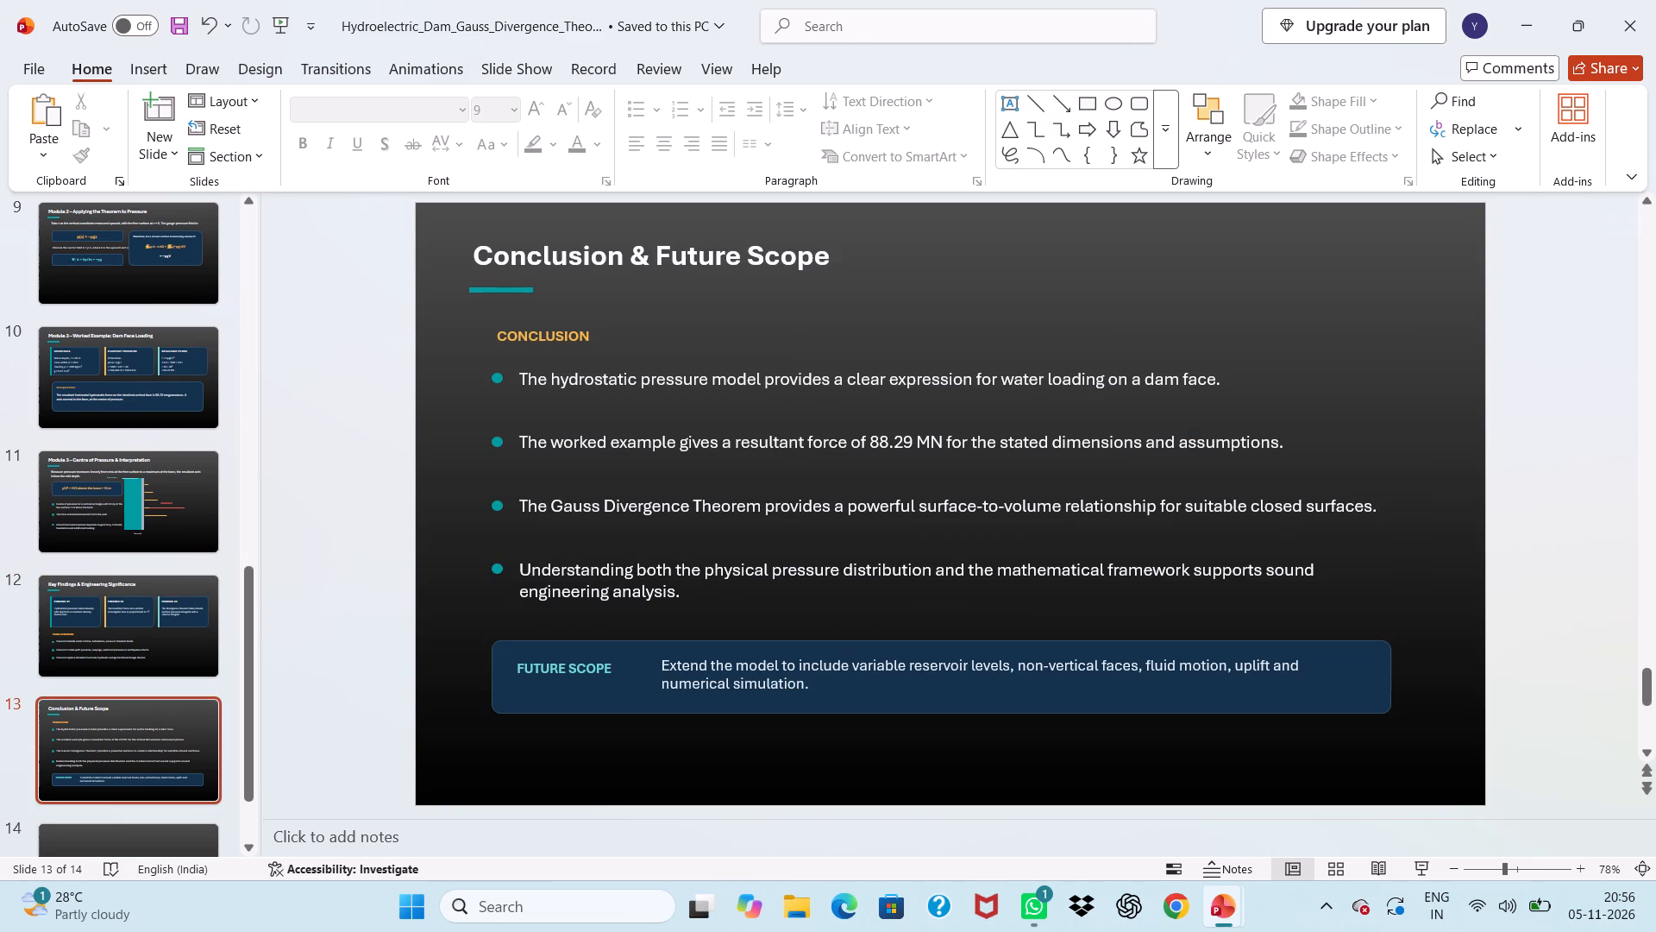
scroll(1367, 712, down, 1)
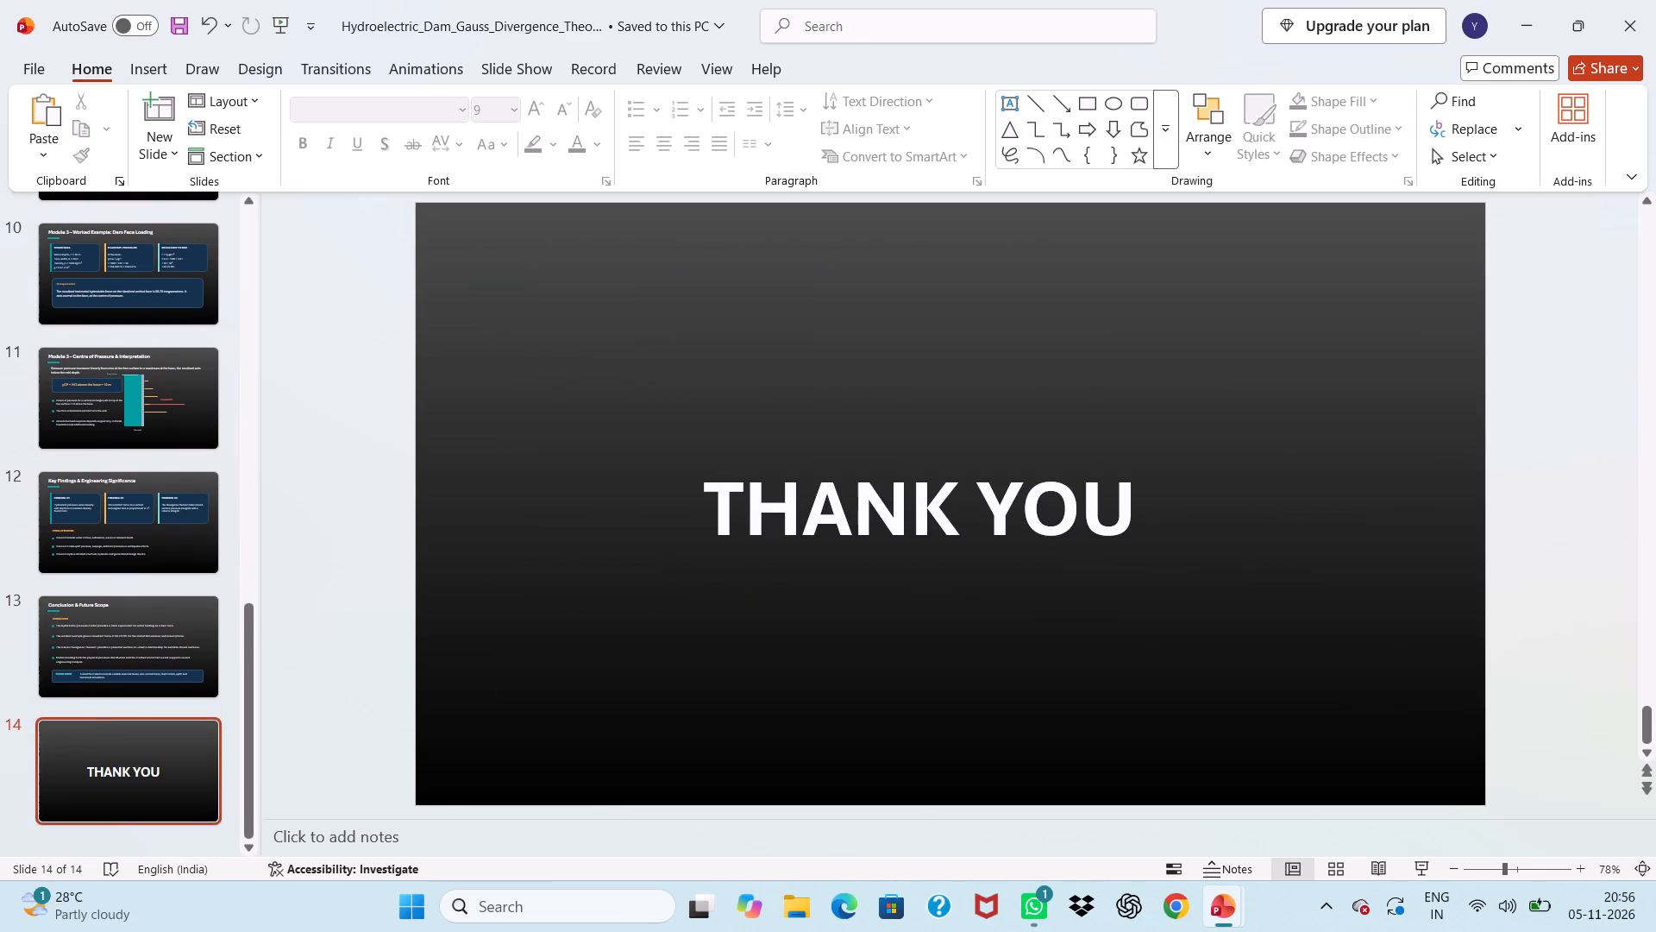
scroll(1367, 712, up, 1)
scroll(1367, 712, down, 1)
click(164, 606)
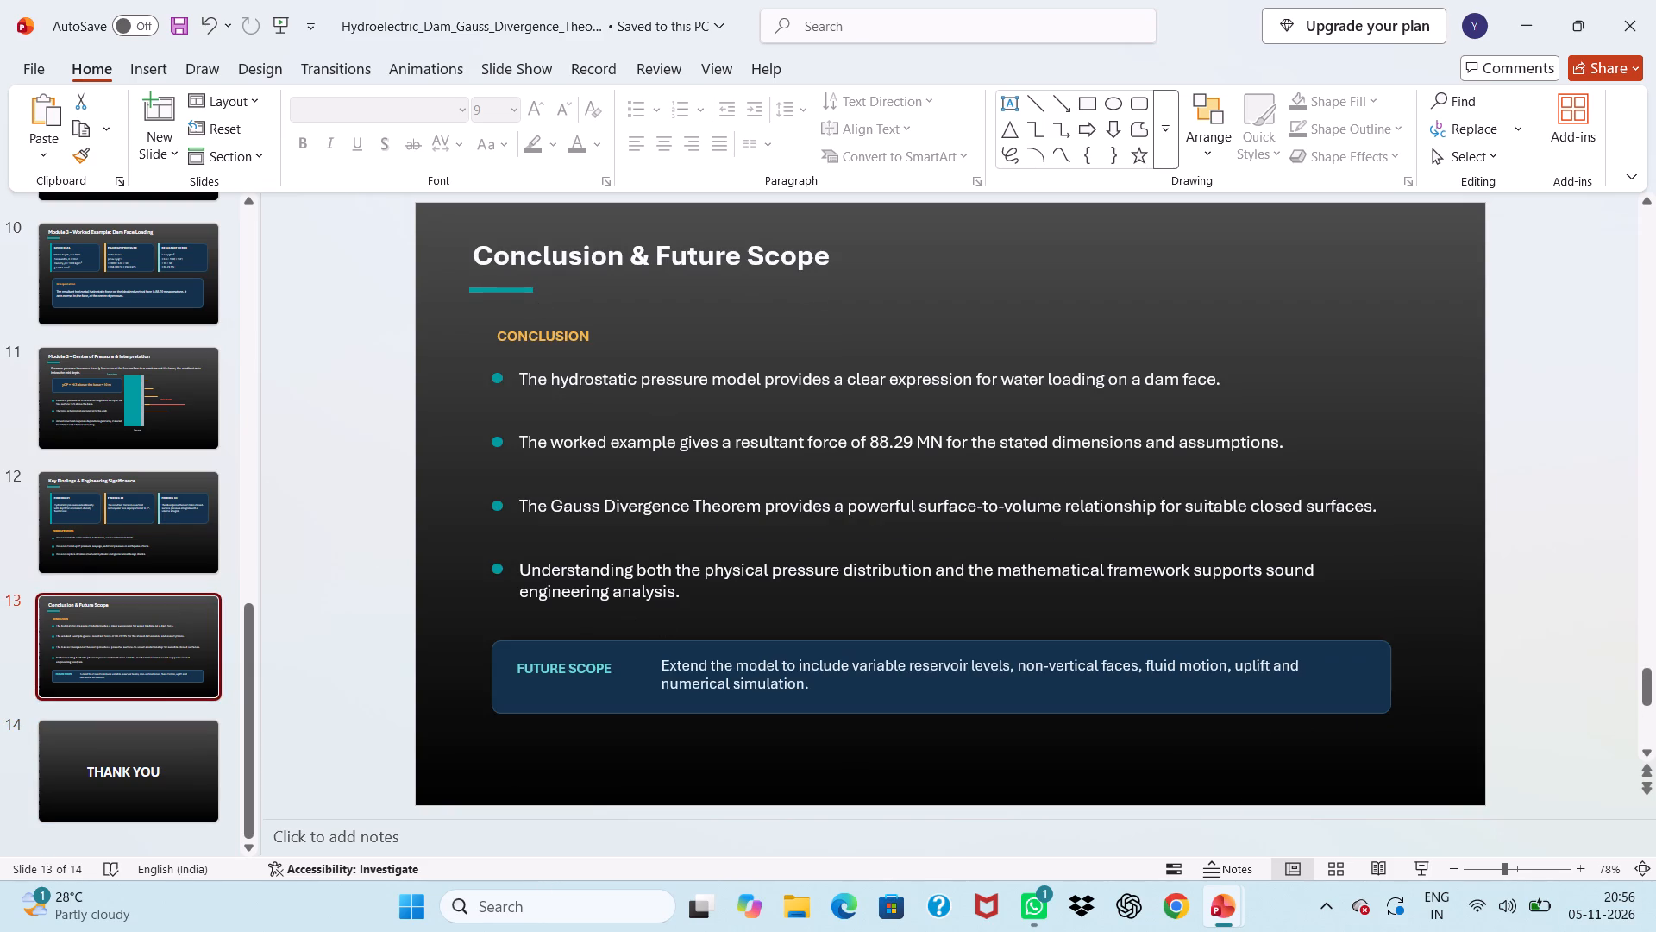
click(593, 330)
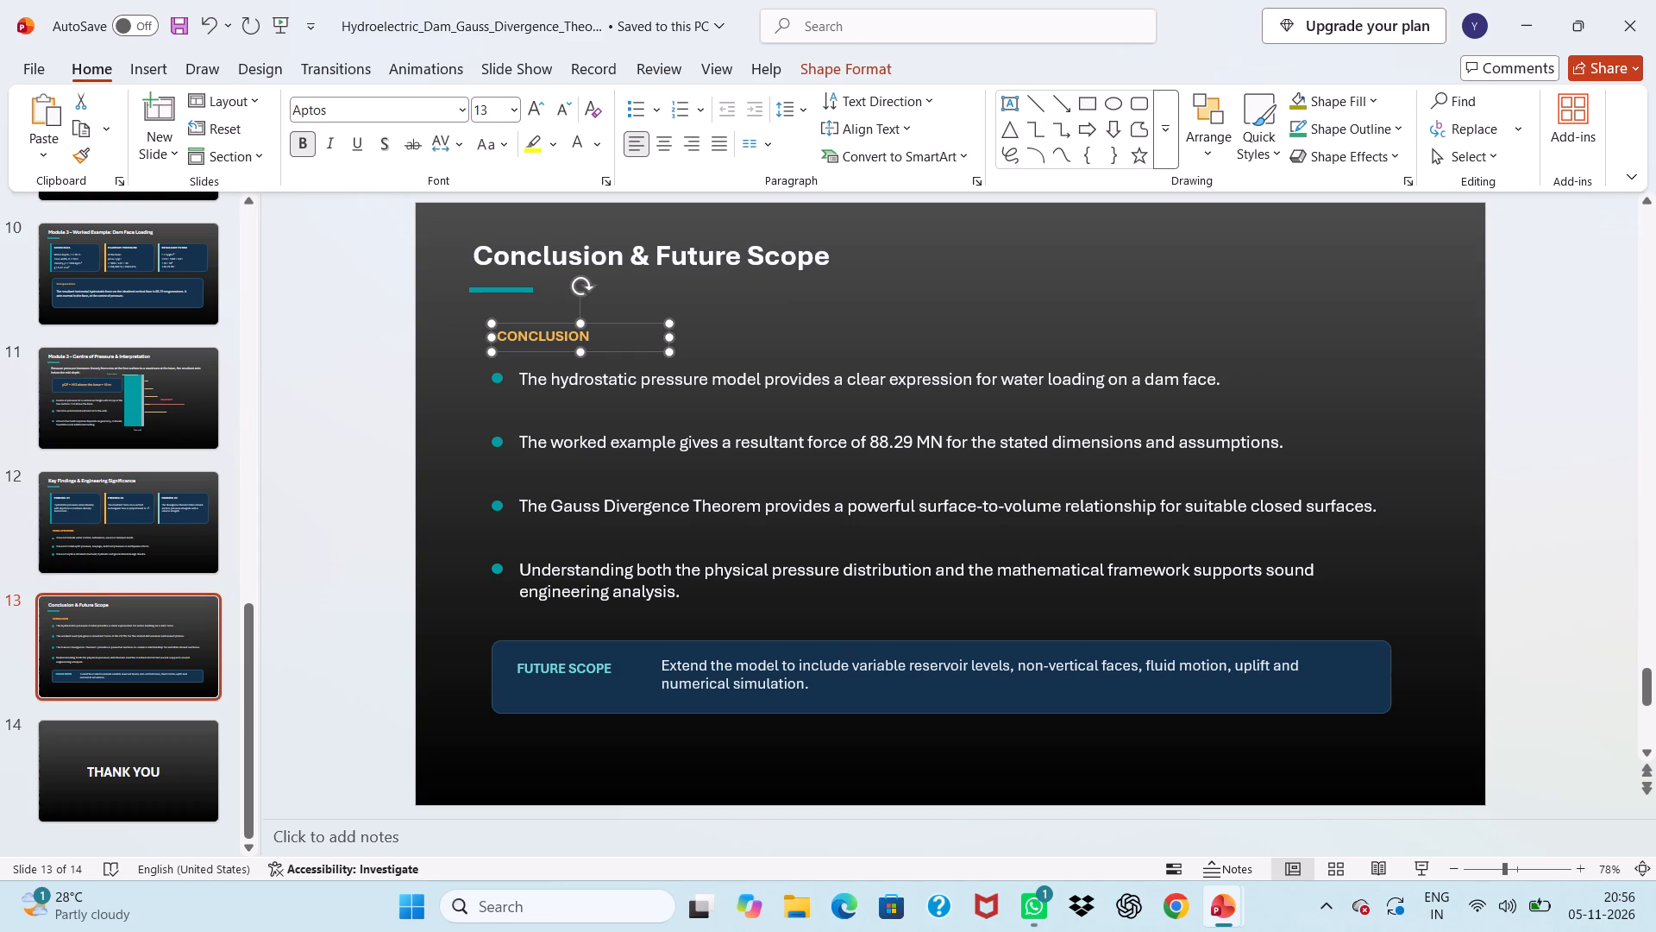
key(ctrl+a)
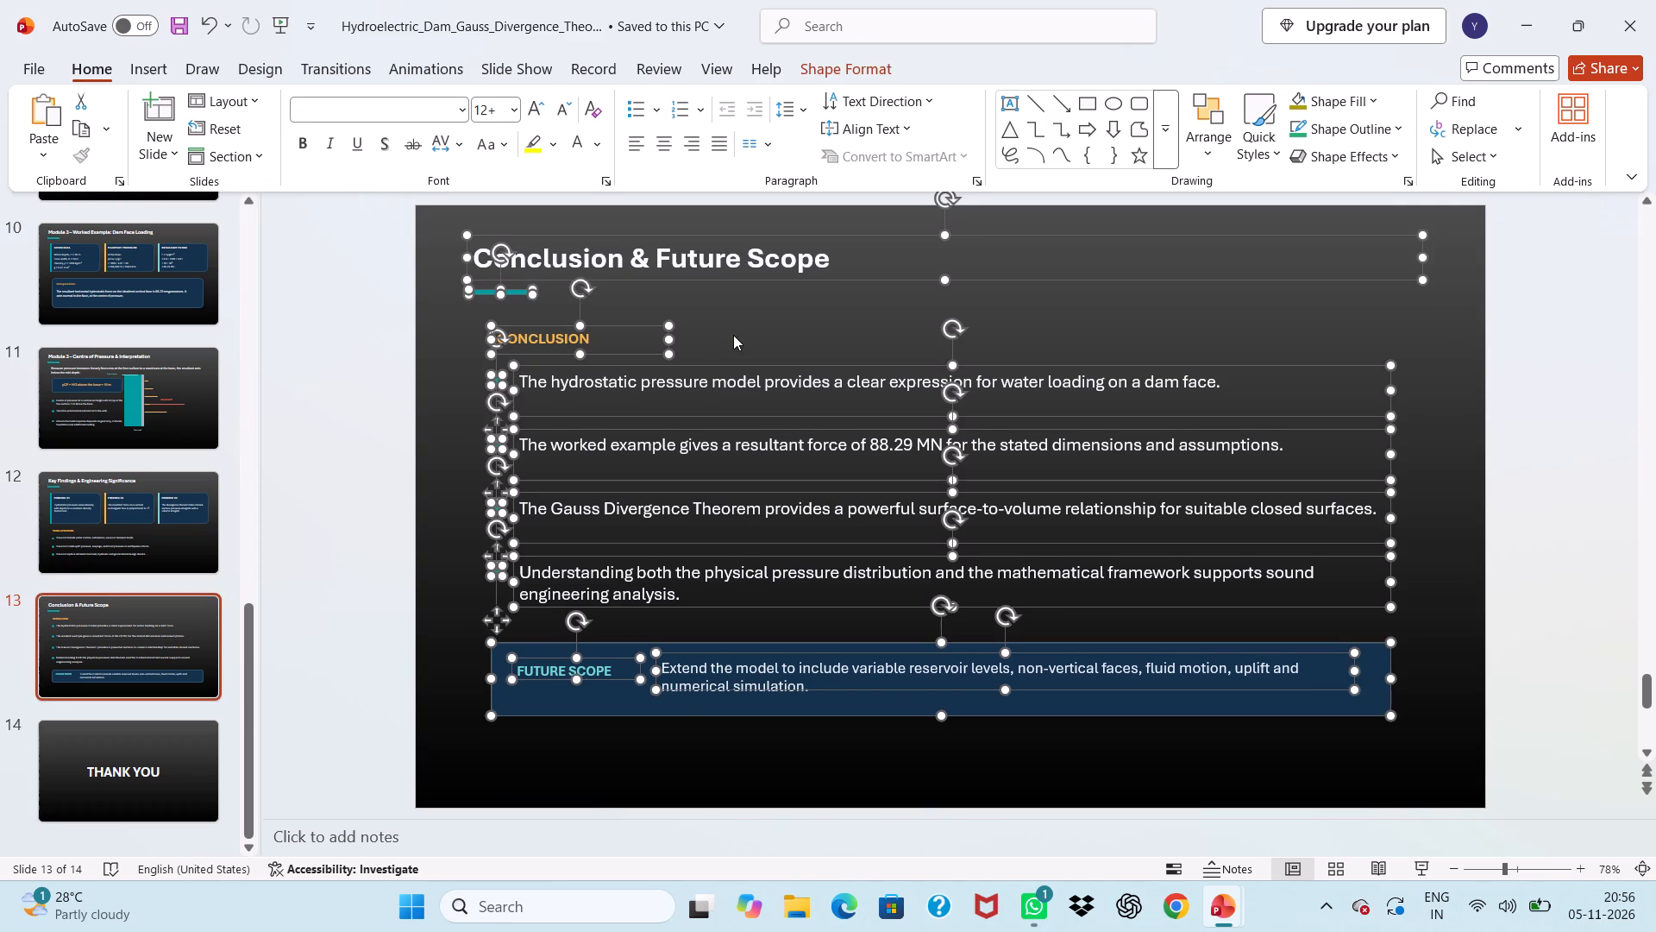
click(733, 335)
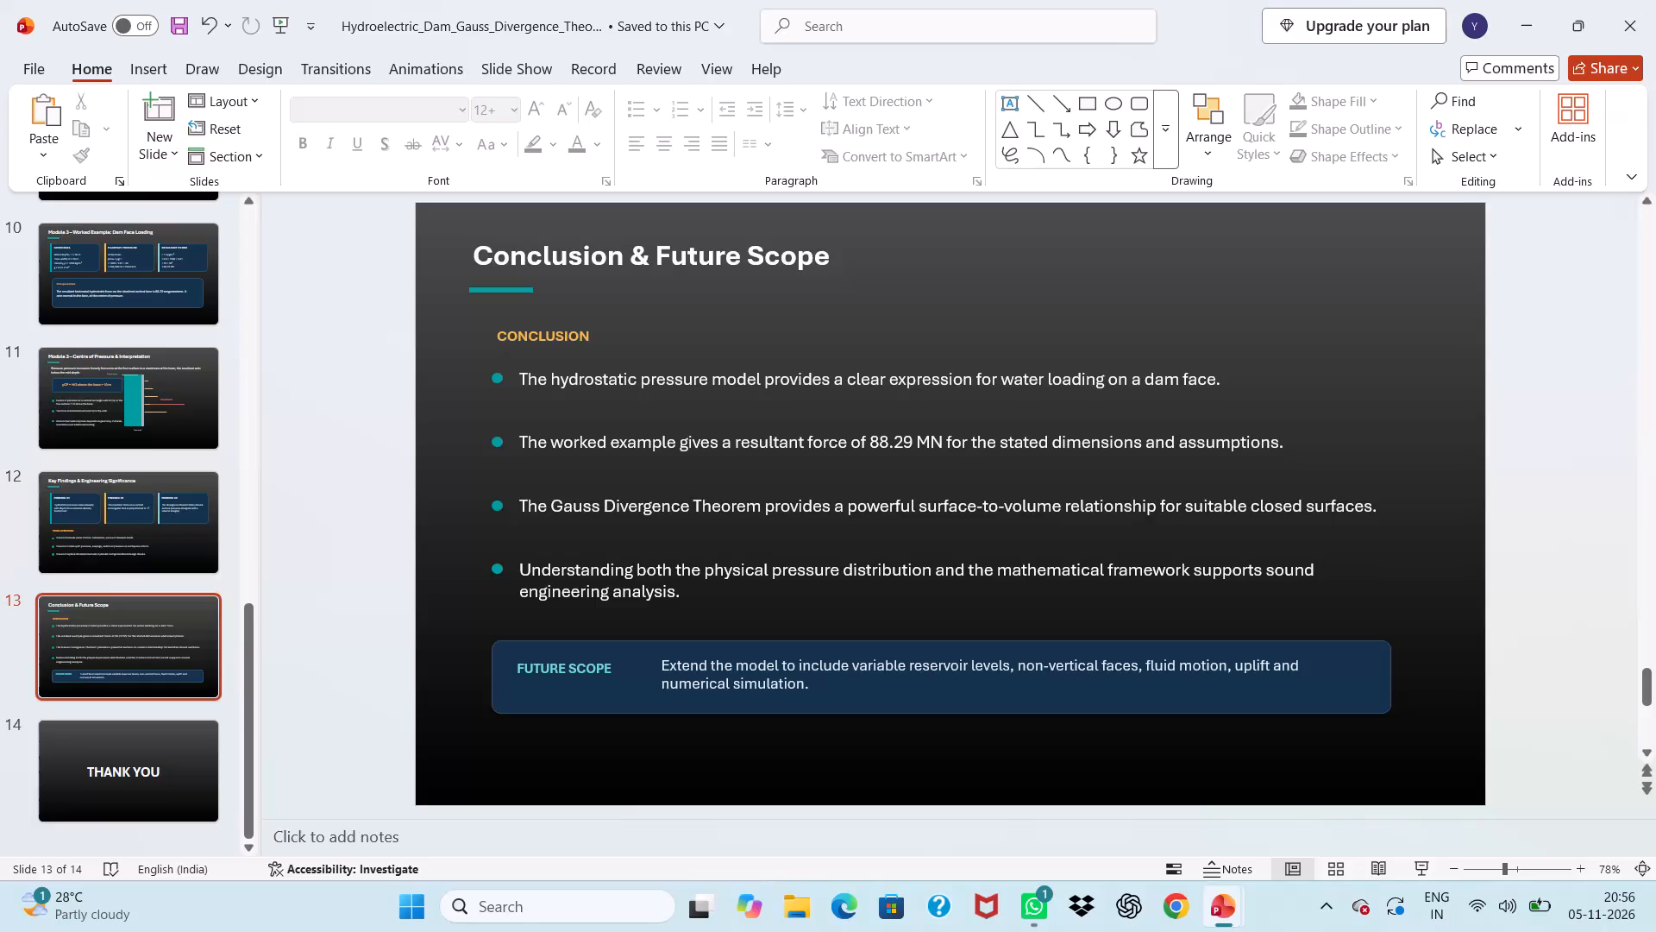
Save the presentation and also save it as Hydroelectric_Dam_Gauss_Divergence_Theorem in the OneDrive Documents folder.
key(ctrl+s)
click(40, 60)
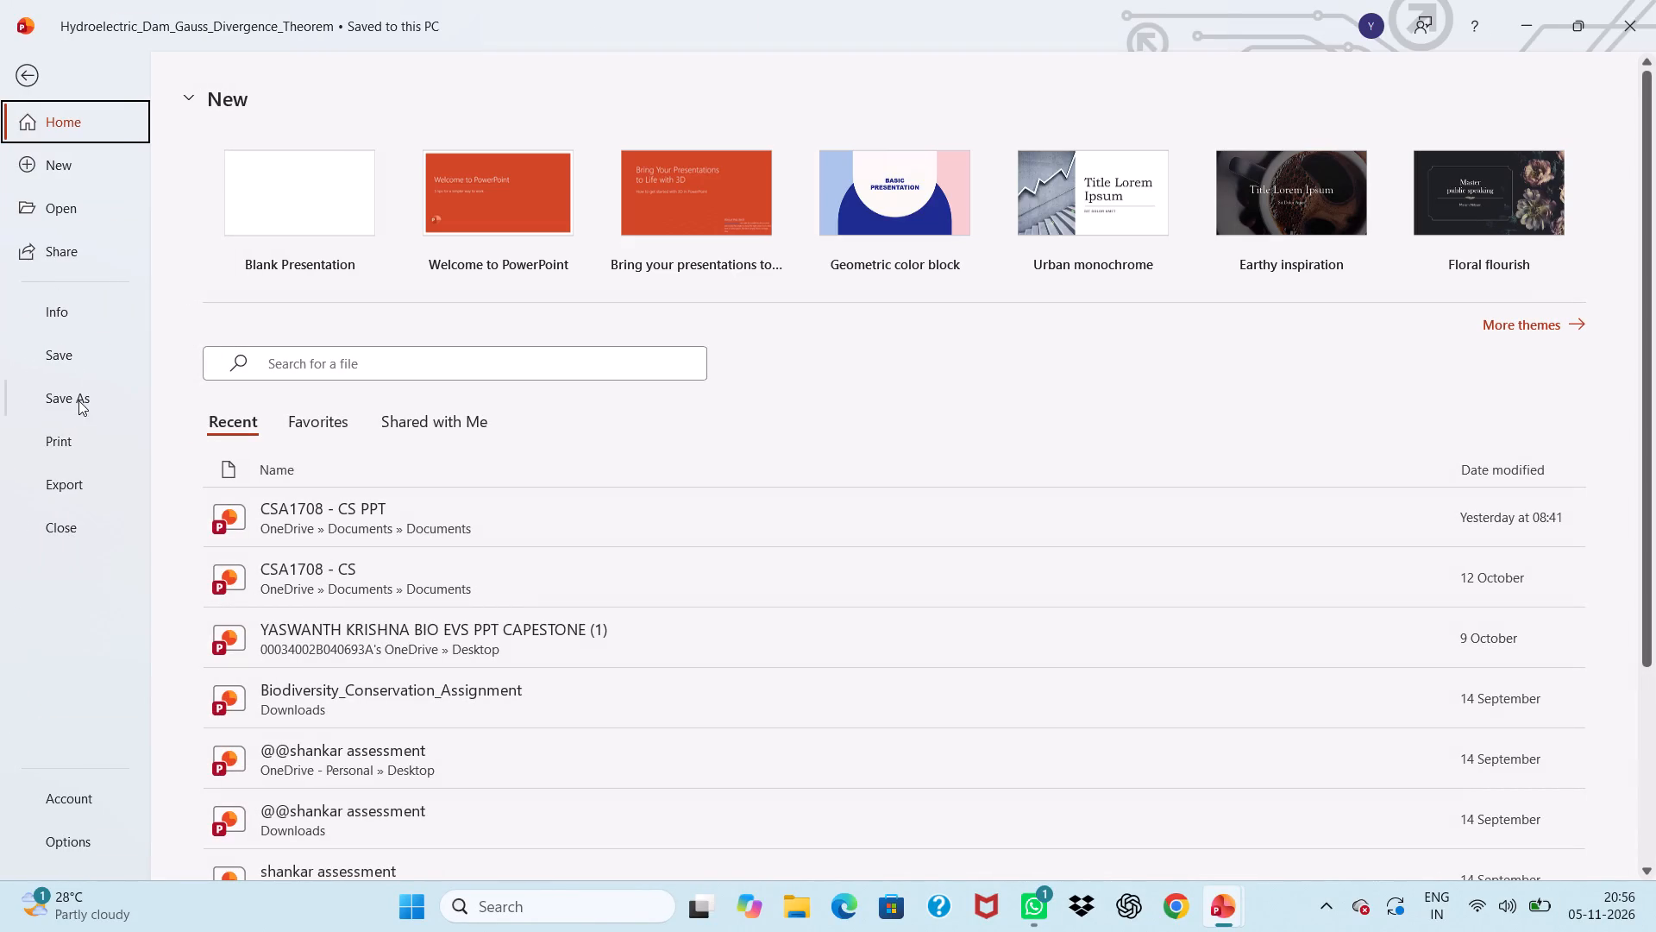
click(78, 402)
double_click(279, 463)
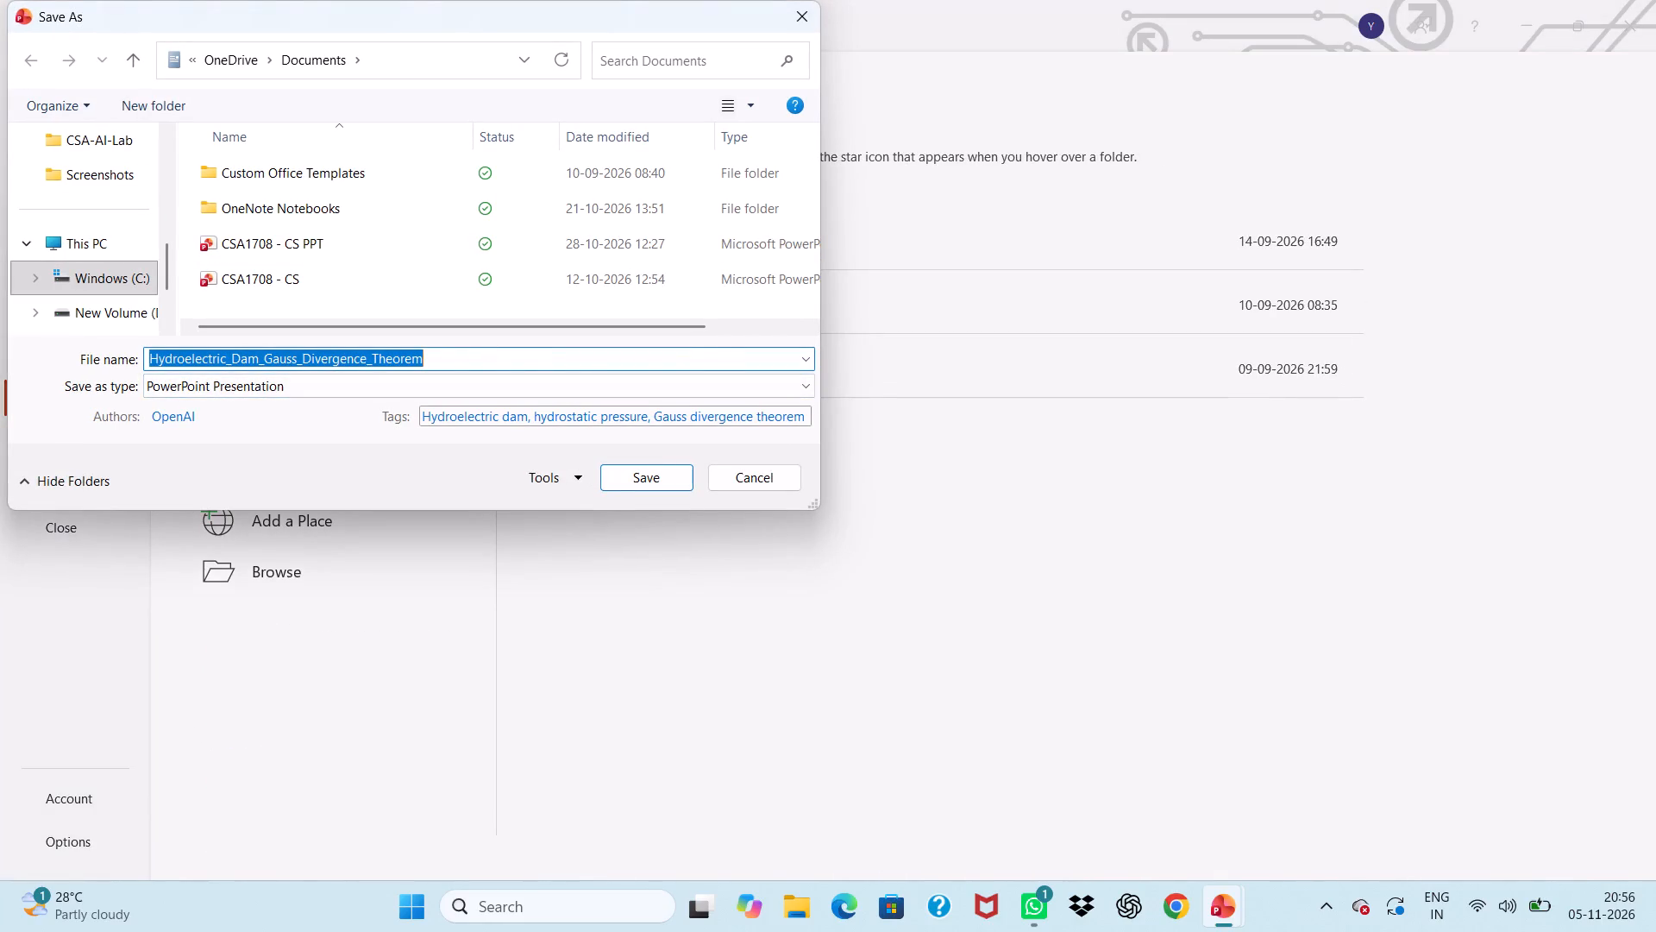
click(618, 482)
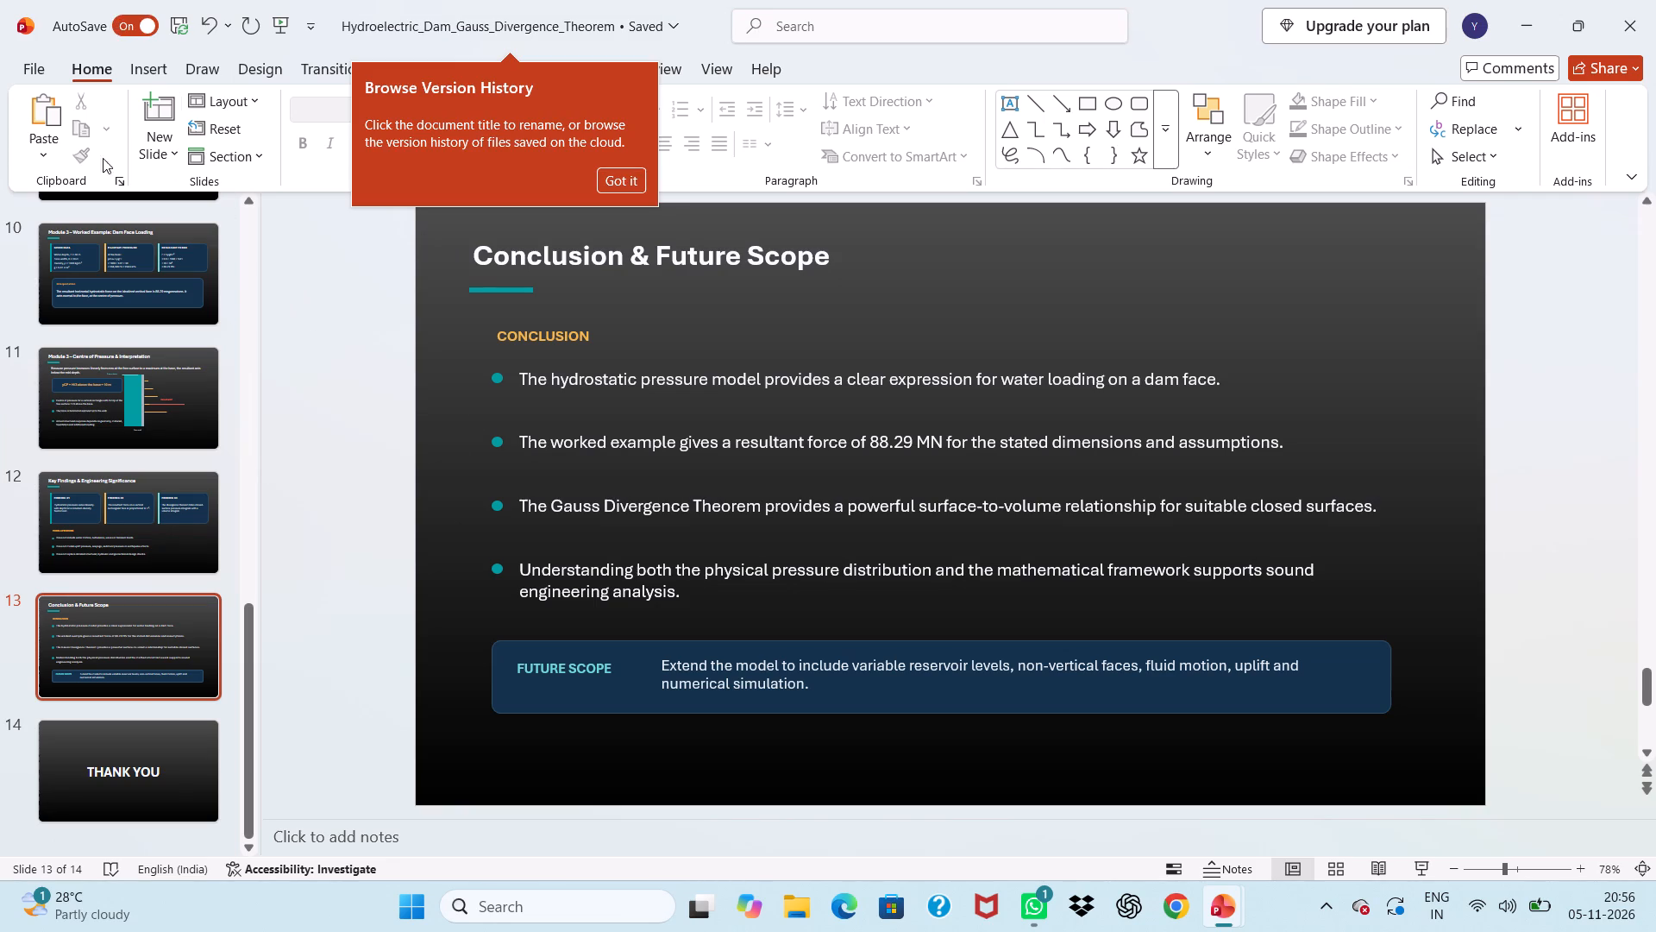
Save a copy of the presentation as Hydroelectric_Dam_Gauss_Divergence_Theorem in the Downloads folder.
click(24, 69)
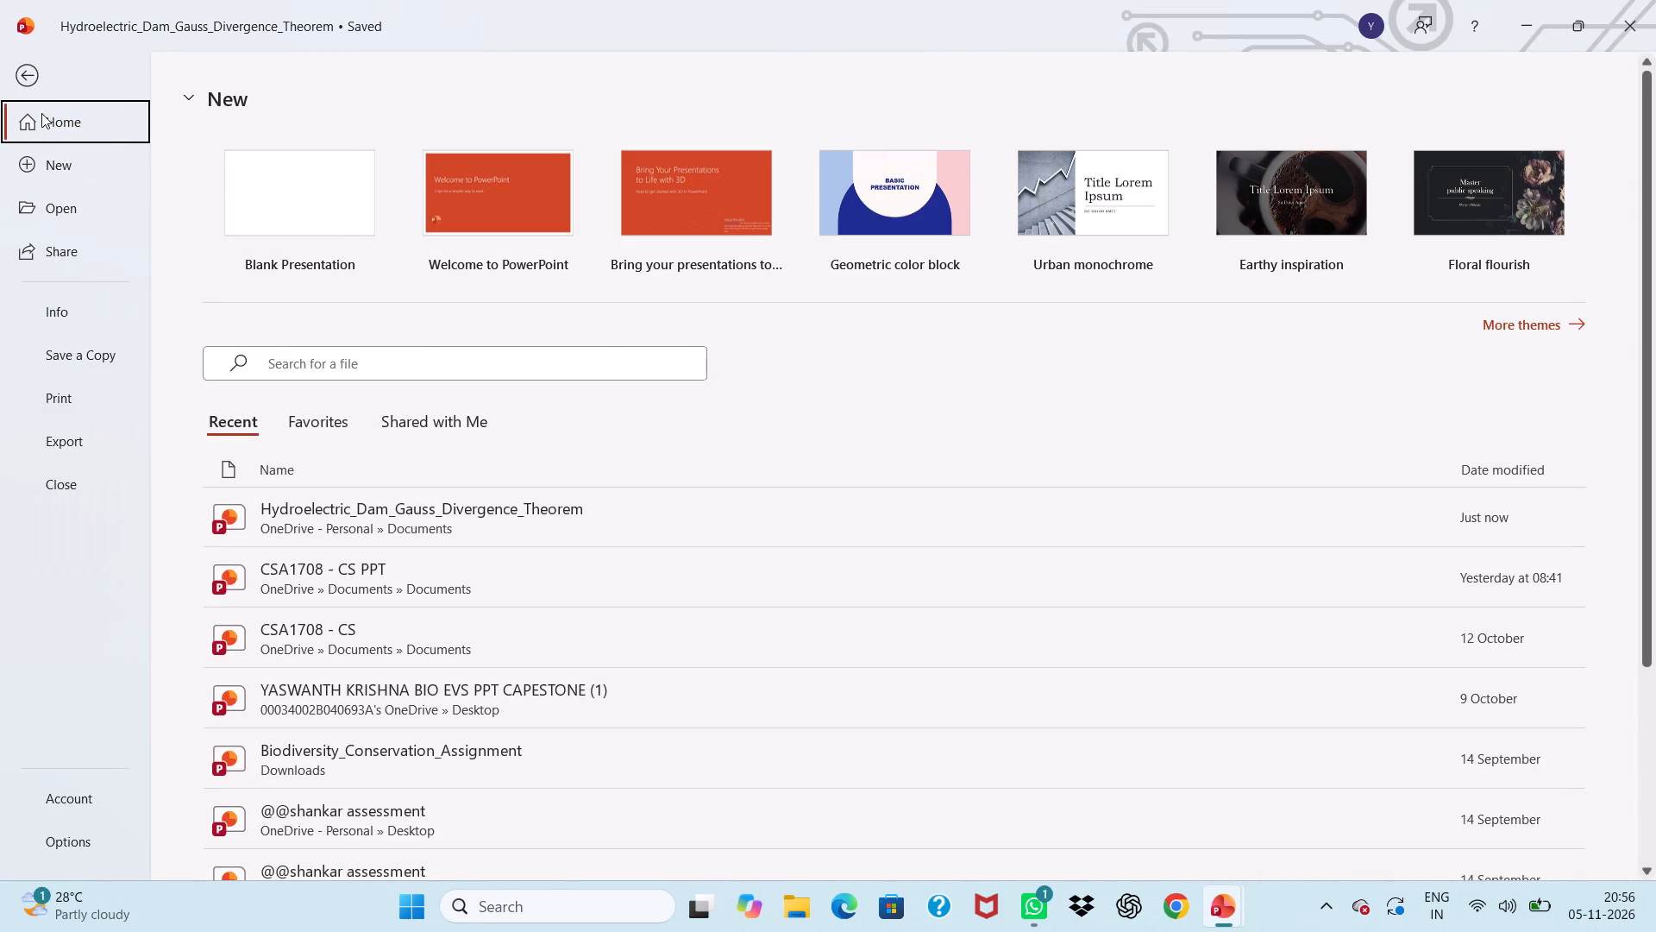
click(69, 356)
click(292, 469)
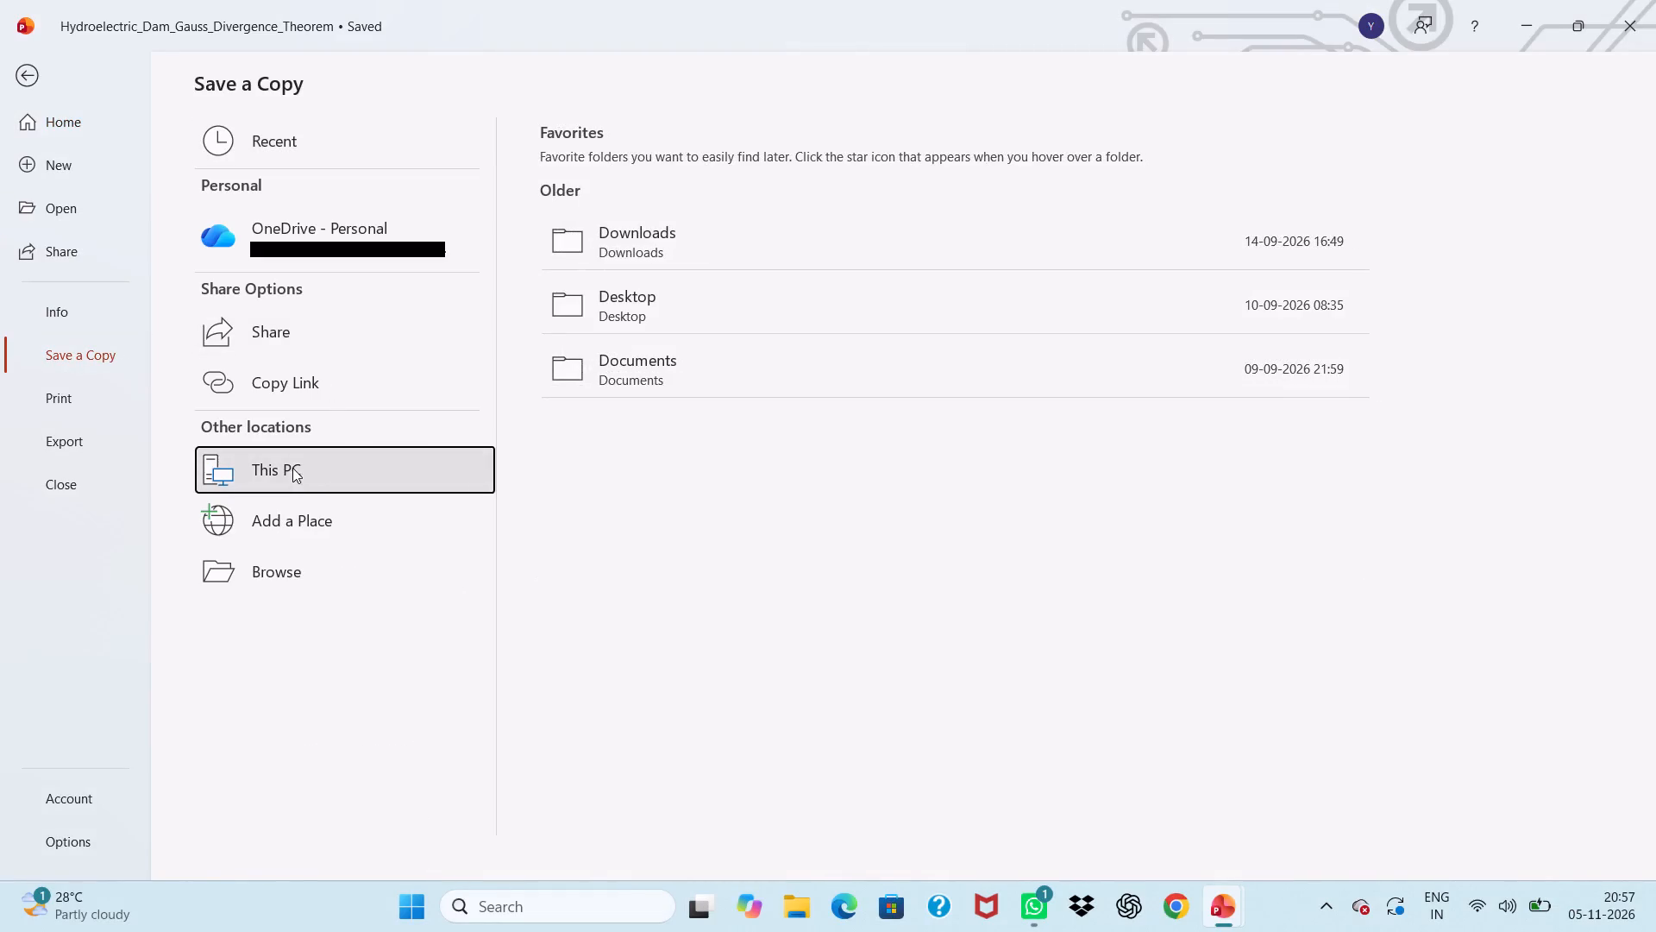
click(617, 242)
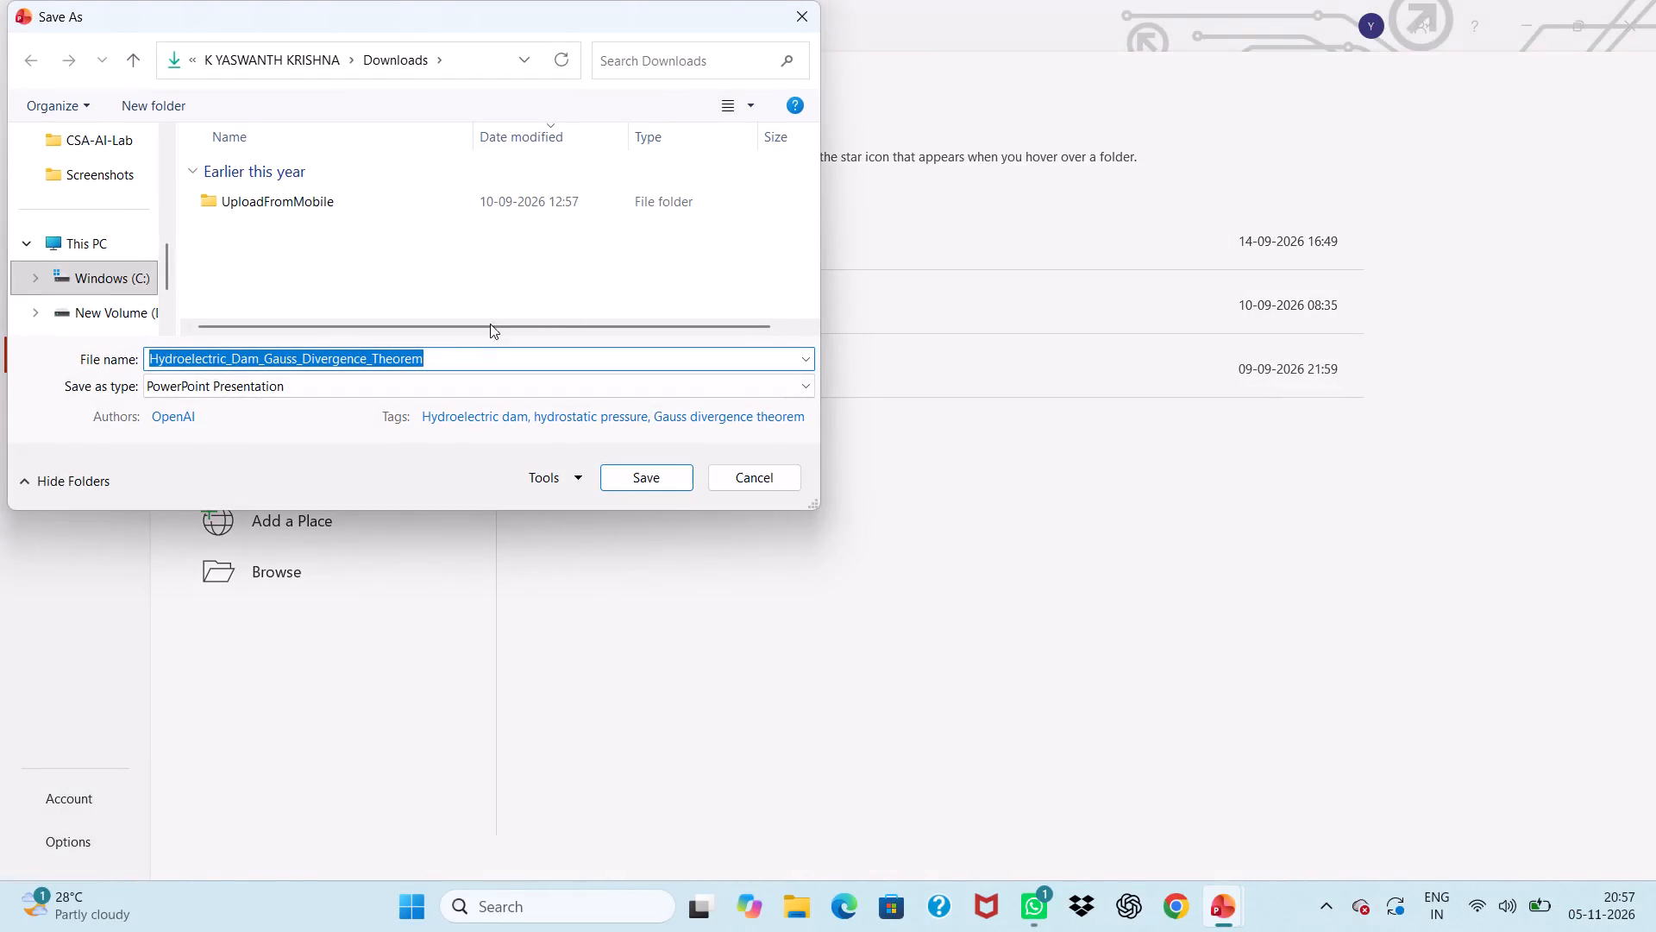
click(618, 477)
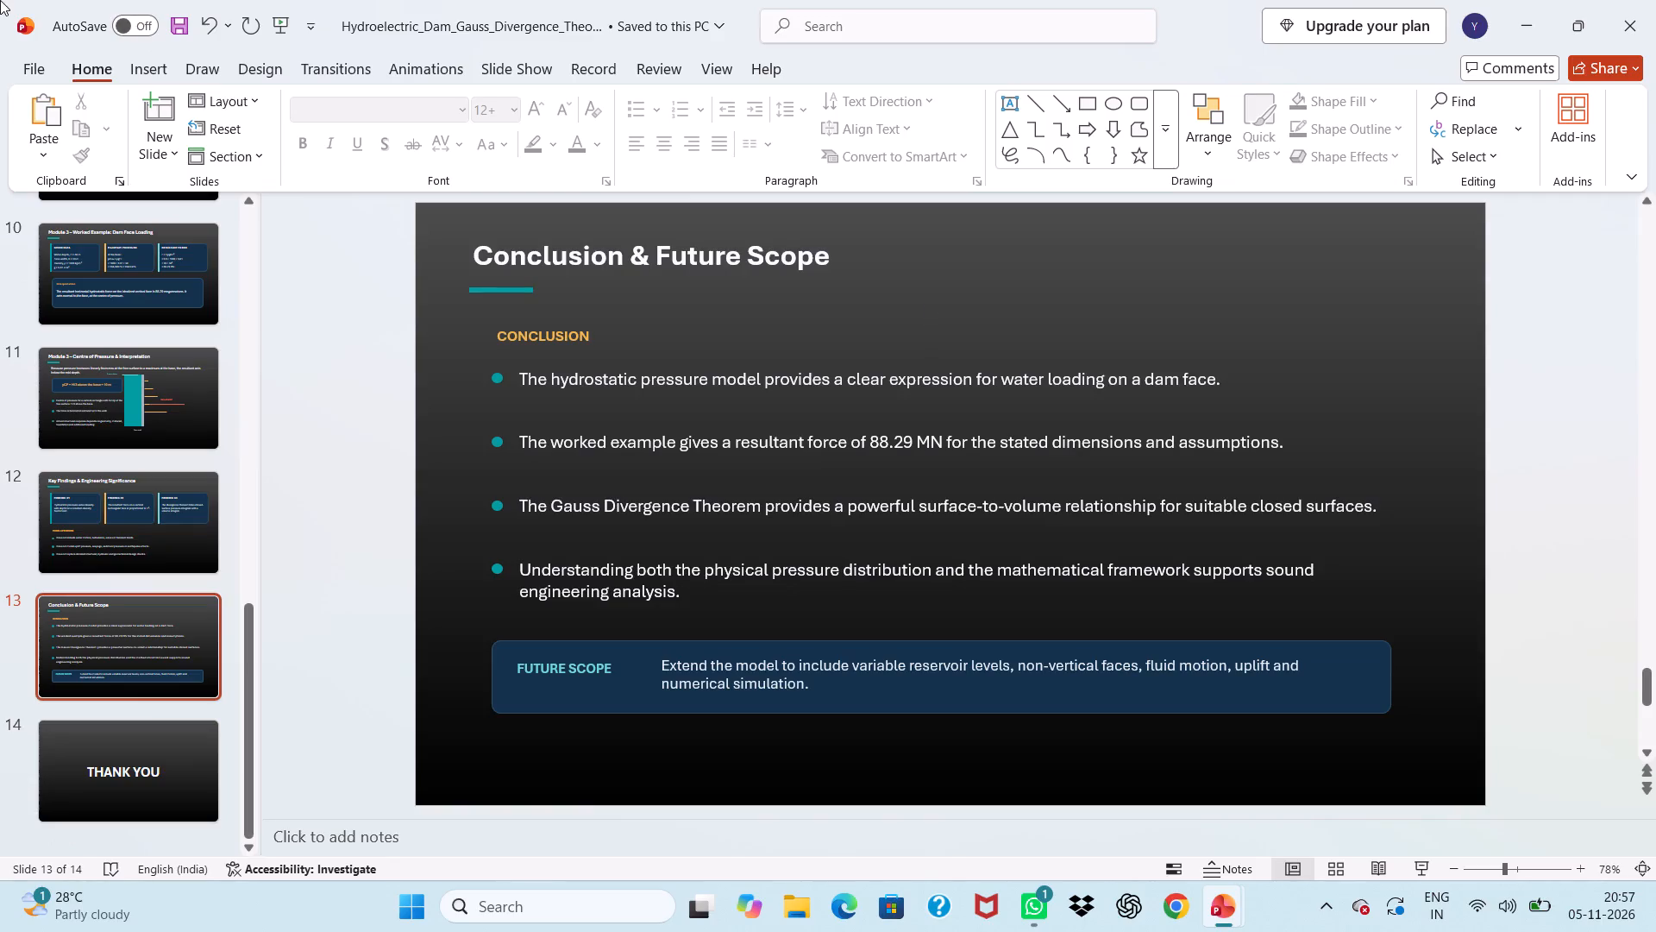
Turn on AutoSave for the Downloads copy, choosing OneDrive - Personal as the upload location.
click(151, 25)
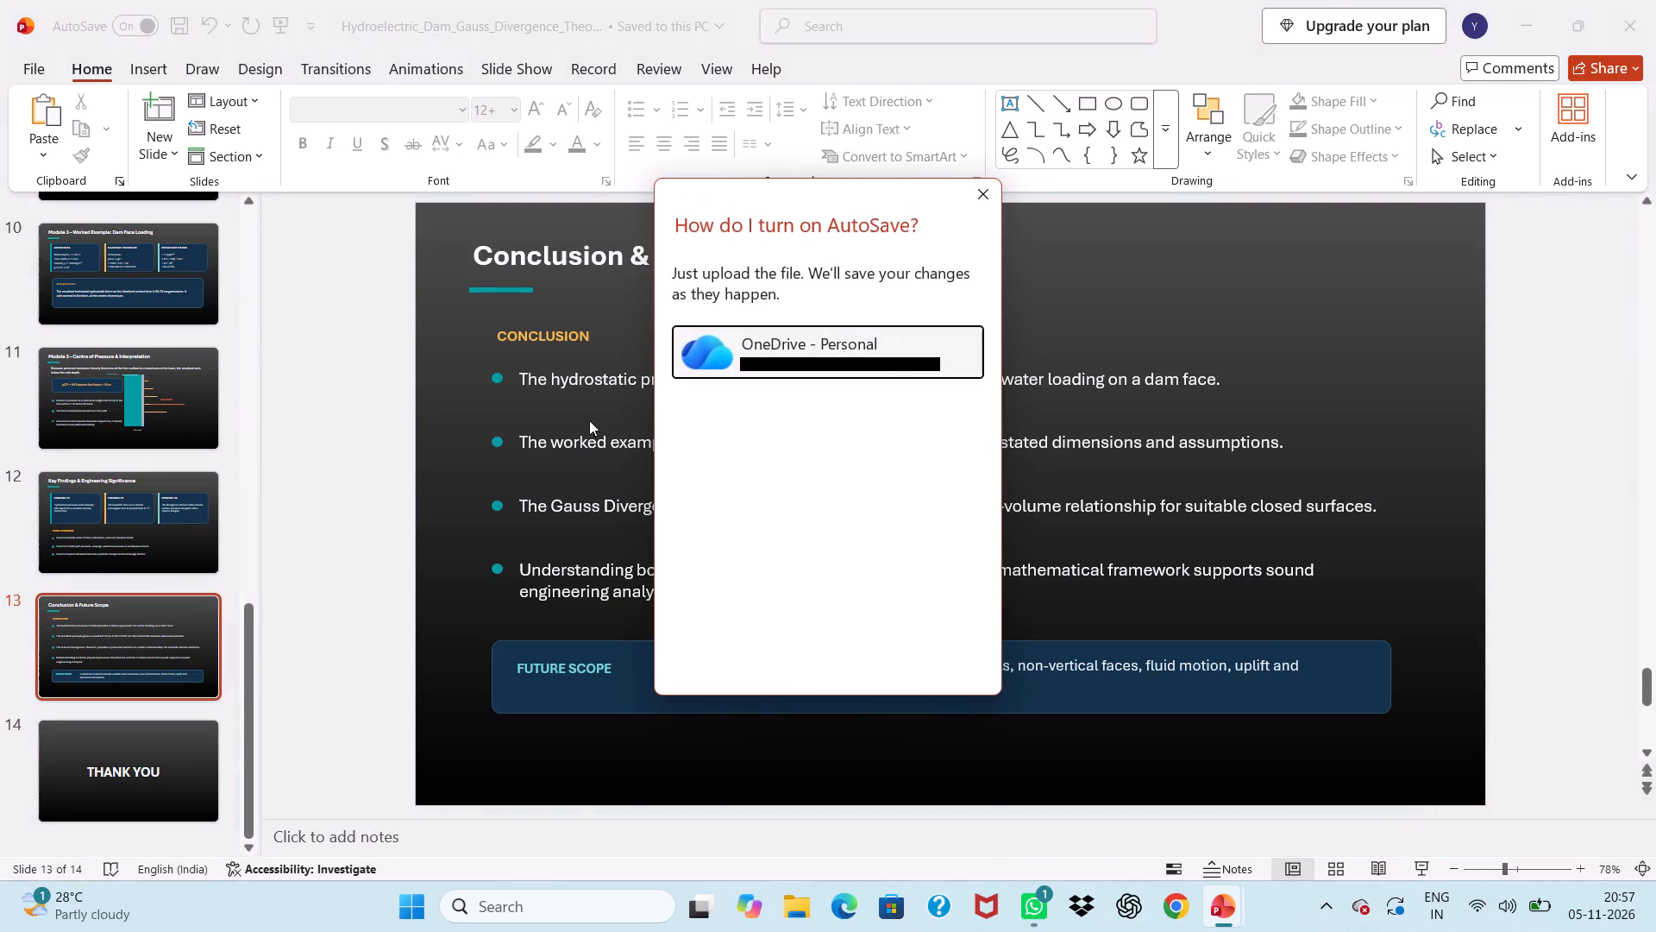
click(747, 342)
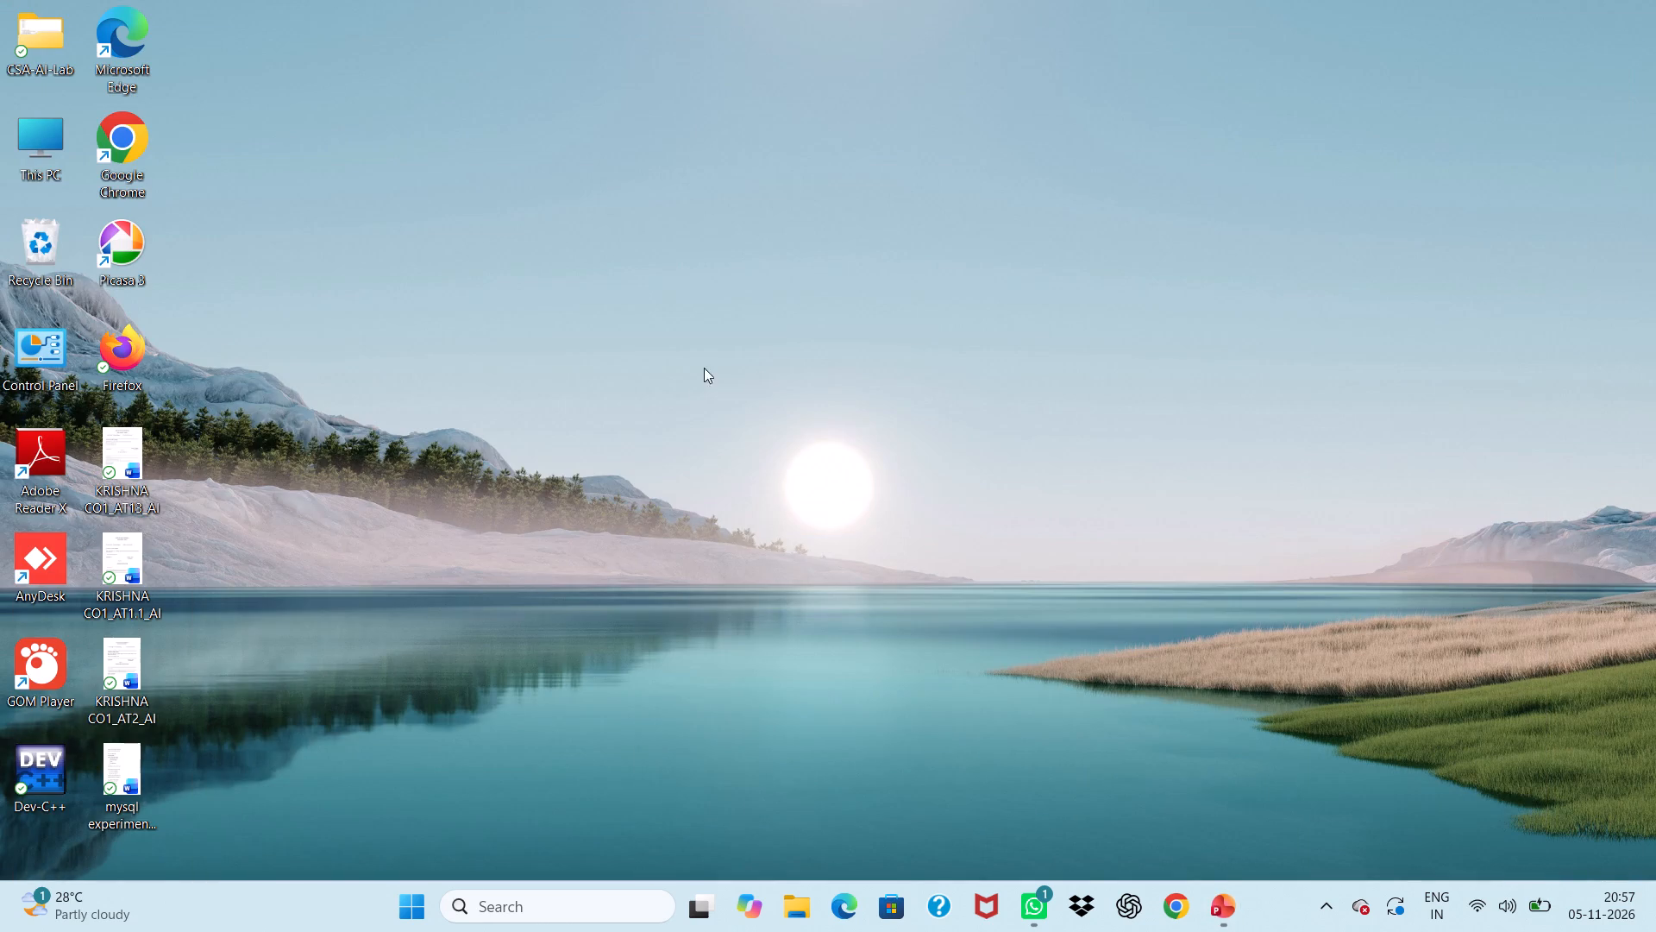
Switch to File Explorer and copy the Hydroelectric_Dam_Gauss_Divergence_Theorem presentation from the Downloads folder to the clipboard.
click(797, 898)
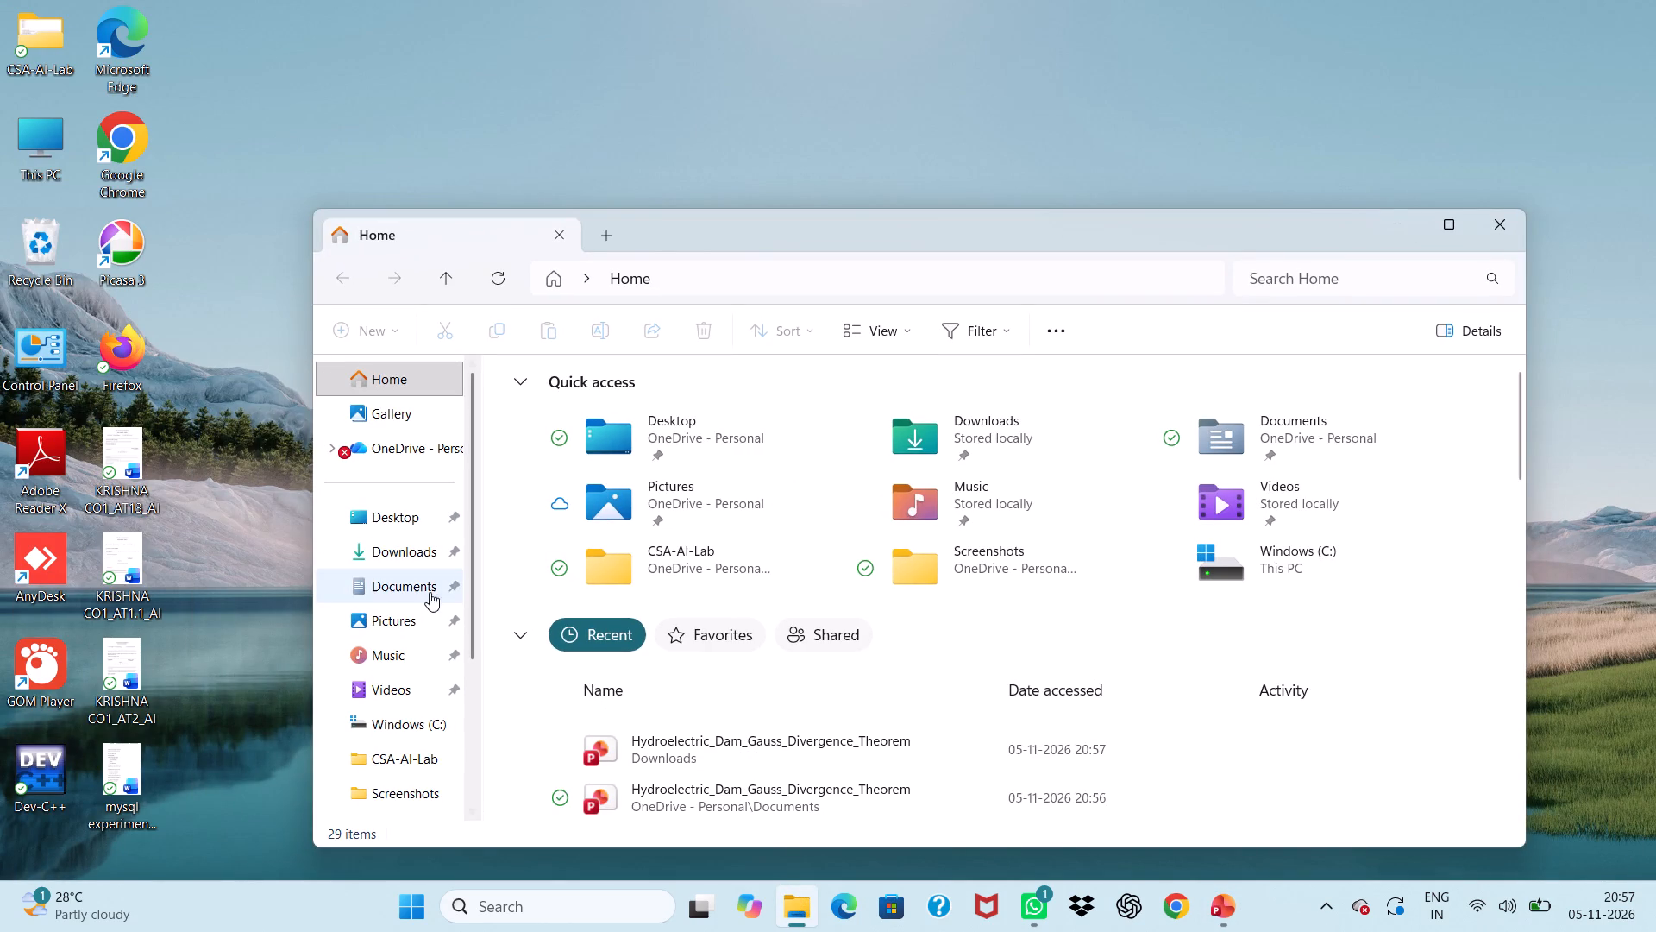
click(398, 518)
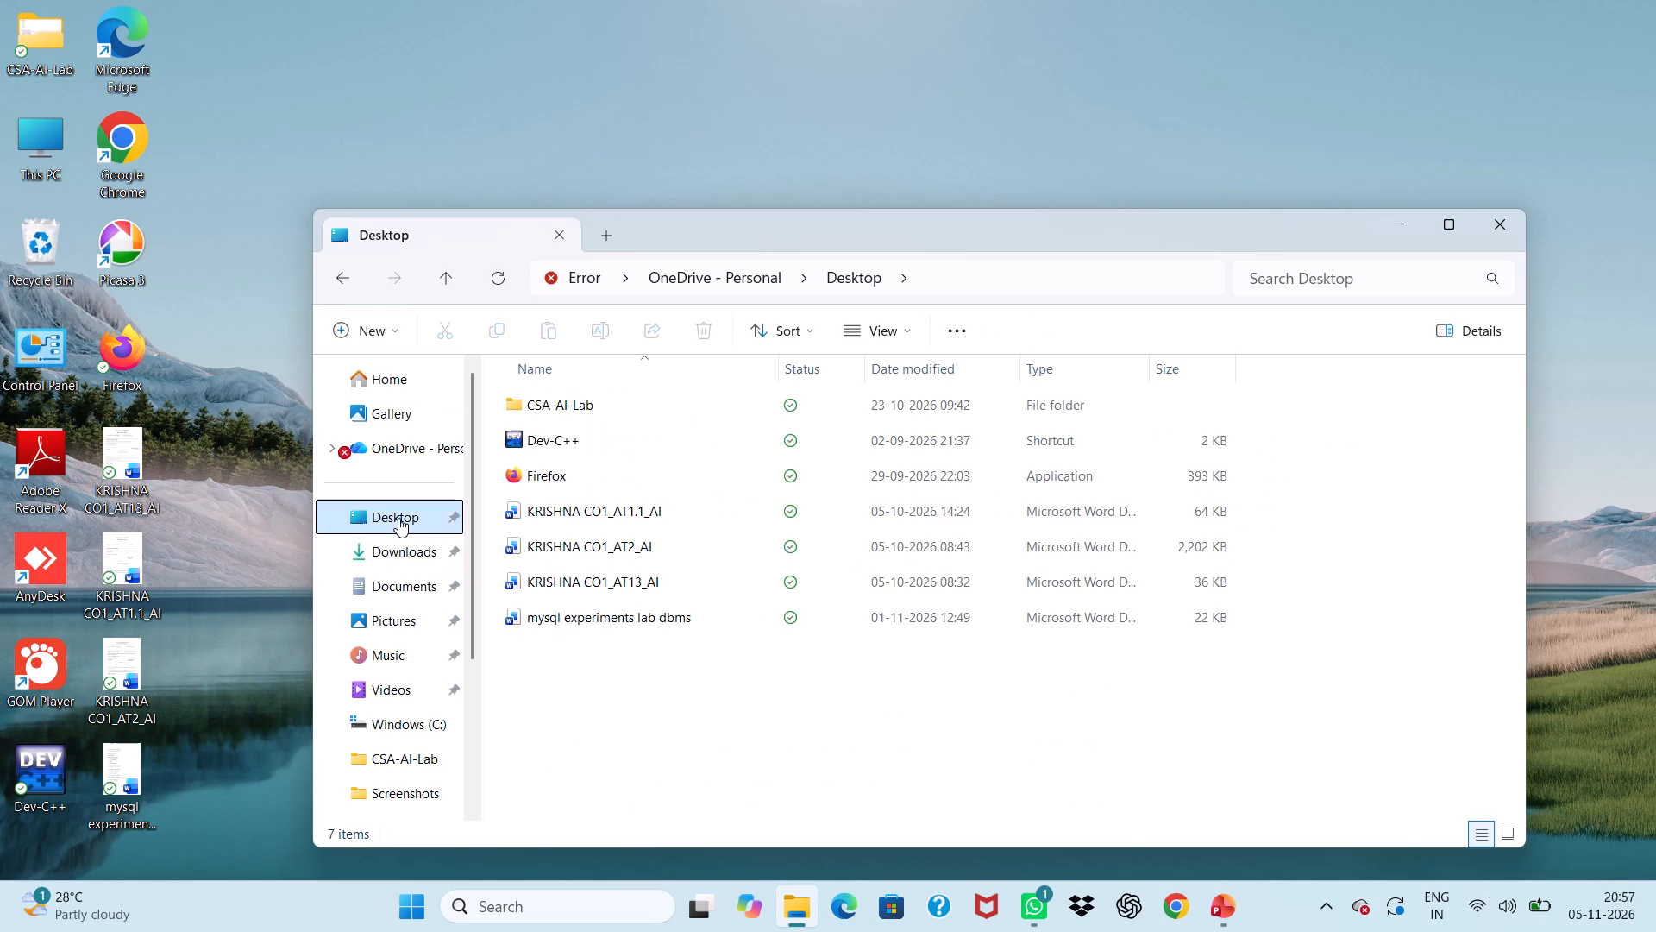
click(415, 561)
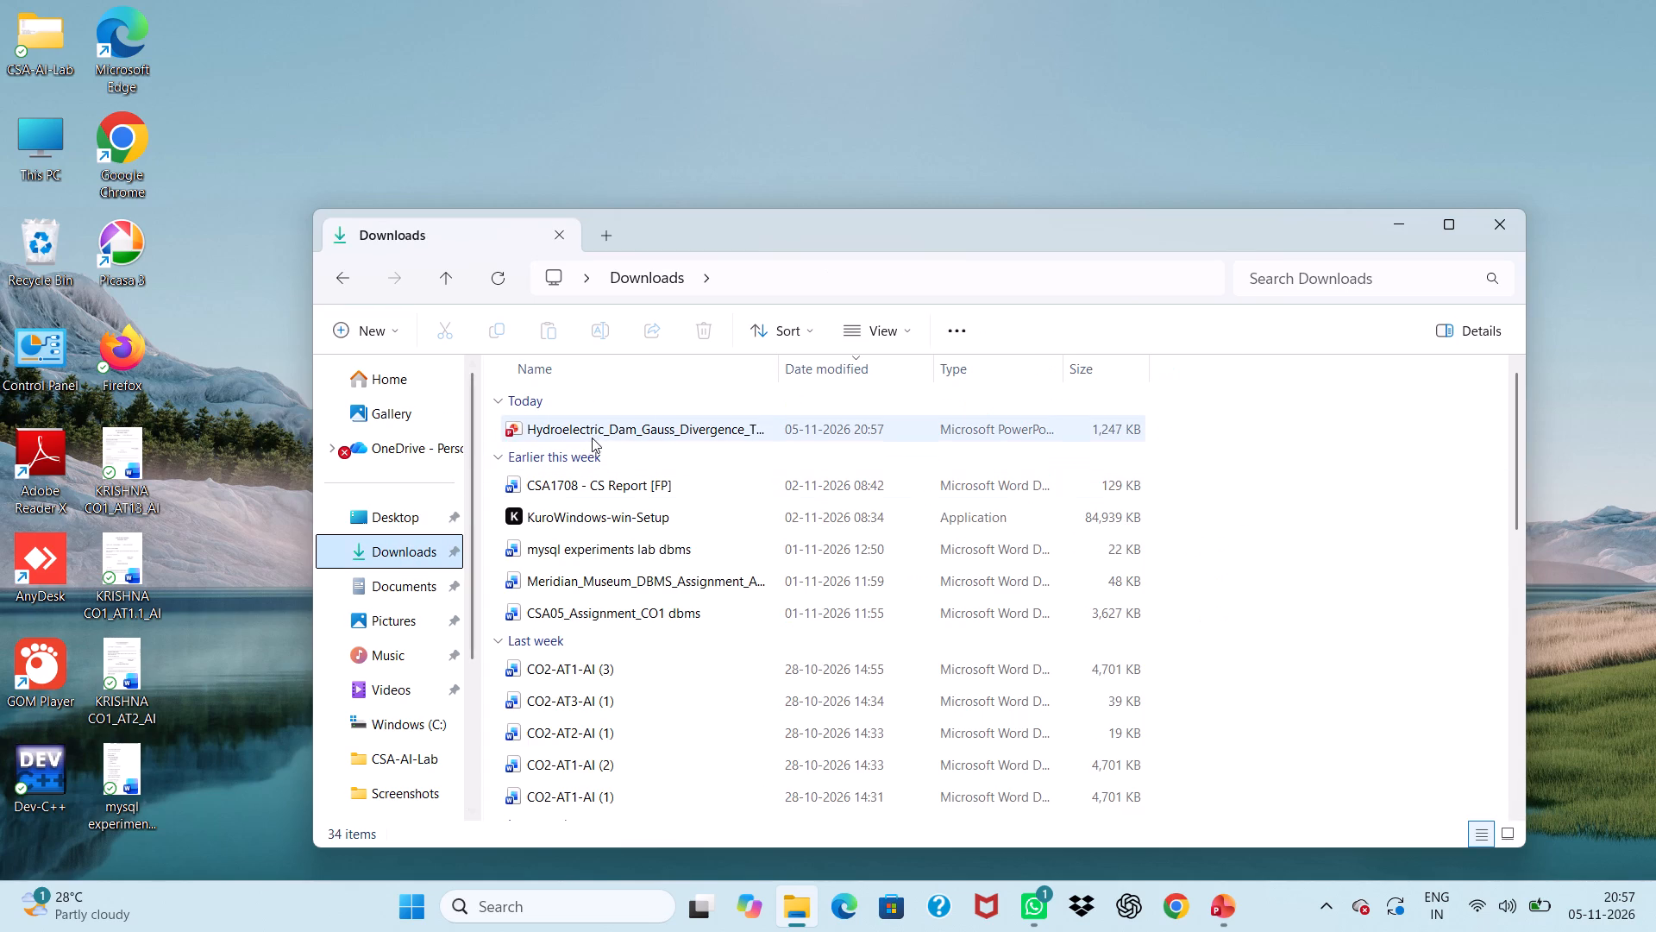
click(605, 429)
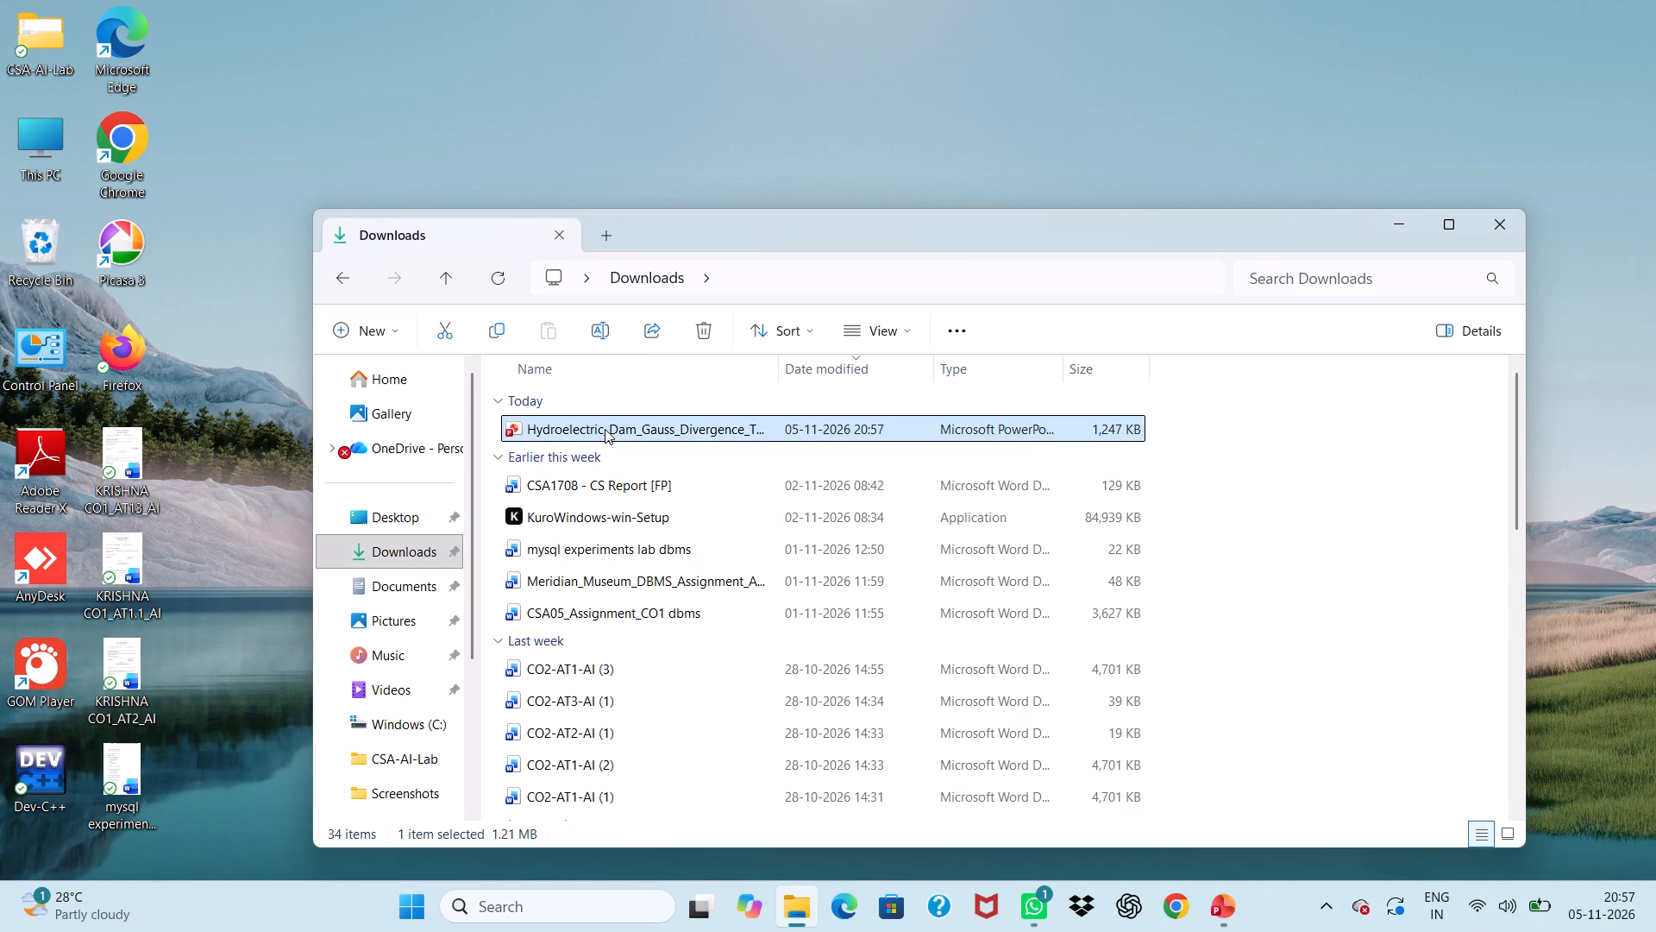
right_click(605, 429)
right_click(605, 429)
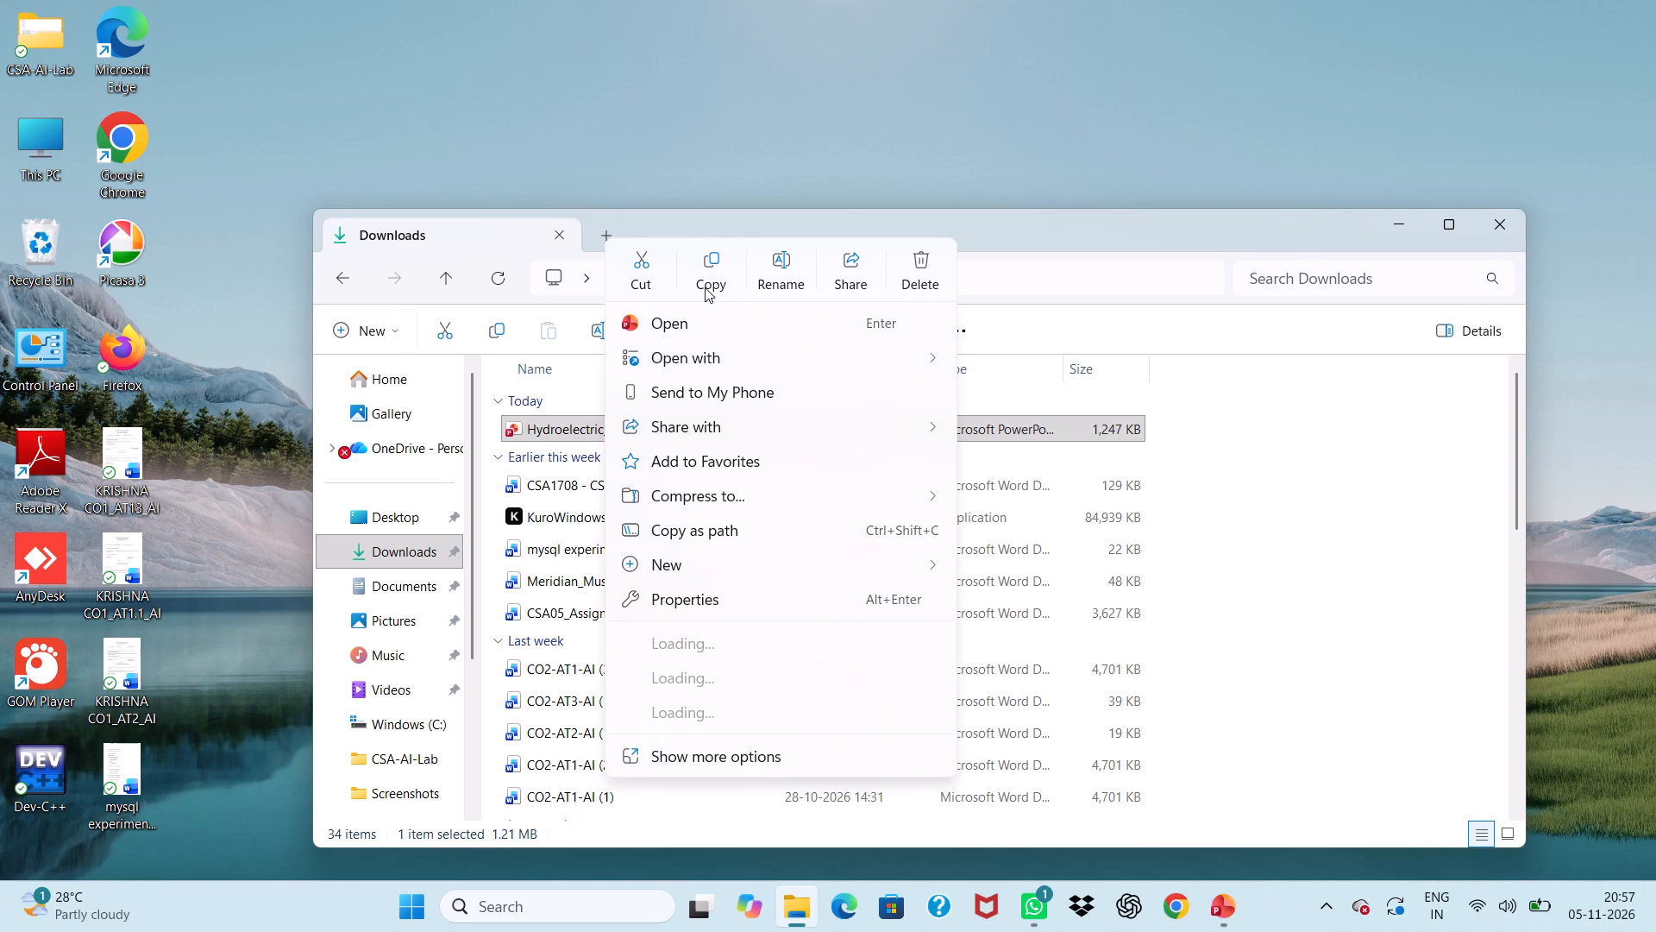
click(700, 263)
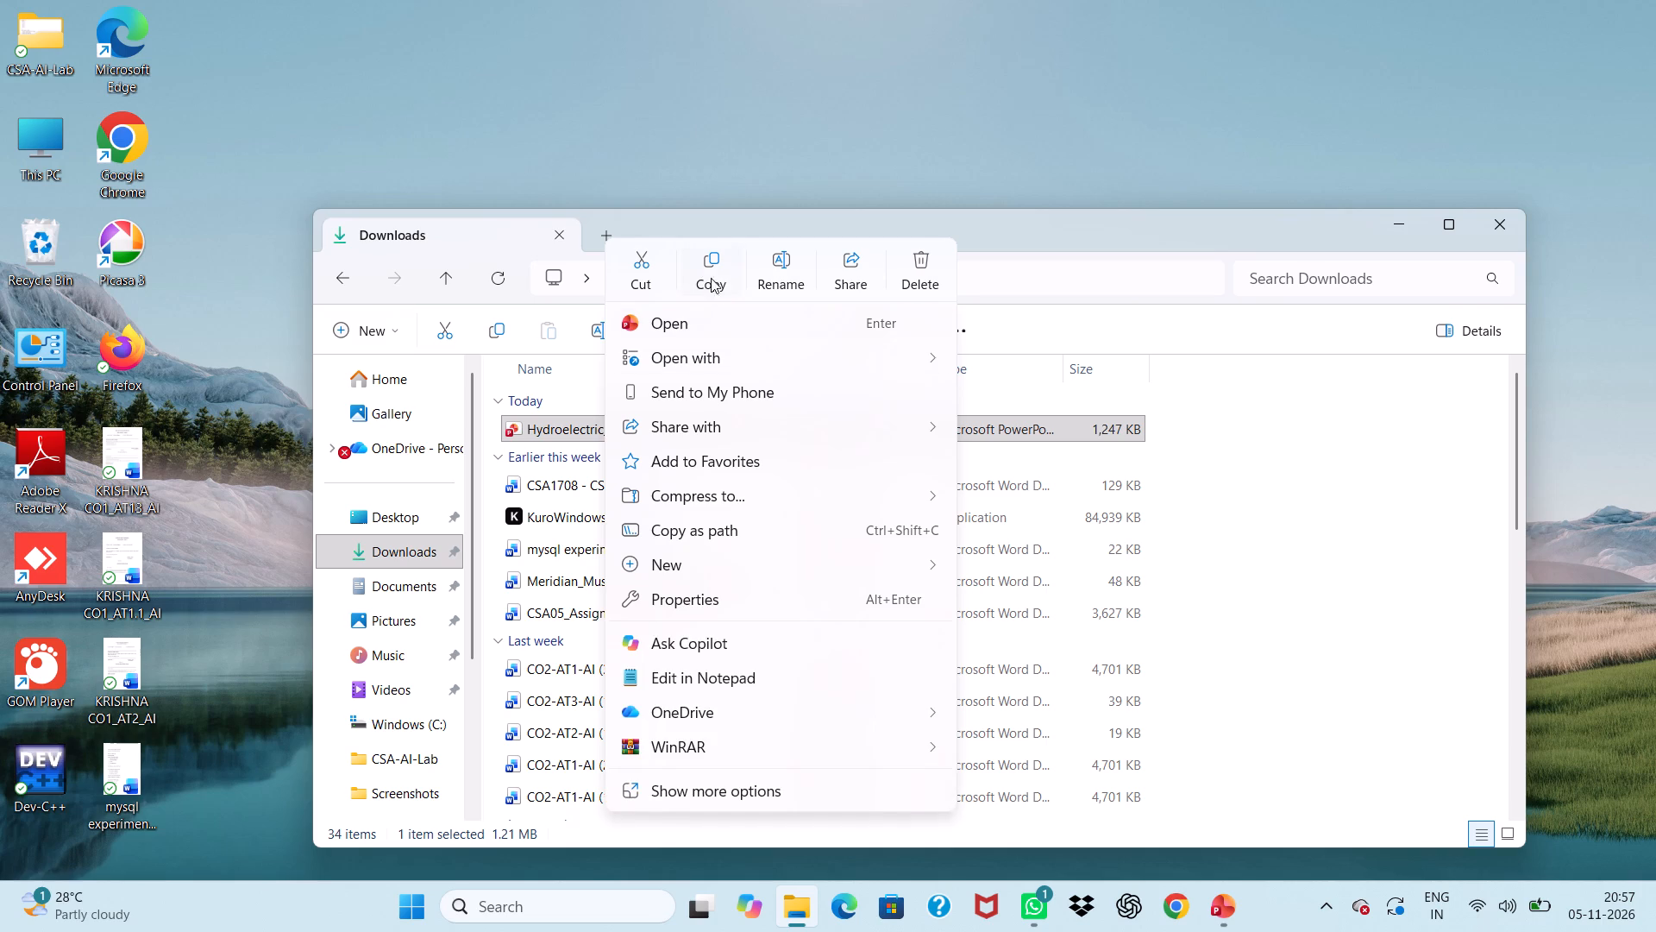
click(708, 258)
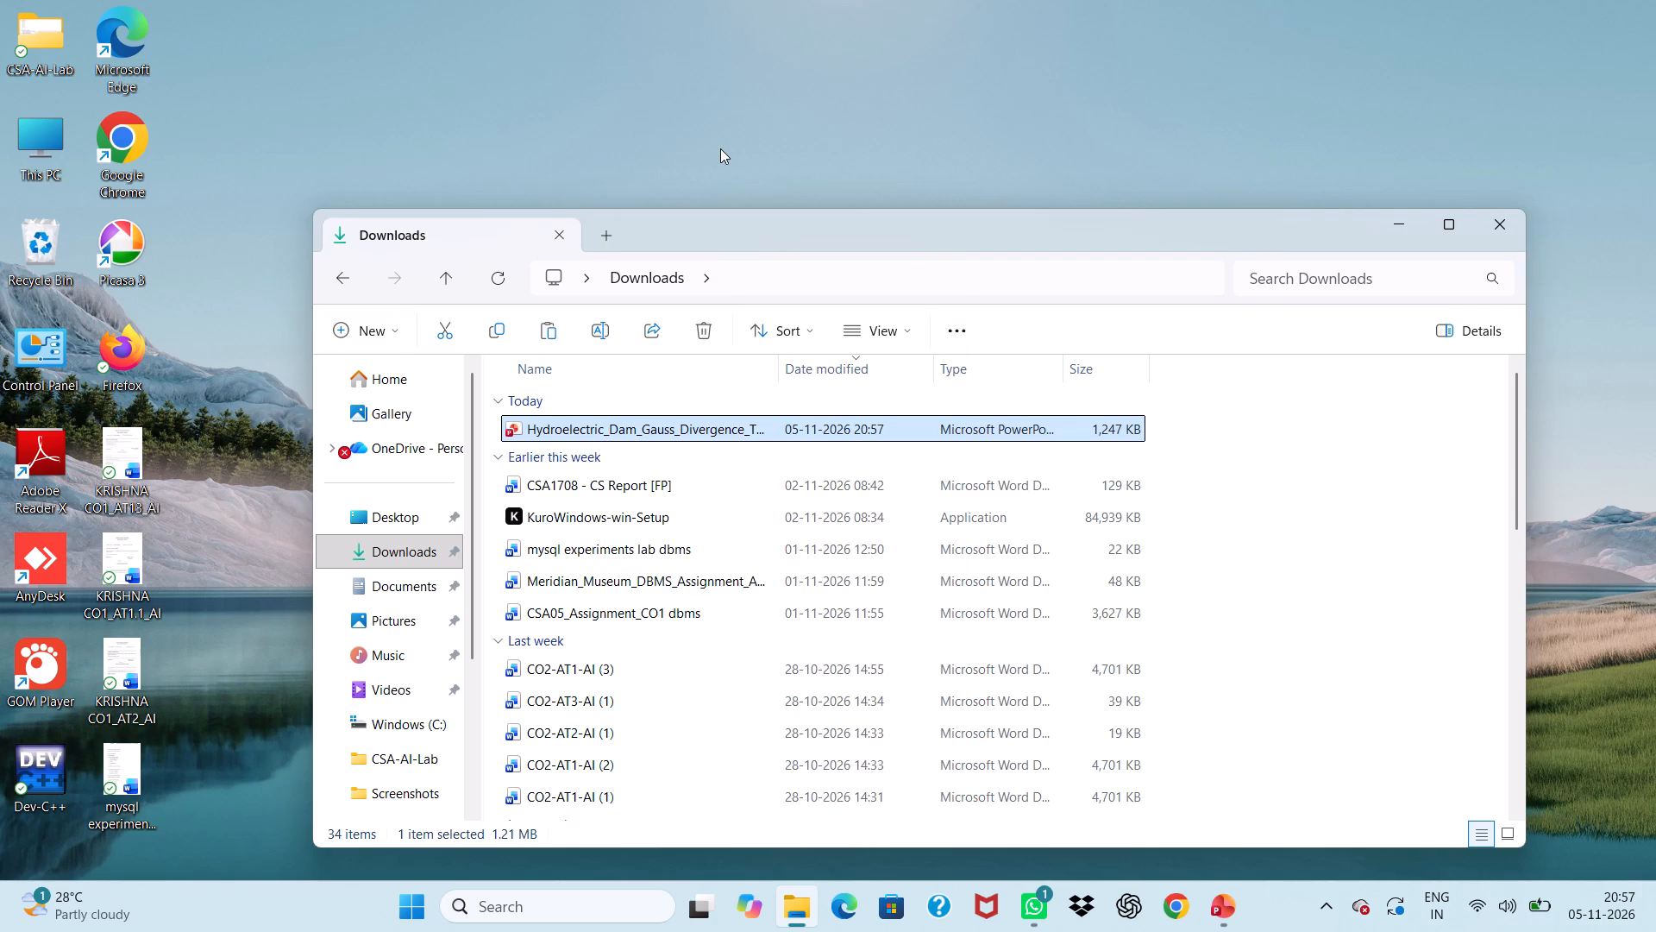
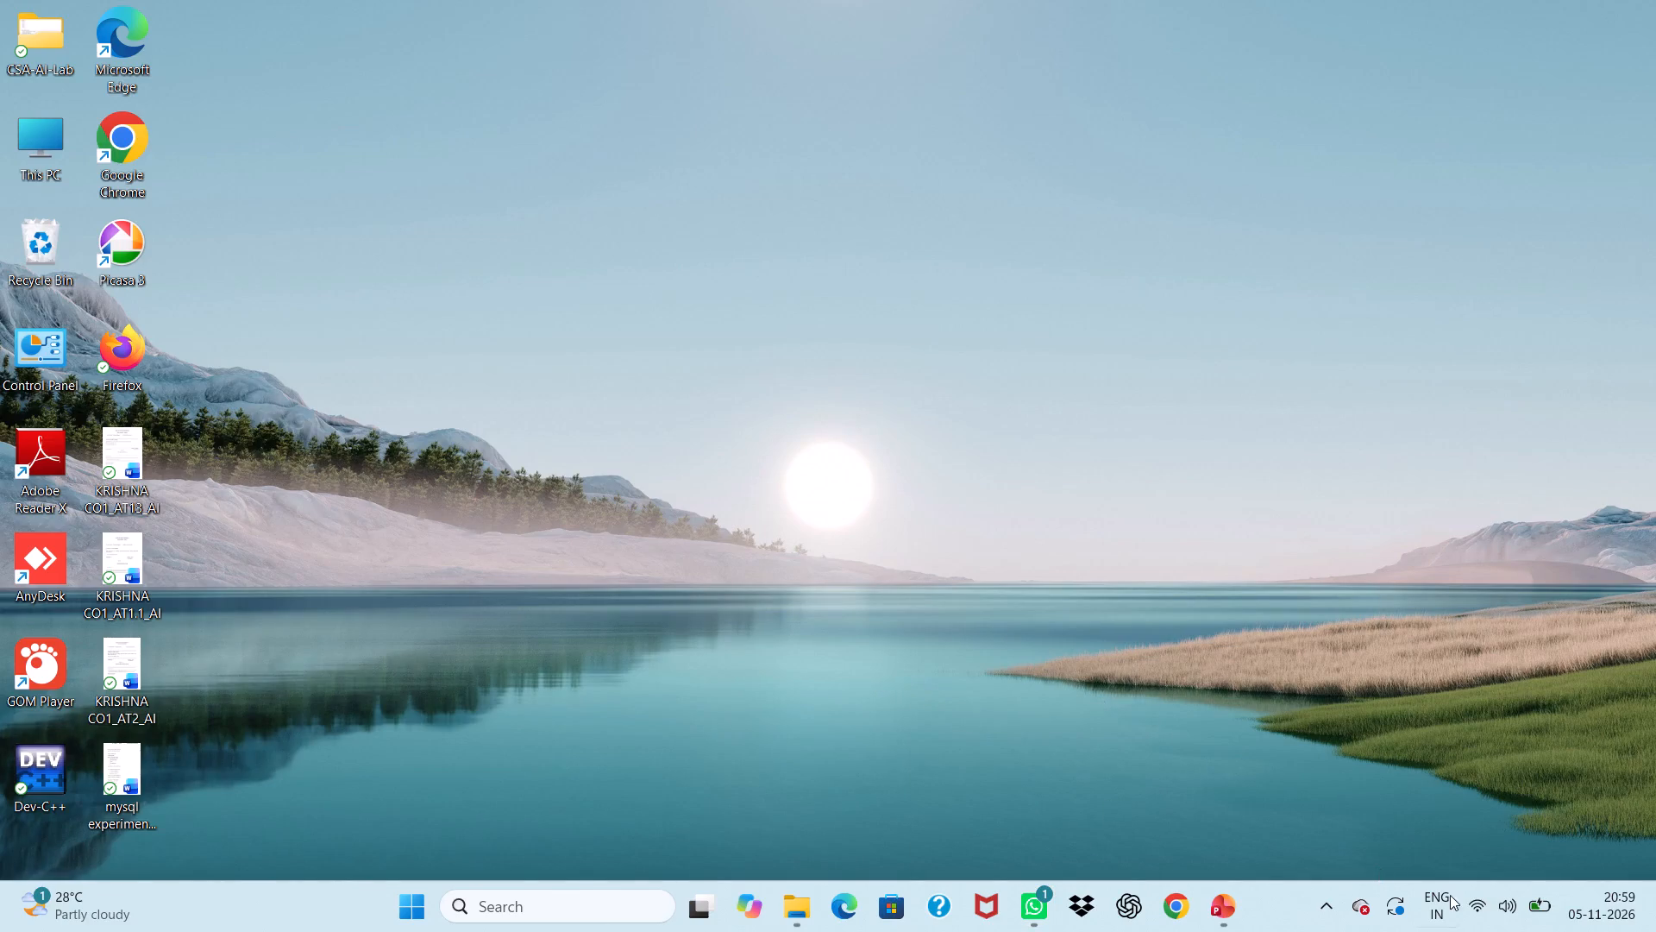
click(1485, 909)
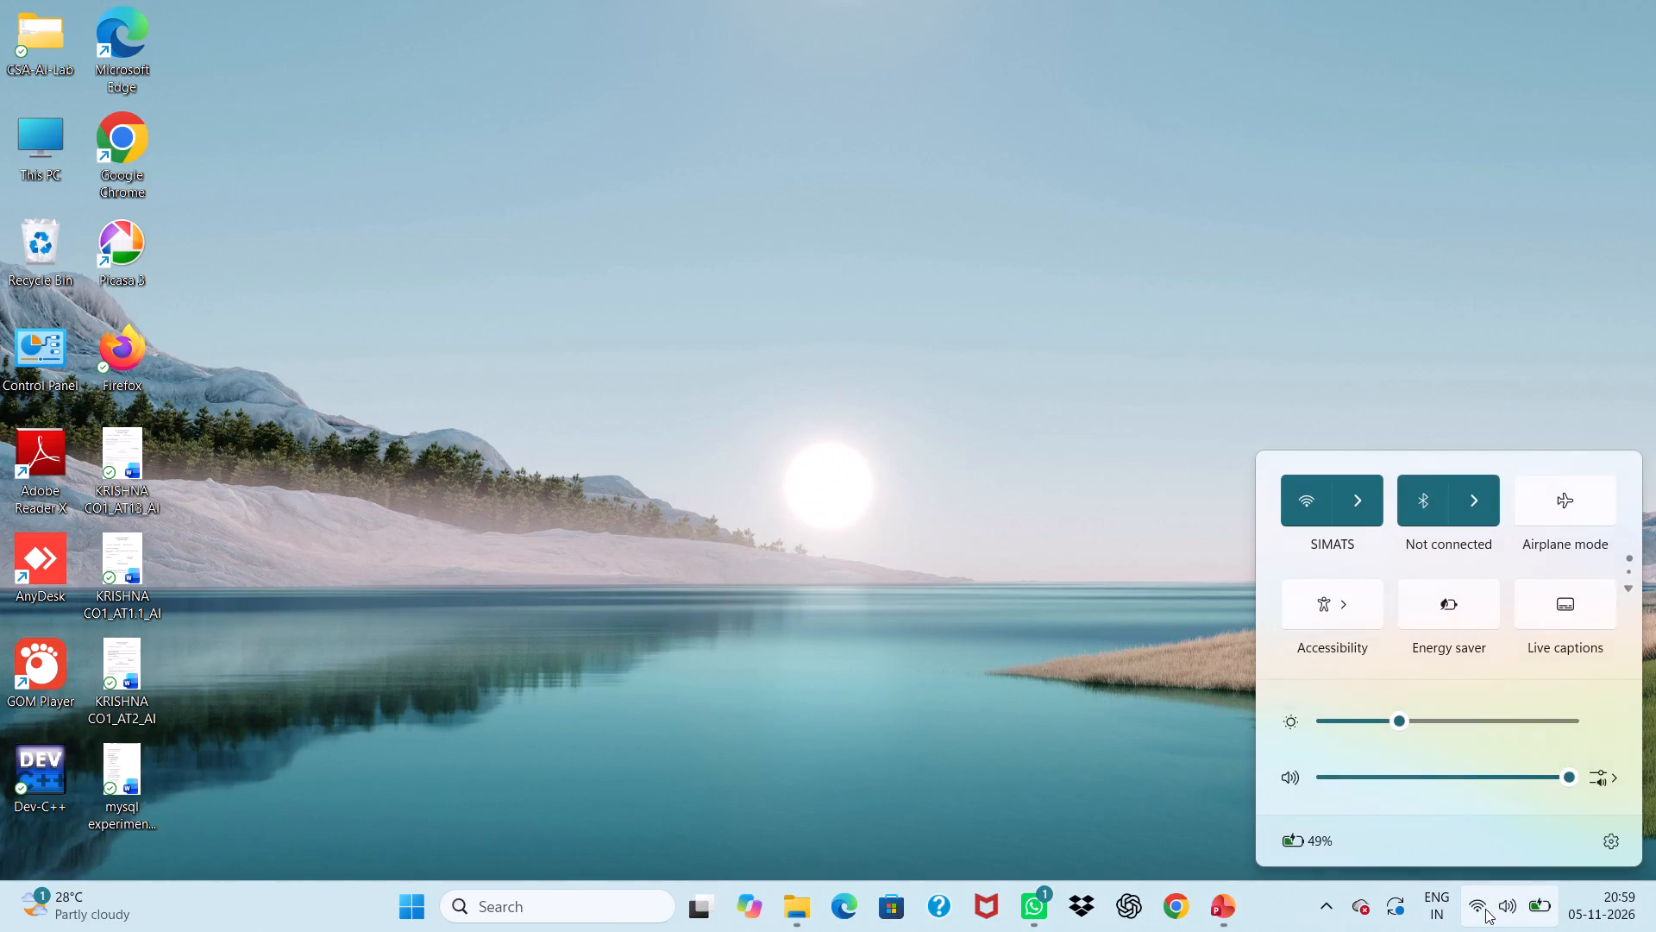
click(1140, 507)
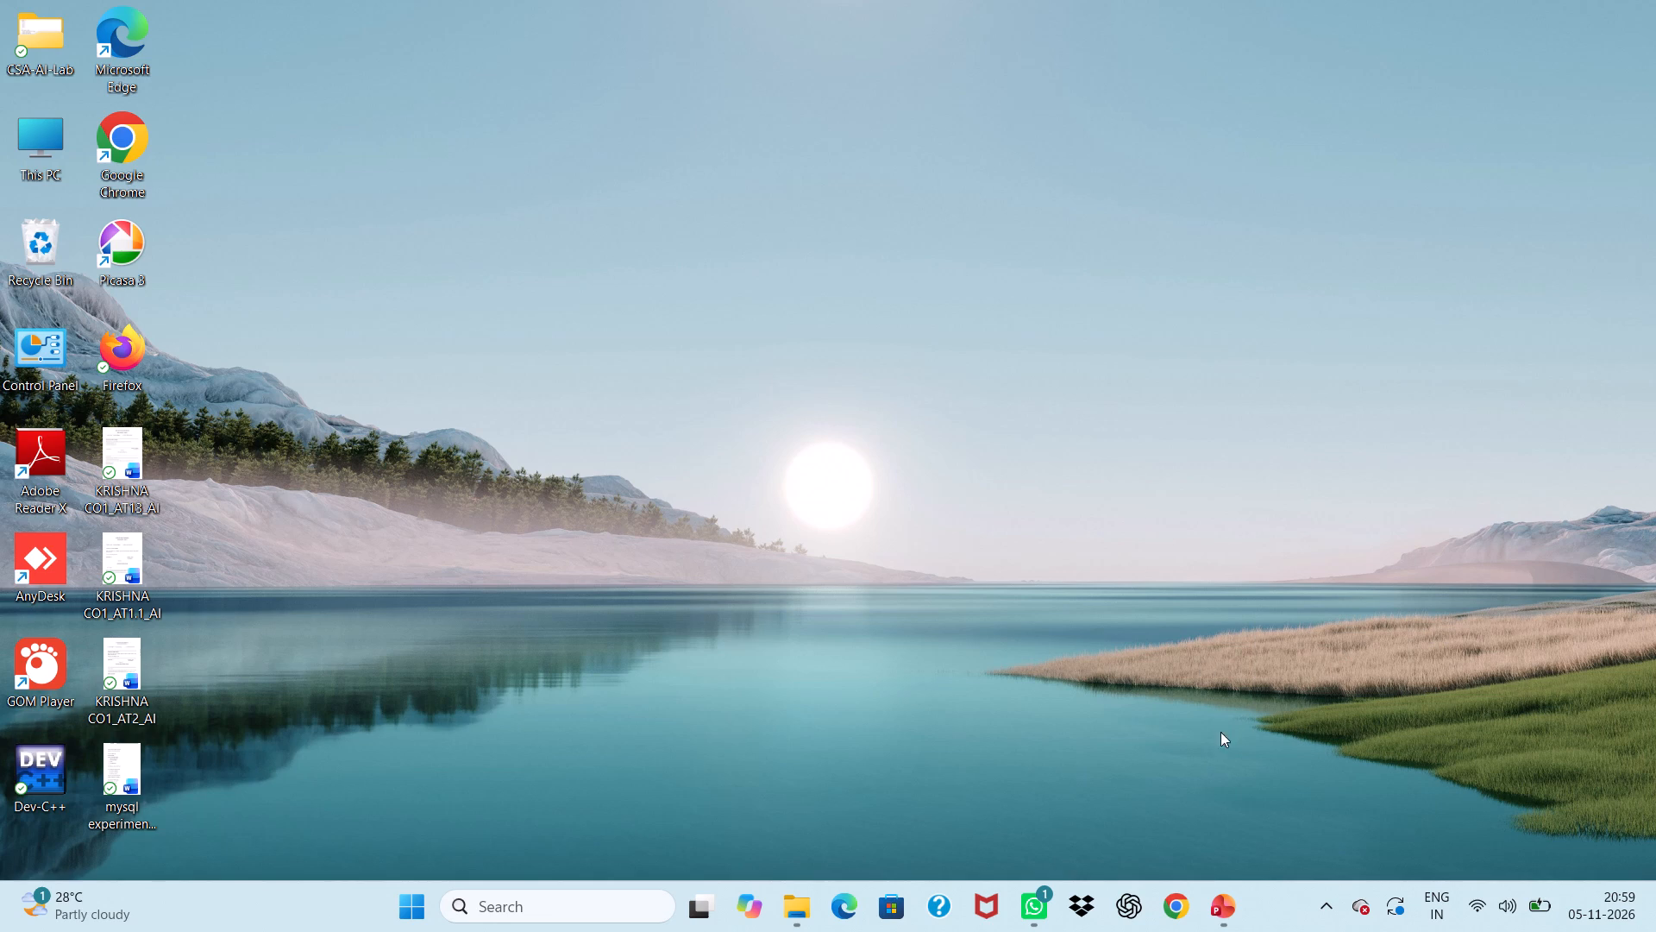
Switch to Google Chrome and open a new browser window with the user's own profile.
click(1171, 897)
click(733, 484)
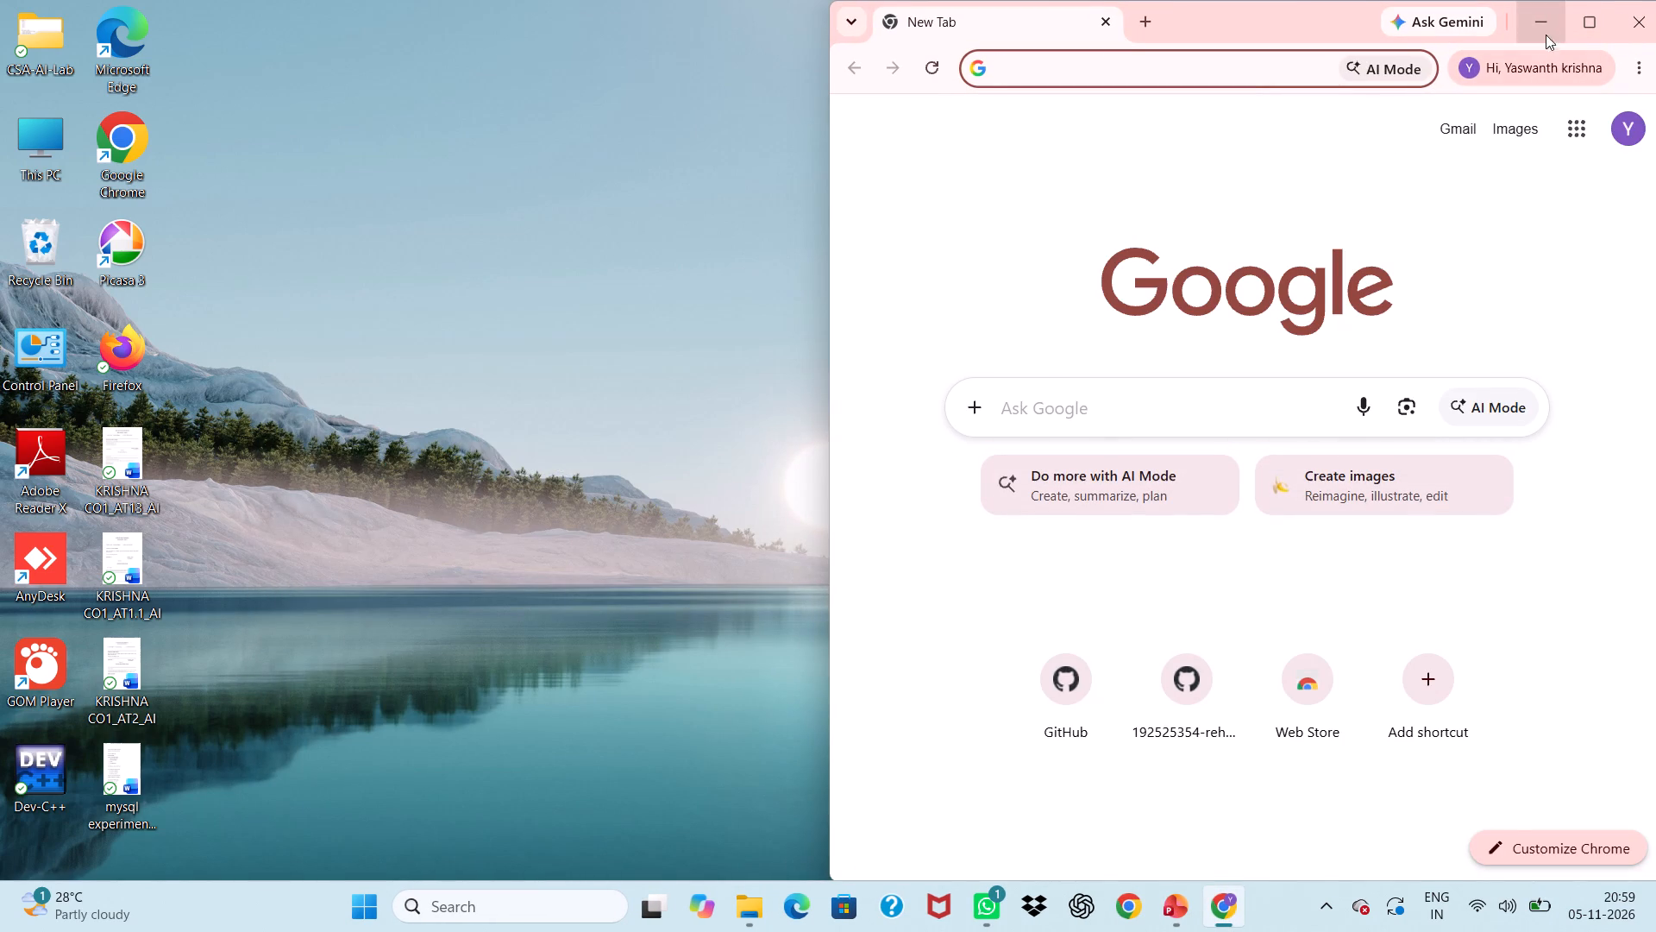
In Chrome, open YouTube through a Google search and play the Veezha Veera Lyrical (Tamil) mix in full screen, skipping the ad.
click(1578, 18)
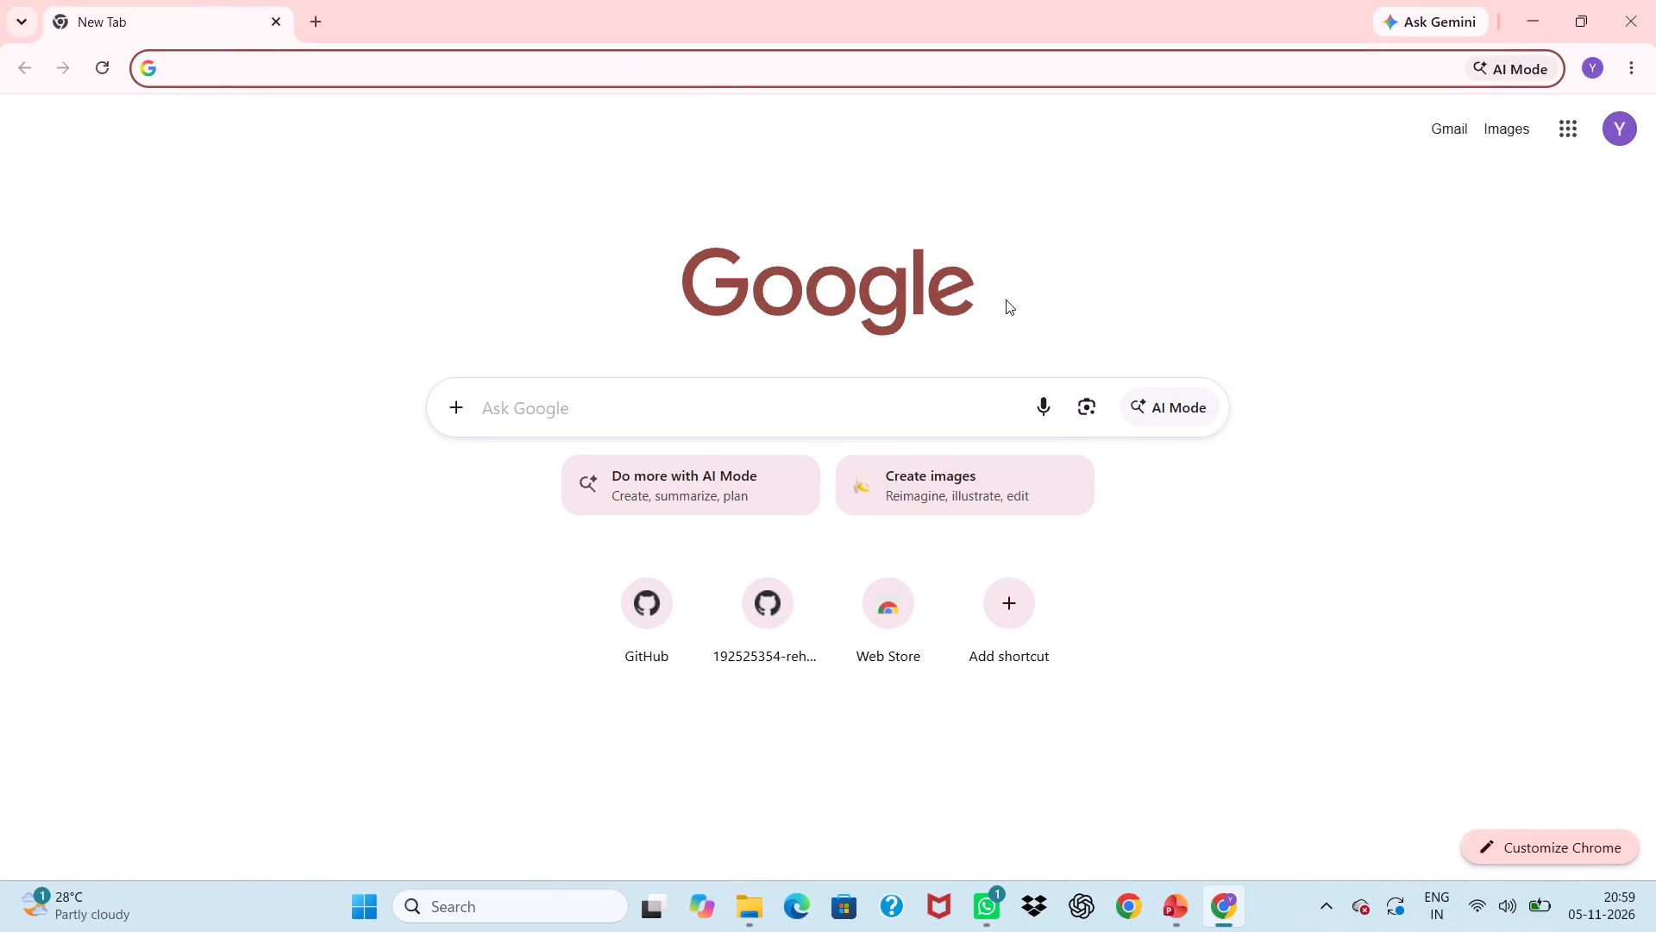
click(835, 398)
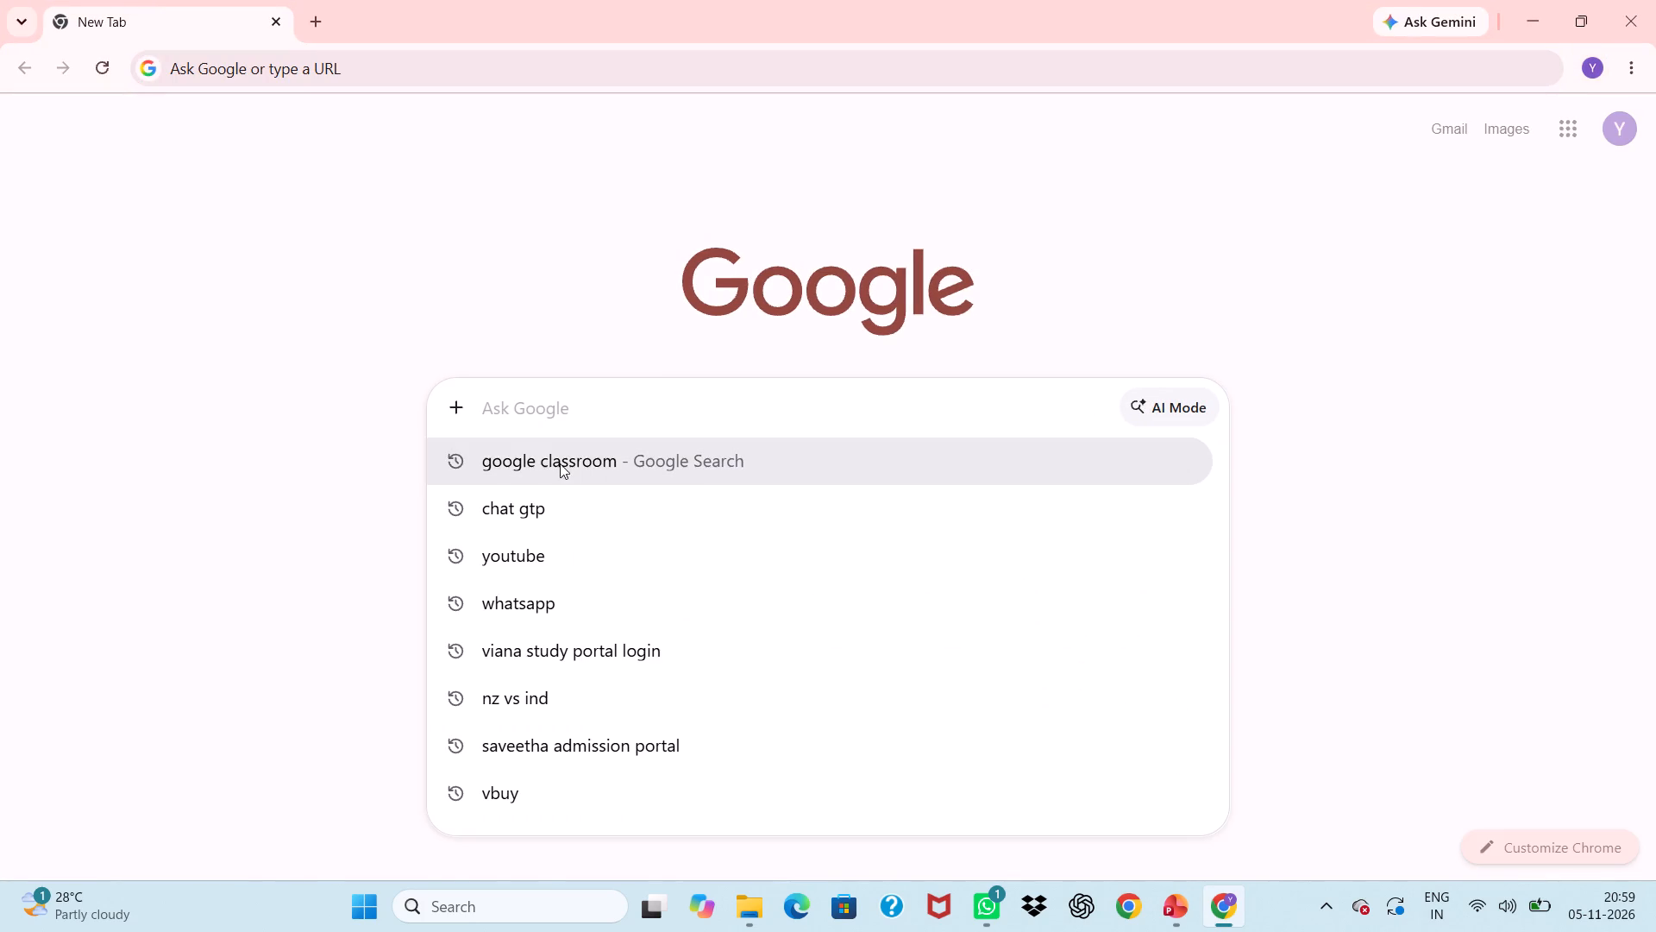
click(514, 557)
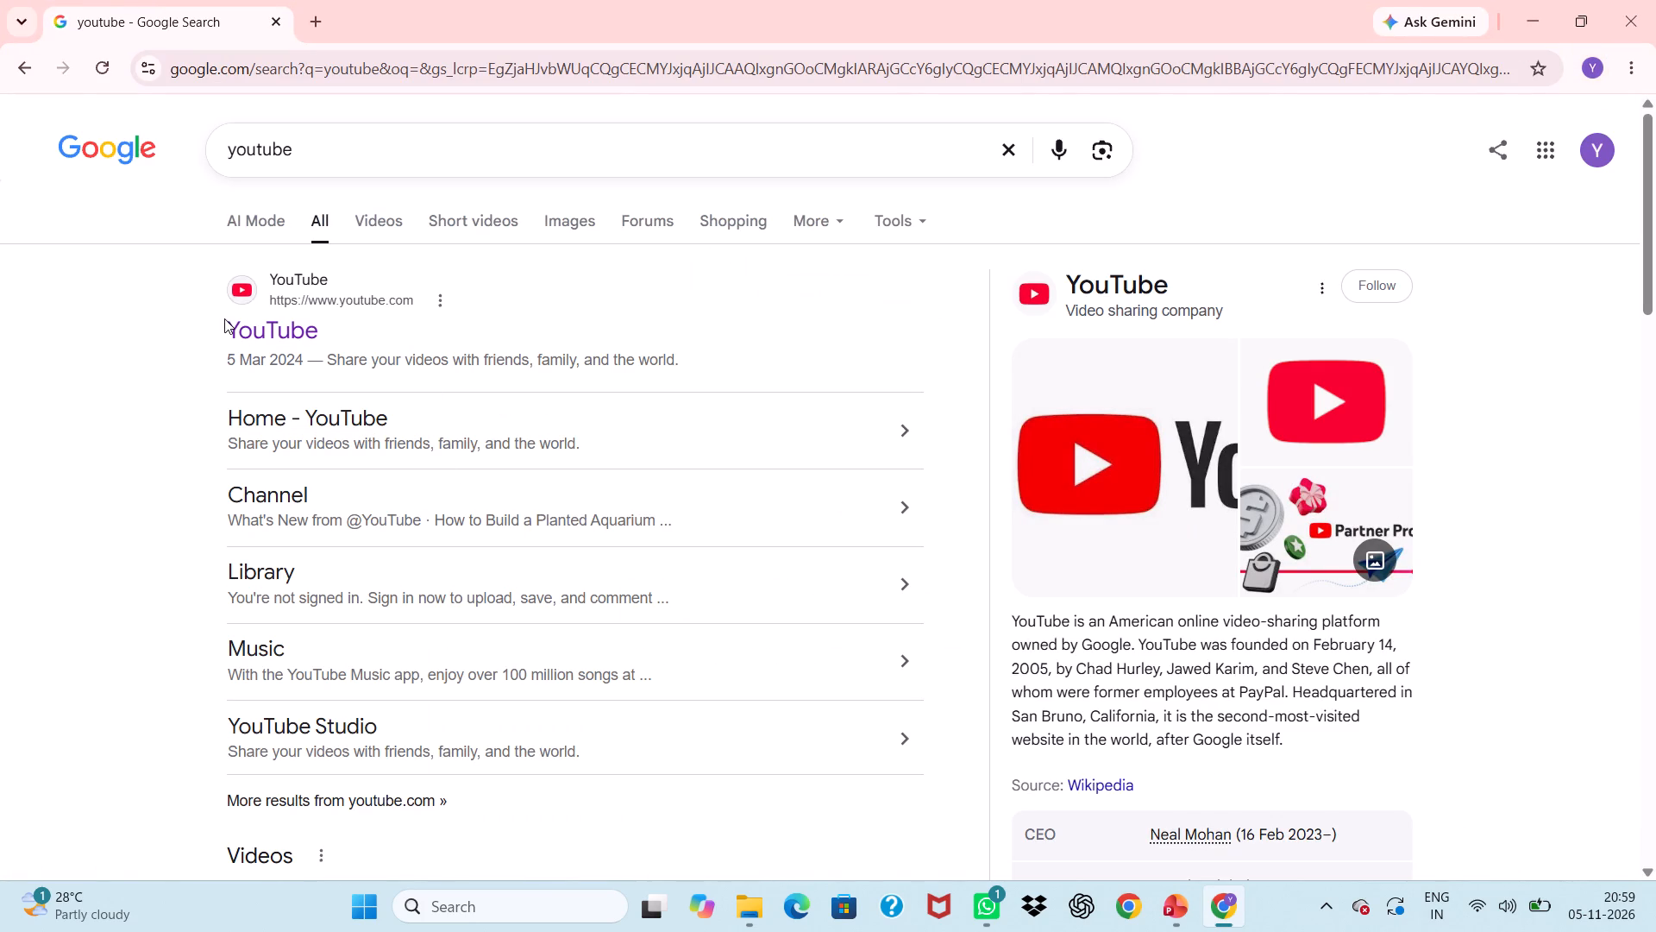
click(254, 317)
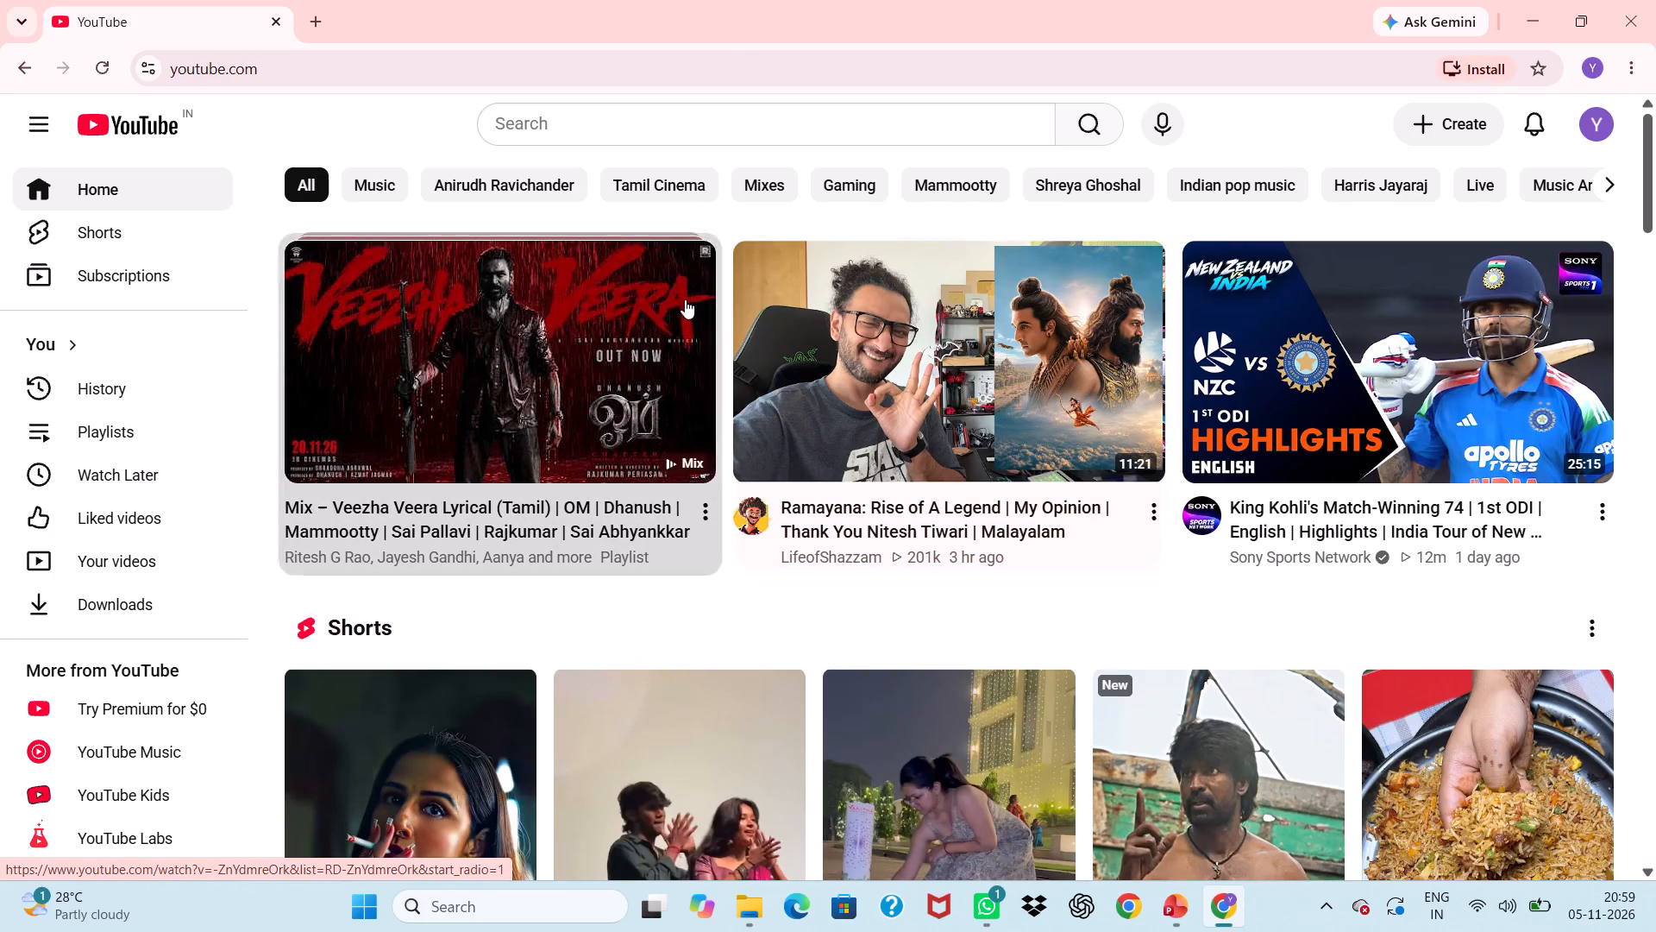
click(593, 314)
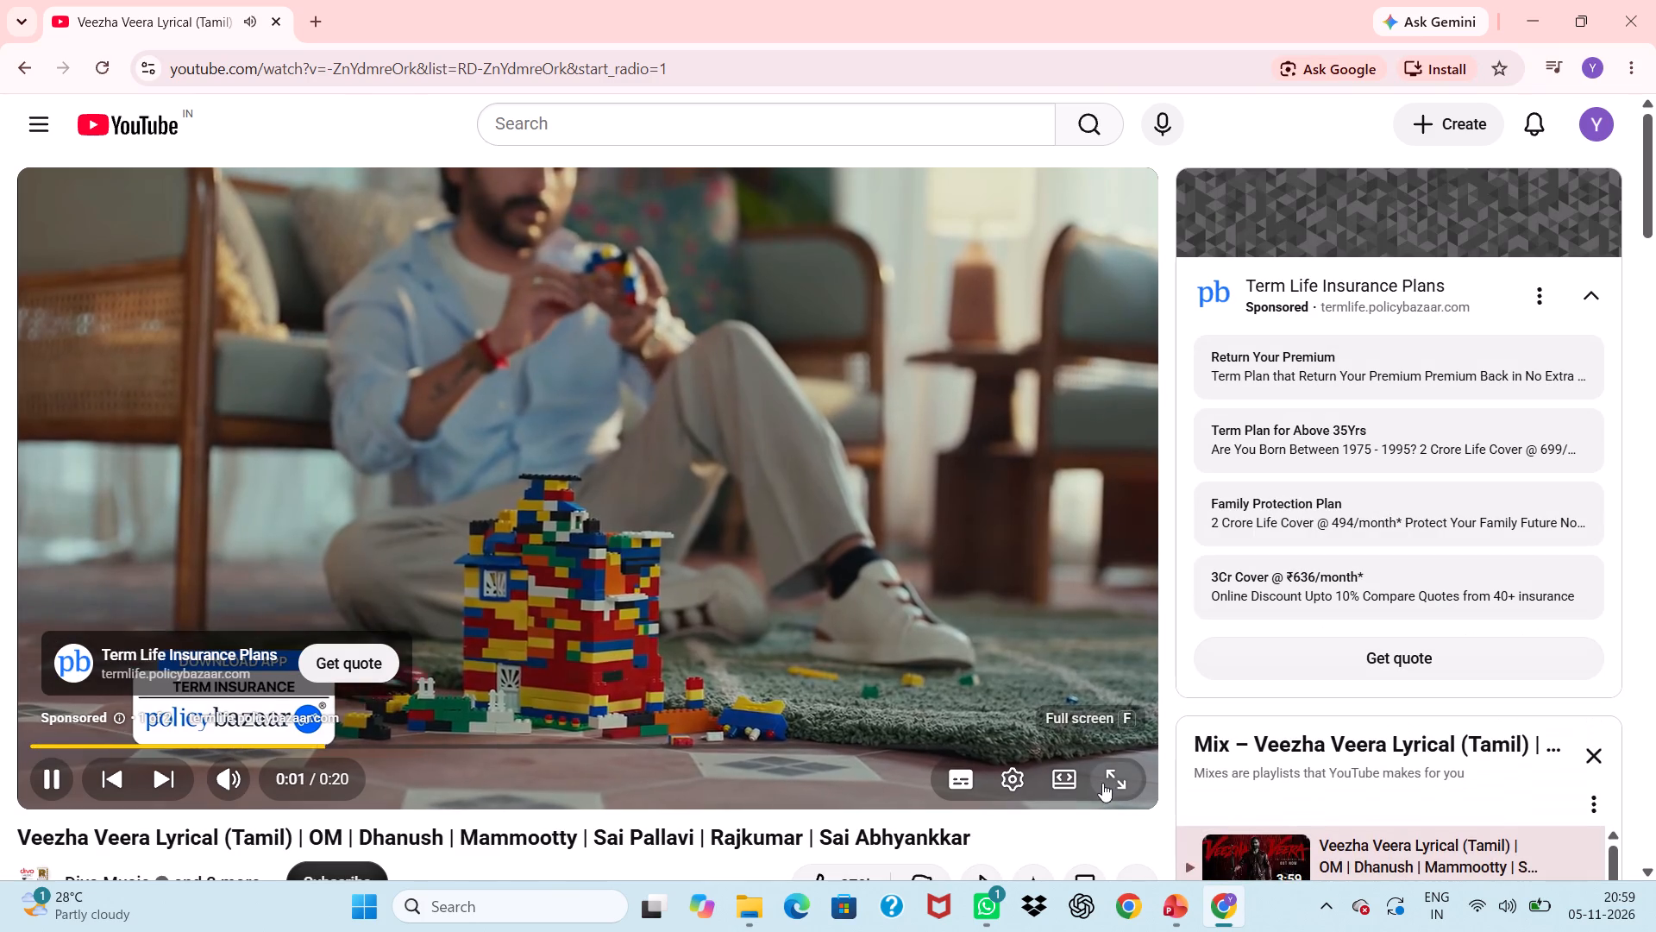
click(1114, 781)
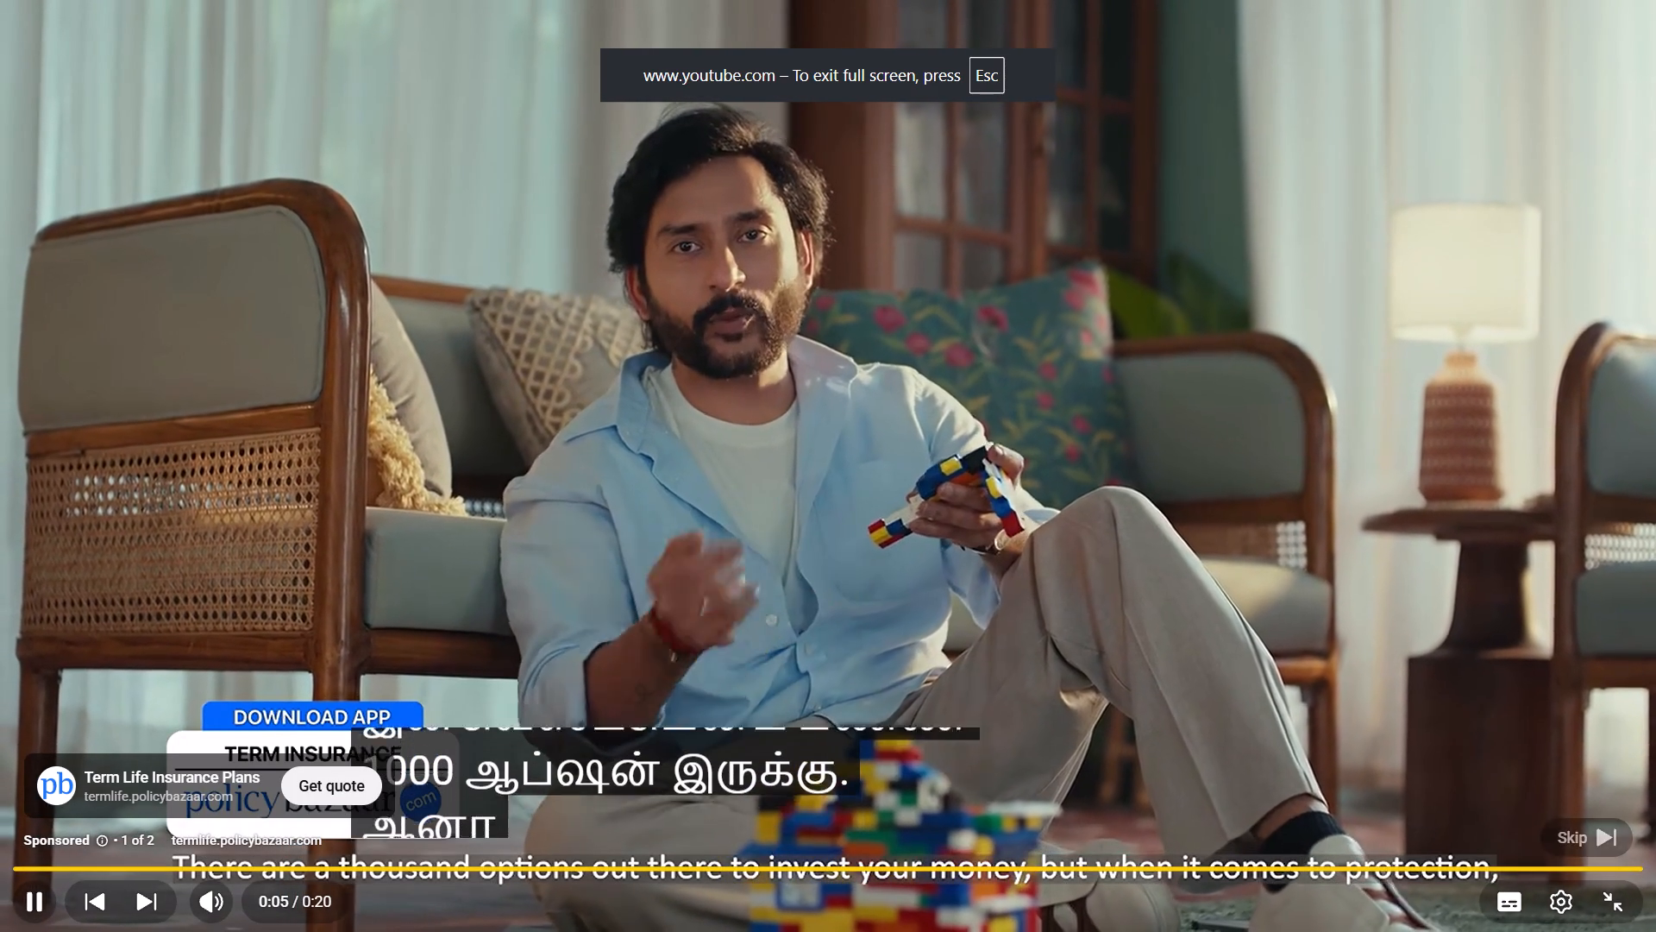
click(1591, 849)
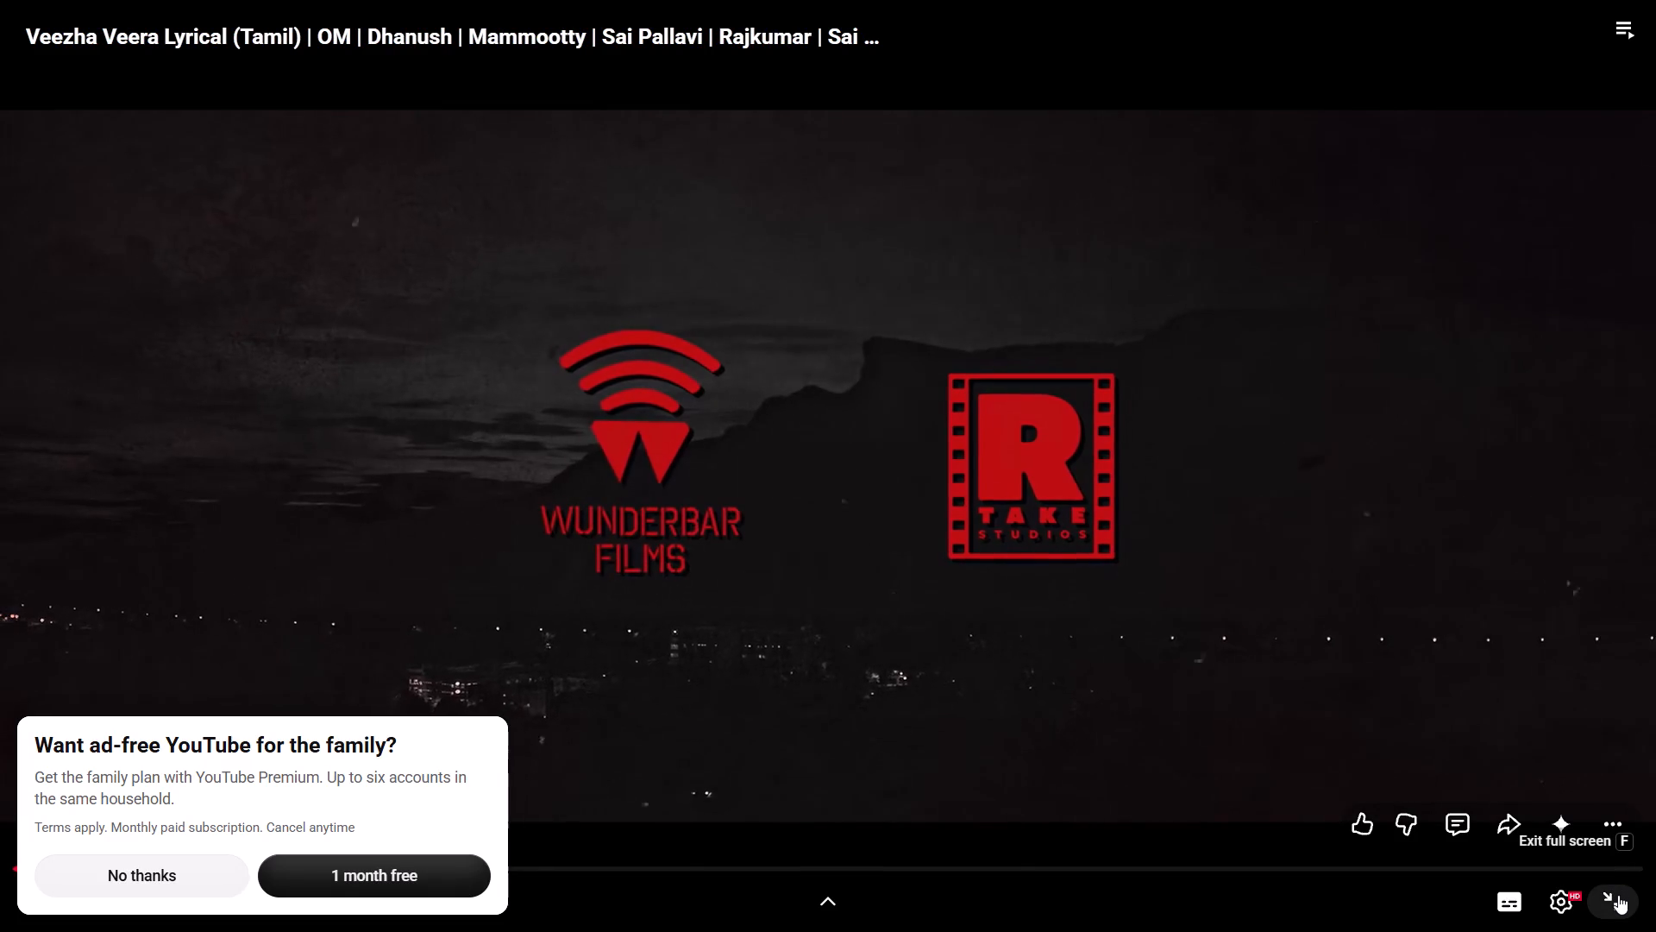
Check the system volume level, then pause the video about 20 seconds in and leave full screen.
click(1618, 895)
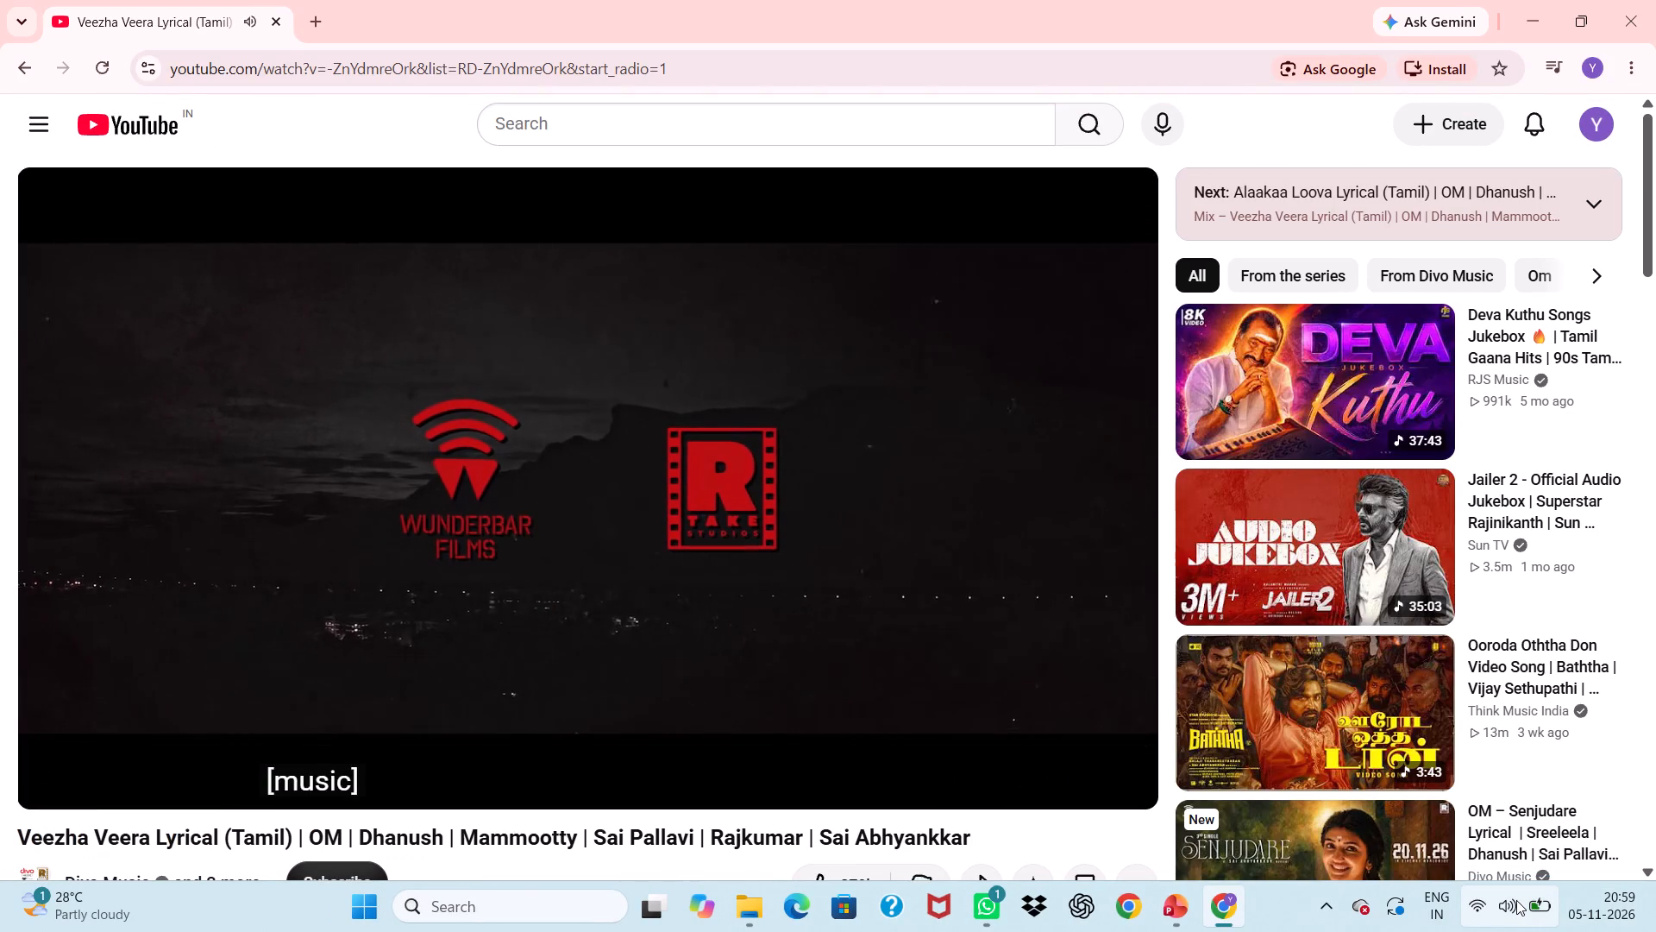
click(1513, 900)
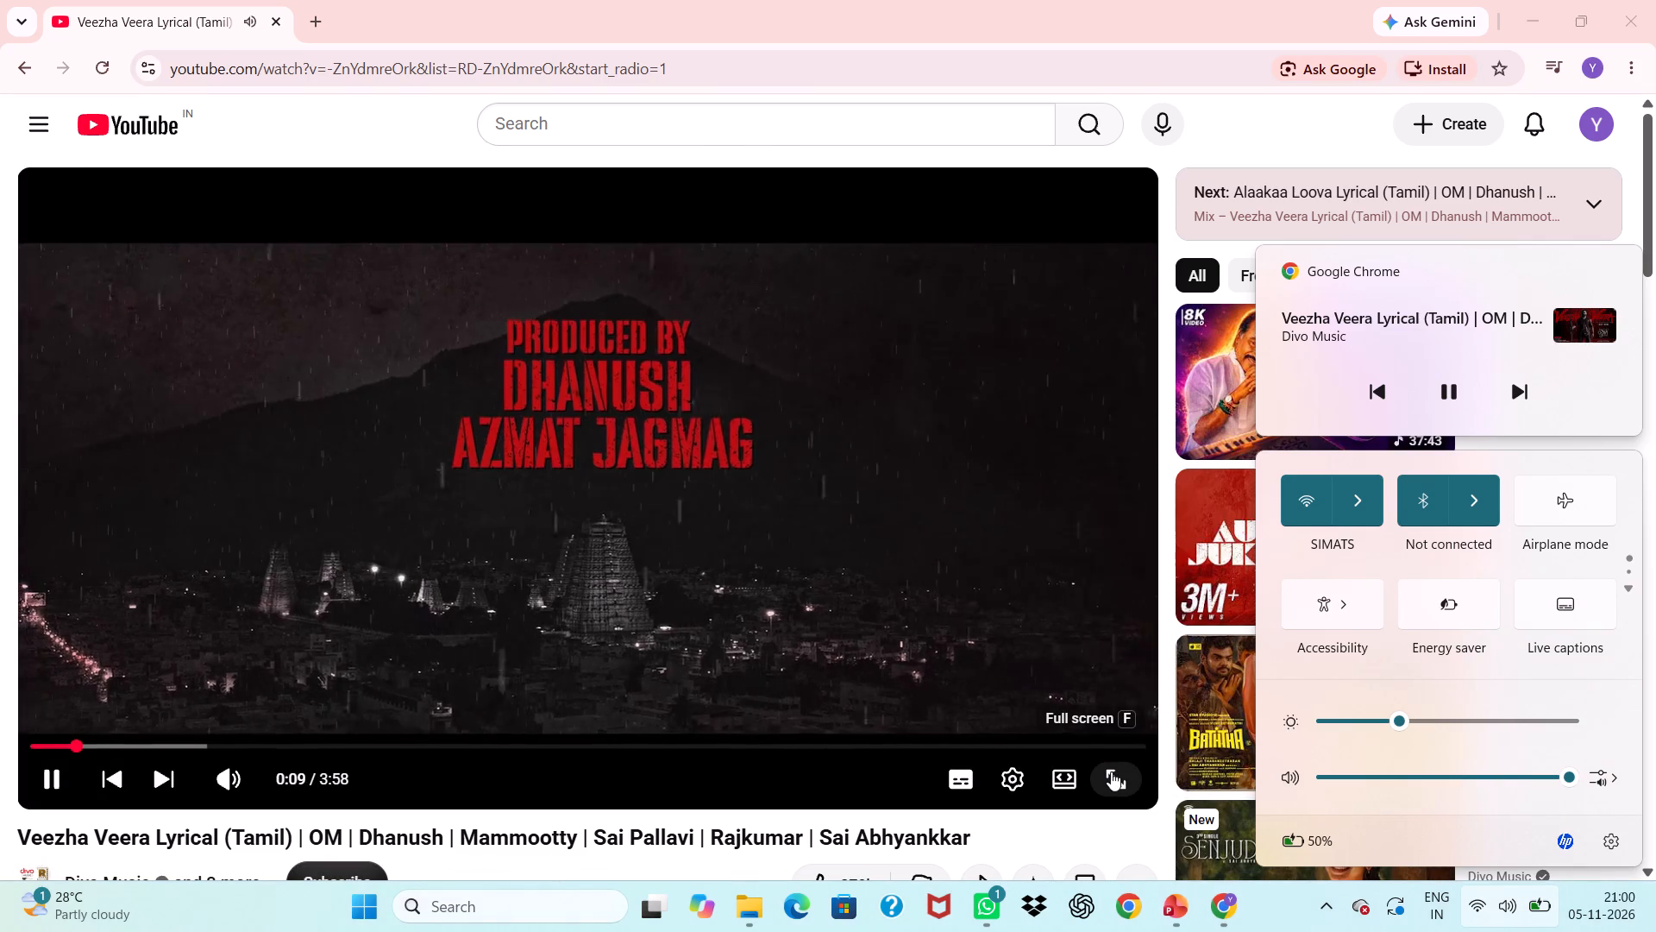
click(1111, 771)
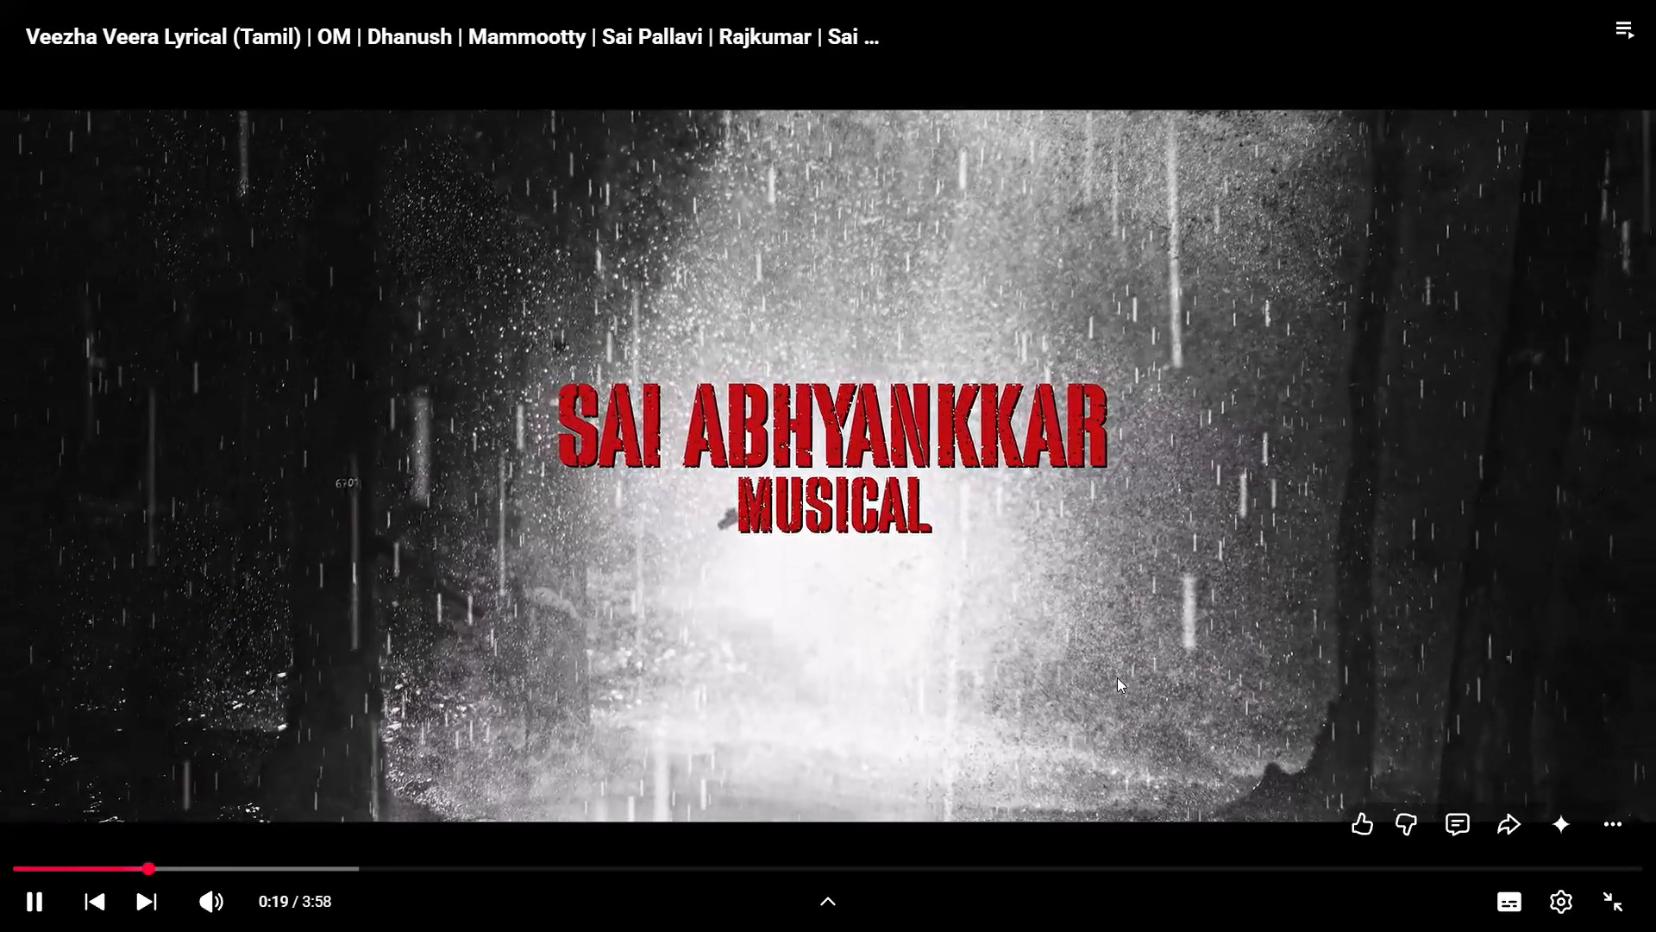
click(1004, 605)
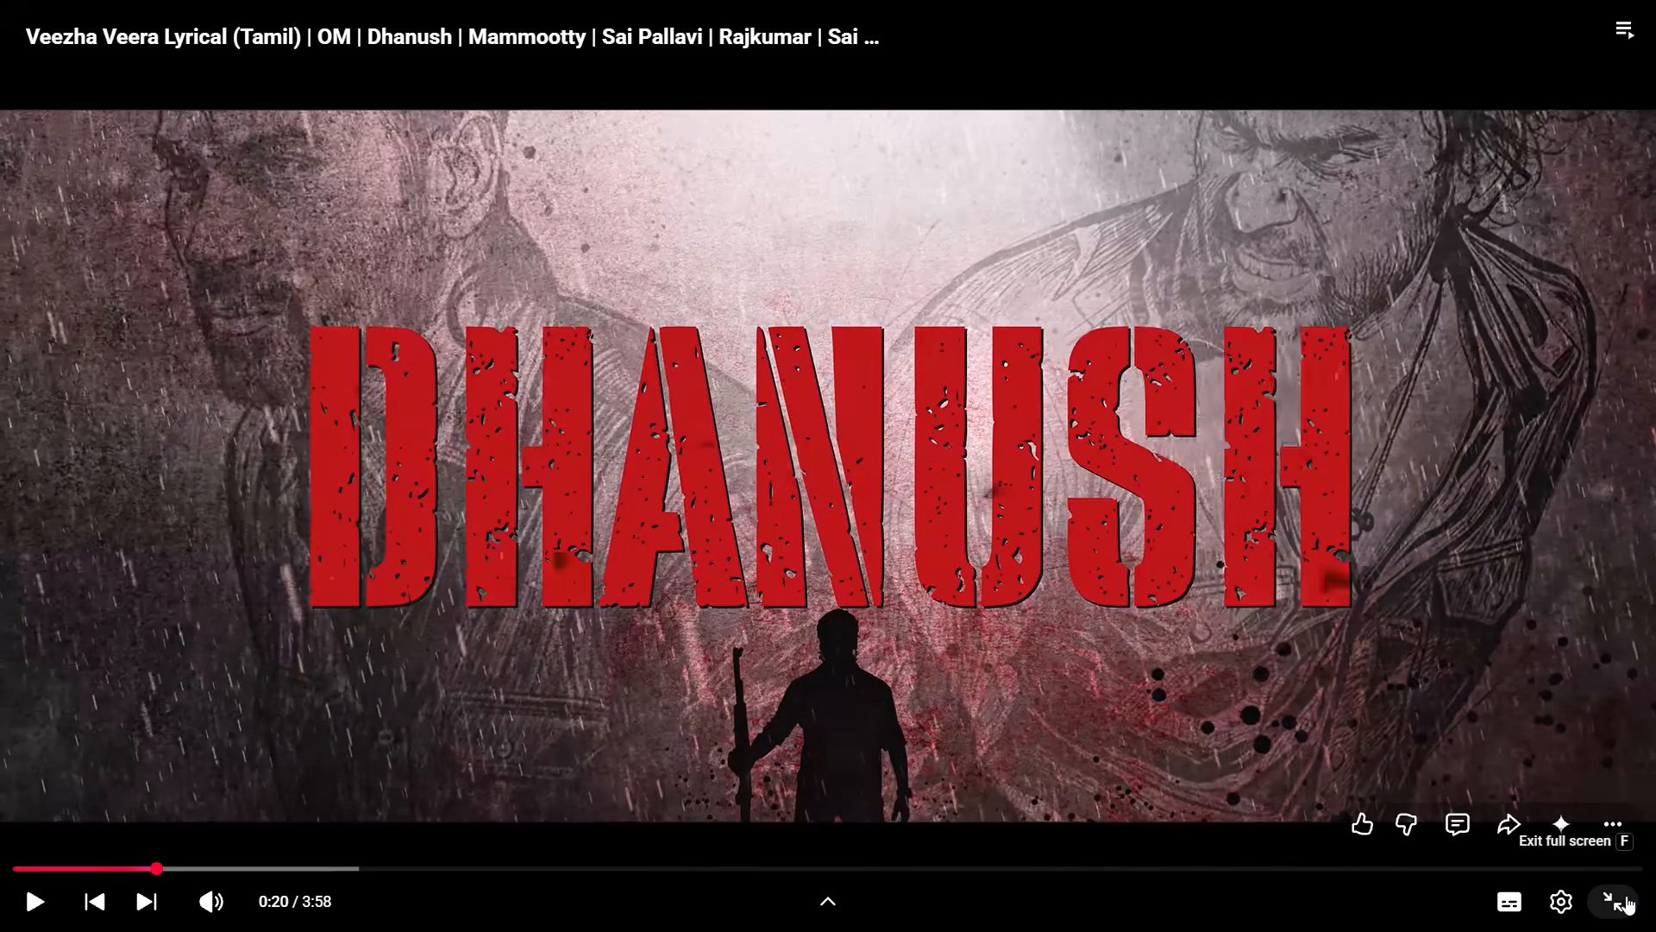
click(1623, 897)
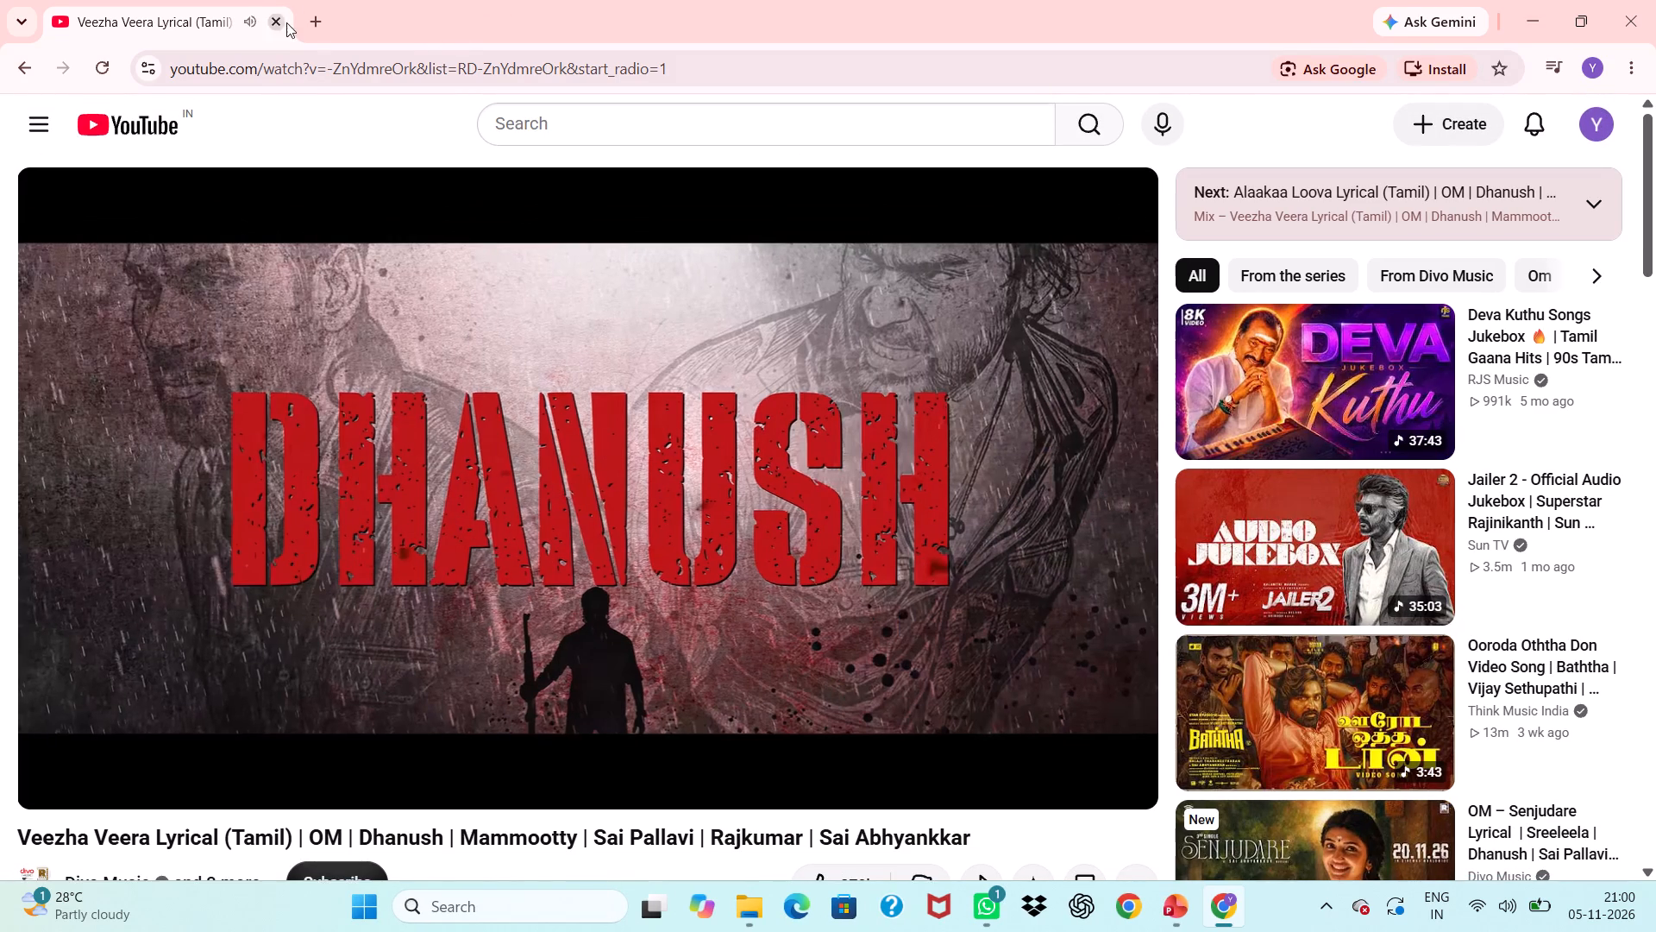
Search for volume master in a new browser tab and open the Volume Master page in the Chrome Web Store.
click(310, 22)
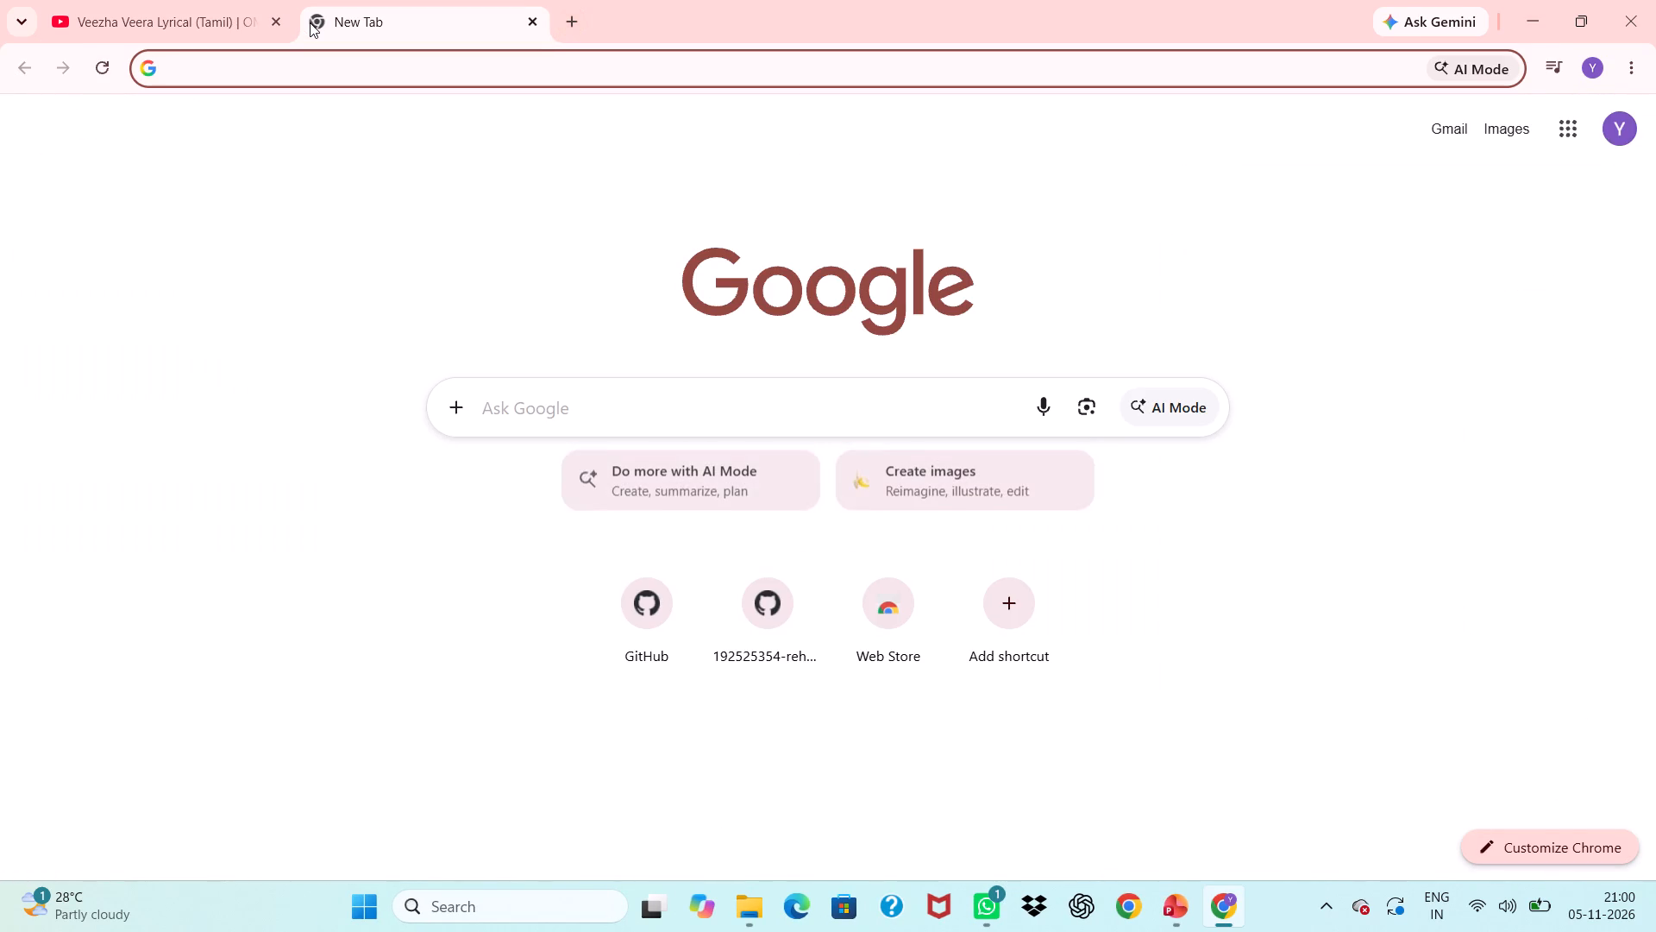
text(VOL)
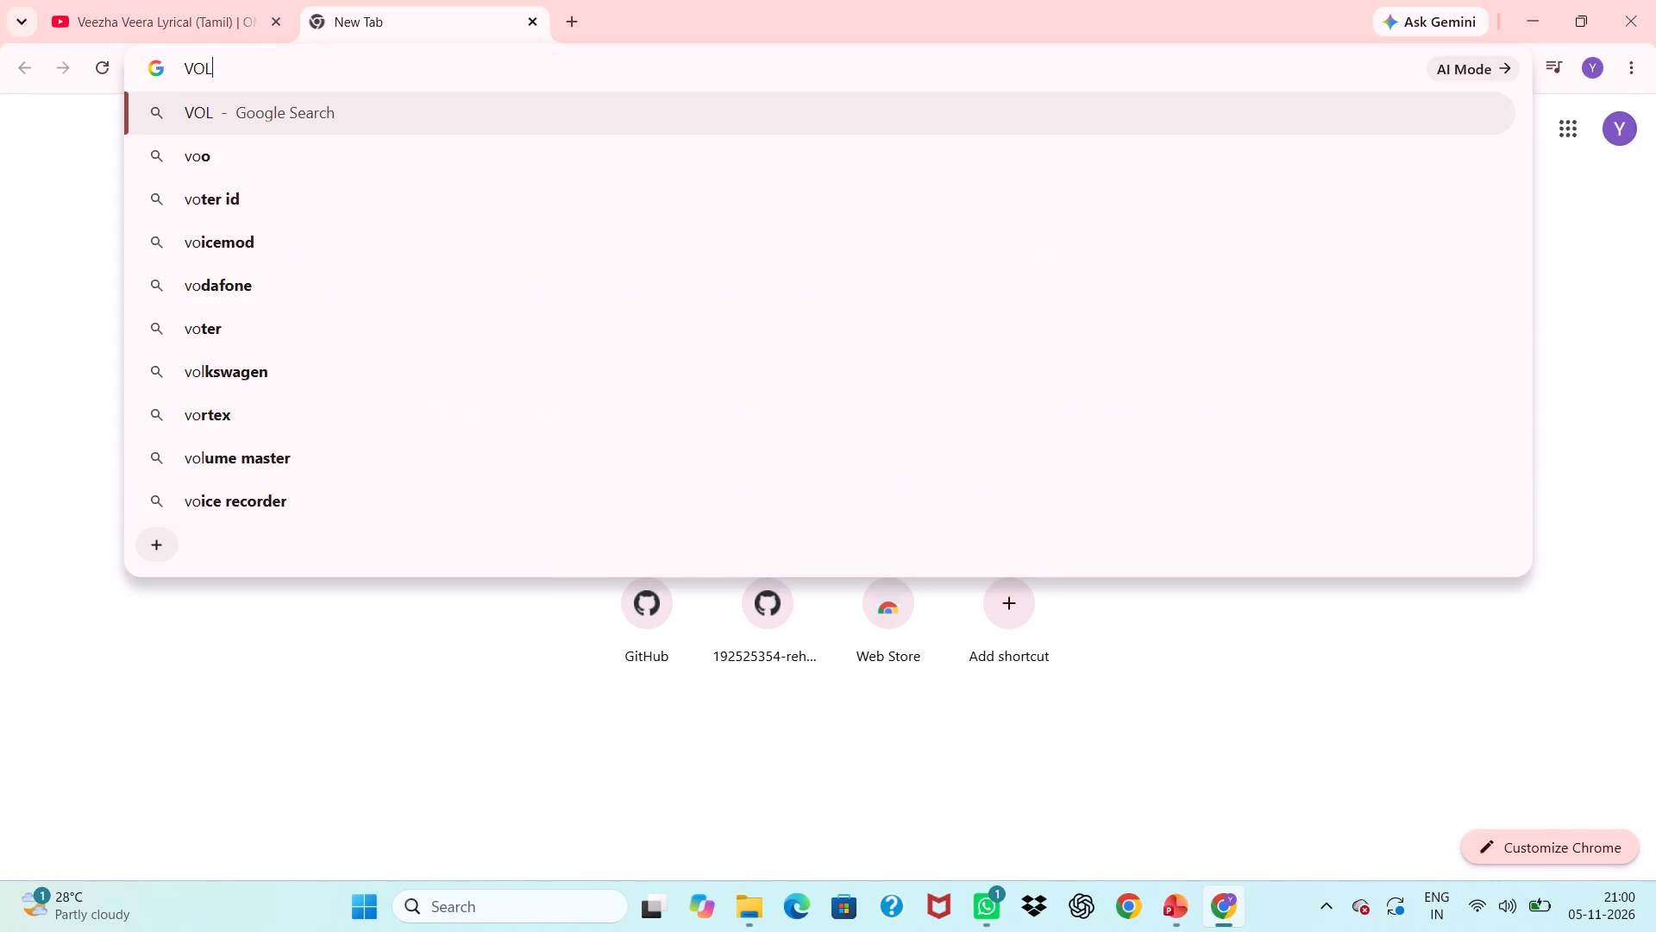
key(u)
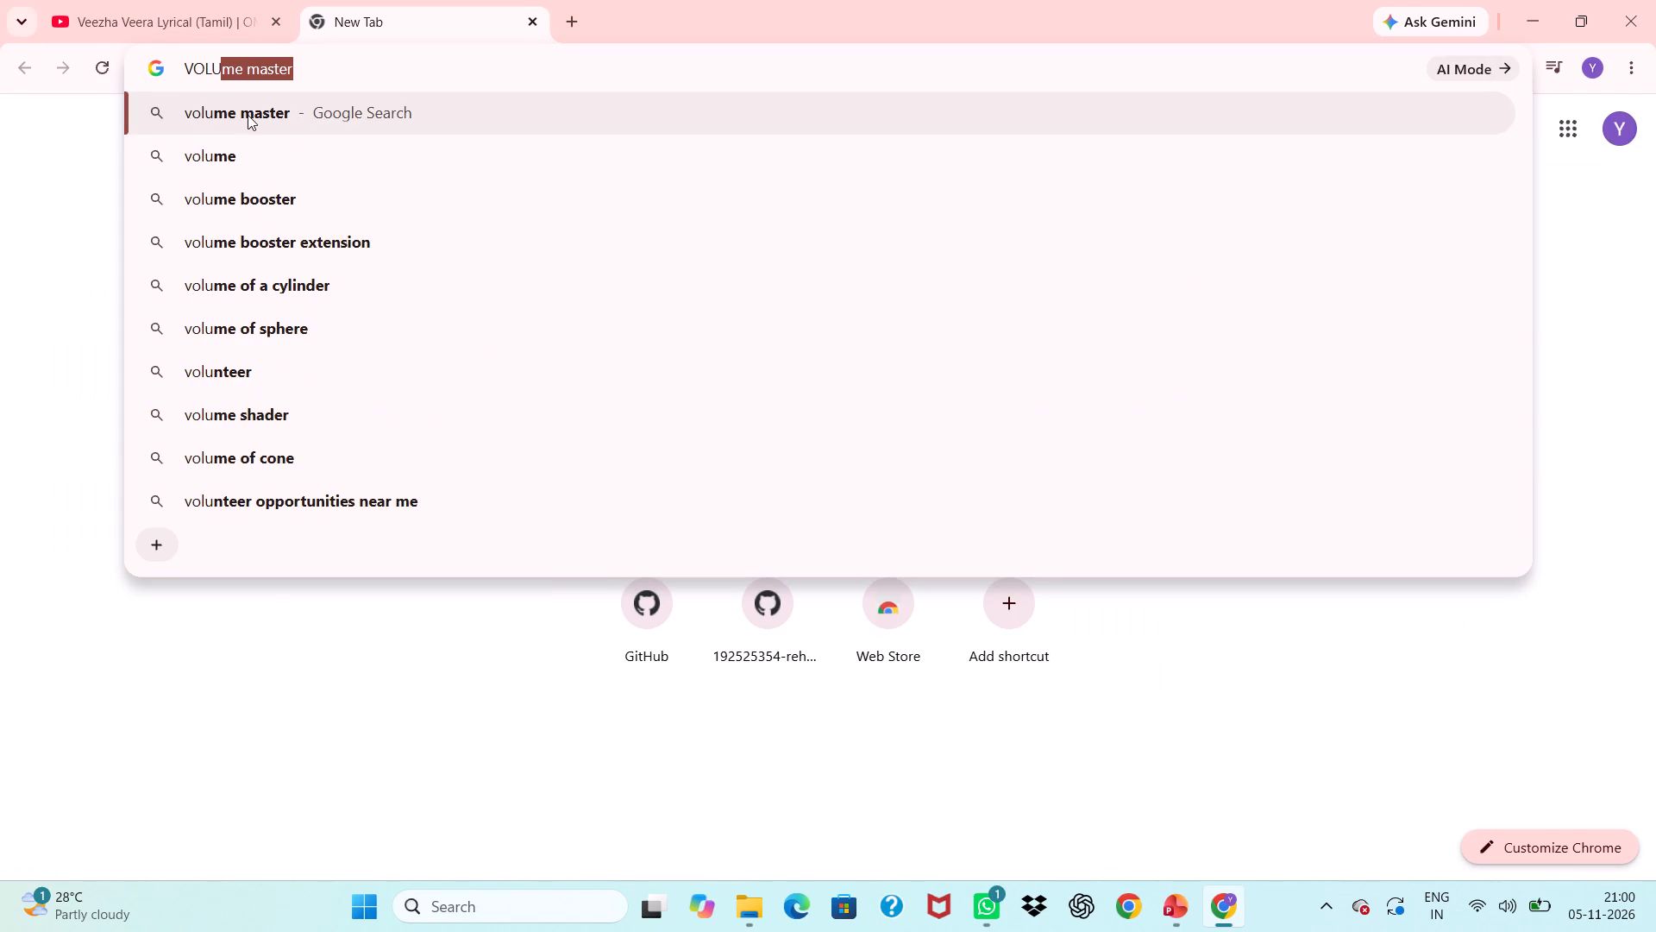
click(250, 111)
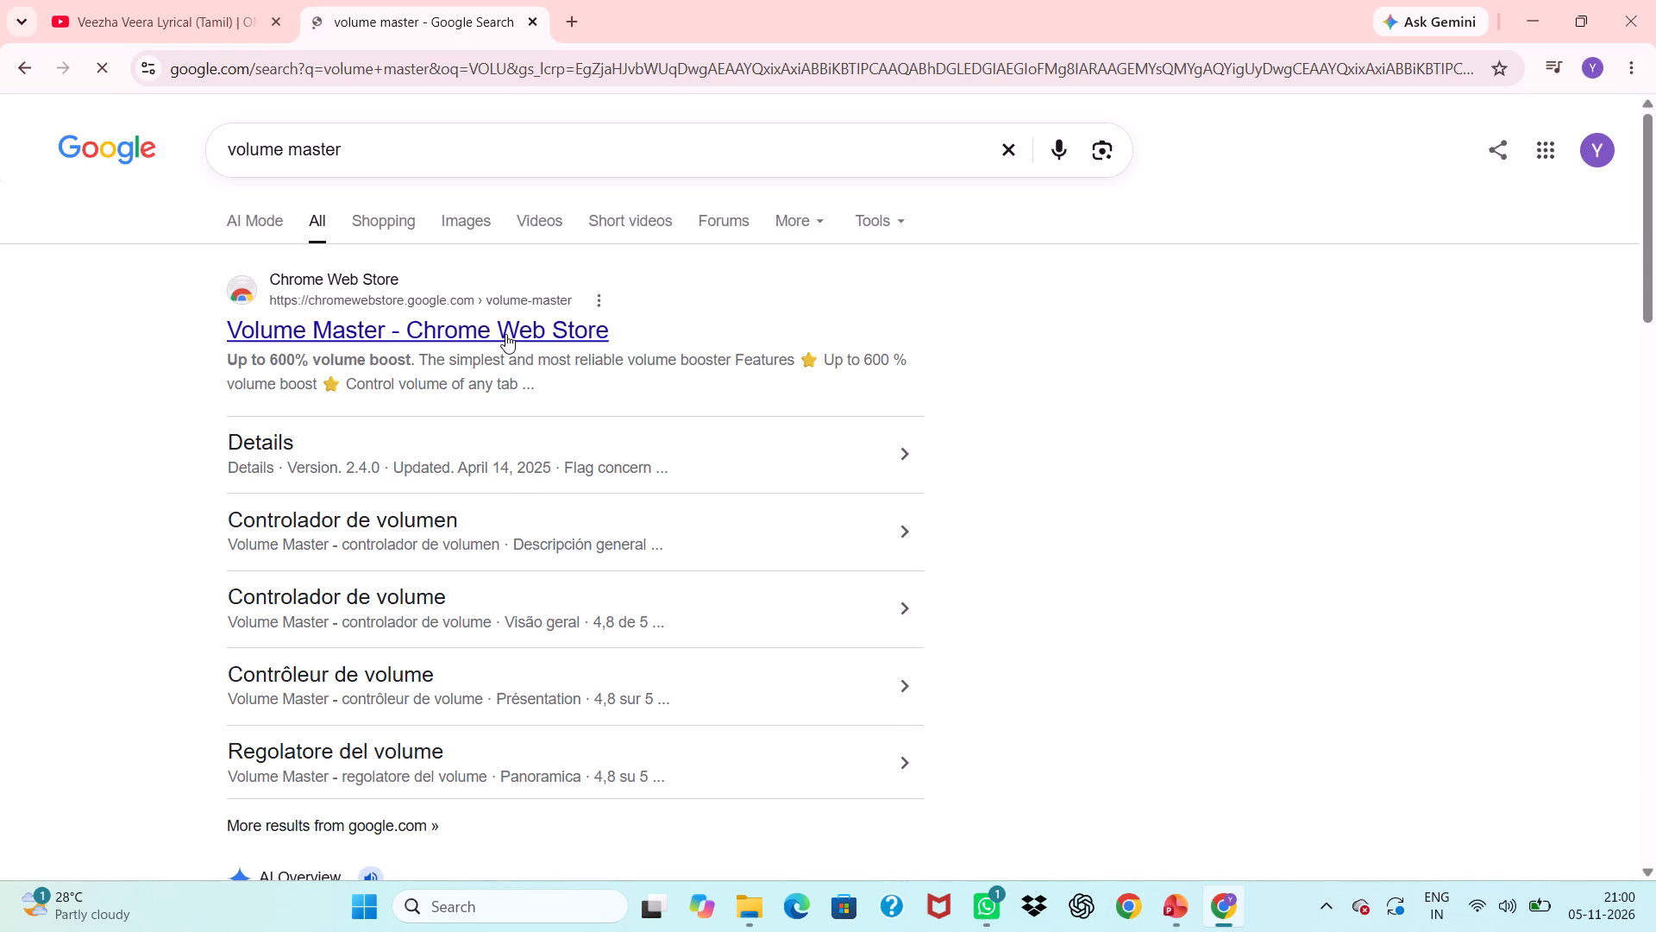
click(505, 334)
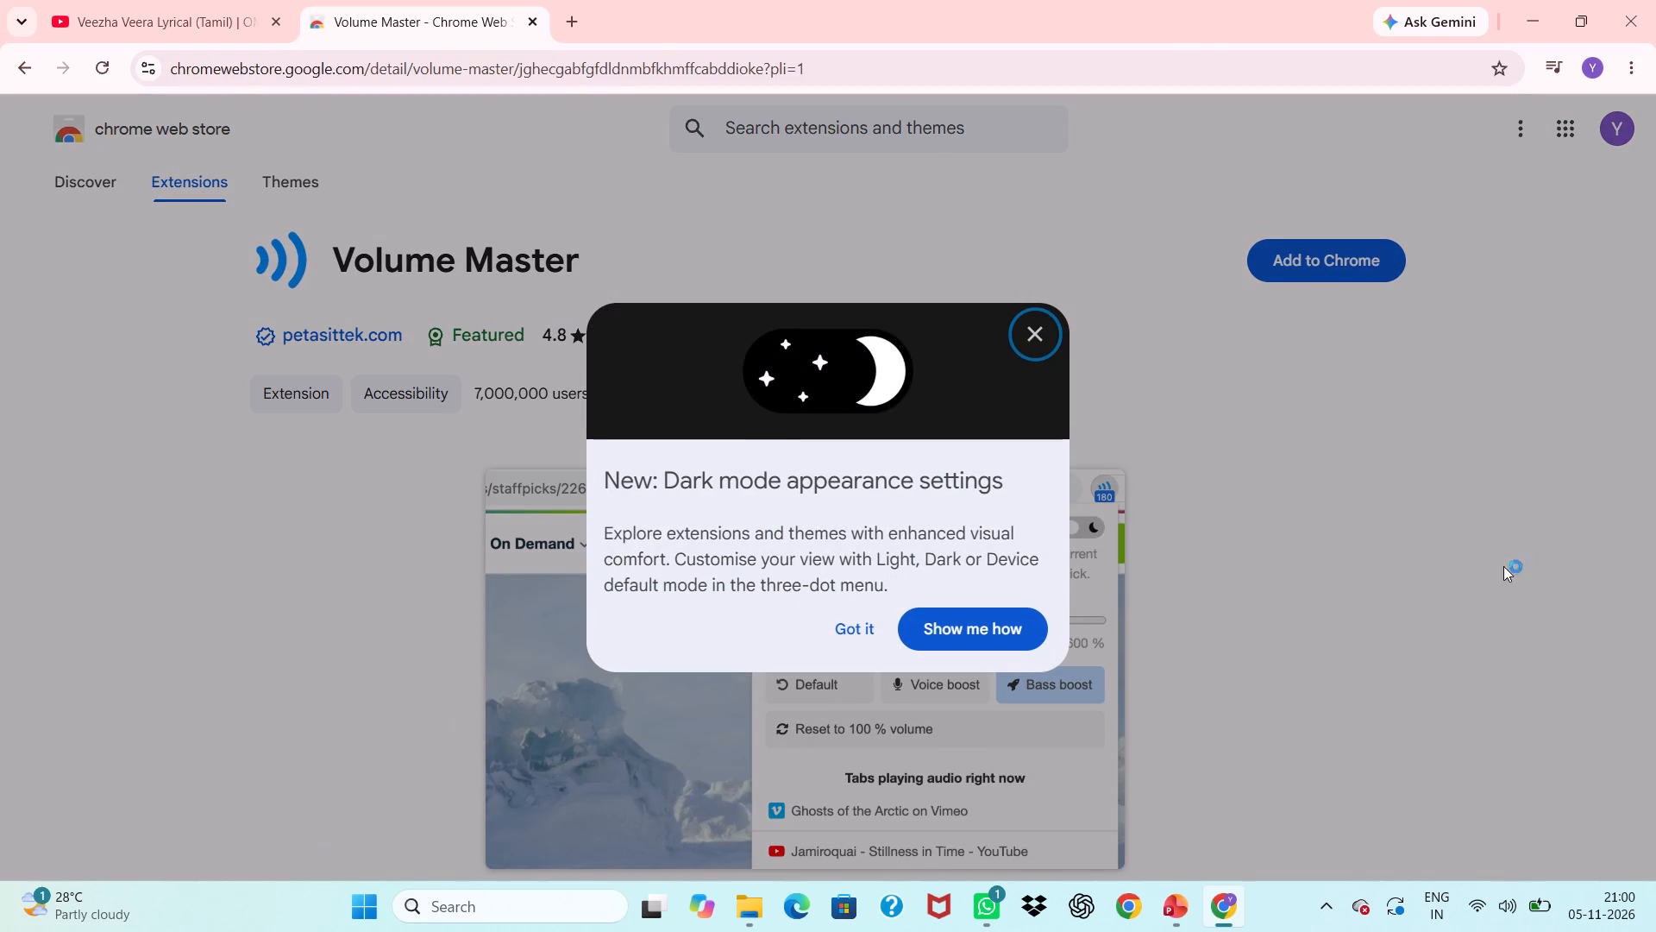
Keep the store's Light mode appearance, add the Volume Master extension to Chrome, and close the extension's how-to and store tabs.
click(953, 644)
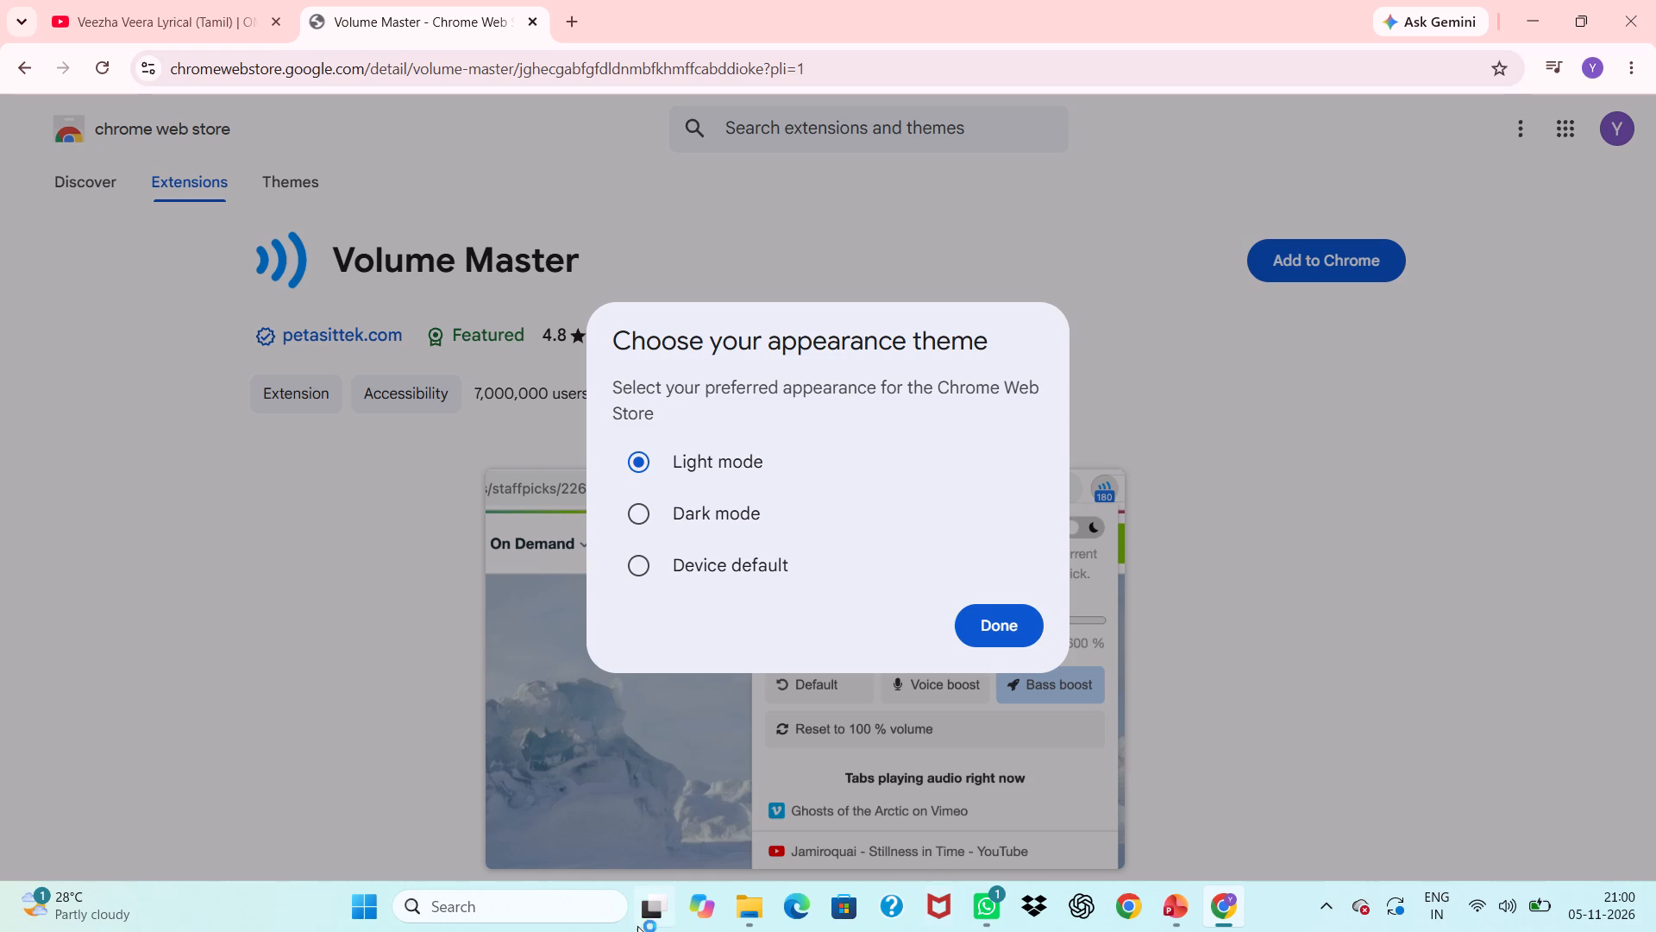
click(973, 641)
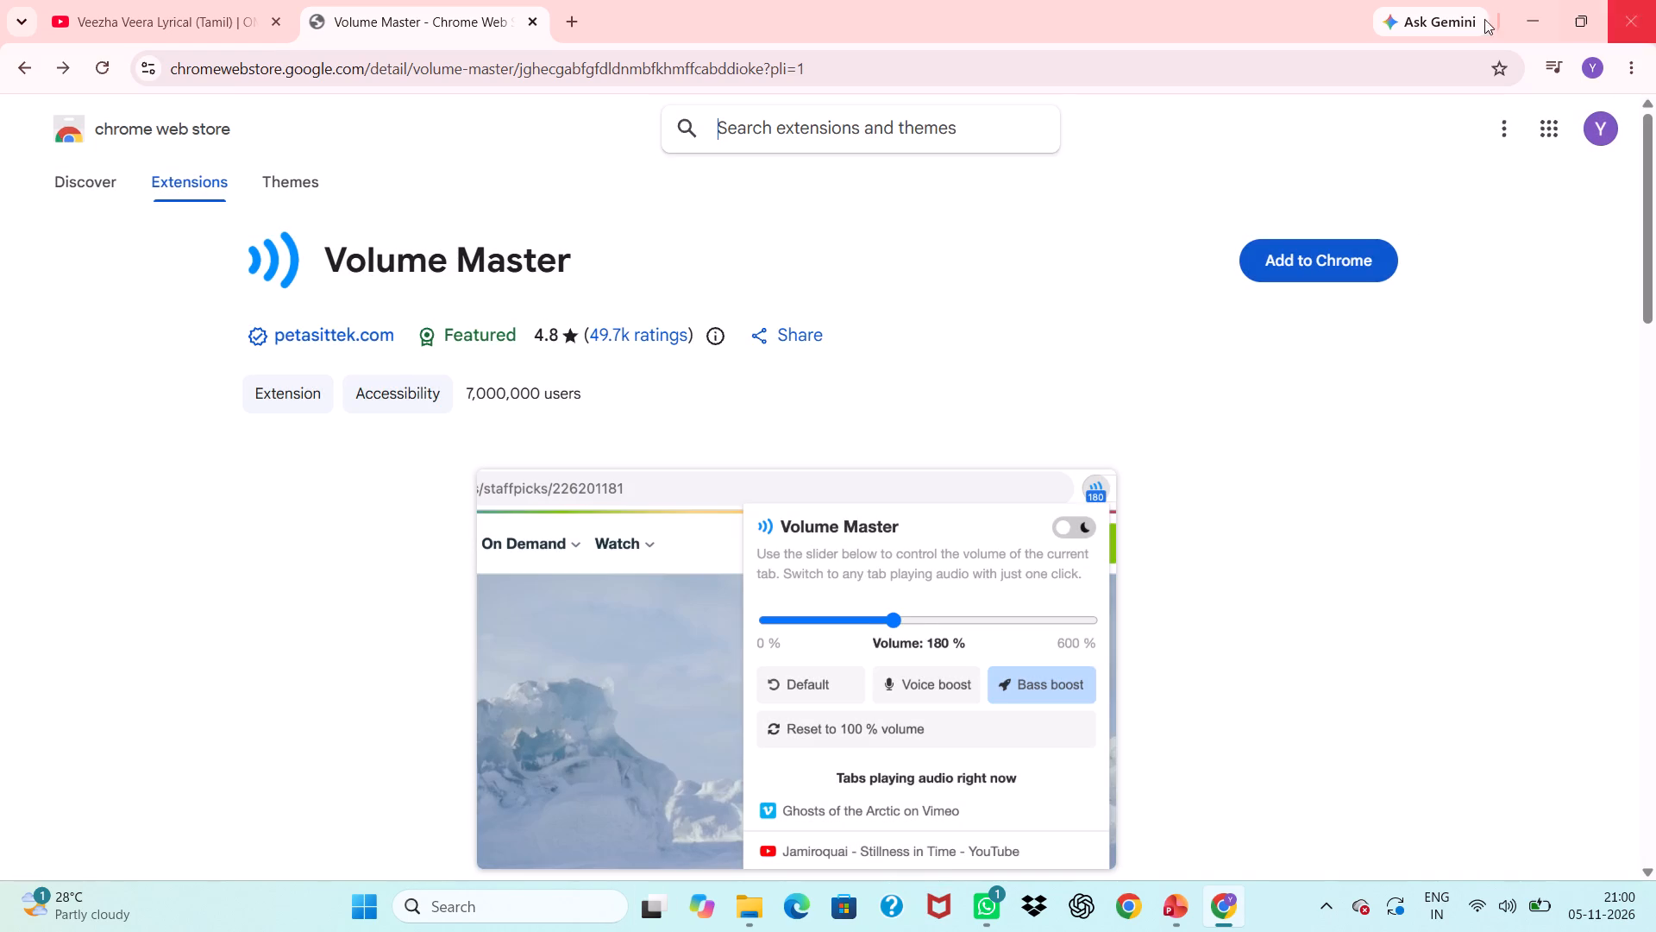
click(1305, 275)
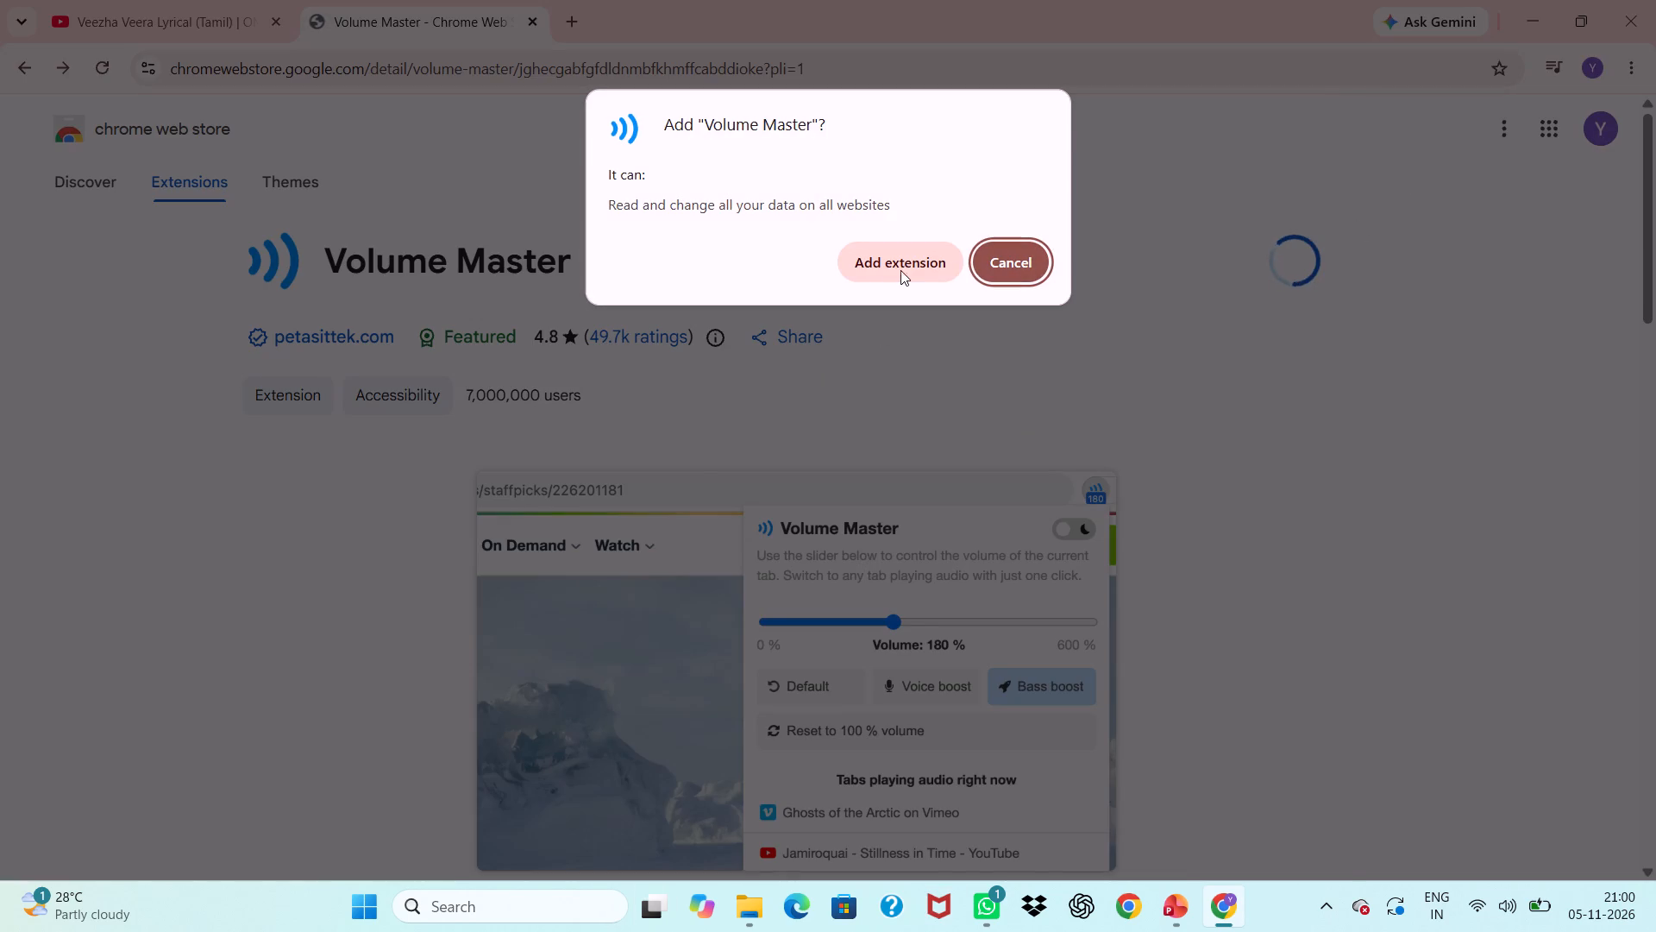
click(884, 270)
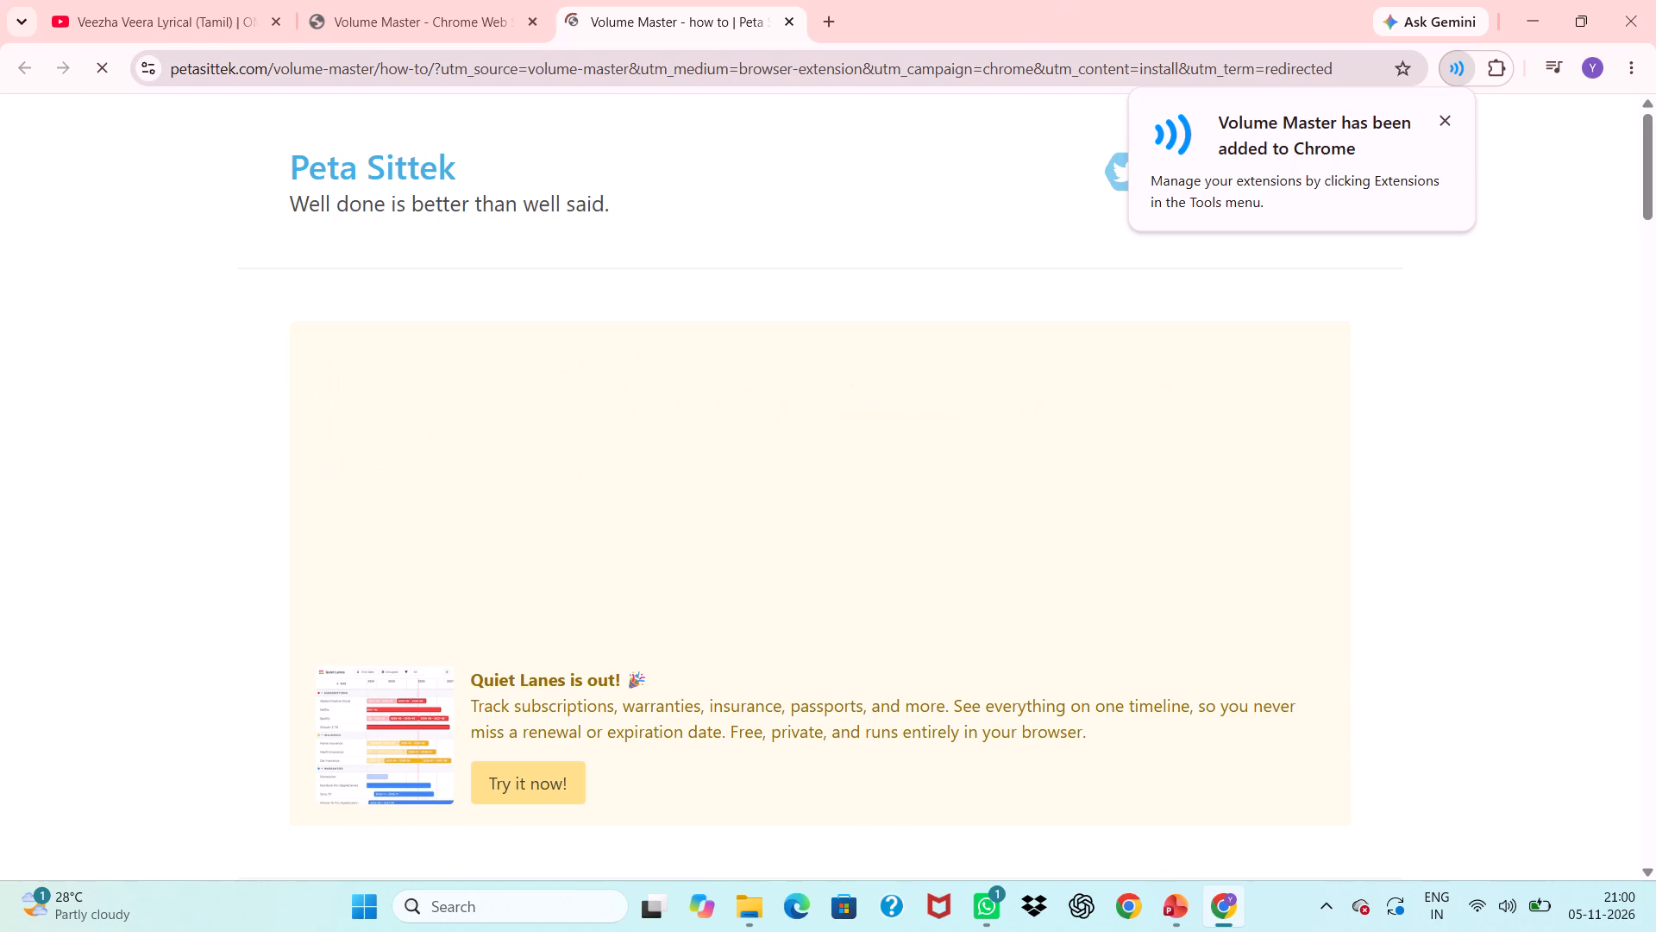
click(793, 26)
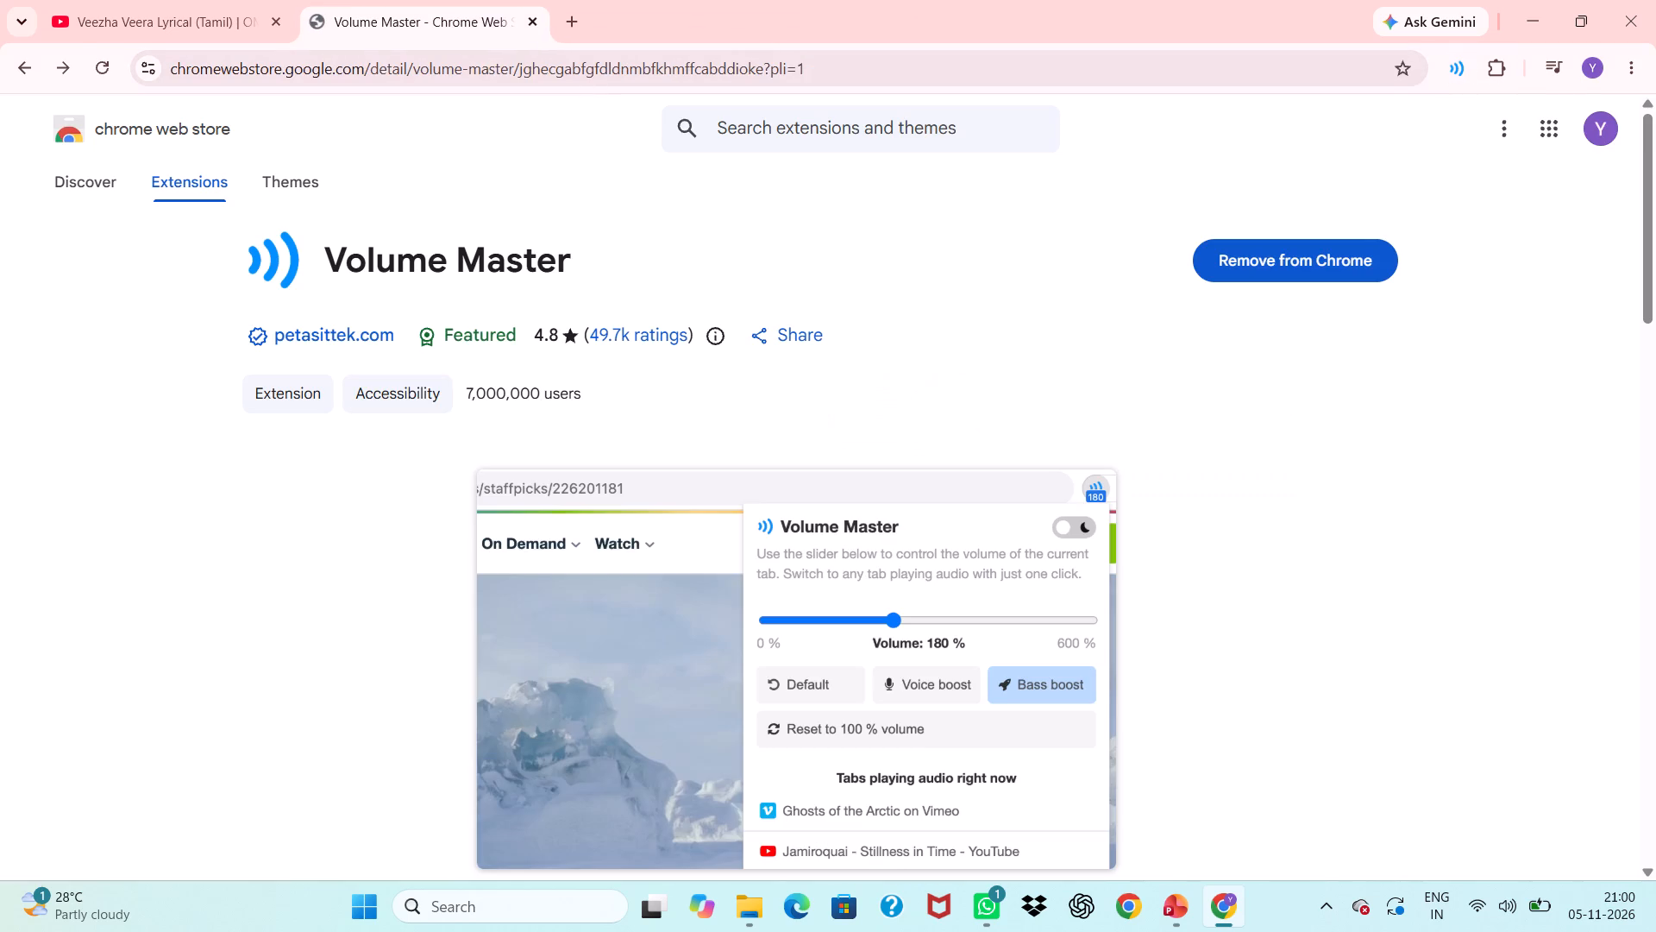
click(540, 25)
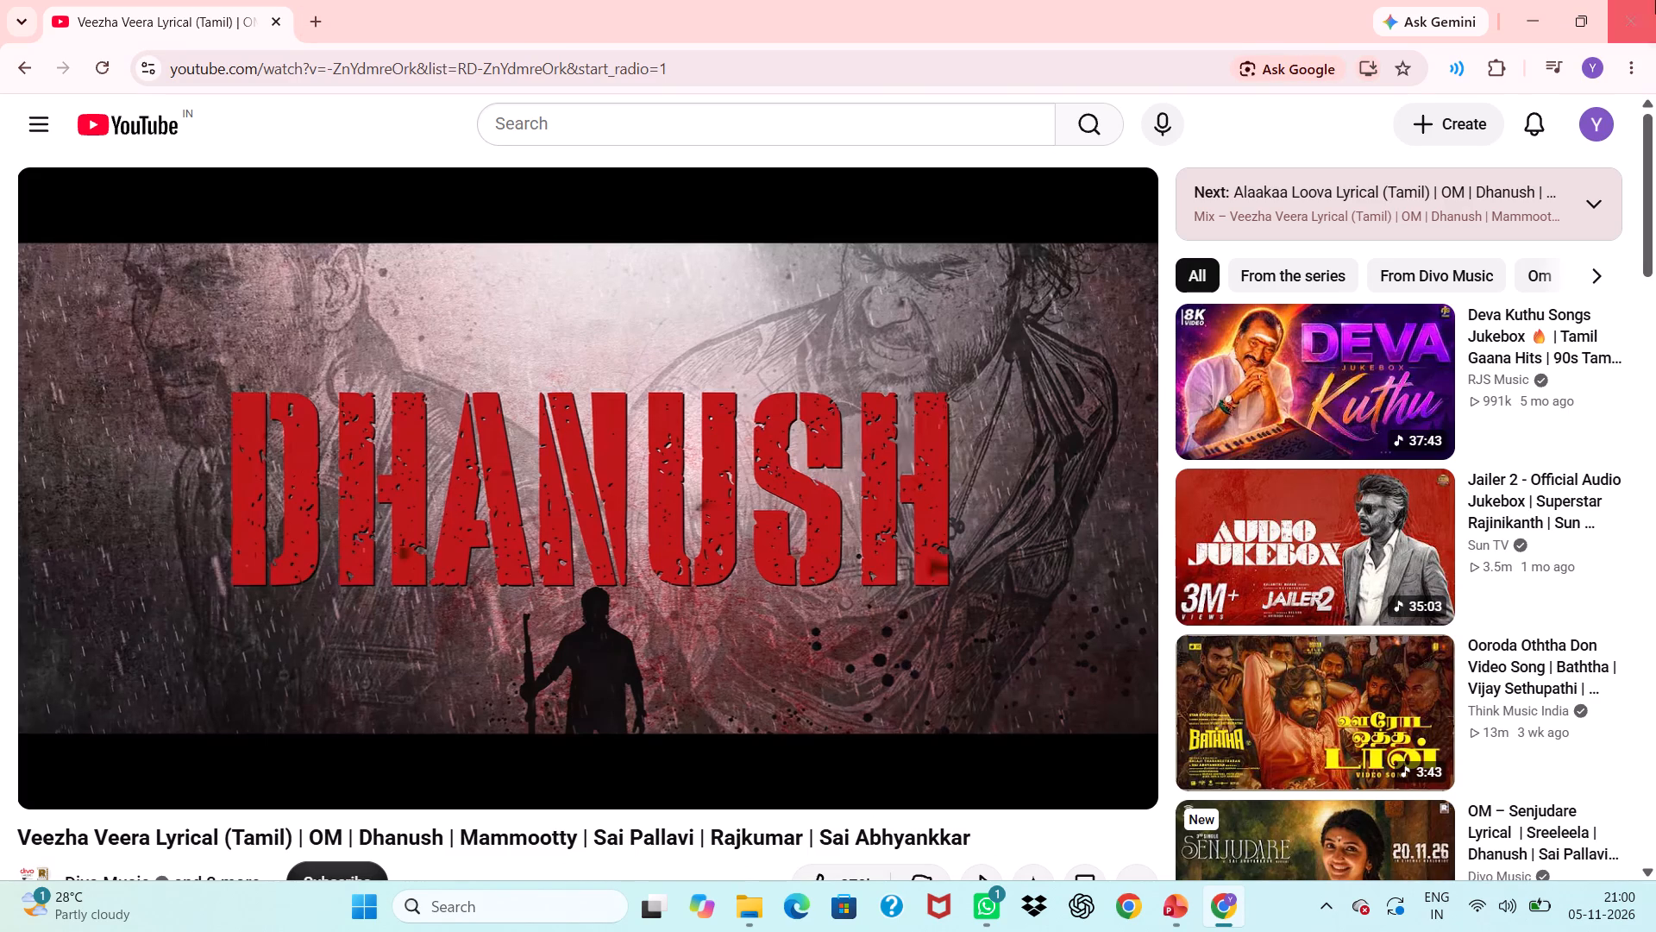
Boost the YouTube tab's volume to 600 % with Volume Master, resume the song and enlarge the video to full screen.
click(1451, 72)
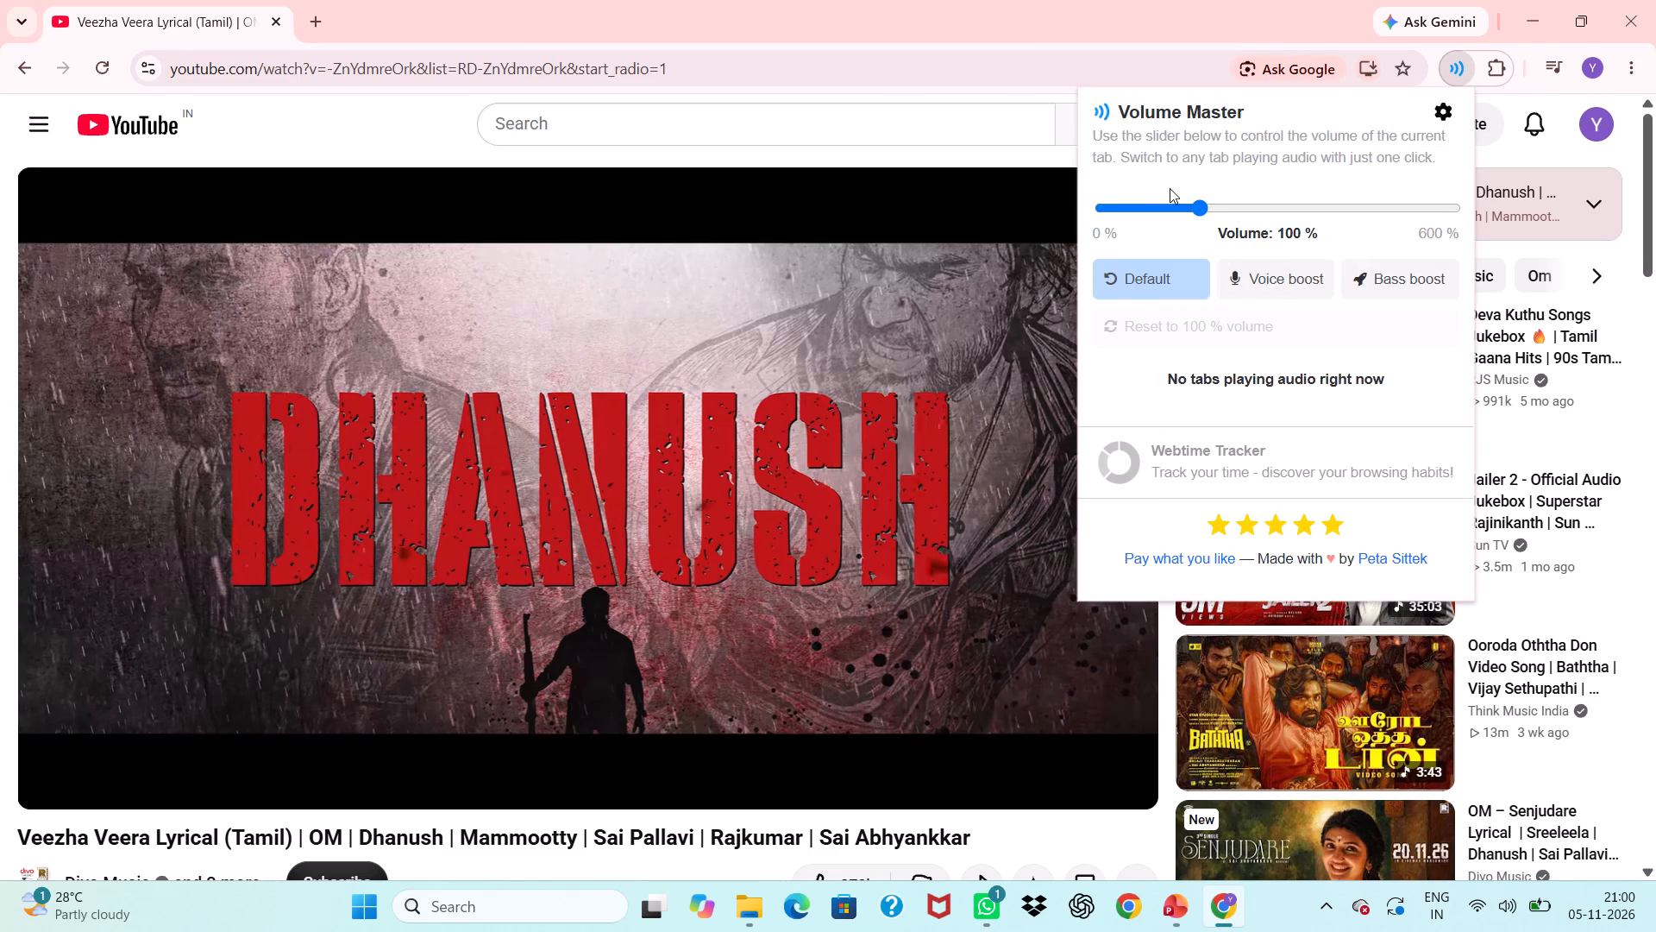
drag(1207, 206, 1621, 194)
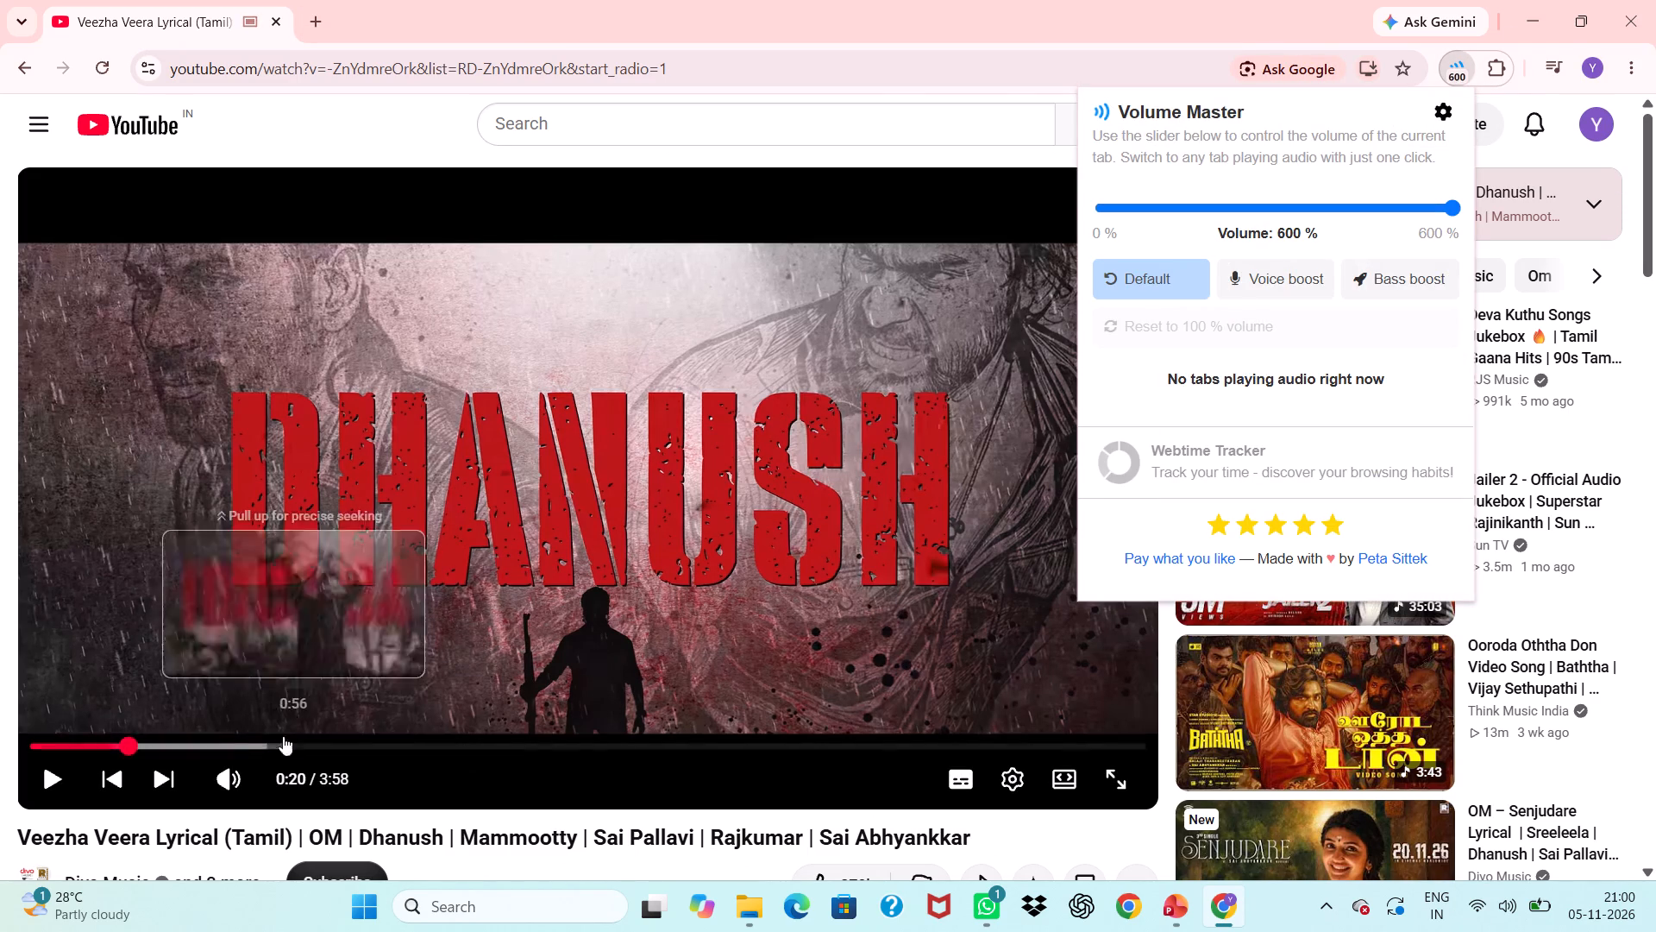
click(466, 575)
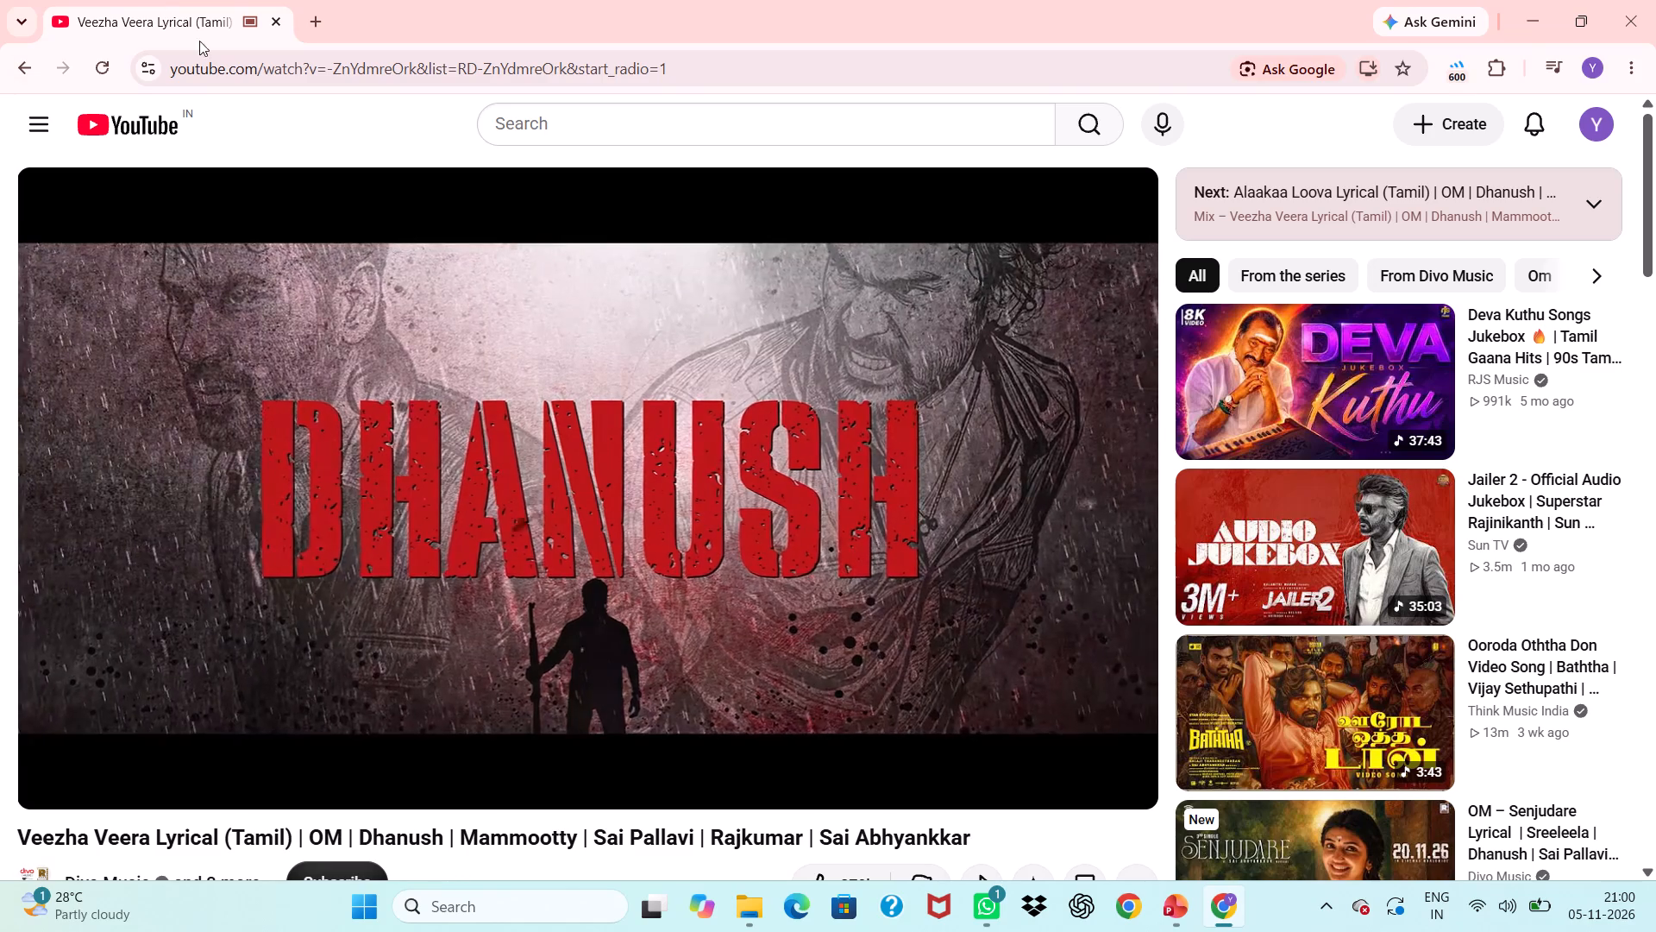
click(1107, 784)
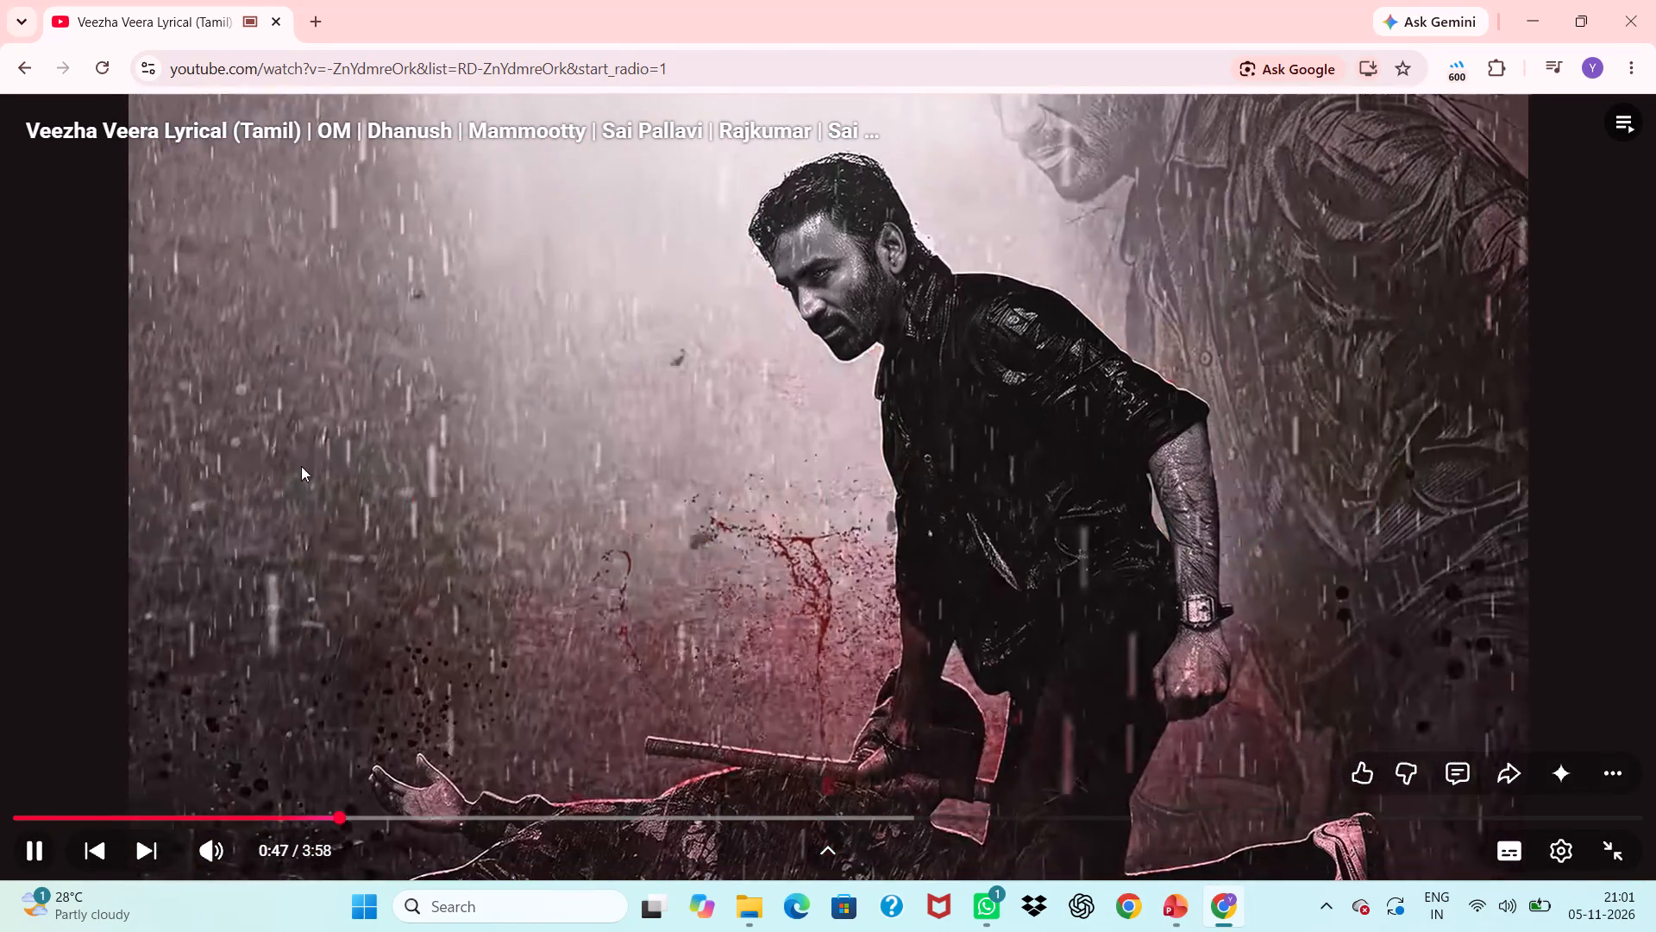
Raise the Volume Master level for the YouTube tab back up to 600 % and return to the playing video.
click(1454, 63)
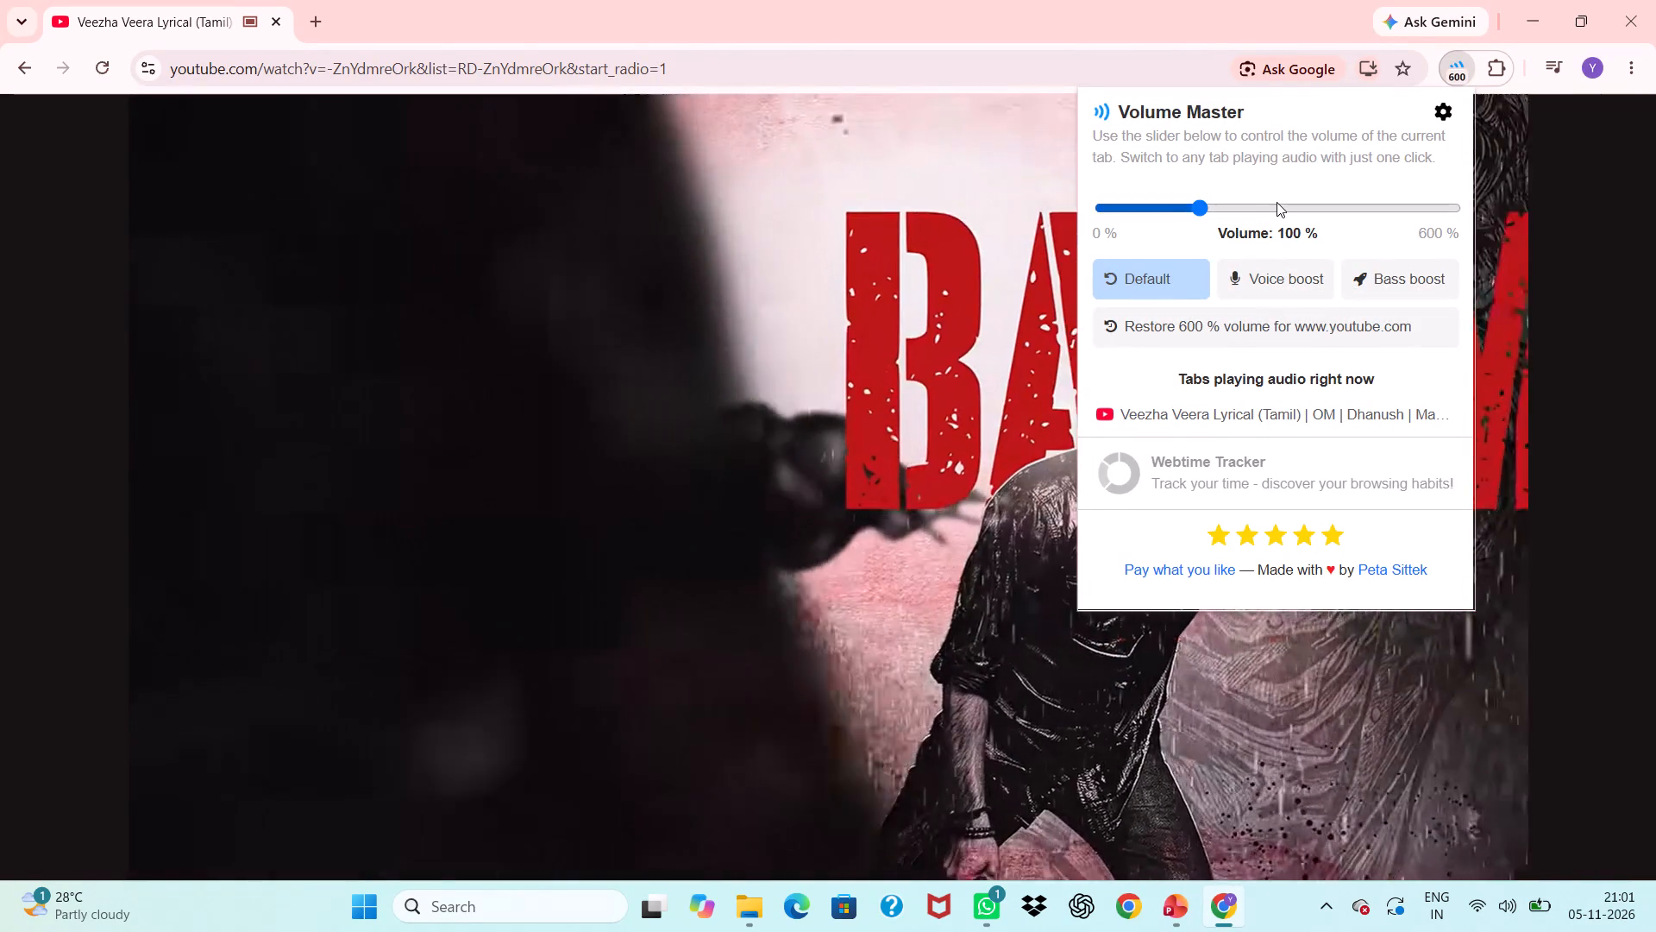
click(1279, 202)
click(1324, 205)
click(1381, 206)
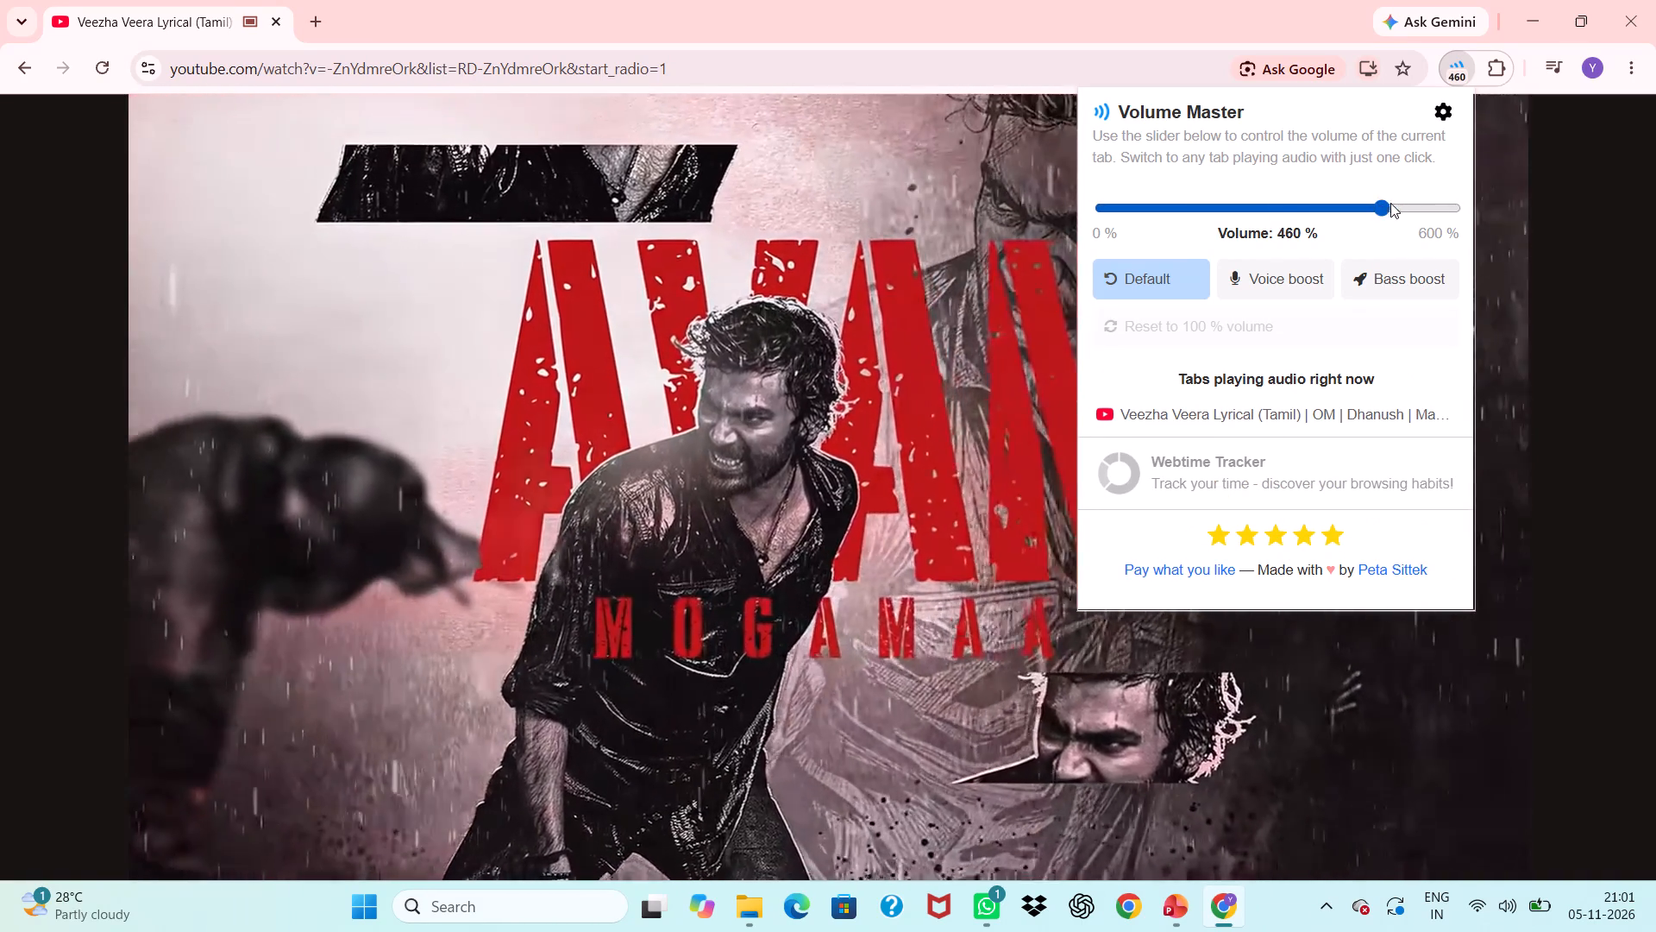
click(1443, 202)
click(1454, 208)
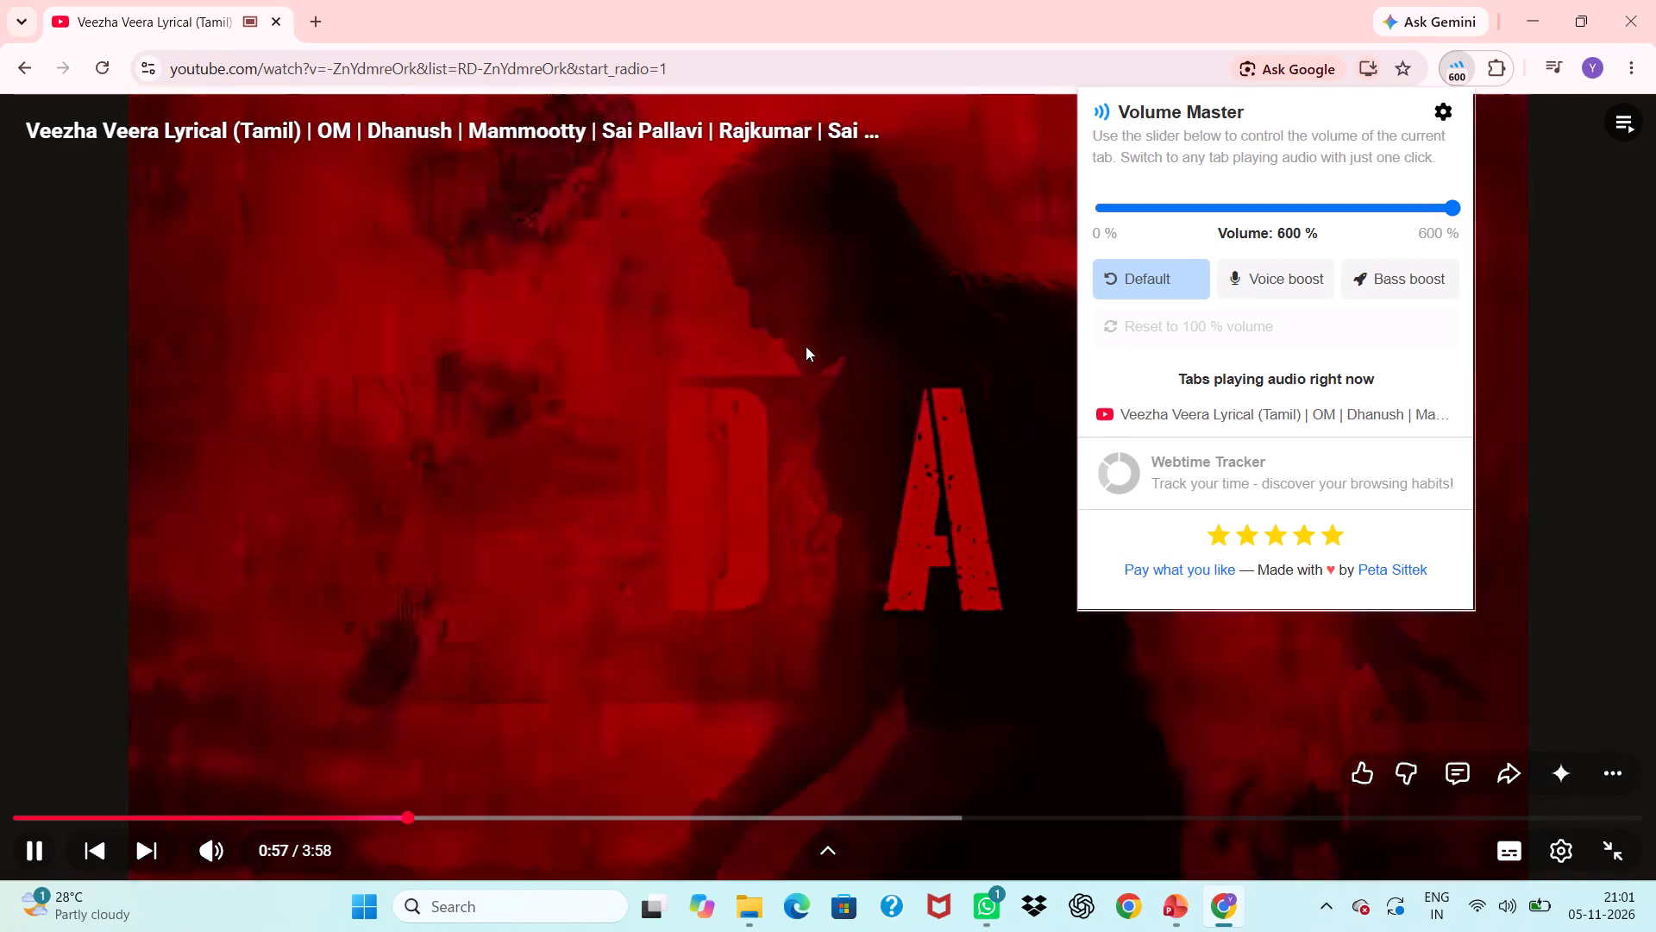
click(806, 346)
click(699, 399)
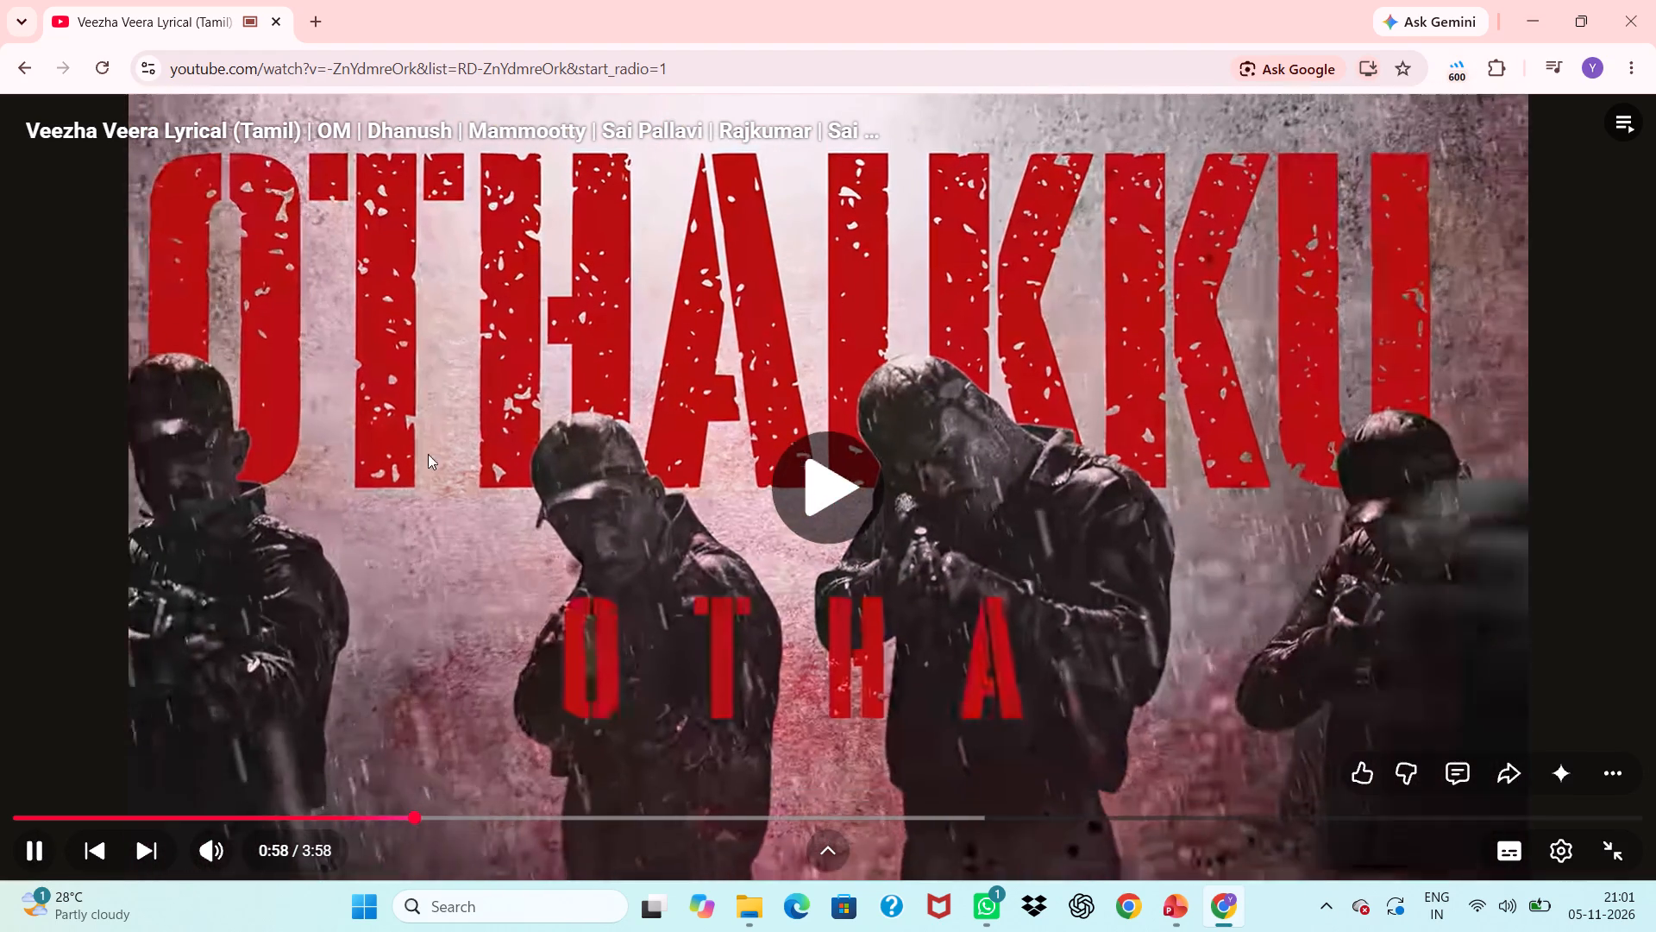